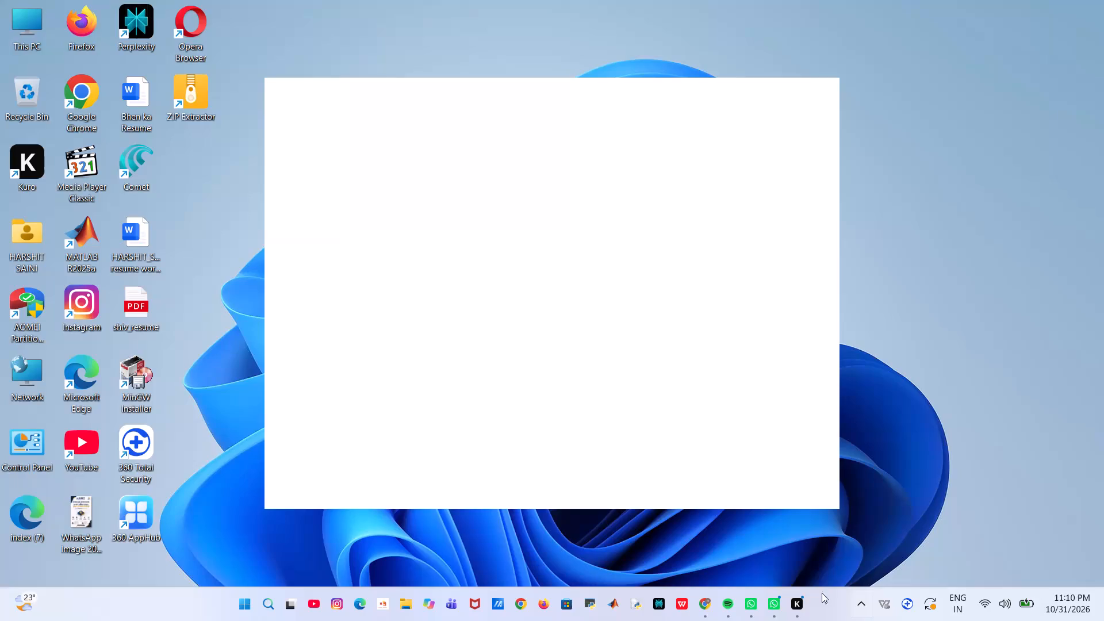
# Close the blank Kuro window open over the desktop.
pyautogui.click(844, 480)
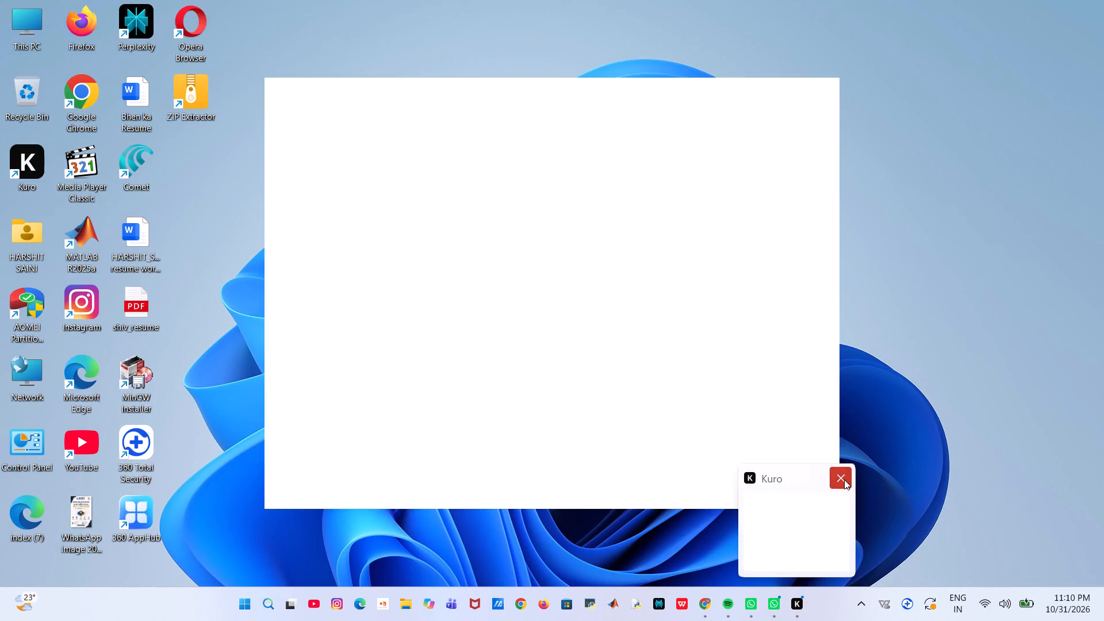
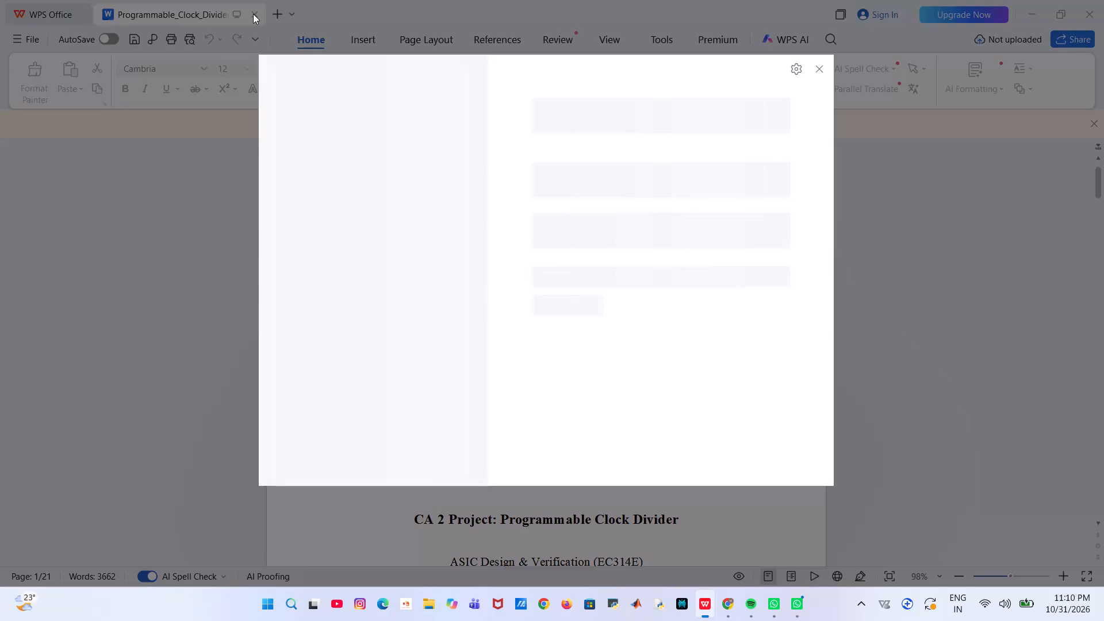
# Dismiss the WPS Office sign-in dialog and decline signing in for now.
pyautogui.click(825, 70)
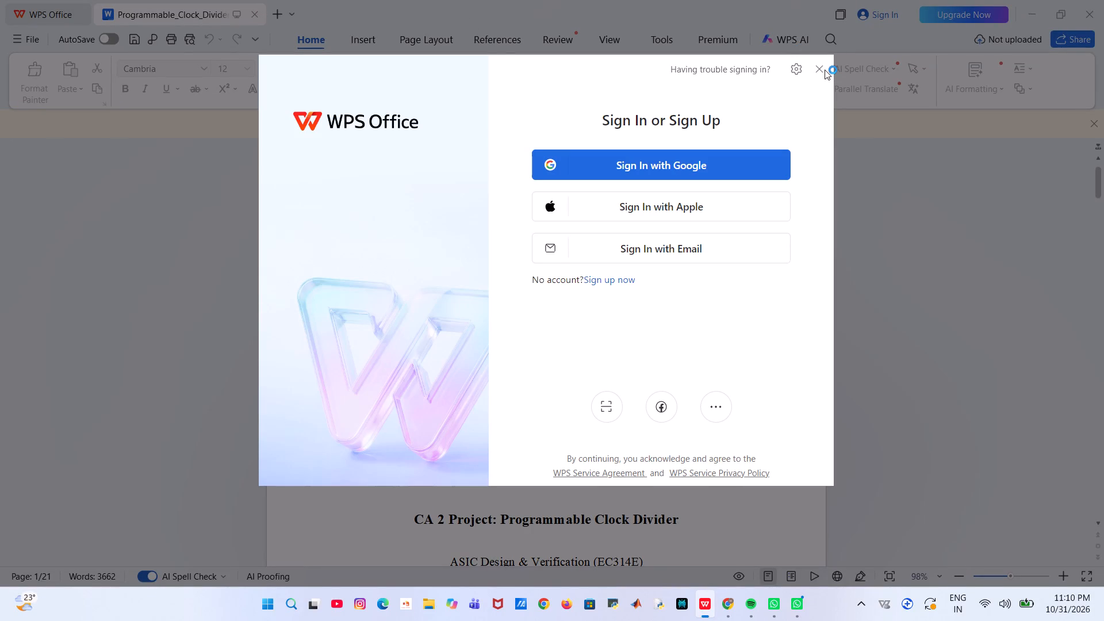
pyautogui.click(816, 67)
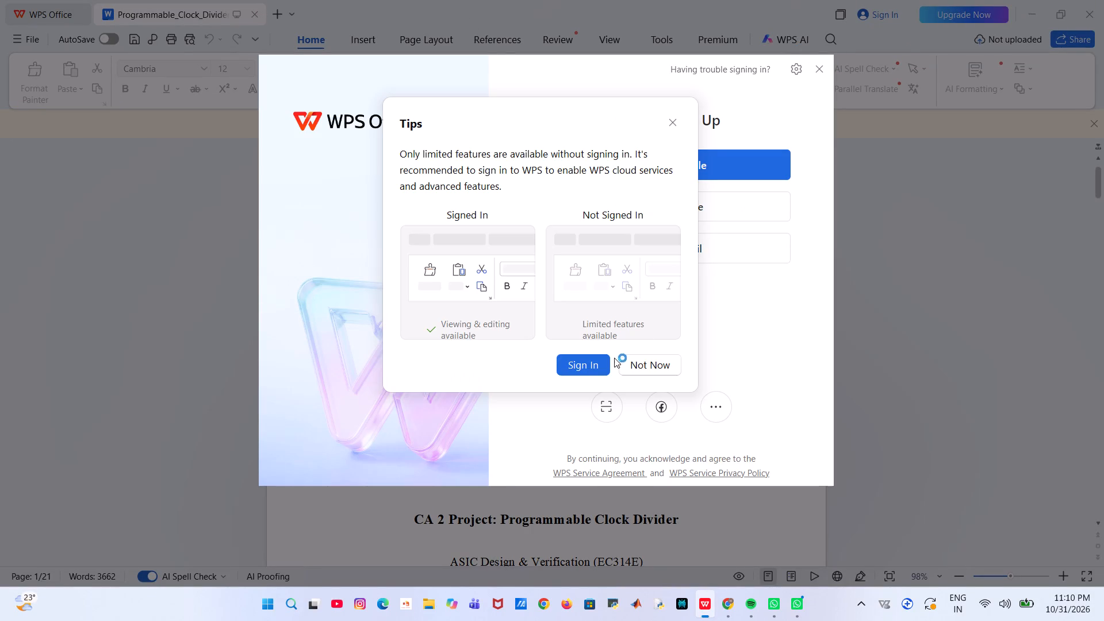
pyautogui.click(639, 363)
# Close the WPS Office window containing the Programmable Clock Divider document.
pyautogui.click(1103, 0)
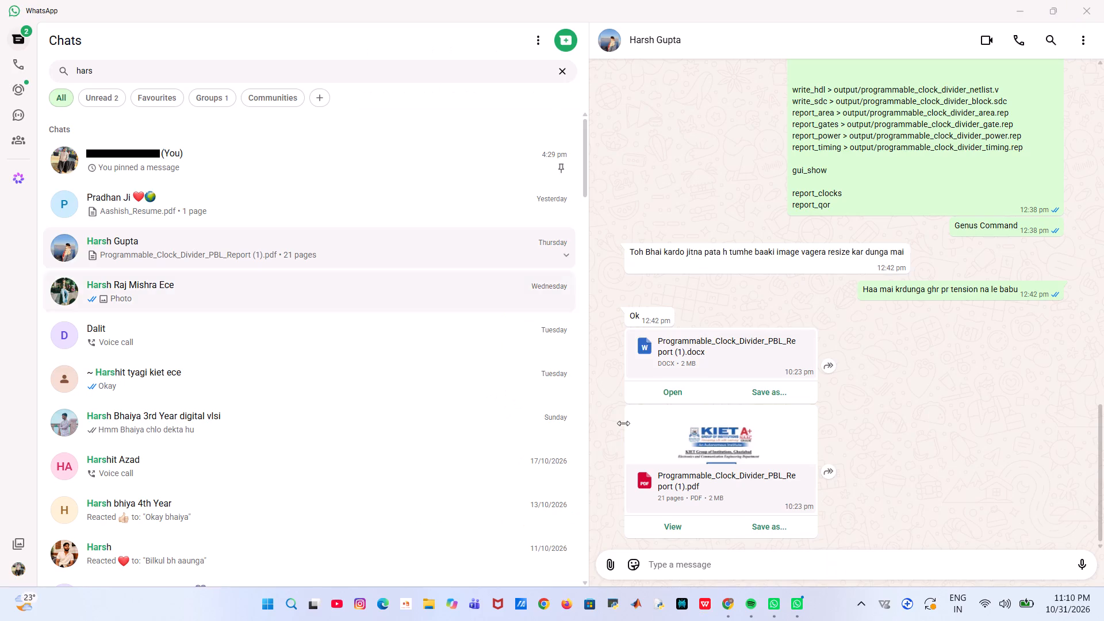
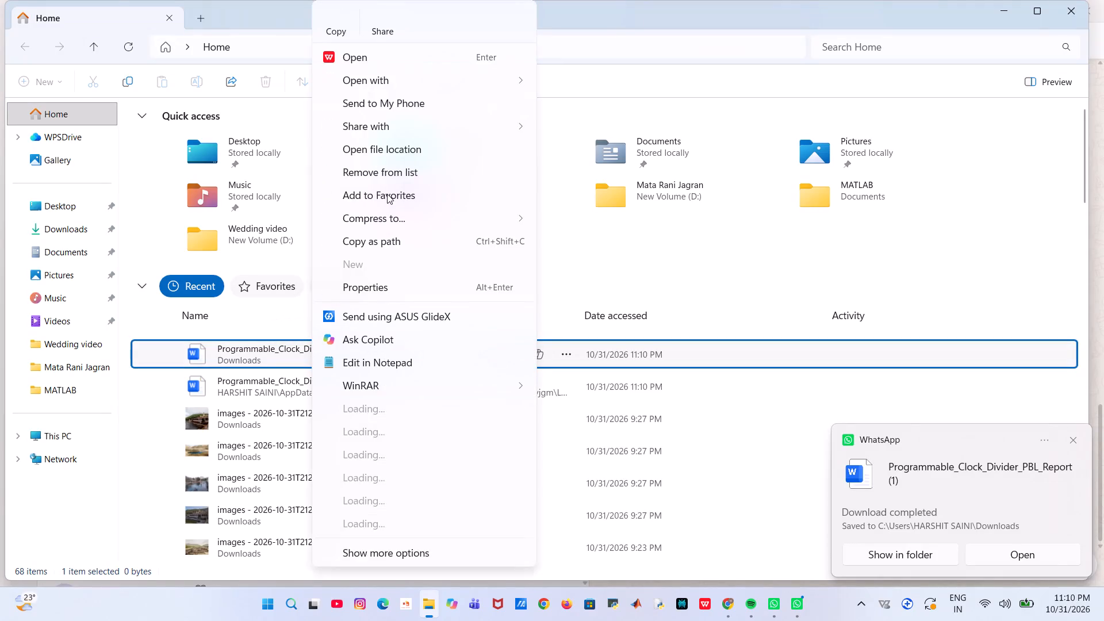
# Open the recent Programmable_Clock_Divider_PBL_Report (1) document from Downloads with a specifically chosen application.
pyautogui.click(444, 79)
pyautogui.click(618, 86)
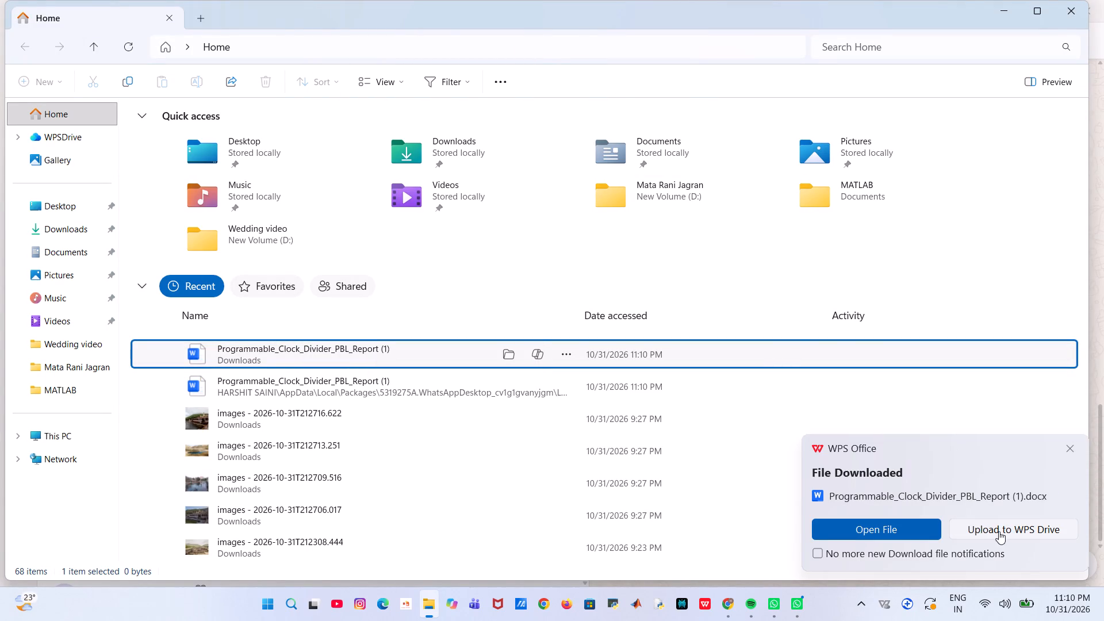
# Dismiss the WPS Office notification about the downloaded Programmable_Clock_Divider_PBL_Report (1).docx file.
pyautogui.click(1068, 450)
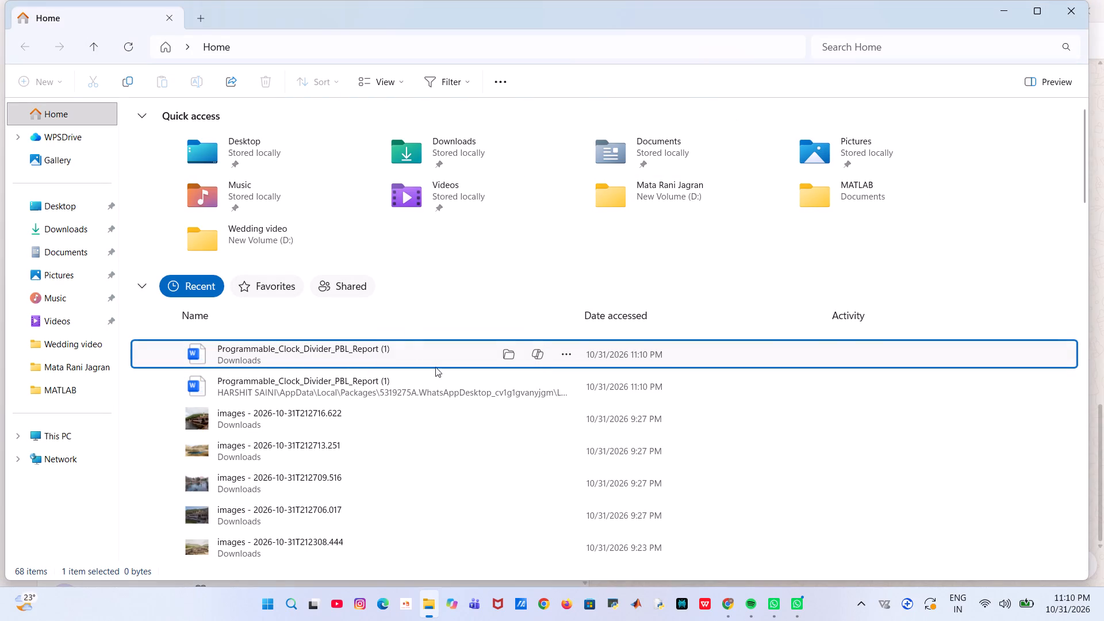
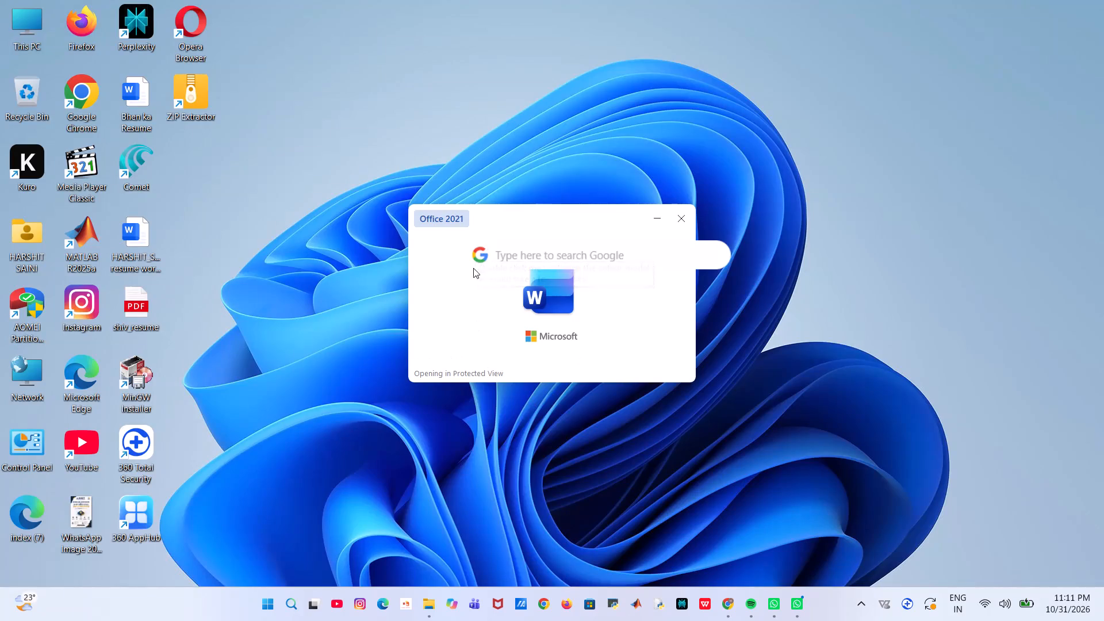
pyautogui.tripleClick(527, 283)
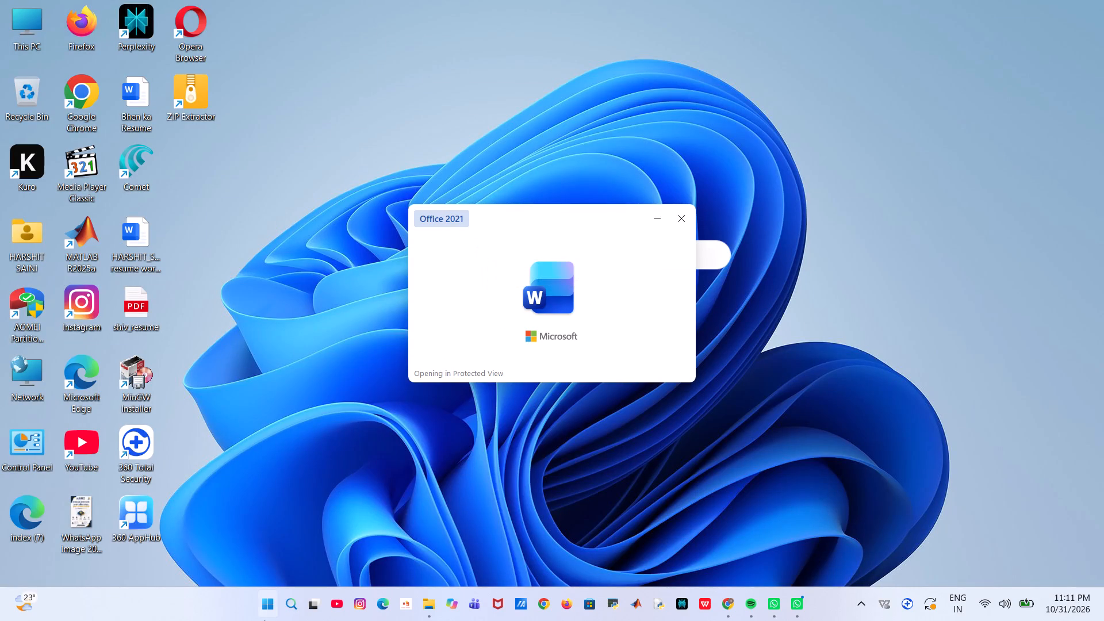
# Bring the File Explorer window with the recent files back to the front while Word opens the report.
pyautogui.click(434, 605)
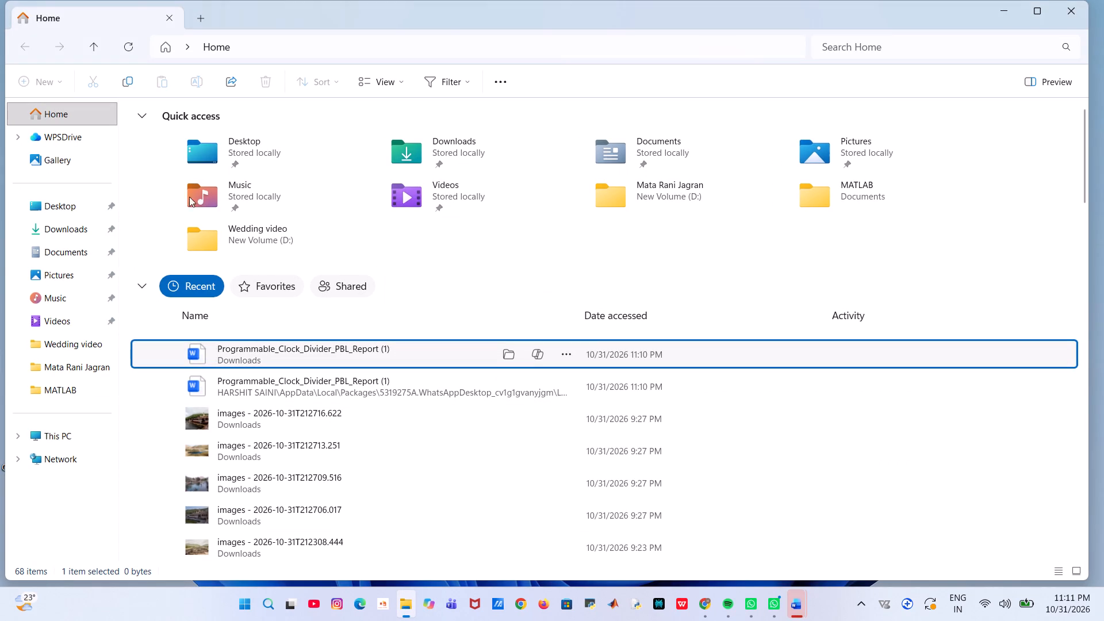
# Clear File Explorer out of the way and close the Programmable_Clock_Divider_PBL_Report document without the (1) suffix.
pyautogui.click(993, 5)
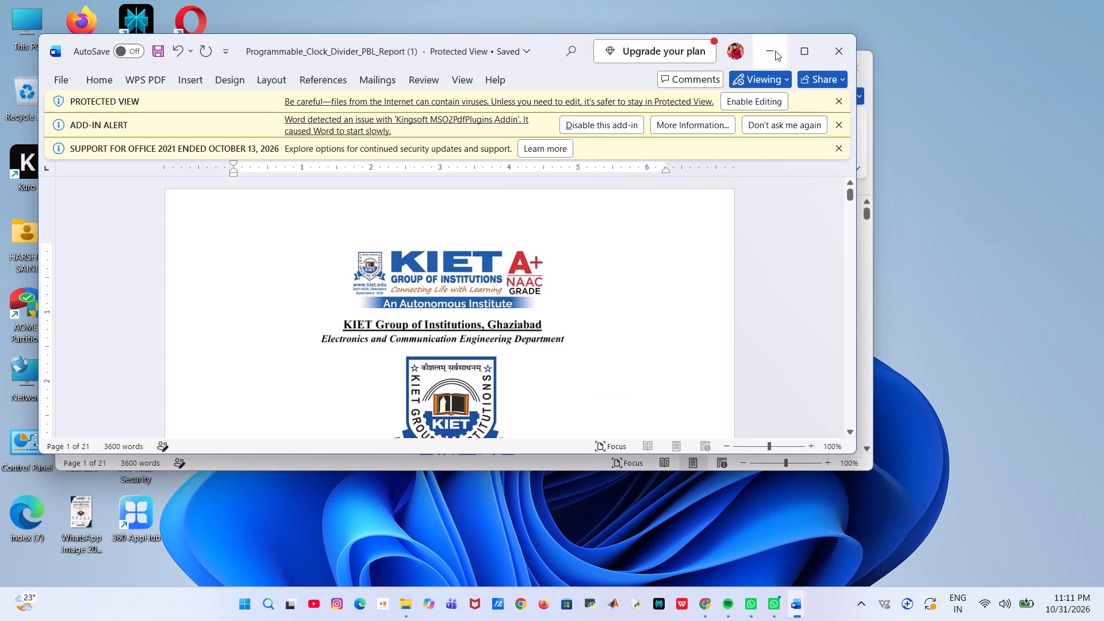
pyautogui.click(775, 51)
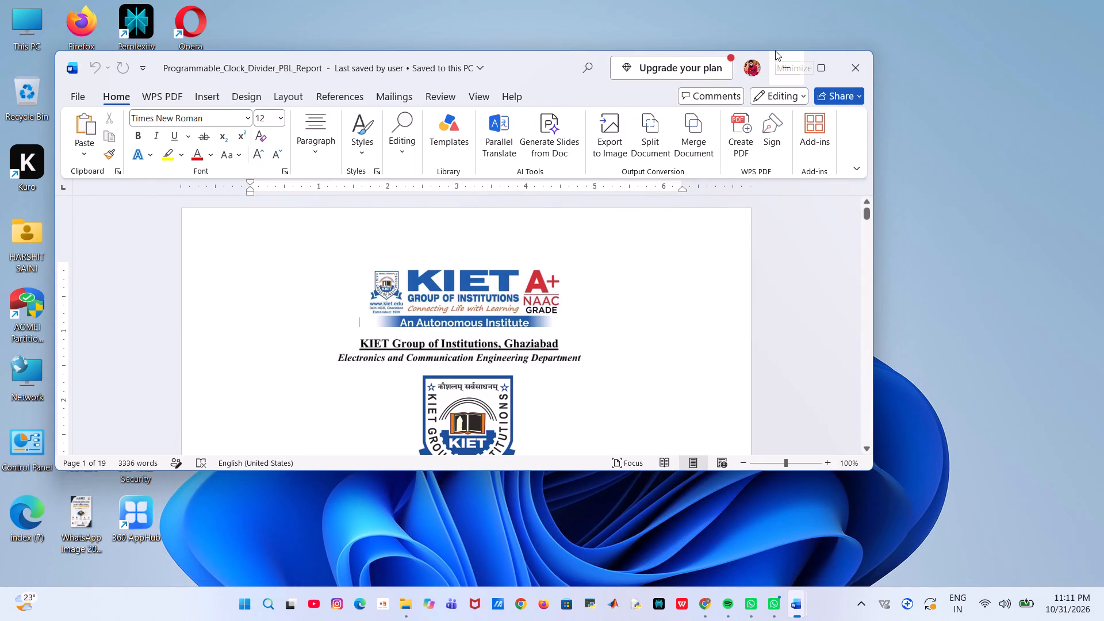
pyautogui.click(845, 71)
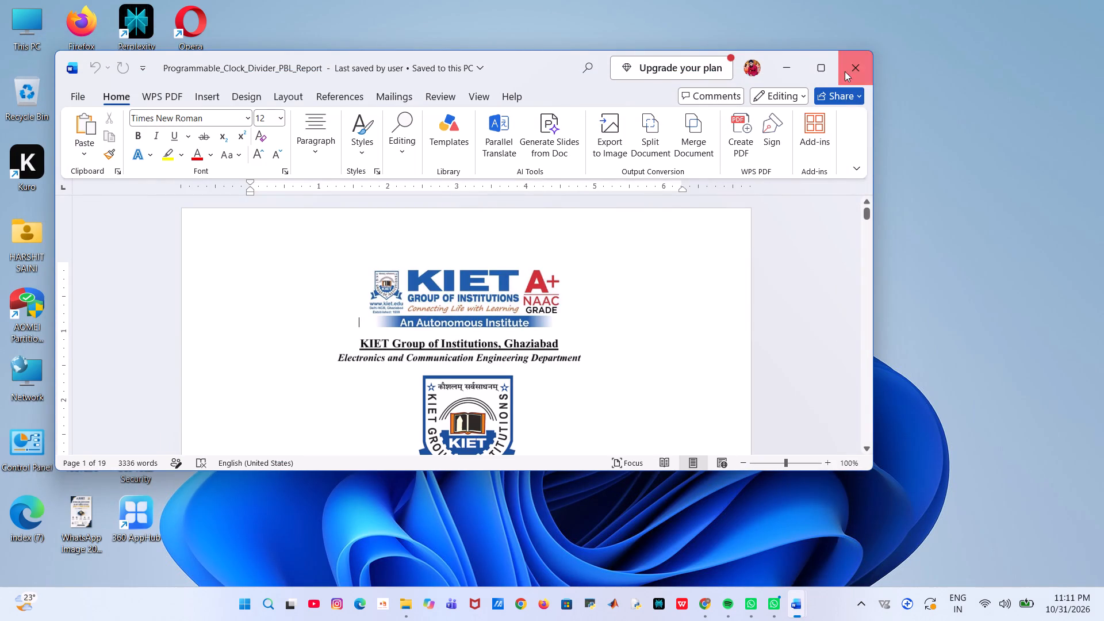
# Bring up Programmable_Clock_Divider_PBL_Report (1) in a maximized window and enable editing for it.
pyautogui.click(805, 609)
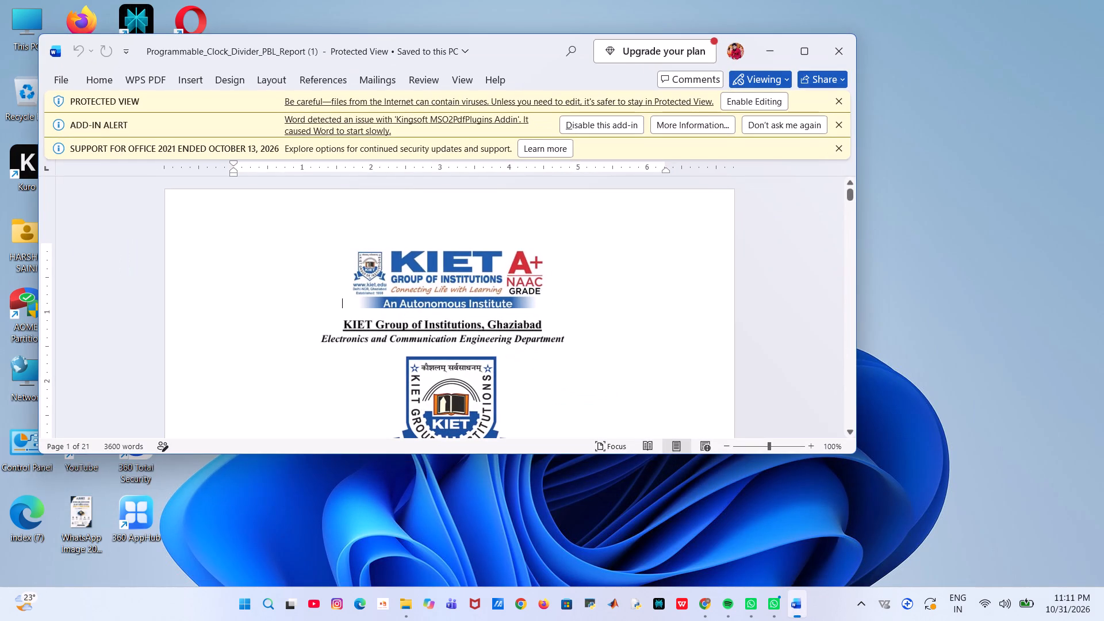
pyautogui.click(805, 37)
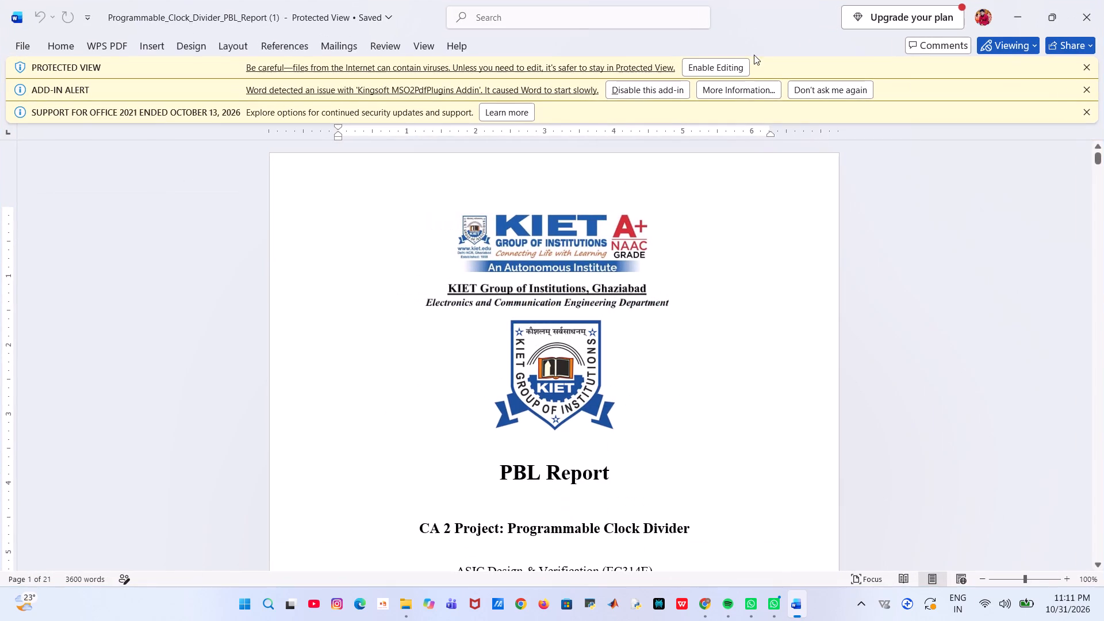
pyautogui.click(733, 63)
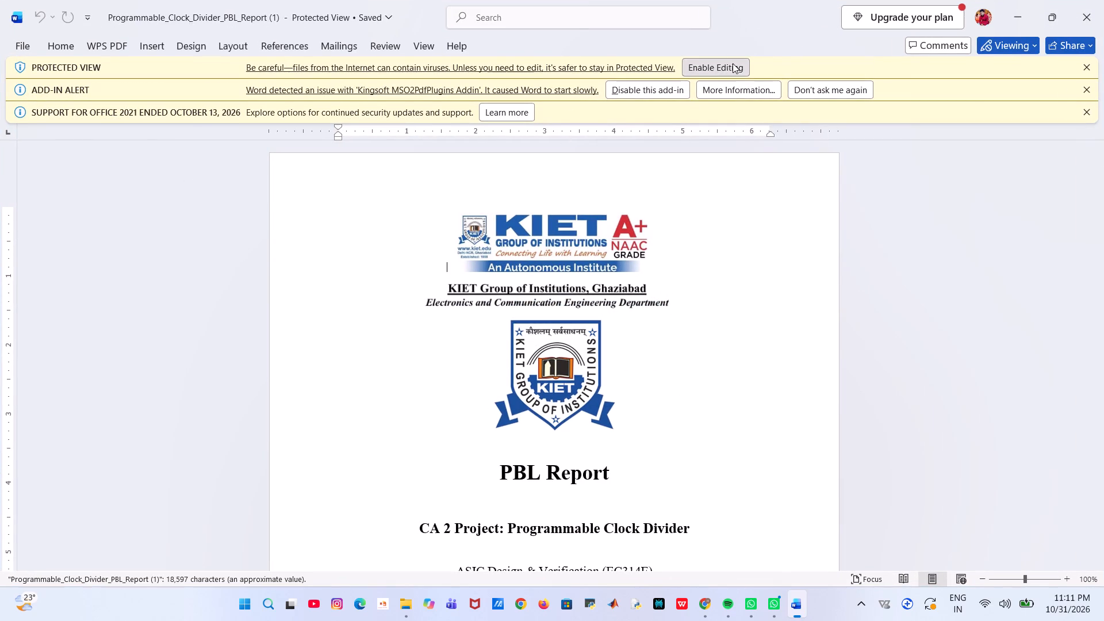
# Review the report's layout and content from the cover page through the SystemVerilog Code (RTL) section.
pyautogui.moveTo(1103, 228); pyautogui.dragTo(1103, 237)
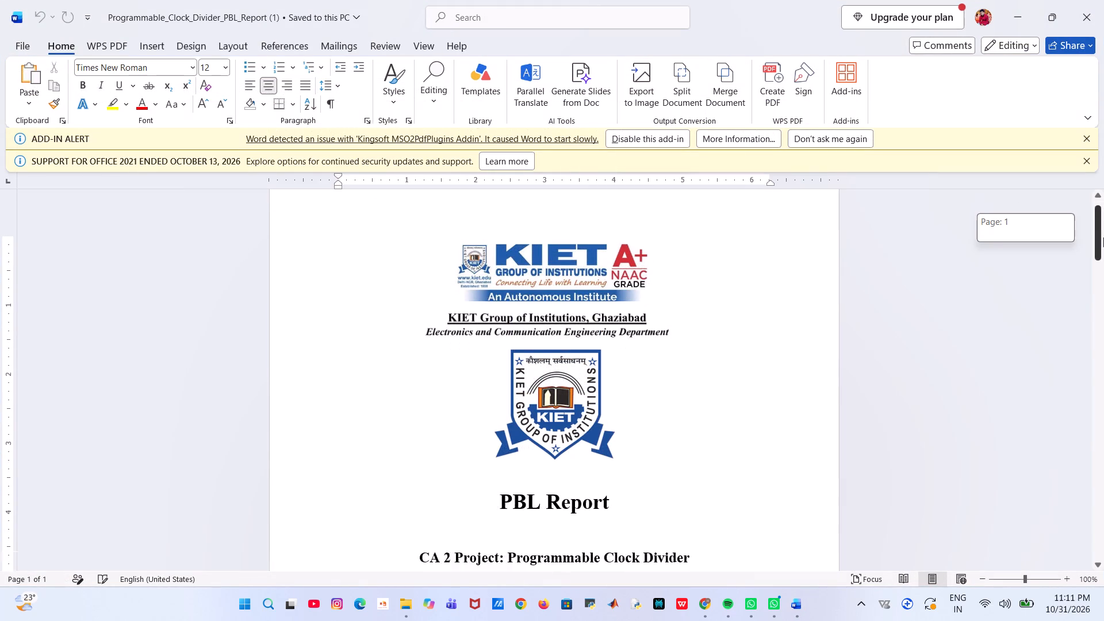
pyautogui.moveTo(1103, 237); pyautogui.dragTo(1101, 264)
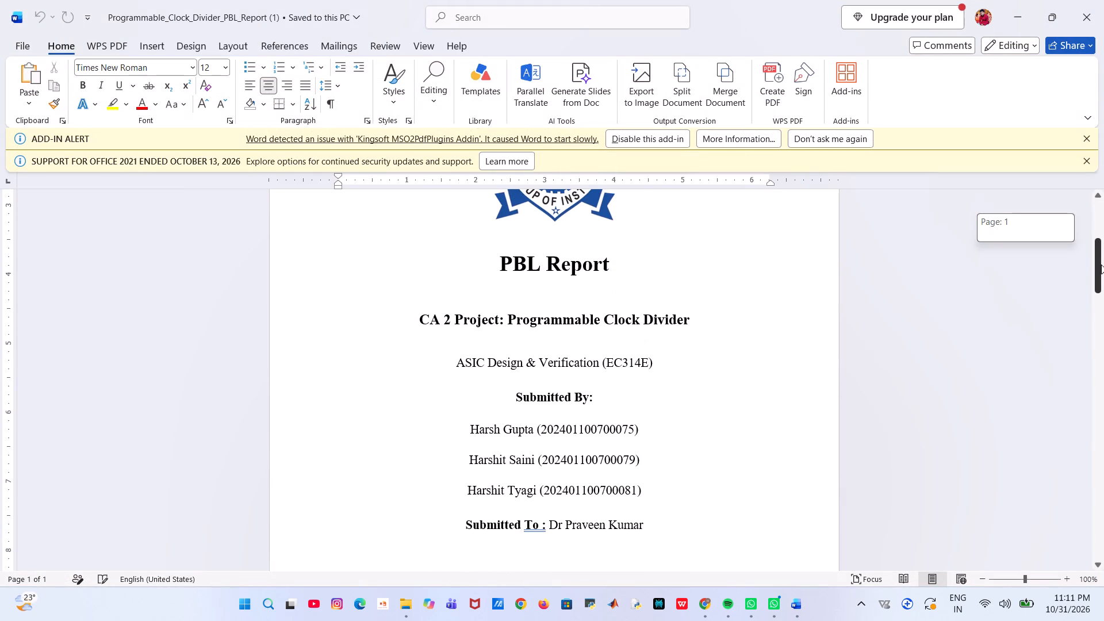
pyautogui.moveTo(1101, 264); pyautogui.dragTo(1099, 245)
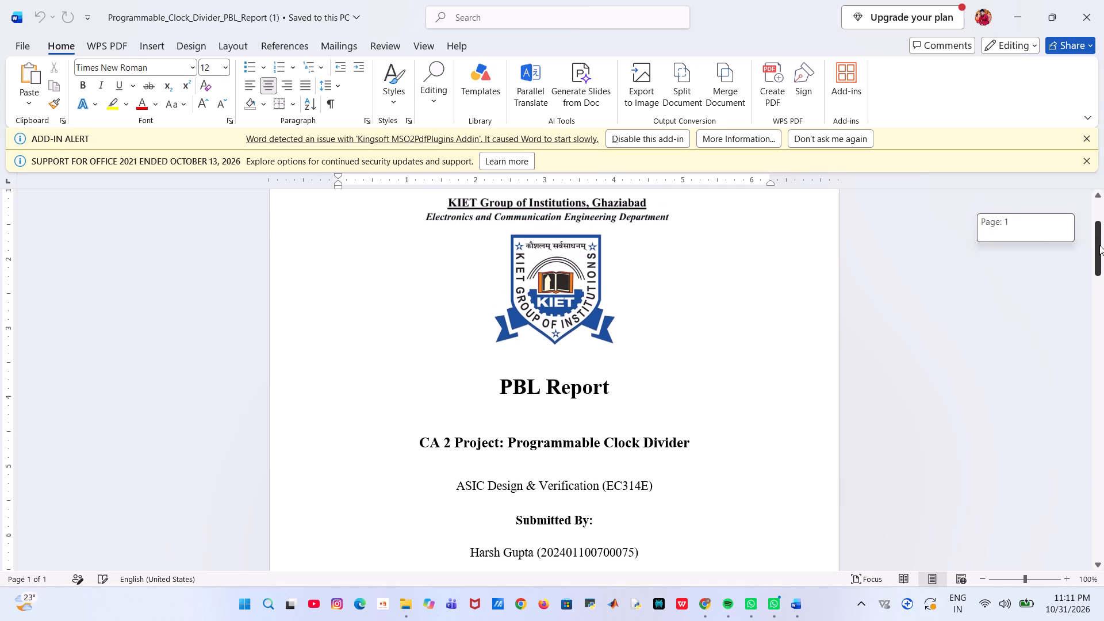
pyautogui.moveTo(1099, 245); pyautogui.dragTo(1100, 255)
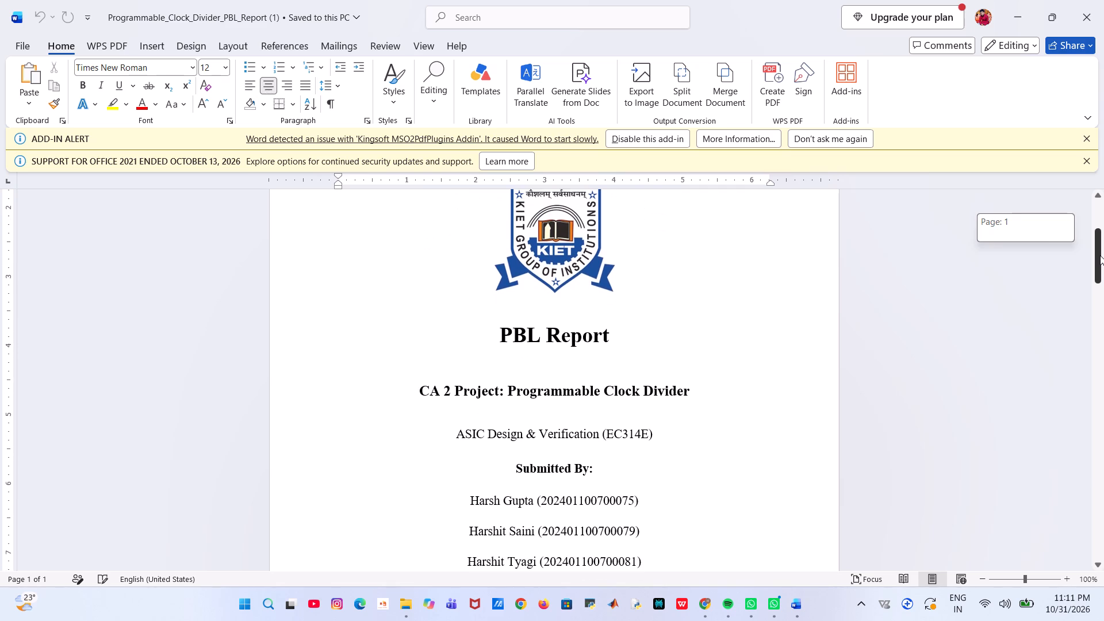
pyautogui.moveTo(1100, 255); pyautogui.dragTo(1097, 287)
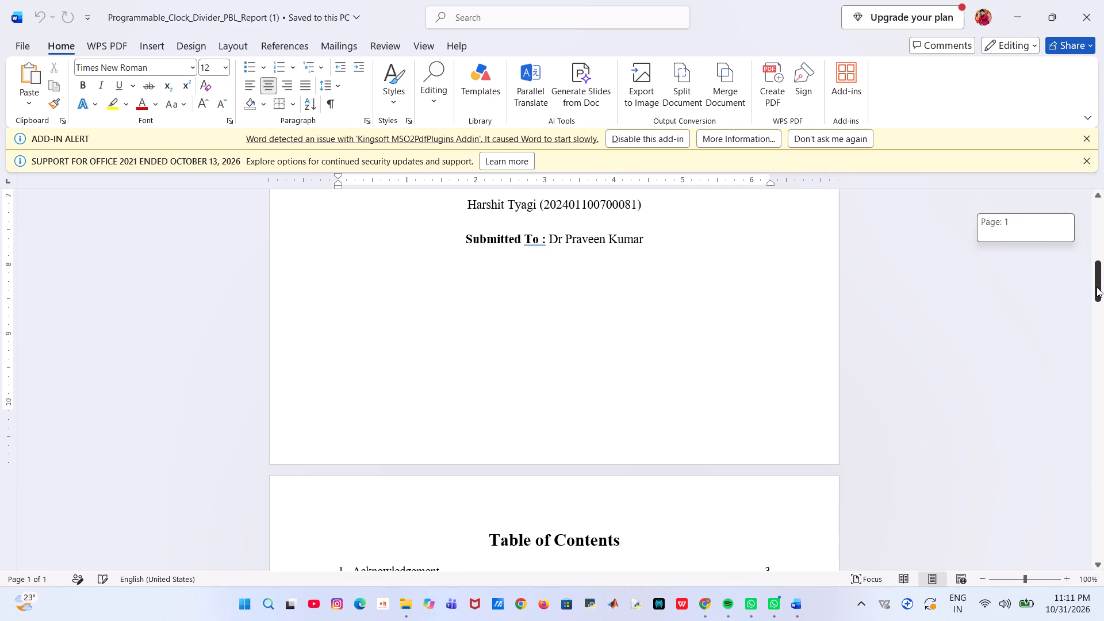
pyautogui.moveTo(1097, 287); pyautogui.dragTo(1090, 319)
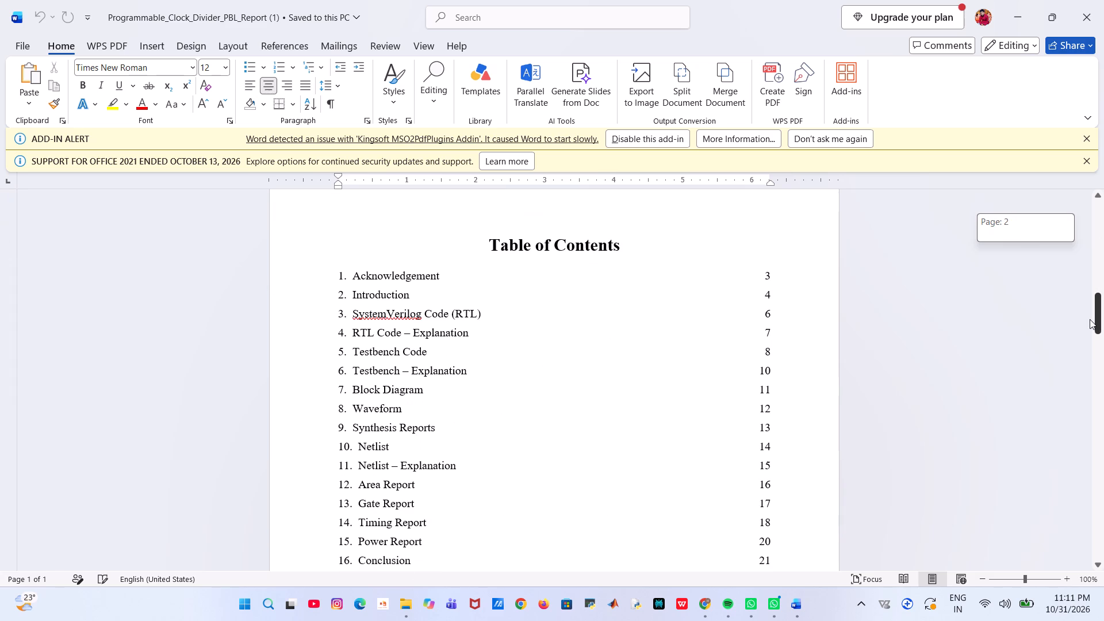
pyautogui.moveTo(1090, 319); pyautogui.dragTo(1089, 320)
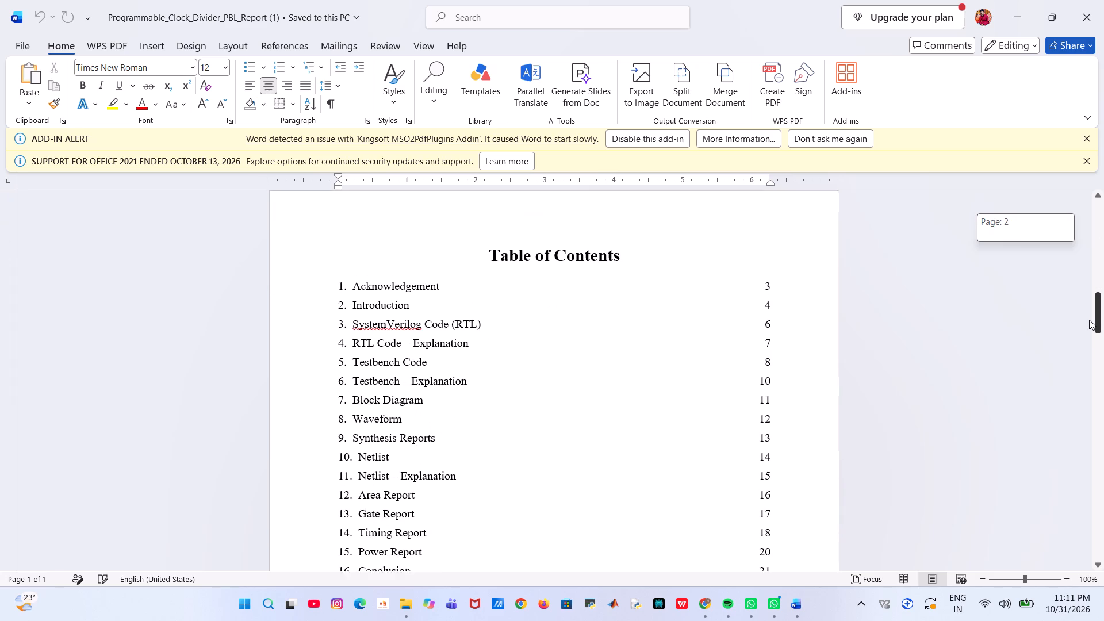
pyautogui.moveTo(1089, 320); pyautogui.dragTo(1080, 329)
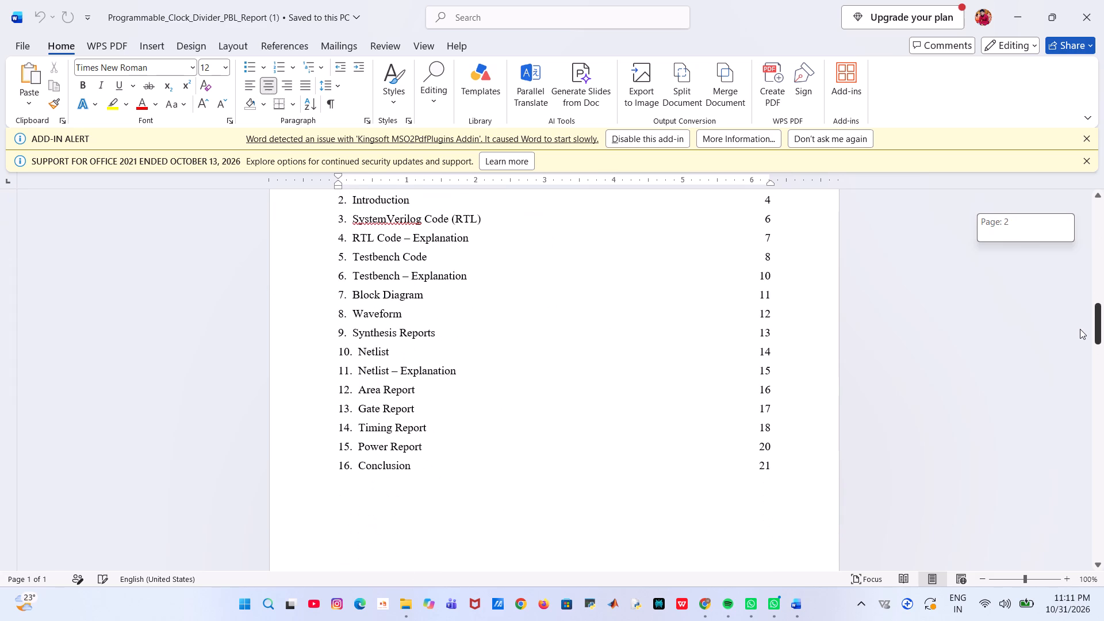
pyautogui.moveTo(1080, 329); pyautogui.dragTo(1080, 322)
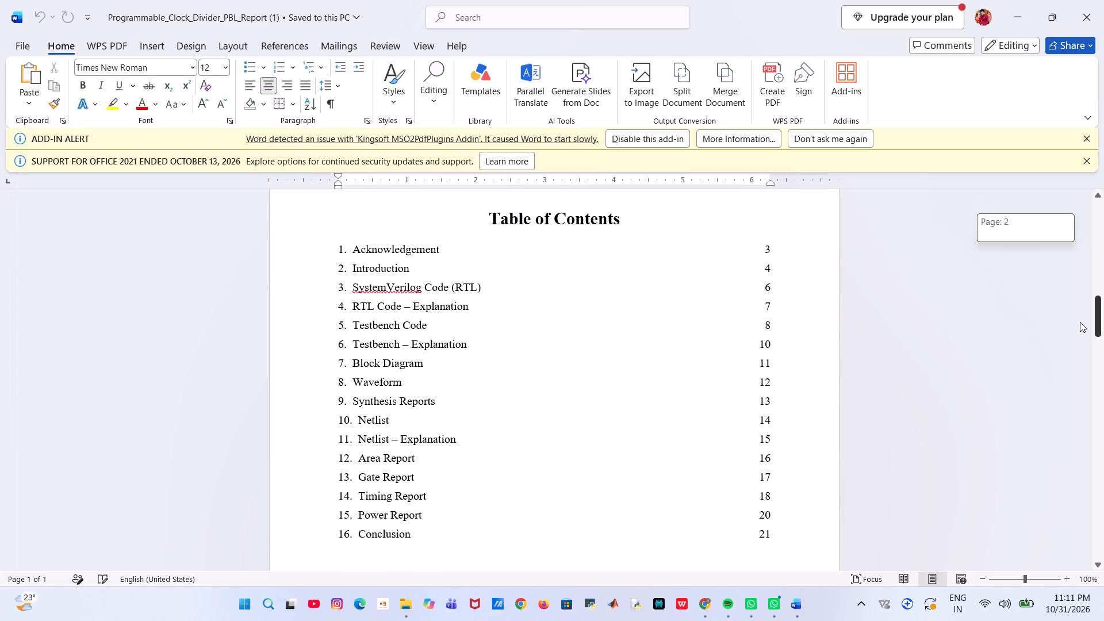
pyautogui.moveTo(1080, 322); pyautogui.dragTo(1076, 347)
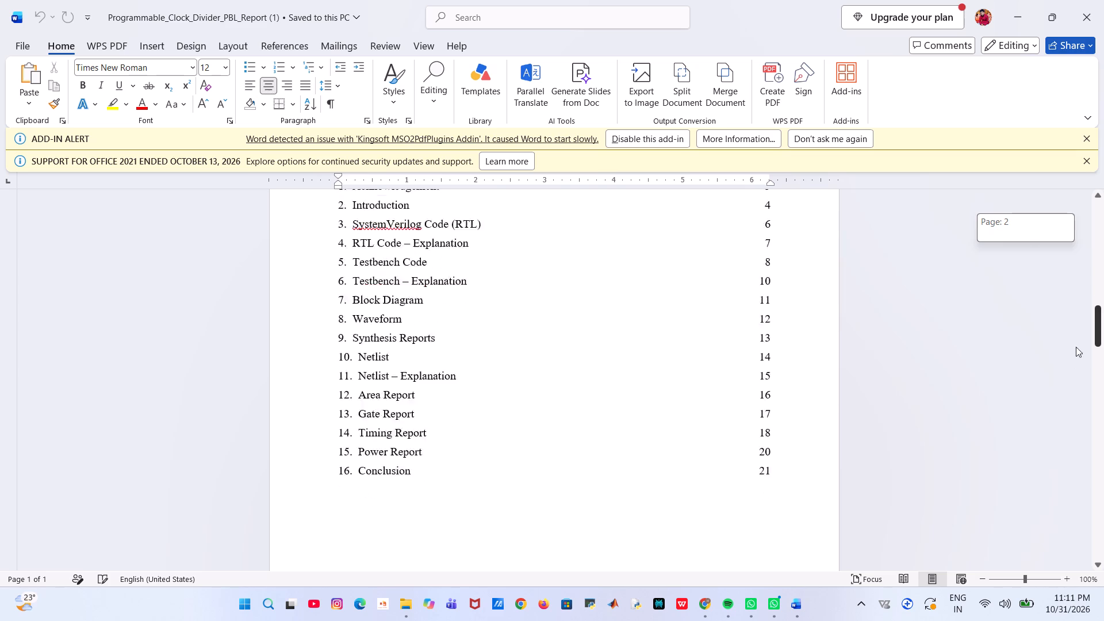
pyautogui.moveTo(1076, 347); pyautogui.dragTo(1066, 362)
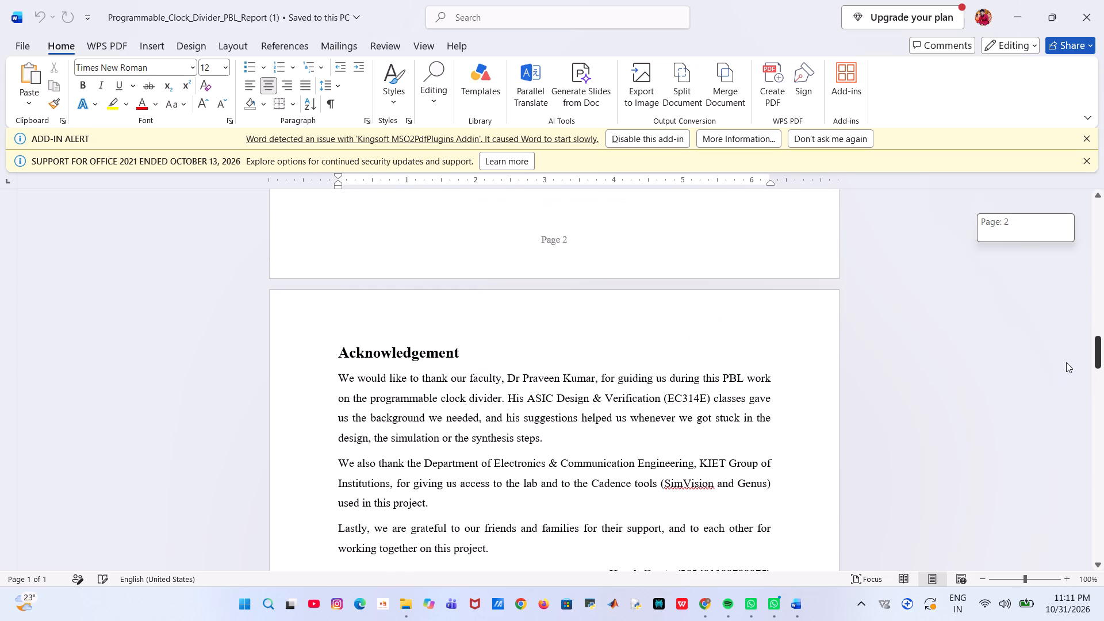
pyautogui.moveTo(1066, 362); pyautogui.dragTo(1057, 420)
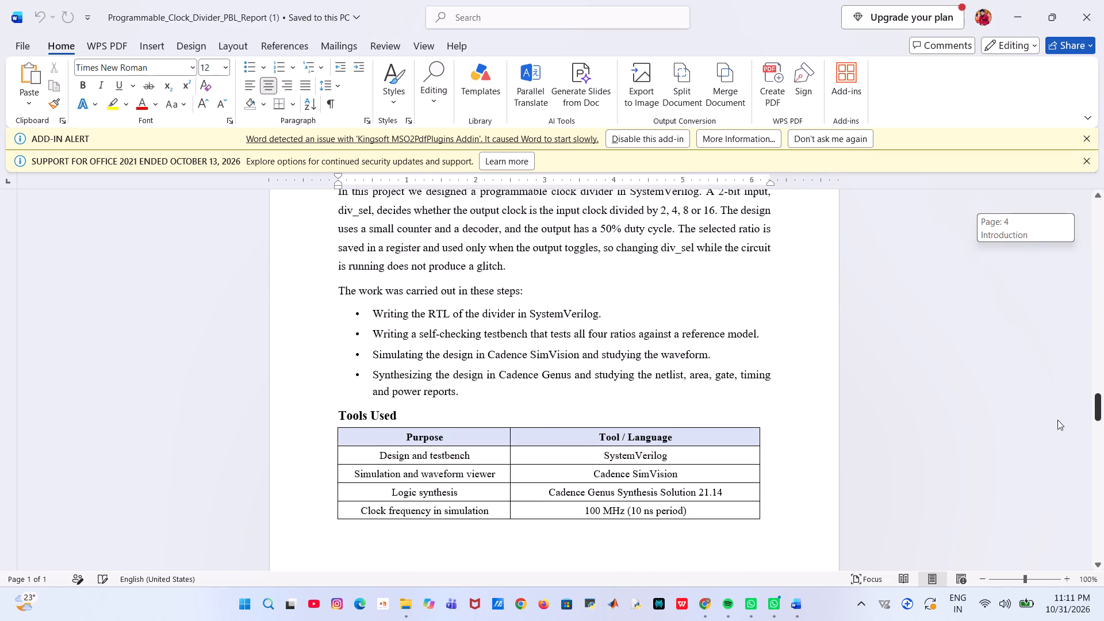
pyautogui.moveTo(1057, 420); pyautogui.dragTo(1050, 390)
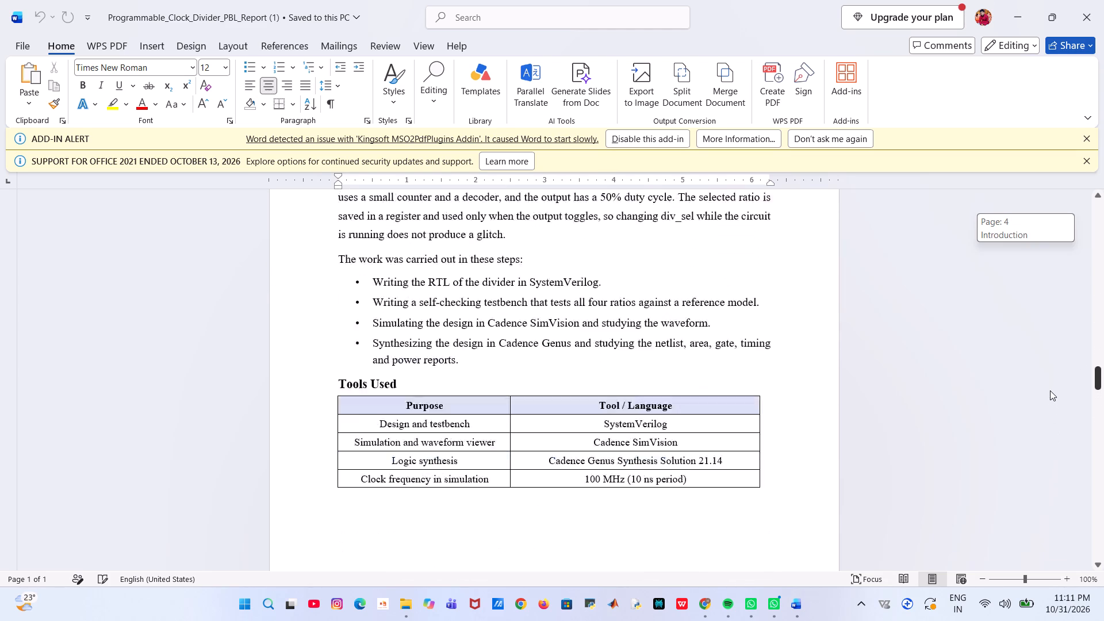
pyautogui.moveTo(1050, 390); pyautogui.dragTo(1049, 374)
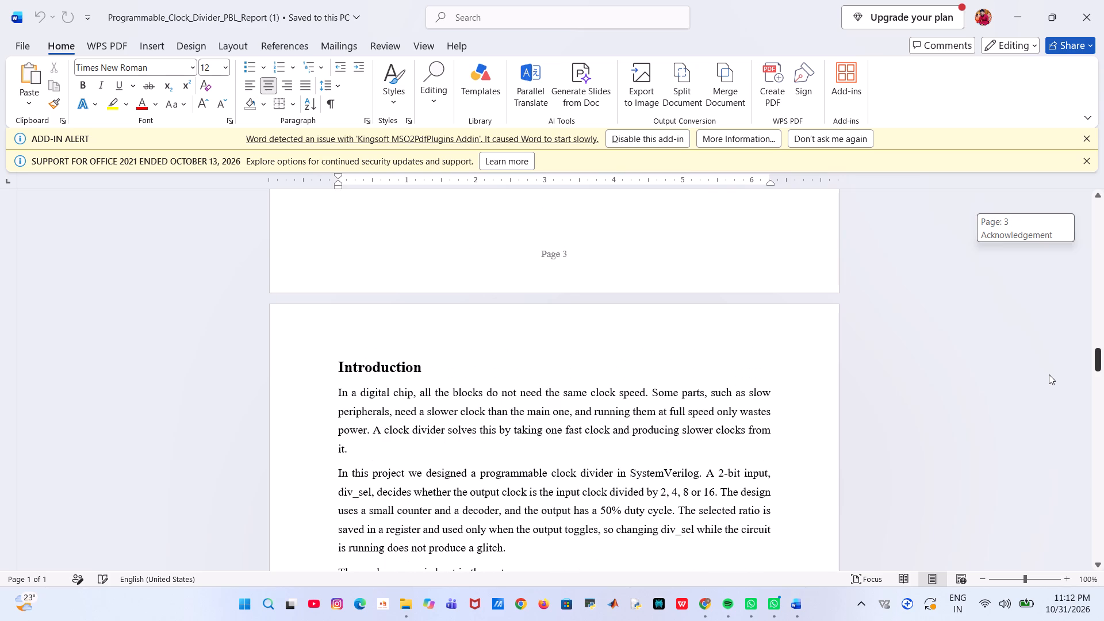
pyautogui.moveTo(1049, 374); pyautogui.dragTo(1048, 377)
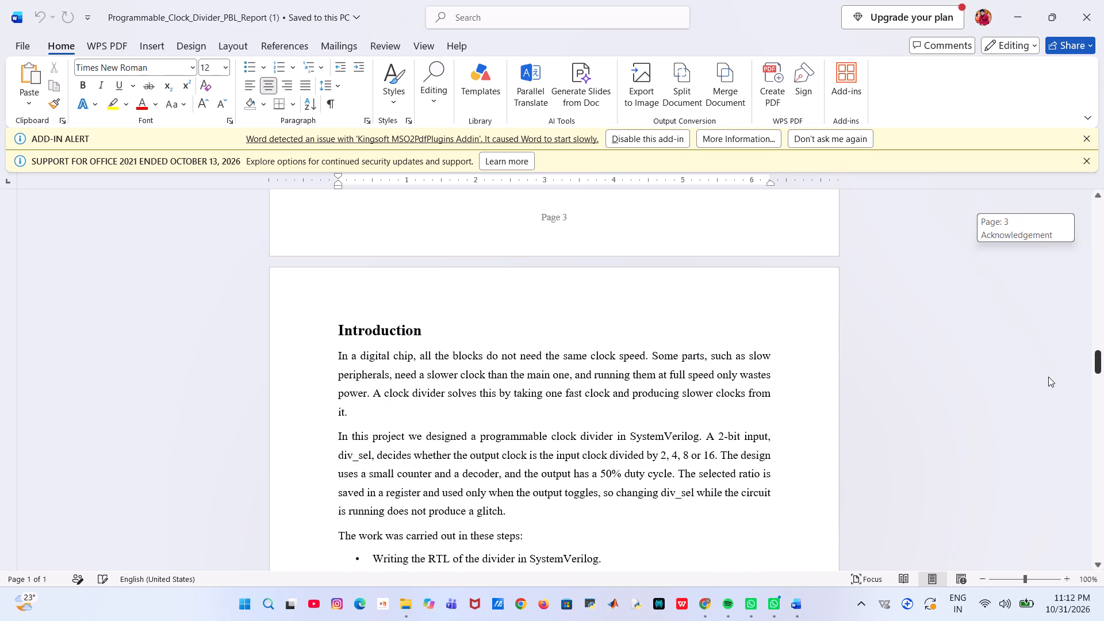
pyautogui.moveTo(1048, 377); pyautogui.dragTo(1047, 378)
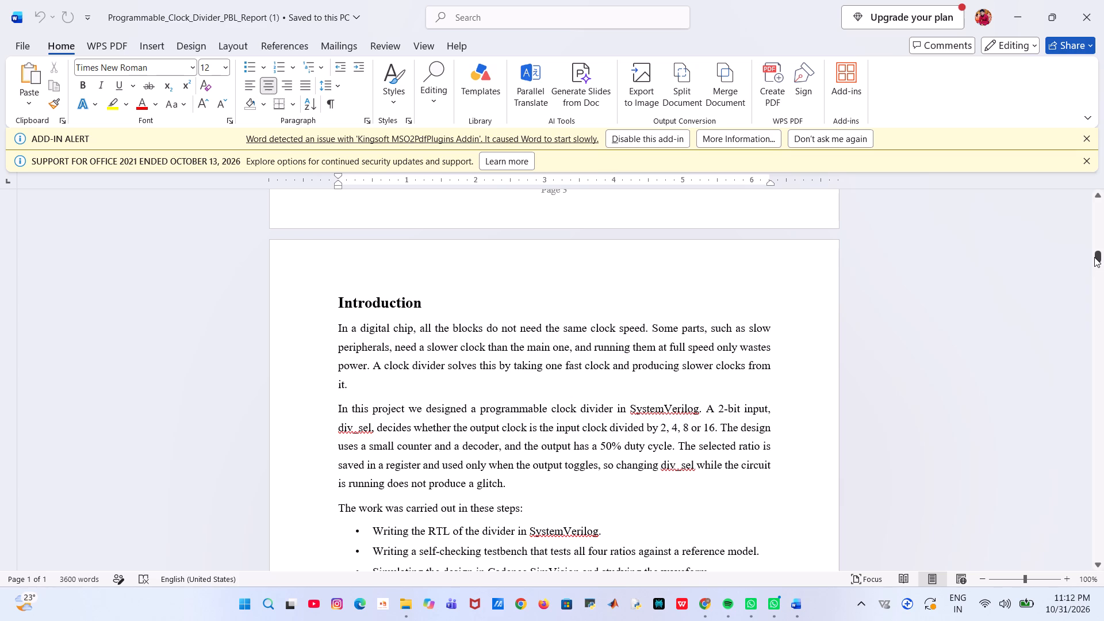
pyautogui.moveTo(1095, 257); pyautogui.dragTo(1099, 264)
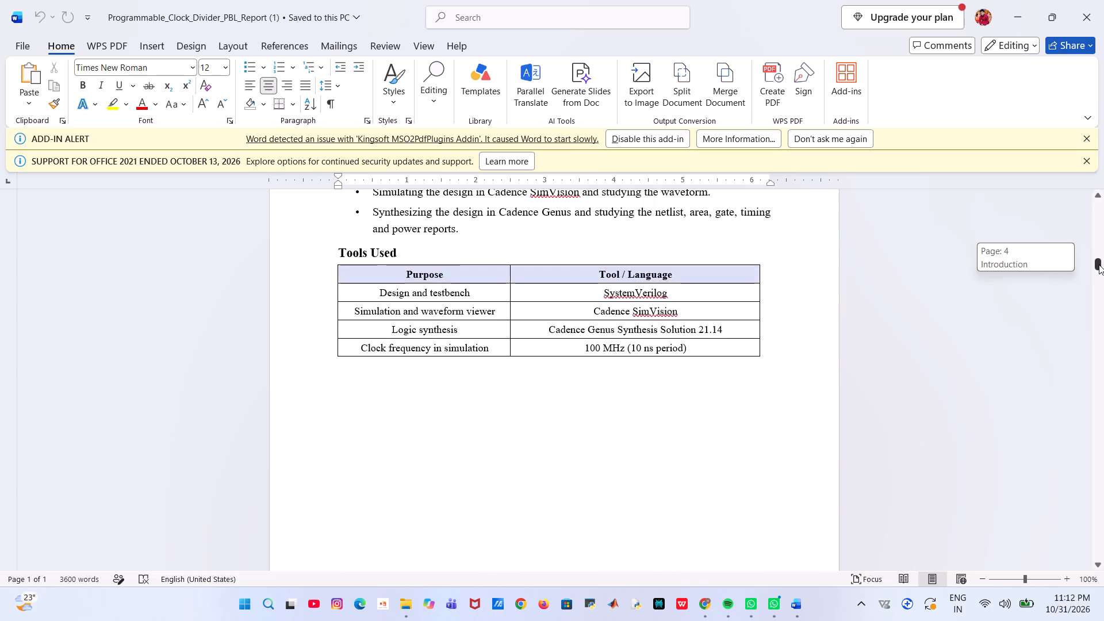
pyautogui.moveTo(1099, 264); pyautogui.dragTo(1102, 270)
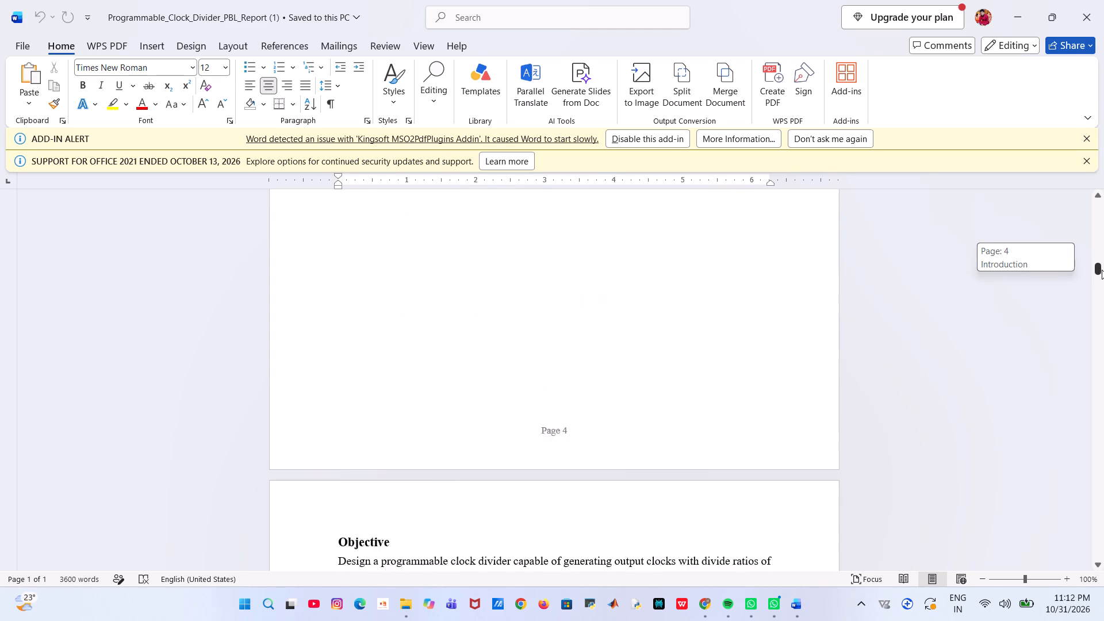
pyautogui.moveTo(1102, 270); pyautogui.dragTo(1103, 281)
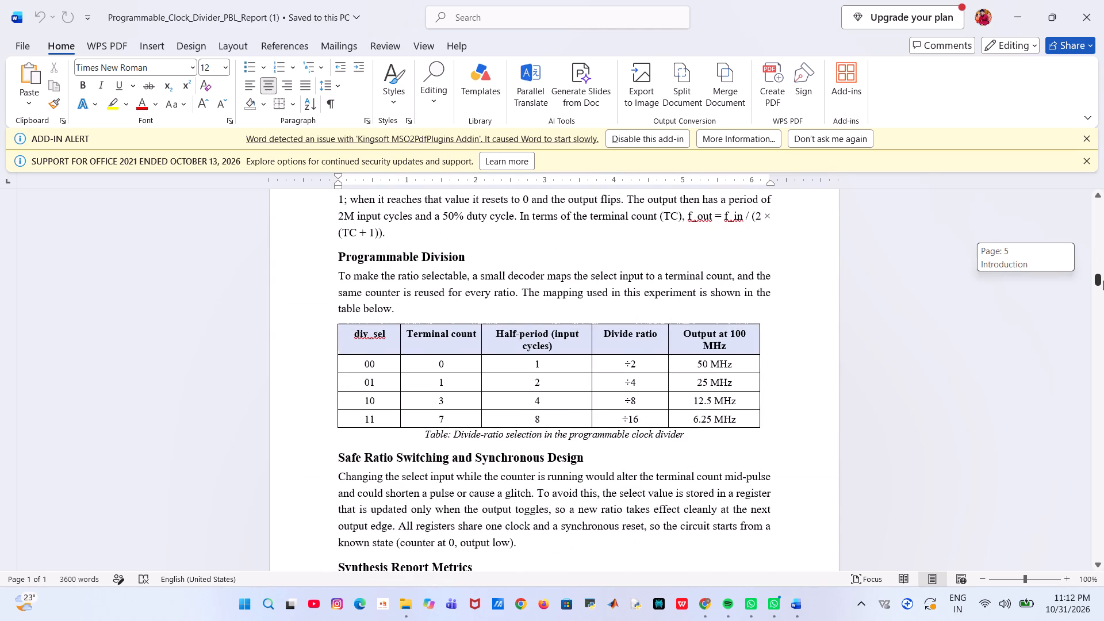
pyautogui.moveTo(1103, 281); pyautogui.dragTo(1103, 283)
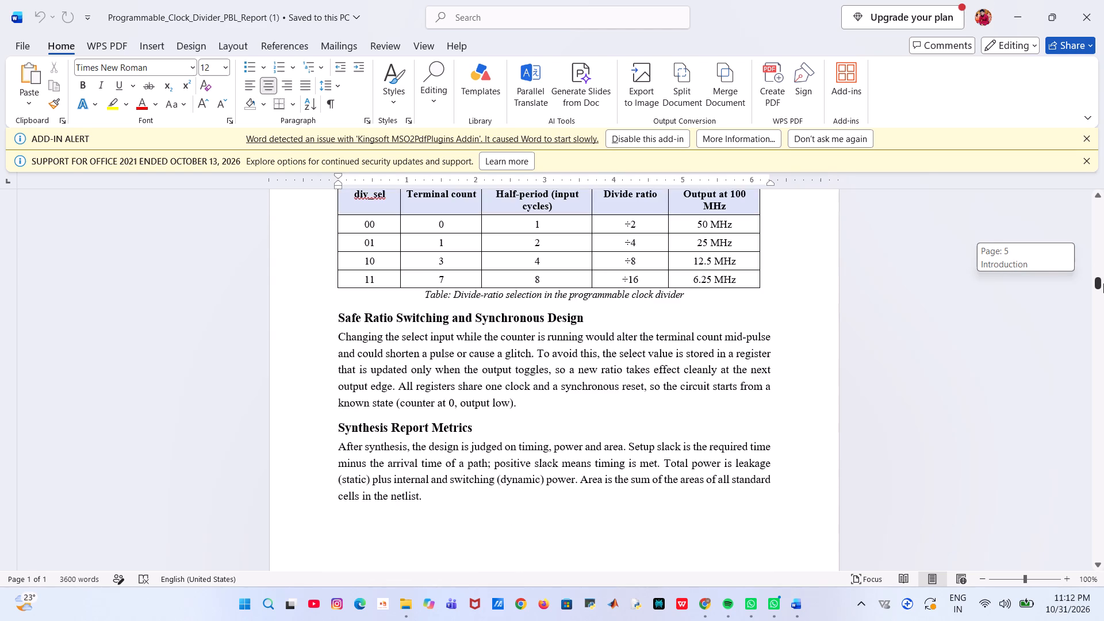
pyautogui.moveTo(1103, 283); pyautogui.dragTo(1101, 290)
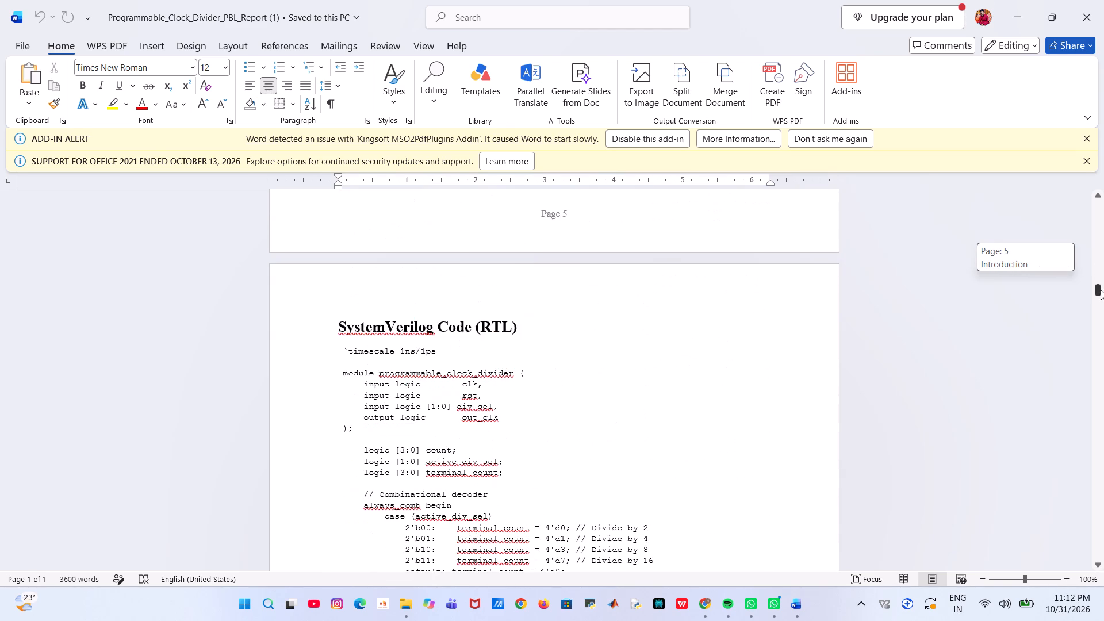
pyautogui.moveTo(1101, 290); pyautogui.dragTo(1103, 298)
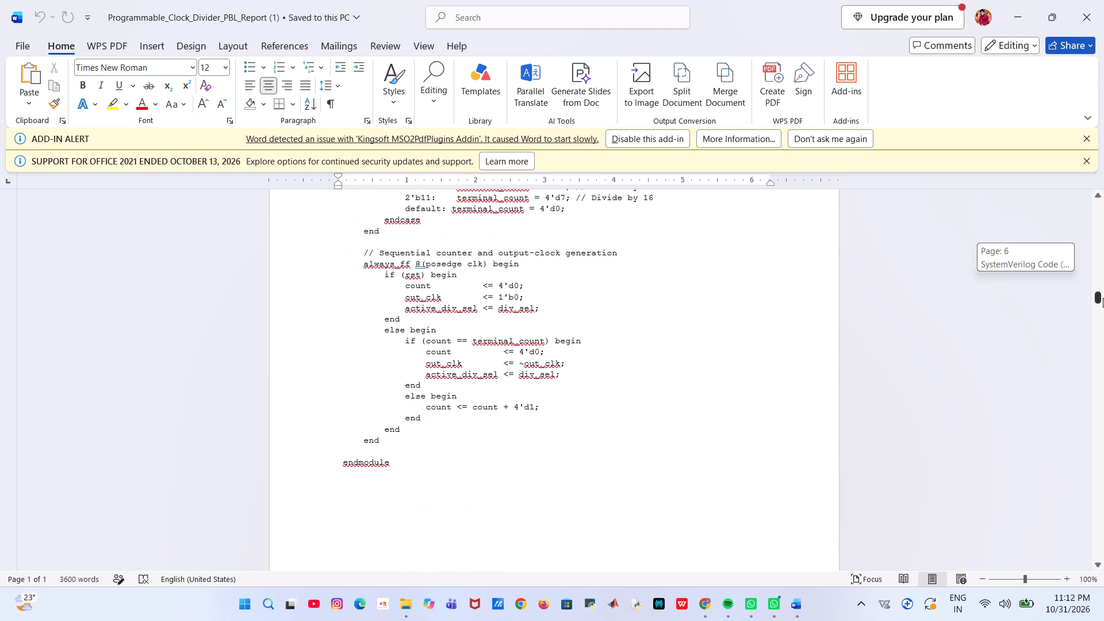
# Set the font size of the whole SystemVerilog RTL code listing, from the timescale line to endmodule, to 12.
pyautogui.moveTo(1103, 298); pyautogui.dragTo(1099, 289)
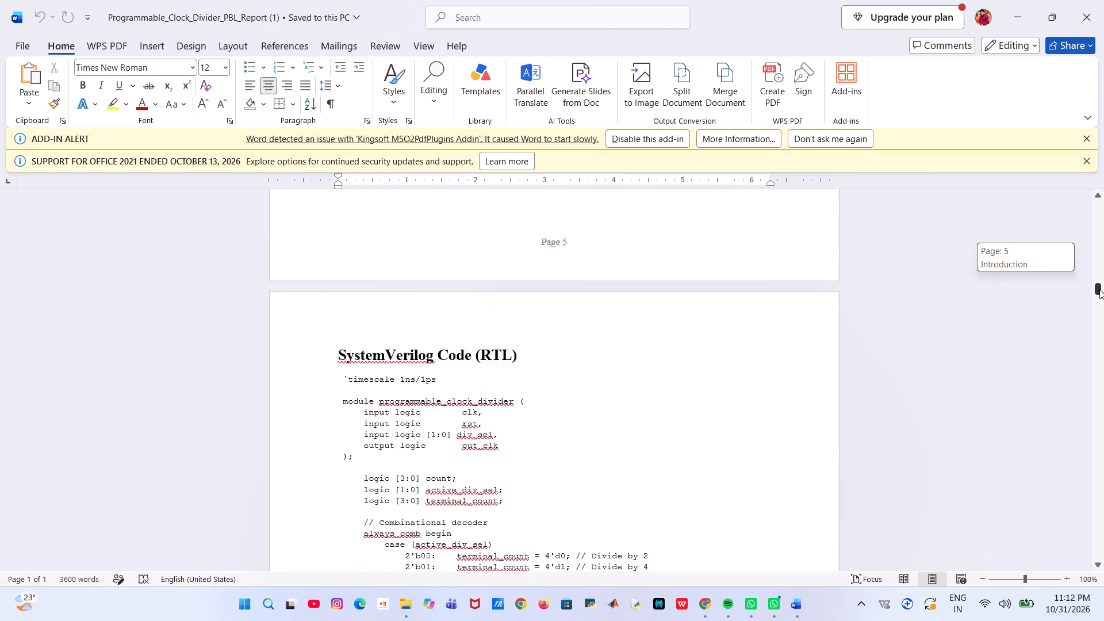
pyautogui.moveTo(1099, 289); pyautogui.dragTo(1099, 290)
pyautogui.moveTo(338, 351); pyautogui.dragTo(394, 413)
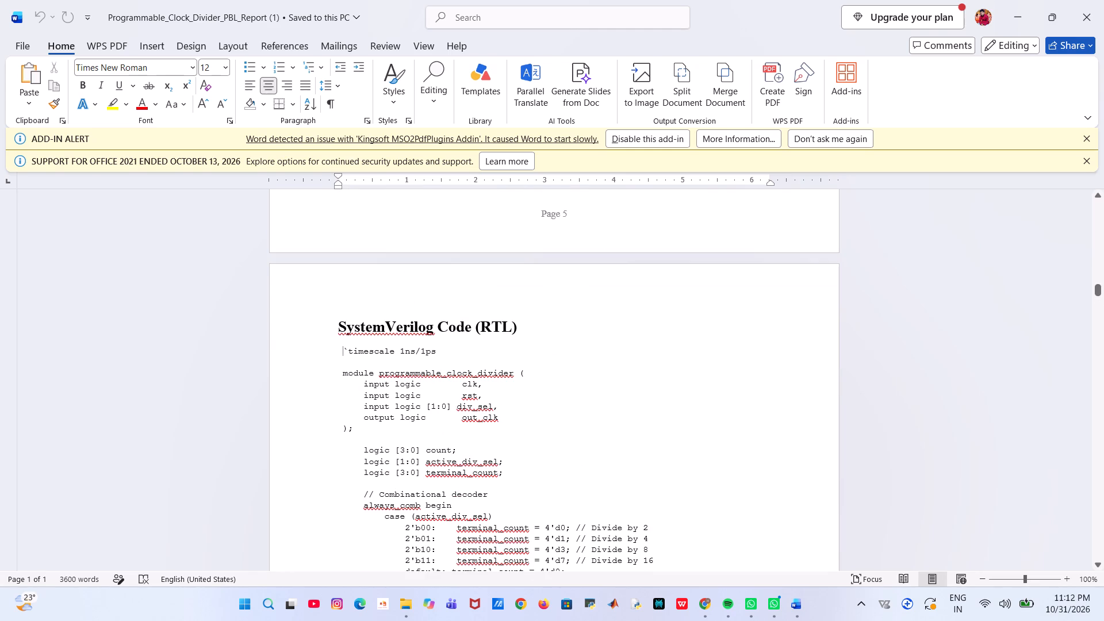
pyautogui.moveTo(394, 413); pyautogui.dragTo(502, 578)
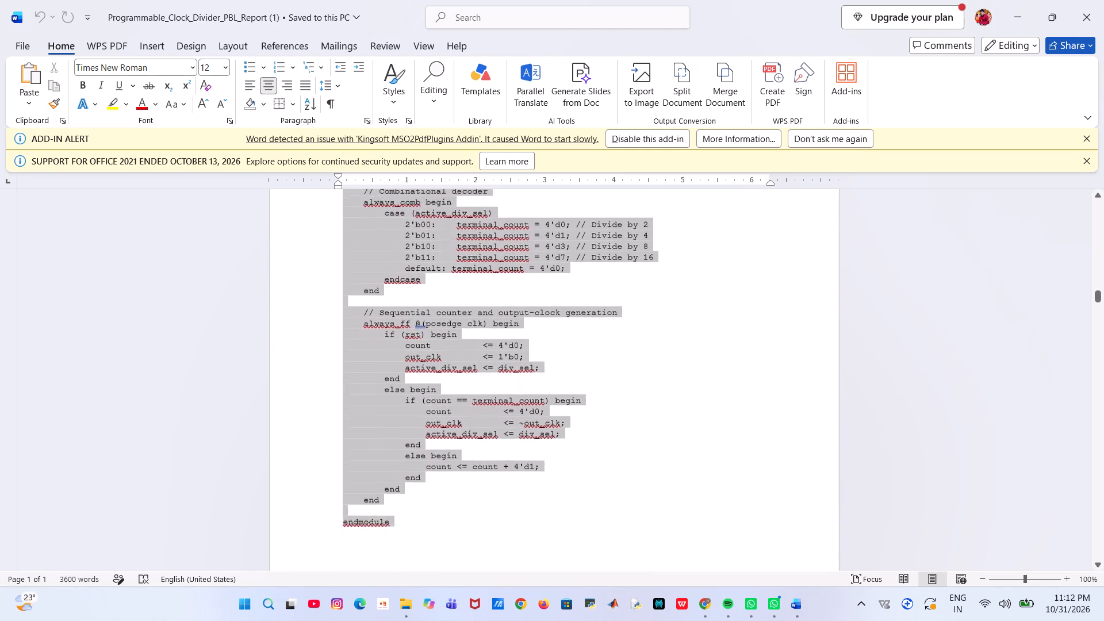
pyautogui.moveTo(502, 578); pyautogui.dragTo(553, 496)
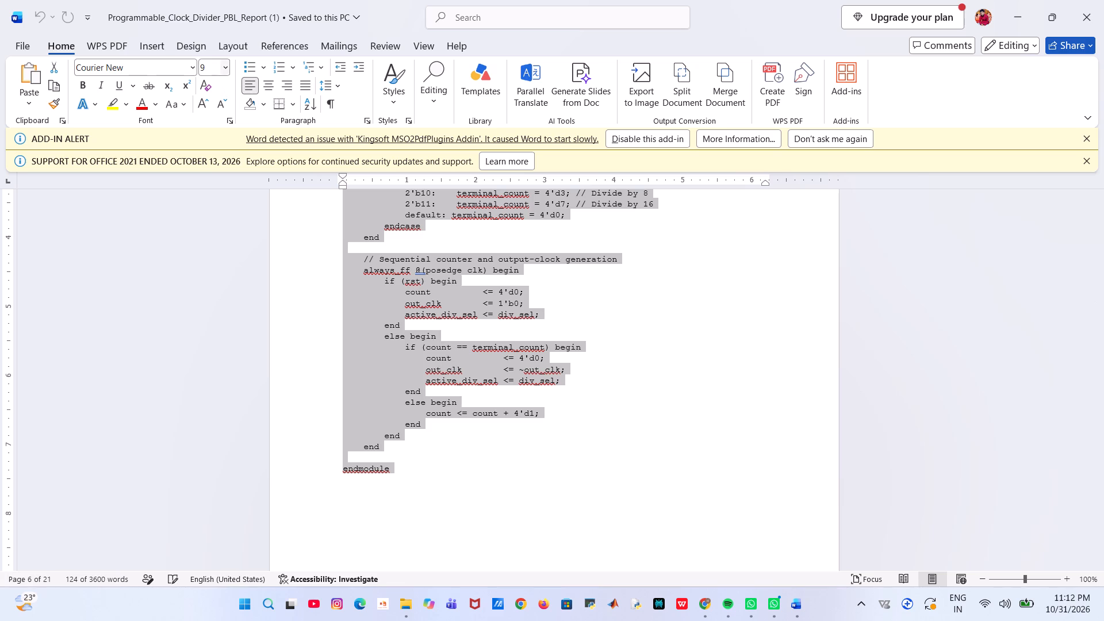
pyautogui.click(217, 70)
pyautogui.press('BackSpace')
pyautogui.write('12')
pyautogui.press('Return')
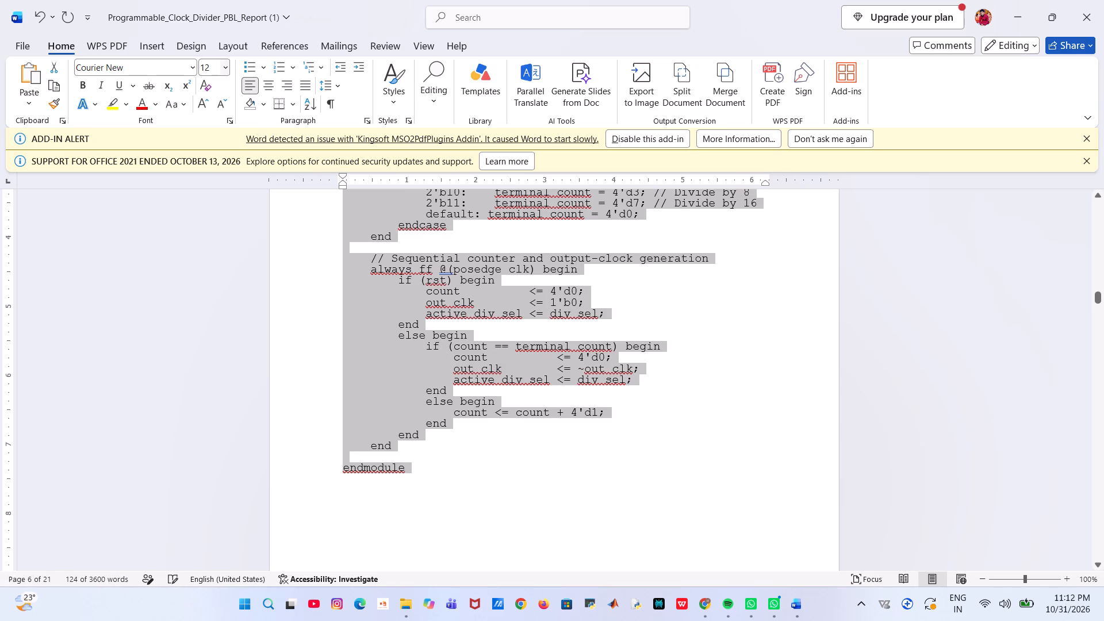
pyautogui.click(674, 367)
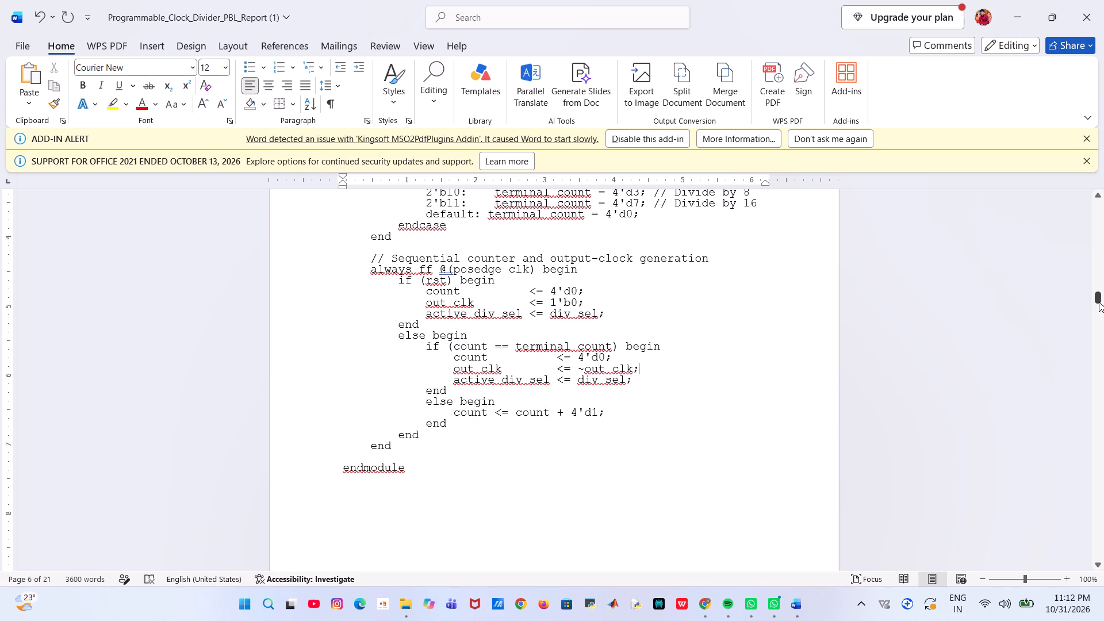
# Examine the SystemVerilog RTL listing and the text formatting of the RTL Code – Explanation theory paragraph.
pyautogui.moveTo(1100, 302); pyautogui.dragTo(1102, 304)
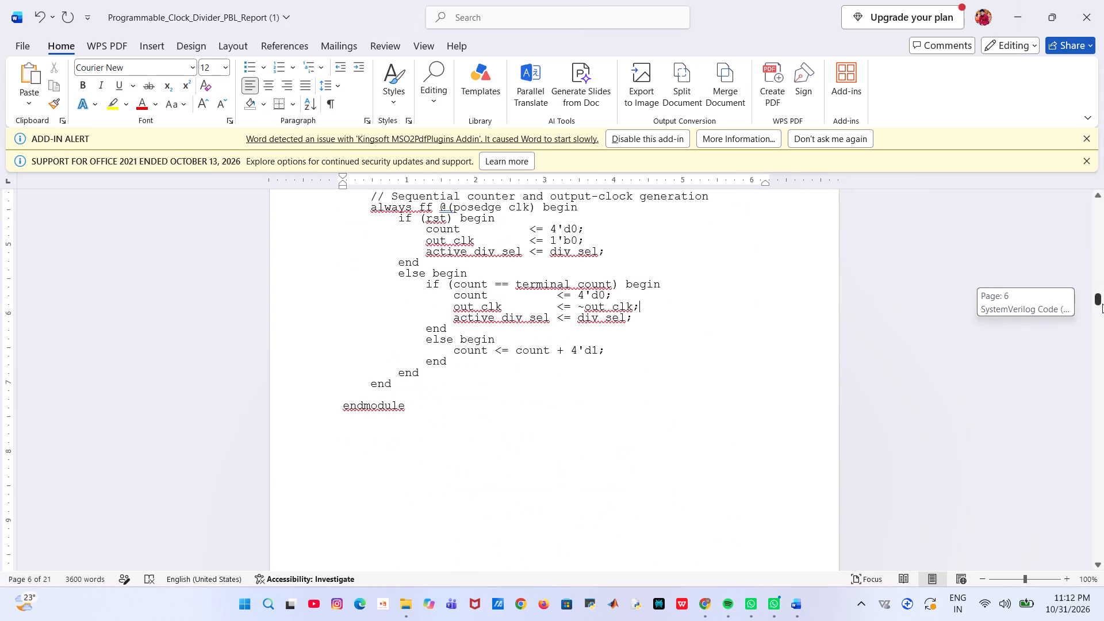
pyautogui.moveTo(1102, 304); pyautogui.dragTo(1098, 309)
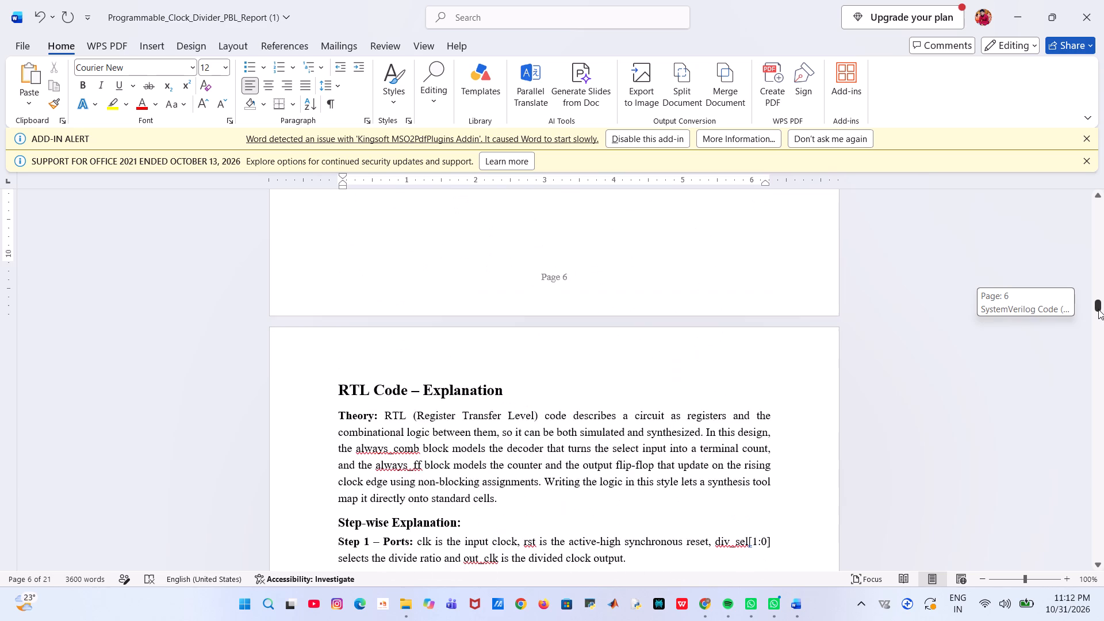
pyautogui.moveTo(1098, 309); pyautogui.dragTo(1097, 296)
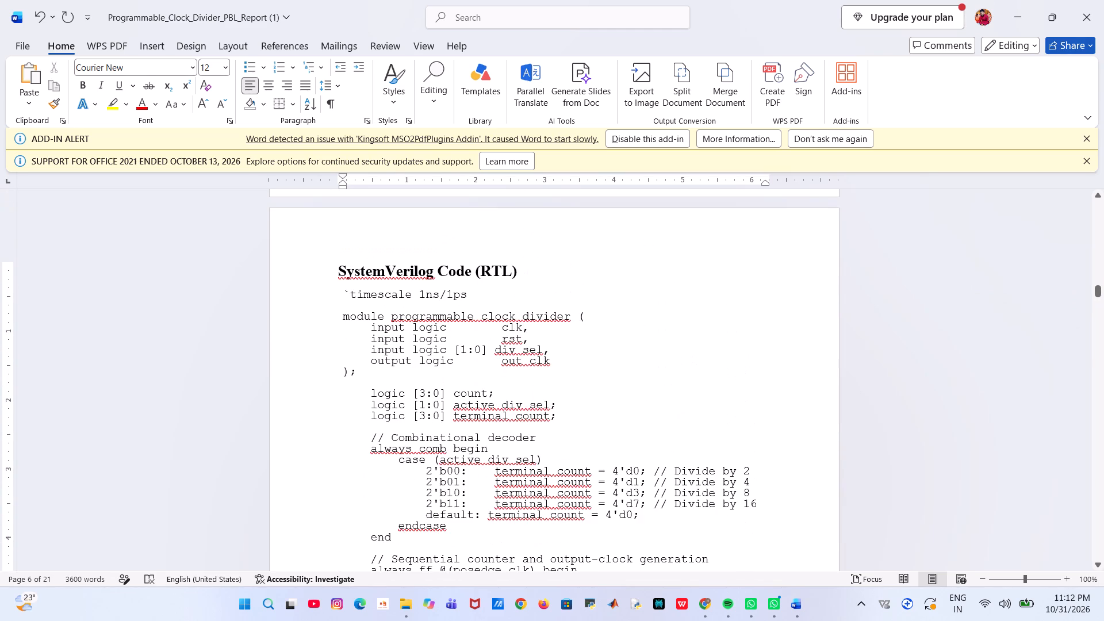
pyautogui.moveTo(339, 296); pyautogui.dragTo(511, 584)
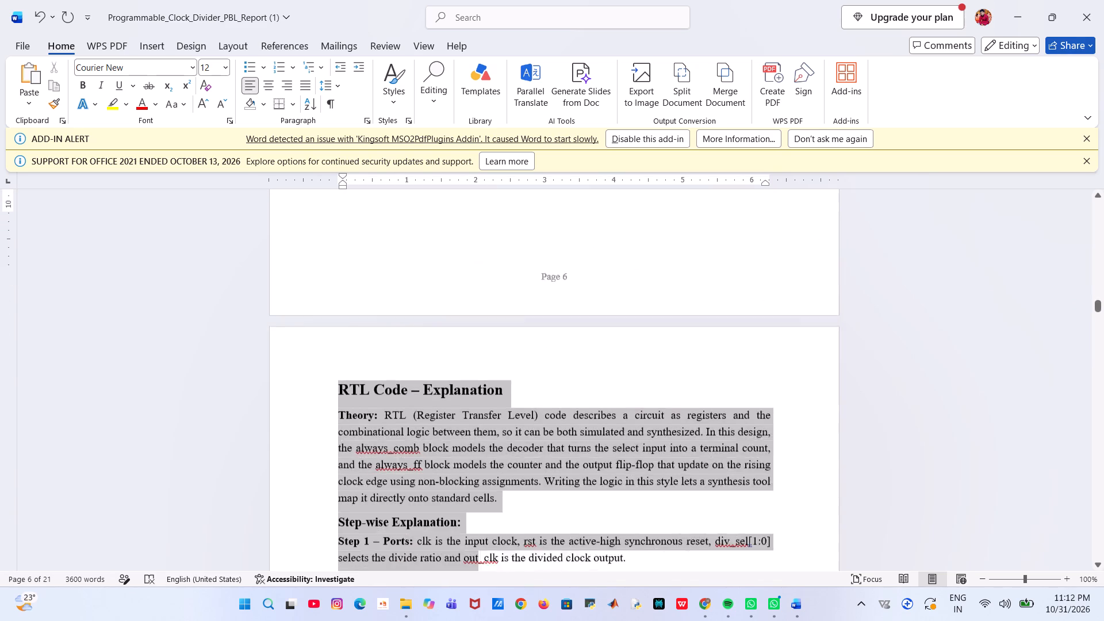
pyautogui.moveTo(511, 584); pyautogui.dragTo(614, 356)
pyautogui.click(625, 422)
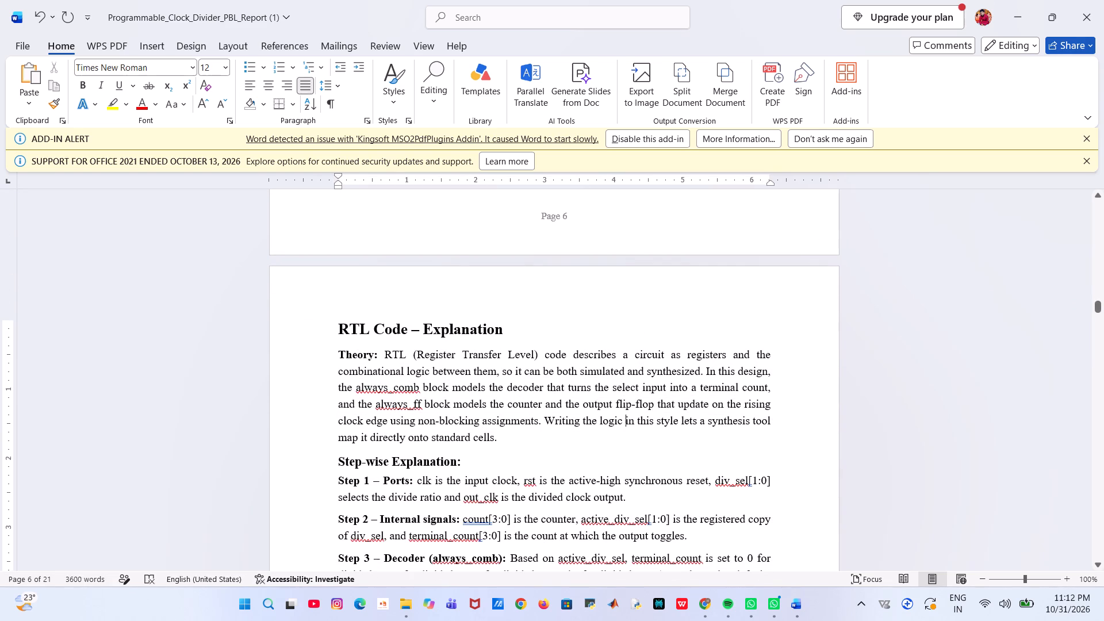
pyautogui.moveTo(625, 422); pyautogui.dragTo(513, 385)
pyautogui.click(731, 444)
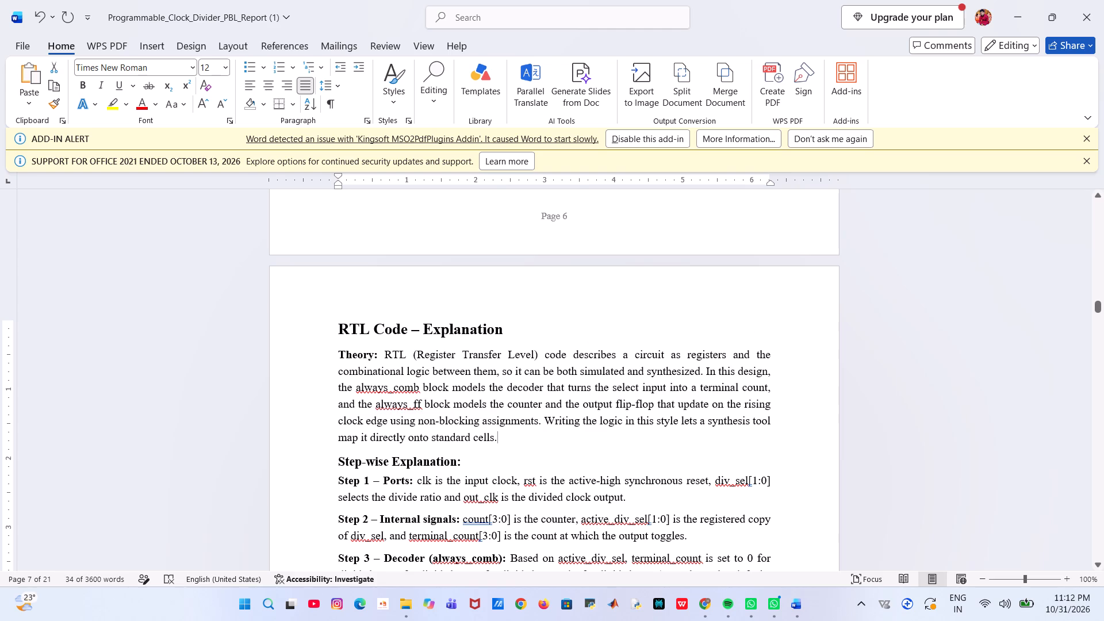
# Set the font size of the Testbench Code listing on page 8, from the timescale line to the errors++ line, to 12.
pyautogui.moveTo(1102, 307); pyautogui.dragTo(1103, 321)
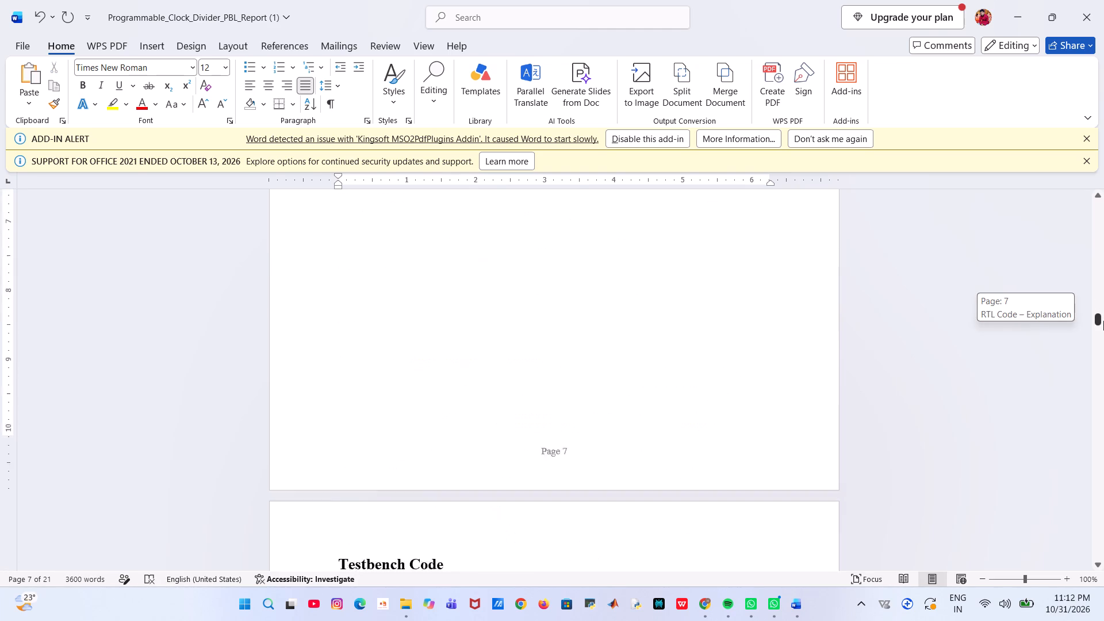
pyautogui.moveTo(1103, 321); pyautogui.dragTo(1099, 336)
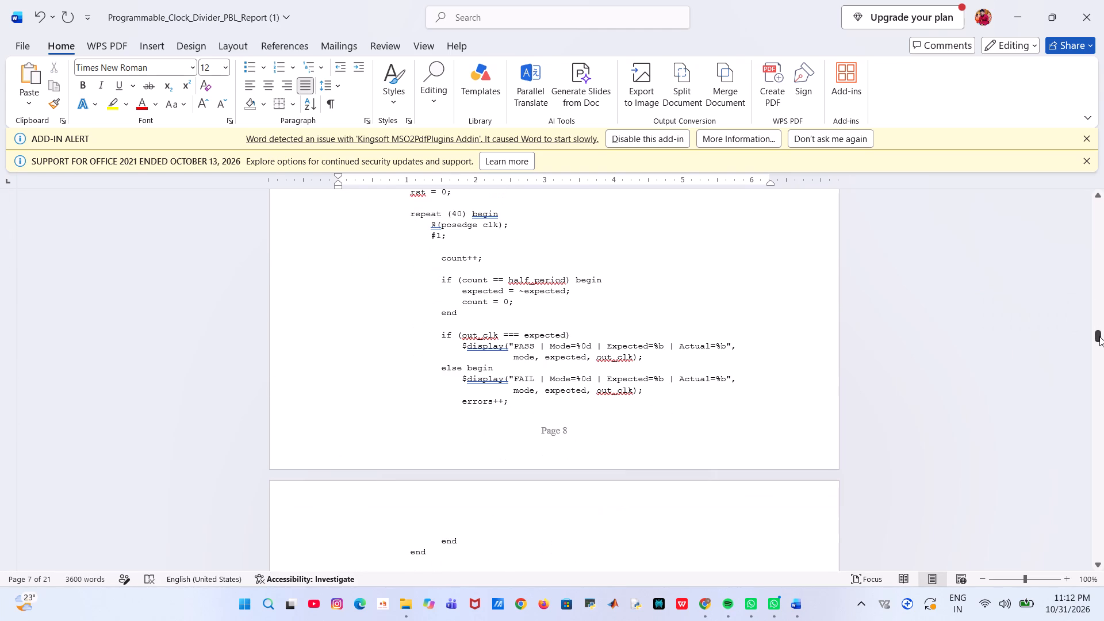
pyautogui.moveTo(519, 409); pyautogui.dragTo(451, 149)
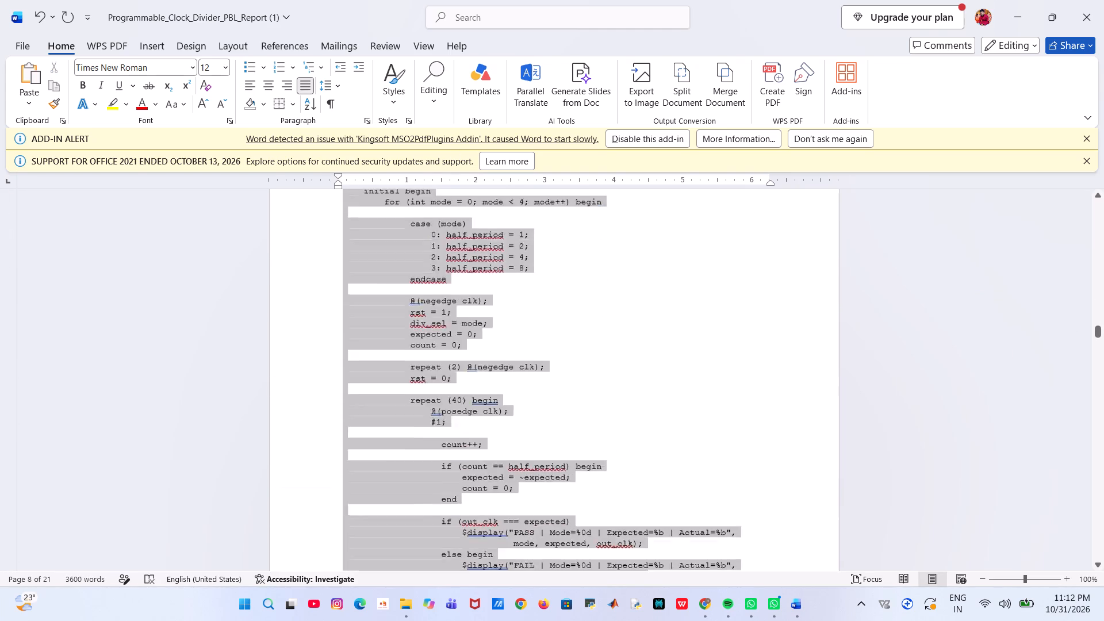
pyautogui.moveTo(451, 149); pyautogui.dragTo(341, 246)
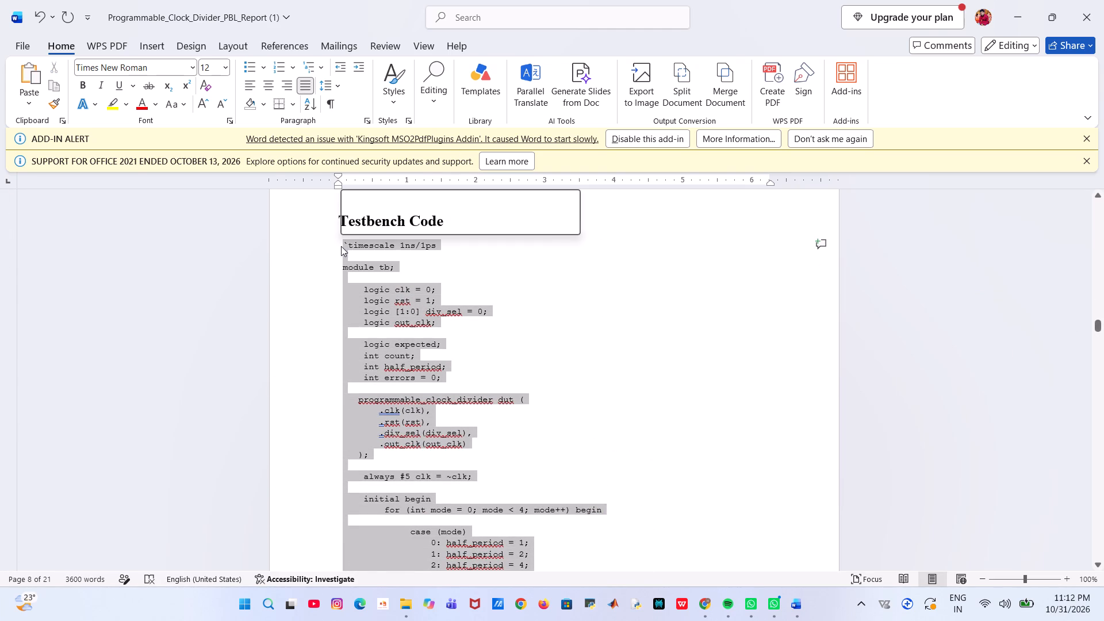
pyautogui.click(216, 60)
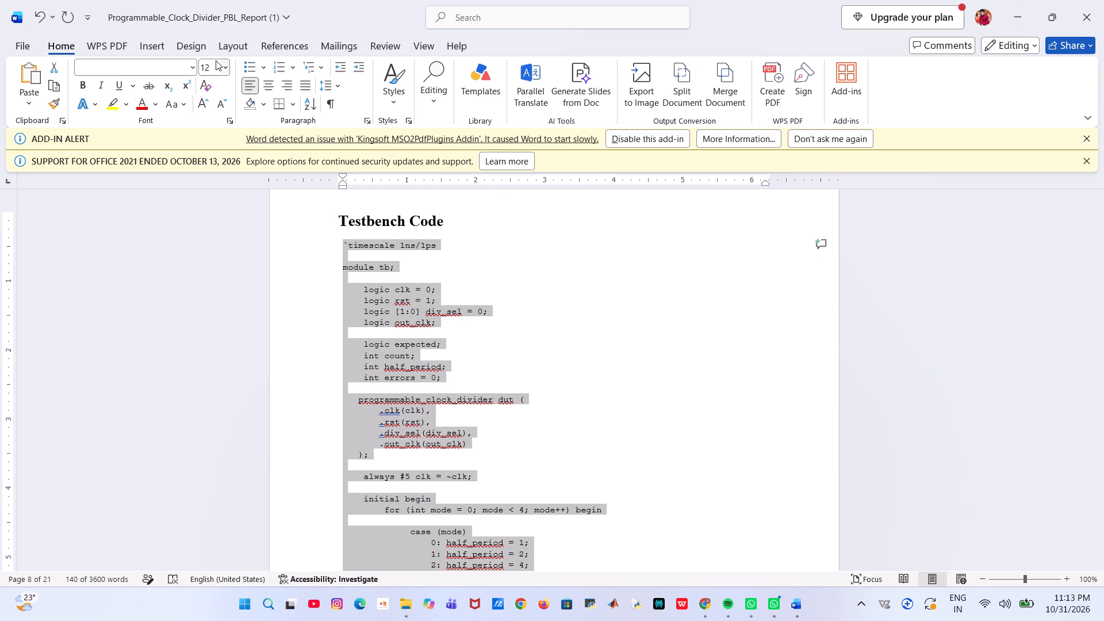
pyautogui.click(208, 66)
pyautogui.write('12')
pyautogui.press('Return')
pyautogui.click(695, 297)
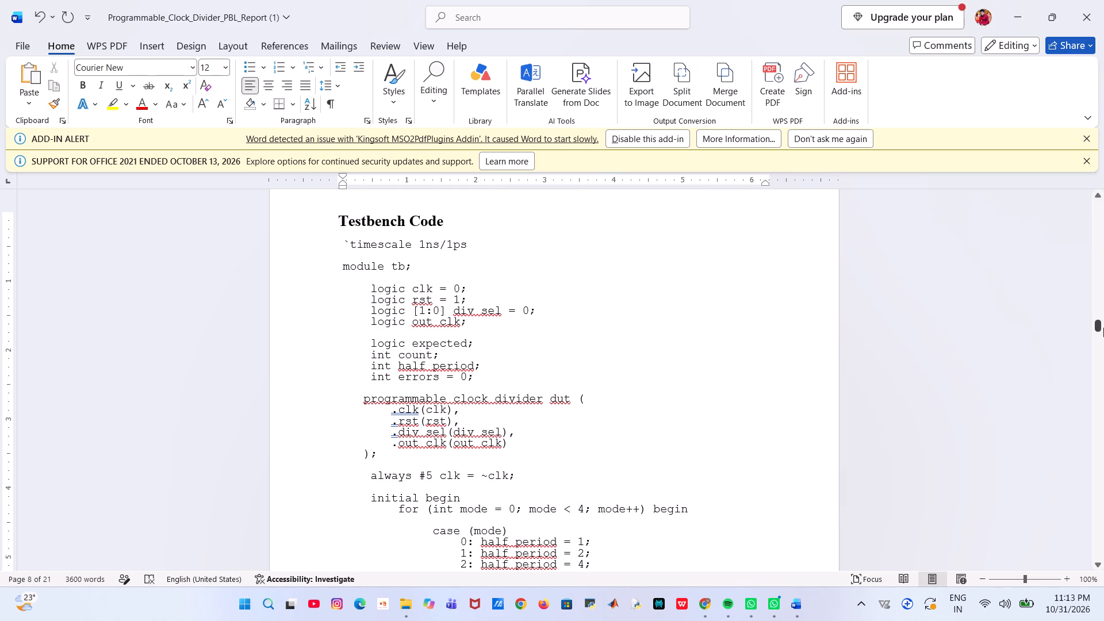
# Set the font size of the remaining testbench code on page 9, down to endmodule, to 12.
pyautogui.moveTo(1099, 319); pyautogui.dragTo(1102, 327)
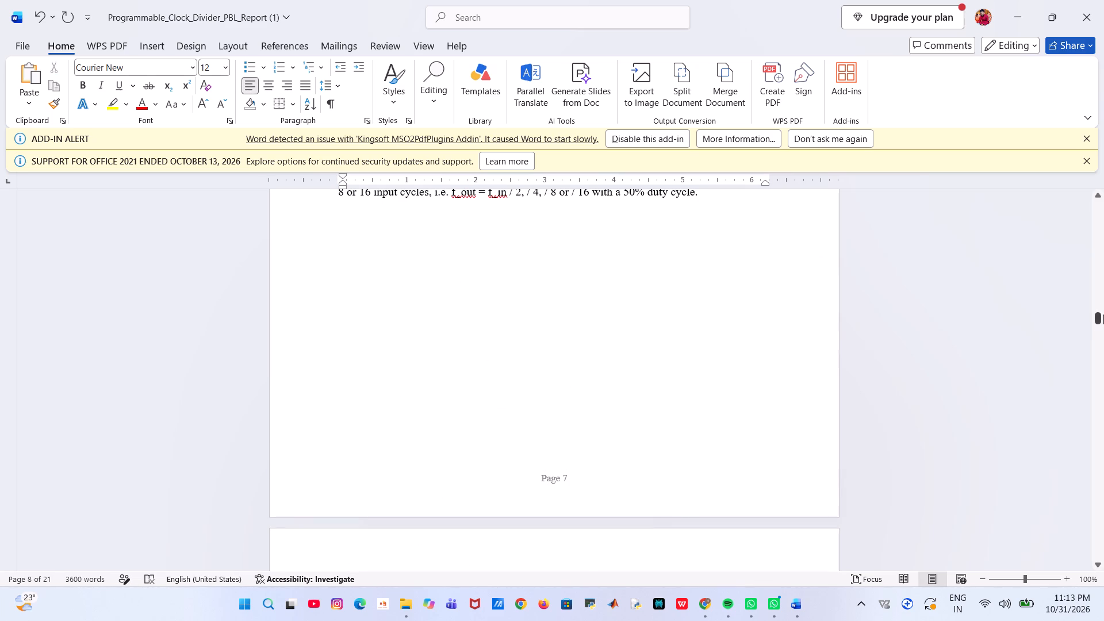
pyautogui.moveTo(1103, 315); pyautogui.dragTo(1103, 337)
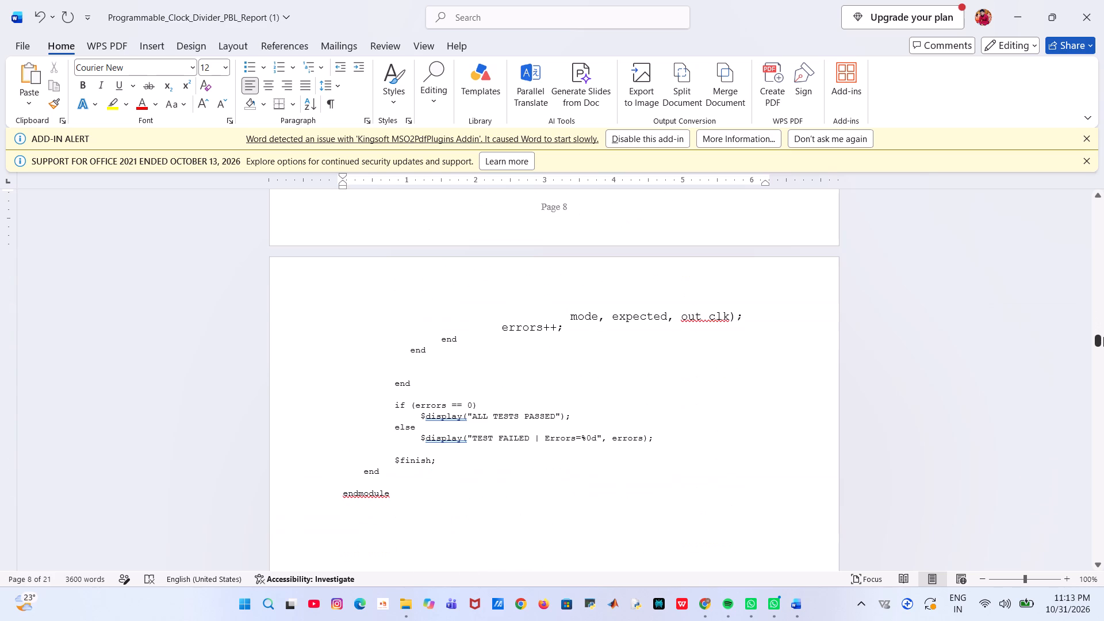
pyautogui.moveTo(475, 512); pyautogui.dragTo(397, 304)
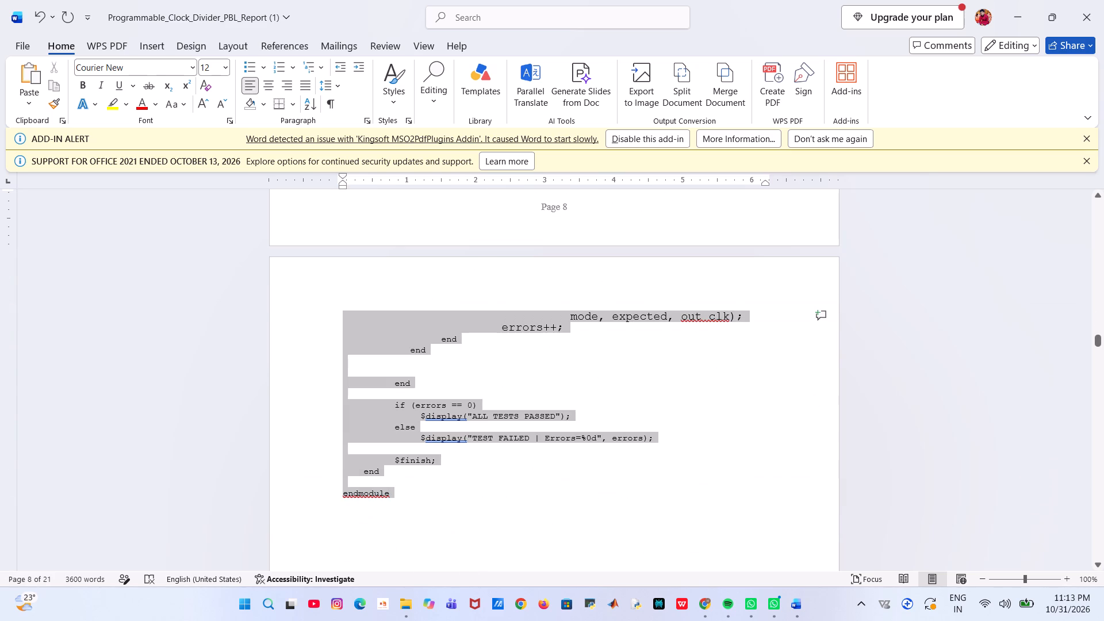
pyautogui.moveTo(397, 304); pyautogui.dragTo(398, 304)
pyautogui.click(500, 258)
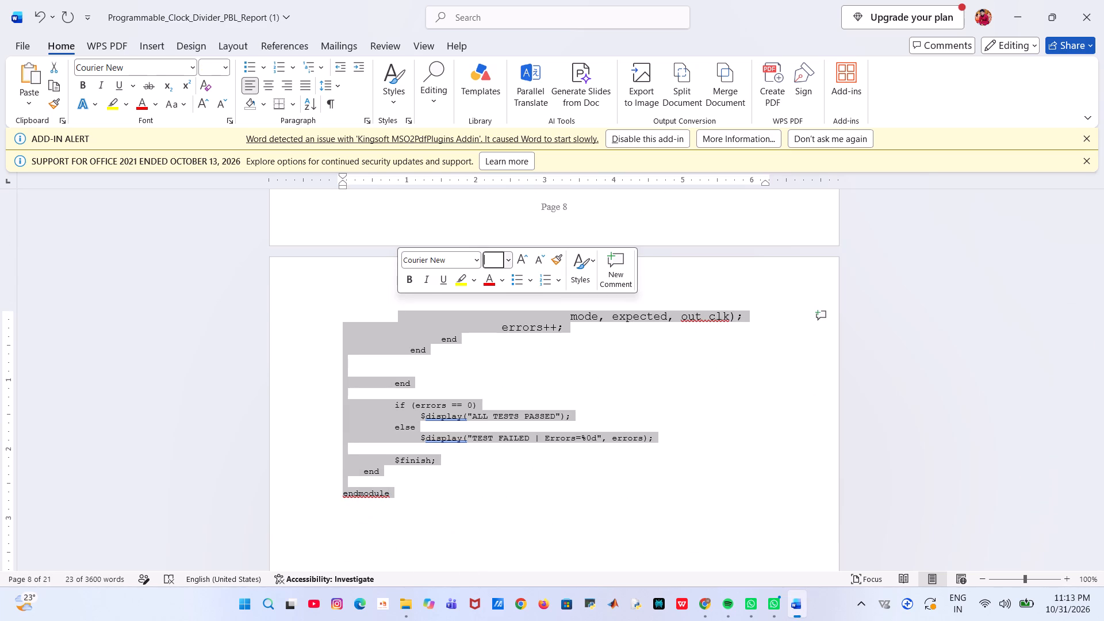
pyautogui.write('12')
pyautogui.press('Return')
pyautogui.click(526, 471)
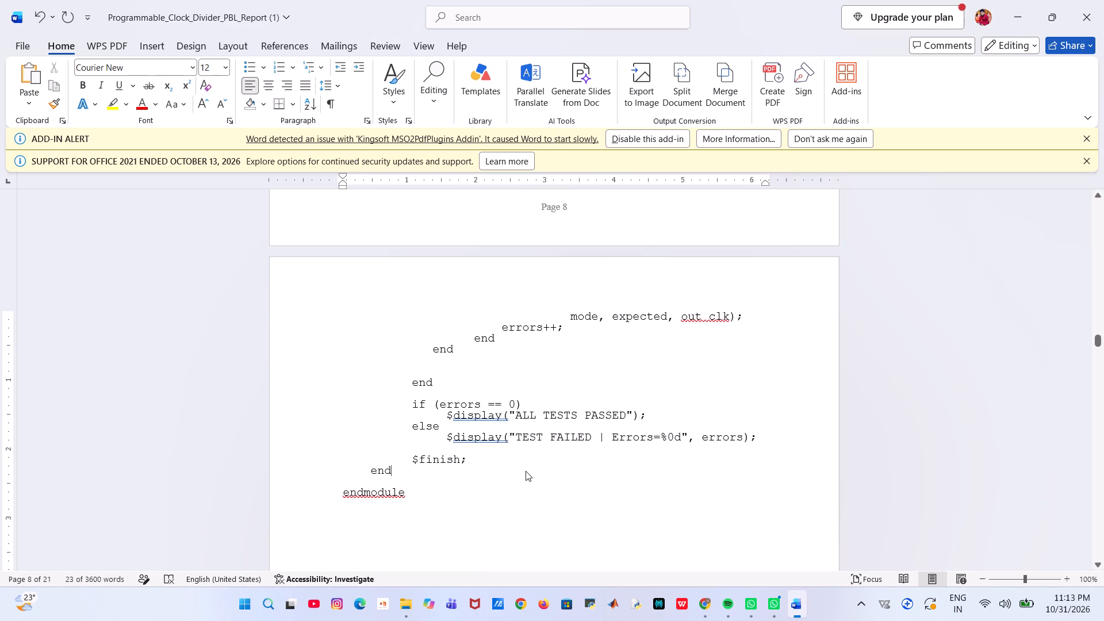
# Change the font of the whole SystemVerilog RTL code listing, from the timescale line to endmodule, to Times New Roman.
pyautogui.moveTo(1098, 344); pyautogui.dragTo(1101, 321)
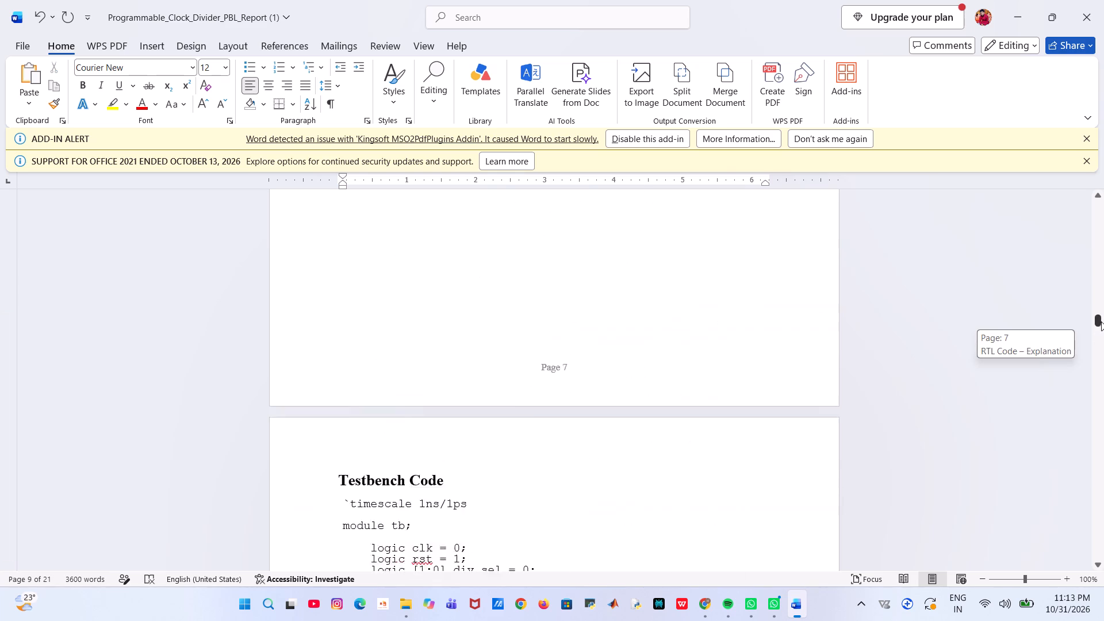
pyautogui.moveTo(1101, 321); pyautogui.dragTo(1095, 294)
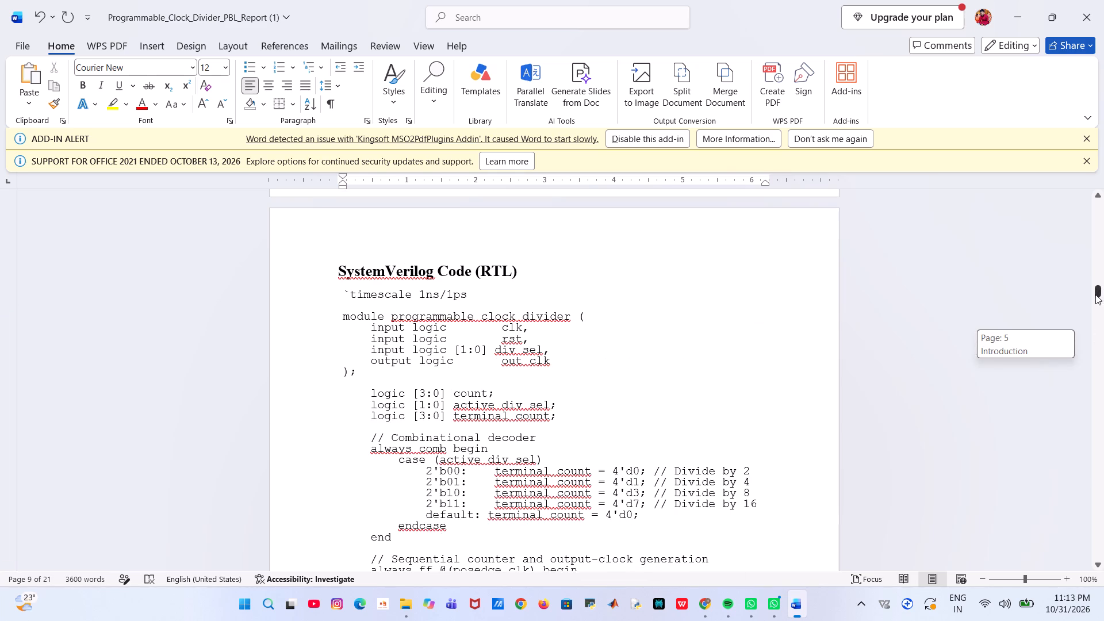
pyautogui.moveTo(1095, 294); pyautogui.dragTo(1095, 295)
pyautogui.moveTo(529, 248); pyautogui.dragTo(396, 242)
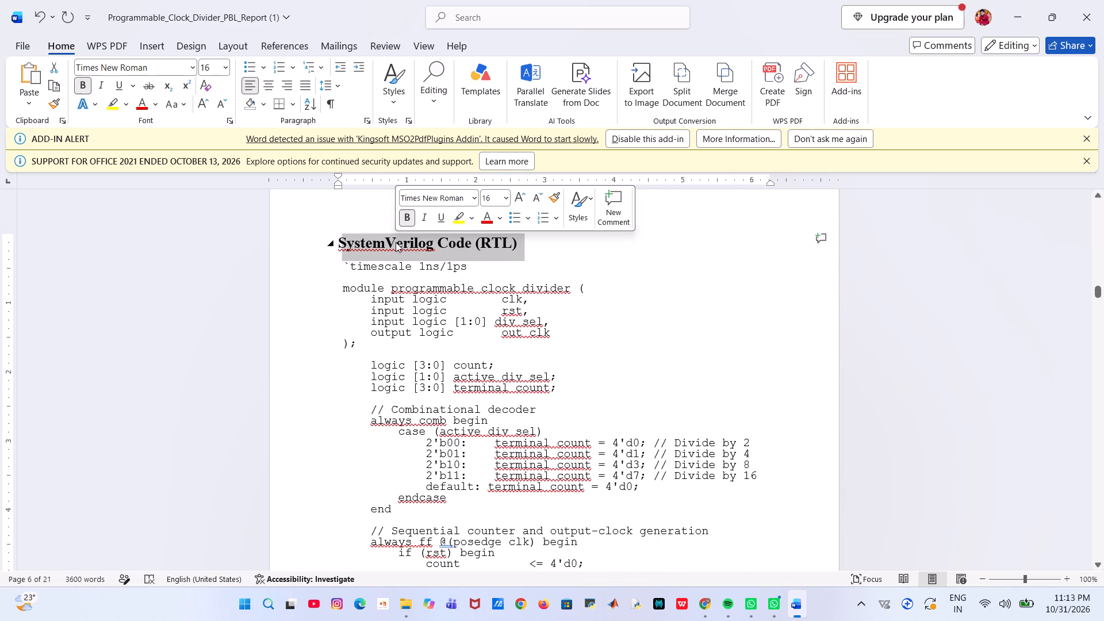
pyautogui.click(551, 240)
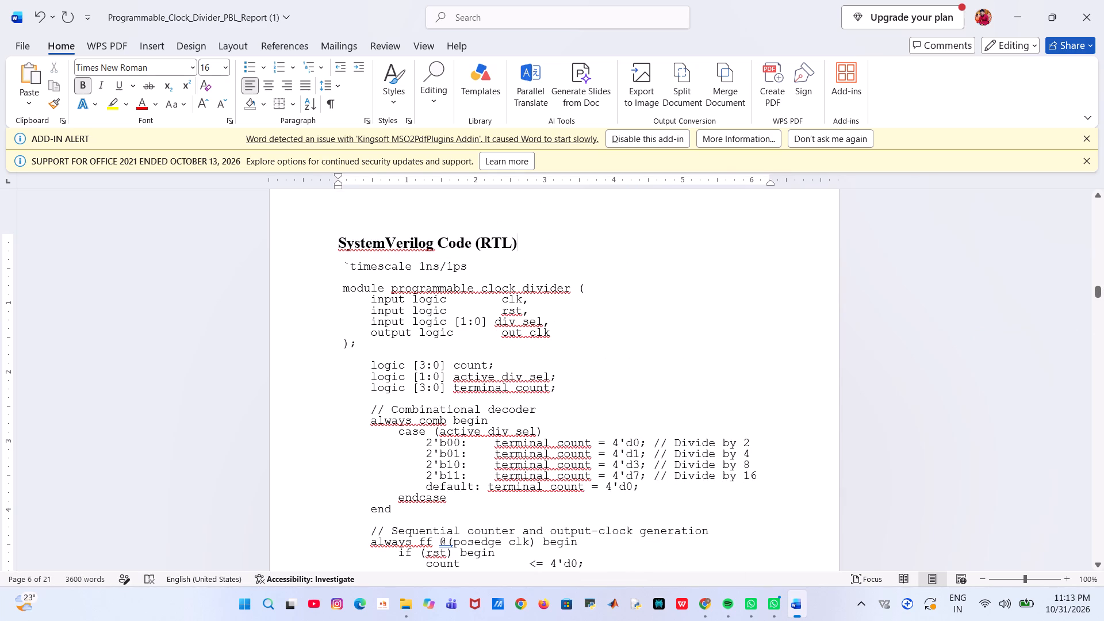
pyautogui.moveTo(342, 265); pyautogui.dragTo(632, 169)
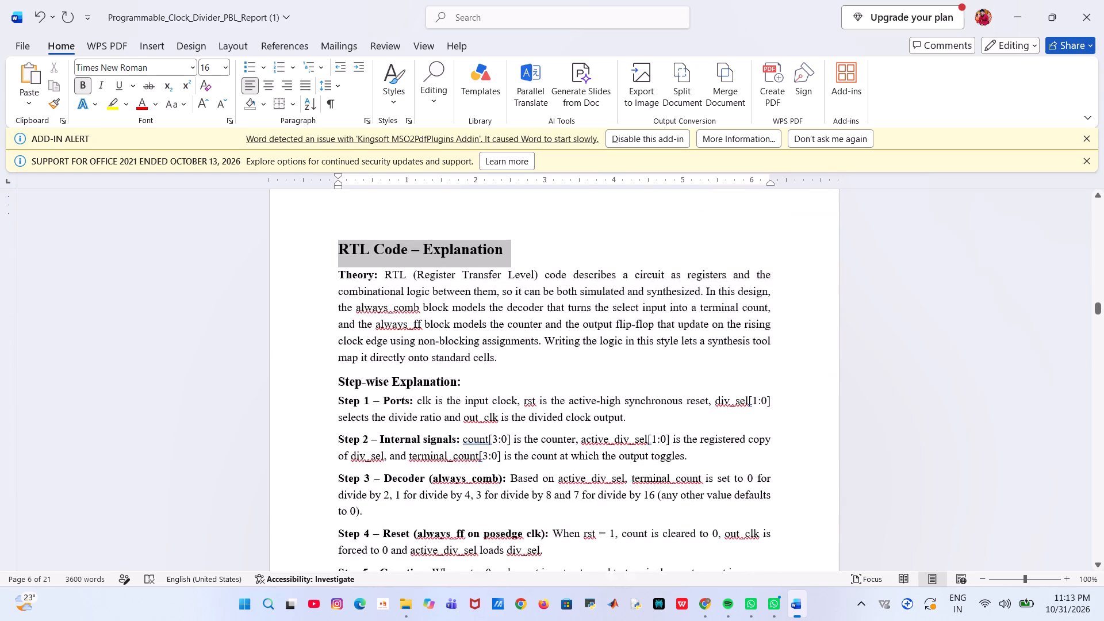
pyautogui.moveTo(632, 169); pyautogui.dragTo(513, 343)
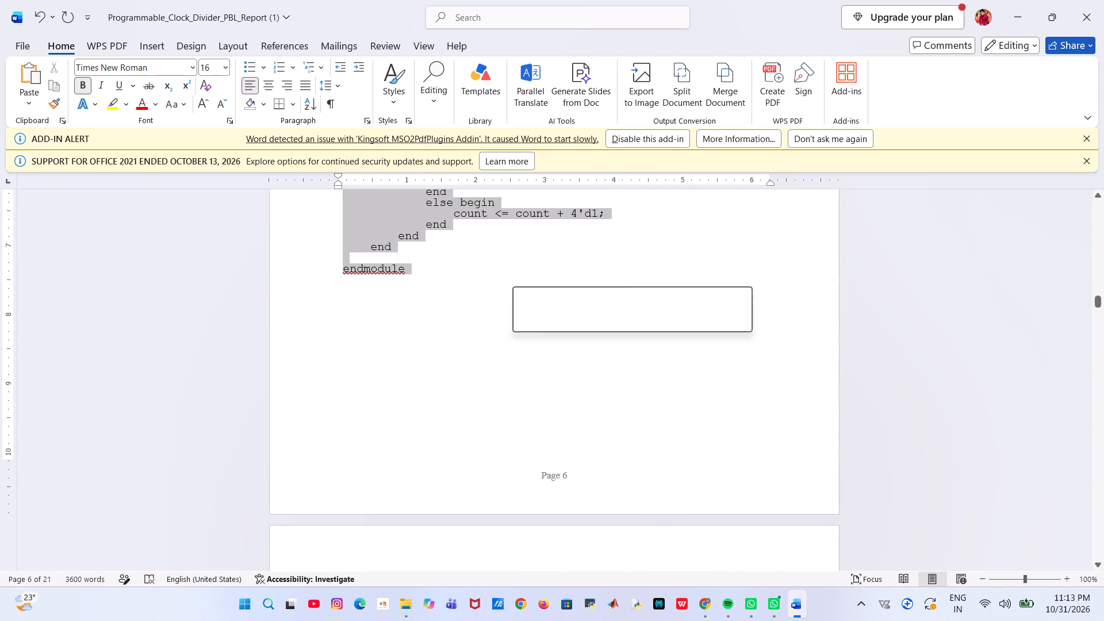
pyautogui.click(586, 297)
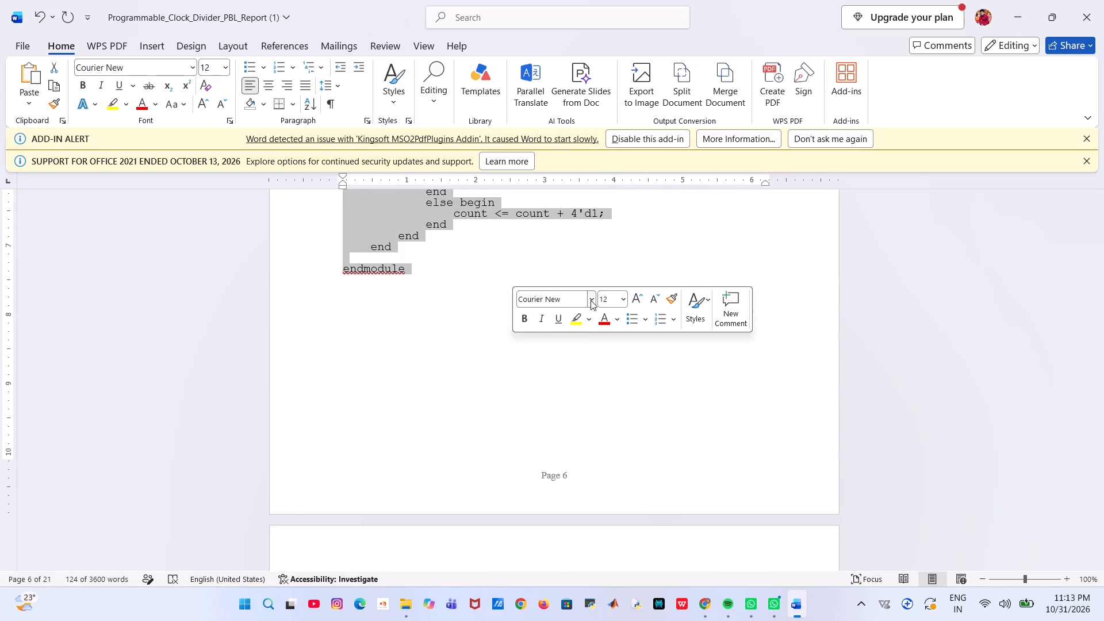
pyautogui.click(591, 300)
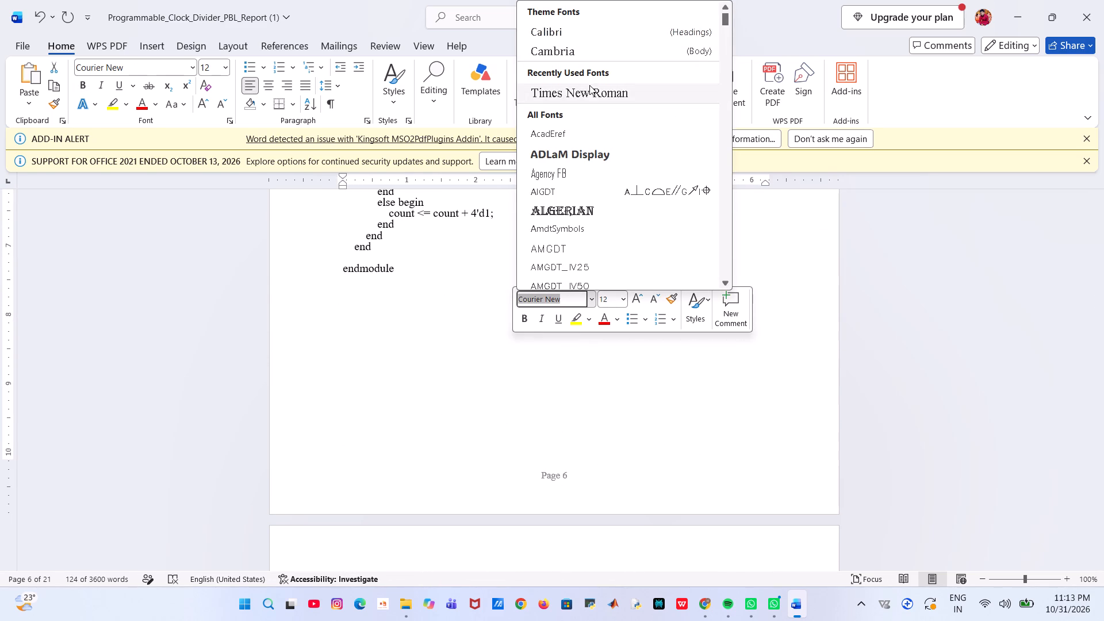
pyautogui.click(594, 95)
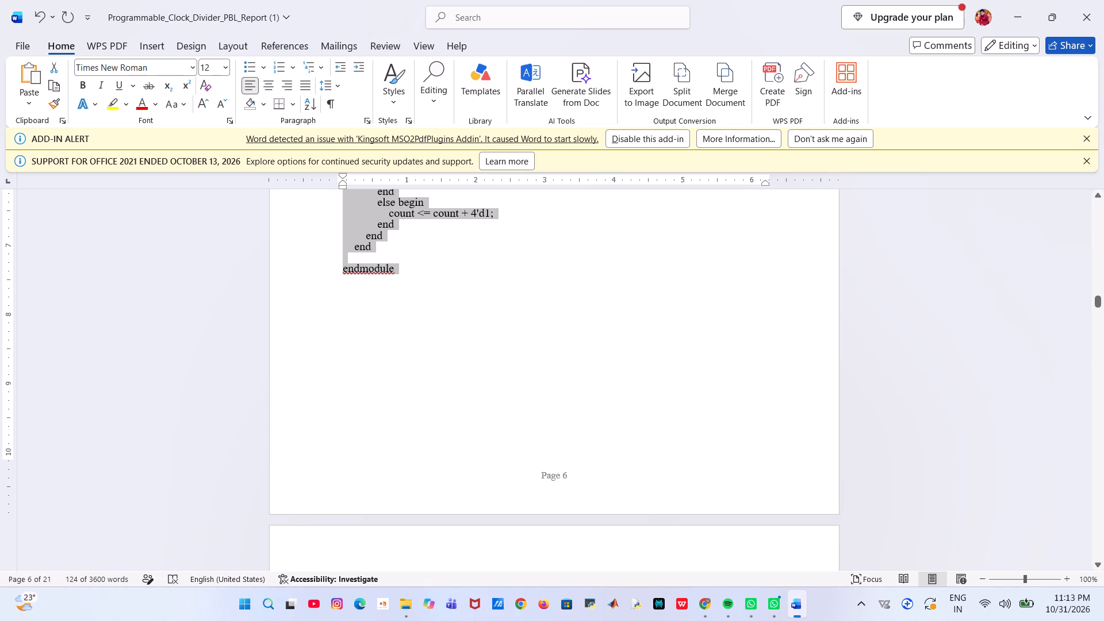
pyautogui.click(536, 367)
# Review the RTL listing's appearance against the Acknowledgement, Objective and RTL Code – Explanation pages.
pyautogui.moveTo(1099, 298); pyautogui.dragTo(1099, 292)
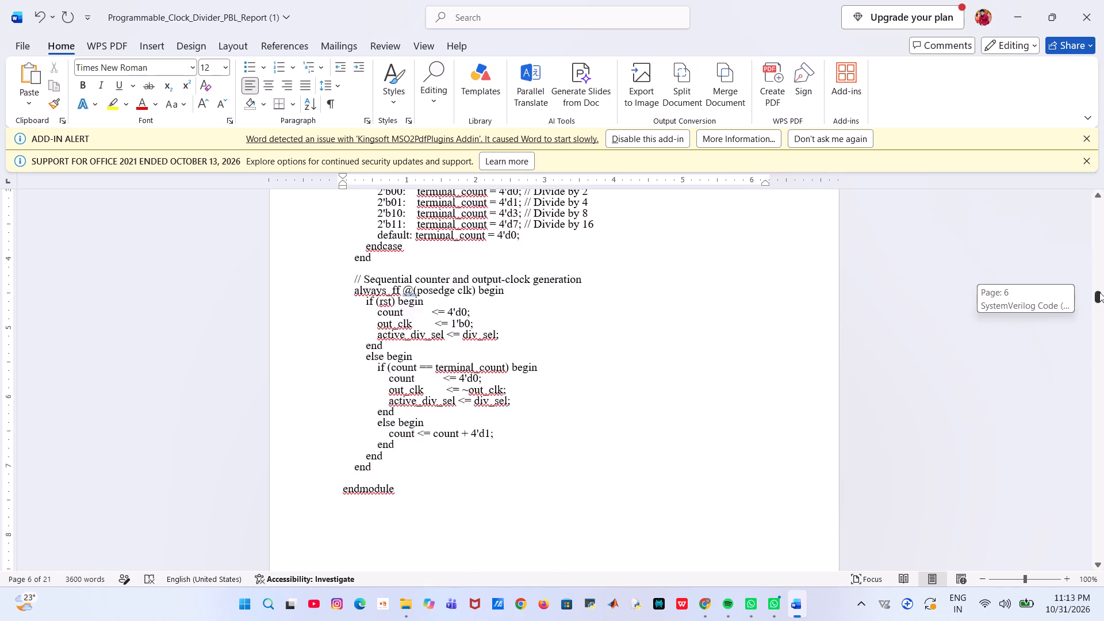
pyautogui.moveTo(1099, 292); pyautogui.dragTo(1089, 242)
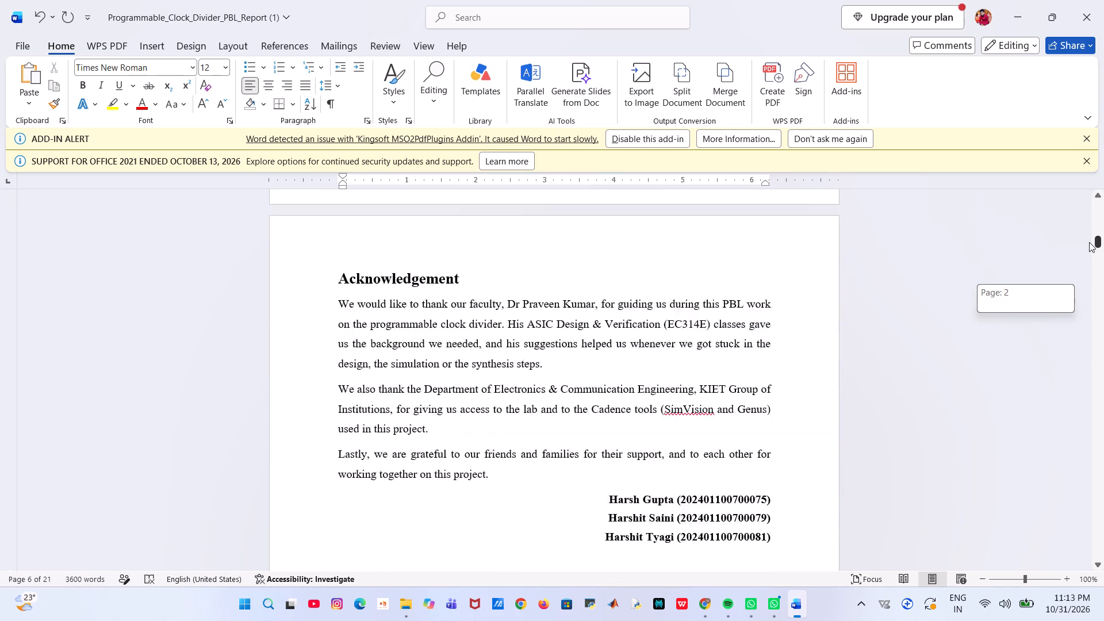
pyautogui.moveTo(1089, 242); pyautogui.dragTo(1097, 269)
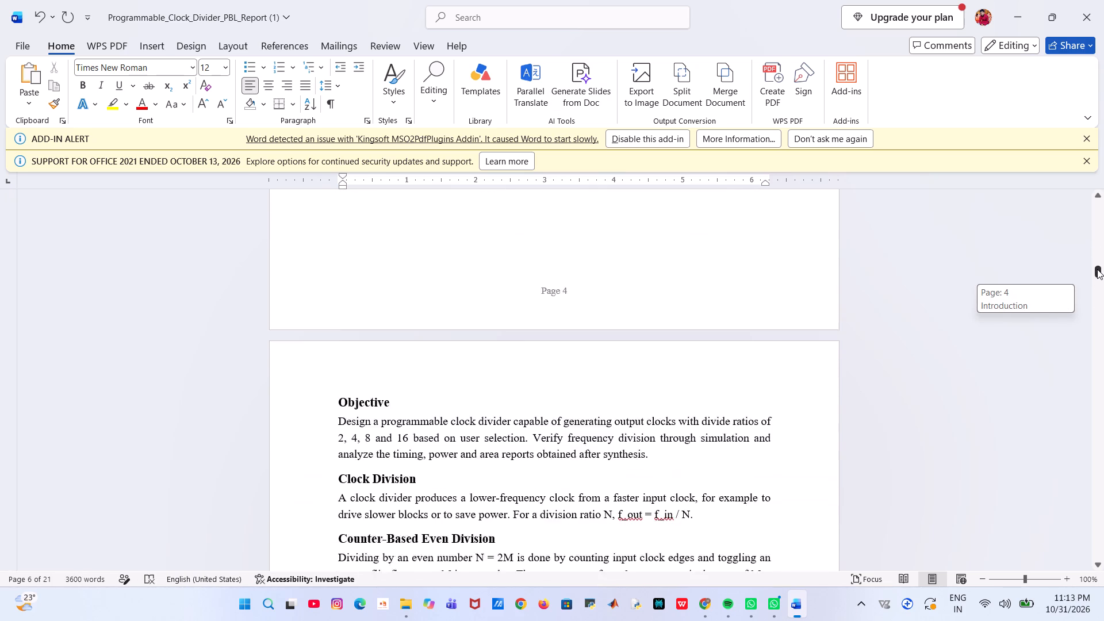
pyautogui.moveTo(1097, 269); pyautogui.dragTo(1103, 295)
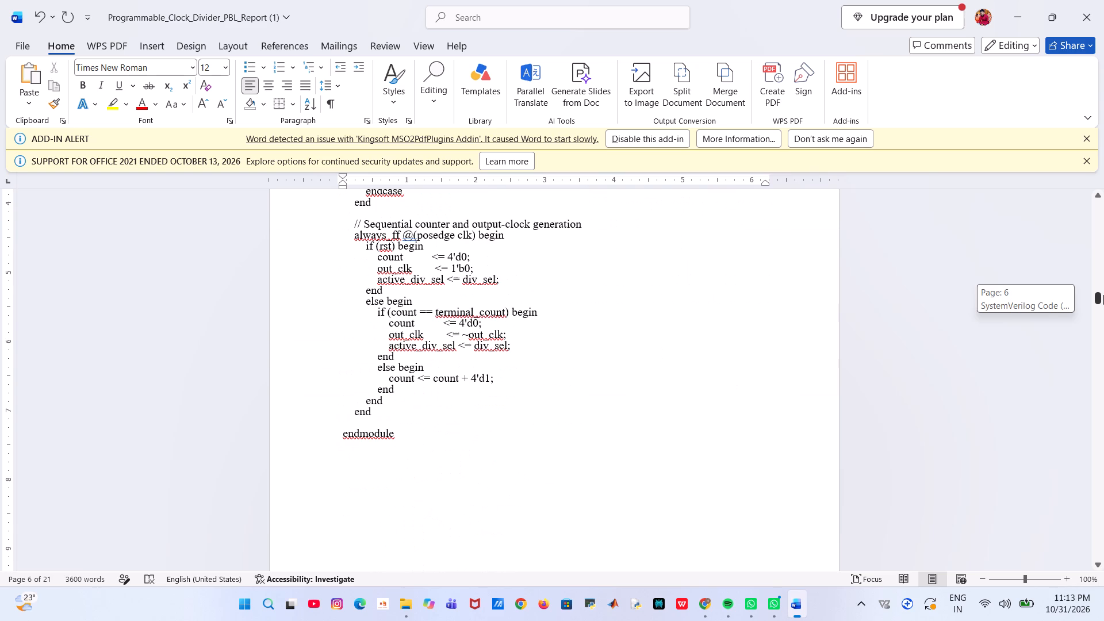
pyautogui.moveTo(1103, 295); pyautogui.dragTo(1103, 297)
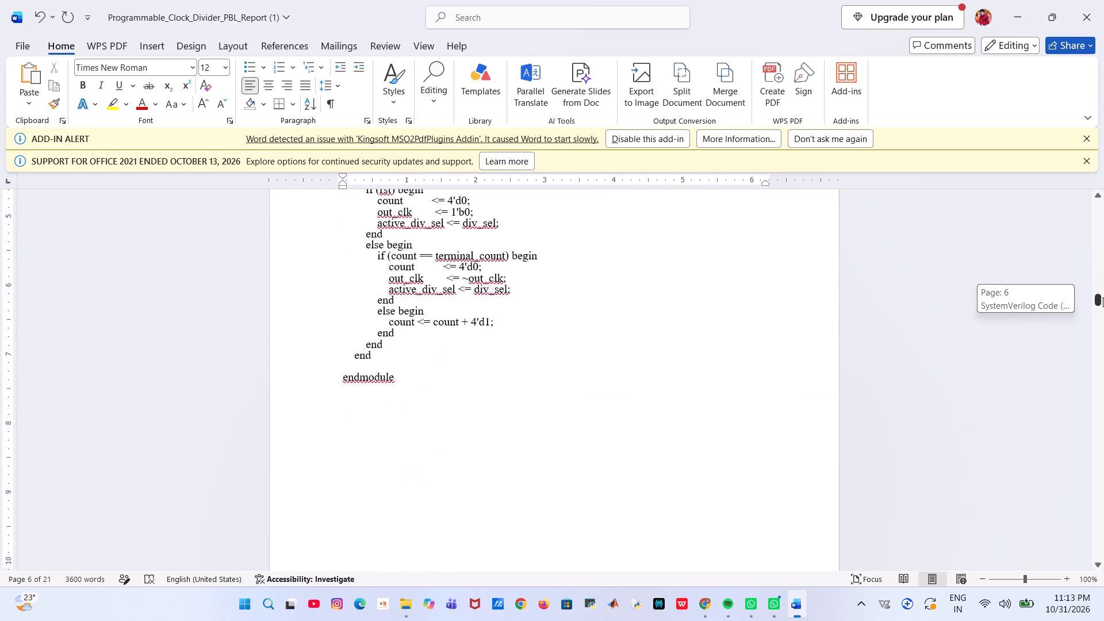
pyautogui.moveTo(1103, 297); pyautogui.dragTo(1103, 317)
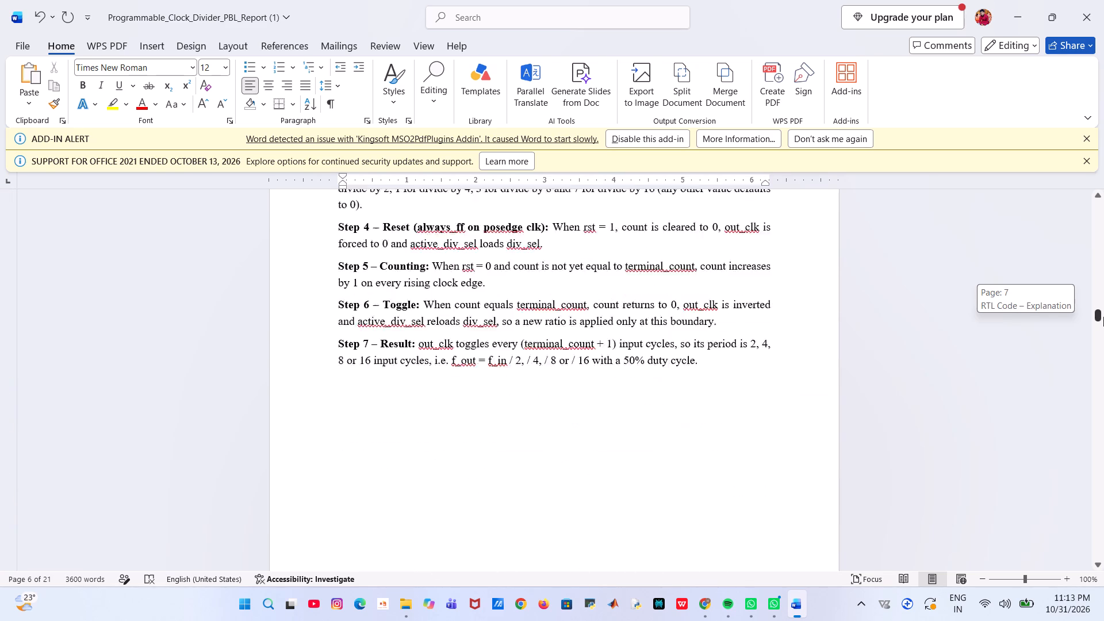
pyautogui.moveTo(1103, 317); pyautogui.dragTo(1103, 296)
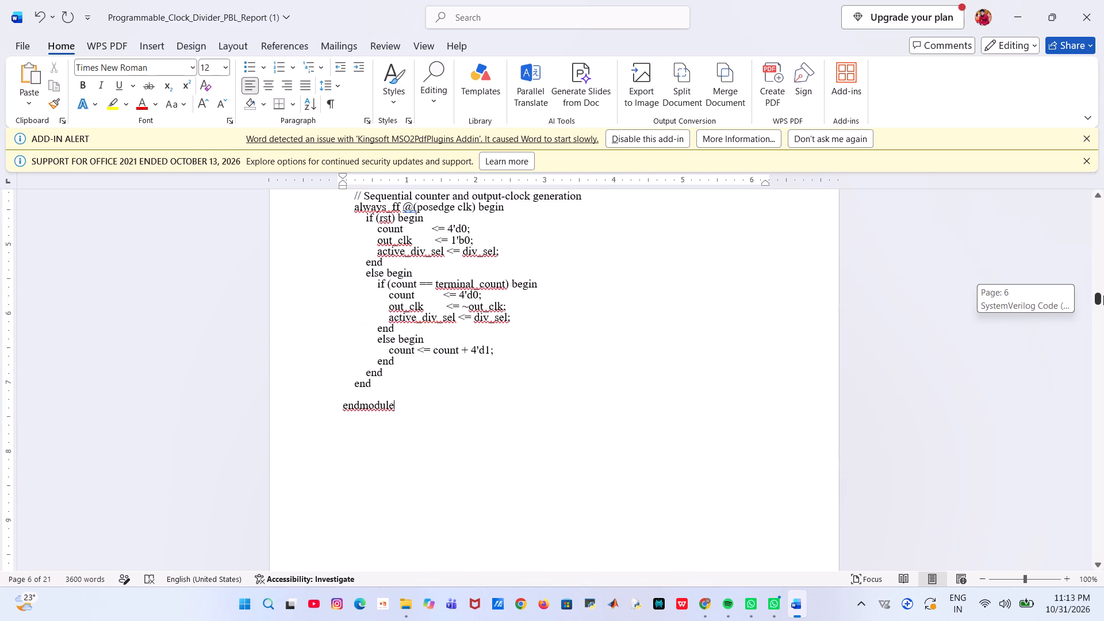
pyautogui.moveTo(1103, 296); pyautogui.dragTo(1102, 289)
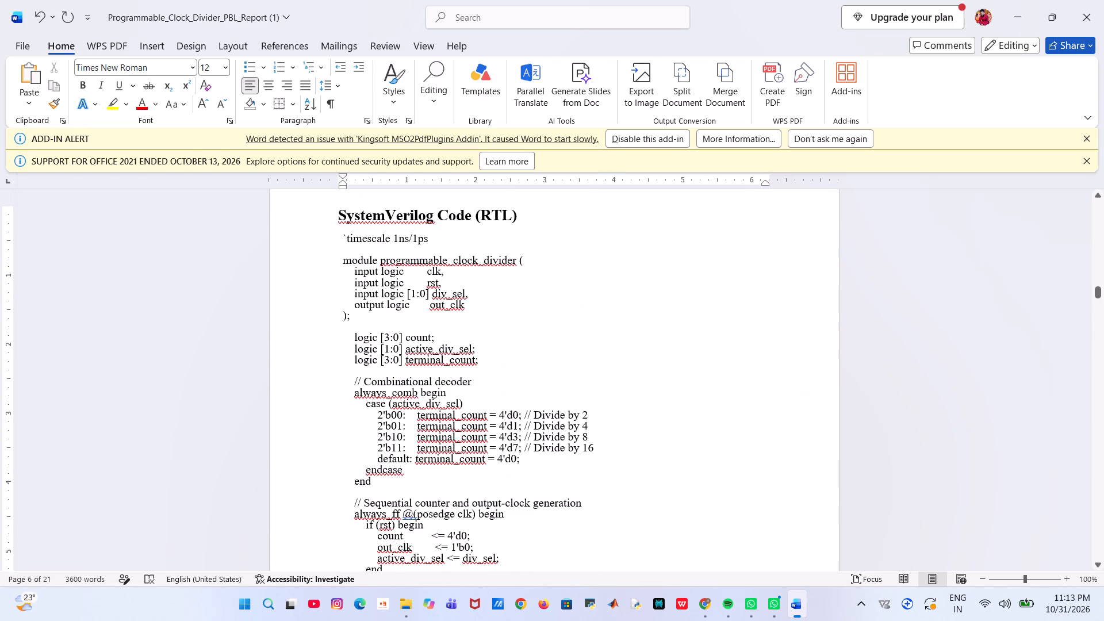
# Set the font size of the whole SystemVerilog RTL code listing, from the timescale line to endmodule, to 14.
pyautogui.moveTo(339, 235); pyautogui.dragTo(412, 612)
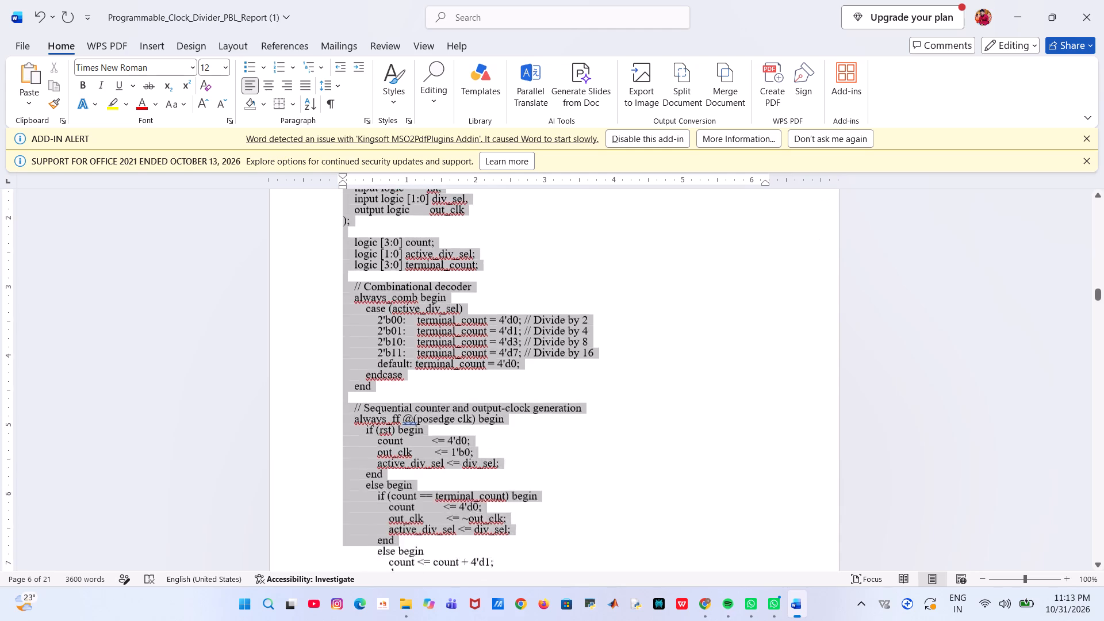
pyautogui.moveTo(412, 612); pyautogui.dragTo(556, 405)
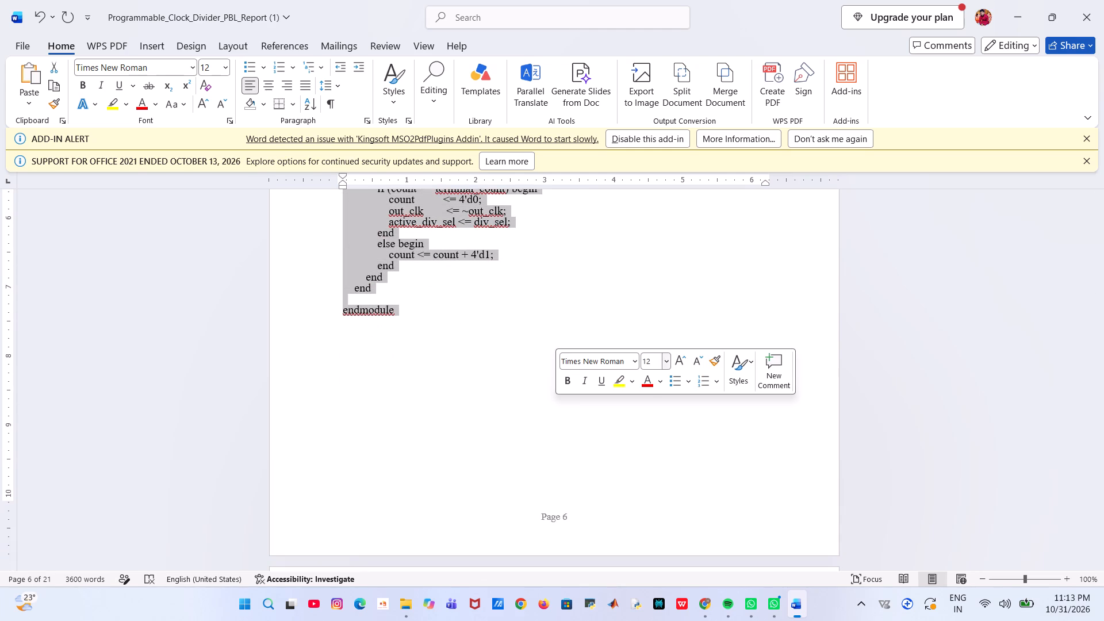
pyautogui.click(655, 357)
pyautogui.press('BackSpace')
pyautogui.write('14')
pyautogui.press('Return')
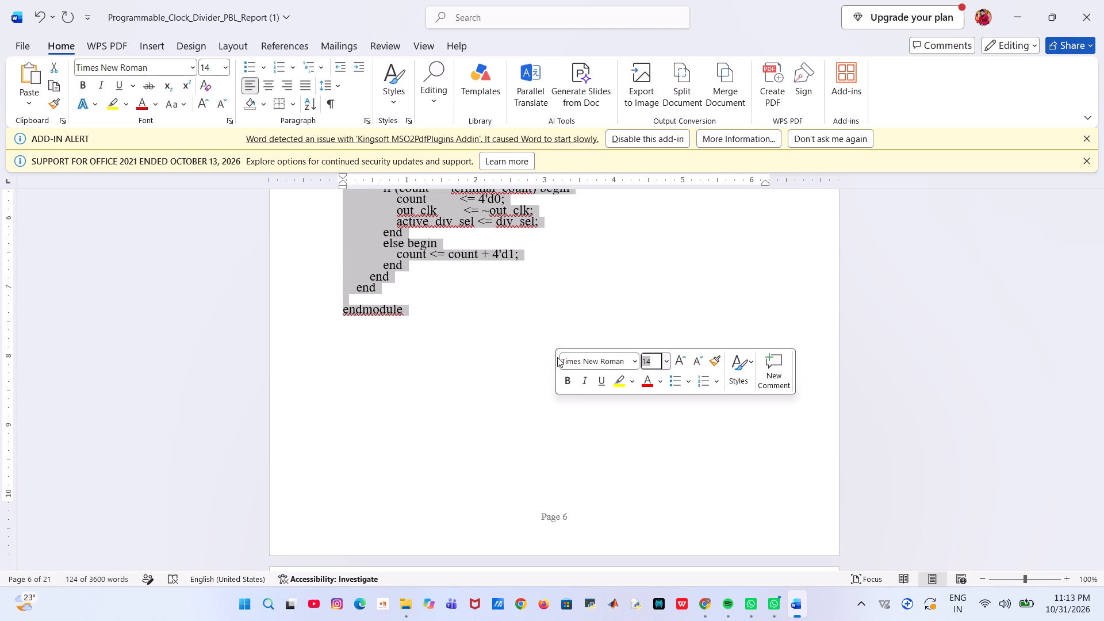
pyautogui.click(557, 357)
pyautogui.click(535, 354)
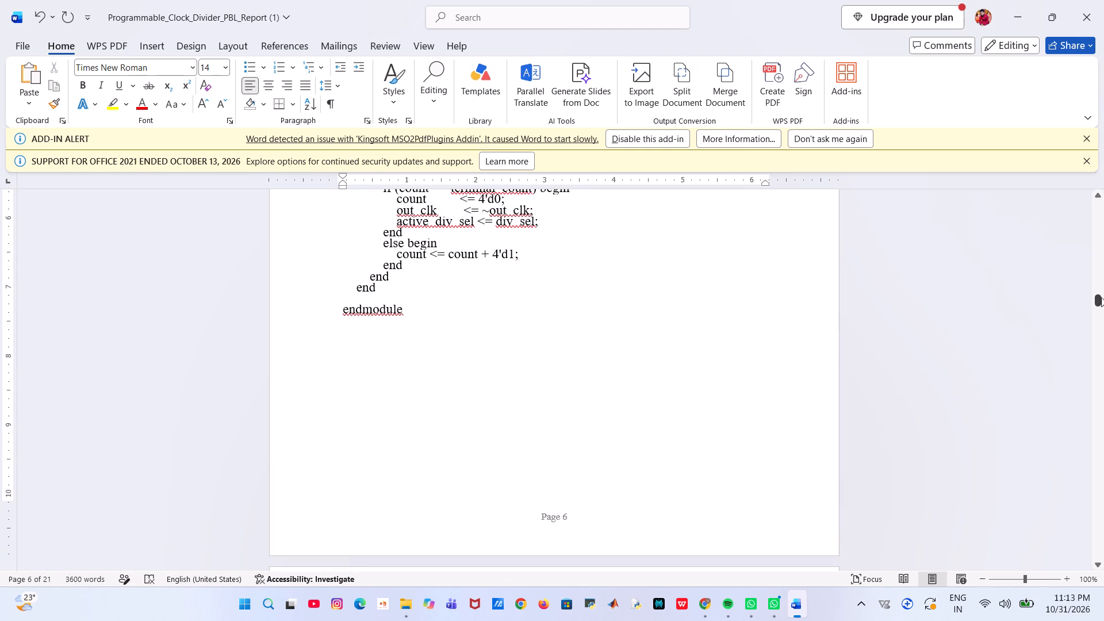
# Change the whole Testbench Code listing, from the timescale line to endmodule, to Times New Roman at size 14.
pyautogui.moveTo(1099, 299); pyautogui.dragTo(1101, 293)
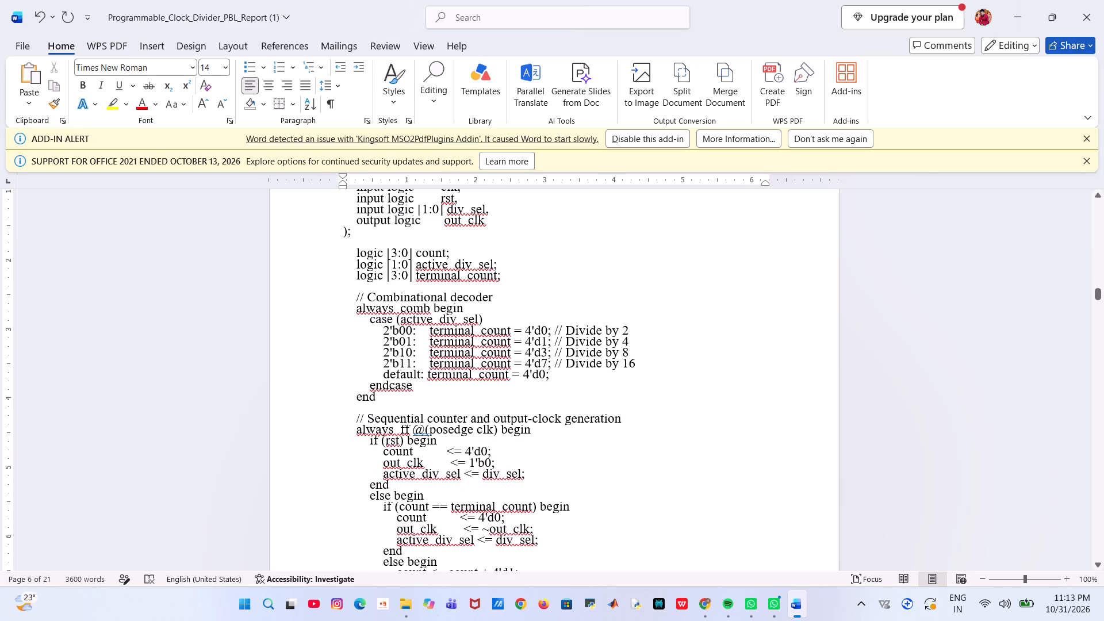
pyautogui.click(692, 319)
pyautogui.moveTo(1099, 293); pyautogui.dragTo(1101, 294)
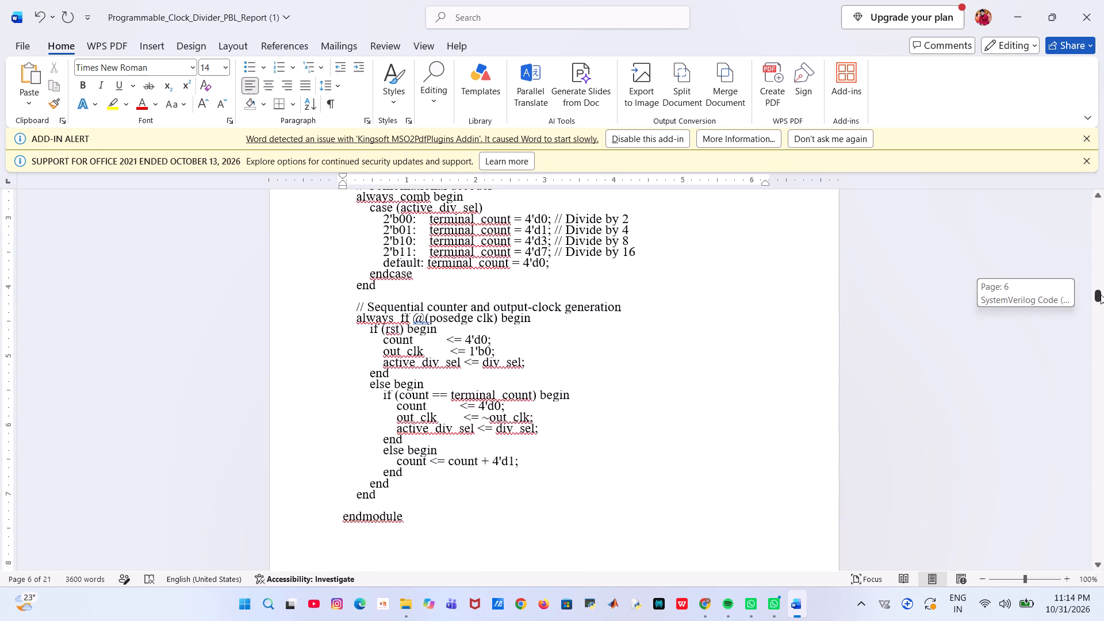
pyautogui.moveTo(1101, 294); pyautogui.dragTo(1101, 289)
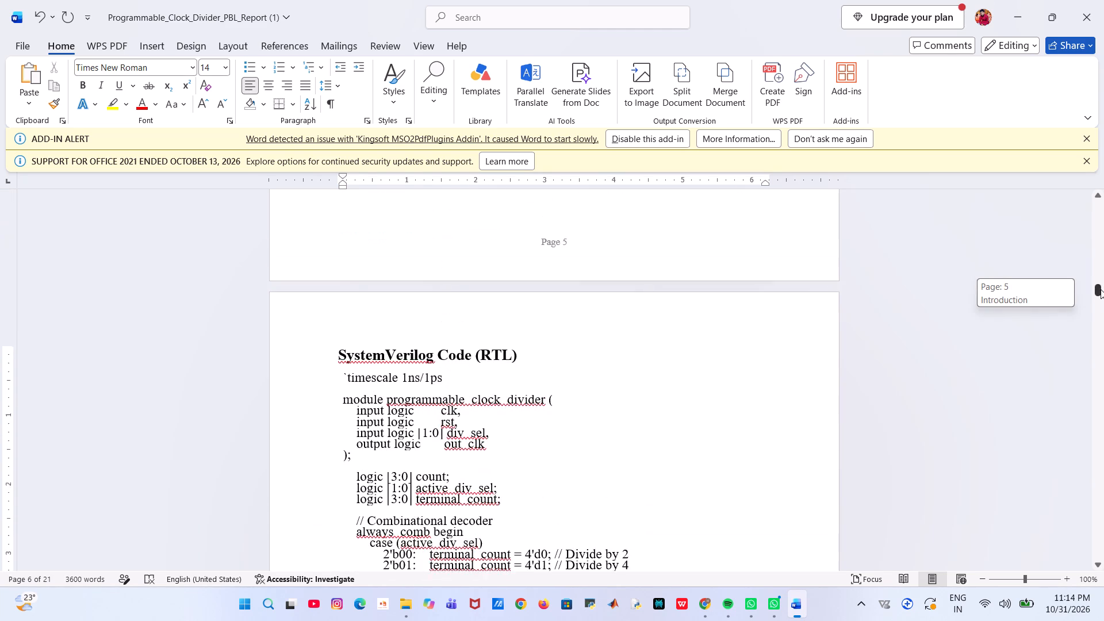
pyautogui.moveTo(1101, 289); pyautogui.dragTo(1102, 320)
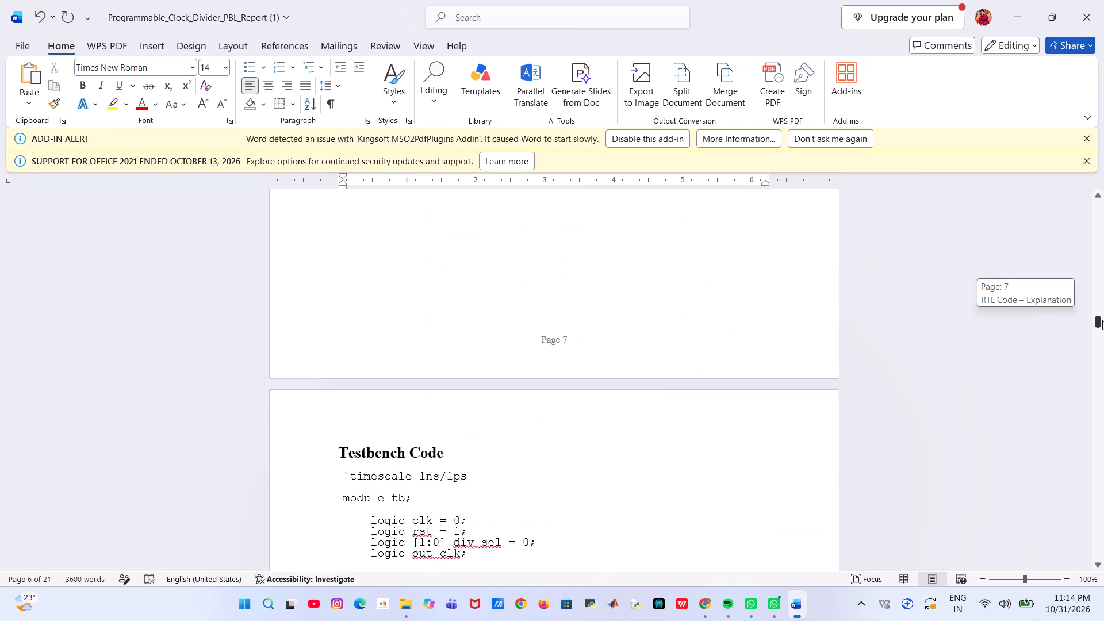
pyautogui.moveTo(1102, 320); pyautogui.dragTo(1101, 324)
pyautogui.moveTo(336, 248); pyautogui.dragTo(451, 518)
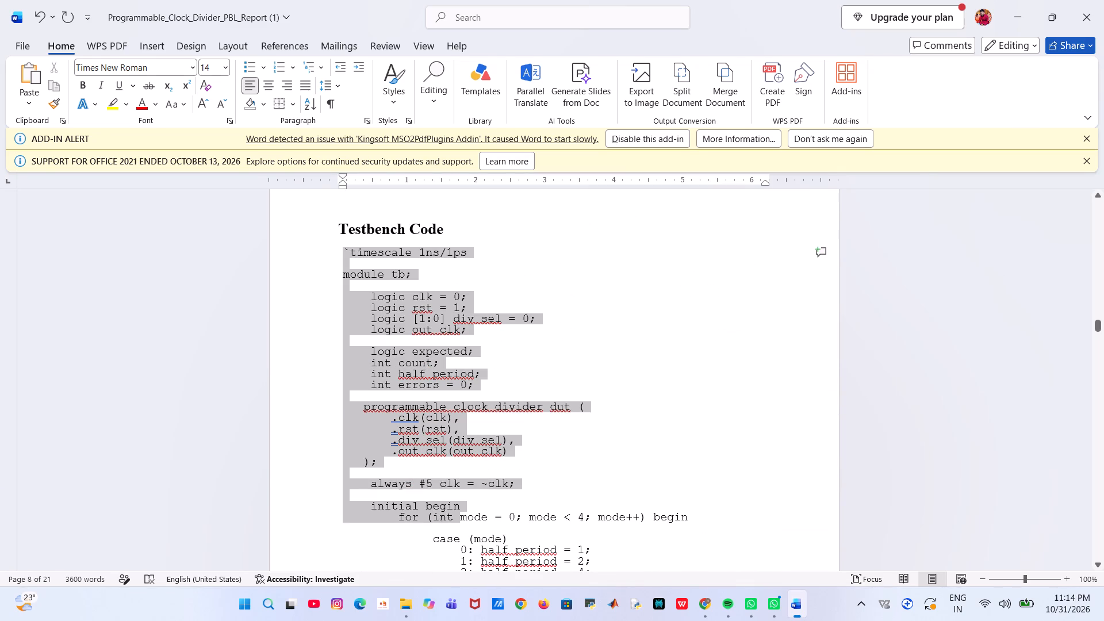
pyautogui.moveTo(451, 518); pyautogui.dragTo(700, 188)
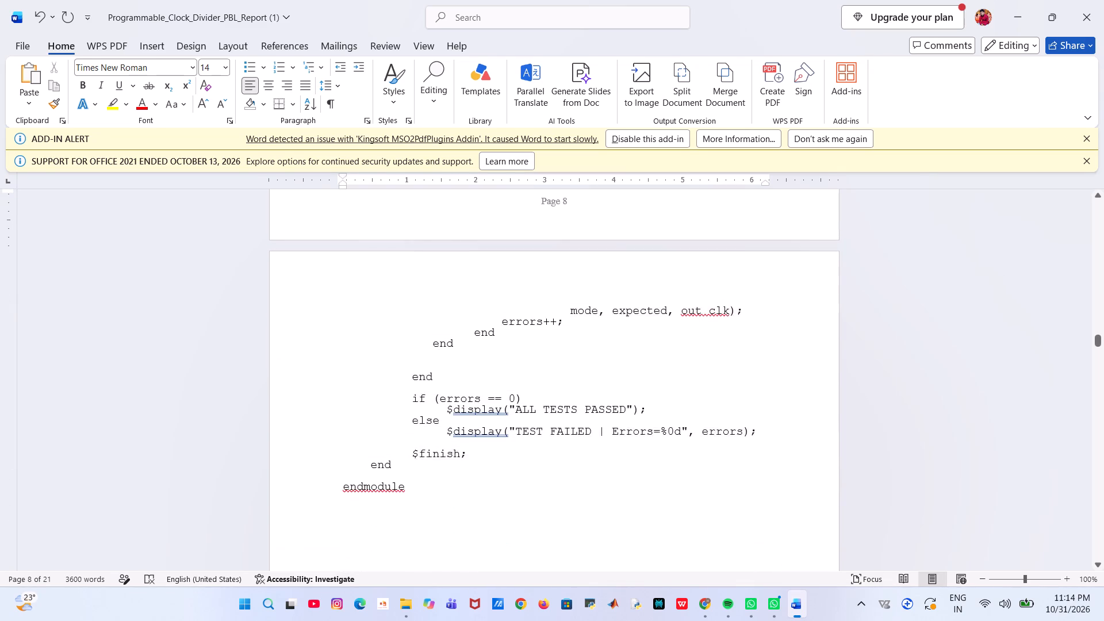
pyautogui.moveTo(700, 188); pyautogui.dragTo(511, 557)
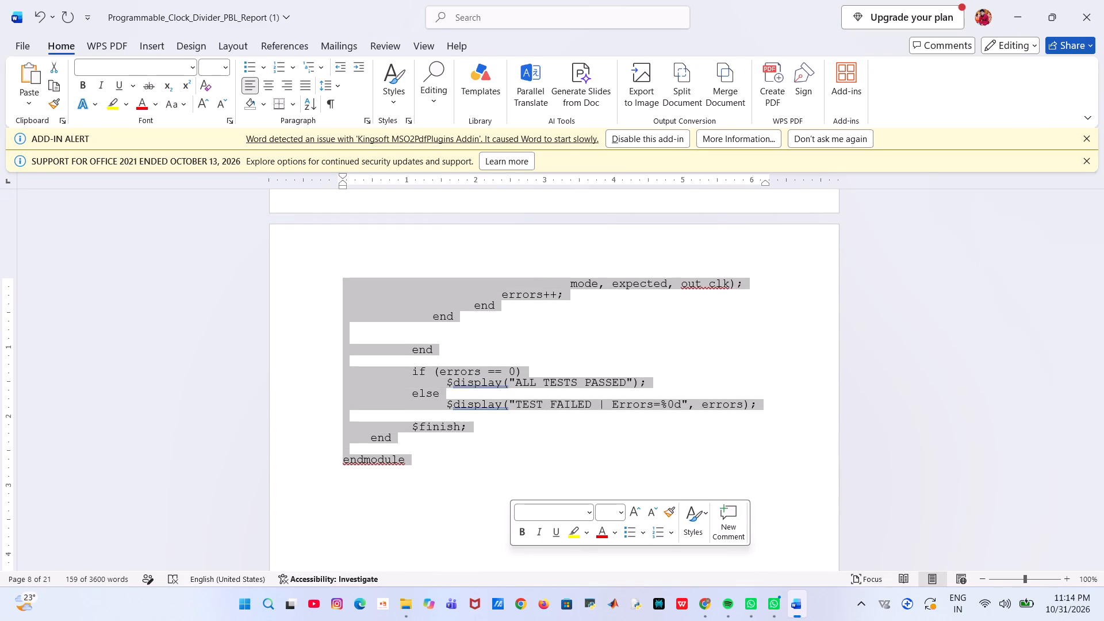
pyautogui.click(585, 513)
pyautogui.click(578, 160)
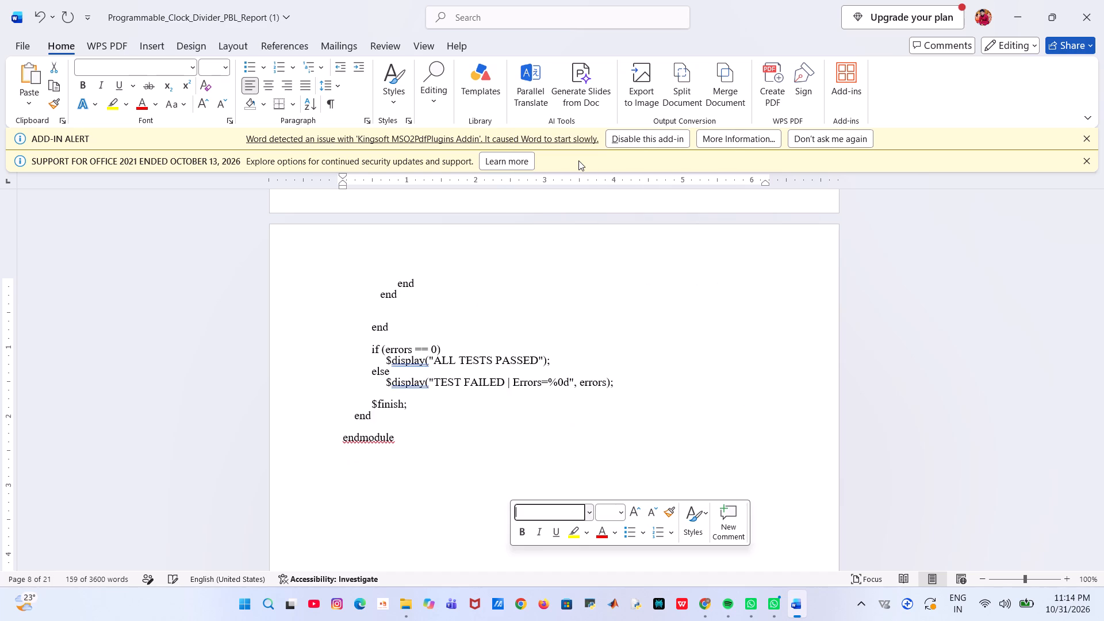
pyautogui.click(608, 514)
pyautogui.write('14')
pyautogui.press('Return')
pyautogui.click(529, 457)
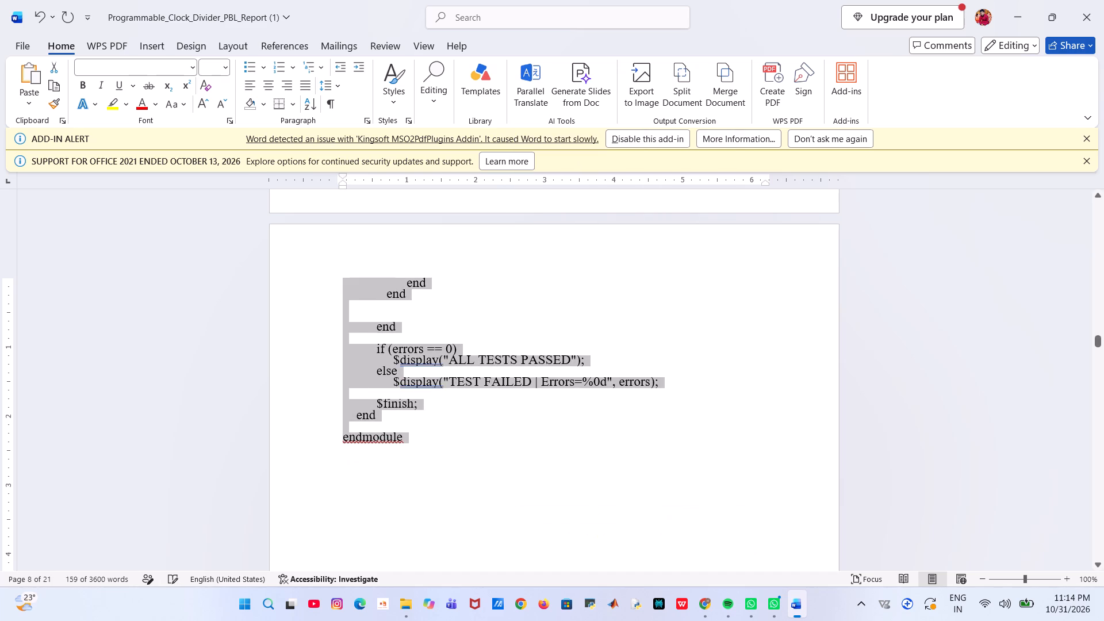
# Remove the "Fig.:" prefix from the block diagram caption on page 11.
pyautogui.moveTo(1101, 338); pyautogui.dragTo(1102, 334)
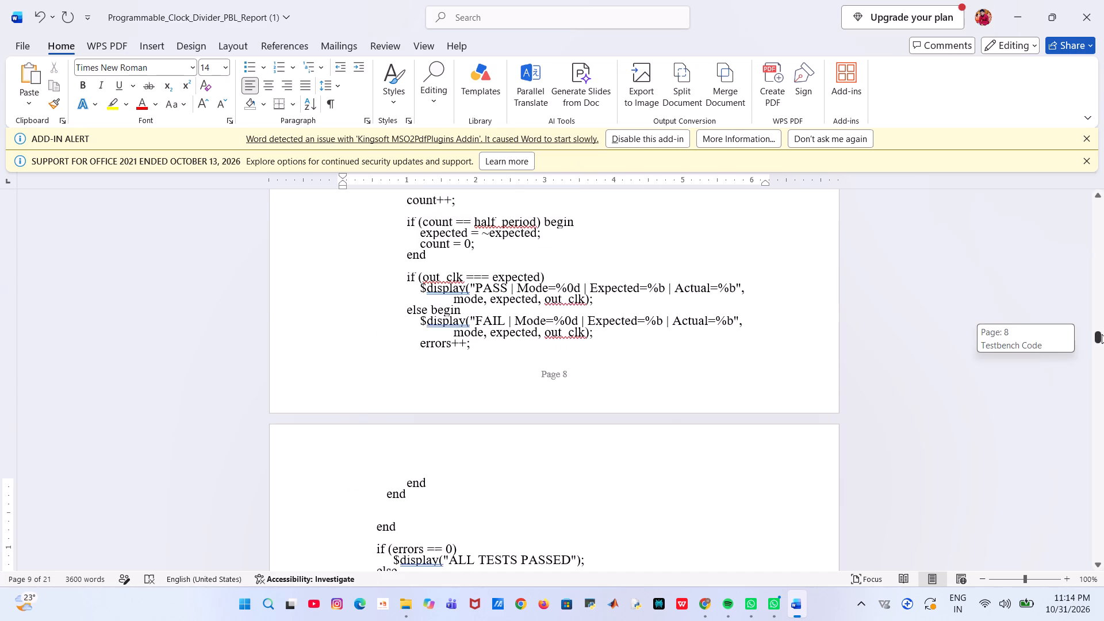
pyautogui.moveTo(1102, 334); pyautogui.dragTo(1101, 324)
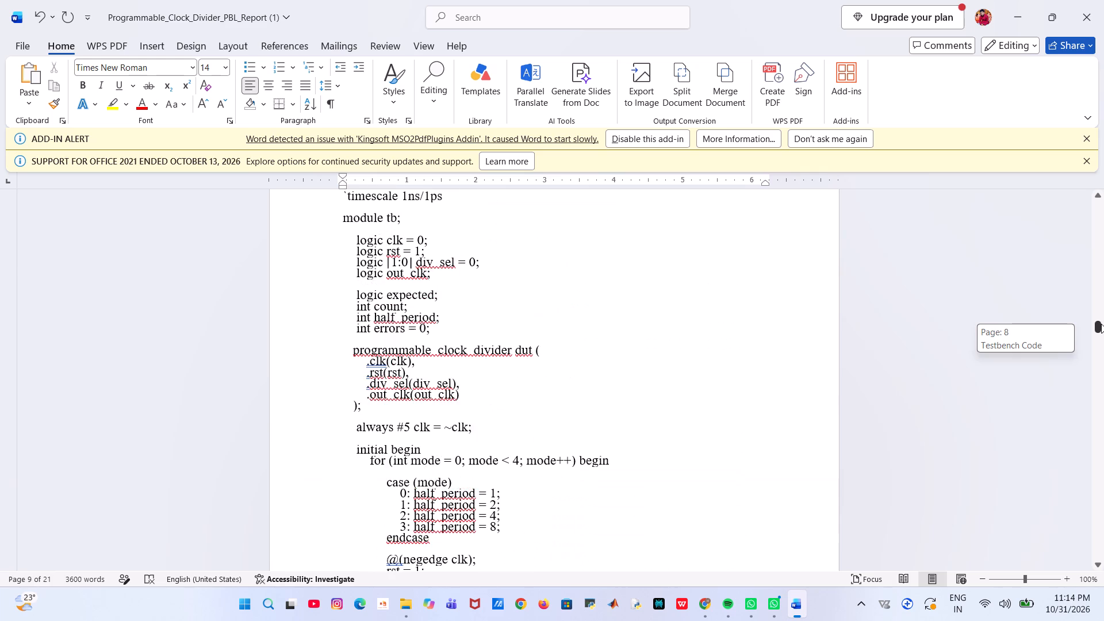
pyautogui.moveTo(1101, 324); pyautogui.dragTo(1101, 348)
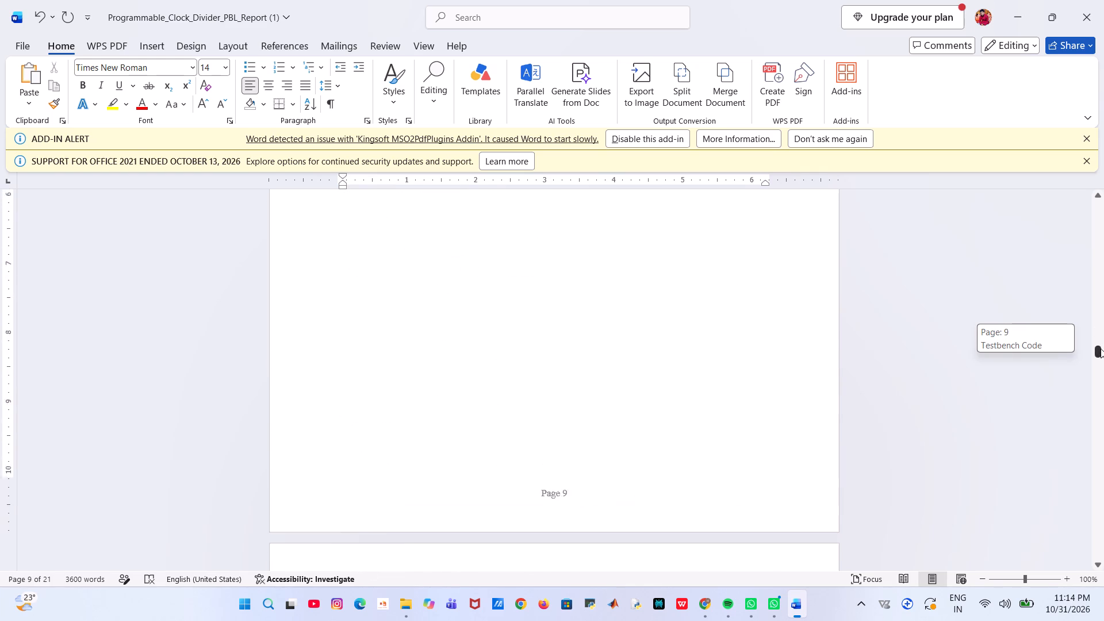
pyautogui.moveTo(1101, 348); pyautogui.dragTo(1099, 354)
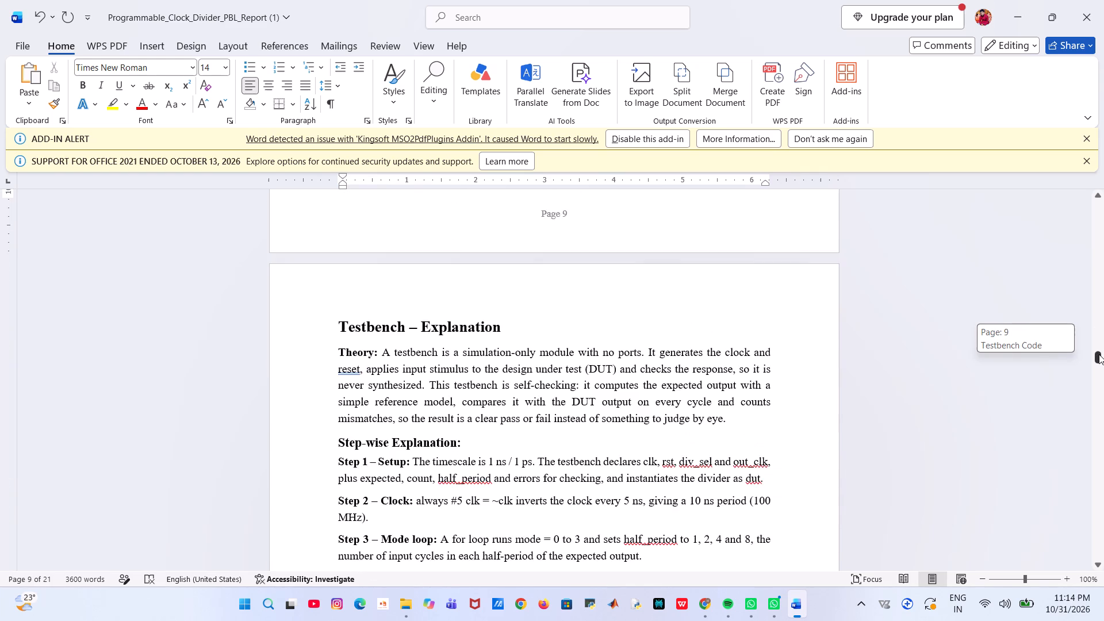
pyautogui.moveTo(1099, 354); pyautogui.dragTo(1099, 369)
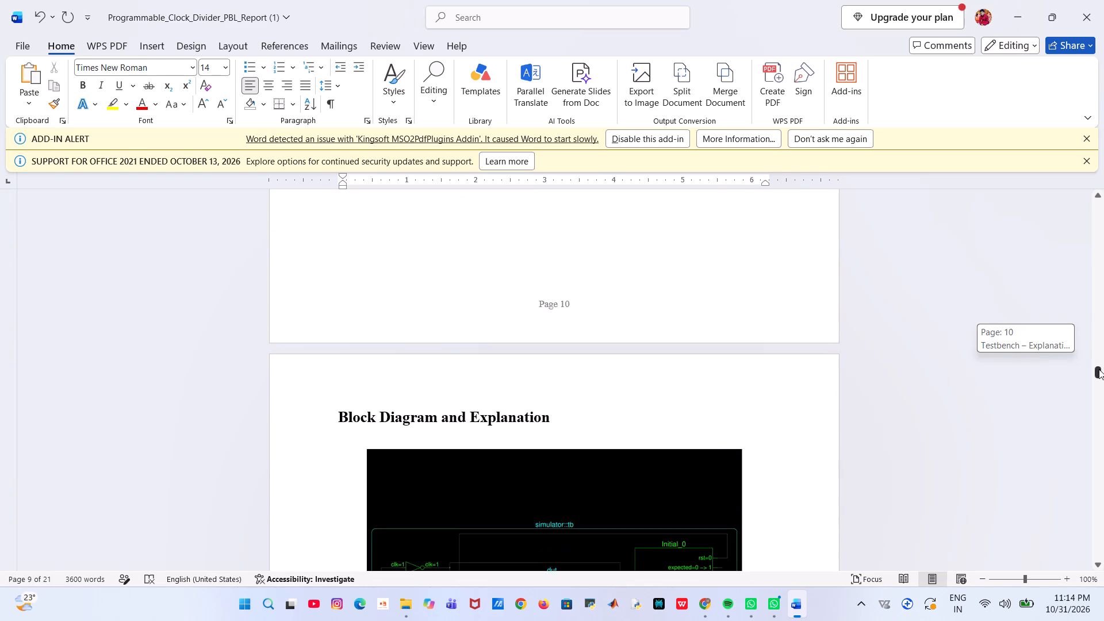
pyautogui.moveTo(1099, 369); pyautogui.dragTo(1101, 378)
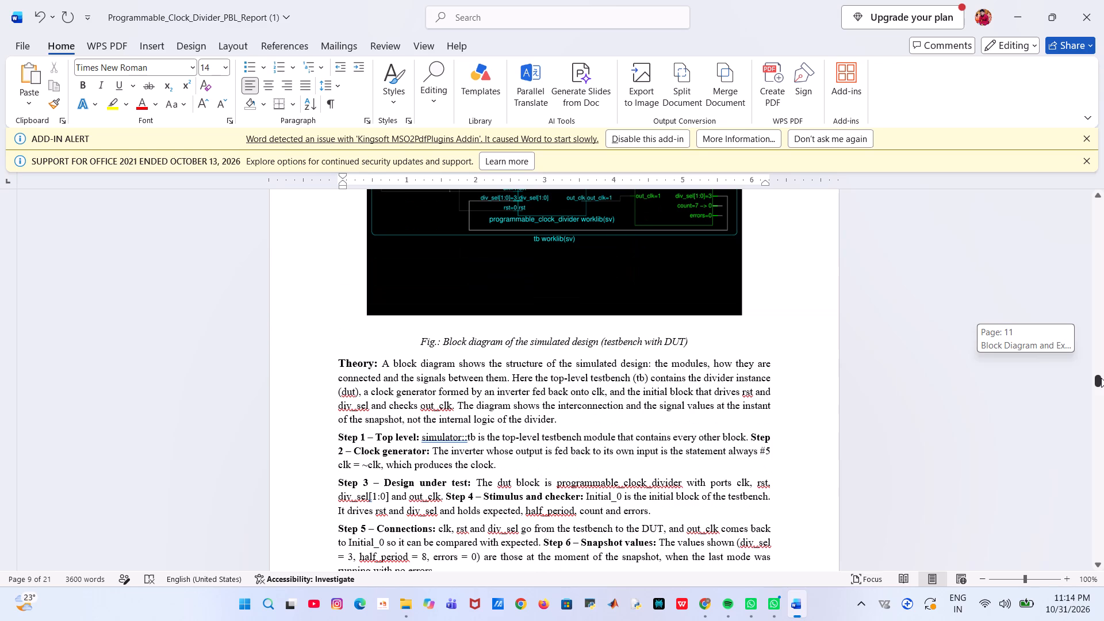
pyautogui.moveTo(1101, 378); pyautogui.dragTo(1101, 376)
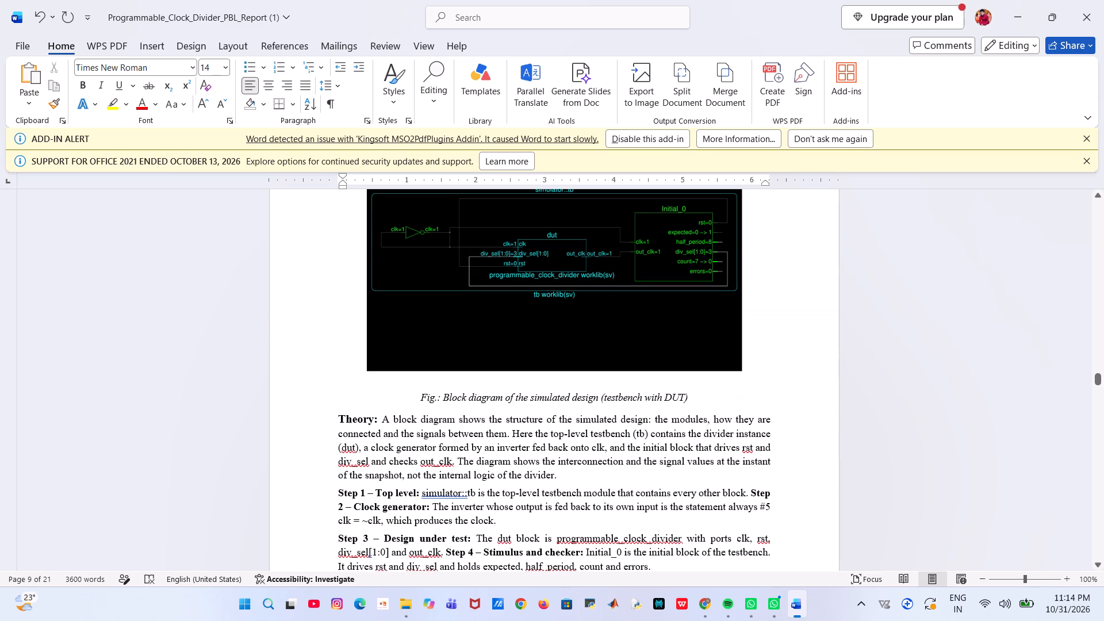
pyautogui.click(440, 397)
pyautogui.press('BackSpace')
pyautogui.press('BackSpace')
pyautogui.press('BackSpace')
pyautogui.press('BackSpace')
pyautogui.press('BackSpace')
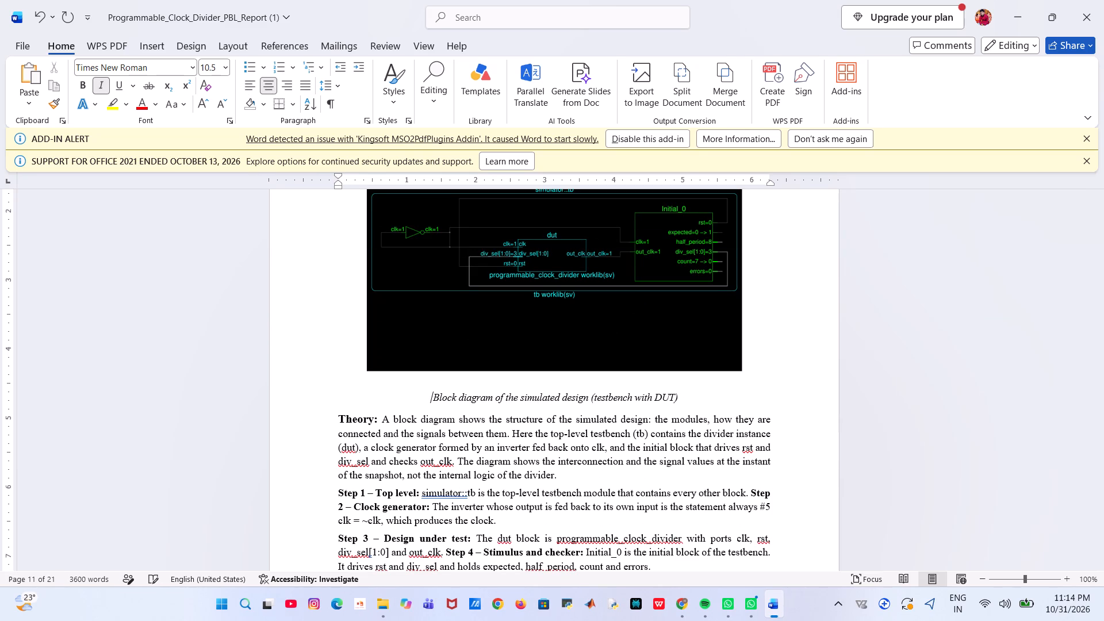
pyautogui.press('BackSpace')
# Insert leading spaces before the block diagram caption to position it roughly centred beneath the image.
pyautogui.press('space')
pyautogui.press('space')
pyautogui.press('space')
pyautogui.press('space')
pyautogui.press('space')
pyautogui.press('space')
pyautogui.press('space')
pyautogui.press('space')
pyautogui.press('space')
pyautogui.press('space')
pyautogui.press('space')
pyautogui.press('space')
pyautogui.press('space')
pyautogui.press('space')
pyautogui.press('space')
pyautogui.press('space')
pyautogui.press('space')
pyautogui.press('space')
pyautogui.press('space')
pyautogui.press('space')
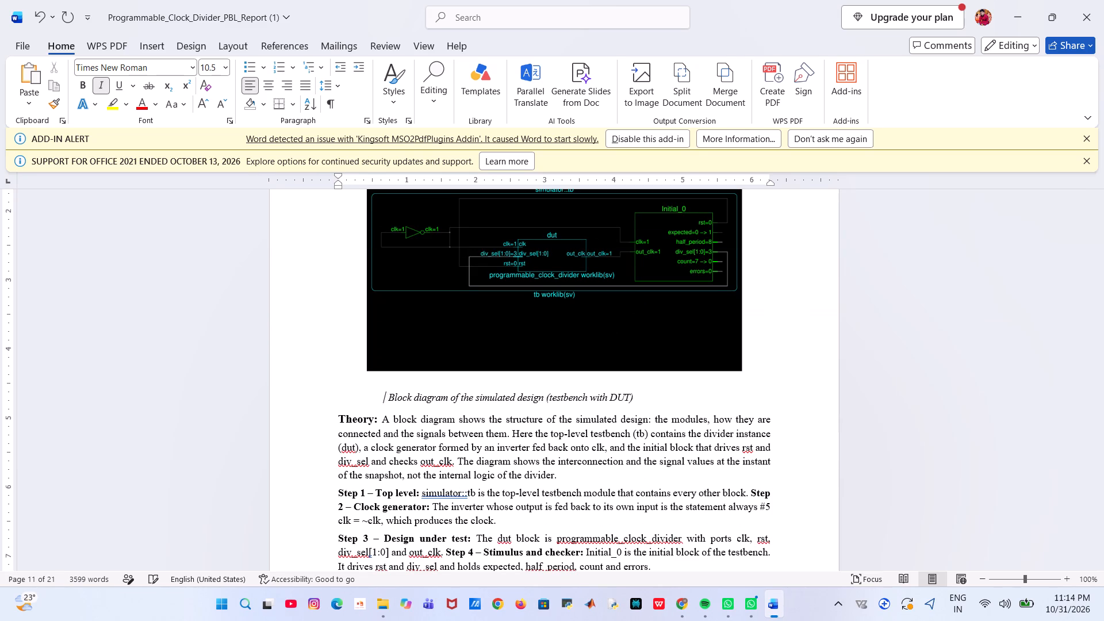
pyautogui.press('space')
pyautogui.press('space')
pyautogui.press('space')
pyautogui.press('space')
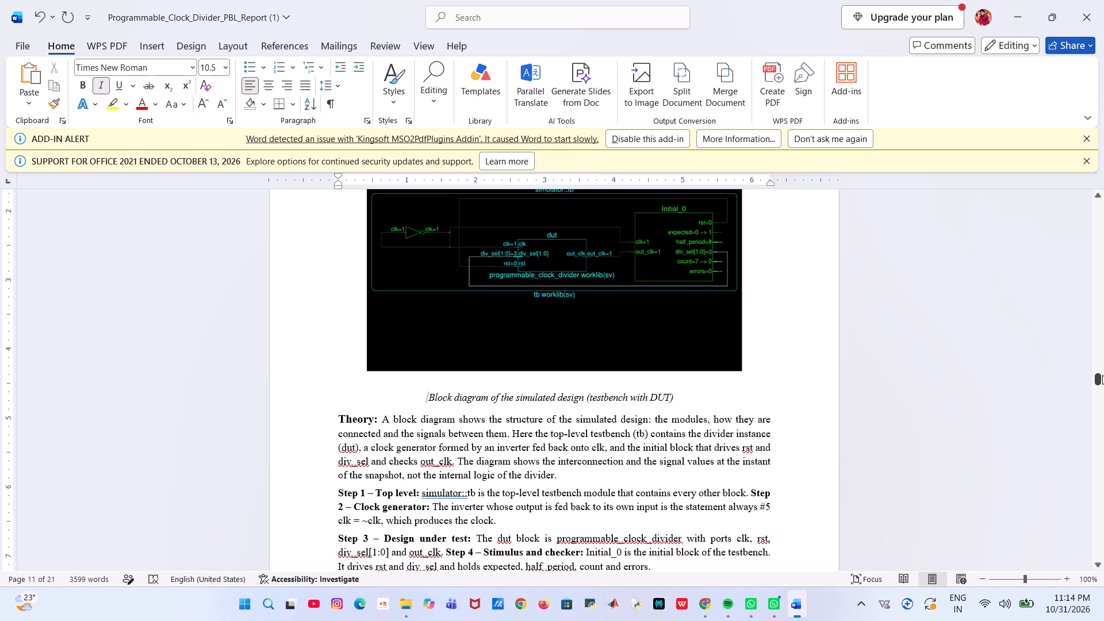
# Review the block diagram and waveform pages, then the report from the cover page through the start of the RTL listing.
pyautogui.moveTo(1100, 376); pyautogui.dragTo(1100, 370)
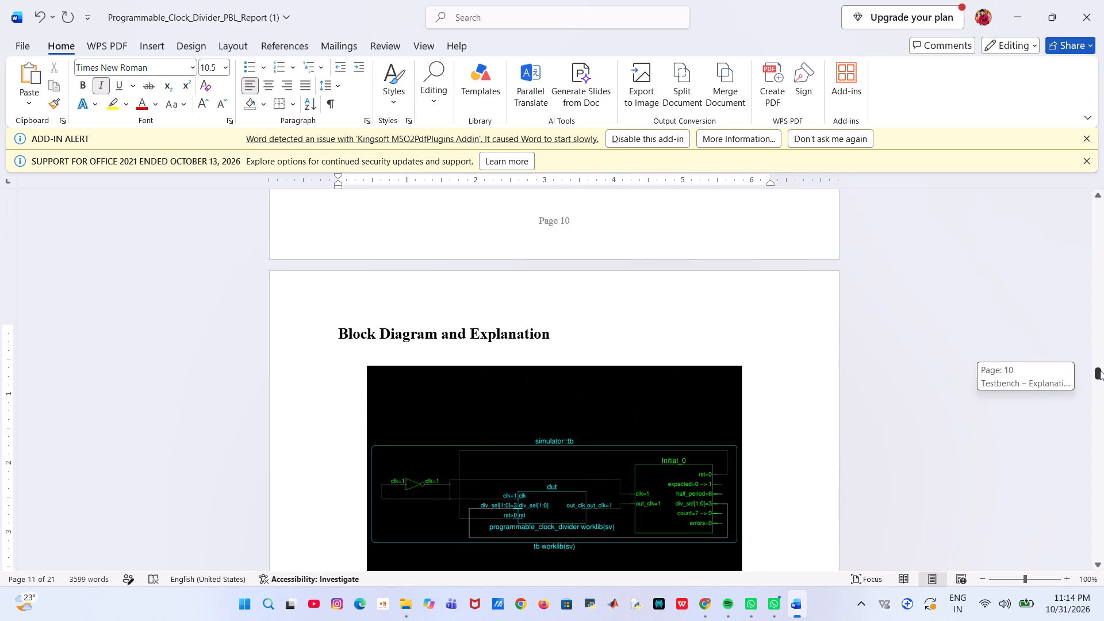
pyautogui.moveTo(1100, 370); pyautogui.dragTo(1099, 378)
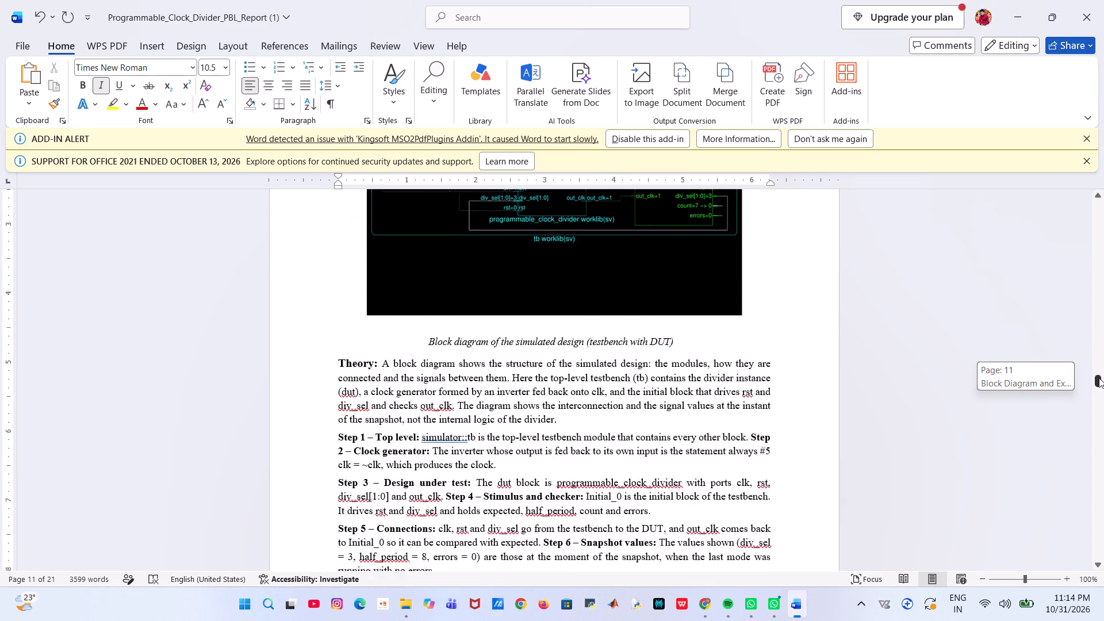
pyautogui.moveTo(1099, 378); pyautogui.dragTo(1103, 389)
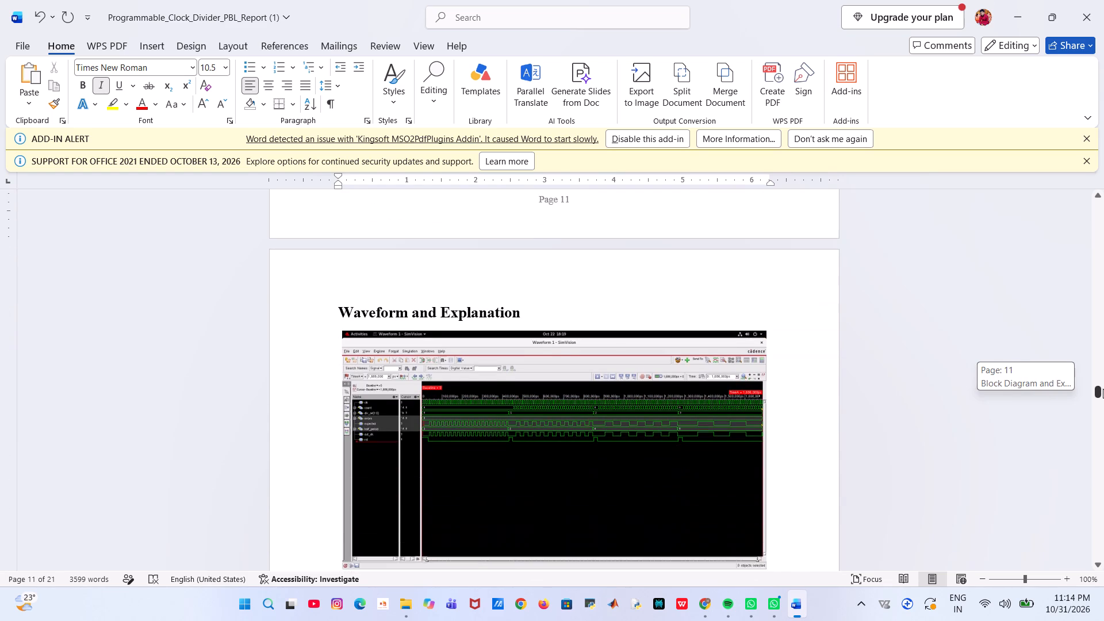
pyautogui.moveTo(1103, 389); pyautogui.dragTo(1103, 369)
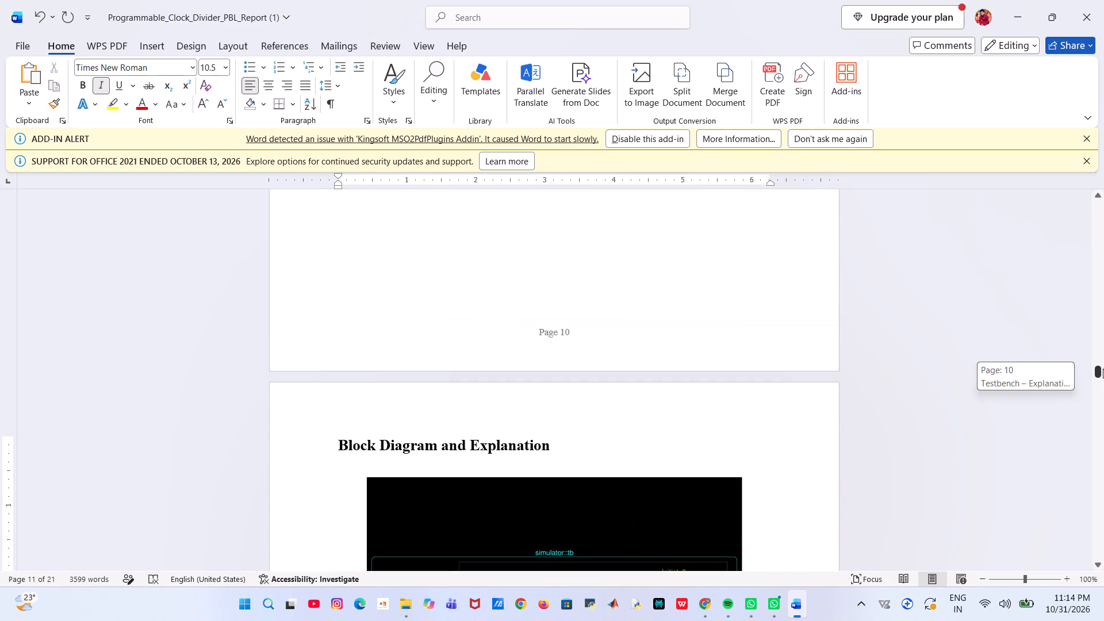
pyautogui.moveTo(1103, 369); pyautogui.dragTo(1103, 217)
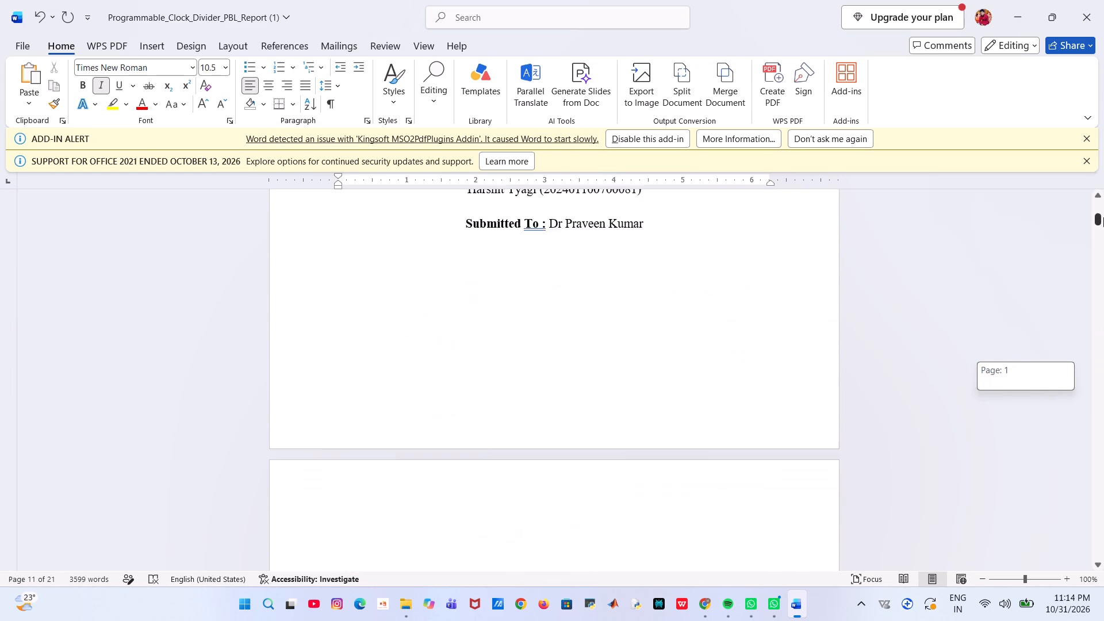
pyautogui.moveTo(1103, 217); pyautogui.dragTo(1102, 220)
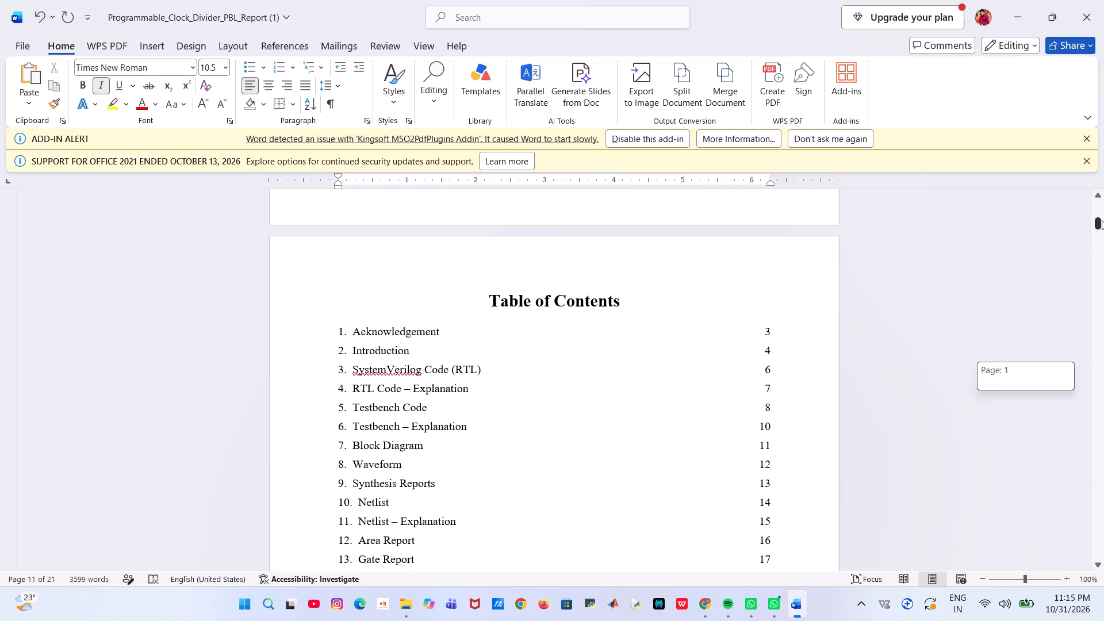
pyautogui.moveTo(1102, 220); pyautogui.dragTo(1103, 231)
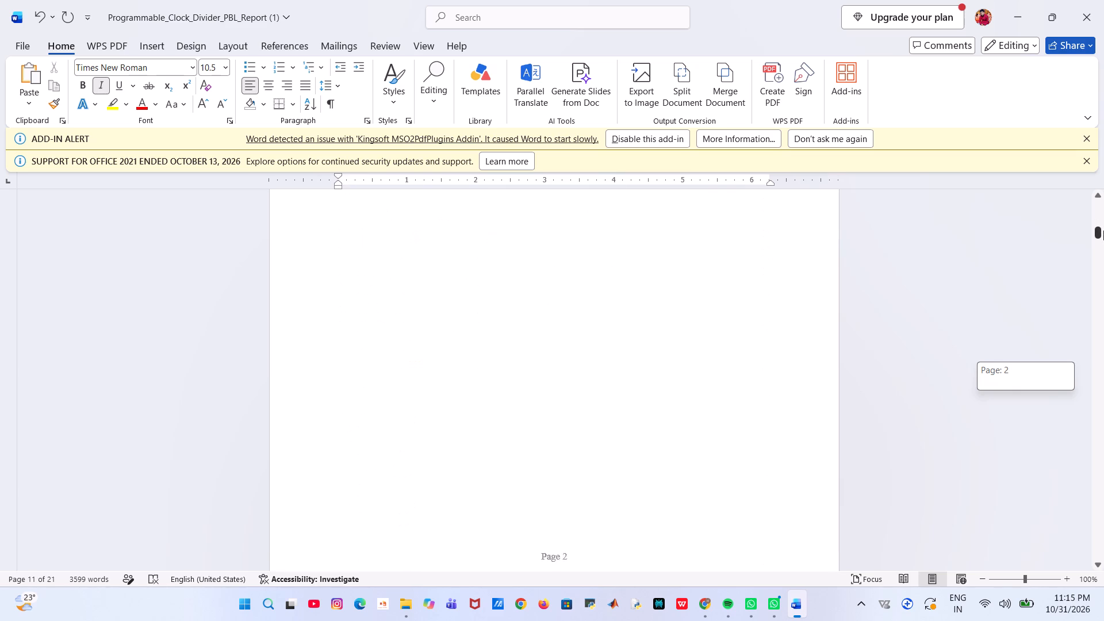
pyautogui.moveTo(1103, 231); pyautogui.dragTo(1103, 239)
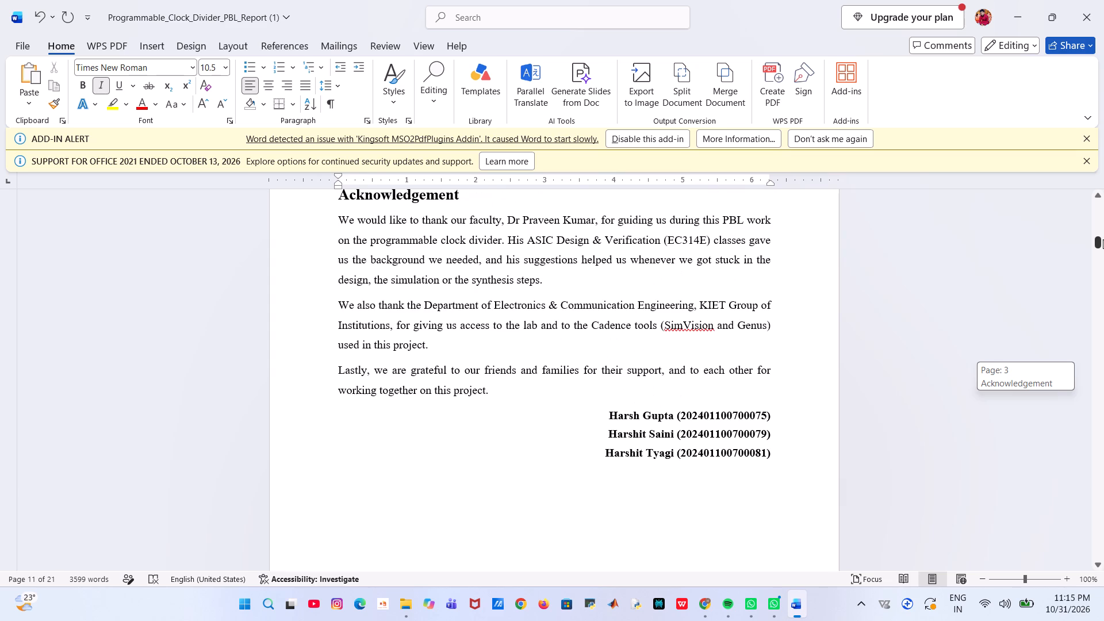
pyautogui.moveTo(1103, 239); pyautogui.dragTo(1103, 238)
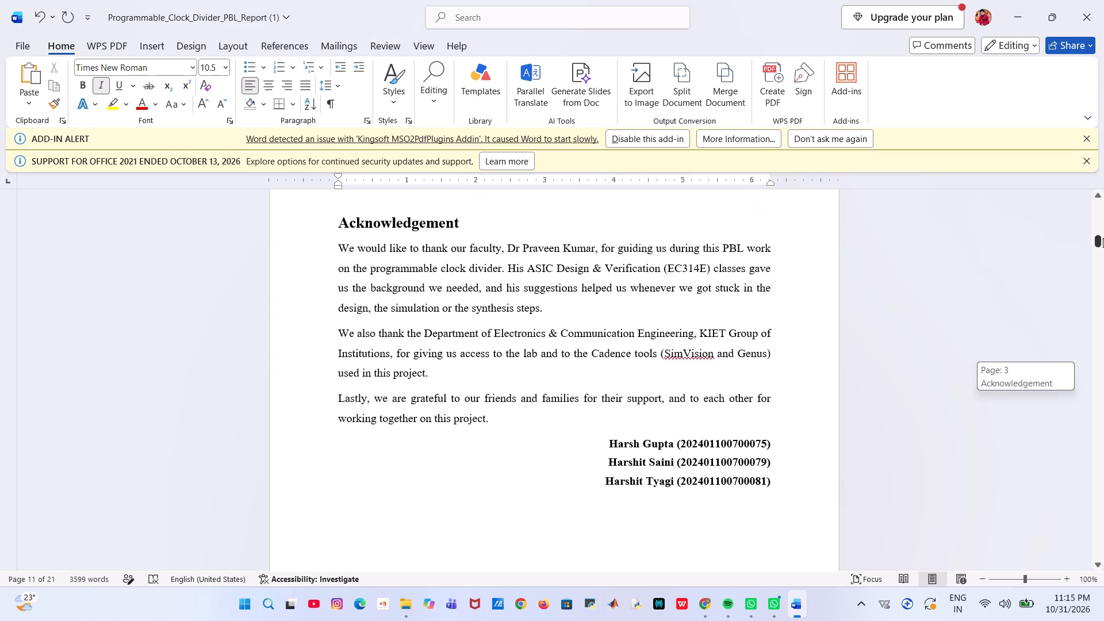
pyautogui.moveTo(1103, 238); pyautogui.dragTo(1103, 258)
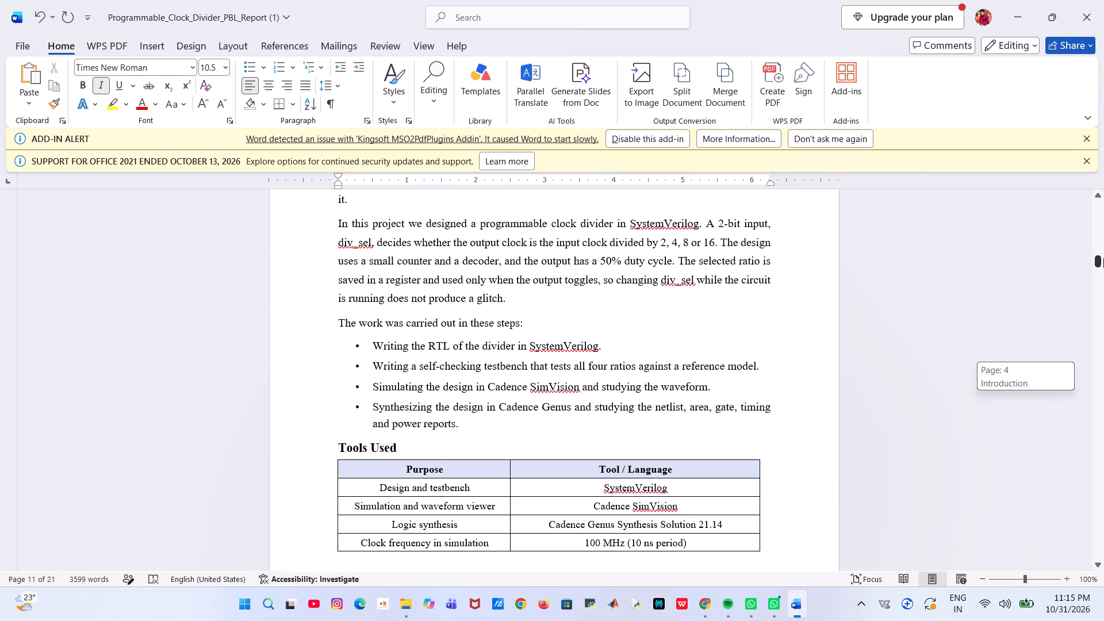
pyautogui.moveTo(1103, 258); pyautogui.dragTo(1103, 285)
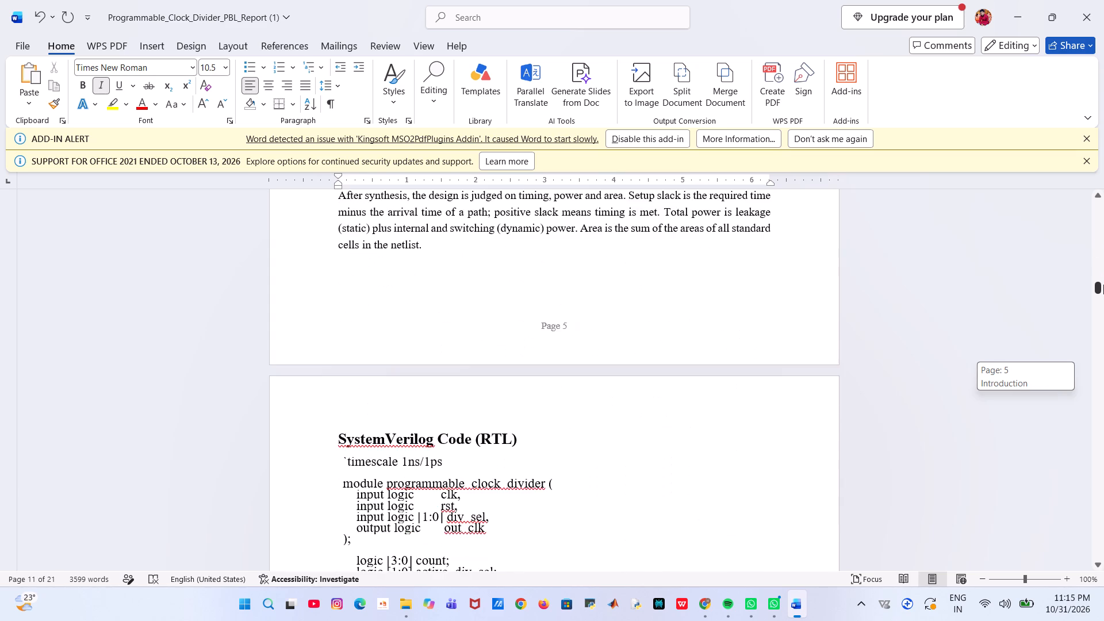
# Review the report from the RTL listing through the Testbench – Explanation section and its steps to the start of the block diagram page.
pyautogui.moveTo(1103, 285); pyautogui.dragTo(1102, 348)
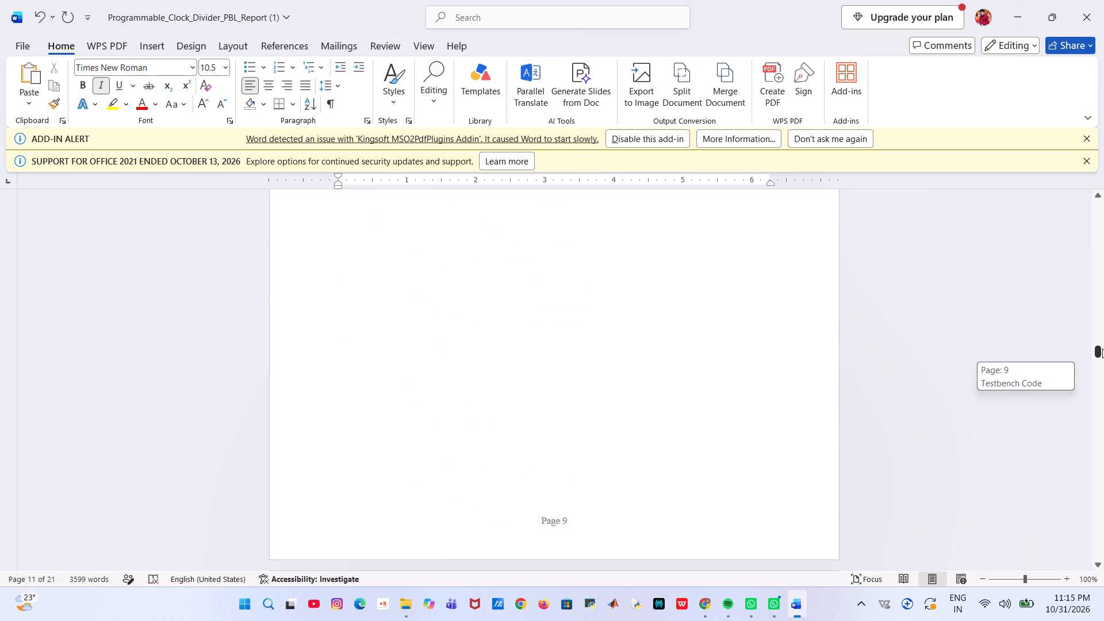
pyautogui.moveTo(1102, 348); pyautogui.dragTo(1103, 371)
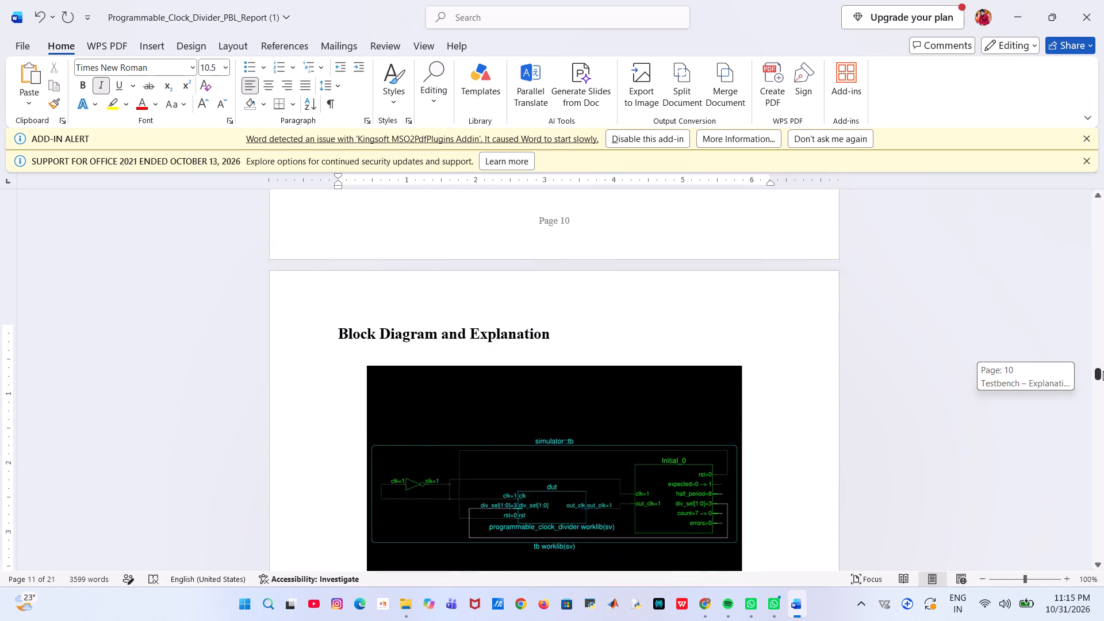
pyautogui.moveTo(1103, 371); pyautogui.dragTo(1103, 363)
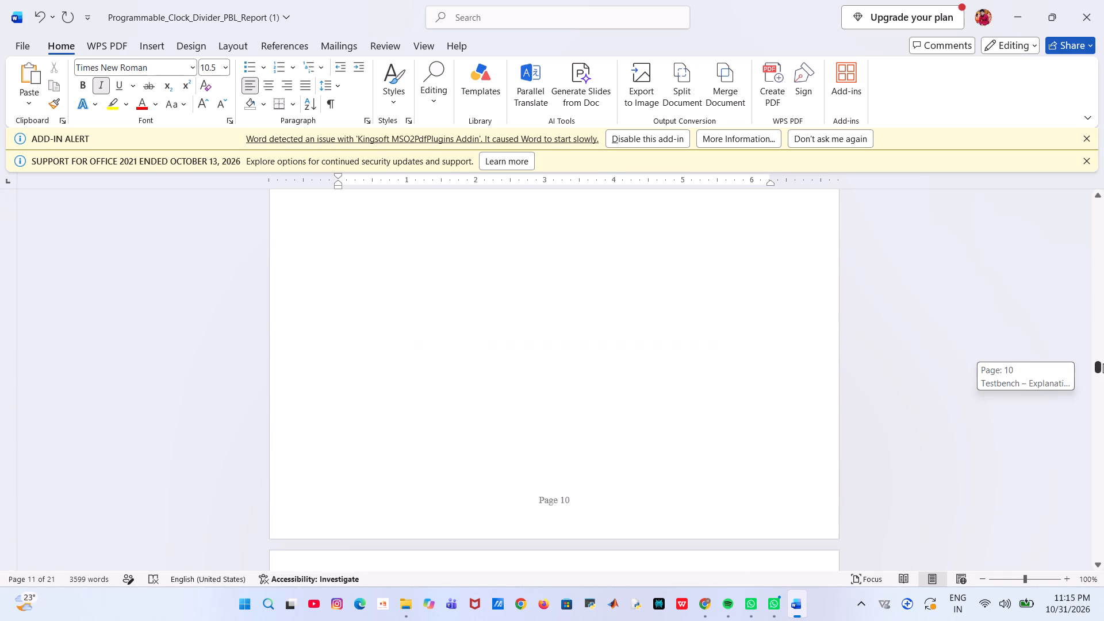
pyautogui.moveTo(1103, 363); pyautogui.dragTo(1102, 362)
pyautogui.moveTo(757, 347); pyautogui.dragTo(564, 296)
pyautogui.click(570, 348)
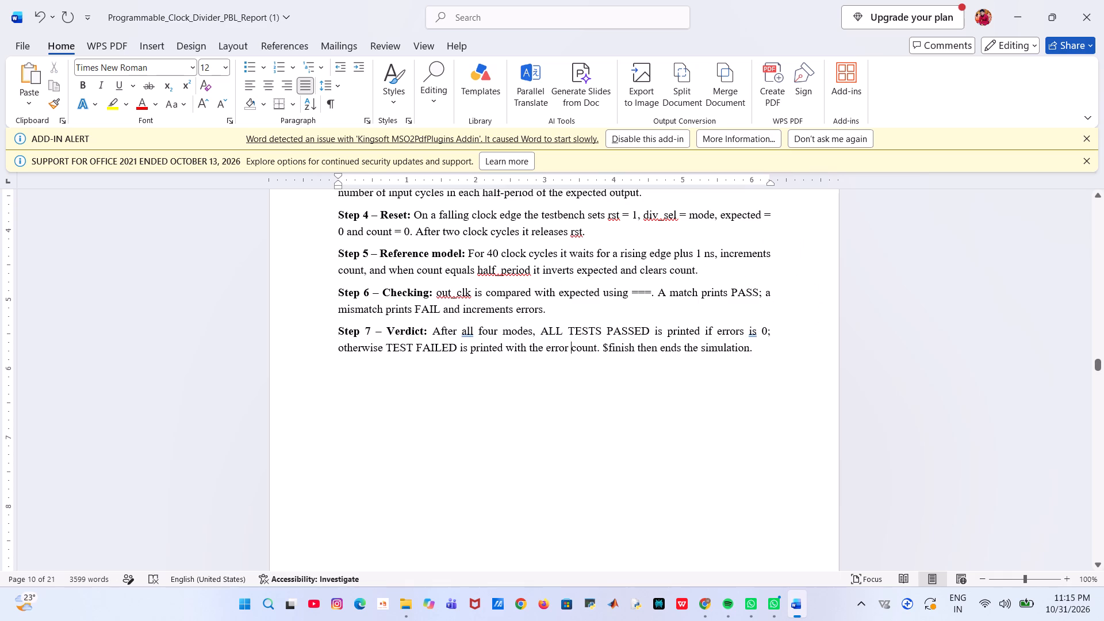
pyautogui.moveTo(572, 340); pyautogui.dragTo(730, 356)
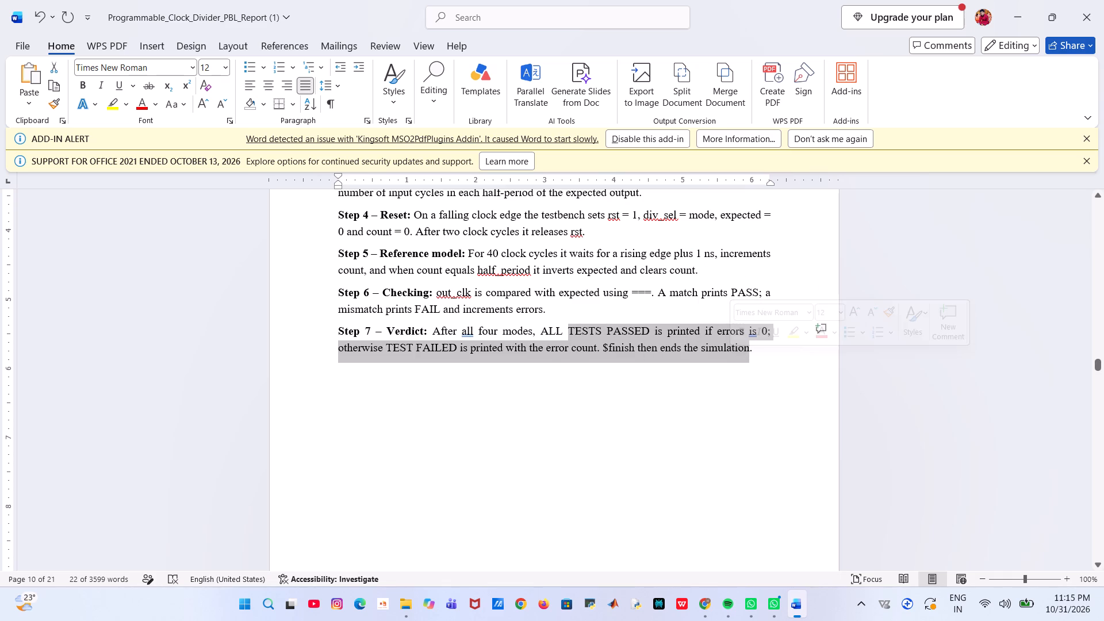
pyautogui.click(642, 264)
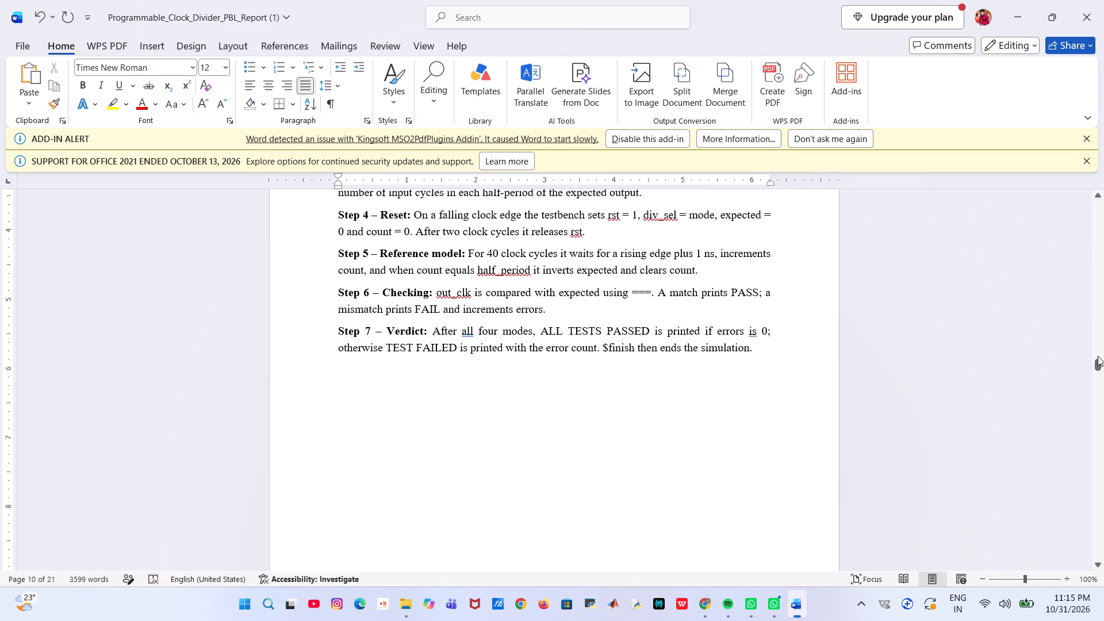
pyautogui.click(1098, 362)
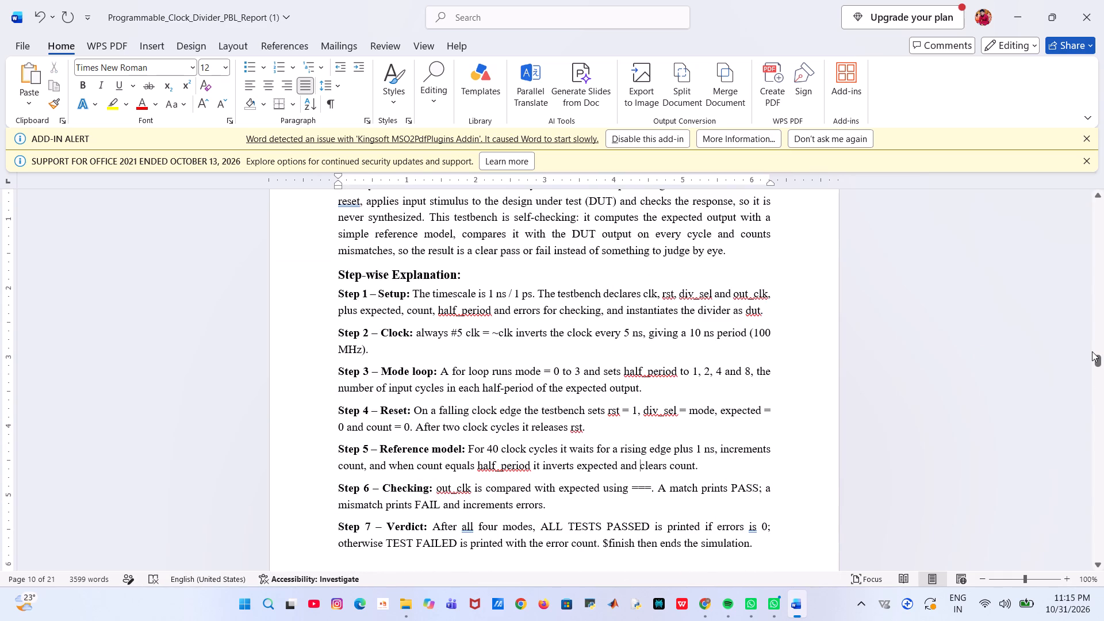
pyautogui.moveTo(1097, 359); pyautogui.dragTo(1097, 351)
pyautogui.moveTo(511, 553); pyautogui.dragTo(424, 557)
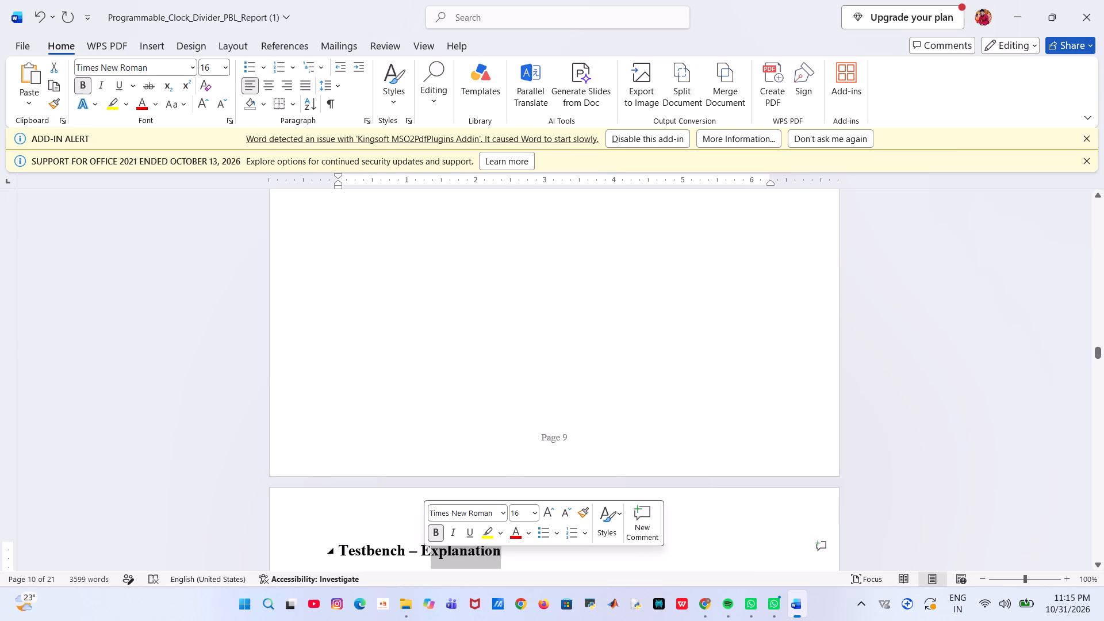
pyautogui.click(719, 449)
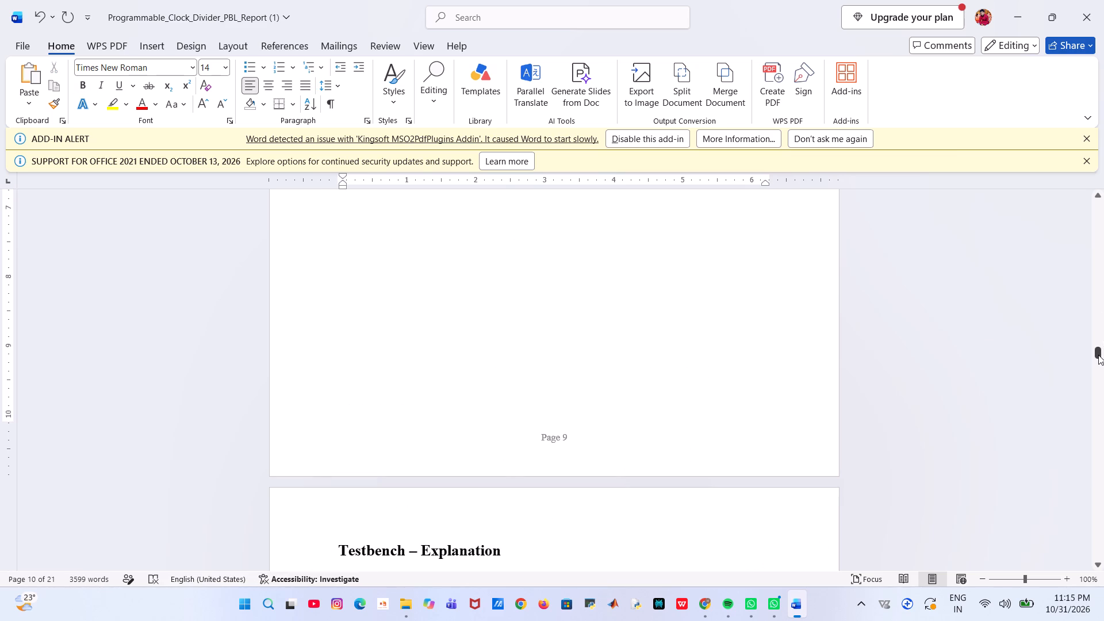
# Rotate the block diagram picture under Block Diagram and Explanation 90° clockwise.
pyautogui.moveTo(1097, 352); pyautogui.dragTo(1099, 373)
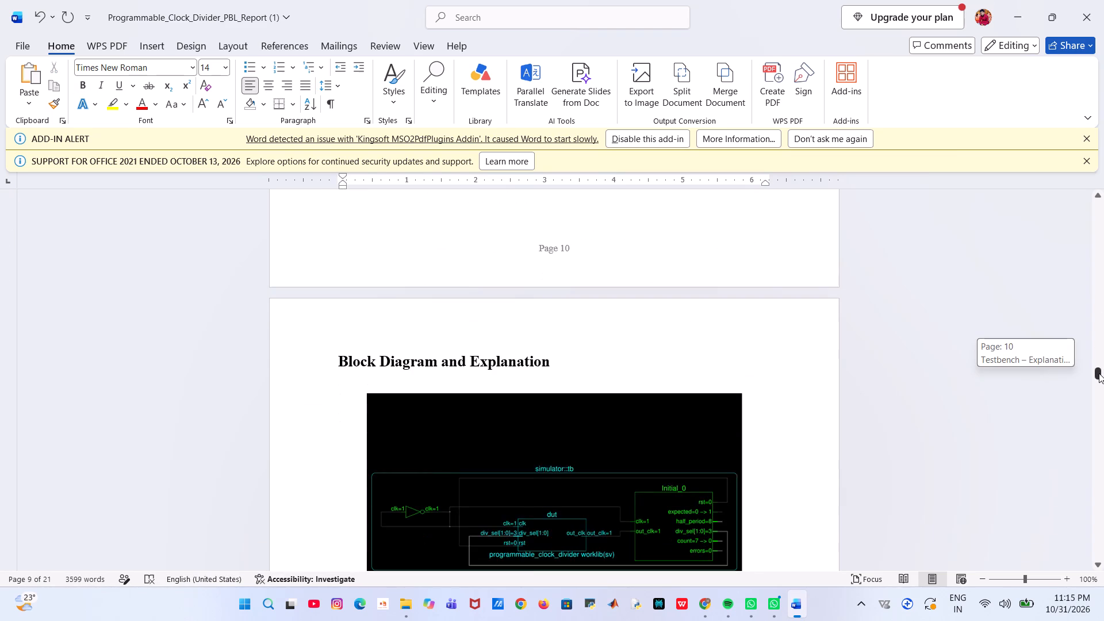
pyautogui.moveTo(1099, 373); pyautogui.dragTo(1099, 375)
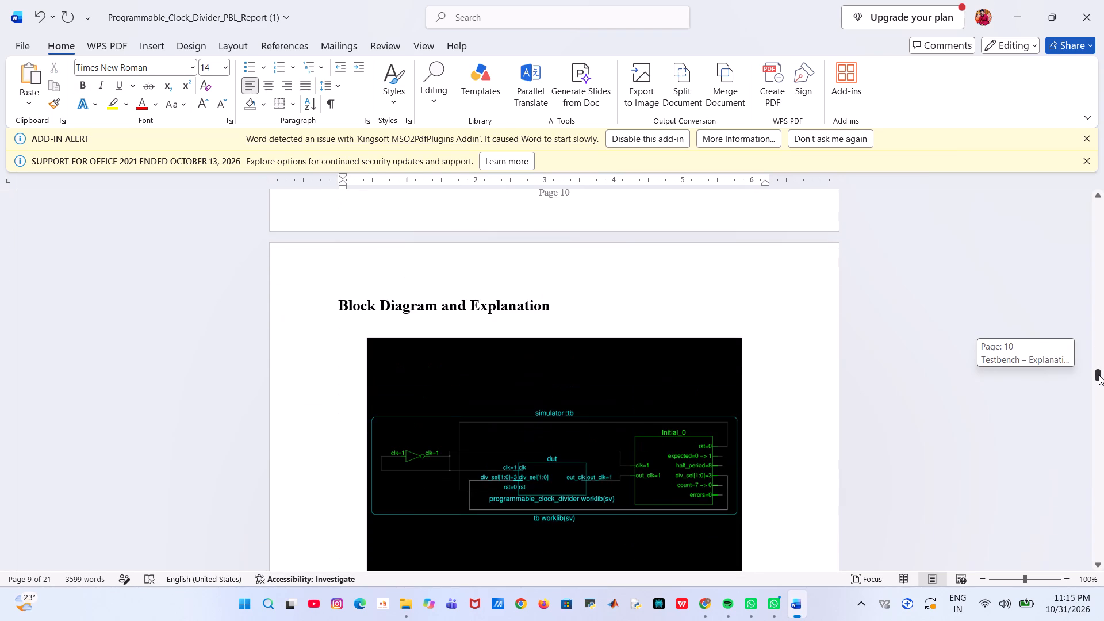
pyautogui.moveTo(1099, 375); pyautogui.dragTo(1098, 376)
pyautogui.click(506, 356)
pyautogui.rightClick(506, 356)
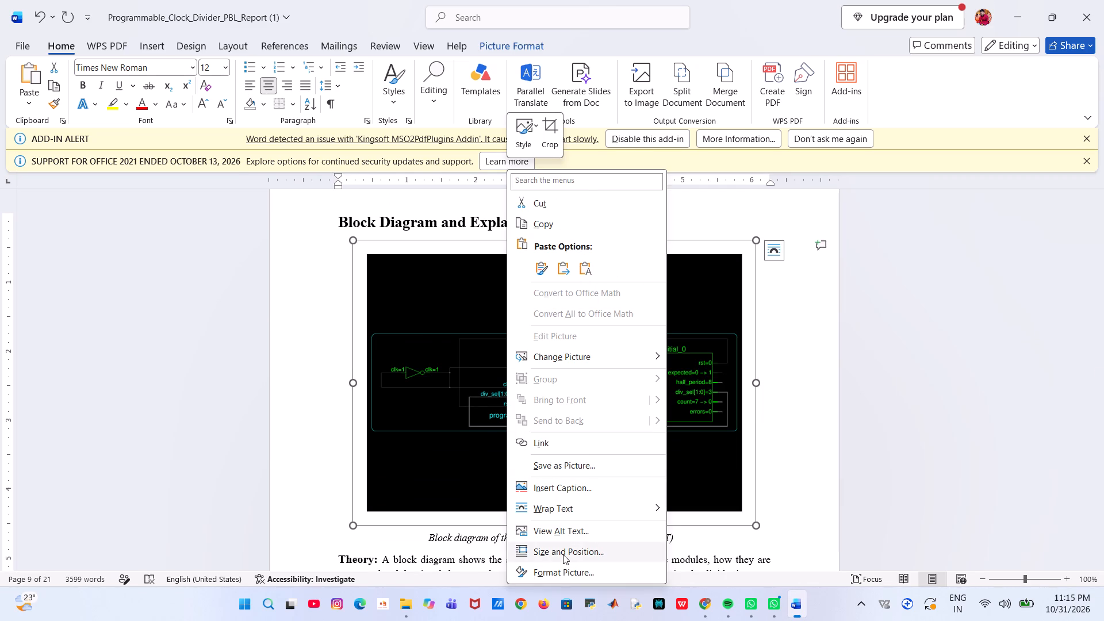
pyautogui.click(436, 334)
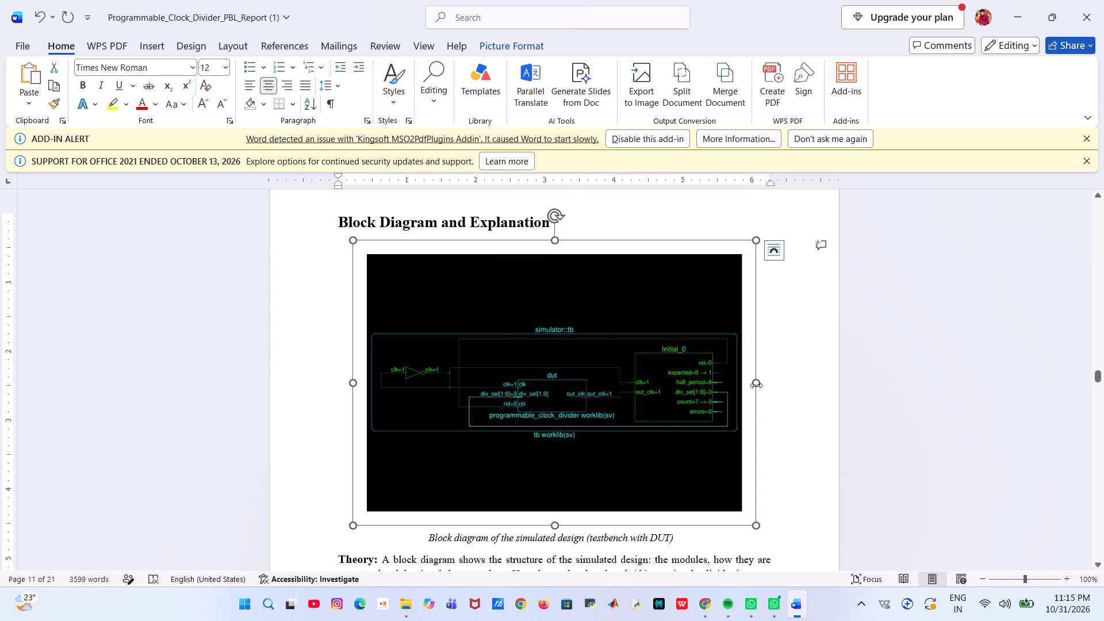
pyautogui.click(556, 216)
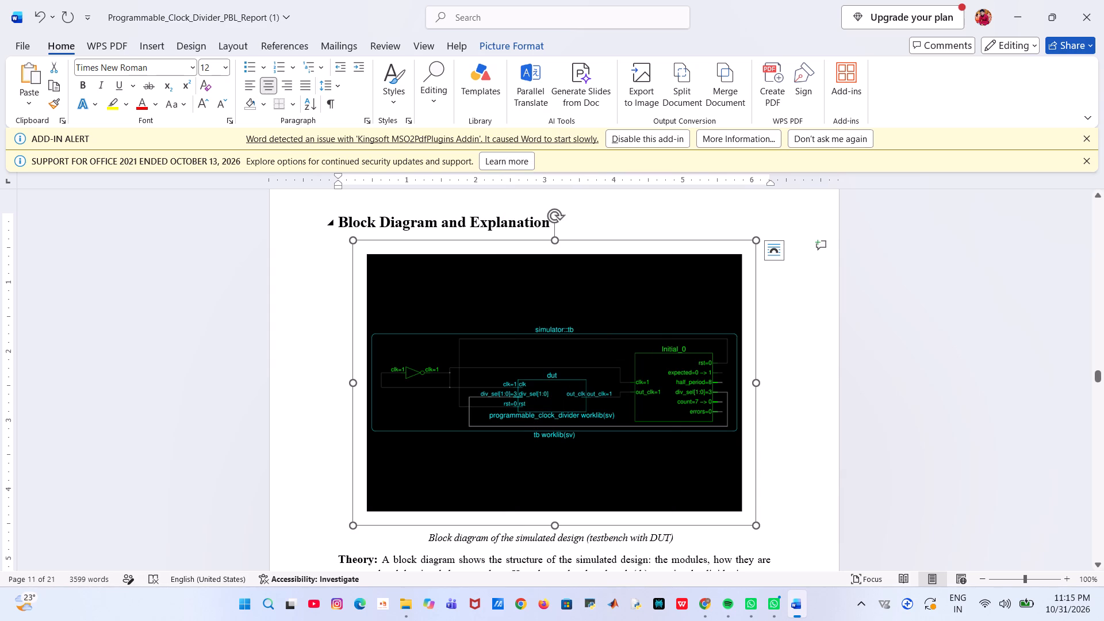
pyautogui.click(556, 216)
pyautogui.moveTo(555, 213); pyautogui.dragTo(725, 327)
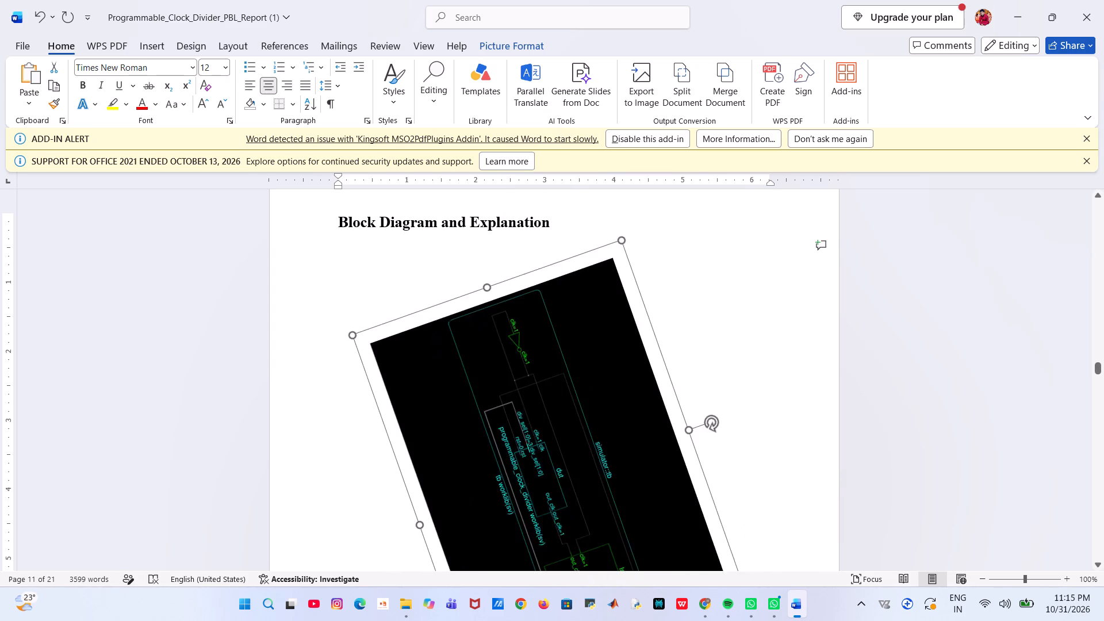
pyautogui.moveTo(725, 327); pyautogui.dragTo(734, 378)
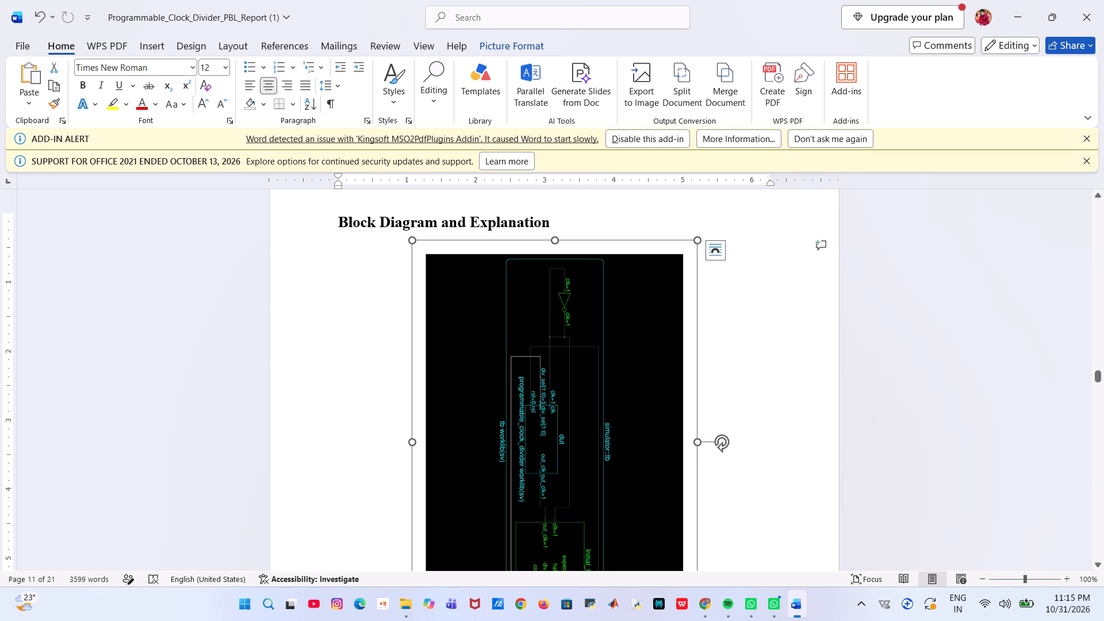
# Widen the rotated block diagram picture to about 6 inches, nearly the full text width.
pyautogui.moveTo(699, 445); pyautogui.dragTo(821, 464)
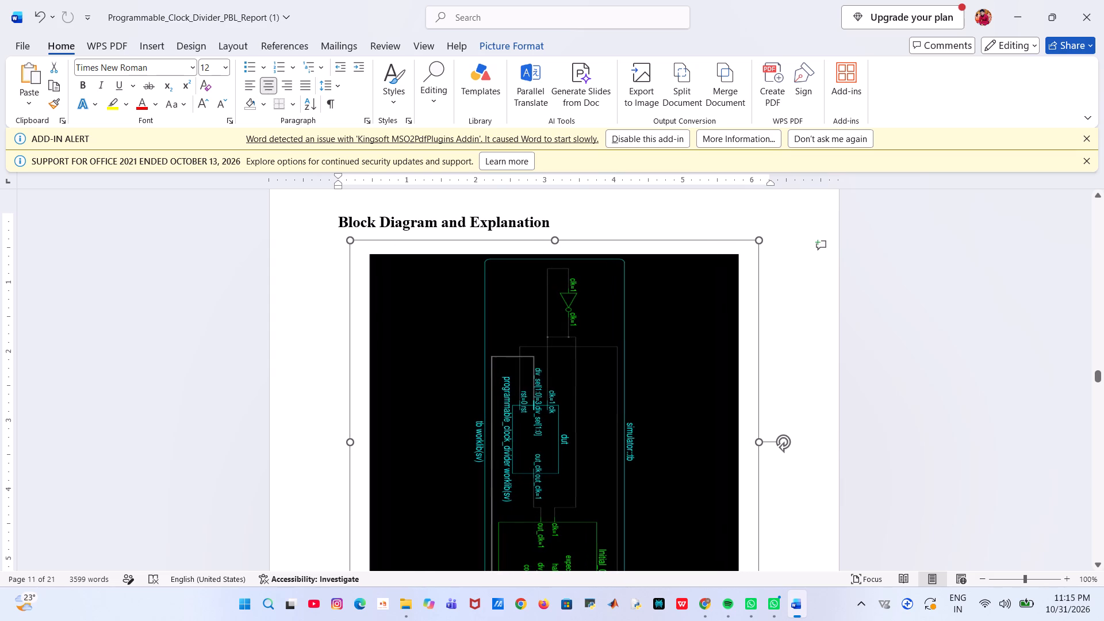
pyautogui.moveTo(821, 464); pyautogui.dragTo(823, 466)
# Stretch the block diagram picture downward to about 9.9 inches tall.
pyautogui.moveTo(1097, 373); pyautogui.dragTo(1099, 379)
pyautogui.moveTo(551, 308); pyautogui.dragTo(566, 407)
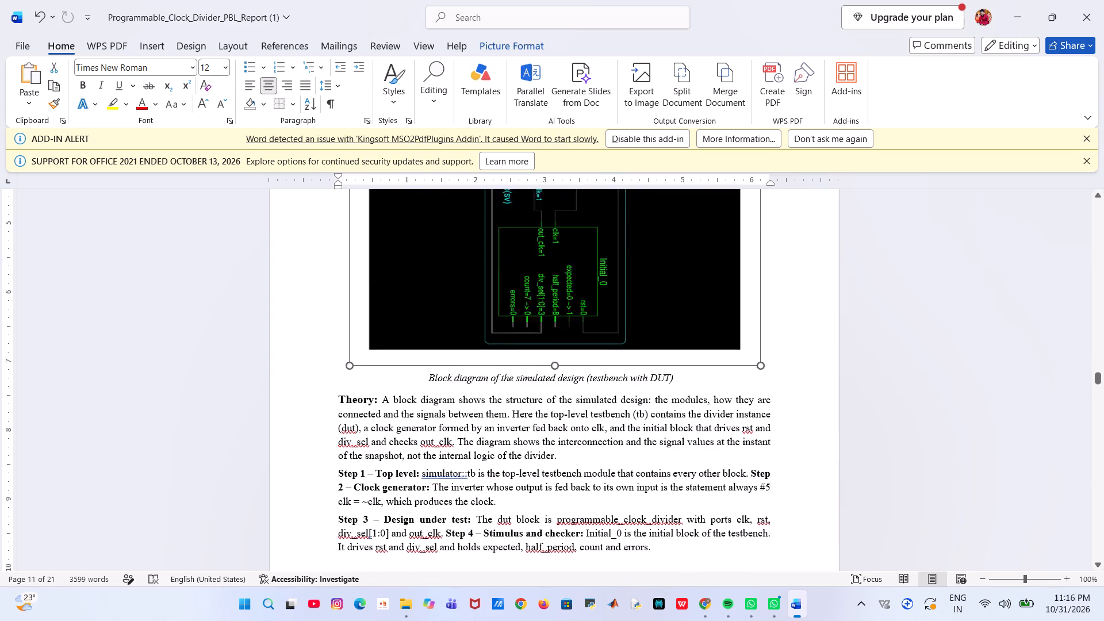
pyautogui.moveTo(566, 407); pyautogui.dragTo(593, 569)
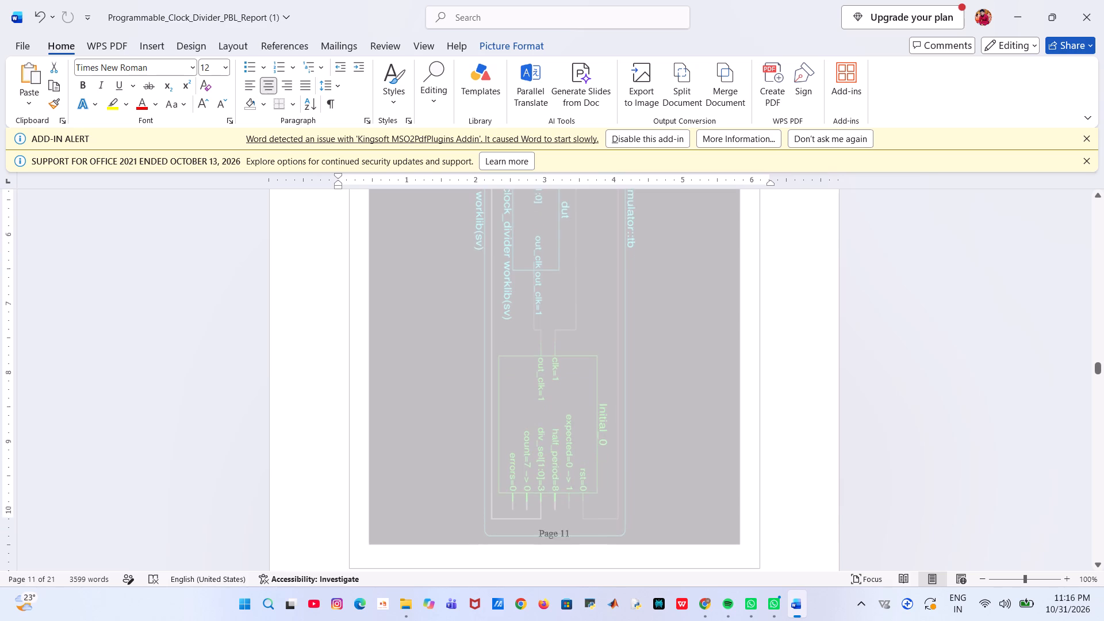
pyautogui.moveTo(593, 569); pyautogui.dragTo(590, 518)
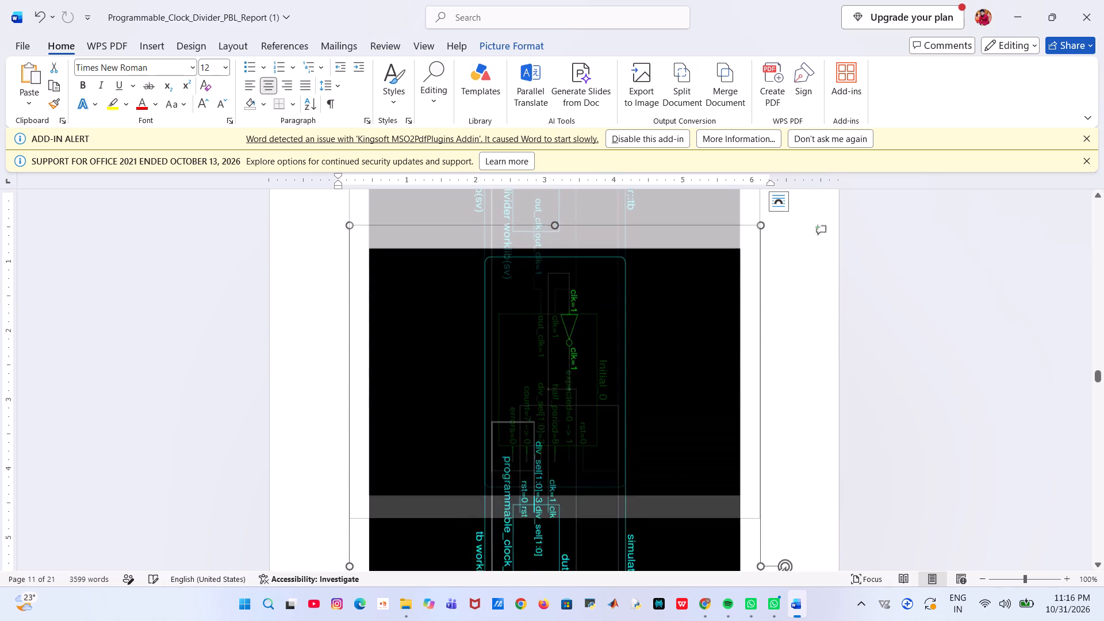
# Reduce the block diagram picture's height to about 6 inches so its caption and full explanation fit on the same page.
pyautogui.moveTo(1103, 371); pyautogui.dragTo(1103, 364)
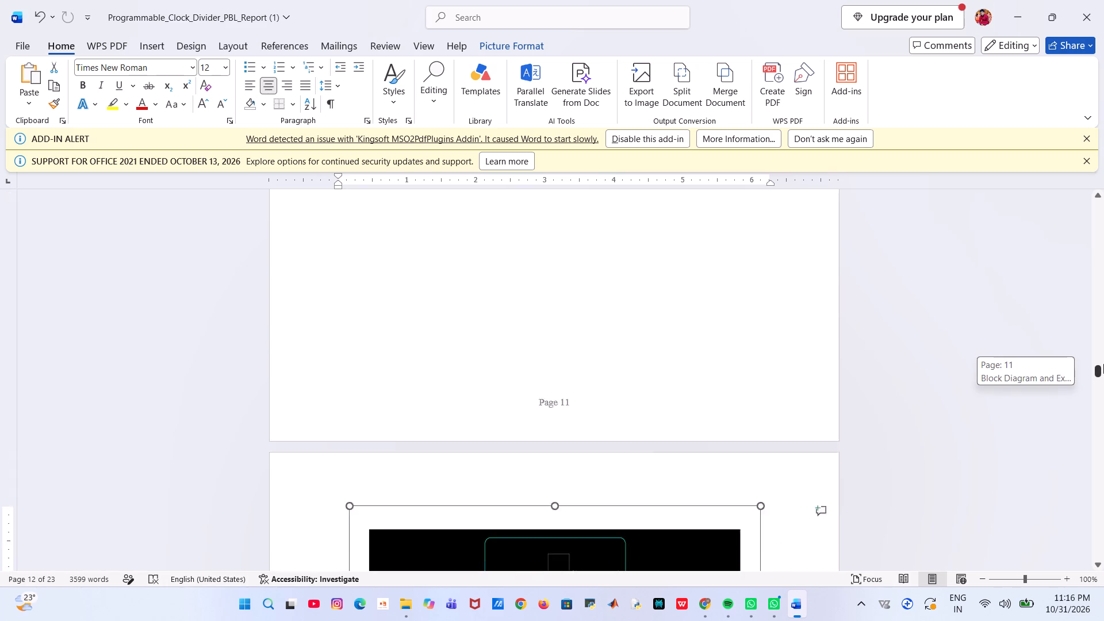
pyautogui.moveTo(1103, 364); pyautogui.dragTo(1099, 374)
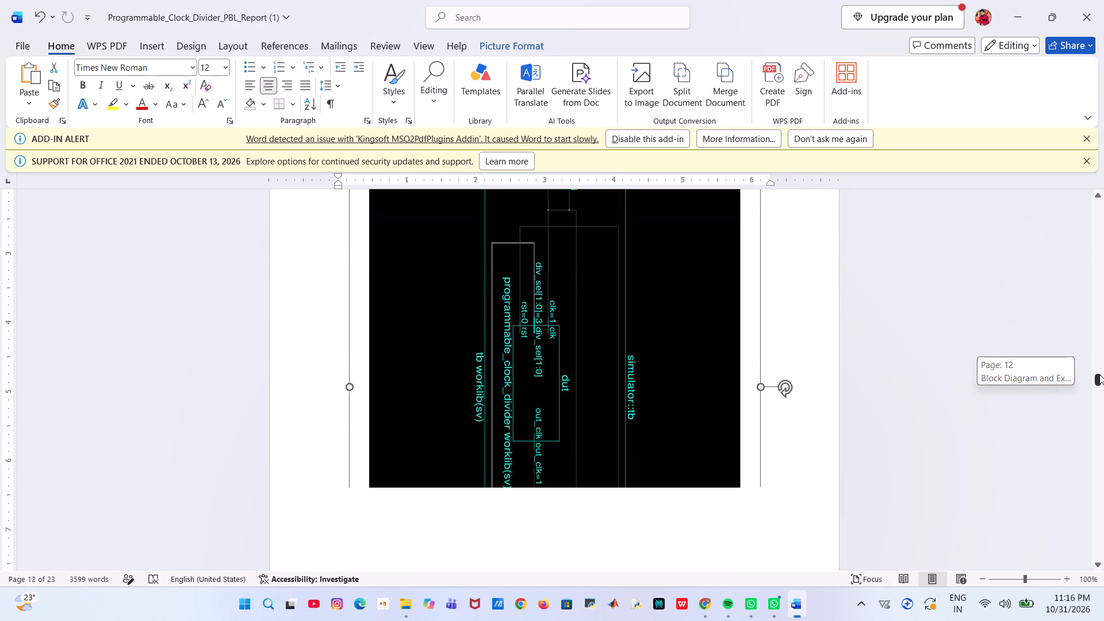
pyautogui.moveTo(1099, 374); pyautogui.dragTo(1101, 382)
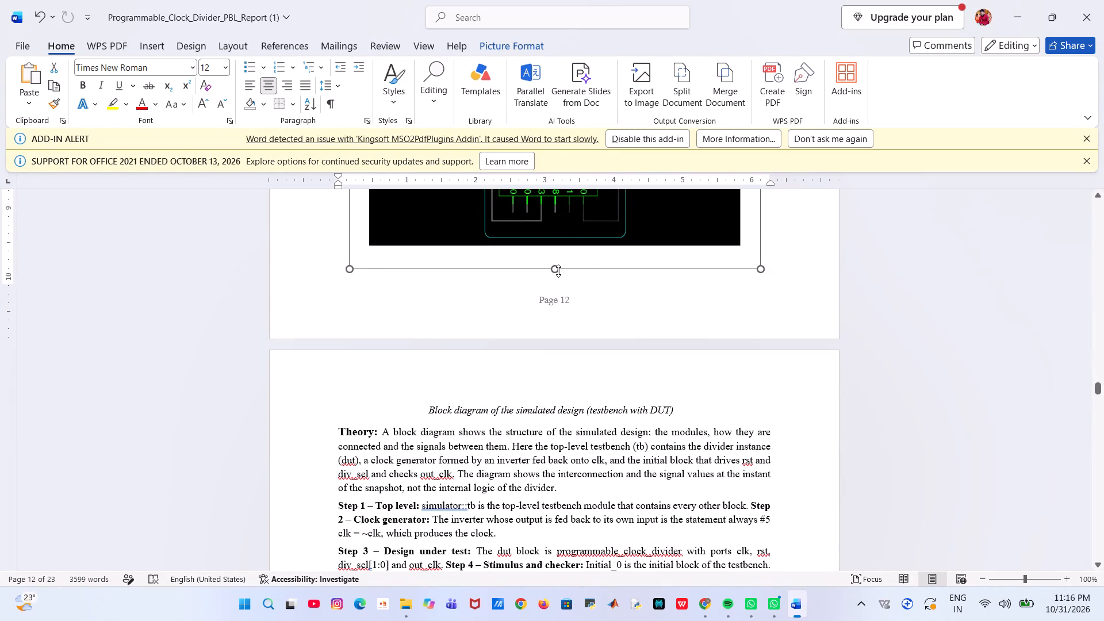
pyautogui.moveTo(558, 271); pyautogui.dragTo(559, 259)
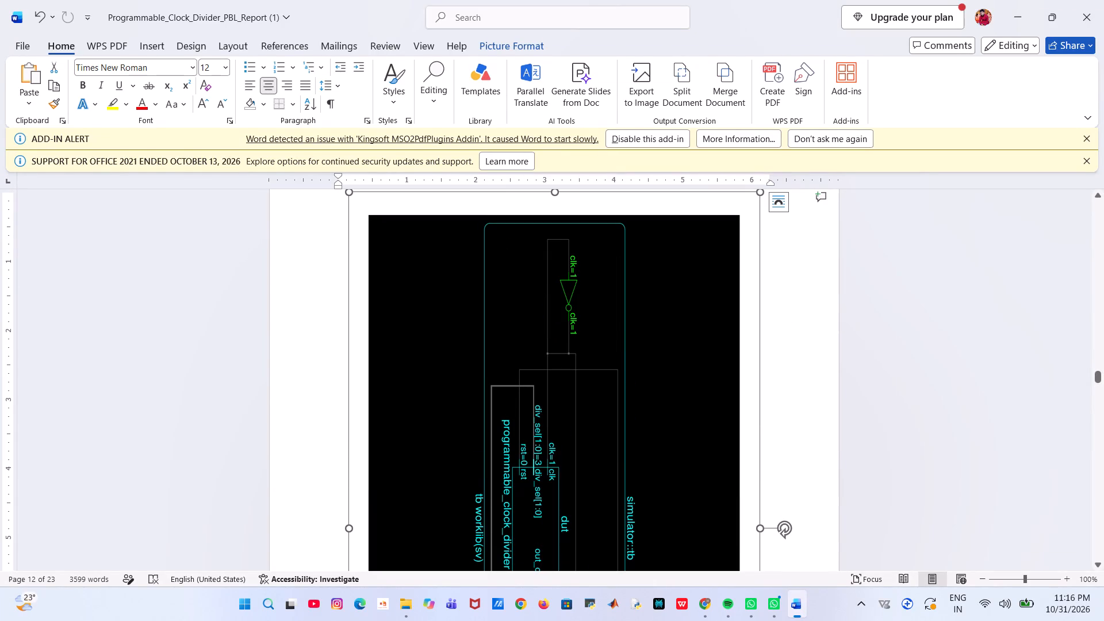
pyautogui.moveTo(1096, 378); pyautogui.dragTo(1098, 374)
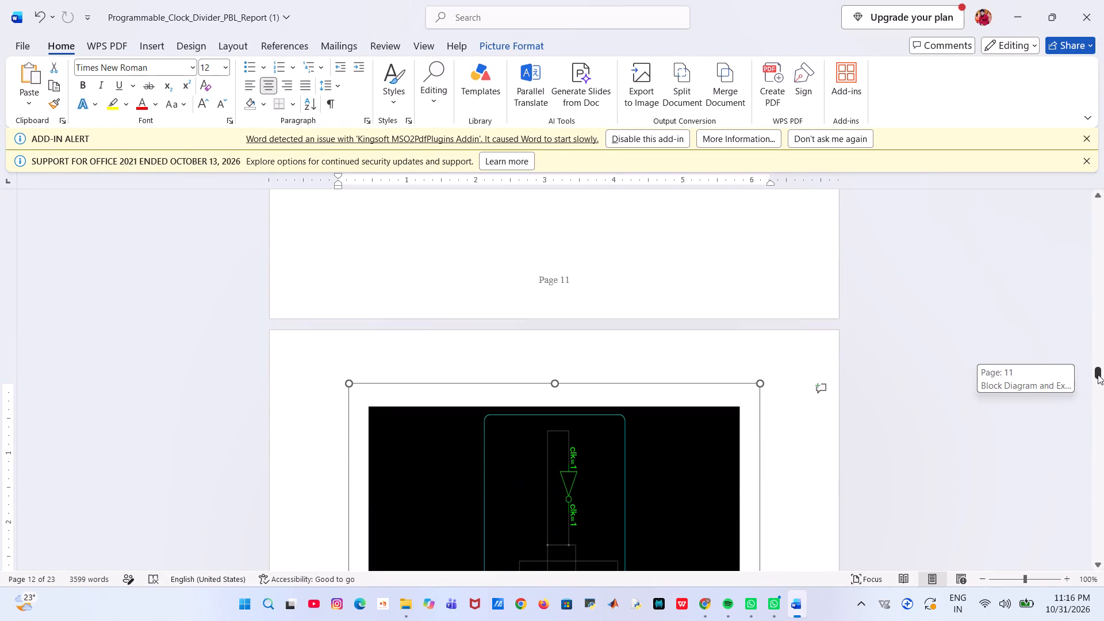
pyautogui.moveTo(1098, 374); pyautogui.dragTo(1098, 388)
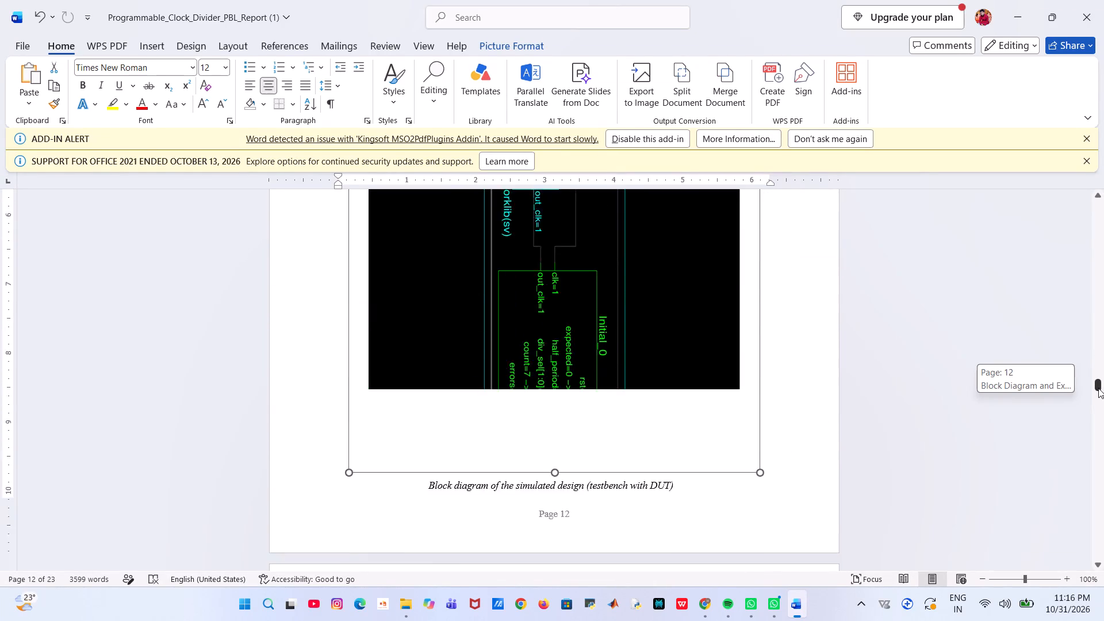
pyautogui.moveTo(1098, 388); pyautogui.dragTo(1099, 390)
pyautogui.moveTo(555, 257); pyautogui.dragTo(555, 251)
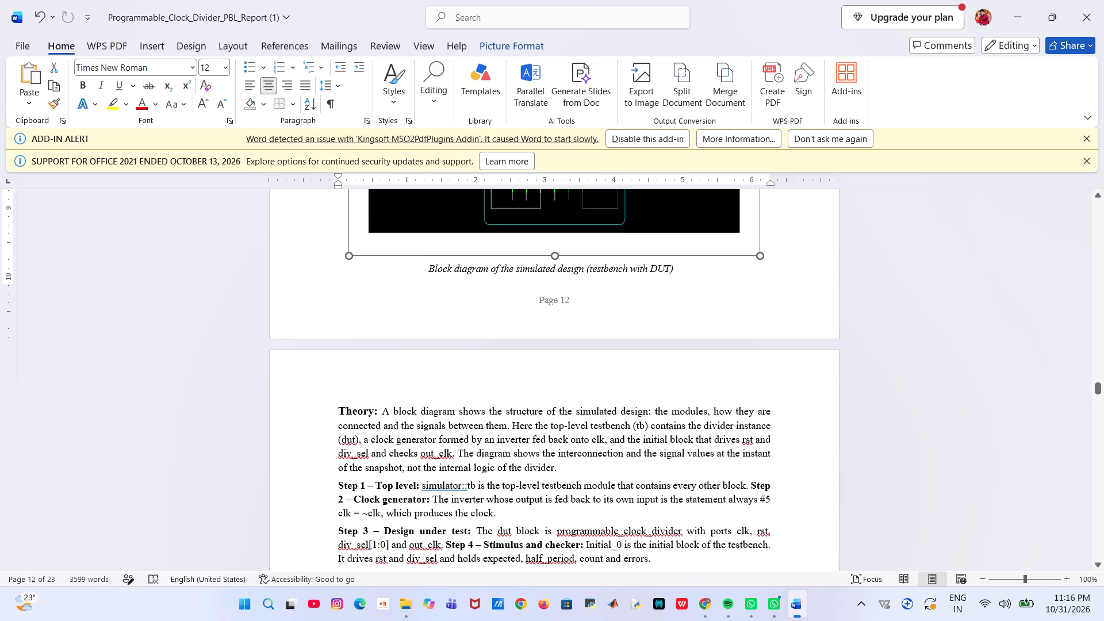
pyautogui.moveTo(555, 251); pyautogui.dragTo(550, 229)
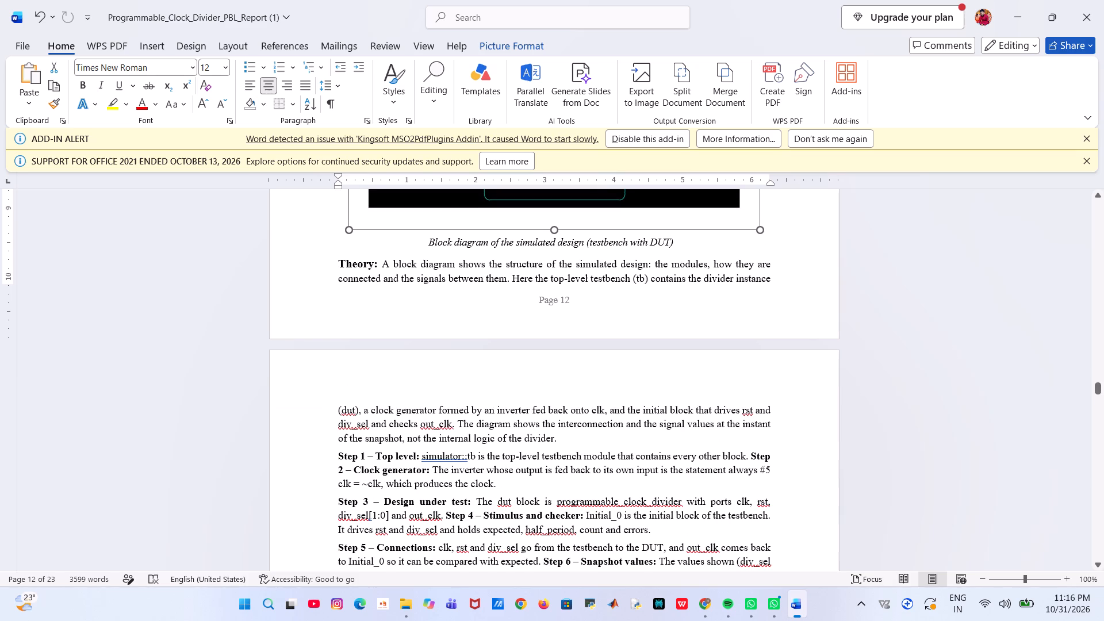
pyautogui.moveTo(550, 229); pyautogui.dragTo(559, 255)
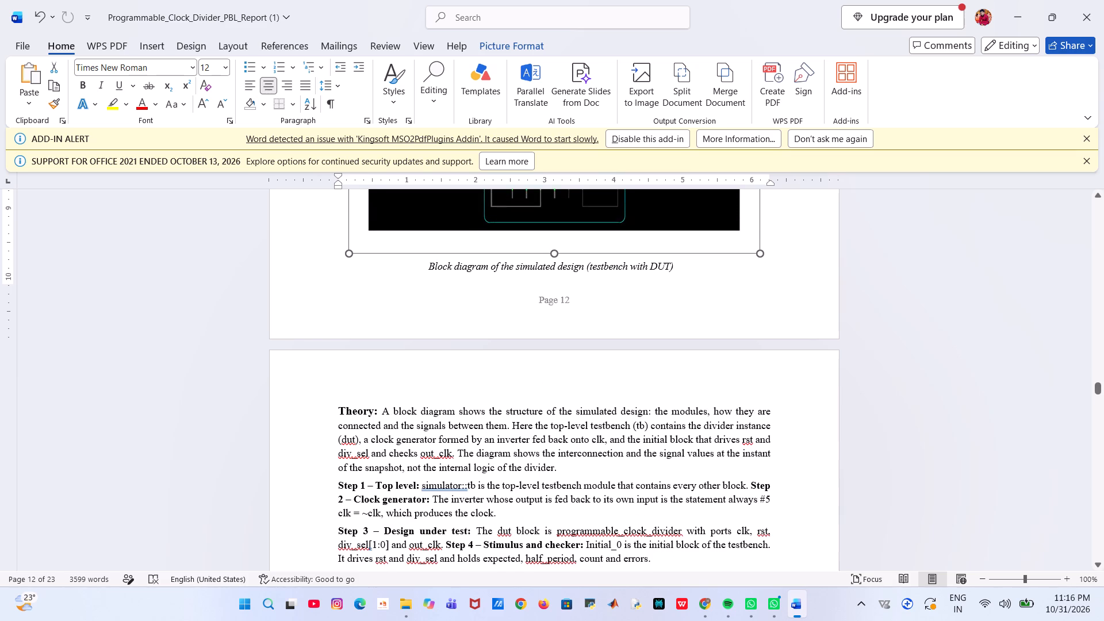
pyautogui.moveTo(559, 255); pyautogui.dragTo(541, 132)
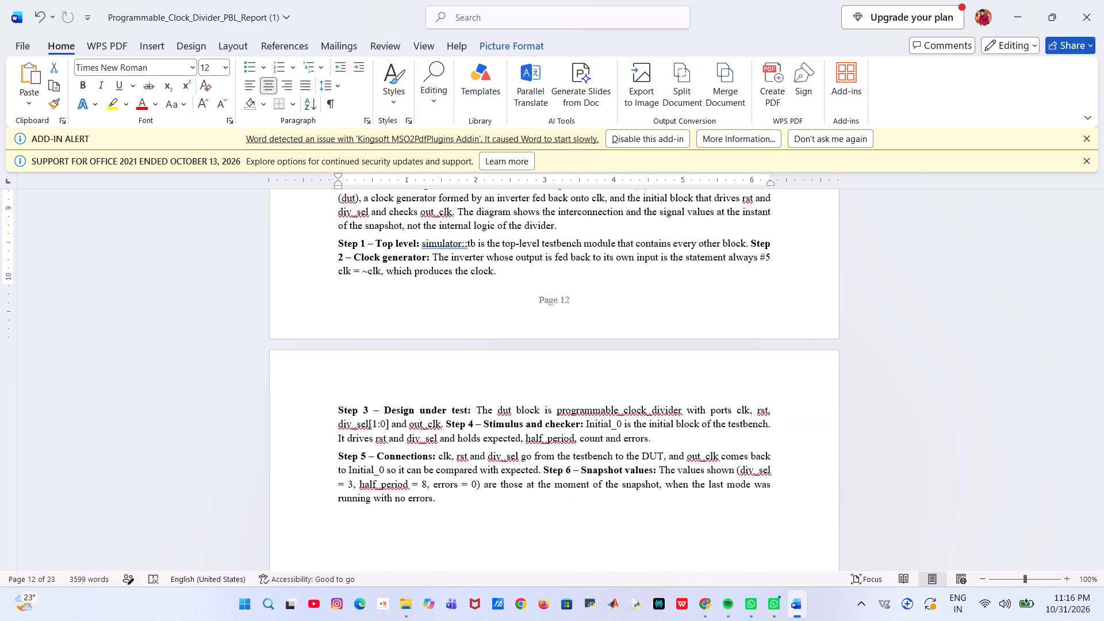
pyautogui.moveTo(541, 132); pyautogui.dragTo(534, 0)
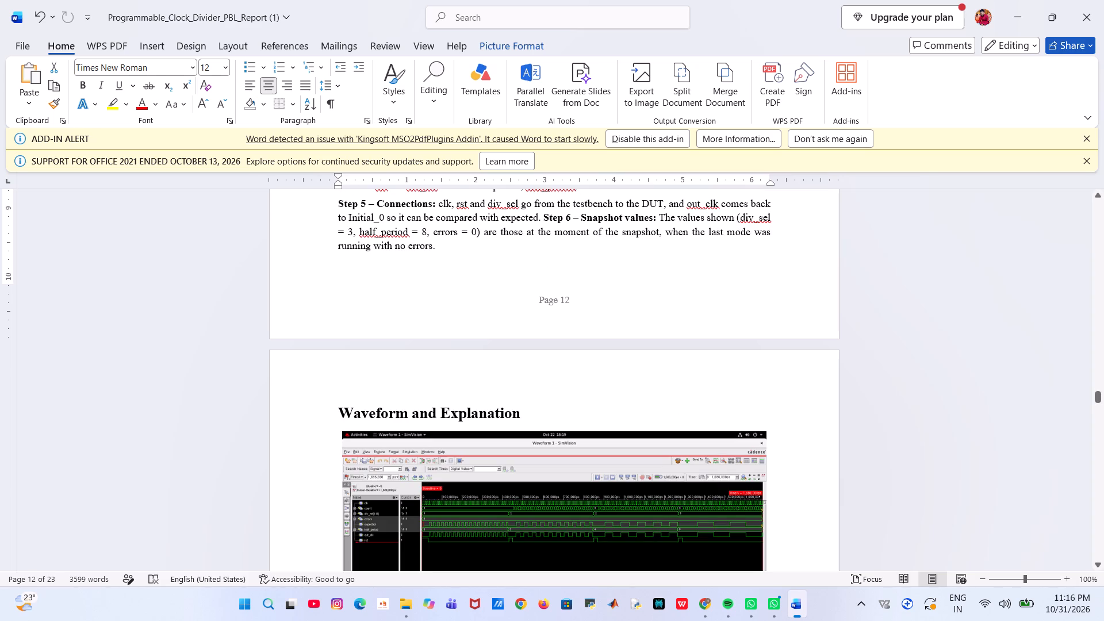
pyautogui.moveTo(534, 0); pyautogui.dragTo(530, 4)
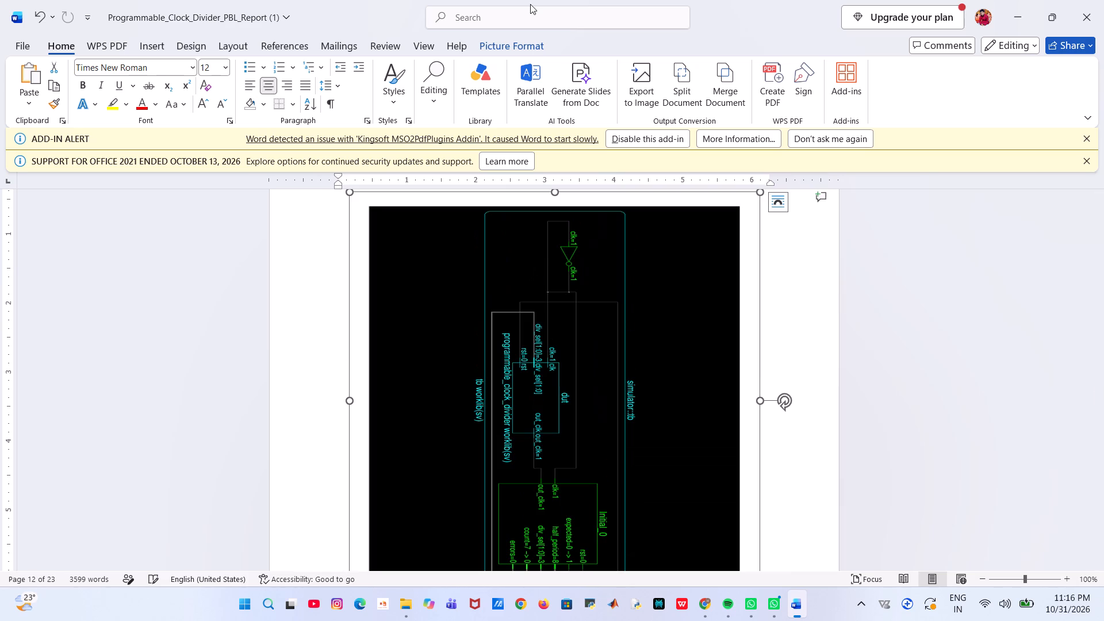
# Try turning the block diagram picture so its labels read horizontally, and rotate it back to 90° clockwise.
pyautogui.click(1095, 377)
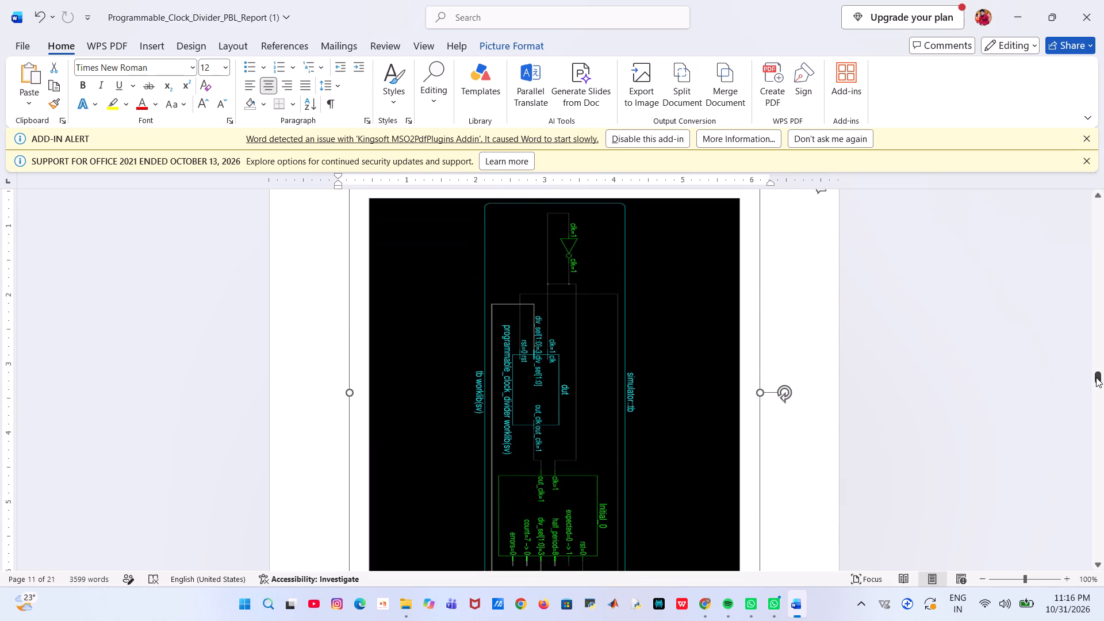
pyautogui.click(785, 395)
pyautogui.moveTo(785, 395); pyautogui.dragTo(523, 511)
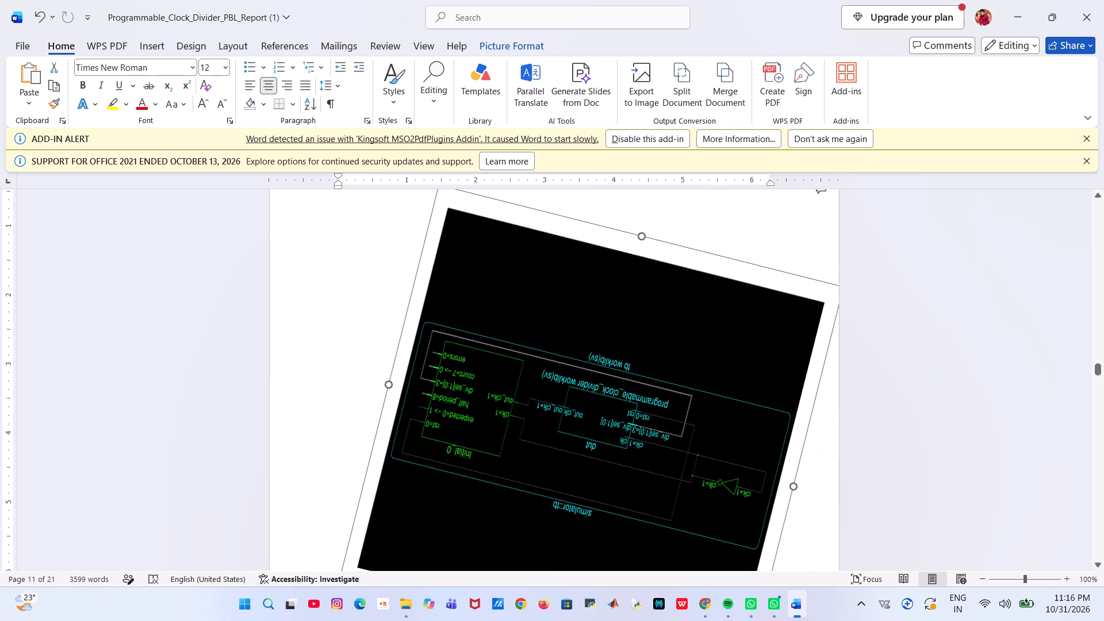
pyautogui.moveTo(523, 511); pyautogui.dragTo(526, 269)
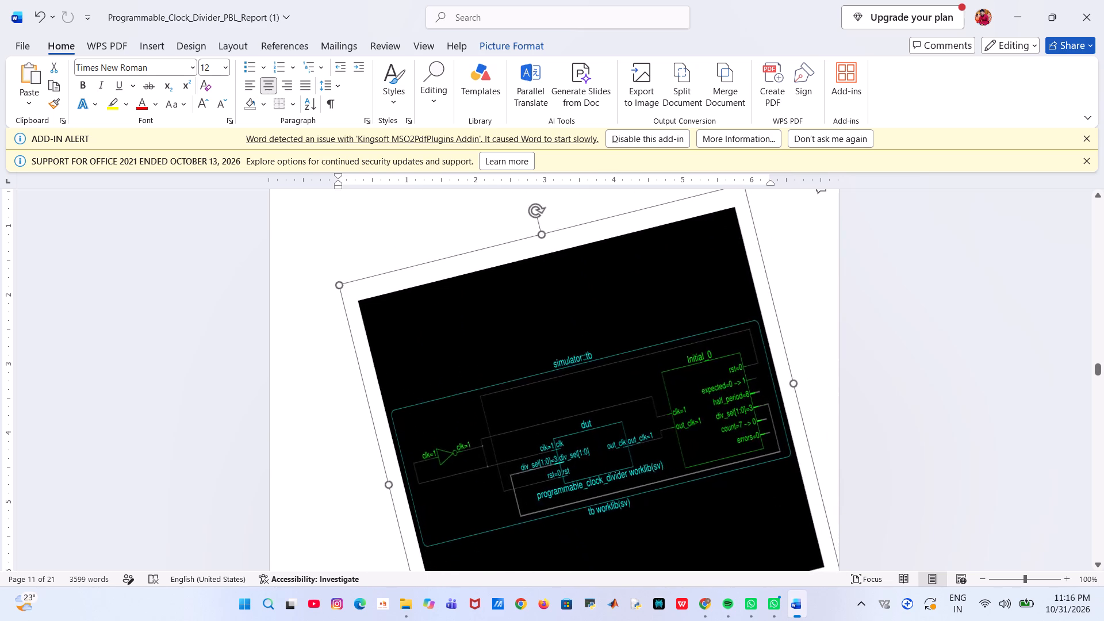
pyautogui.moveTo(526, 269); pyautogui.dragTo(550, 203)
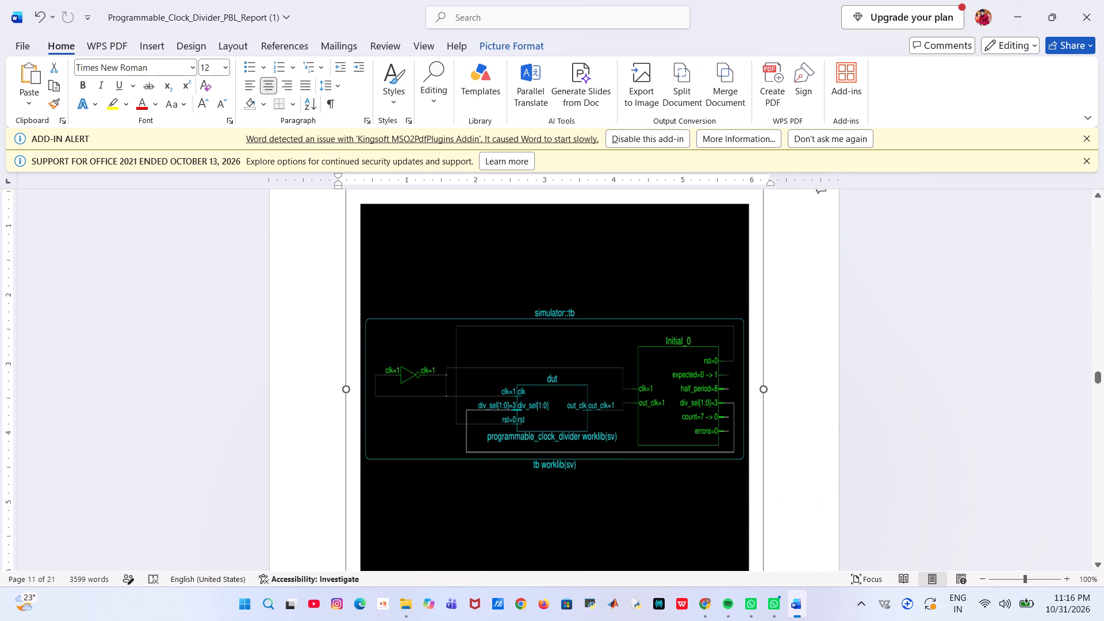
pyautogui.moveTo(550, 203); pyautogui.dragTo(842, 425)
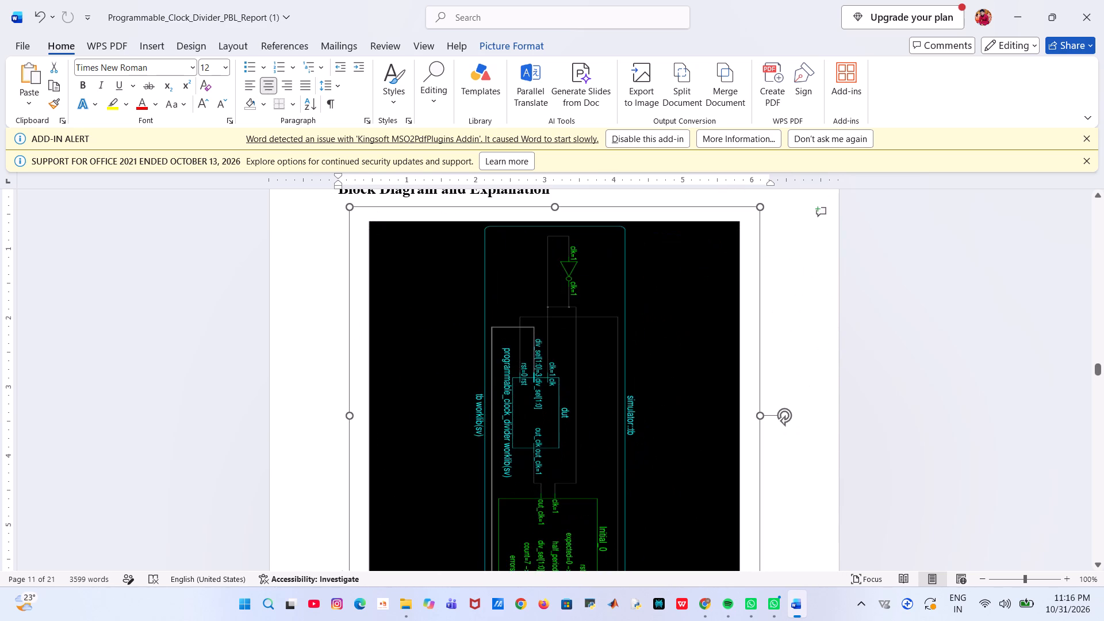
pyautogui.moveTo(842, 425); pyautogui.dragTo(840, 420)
# Stretch the block diagram picture downward to about 6.5 inches tall.
pyautogui.click(1068, 366)
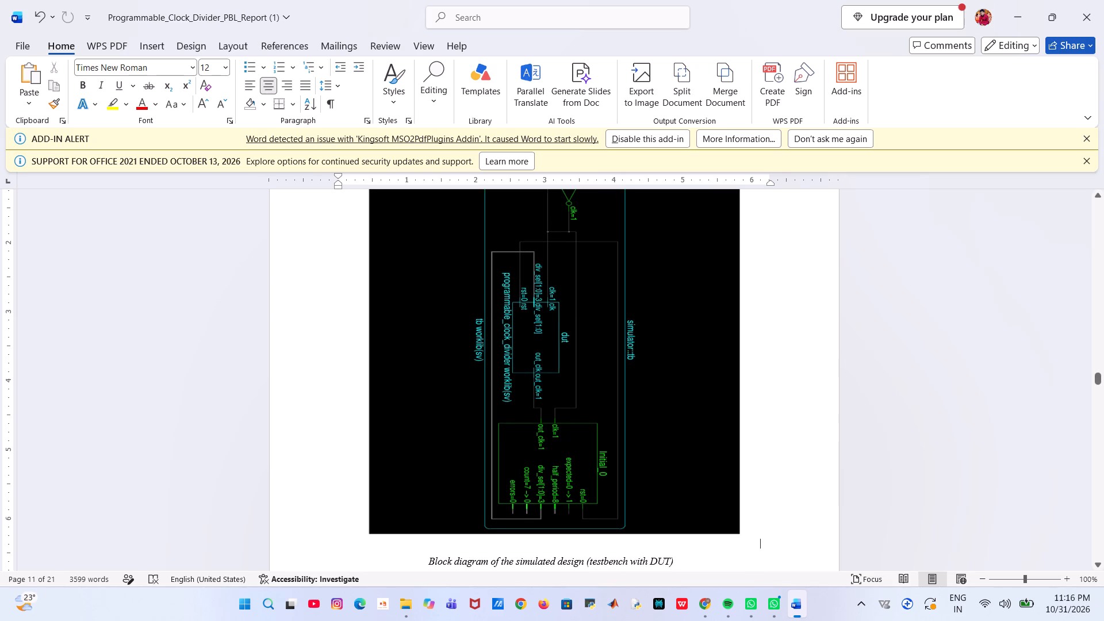
pyautogui.click(740, 501)
pyautogui.moveTo(554, 545); pyautogui.dragTo(558, 566)
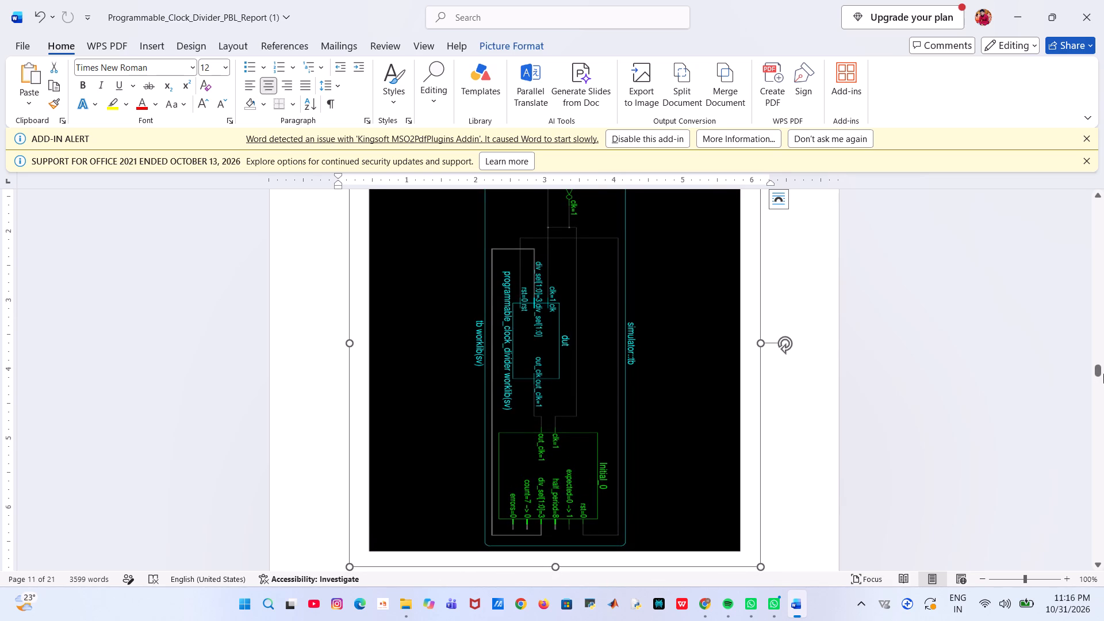
# Insert ten blank lines after the block diagram caption to push the Theory text onto the next page.
pyautogui.moveTo(1098, 372); pyautogui.dragTo(1101, 379)
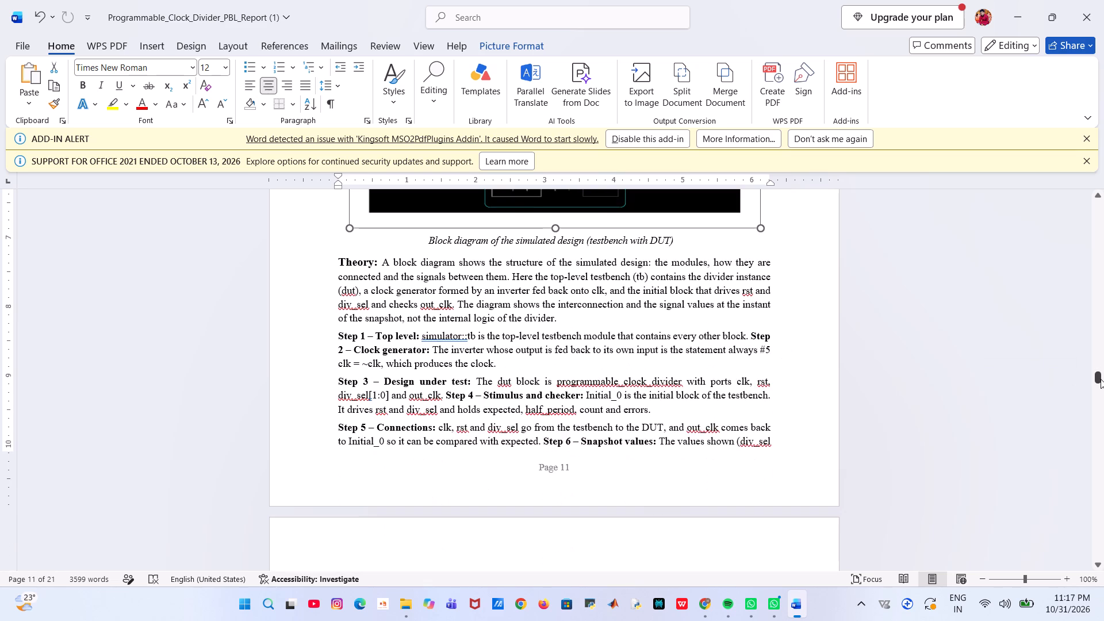
pyautogui.click(701, 247)
pyautogui.press('Return')
pyautogui.press('Return')
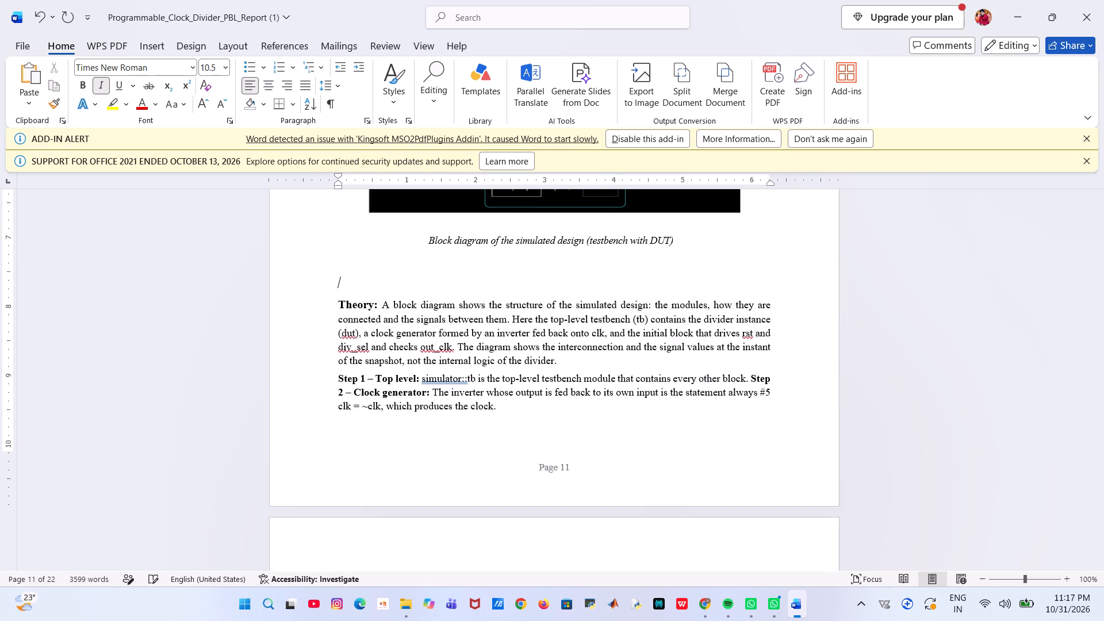
pyautogui.press('Return')
pyautogui.press('Return')
pyautogui.press('Return')
pyautogui.press('Return')
pyautogui.press('Return')
pyautogui.press('Return')
pyautogui.press('Return')
pyautogui.press('Return')
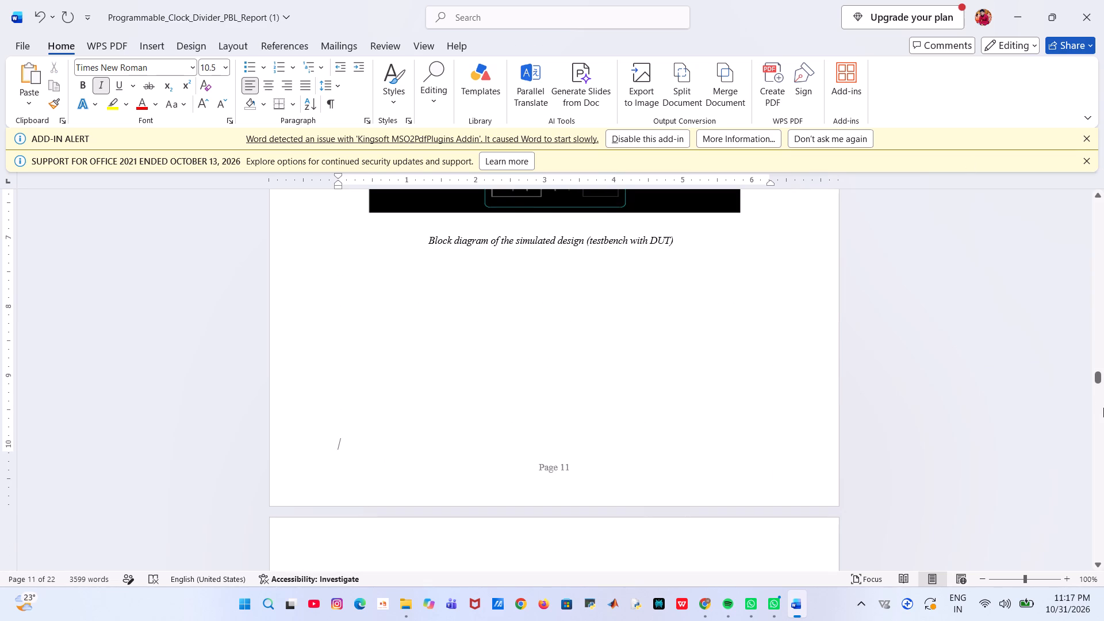
# Stretch the block diagram picture downward to about 8.5 inches tall, filling the freed space on its page.
pyautogui.doubleClick(1101, 378)
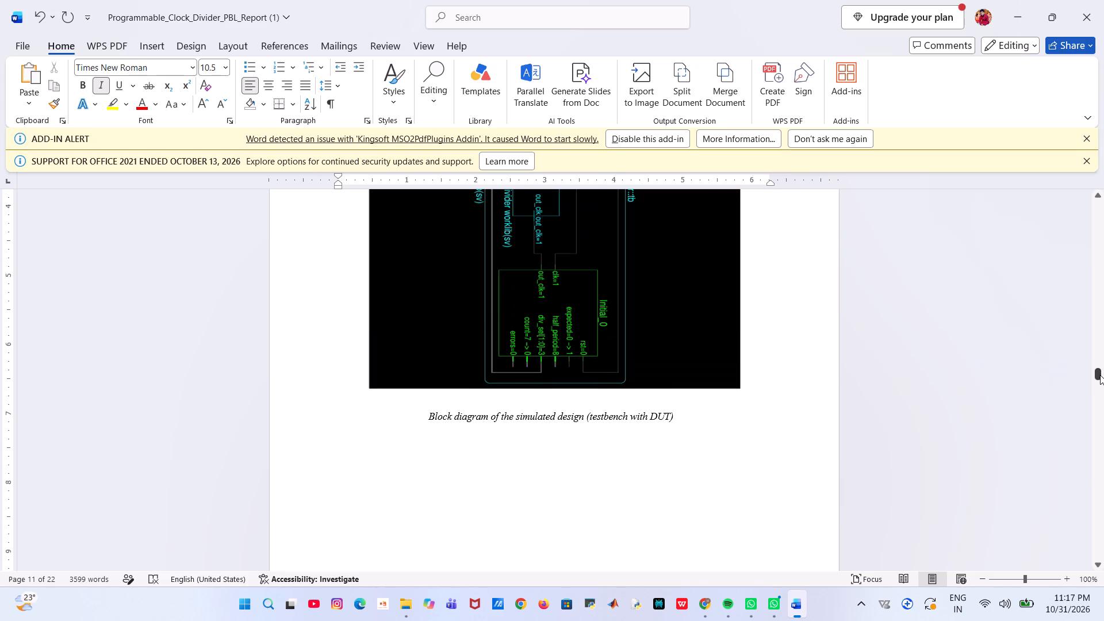
pyautogui.click(1102, 371)
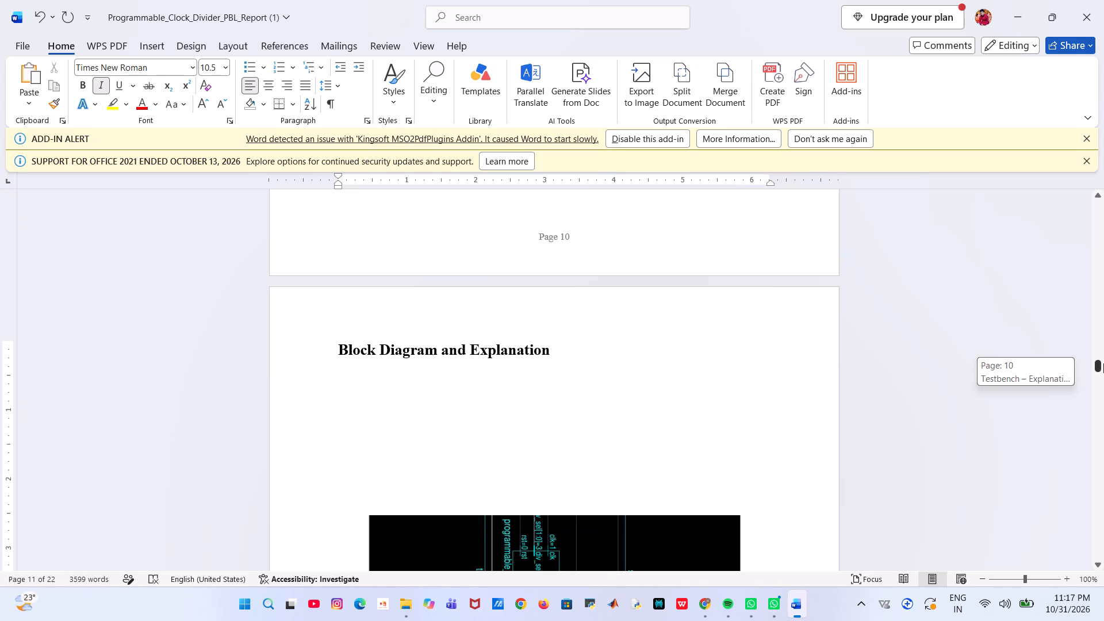
pyautogui.click(531, 373)
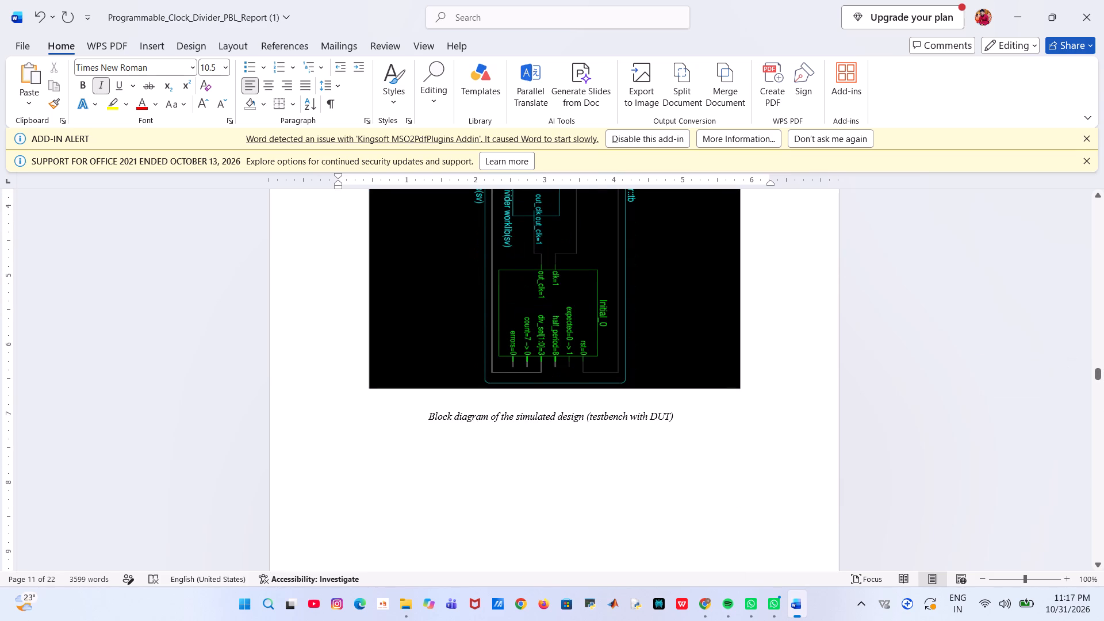
pyautogui.moveTo(554, 404); pyautogui.dragTo(572, 535)
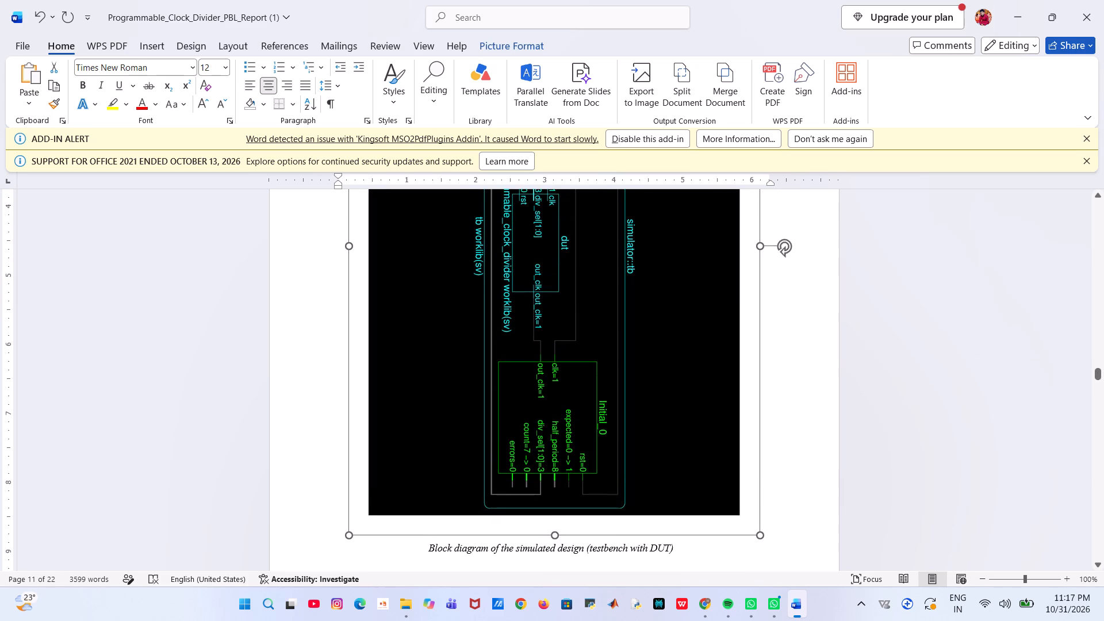
pyautogui.moveTo(572, 535); pyautogui.dragTo(573, 543)
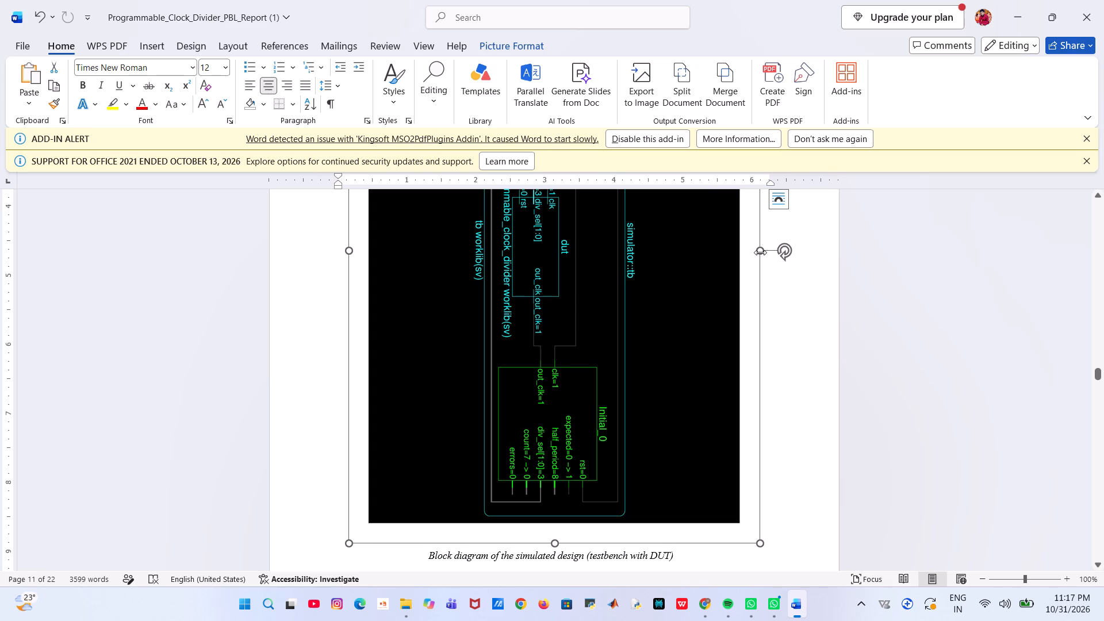
# Widen the block diagram picture to about 6.5 inches, slightly beyond the text width.
pyautogui.moveTo(760, 252); pyautogui.dragTo(825, 267)
pyautogui.moveTo(335, 248); pyautogui.dragTo(302, 250)
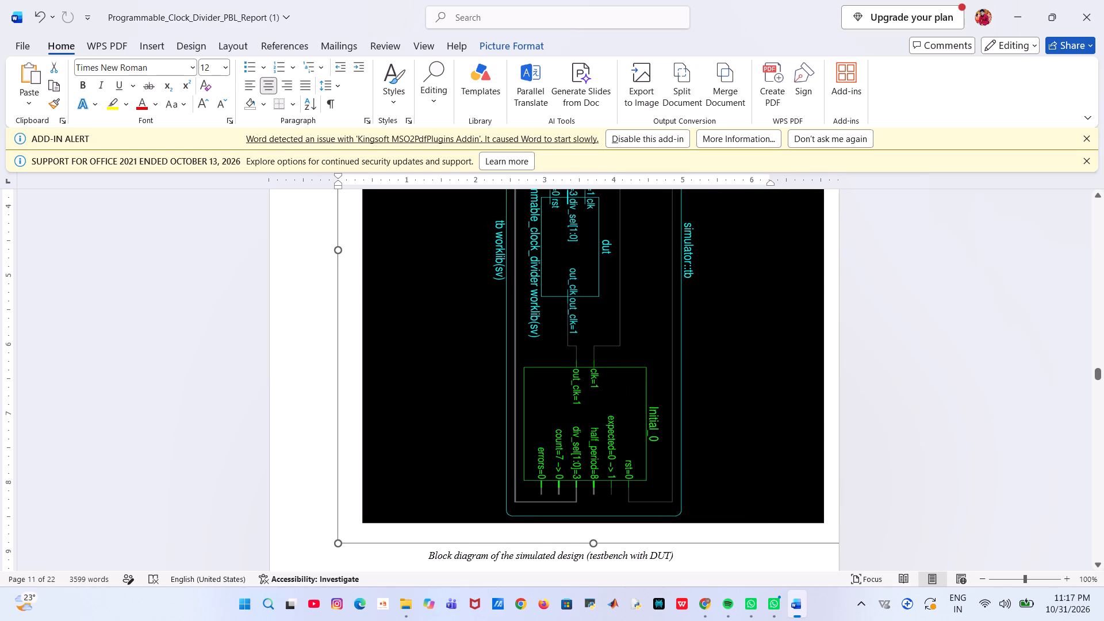
pyautogui.moveTo(302, 250); pyautogui.dragTo(297, 244)
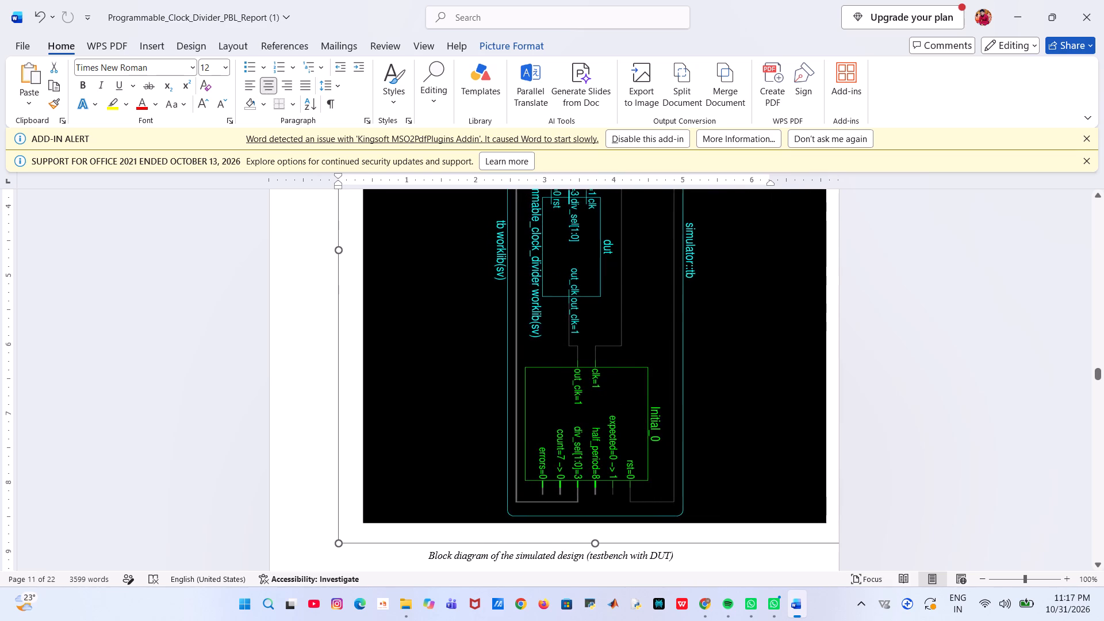
pyautogui.moveTo(297, 244); pyautogui.dragTo(365, 254)
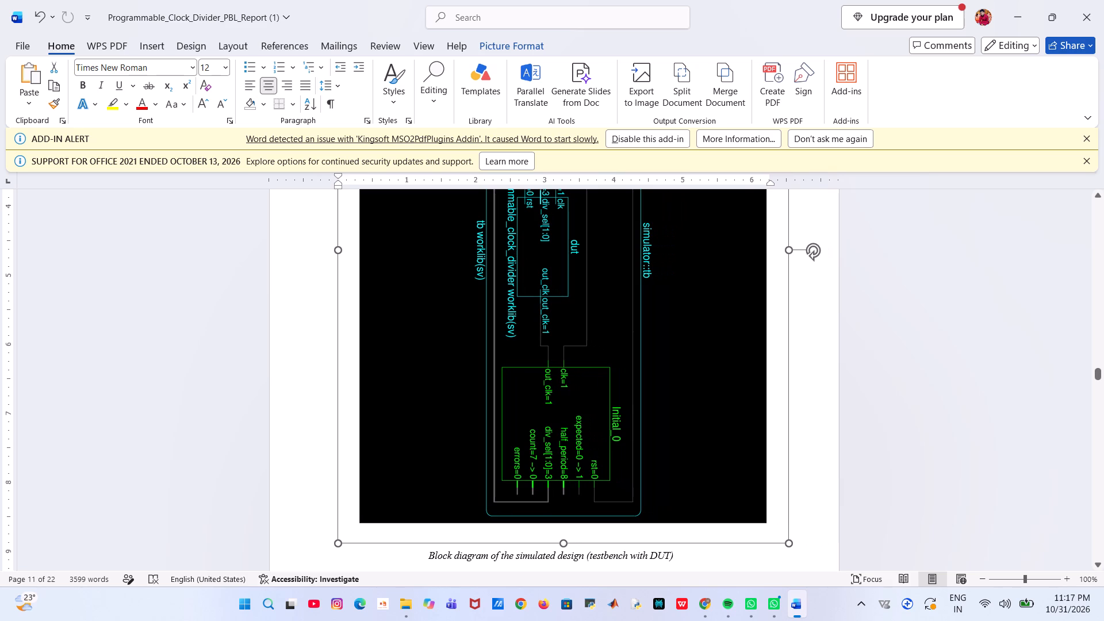
# Delete the caption "Block diagram of the simulated design (testbench with DUT)" below the picture.
pyautogui.click(1101, 373)
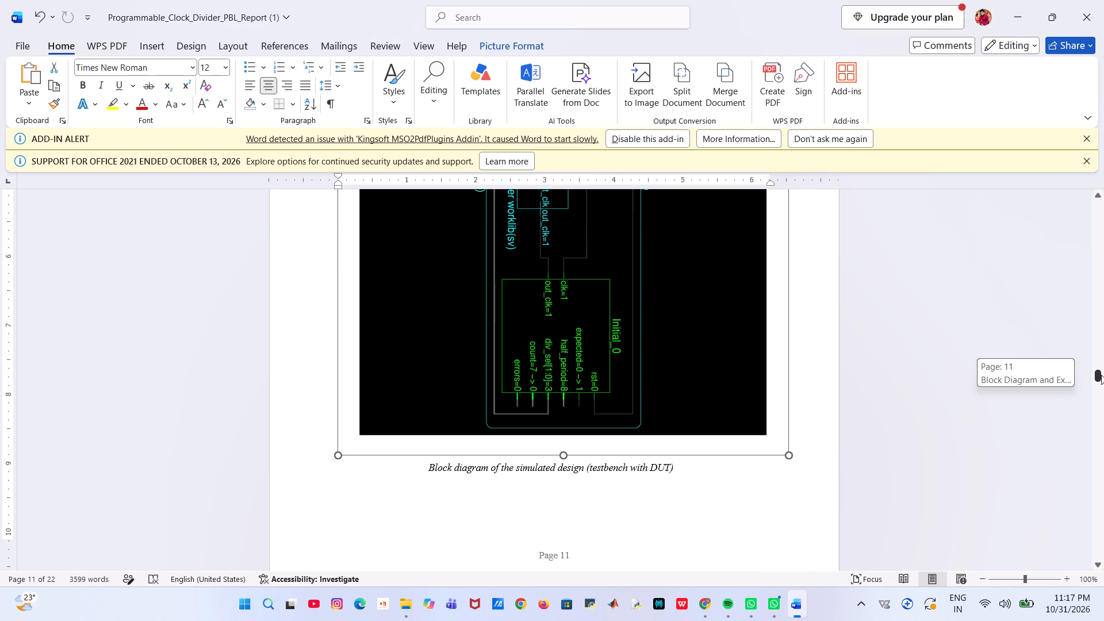
pyautogui.moveTo(682, 410); pyautogui.dragTo(678, 410)
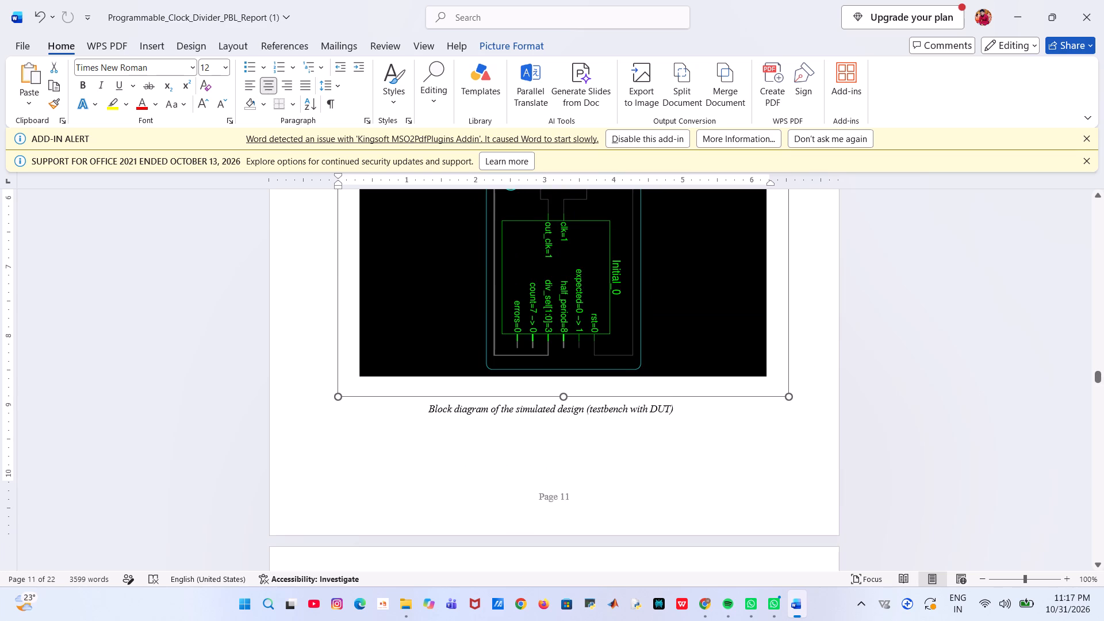
pyautogui.moveTo(678, 410); pyautogui.dragTo(430, 415)
pyautogui.press('BackSpace')
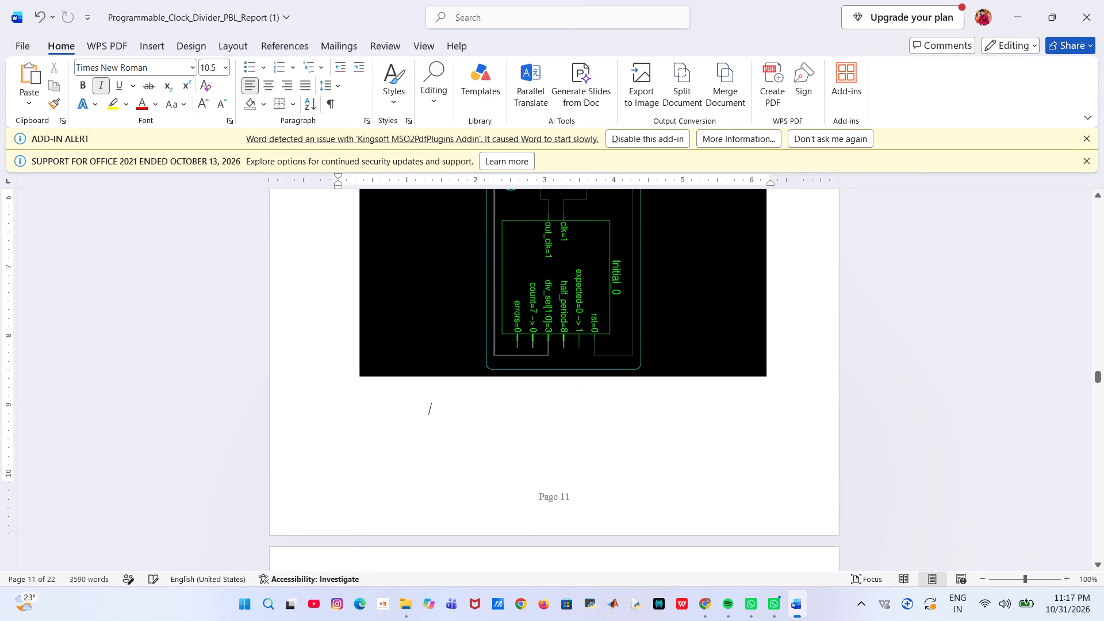
# Stretch the block diagram picture downward to about 9.5 inches tall, nearly reaching the page number.
pyautogui.click(557, 370)
pyautogui.moveTo(560, 395); pyautogui.dragTo(570, 466)
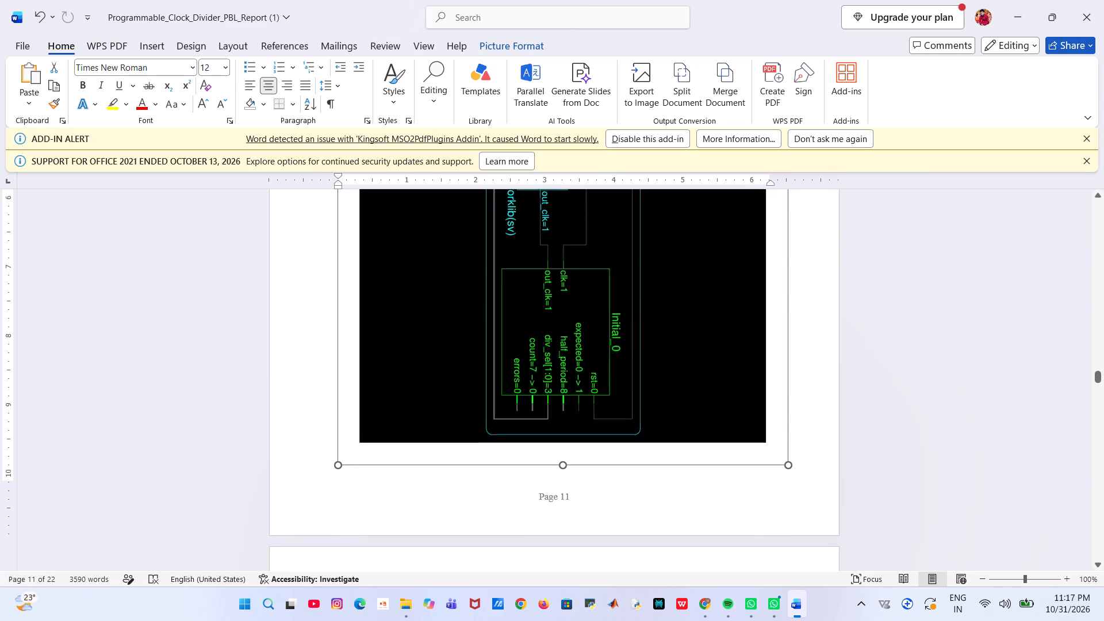
pyautogui.moveTo(570, 466); pyautogui.dragTo(571, 469)
# Shorten the heading above the picture to "Block Diagram" by removing "and Explanation".
pyautogui.click(1101, 373)
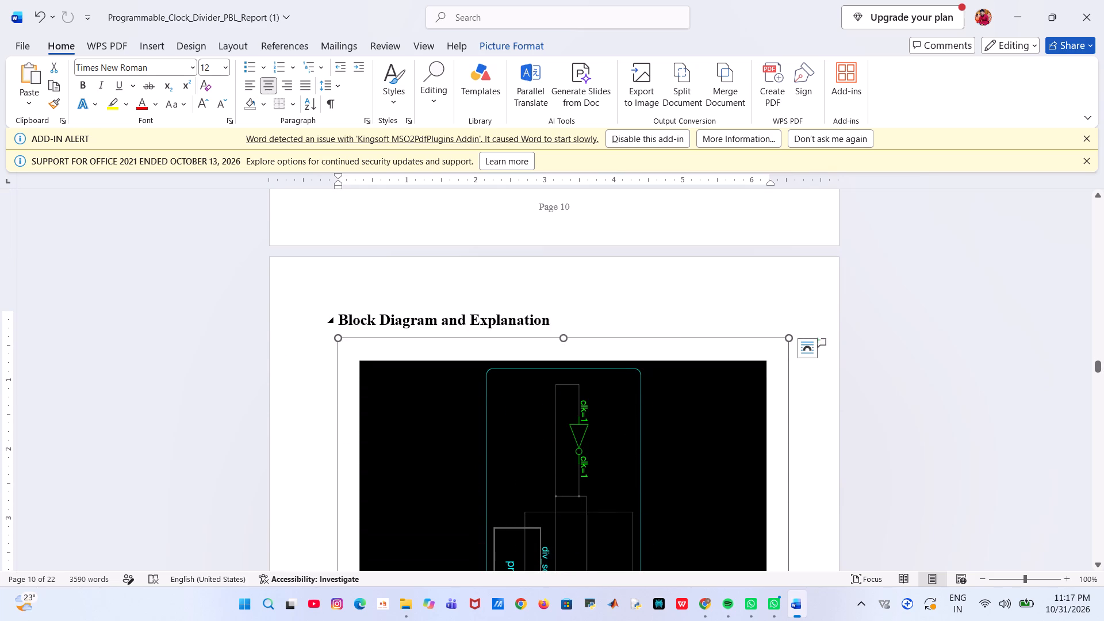
pyautogui.moveTo(549, 317); pyautogui.dragTo(439, 324)
pyautogui.press('BackSpace')
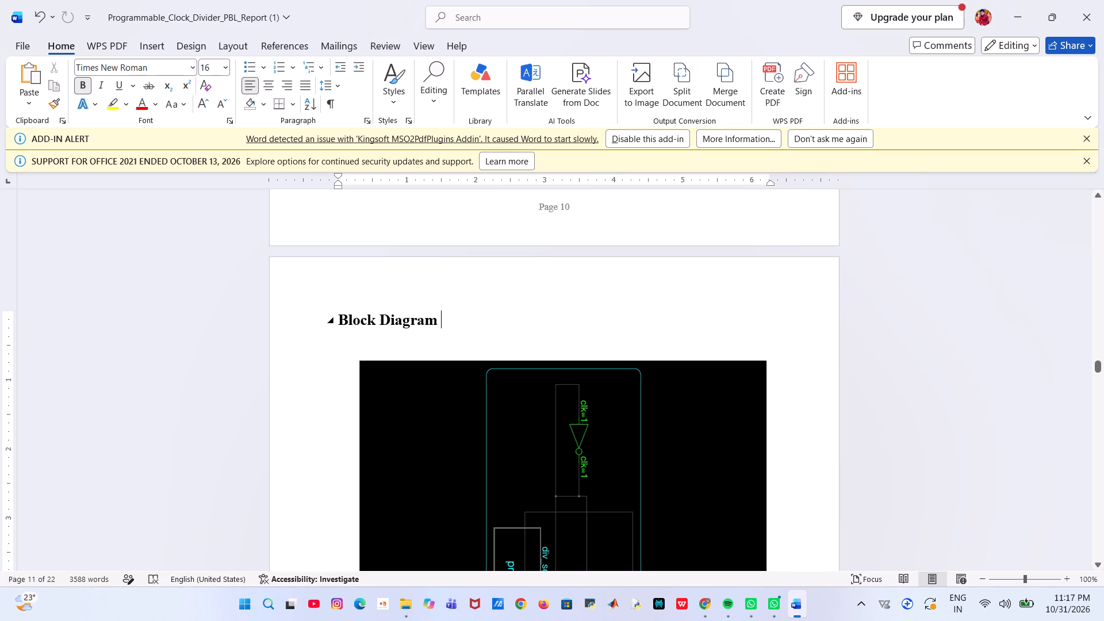
# Examine the Block Diagram page and its neighbouring pages to check the layout of the shortened heading and enlarged picture.
pyautogui.click(338, 319)
pyautogui.moveTo(1099, 369); pyautogui.dragTo(1103, 383)
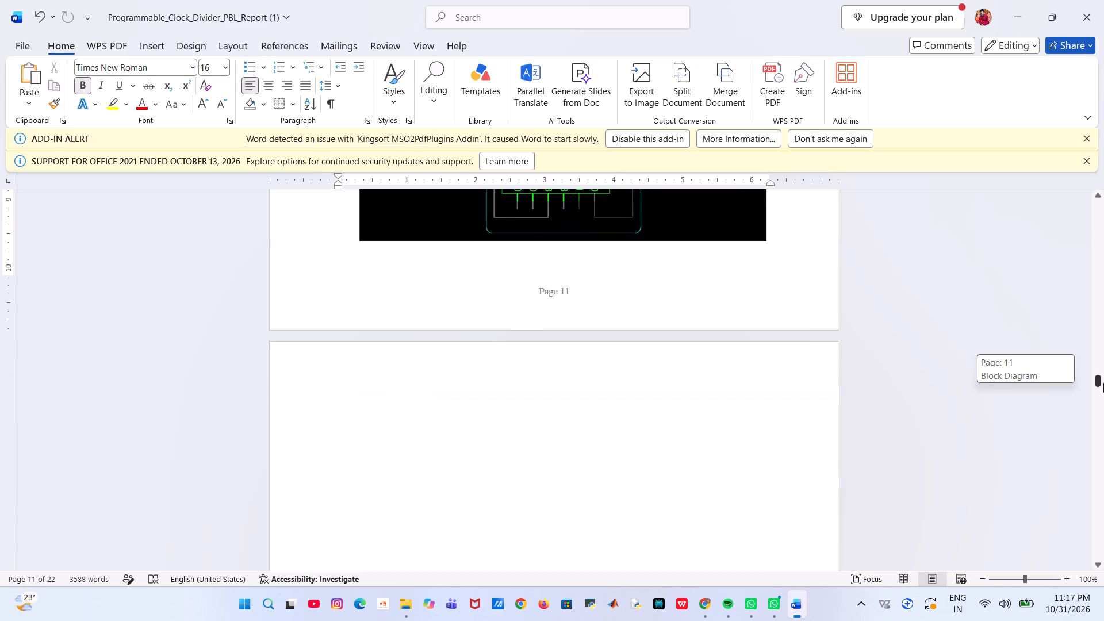
pyautogui.moveTo(1103, 383); pyautogui.dragTo(1101, 370)
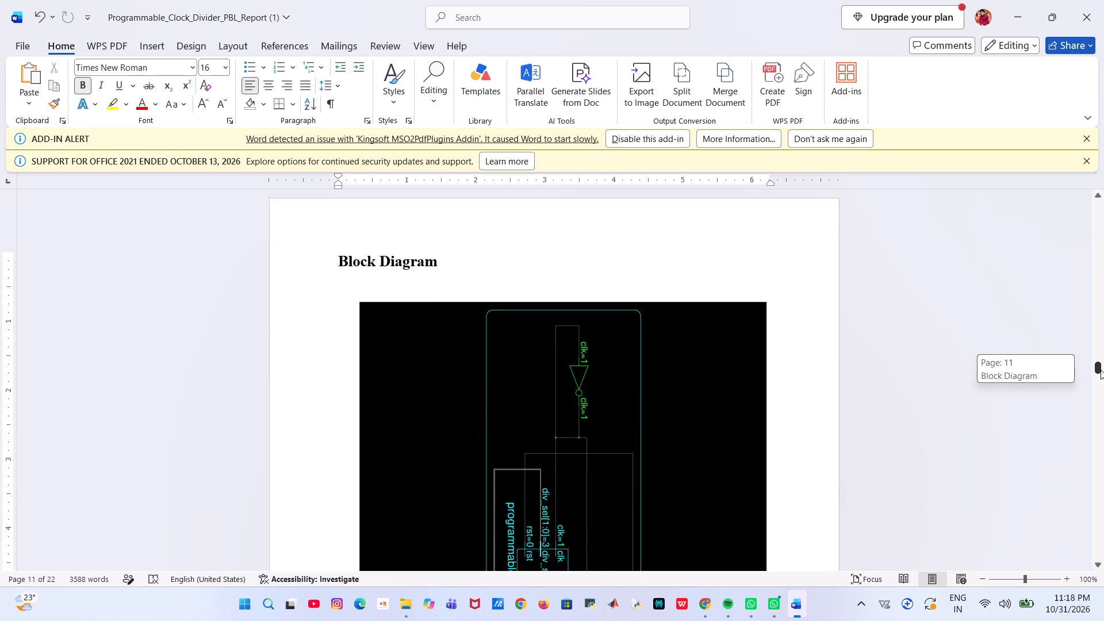
pyautogui.moveTo(1101, 370); pyautogui.dragTo(1099, 362)
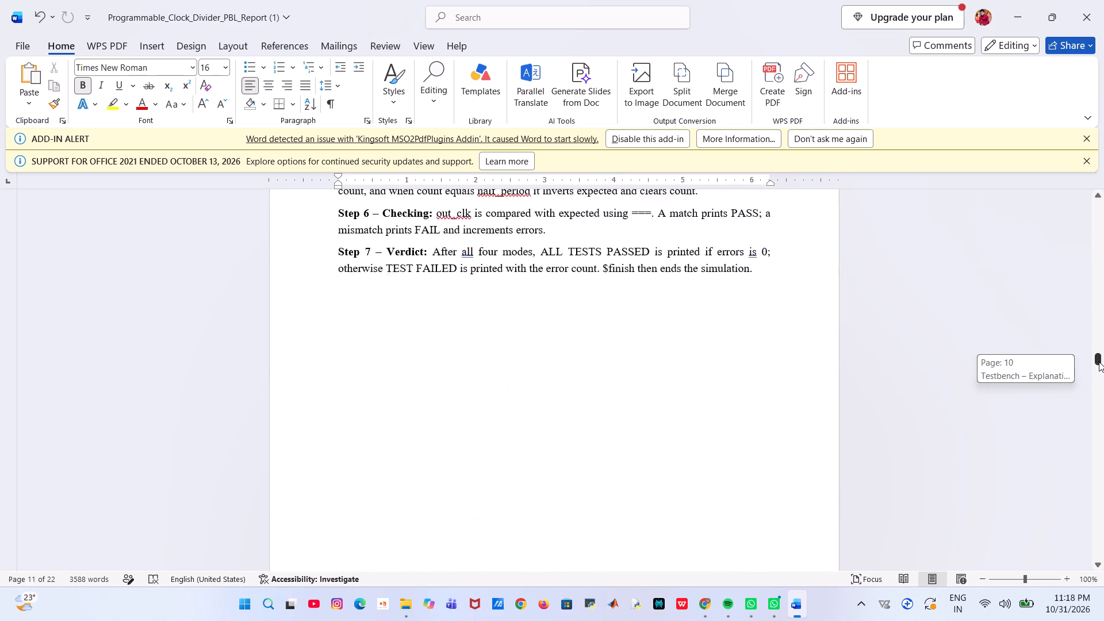
pyautogui.moveTo(1099, 362); pyautogui.dragTo(1100, 371)
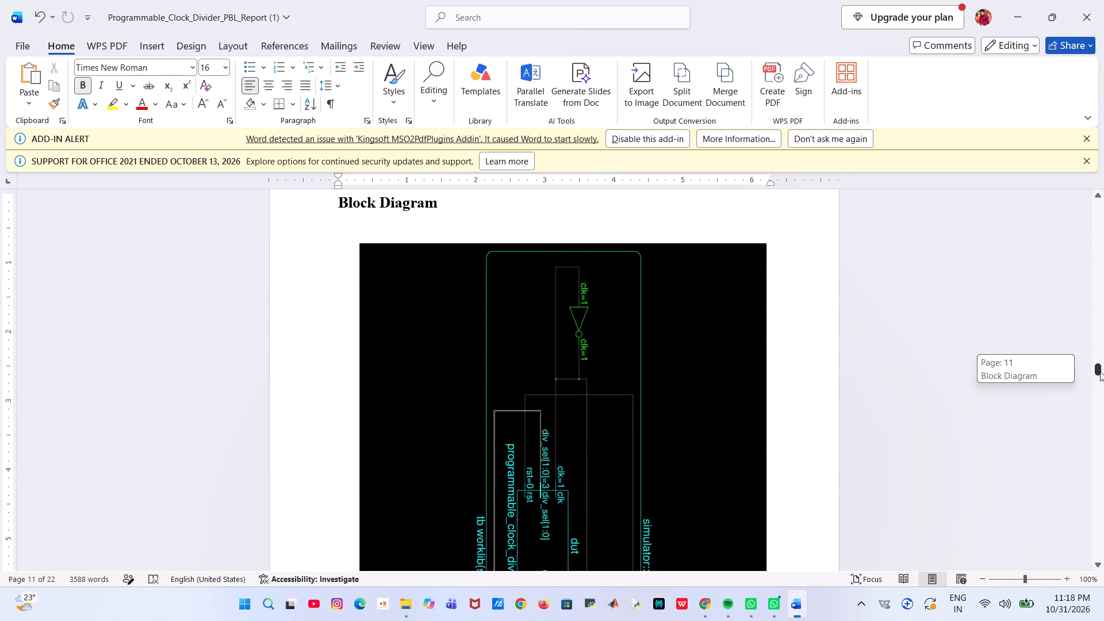
pyautogui.moveTo(1100, 371); pyautogui.dragTo(1102, 374)
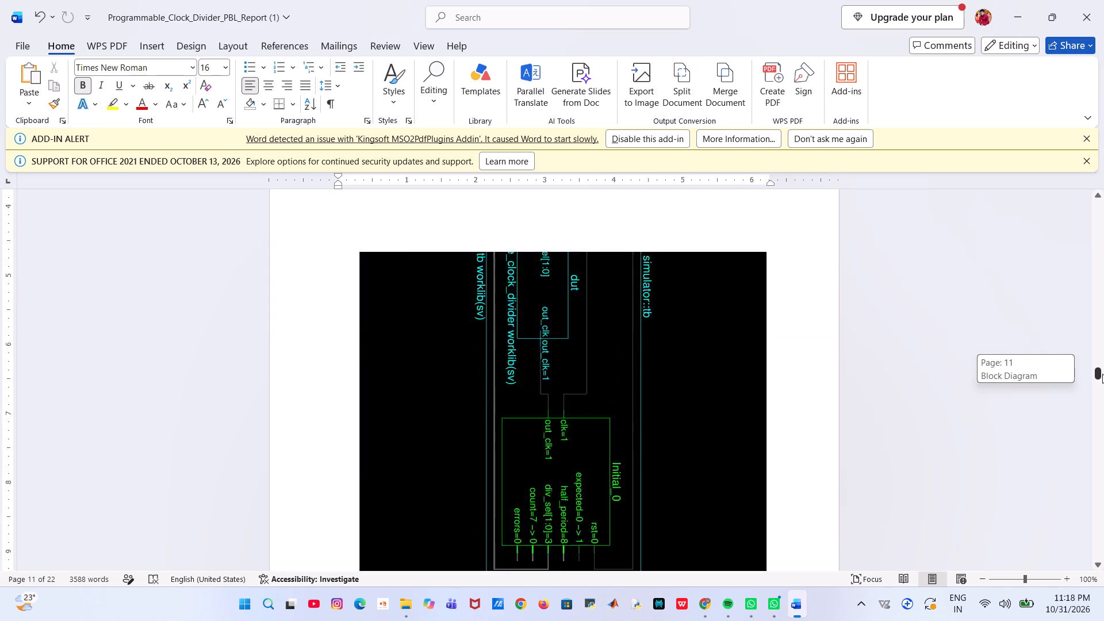
pyautogui.moveTo(1102, 374); pyautogui.dragTo(1101, 368)
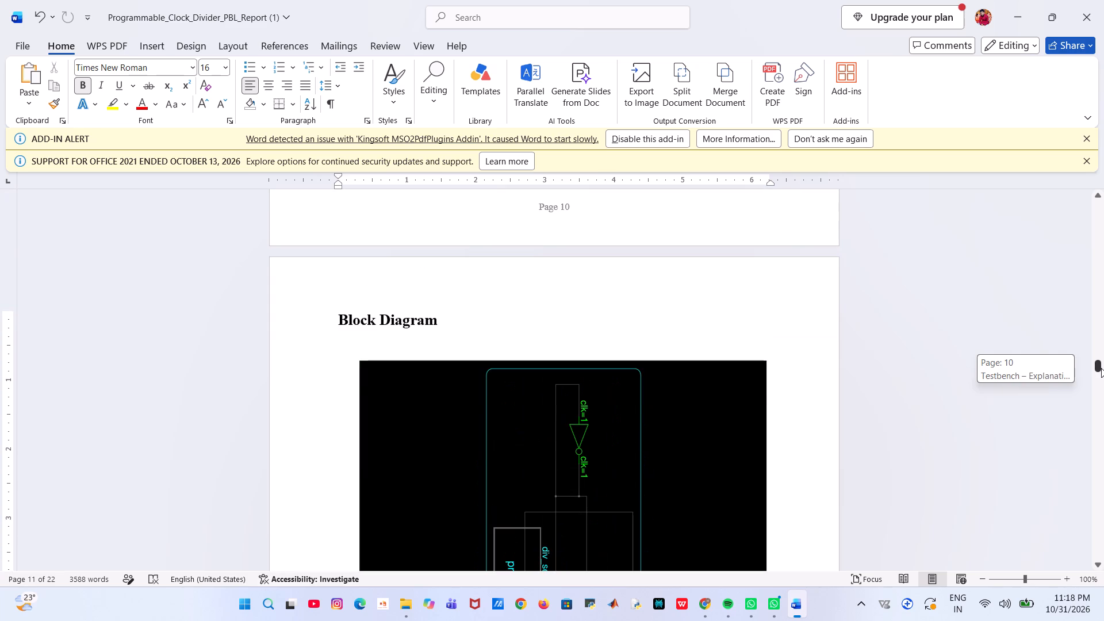
pyautogui.moveTo(1101, 368); pyautogui.dragTo(1103, 380)
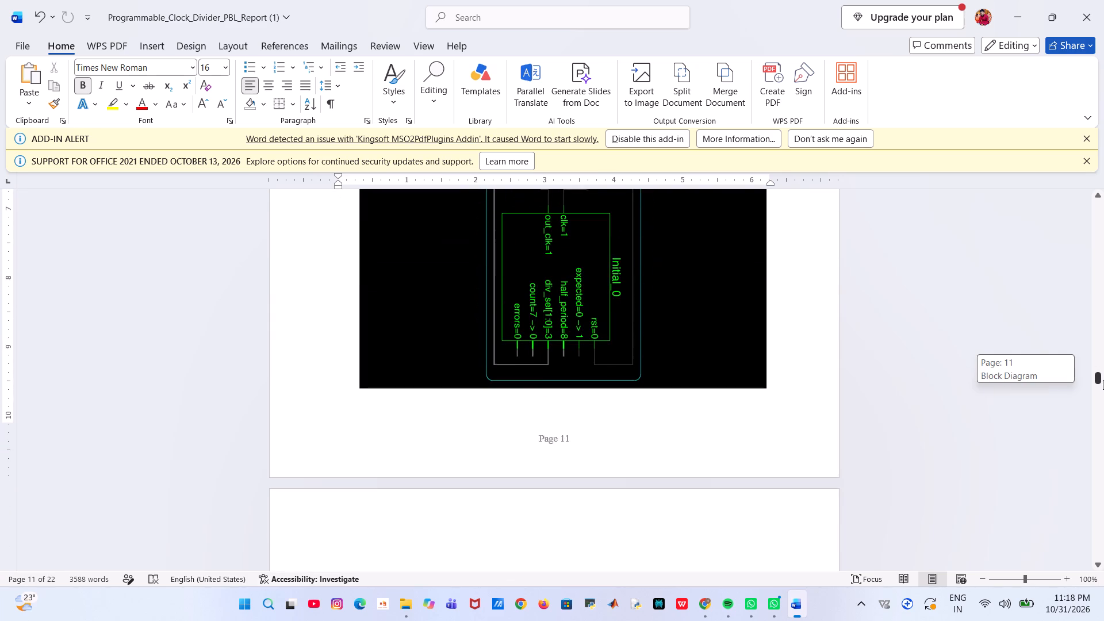
pyautogui.moveTo(1103, 380); pyautogui.dragTo(1101, 371)
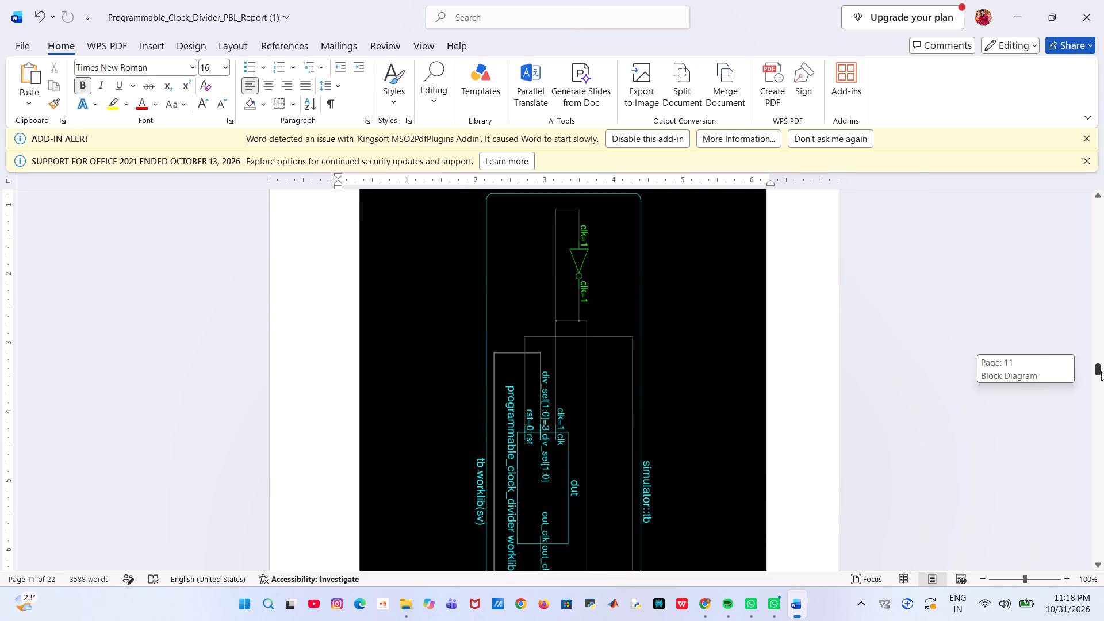
pyautogui.moveTo(1101, 371); pyautogui.dragTo(1101, 369)
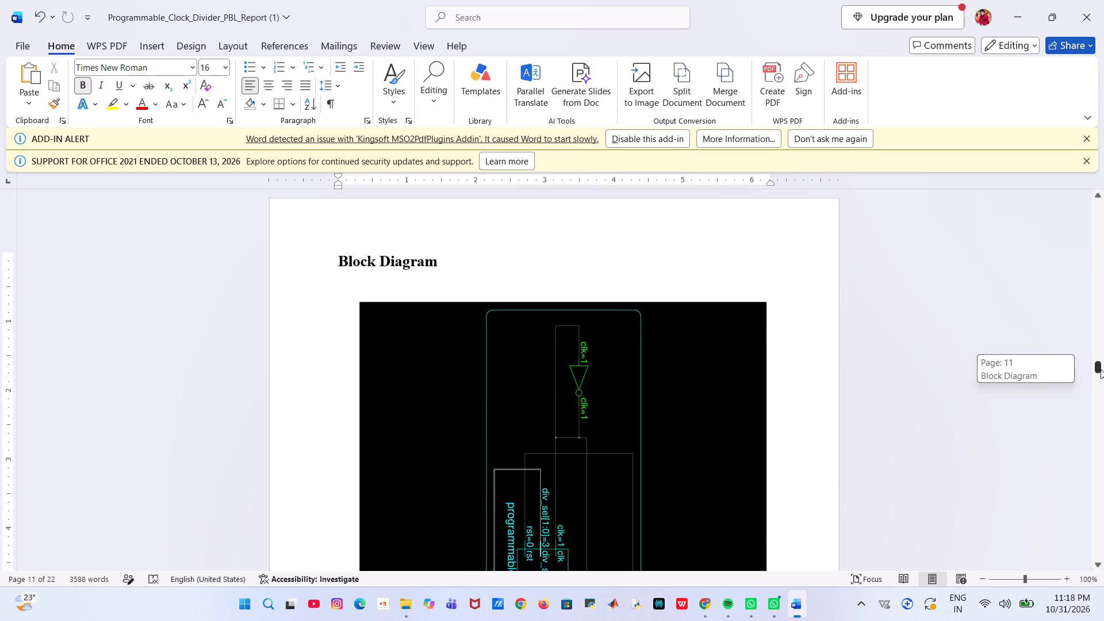
pyautogui.moveTo(1101, 369); pyautogui.dragTo(1102, 371)
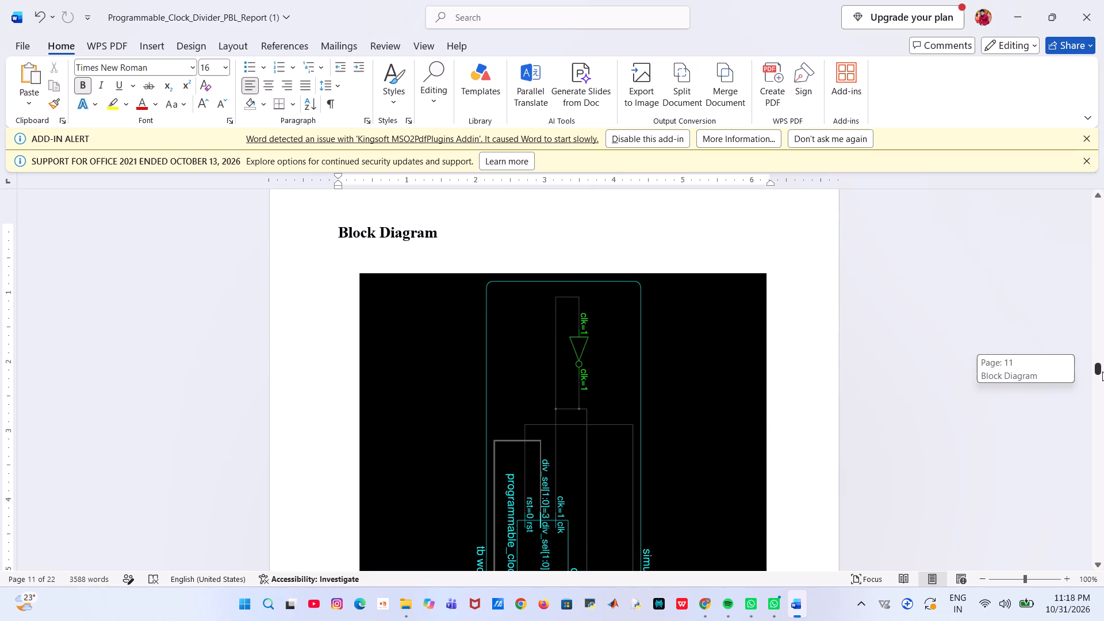
pyautogui.moveTo(1102, 371); pyautogui.dragTo(1102, 368)
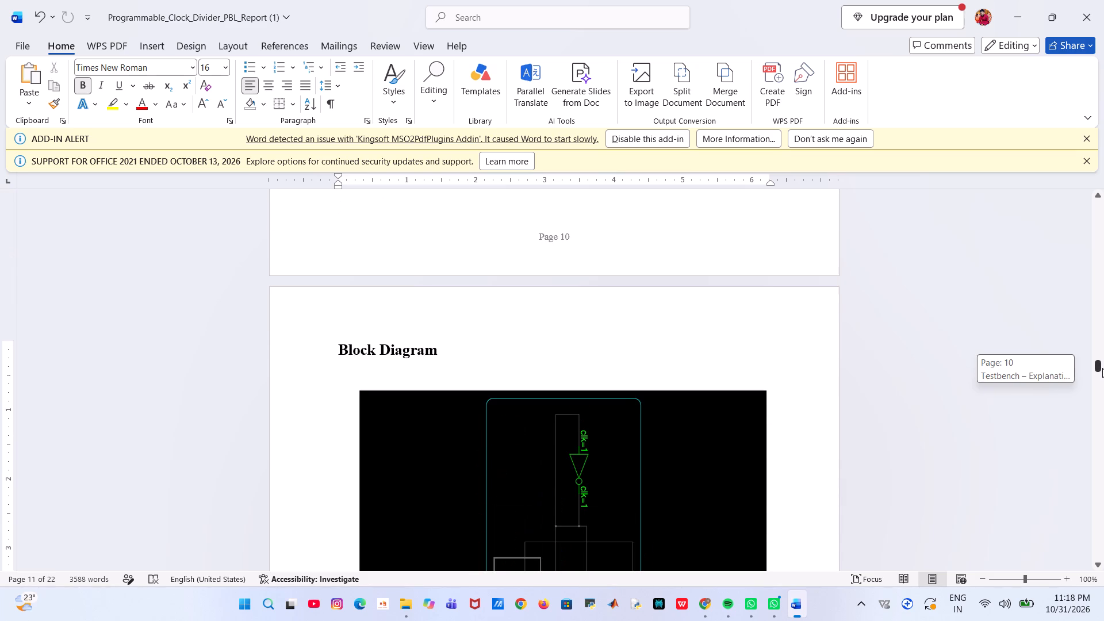
pyautogui.moveTo(1102, 368); pyautogui.dragTo(1102, 370)
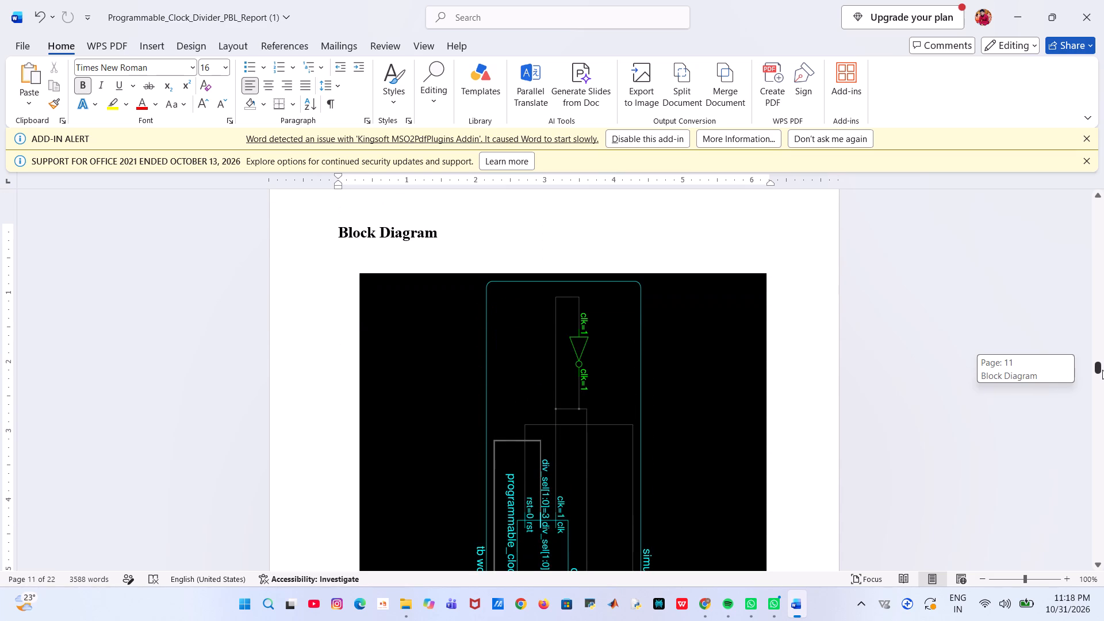
# Review the Table of Contents and the report pages from RTL Code – Explanation through the end of the Testbench Code.
pyautogui.moveTo(1102, 370); pyautogui.dragTo(1100, 358)
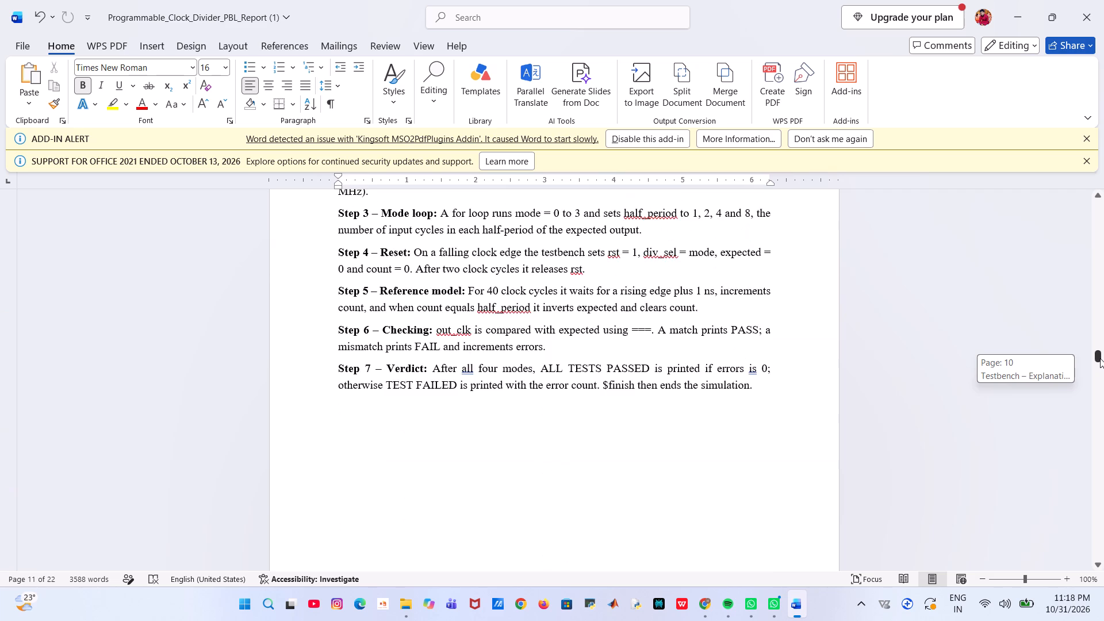
pyautogui.moveTo(1100, 358); pyautogui.dragTo(1071, 224)
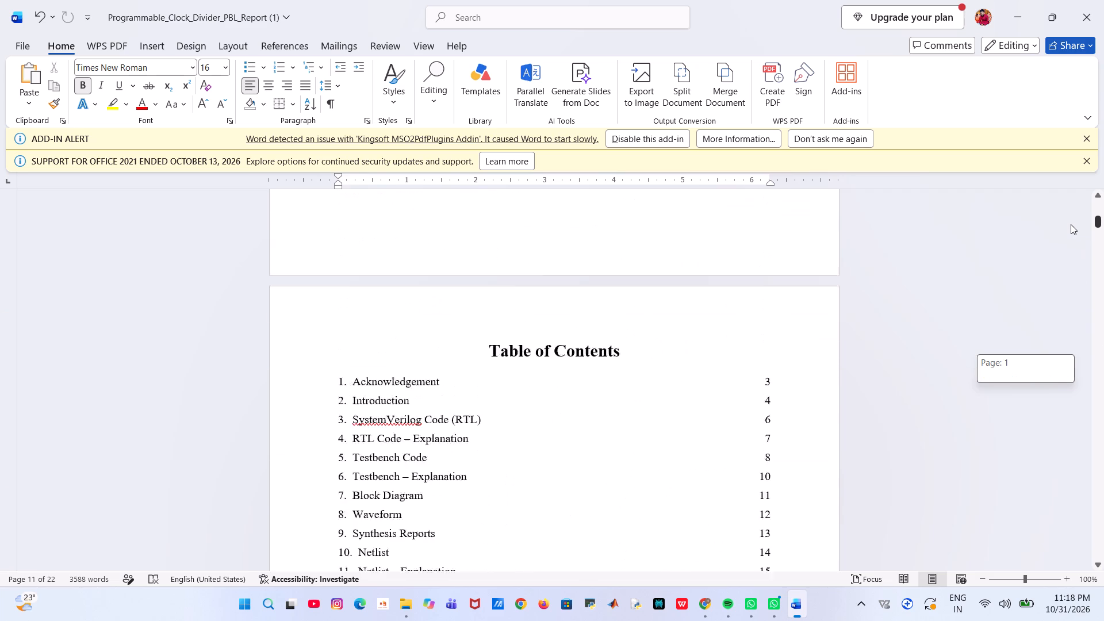
pyautogui.moveTo(1071, 224); pyautogui.dragTo(1076, 227)
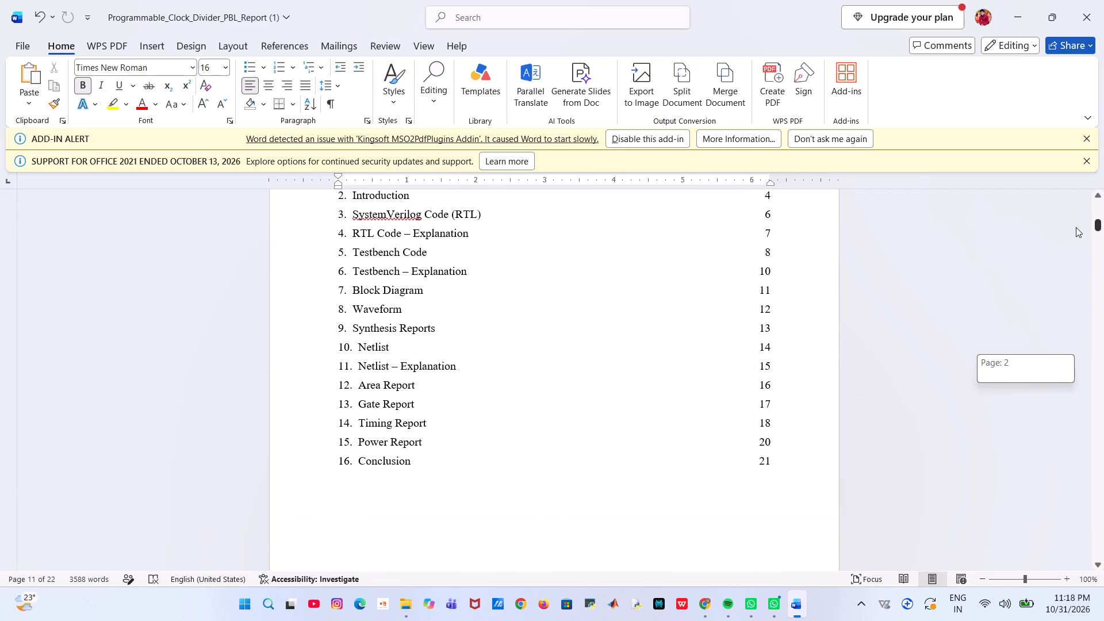
pyautogui.moveTo(1076, 227); pyautogui.dragTo(1094, 303)
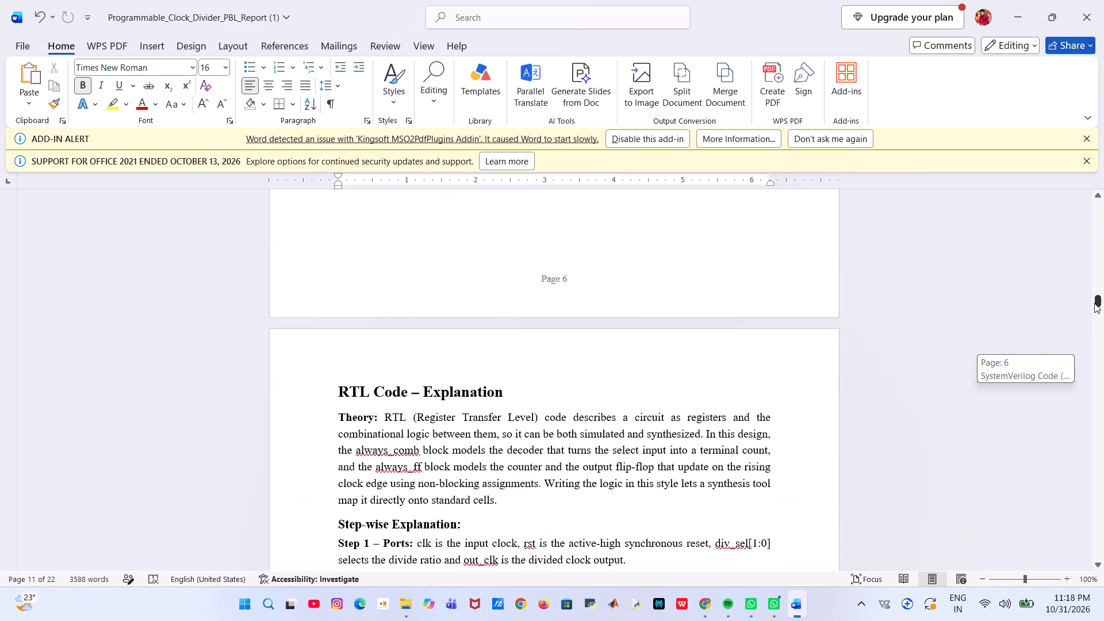
pyautogui.moveTo(1094, 303); pyautogui.dragTo(1099, 325)
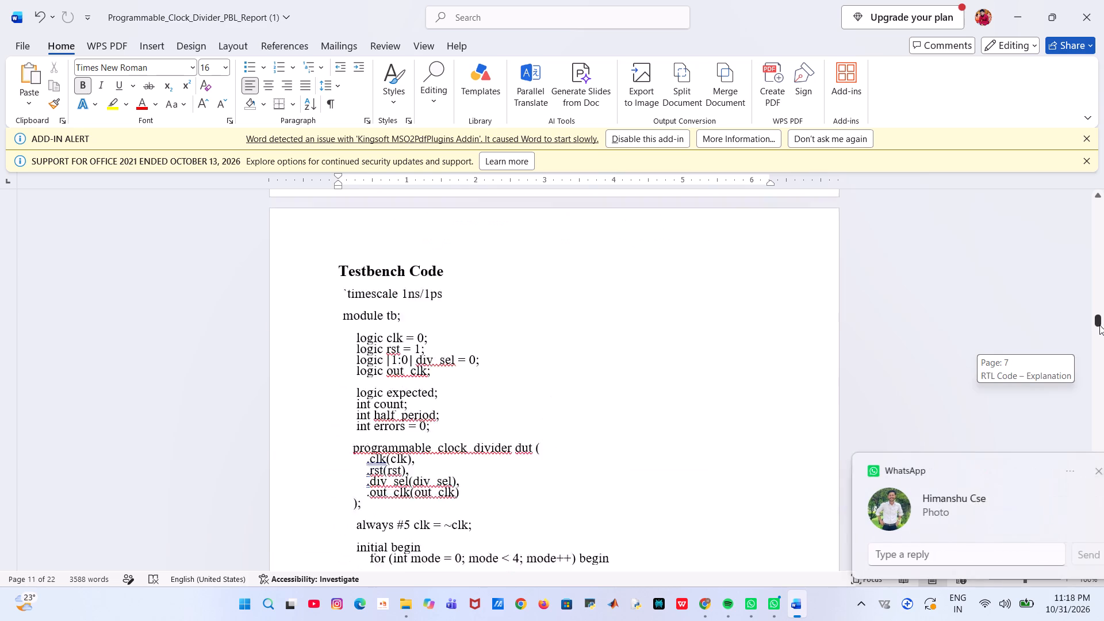
pyautogui.moveTo(1099, 325); pyautogui.dragTo(1101, 328)
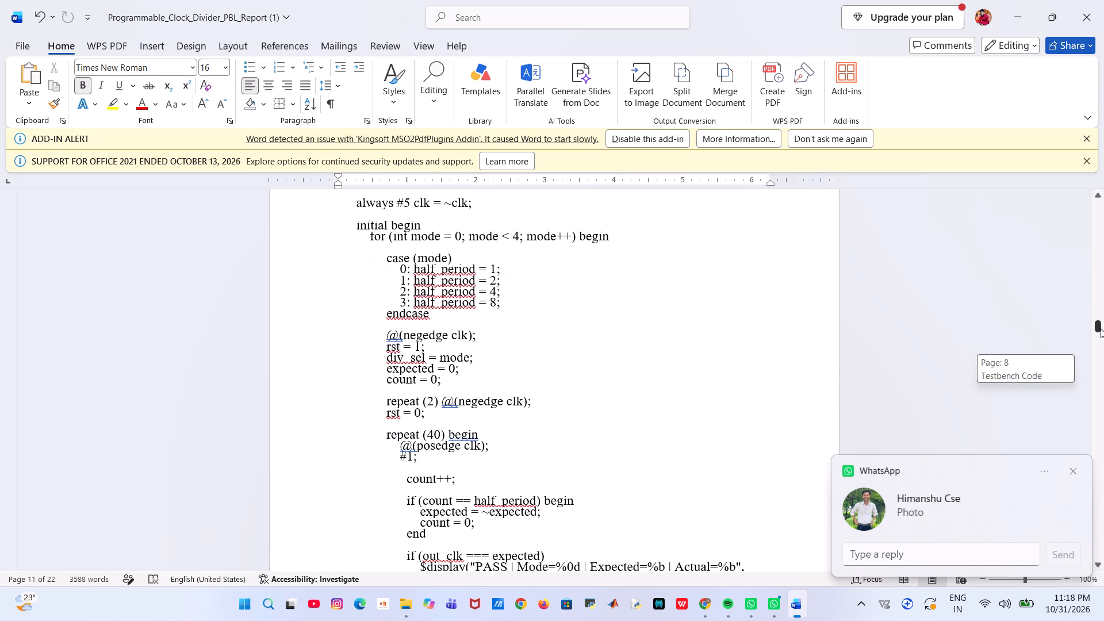
pyautogui.moveTo(1101, 328); pyautogui.dragTo(1103, 340)
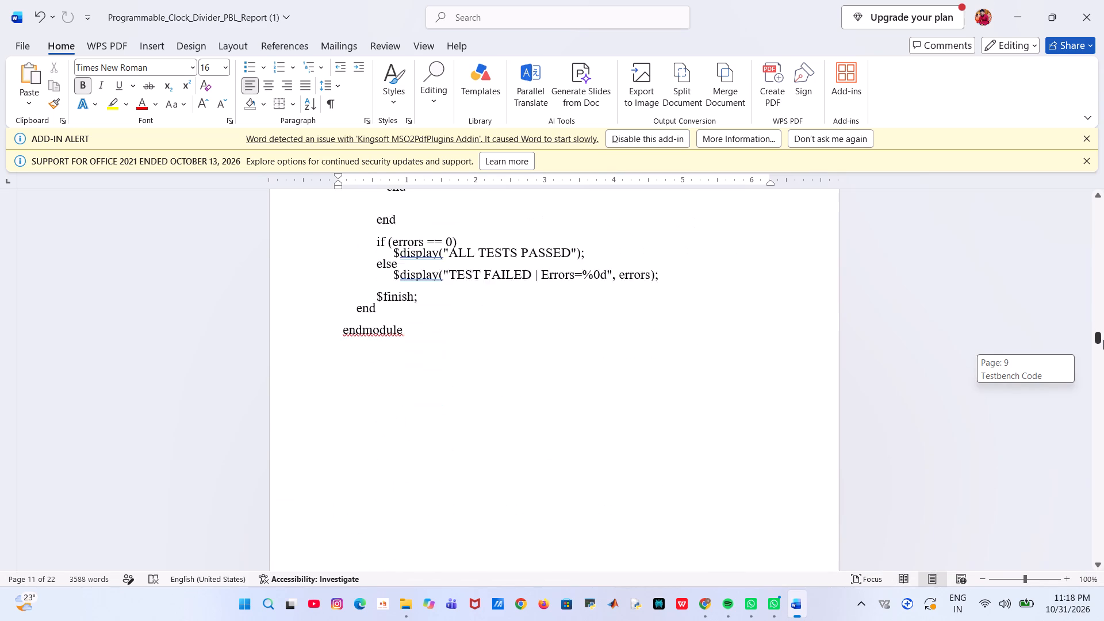
pyautogui.moveTo(1103, 340); pyautogui.dragTo(1103, 340)
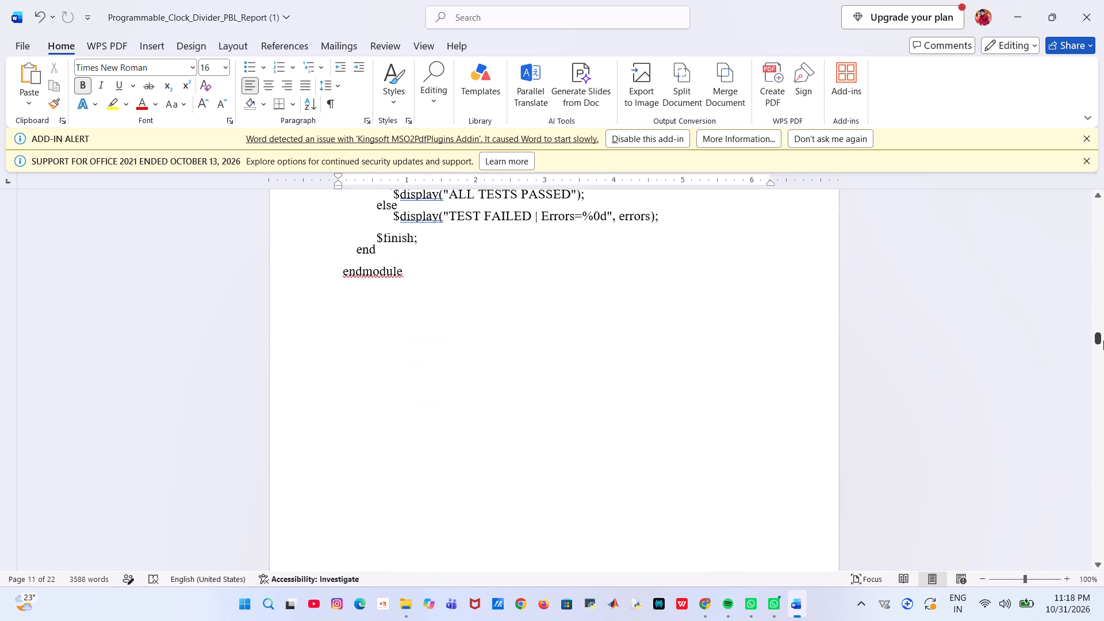
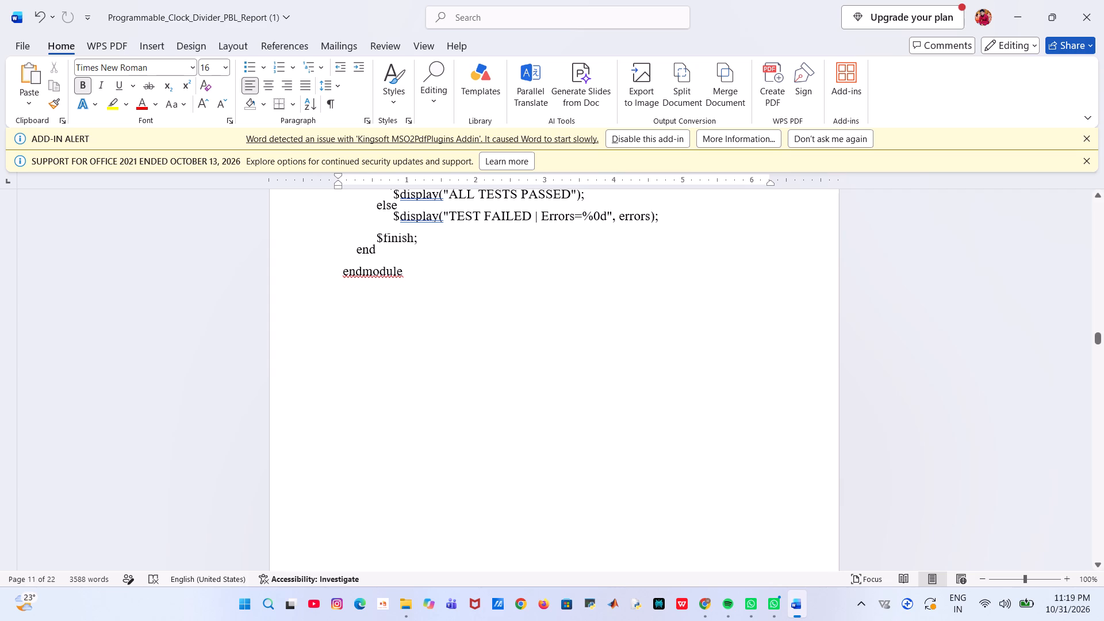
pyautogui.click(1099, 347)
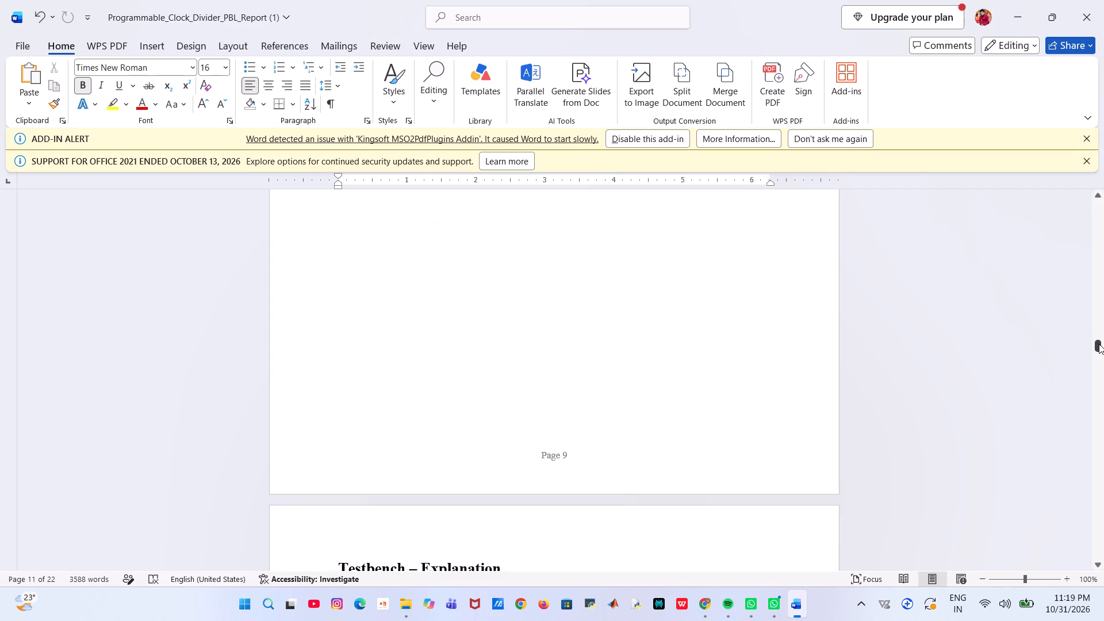
# Check the report's layout from the testbench code through the block diagram page to the Theory and Step 1–6 explanation after it.
pyautogui.moveTo(1099, 344); pyautogui.dragTo(1087, 330)
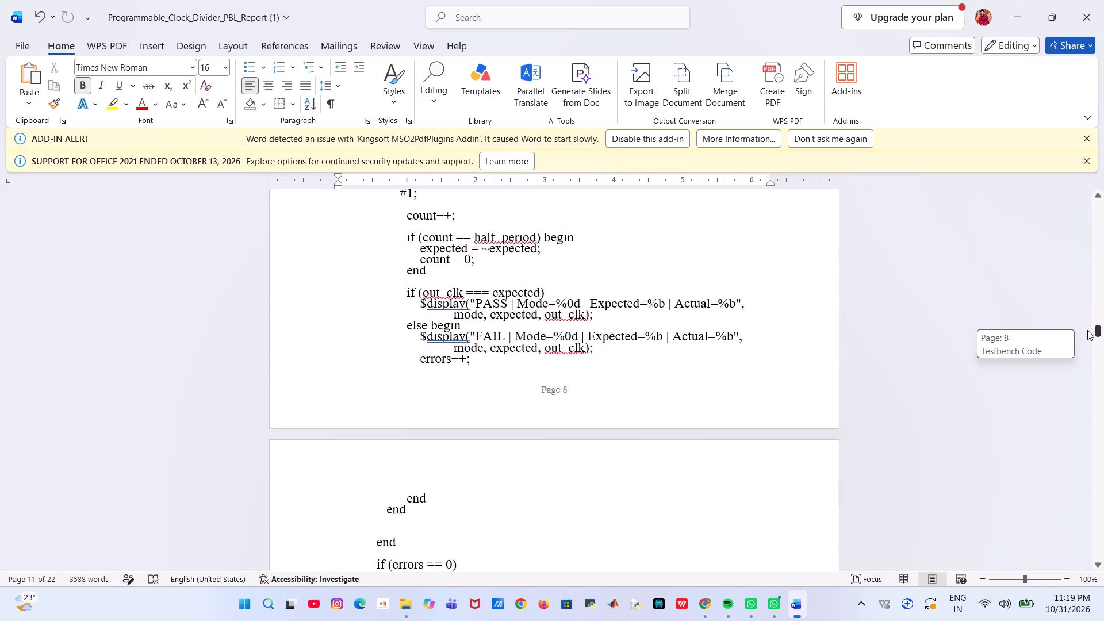
pyautogui.moveTo(1087, 330); pyautogui.dragTo(1092, 372)
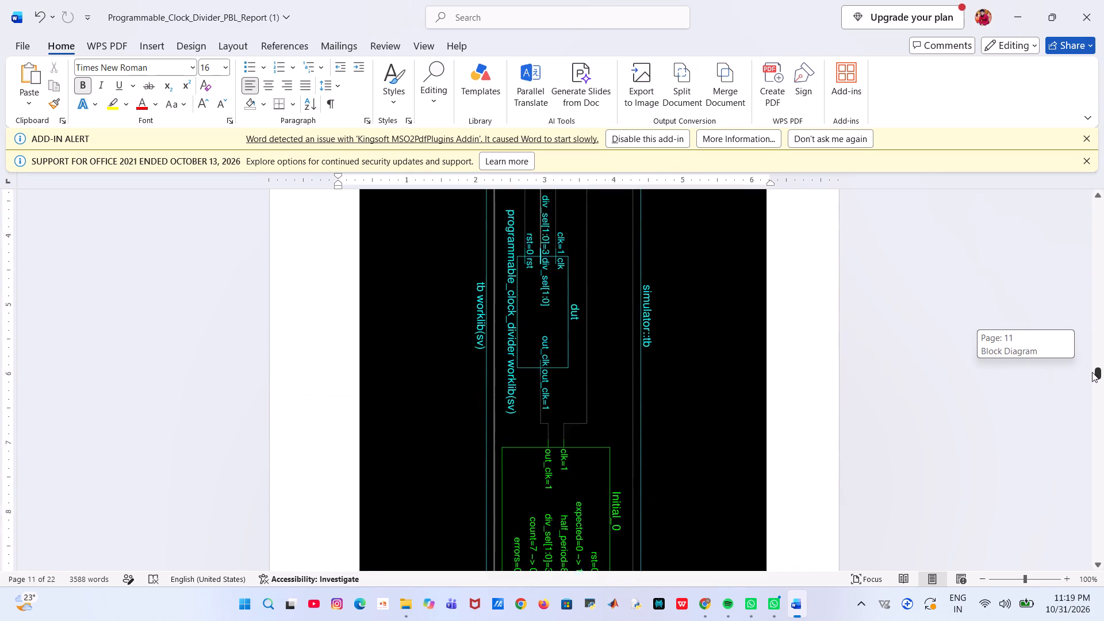
pyautogui.moveTo(1092, 372); pyautogui.dragTo(1093, 388)
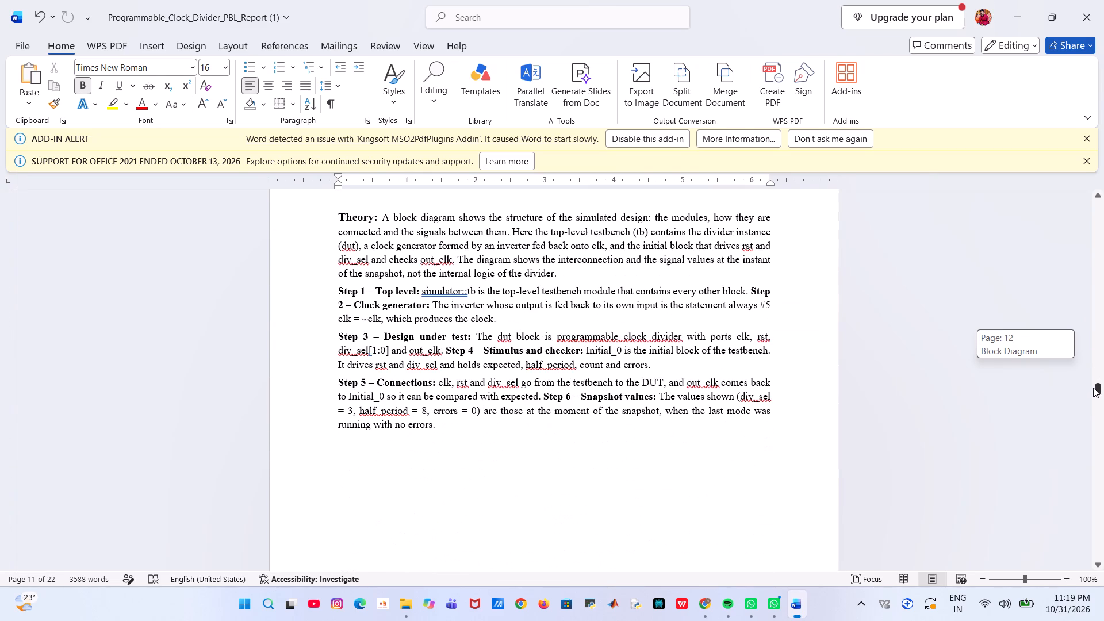
pyautogui.moveTo(1093, 388); pyautogui.dragTo(1093, 383)
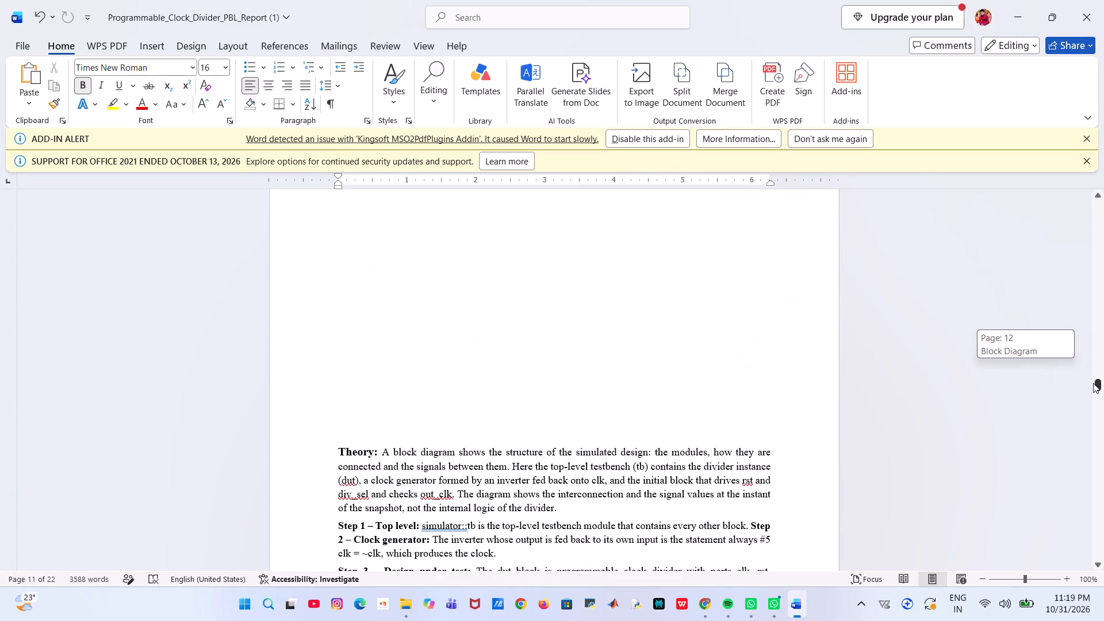
pyautogui.moveTo(1093, 383); pyautogui.dragTo(1092, 389)
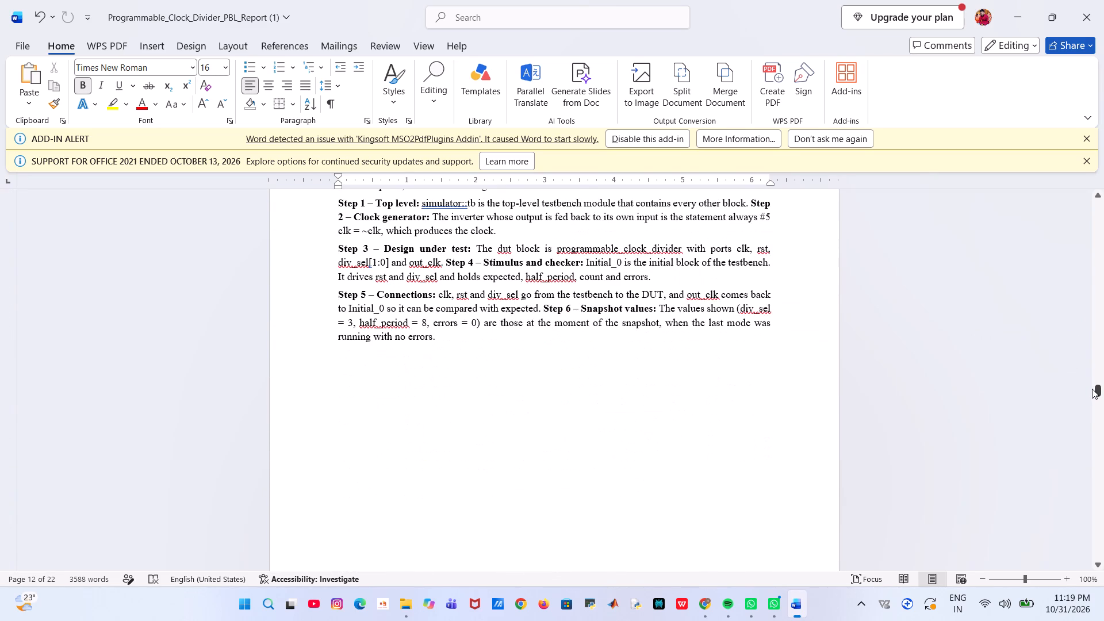
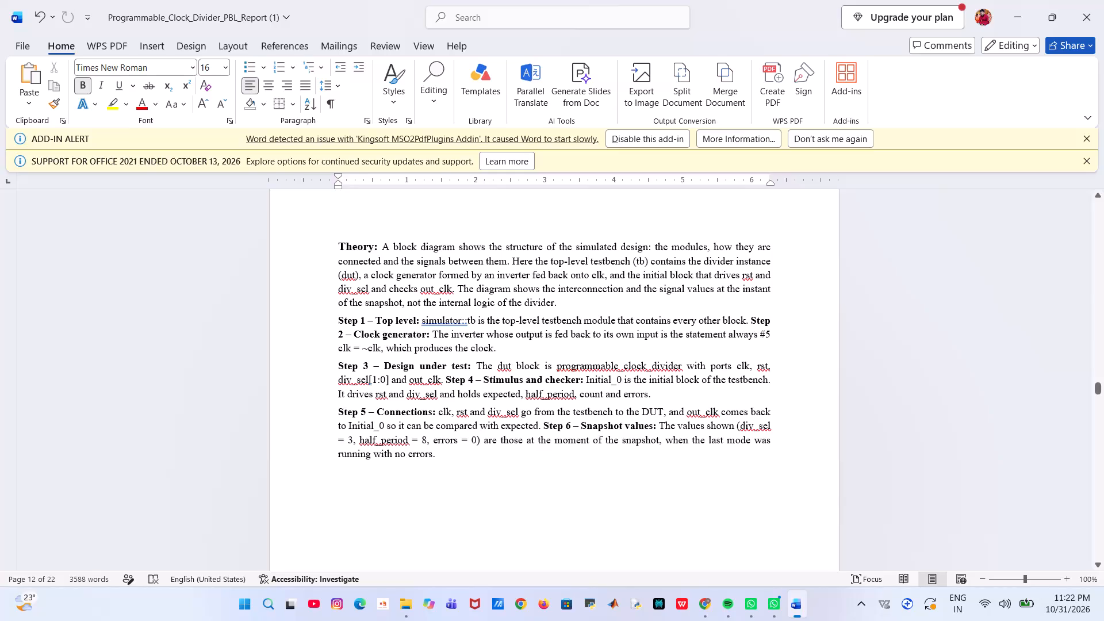
# Set the block diagram's Theory and Step 1–6 explanation text to font size 12.
pyautogui.moveTo(378, 242); pyautogui.dragTo(531, 431)
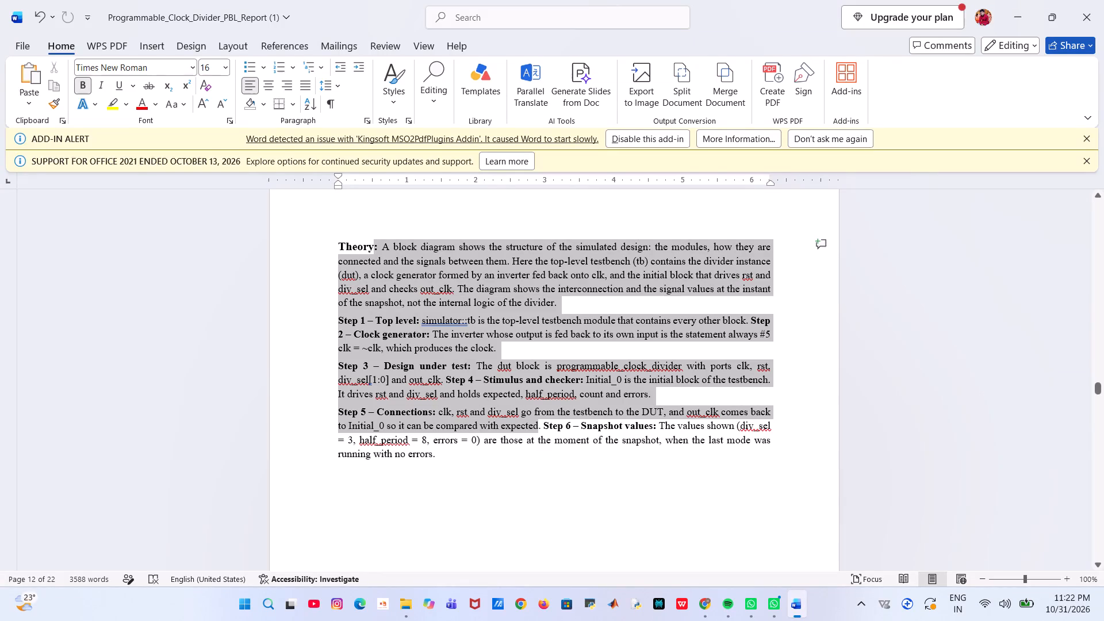
pyautogui.moveTo(531, 431); pyautogui.dragTo(534, 473)
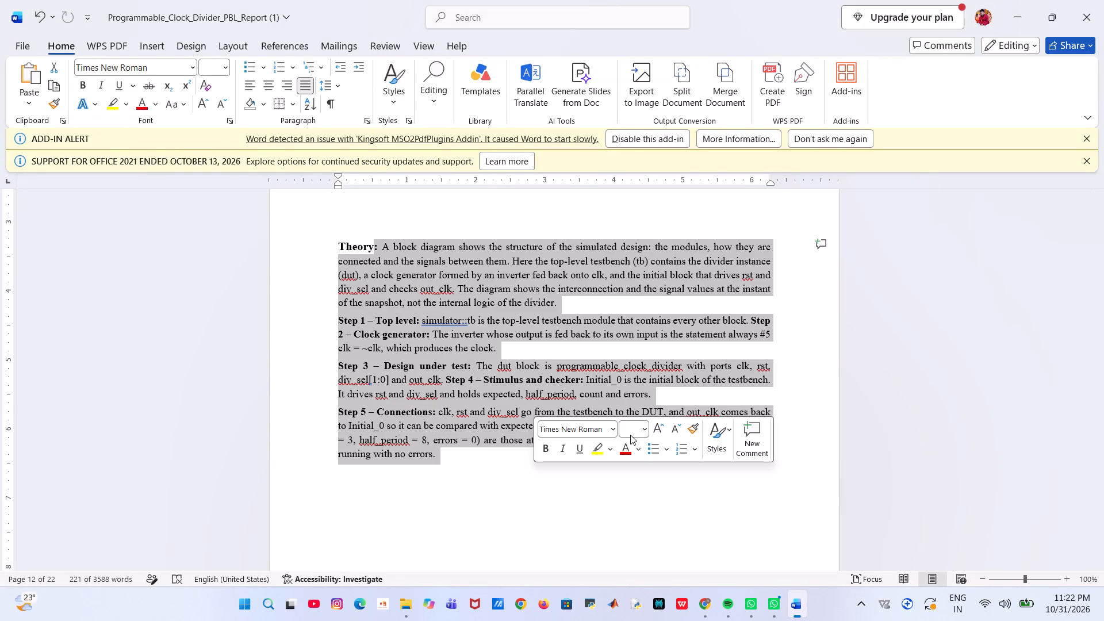
pyautogui.click(630, 435)
pyautogui.click(632, 430)
pyautogui.write('14')
pyautogui.press('Return')
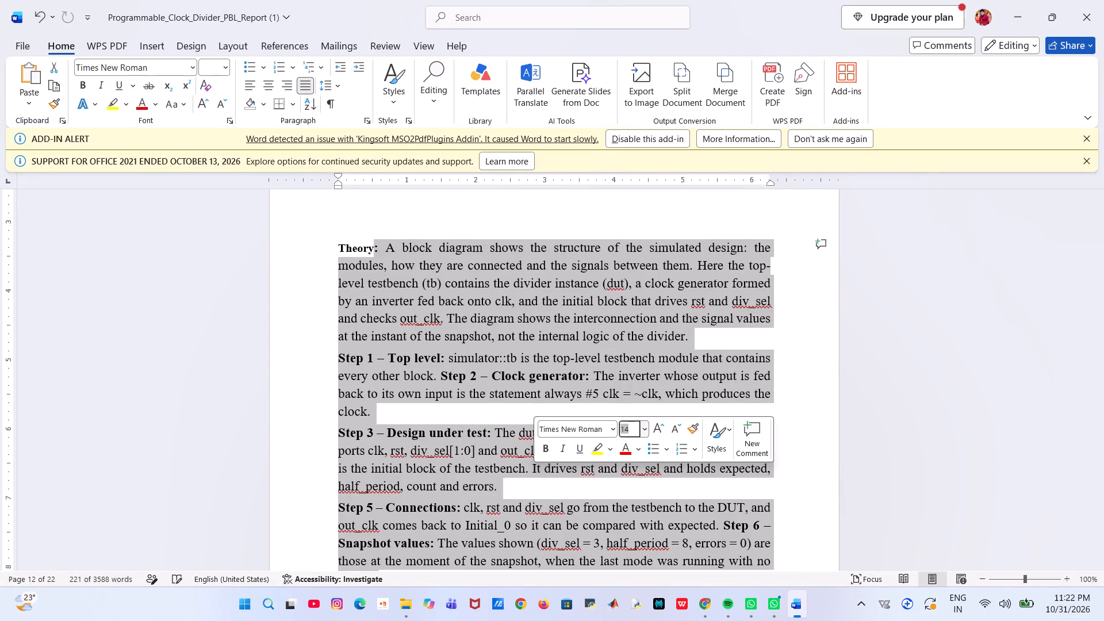
pyautogui.click(634, 429)
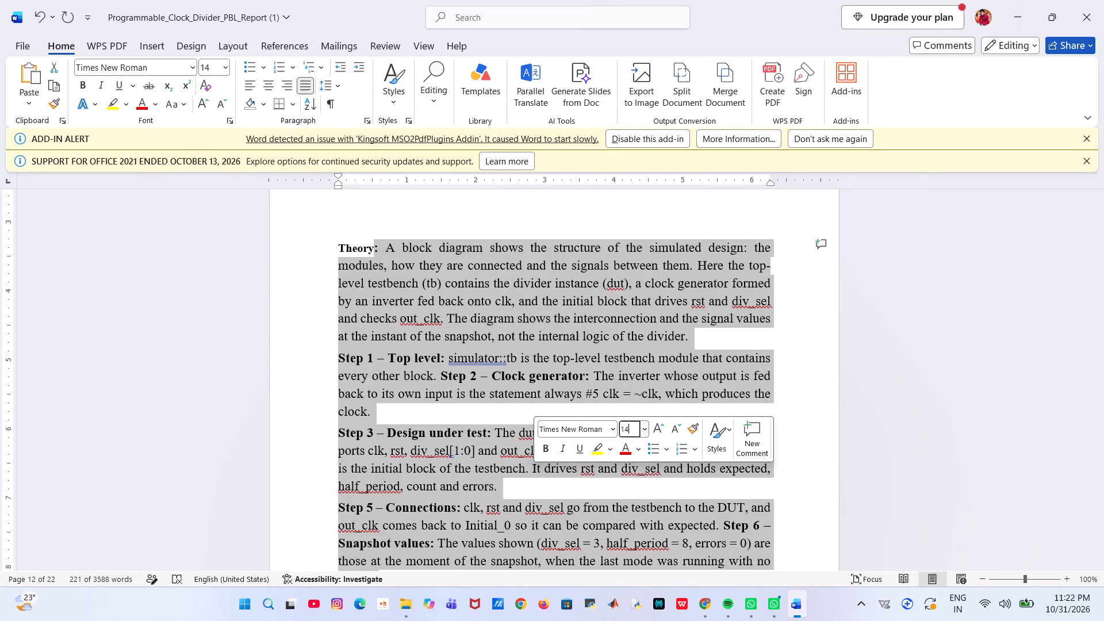
pyautogui.press('BackSpace')
pyautogui.press('2')
pyautogui.press('Return')
pyautogui.click(981, 357)
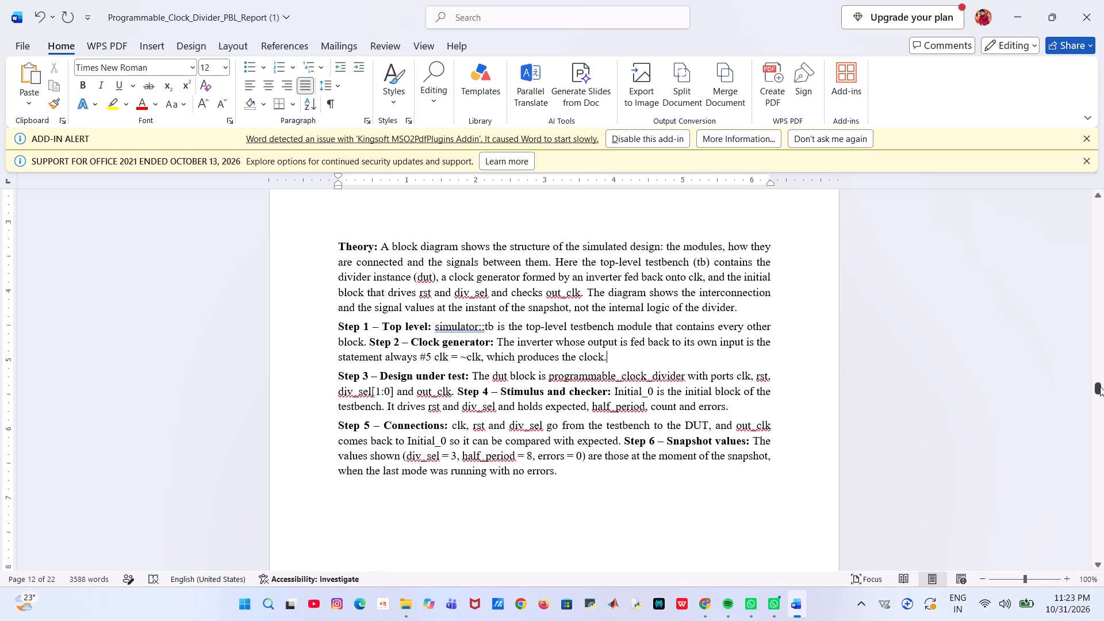
# Compare the layout and text formatting of the testbench explanation, block diagram and waveform pages.
pyautogui.moveTo(1100, 384); pyautogui.dragTo(1102, 398)
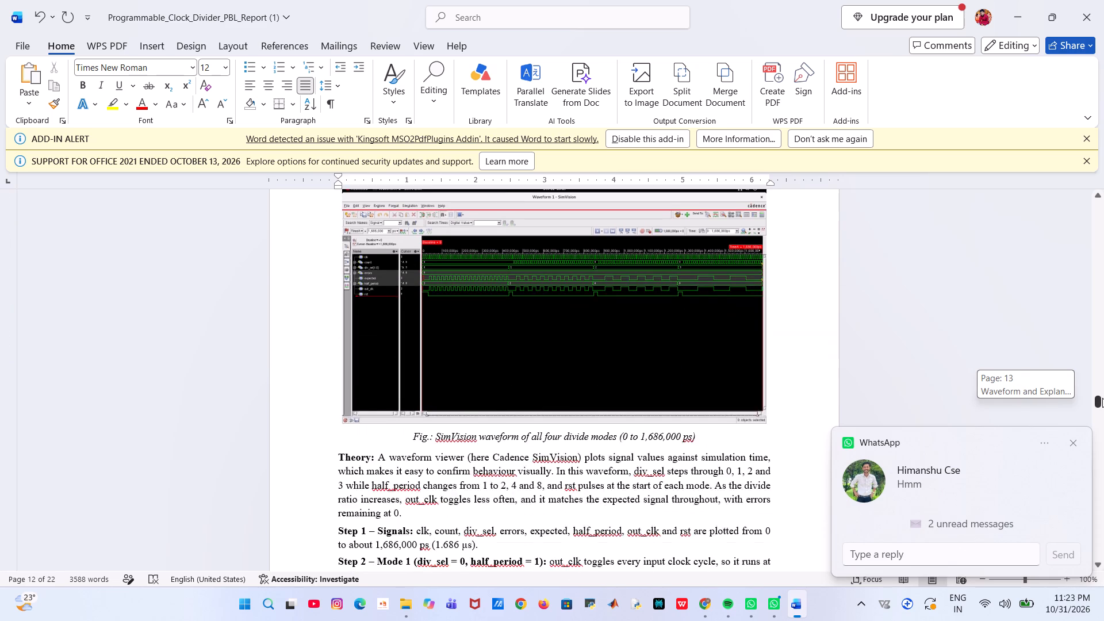
pyautogui.moveTo(1102, 398); pyautogui.dragTo(1097, 363)
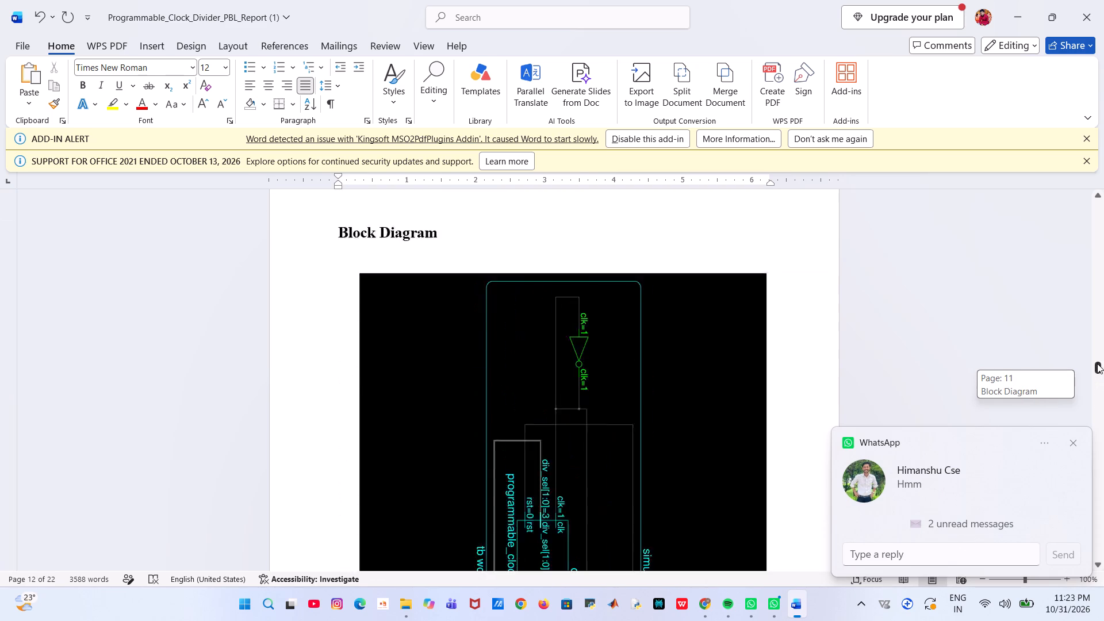
pyautogui.moveTo(1097, 363); pyautogui.dragTo(1094, 348)
pyautogui.moveTo(553, 290); pyautogui.dragTo(732, 321)
pyautogui.click(799, 342)
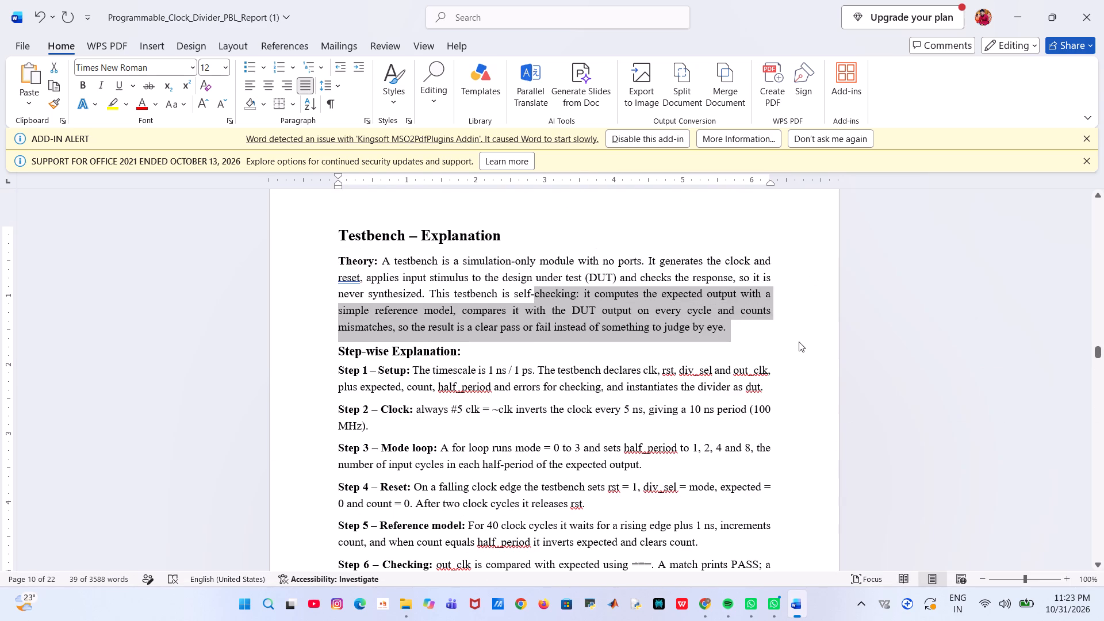
pyautogui.moveTo(1102, 349); pyautogui.dragTo(1103, 354)
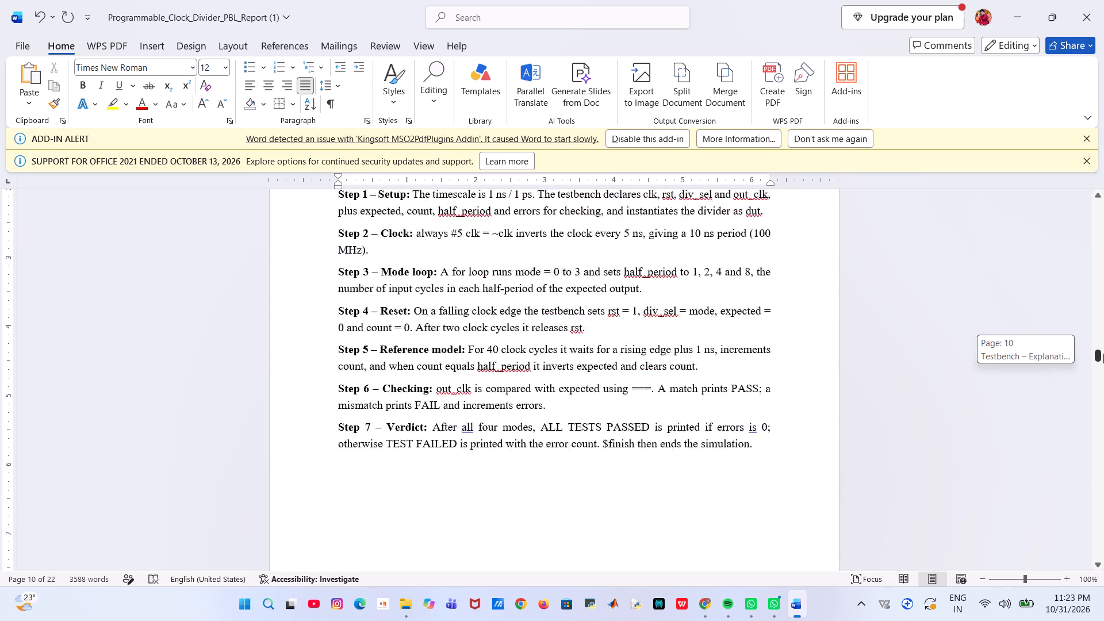
pyautogui.moveTo(1103, 354); pyautogui.dragTo(1098, 386)
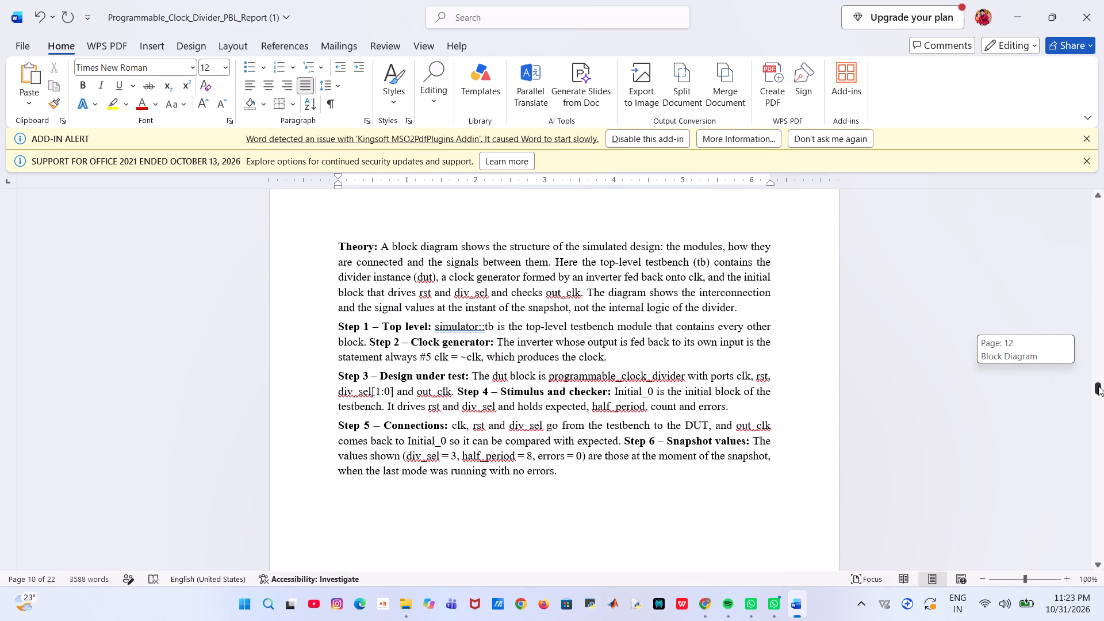
pyautogui.moveTo(1098, 386); pyautogui.dragTo(1097, 360)
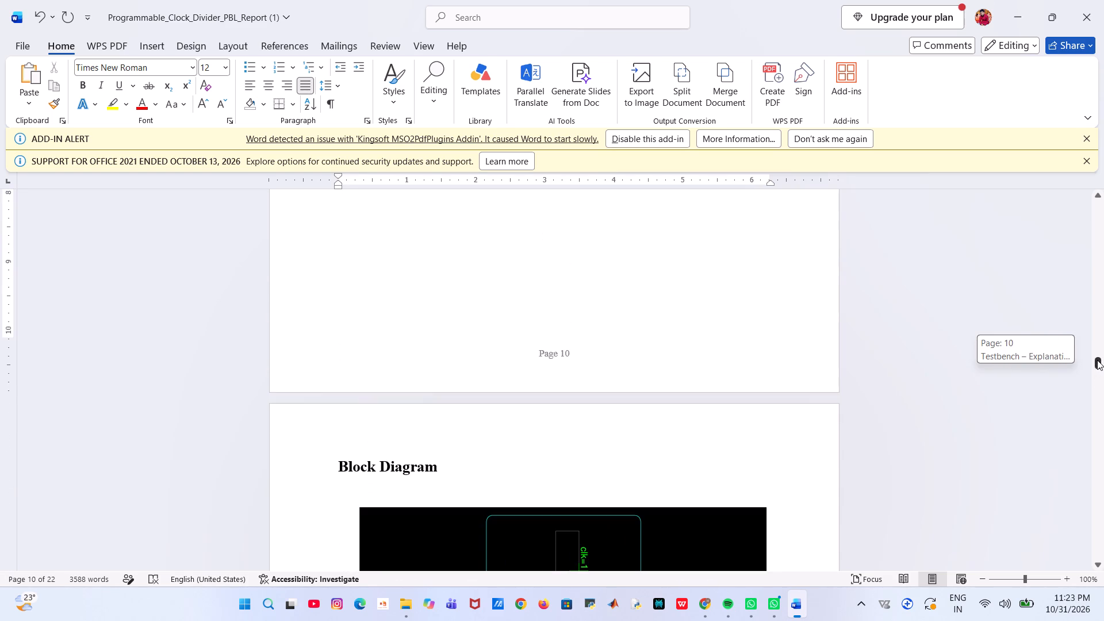
# Remove the blank lines above the block diagram's Theory paragraph, keeping it as its own paragraph near the top of its page.
pyautogui.moveTo(1097, 360); pyautogui.dragTo(1098, 380)
pyautogui.click(336, 508)
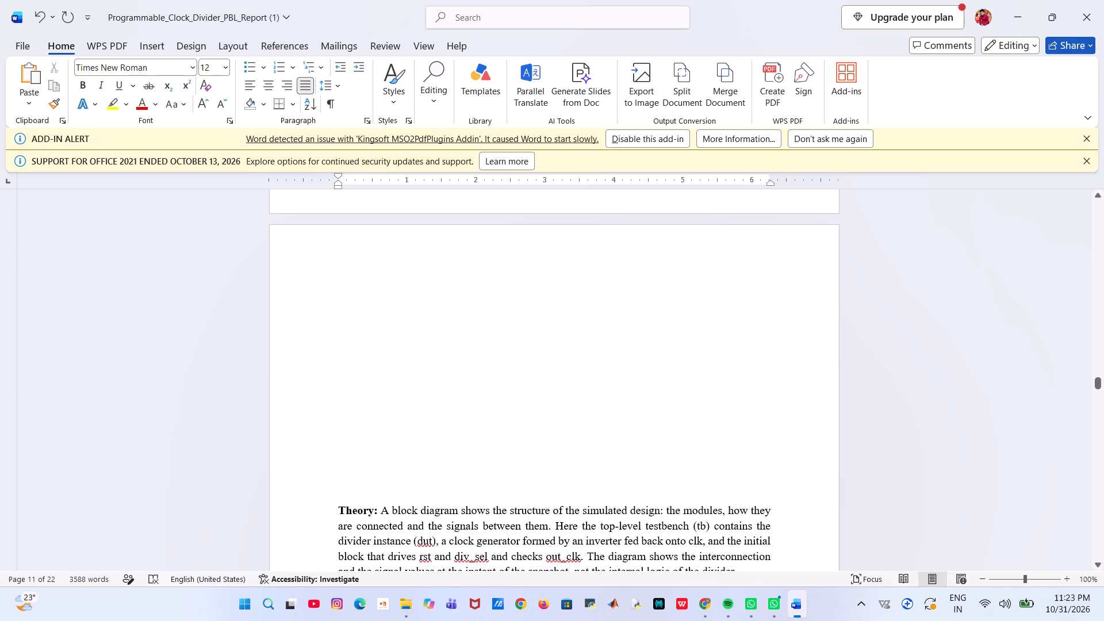
pyautogui.press('BackSpace')
pyautogui.press('BackSpace')
pyautogui.press('BackSpace')
pyautogui.press('BackSpace')
pyautogui.press('BackSpace')
pyautogui.press('BackSpace')
pyautogui.press('BackSpace')
pyautogui.press('BackSpace')
pyautogui.press('BackSpace')
pyautogui.press('BackSpace')
pyautogui.press('BackSpace')
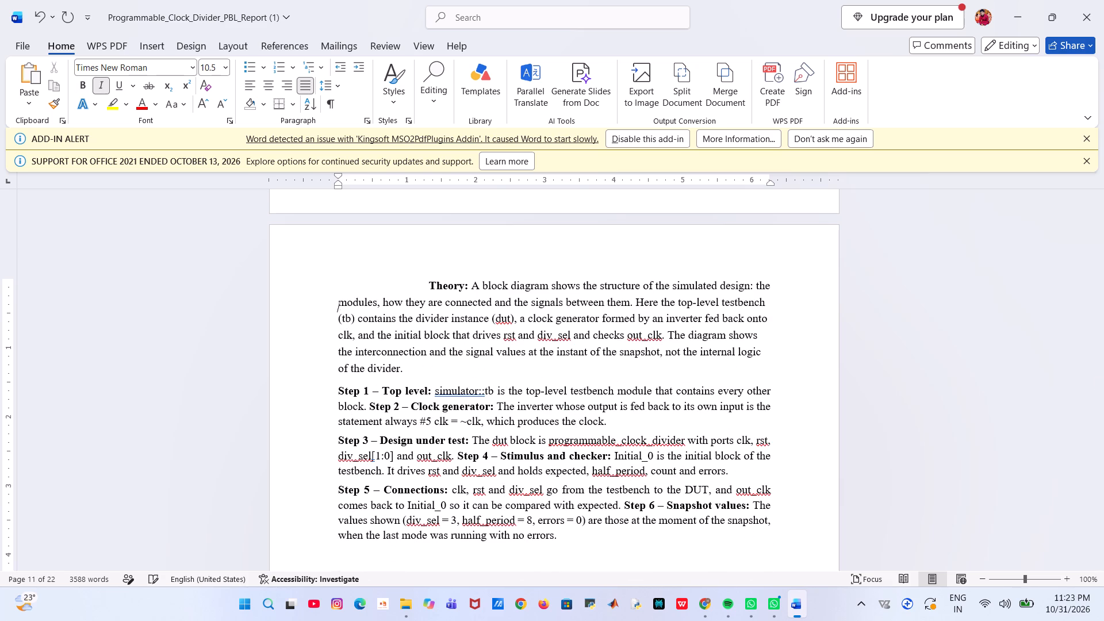
pyautogui.press('Return')
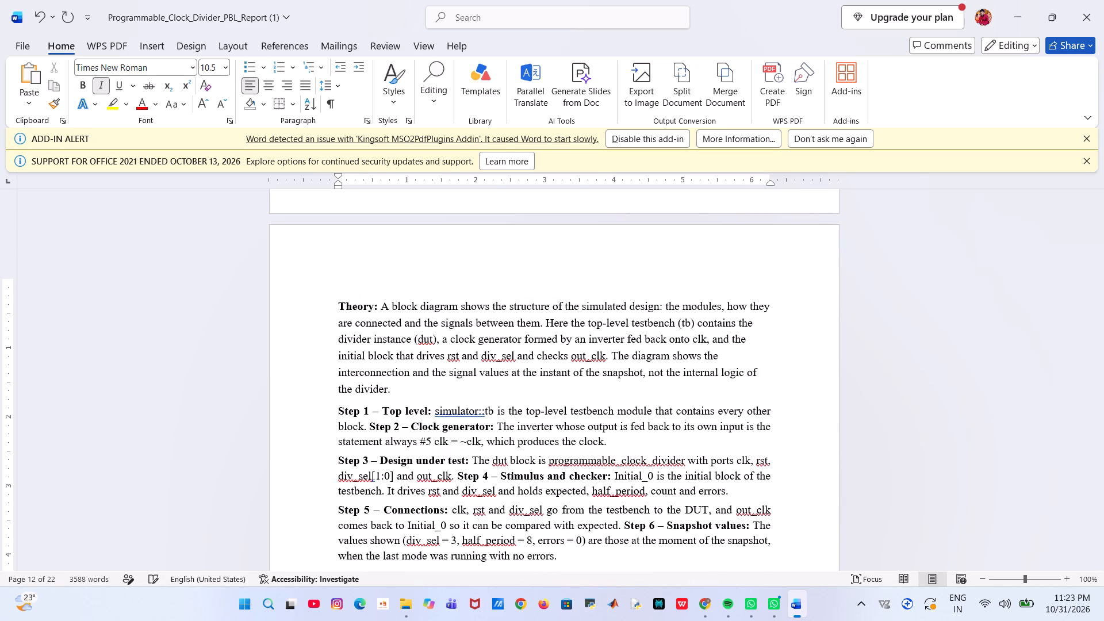
# Add the heading text "EXPLAINATION" on the empty line above the block diagram's Theory paragraph.
pyautogui.click(348, 271)
pyautogui.press('BackSpace')
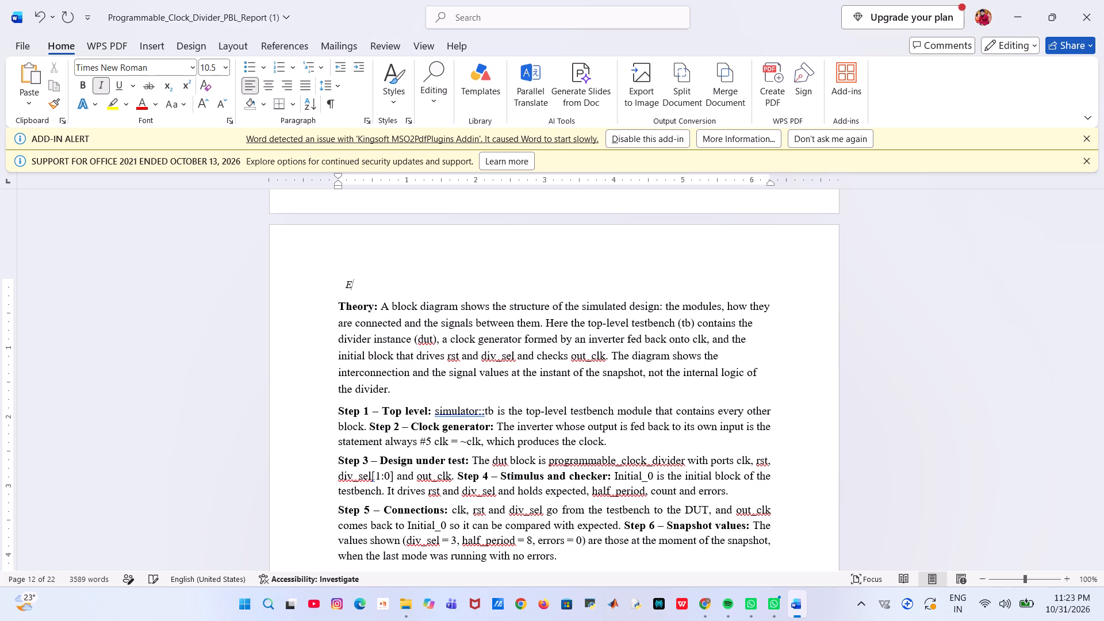
pyautogui.write('XPLA')
pyautogui.press('m')
pyautogui.press('BackSpace')
pyautogui.write('INATION')
pyautogui.press('space')
# Format the "EXPLAINATION" heading as bold, size 16, without italics.
pyautogui.moveTo(433, 284); pyautogui.dragTo(331, 292)
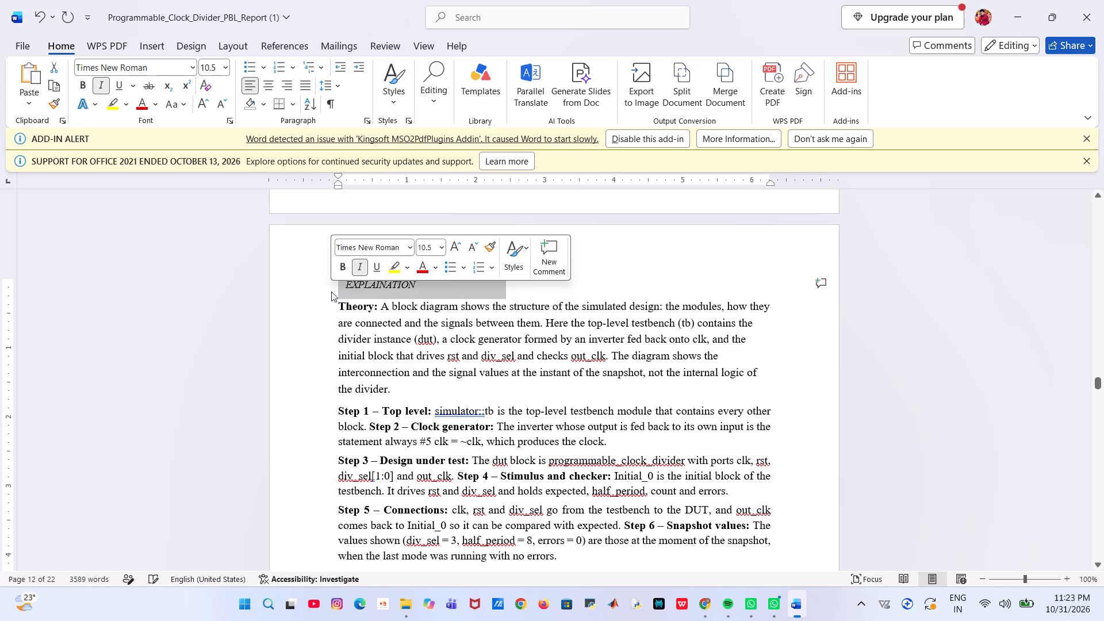
pyautogui.click(346, 264)
pyautogui.click(432, 245)
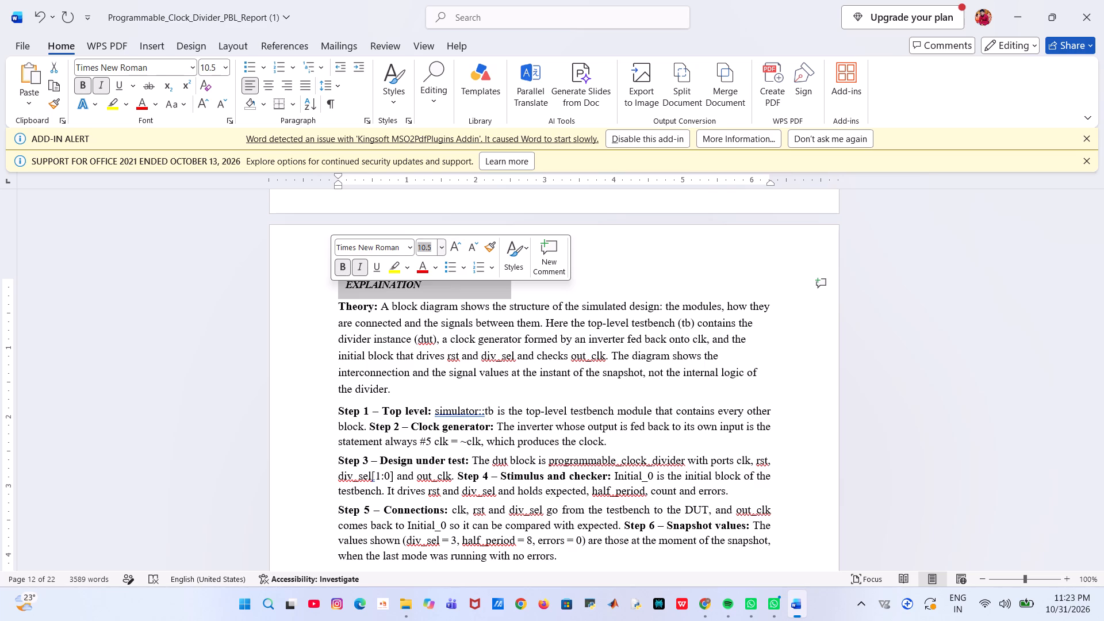
pyautogui.press('BackSpace')
pyautogui.write('16')
pyautogui.press('Return')
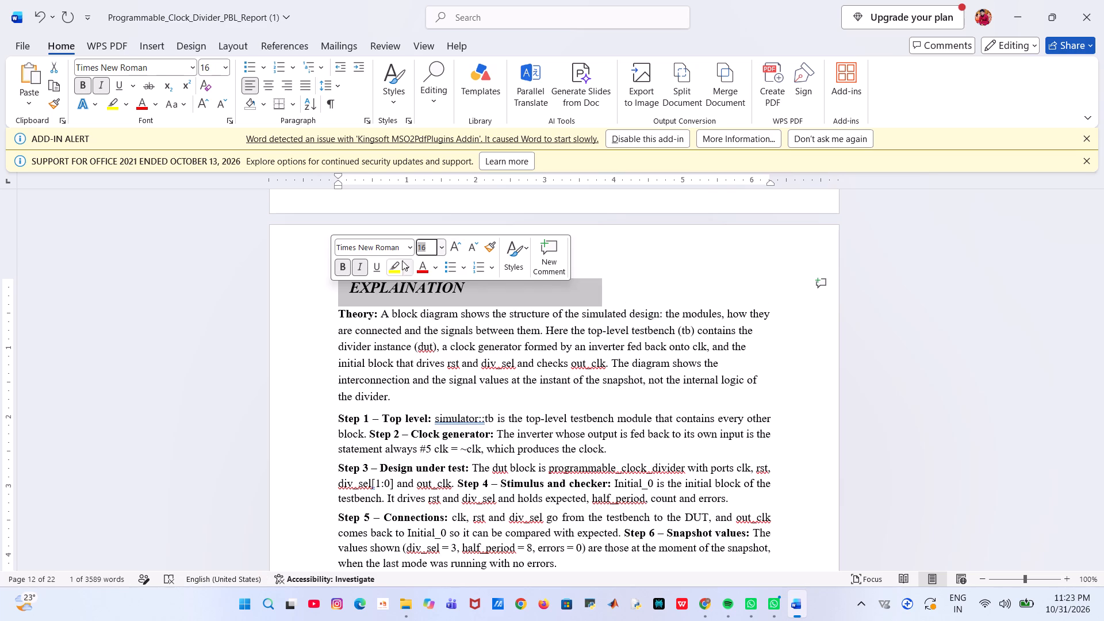
pyautogui.click(357, 262)
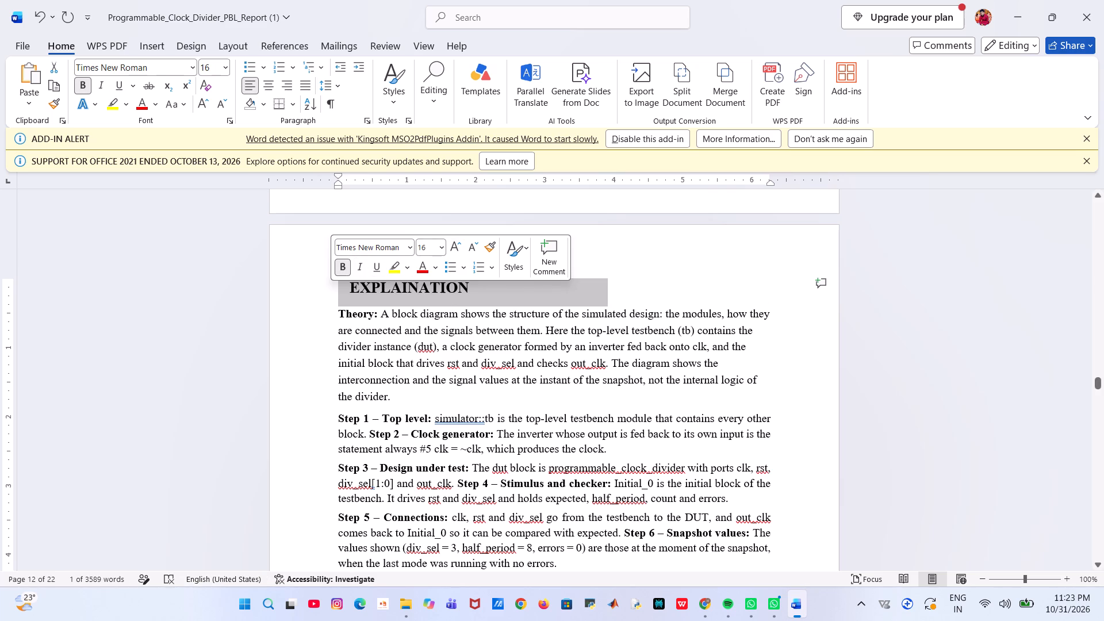
# Delete the "Theory:" label from the start of the block diagram explanation.
pyautogui.moveTo(380, 312); pyautogui.dragTo(340, 310)
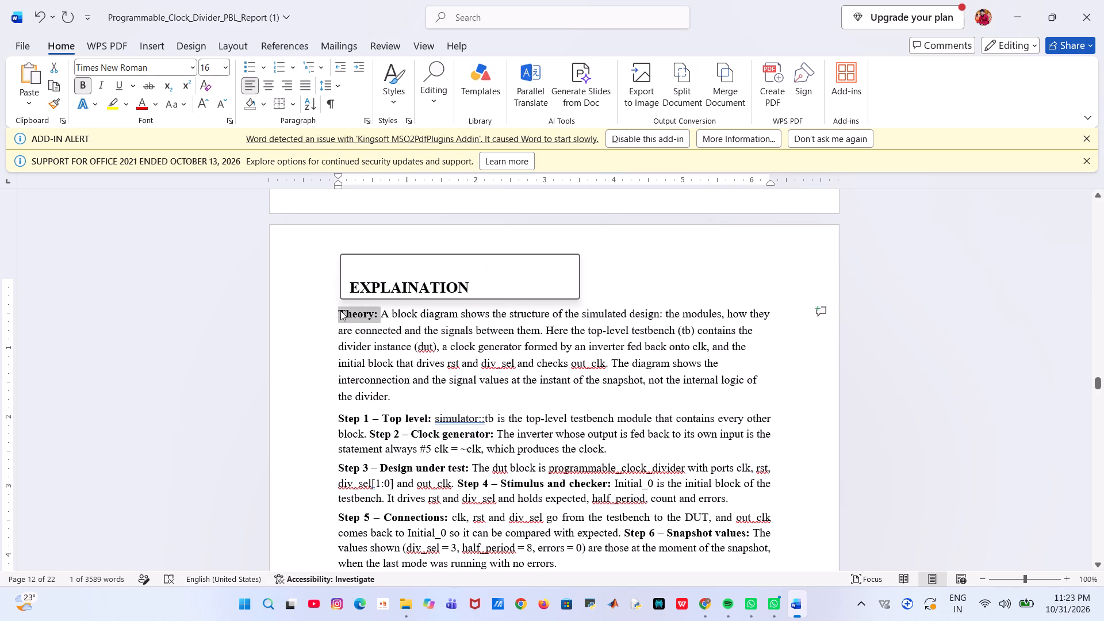
pyautogui.press('BackSpace')
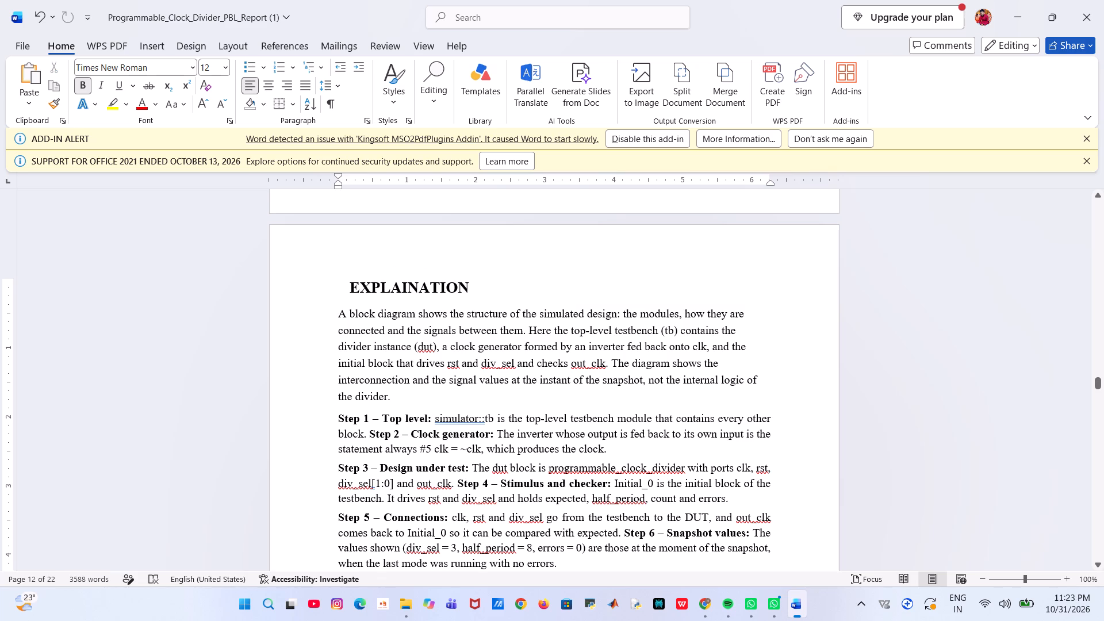
# Trim the leading spaces before the "EXPLAINATION" heading and undo the extra deletions that join it to the block diagram.
pyautogui.click(347, 287)
pyautogui.press('BackSpace')
pyautogui.press('BackSpace')
pyautogui.press('BackSpace')
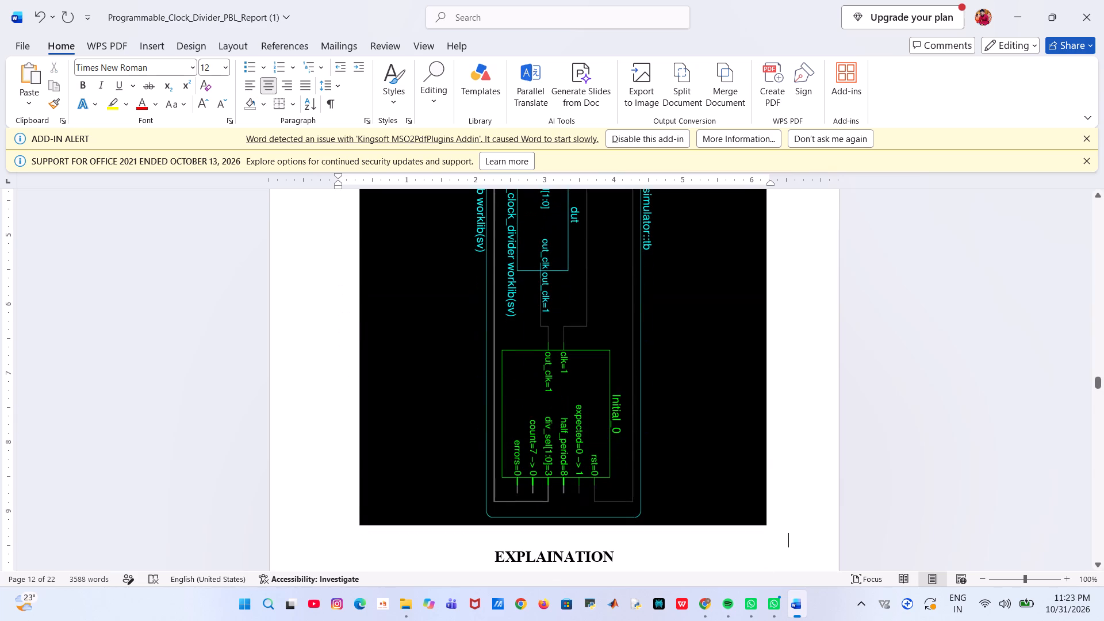
pyautogui.press('Return')
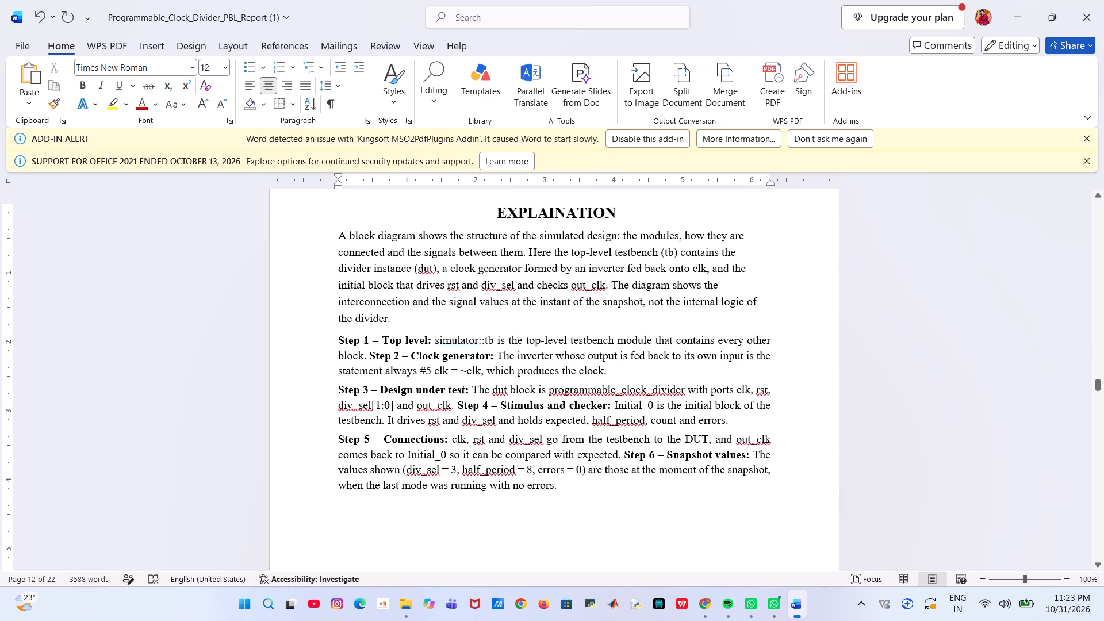
pyautogui.press('BackSpace')
pyautogui.press('BackSpace')
pyautogui.press('BackSpace')
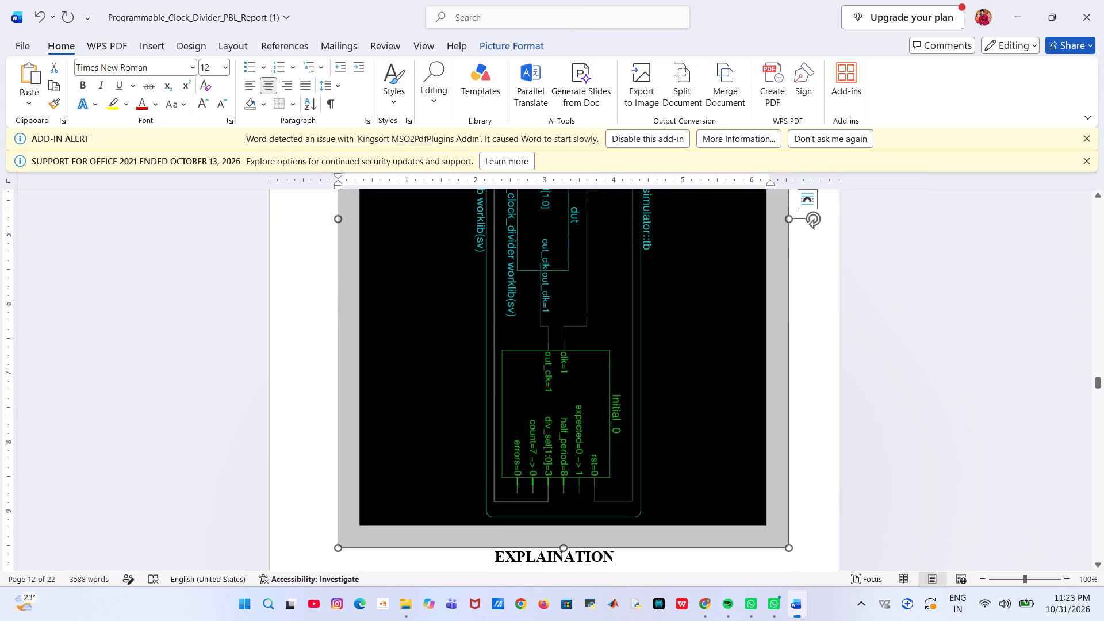
pyautogui.click(35, 20)
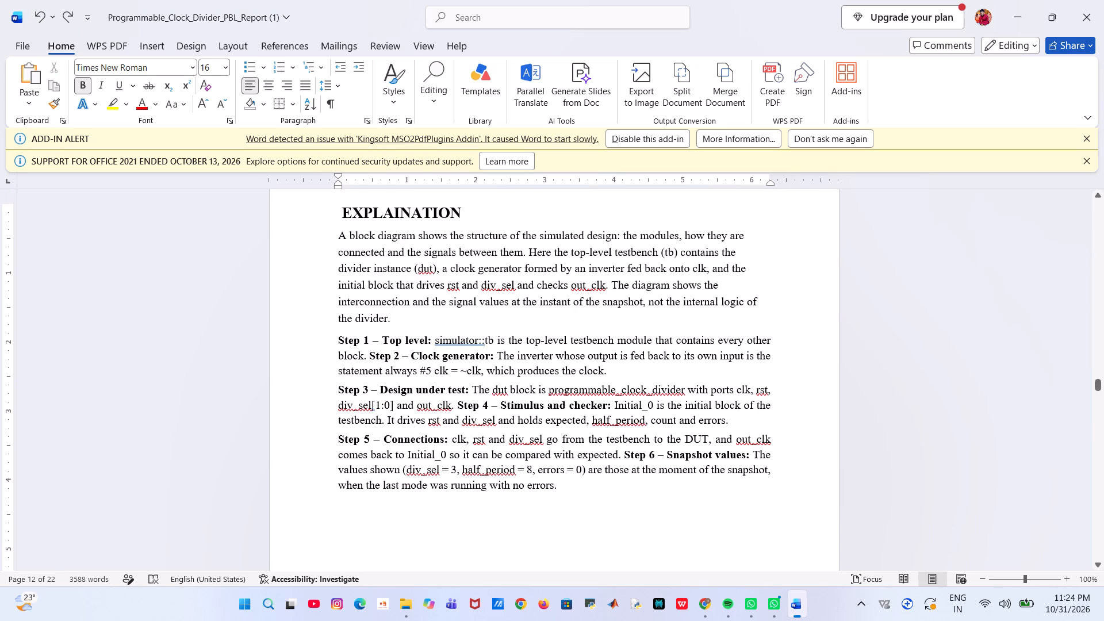
# Rotate the SimVision waveform screenshot under "Waveform and Explanation" 90° clockwise.
pyautogui.moveTo(1101, 382); pyautogui.dragTo(1102, 394)
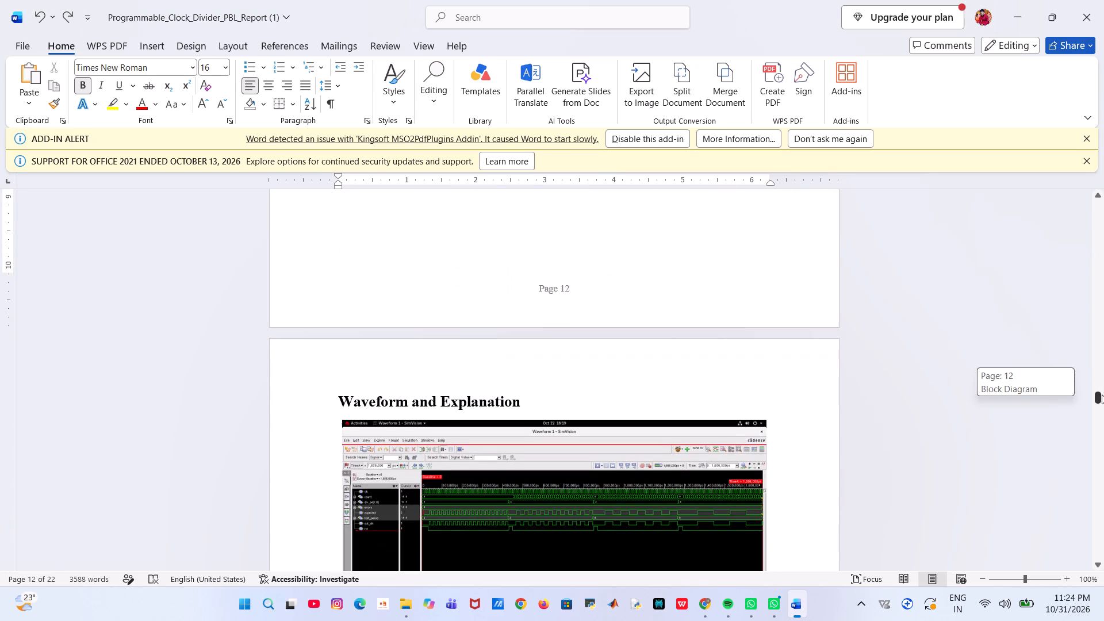
pyautogui.moveTo(1102, 394); pyautogui.dragTo(1098, 397)
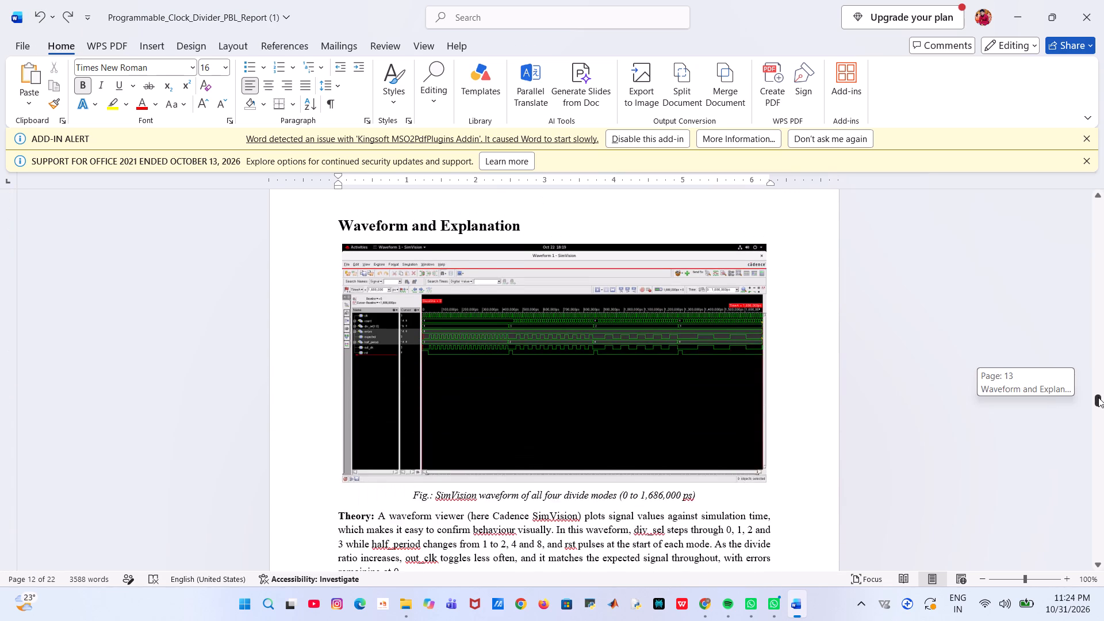
pyautogui.moveTo(1098, 397); pyautogui.dragTo(1098, 397)
pyautogui.click(545, 382)
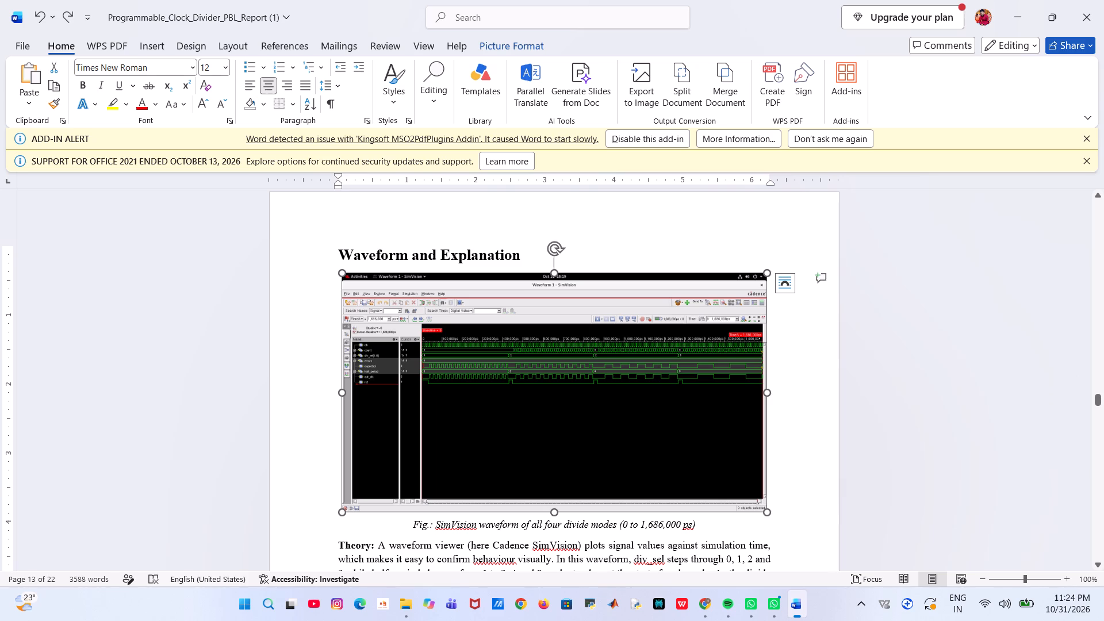
pyautogui.moveTo(553, 249); pyautogui.dragTo(791, 404)
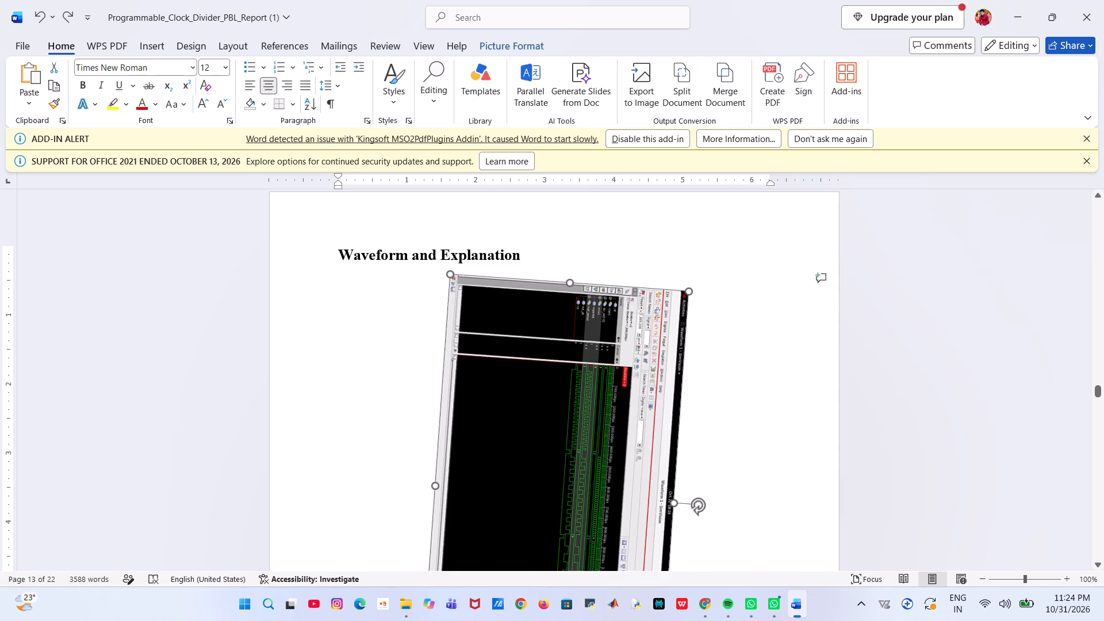
pyautogui.moveTo(791, 404); pyautogui.dragTo(779, 397)
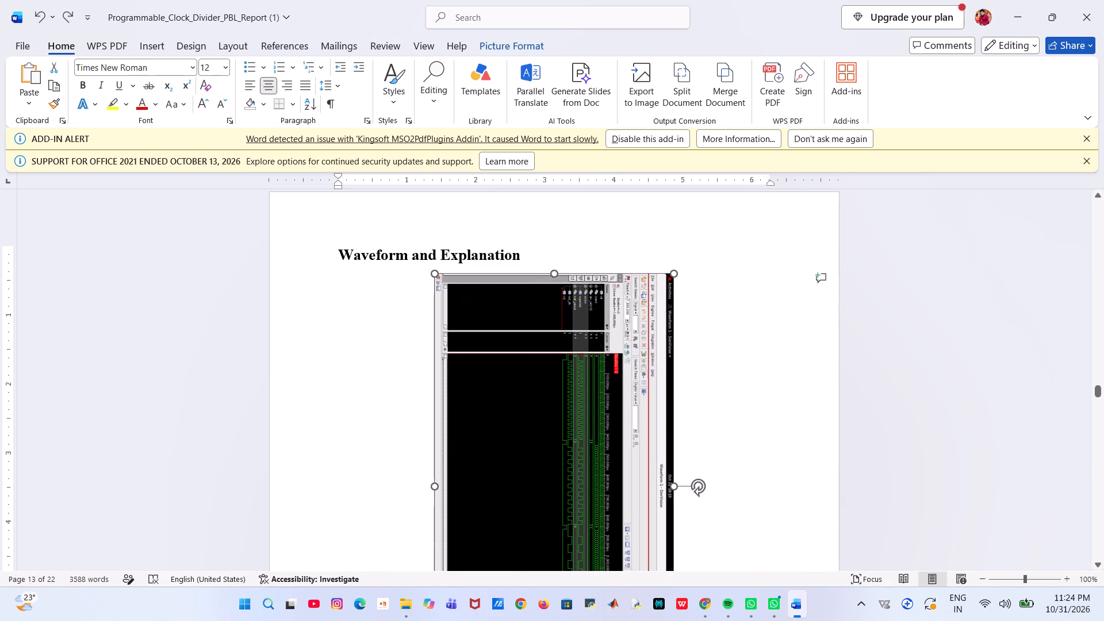
# Widen the rotated SimVision waveform image under "Waveform and Explanation" until it spans the text width between the page margins.
pyautogui.moveTo(432, 484); pyautogui.dragTo(316, 471)
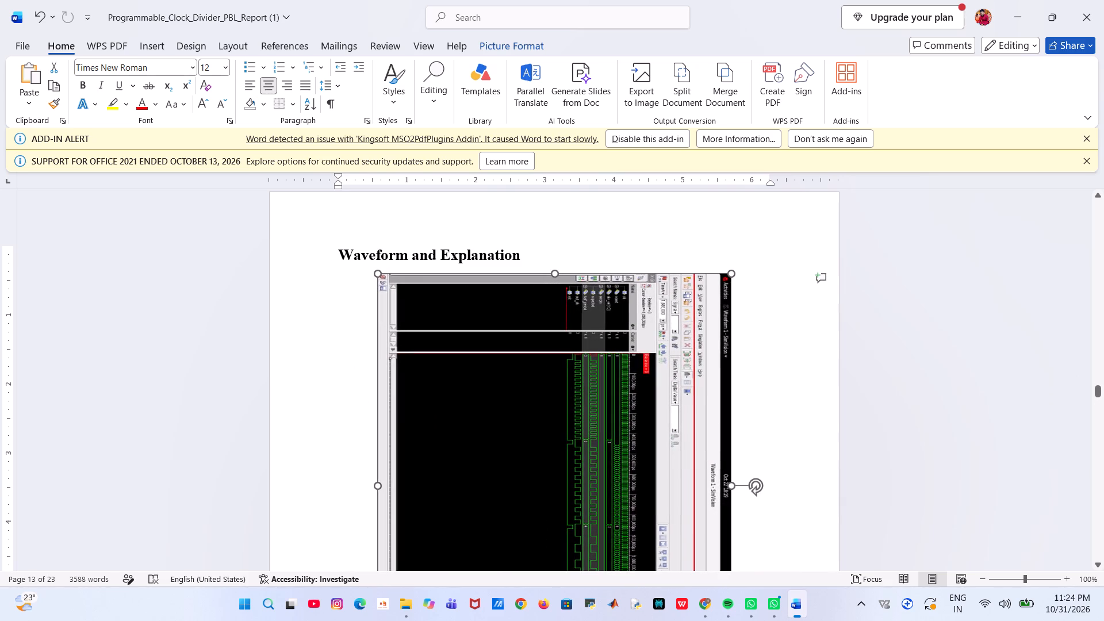
pyautogui.moveTo(316, 471); pyautogui.dragTo(278, 460)
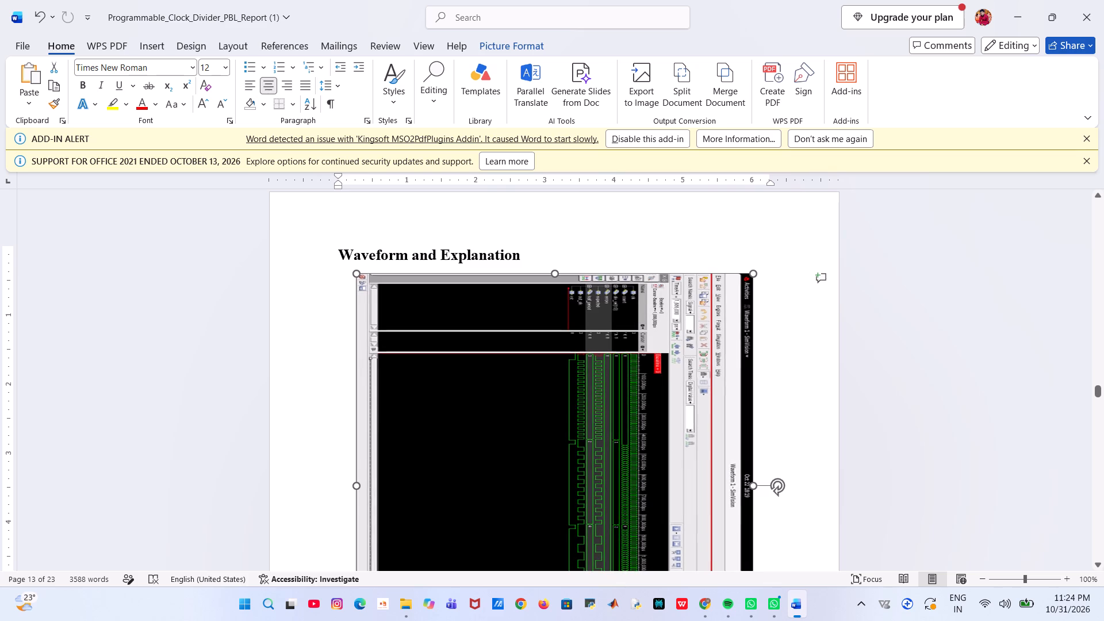
pyautogui.moveTo(278, 460); pyautogui.dragTo(239, 439)
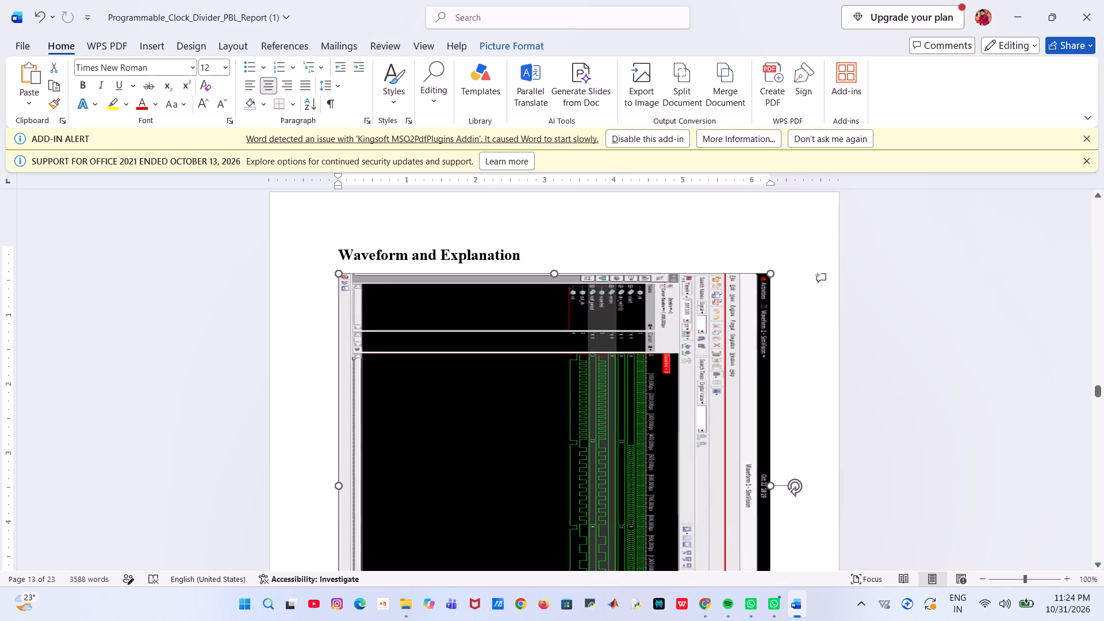
pyautogui.moveTo(239, 439); pyautogui.dragTo(235, 438)
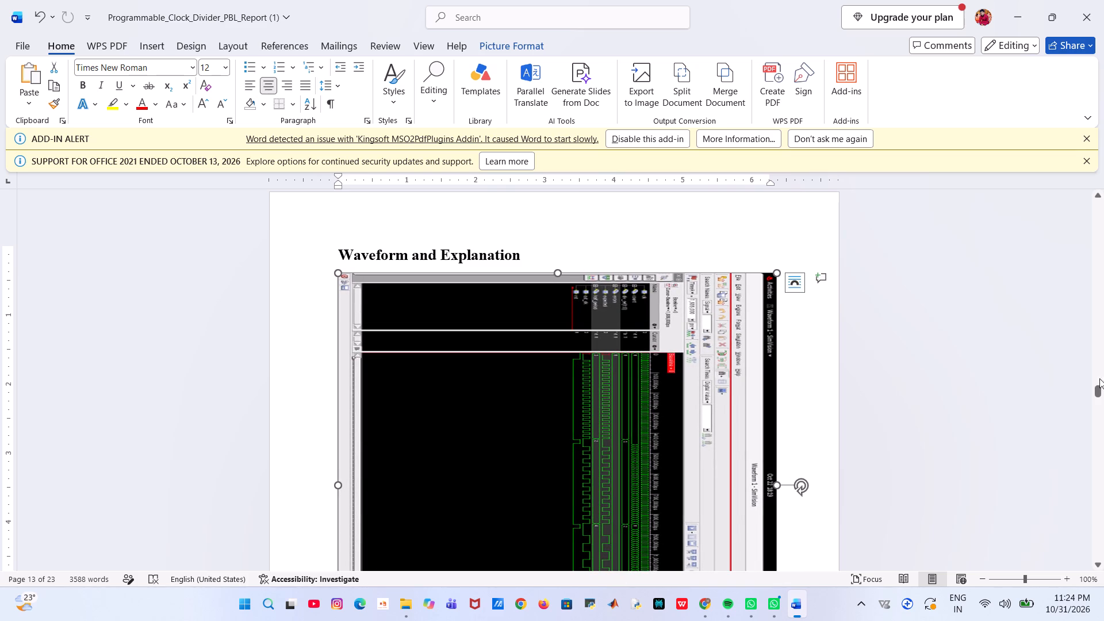
# Stretch the waveform image downward to just above the page 13 footer, moving its caption and theory text off the page.
pyautogui.moveTo(1100, 387); pyautogui.dragTo(1103, 396)
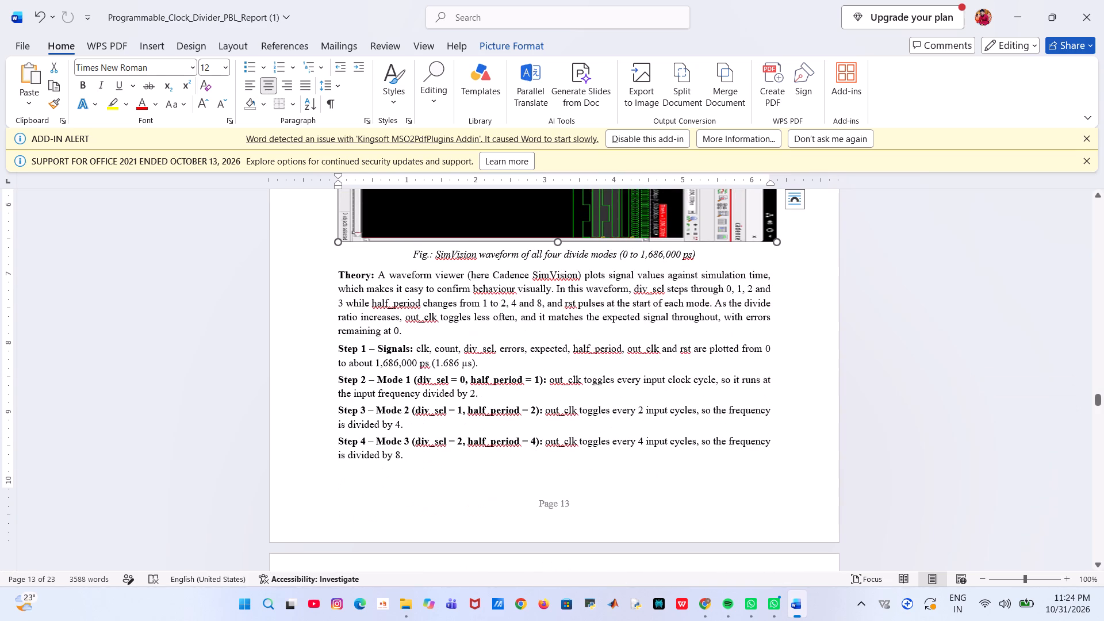
pyautogui.moveTo(558, 240); pyautogui.dragTo(563, 255)
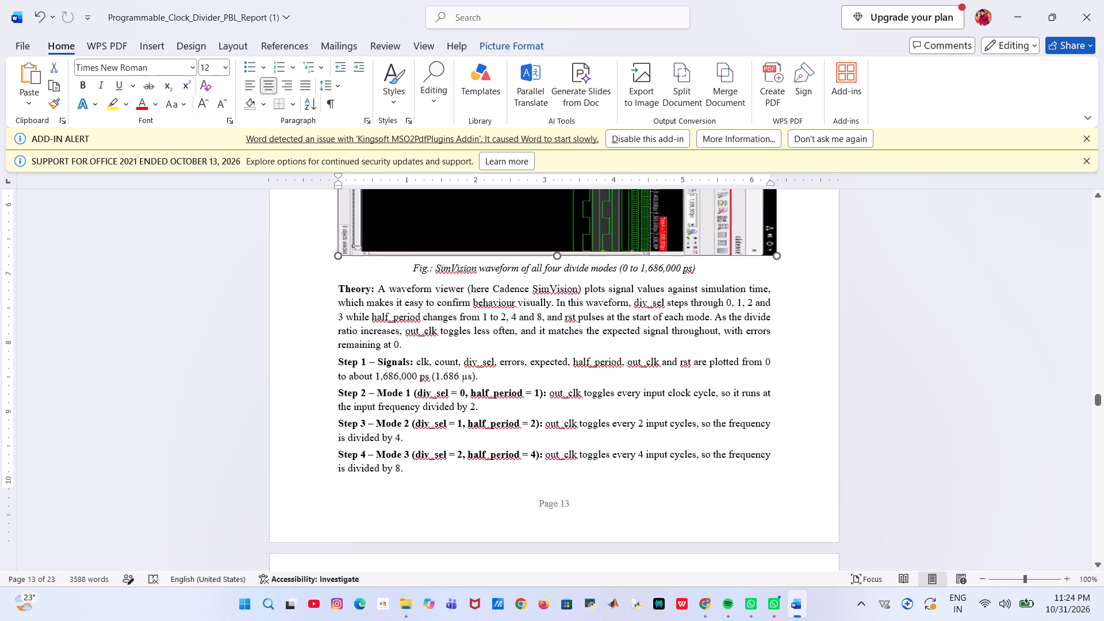
pyautogui.moveTo(563, 255); pyautogui.dragTo(577, 416)
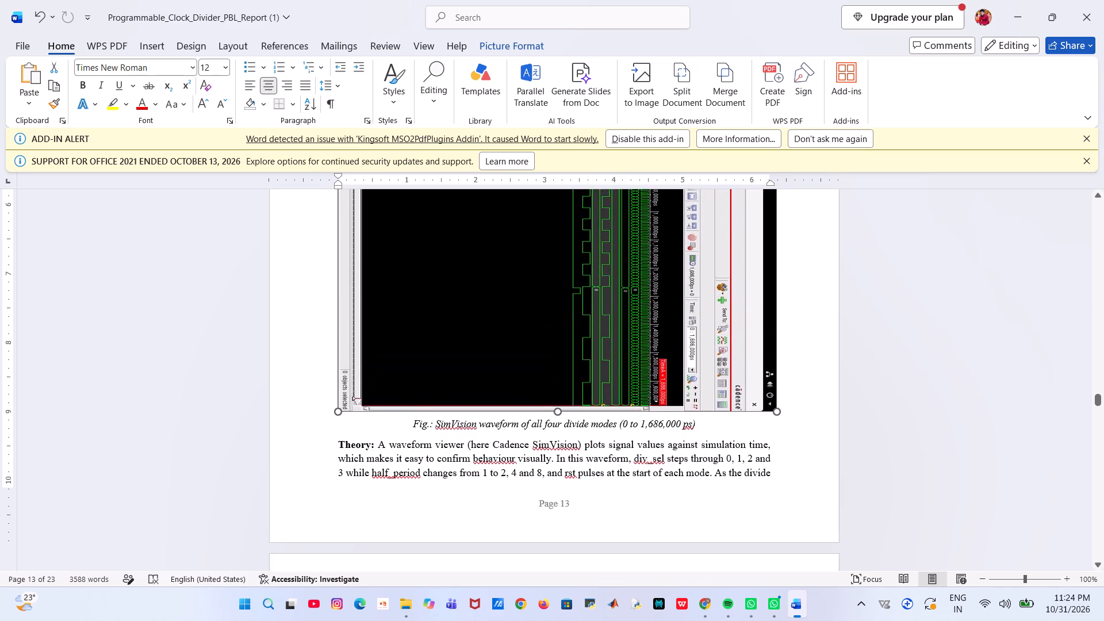
pyautogui.moveTo(577, 416); pyautogui.dragTo(585, 492)
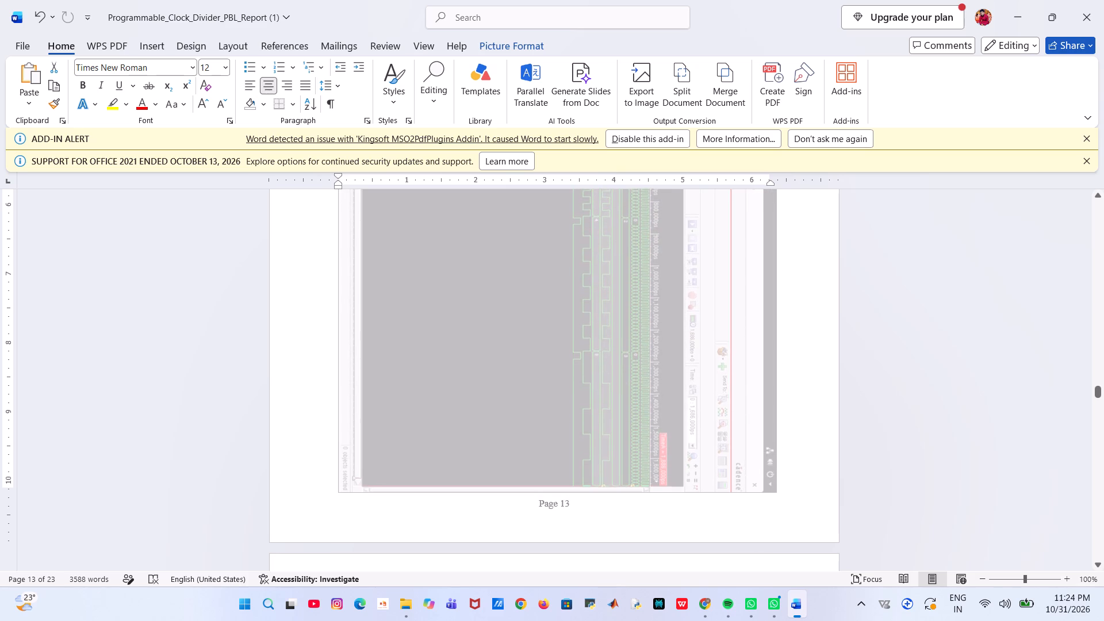
pyautogui.moveTo(585, 492); pyautogui.dragTo(588, 483)
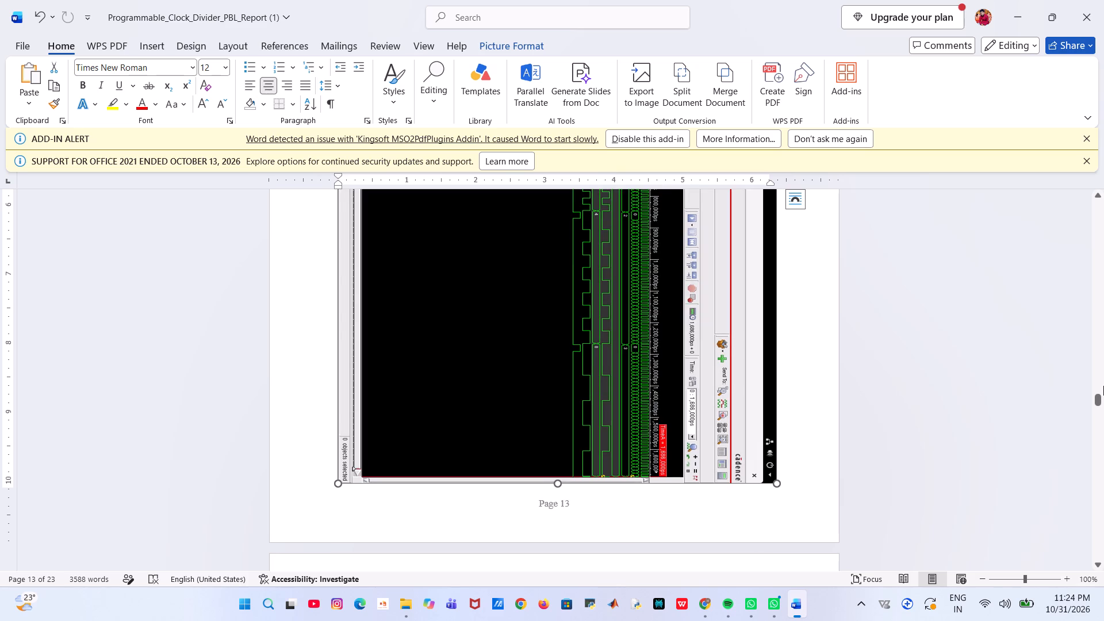
pyautogui.moveTo(561, 482); pyautogui.dragTo(561, 477)
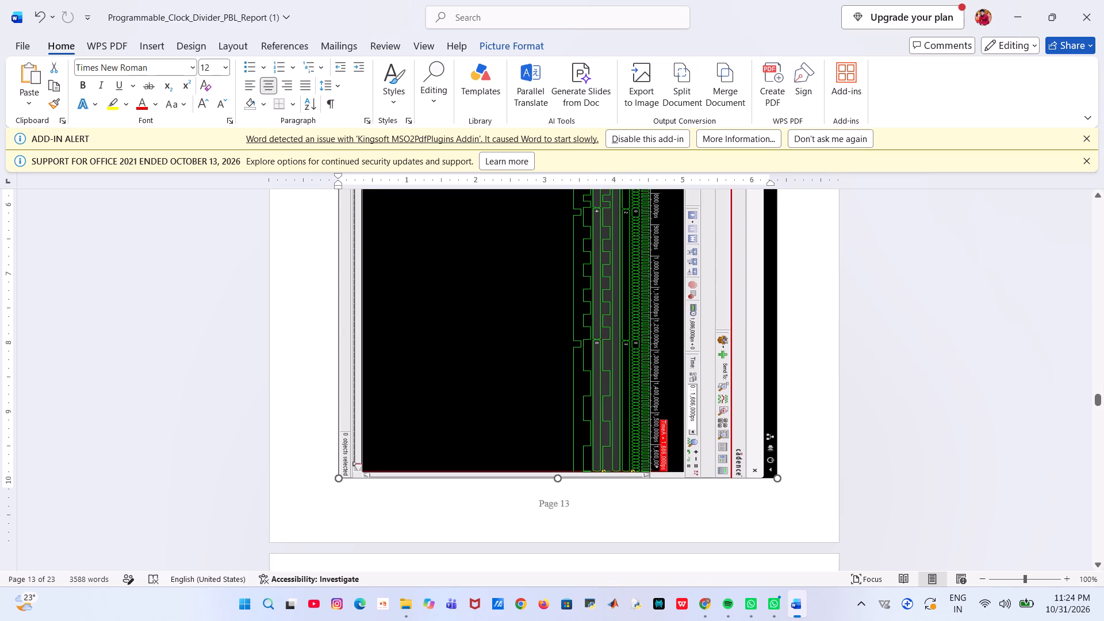
pyautogui.moveTo(561, 477); pyautogui.dragTo(562, 477)
pyautogui.click(669, 512)
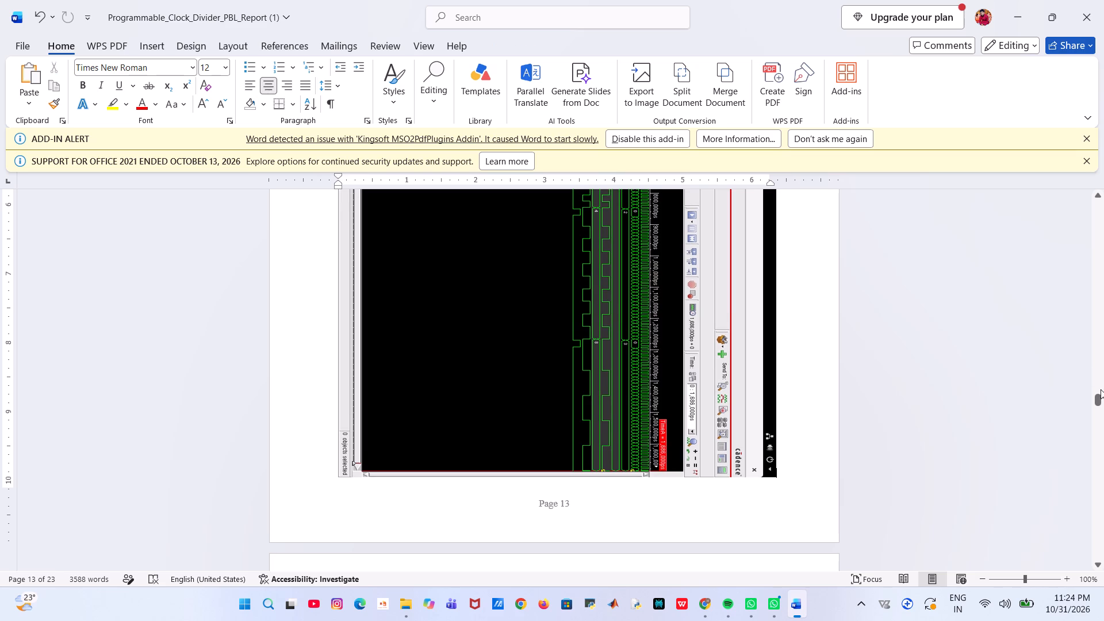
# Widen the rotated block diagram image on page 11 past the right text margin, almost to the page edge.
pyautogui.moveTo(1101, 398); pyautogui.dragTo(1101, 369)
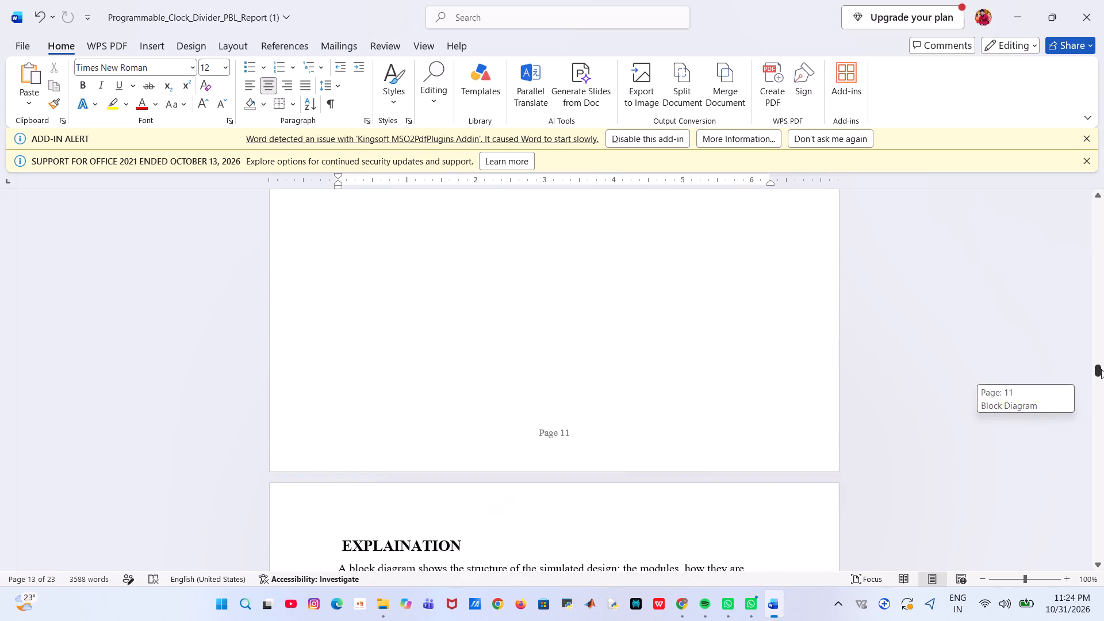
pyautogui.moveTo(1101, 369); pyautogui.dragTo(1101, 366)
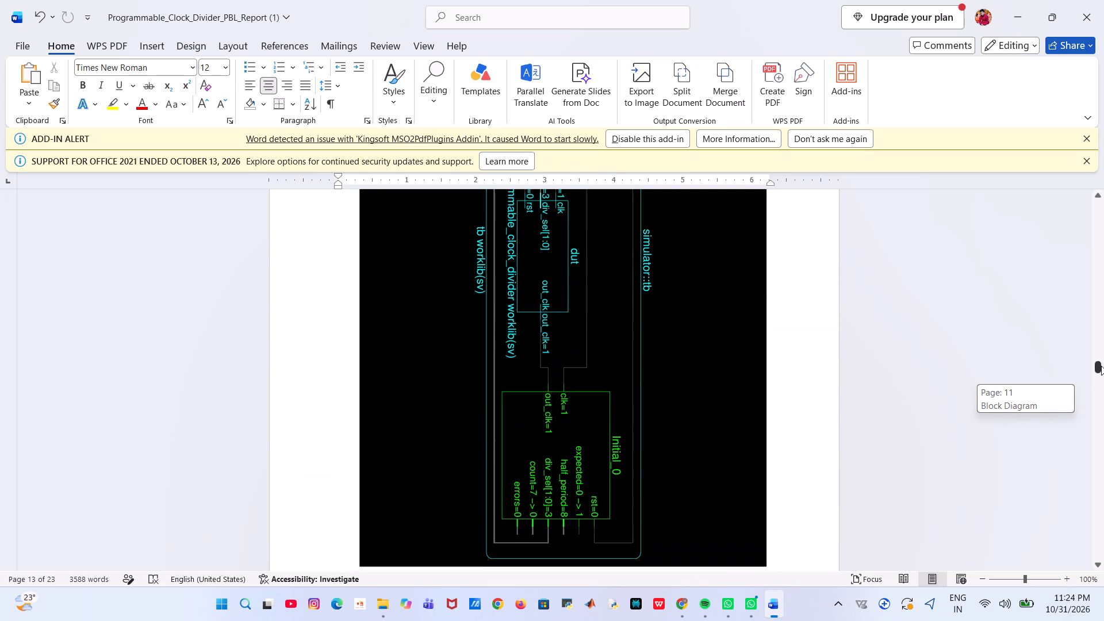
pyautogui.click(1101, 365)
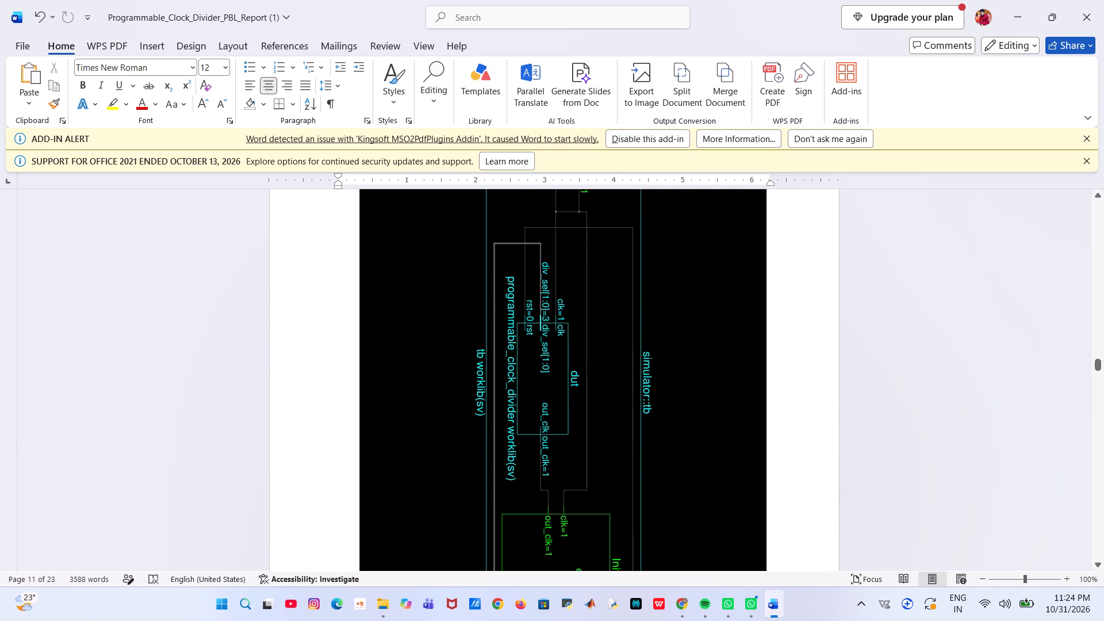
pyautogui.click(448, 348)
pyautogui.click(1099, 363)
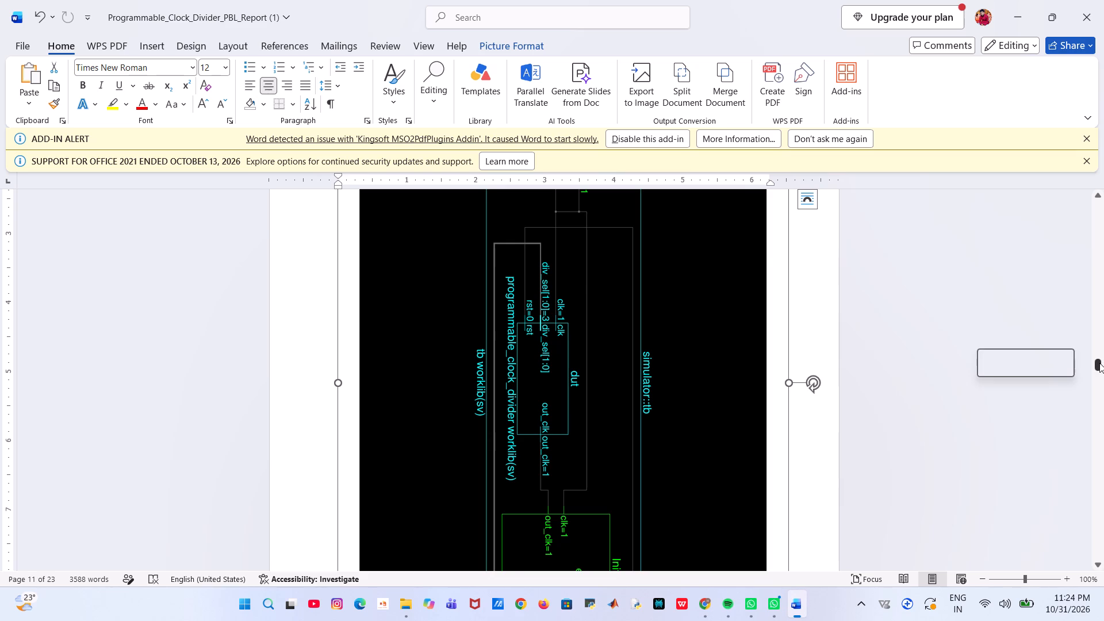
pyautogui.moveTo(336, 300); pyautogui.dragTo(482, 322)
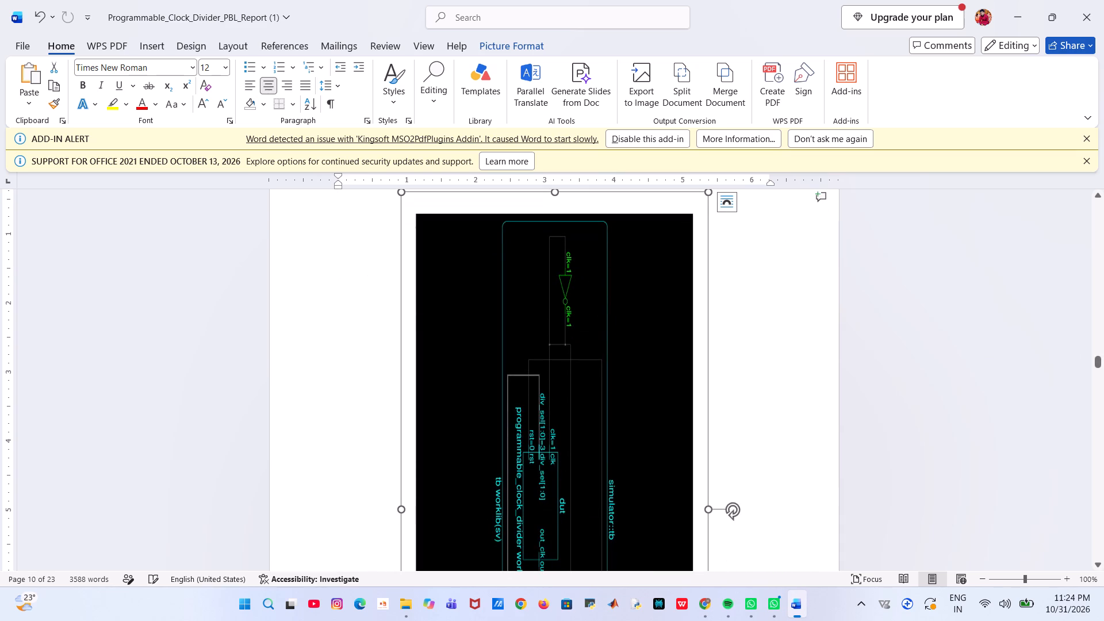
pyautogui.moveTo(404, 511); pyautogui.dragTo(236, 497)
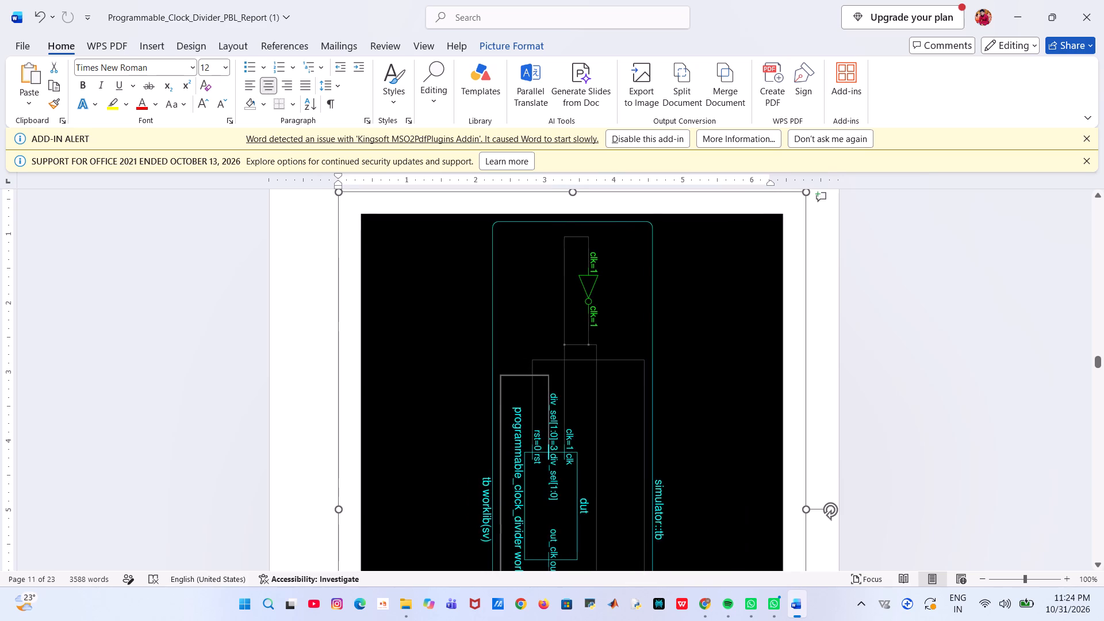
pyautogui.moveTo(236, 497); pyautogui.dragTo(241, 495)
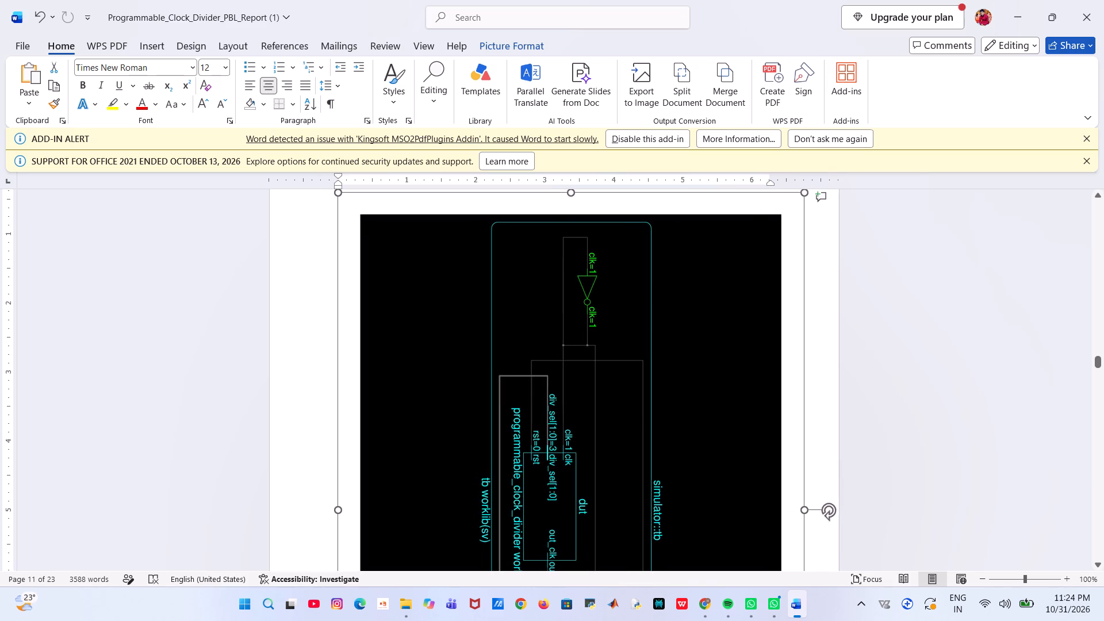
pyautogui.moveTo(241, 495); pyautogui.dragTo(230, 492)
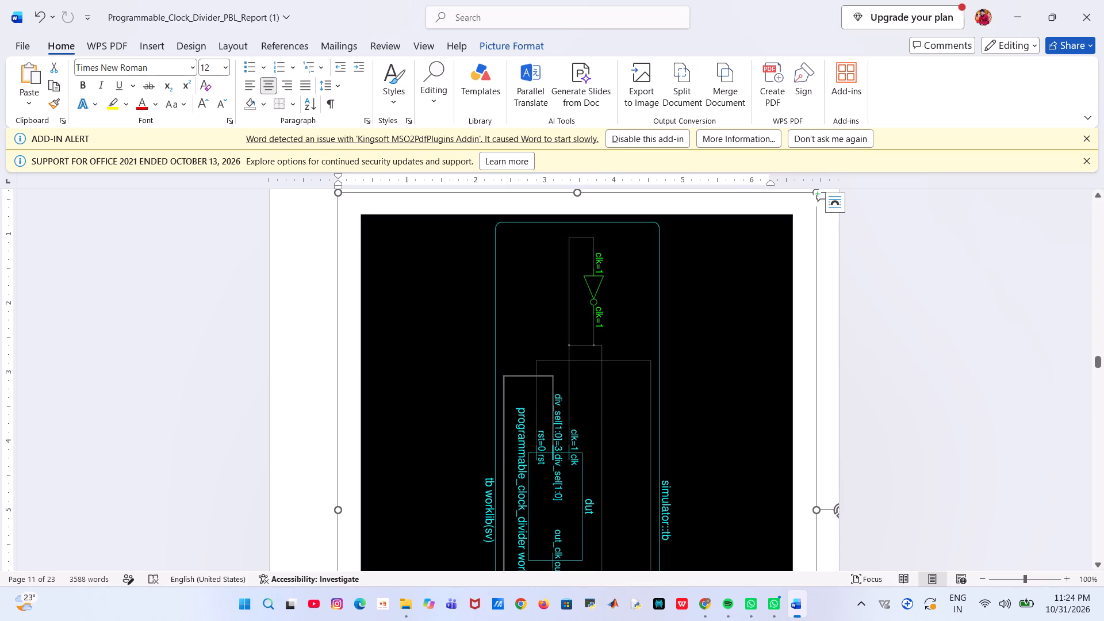
# Add a blank line after the block diagram image to move the "EXPLAINATION" heading onto the next page with its text.
pyautogui.click(856, 425)
pyautogui.click(1101, 373)
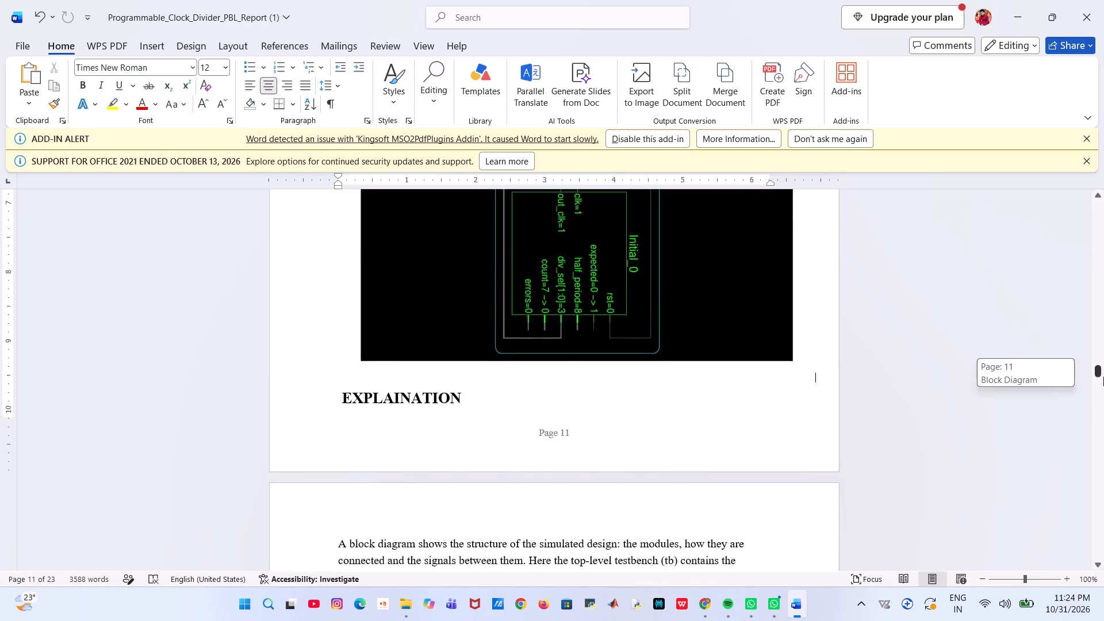
pyautogui.press('Return')
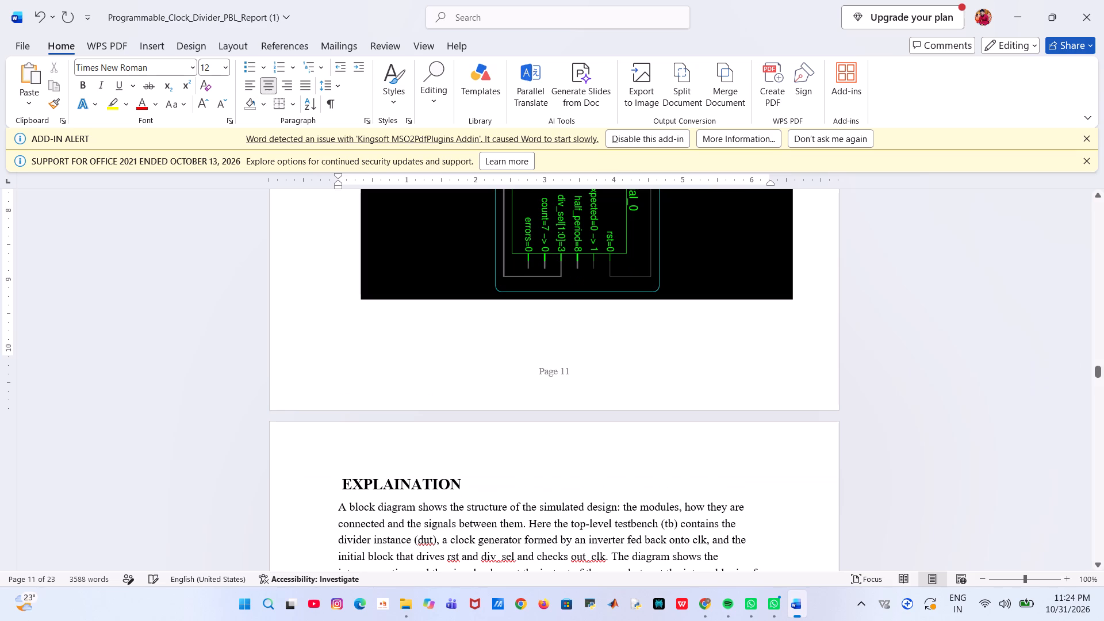
# Stretch the block diagram image downward to just above the page 11 footer.
pyautogui.click(573, 260)
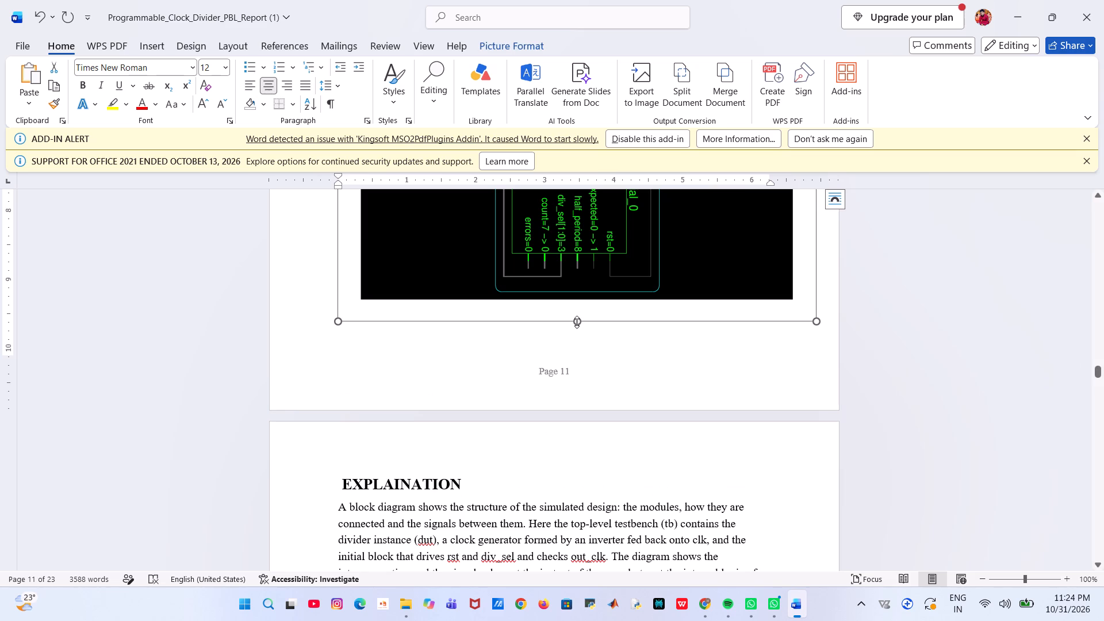
pyautogui.moveTo(577, 322); pyautogui.dragTo(568, 342)
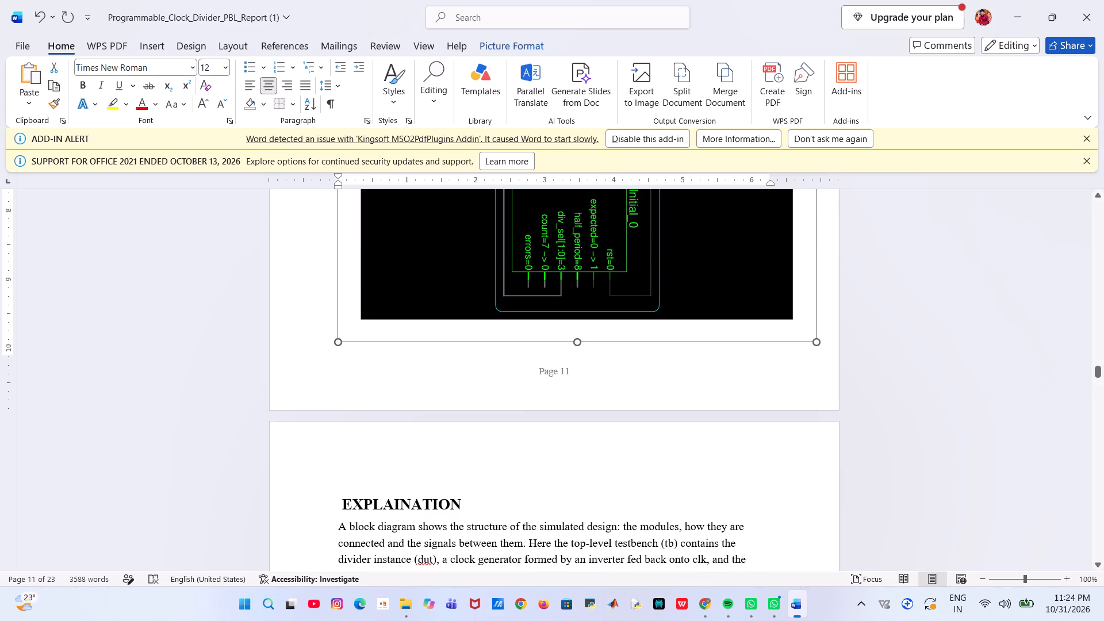
pyautogui.moveTo(568, 342); pyautogui.dragTo(545, 352)
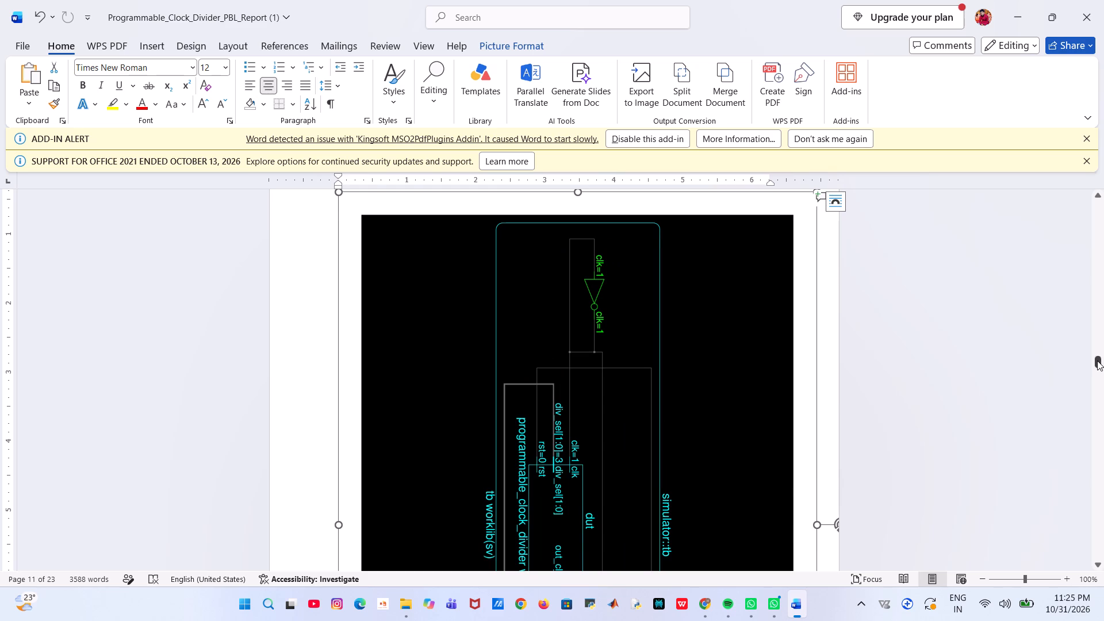
# Narrow the block diagram image from its right side to about 6.5 inches wide, closer to the text margin.
pyautogui.moveTo(1098, 362); pyautogui.dragTo(1099, 354)
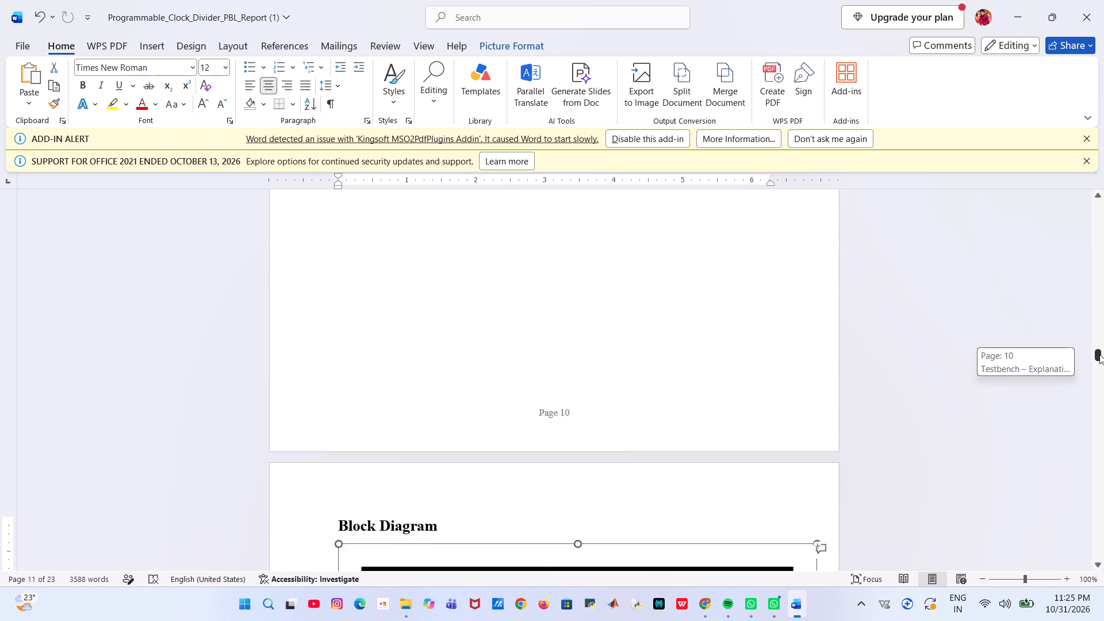
pyautogui.moveTo(1099, 354); pyautogui.dragTo(1098, 367)
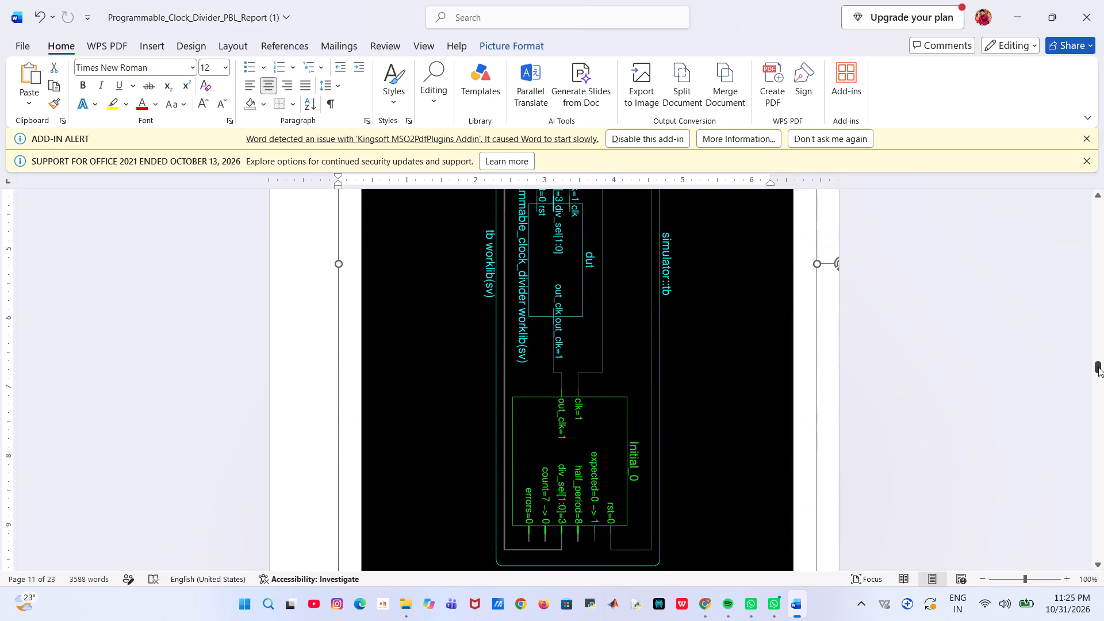
pyautogui.click(1098, 365)
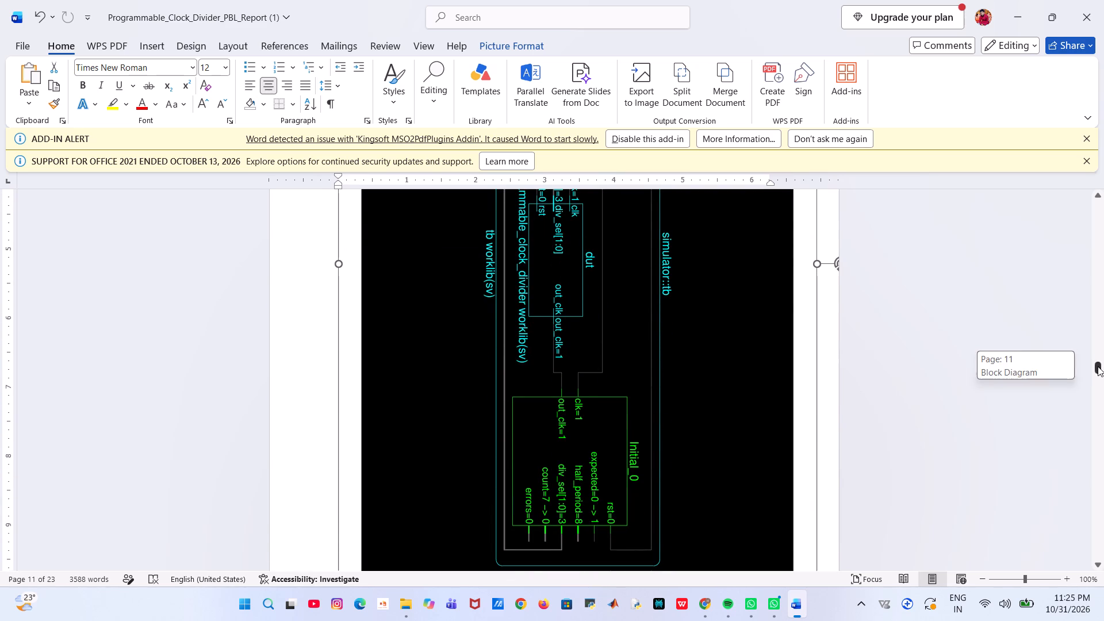
pyautogui.click(797, 292)
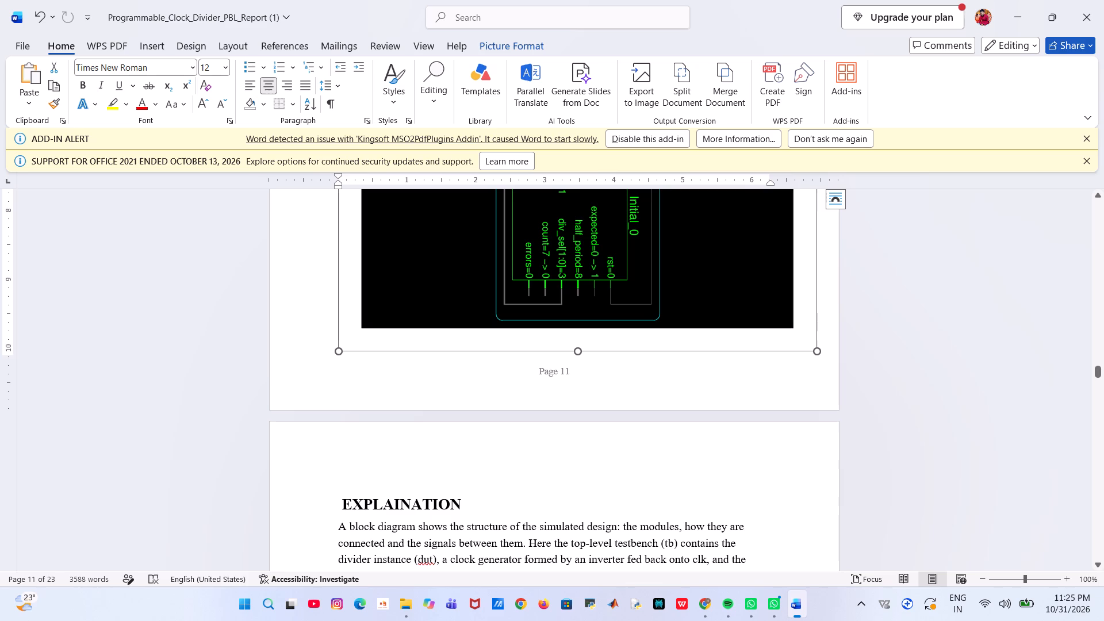
pyautogui.moveTo(815, 212); pyautogui.dragTo(776, 214)
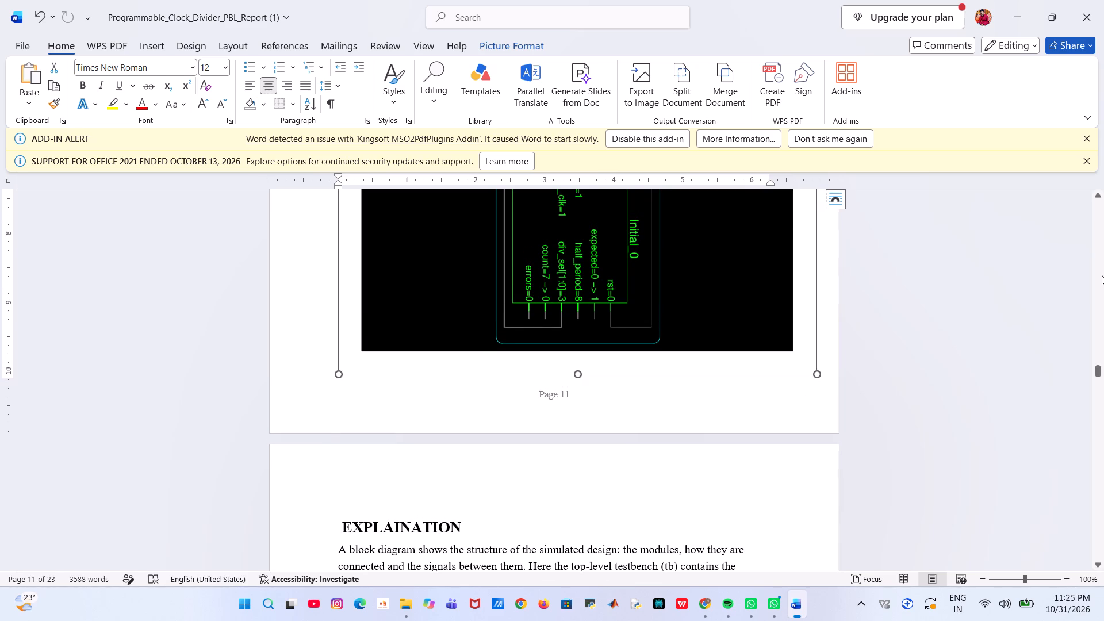
pyautogui.moveTo(1097, 367); pyautogui.dragTo(1102, 356)
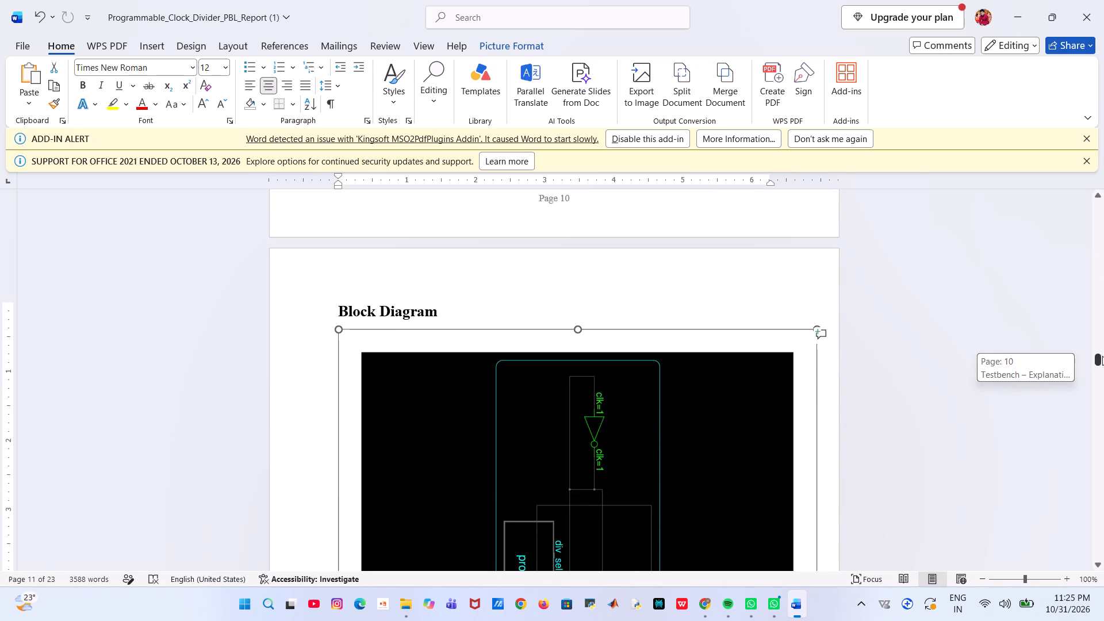
pyautogui.moveTo(1102, 356); pyautogui.dragTo(1103, 357)
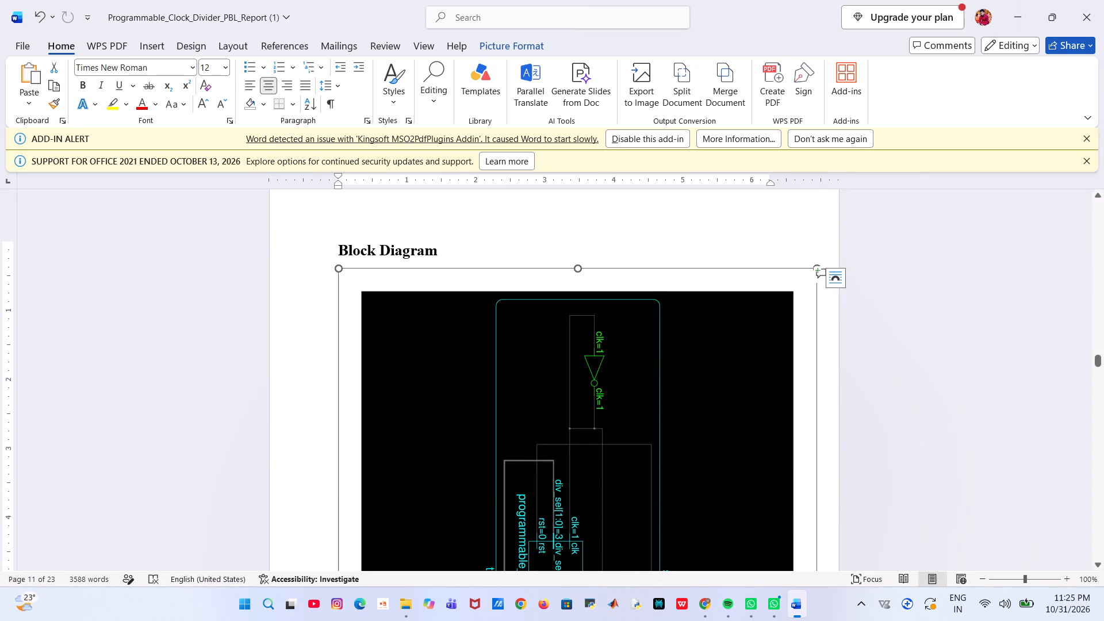
pyautogui.moveTo(816, 306); pyautogui.dragTo(798, 305)
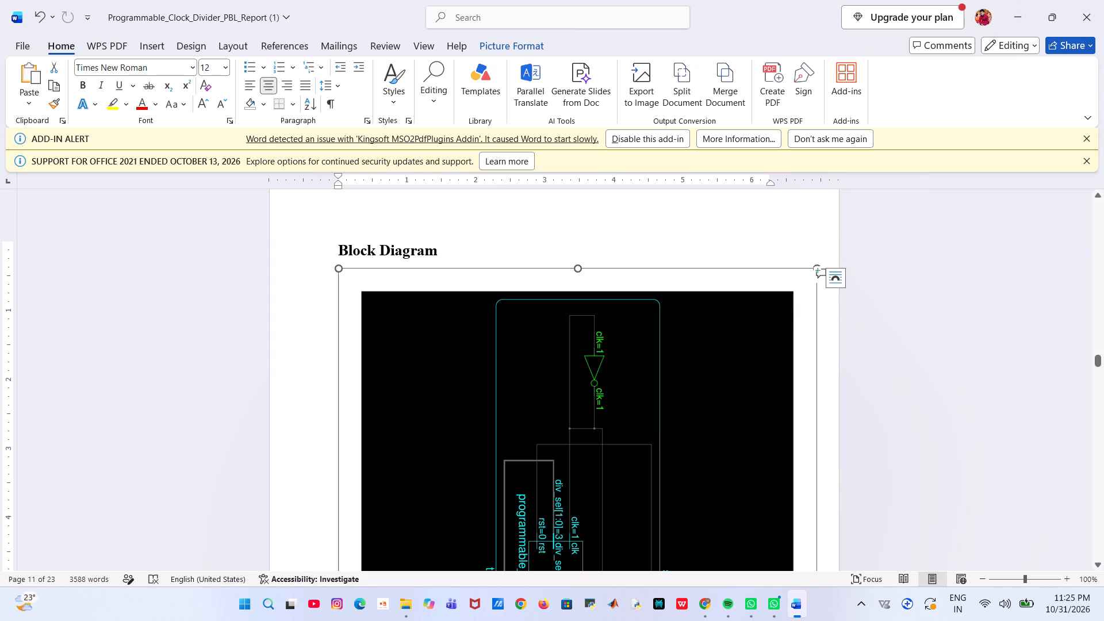
pyautogui.click(817, 317)
pyautogui.moveTo(817, 317); pyautogui.dragTo(806, 319)
pyautogui.click(817, 264)
pyautogui.moveTo(817, 264); pyautogui.dragTo(804, 264)
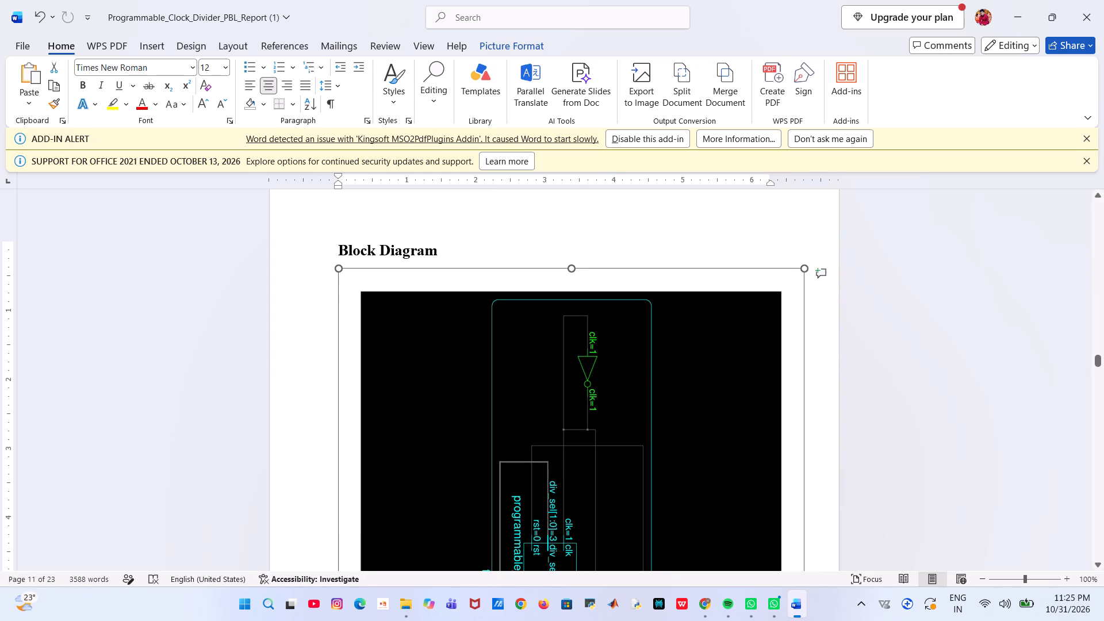
pyautogui.moveTo(804, 264); pyautogui.dragTo(791, 267)
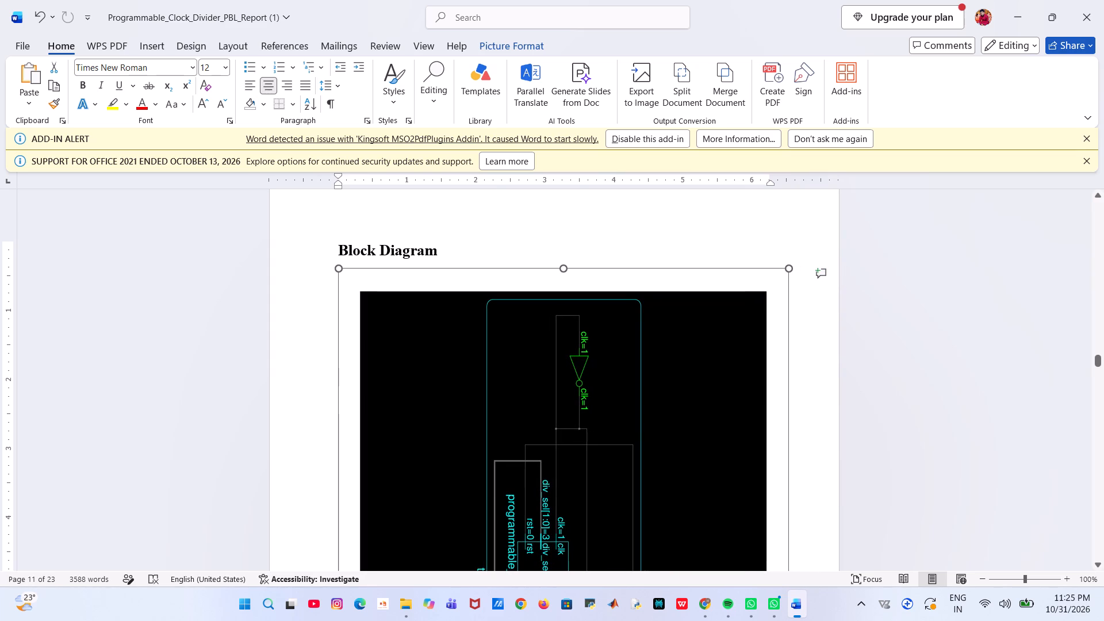
# Narrow the block diagram image on page 11 slightly more from its right side and deselect it.
pyautogui.moveTo(791, 267); pyautogui.dragTo(785, 267)
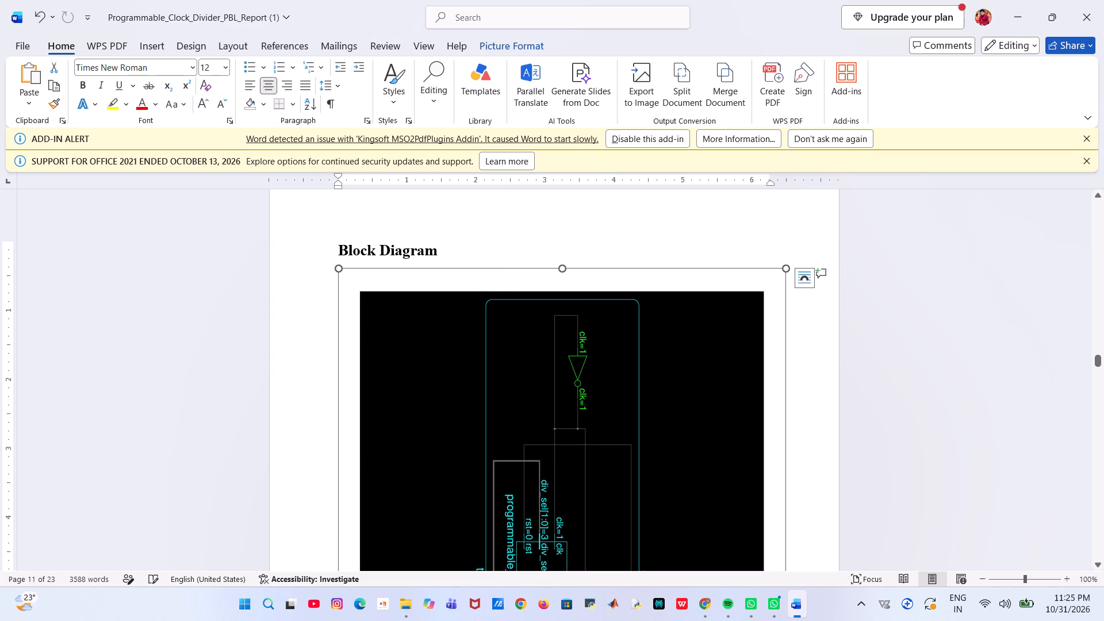
pyautogui.click(961, 335)
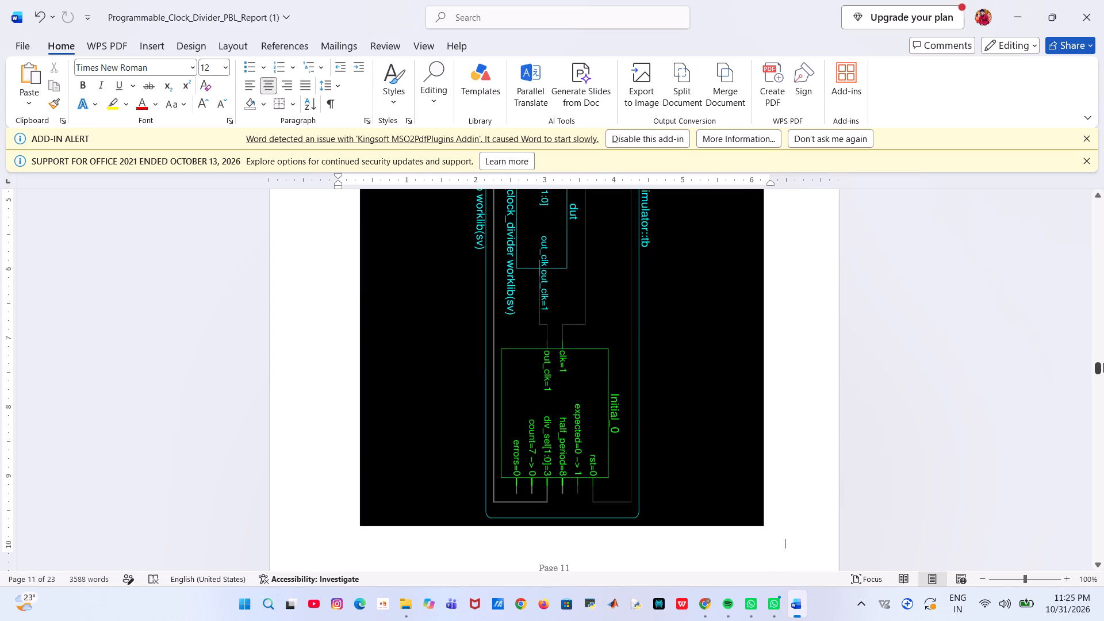
# In the block diagram explanation on page 12, start "Step 4 – Stimulus and checker" and "Step 6 – Snapshot values" as separate paragraphs.
pyautogui.moveTo(1099, 374); pyautogui.dragTo(1100, 369)
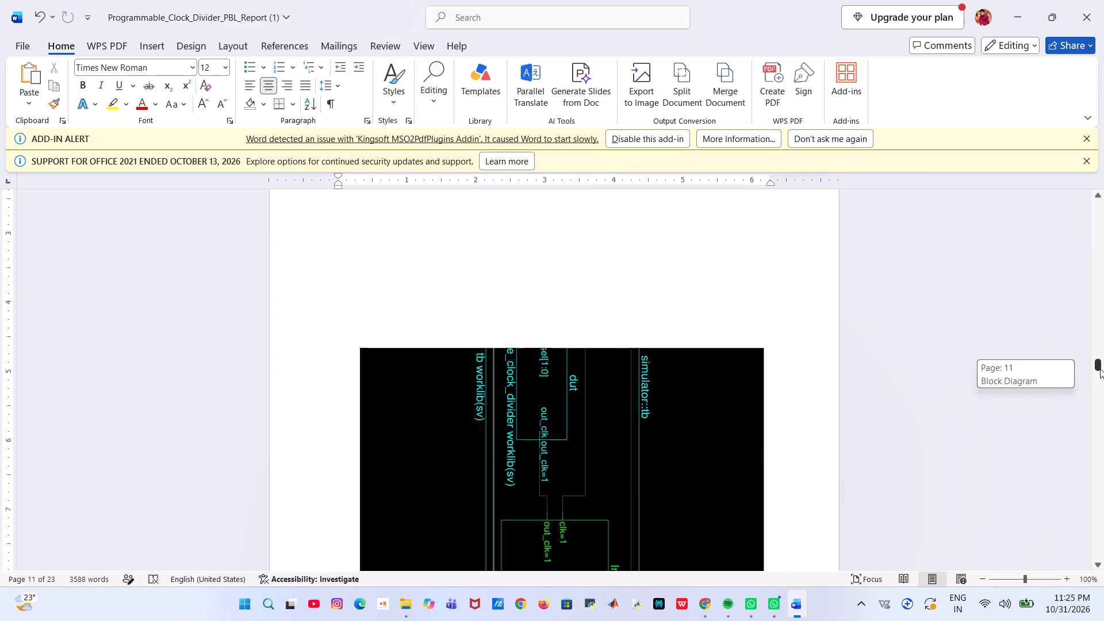
pyautogui.moveTo(1100, 369); pyautogui.dragTo(1101, 374)
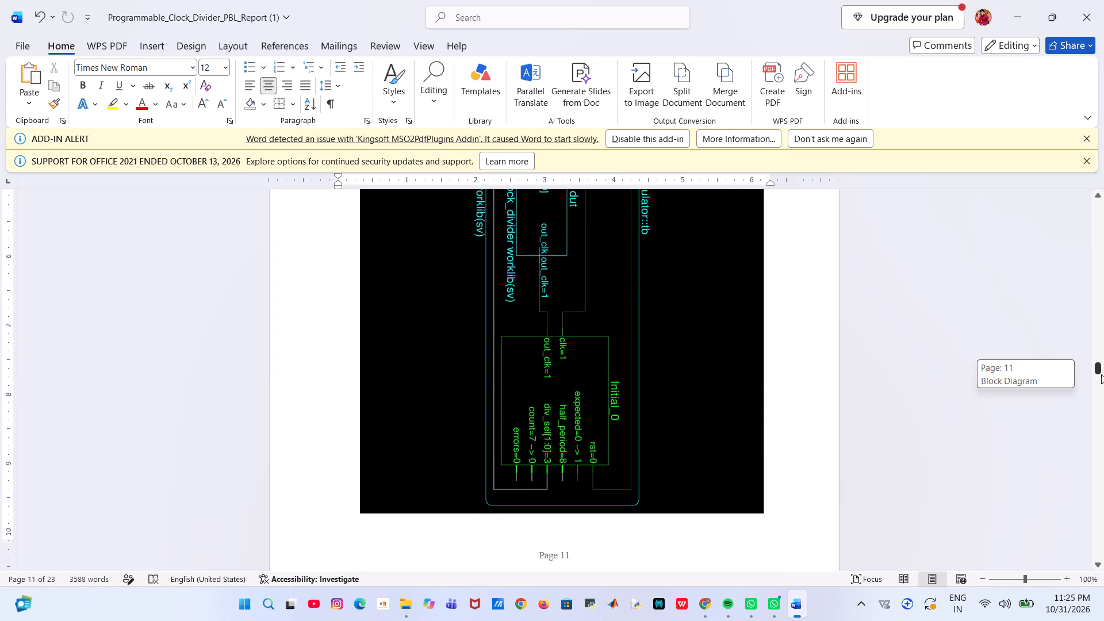
pyautogui.moveTo(1101, 374); pyautogui.dragTo(1103, 385)
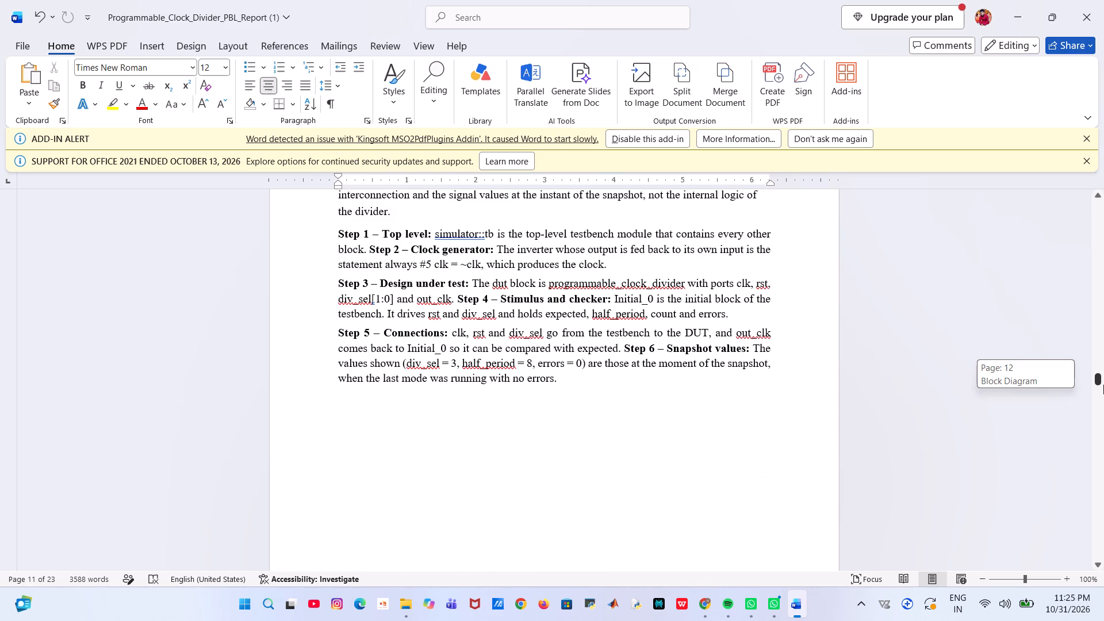
pyautogui.moveTo(1103, 385); pyautogui.dragTo(1103, 386)
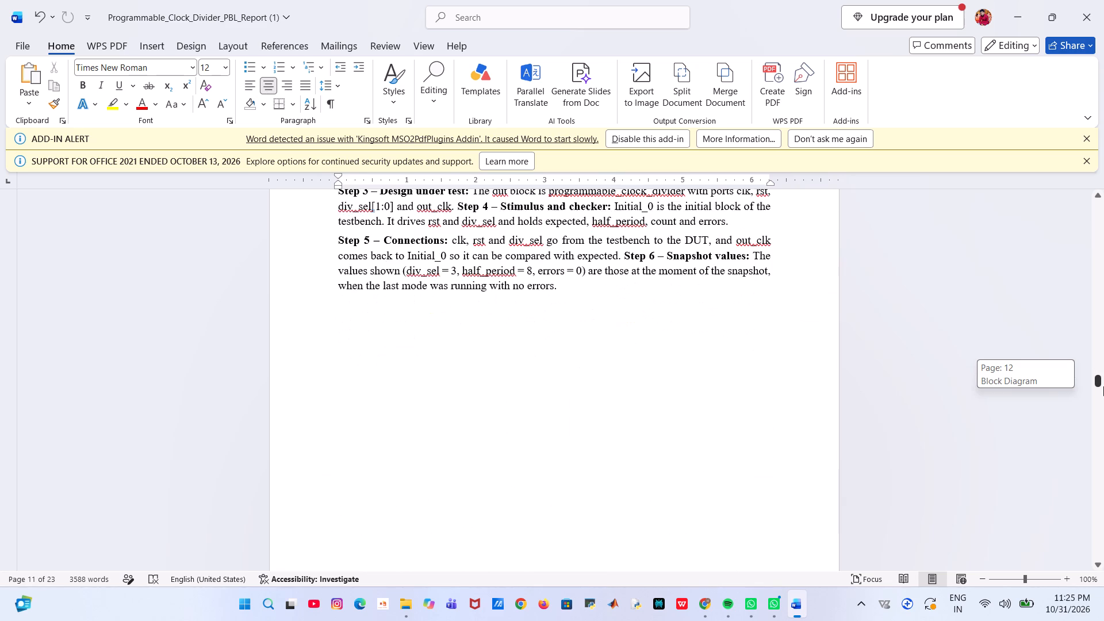
pyautogui.moveTo(1103, 386); pyautogui.dragTo(1103, 384)
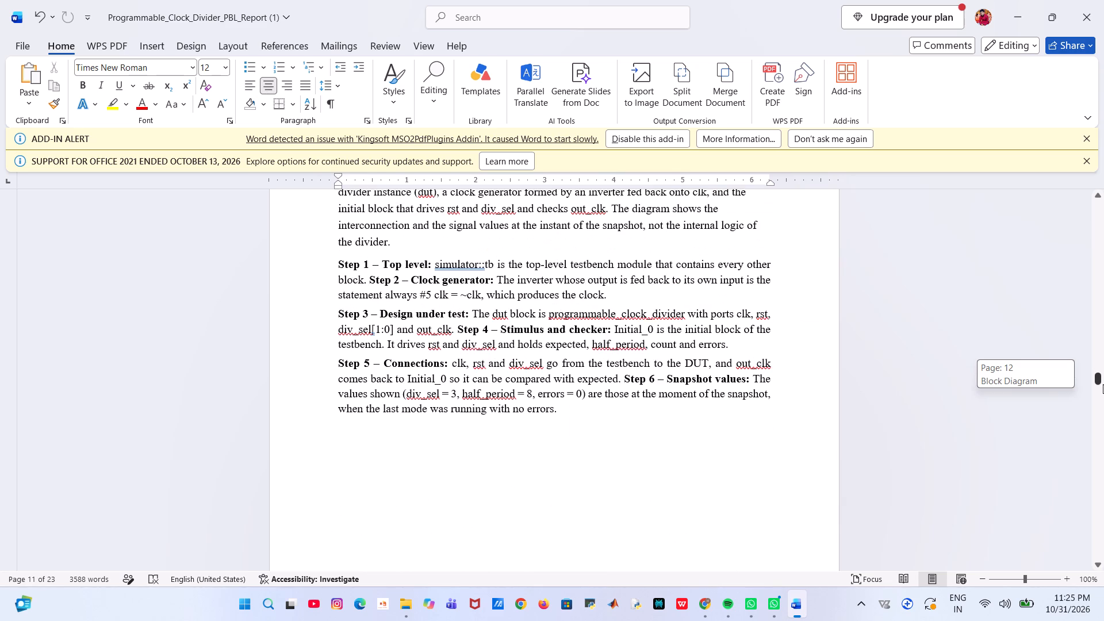
pyautogui.moveTo(1103, 384); pyautogui.dragTo(1102, 383)
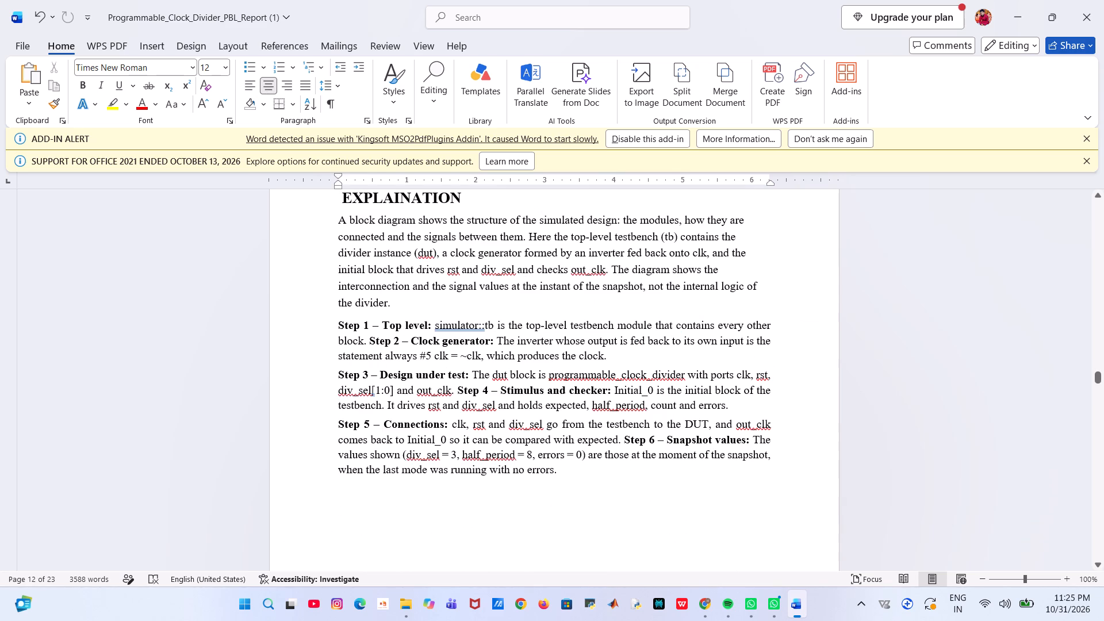
pyautogui.click(459, 388)
pyautogui.press('Return')
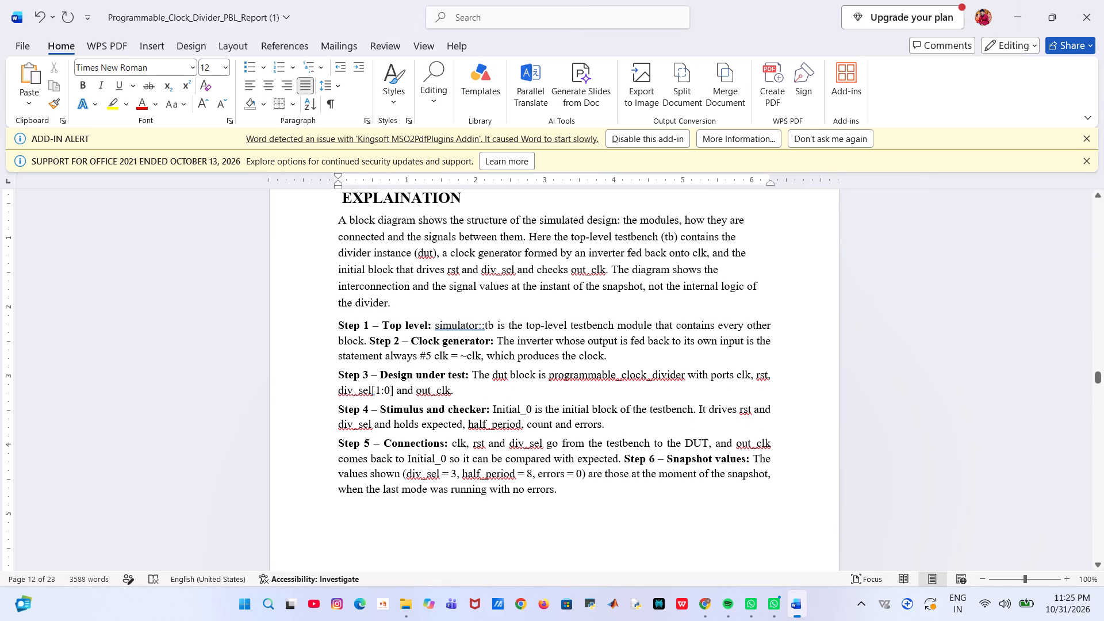
pyautogui.click(1098, 379)
pyautogui.click(624, 461)
pyautogui.press('Return')
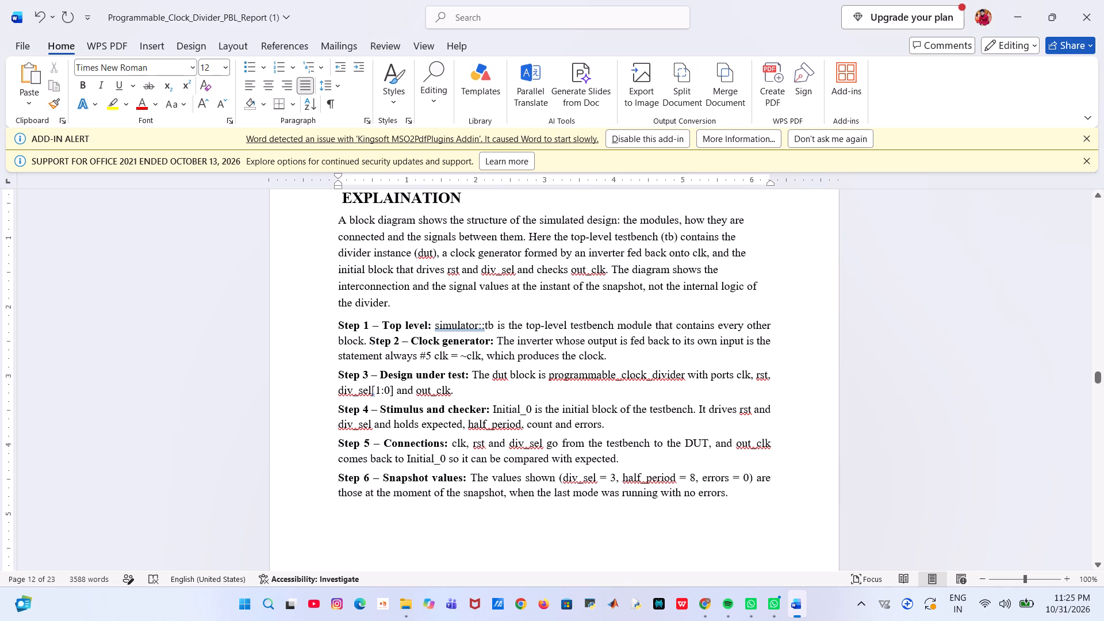
# Delete the figure caption about the SimVision waveform of all four divide modes at the top of page 14.
pyautogui.moveTo(1101, 379); pyautogui.dragTo(1101, 381)
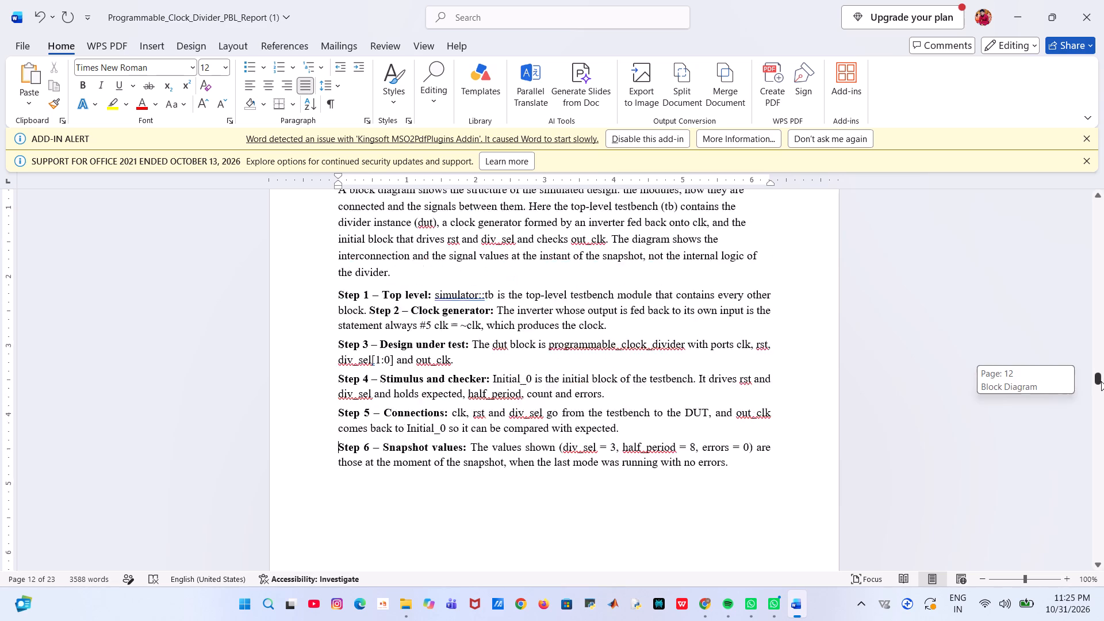
pyautogui.moveTo(1101, 381); pyautogui.dragTo(1103, 402)
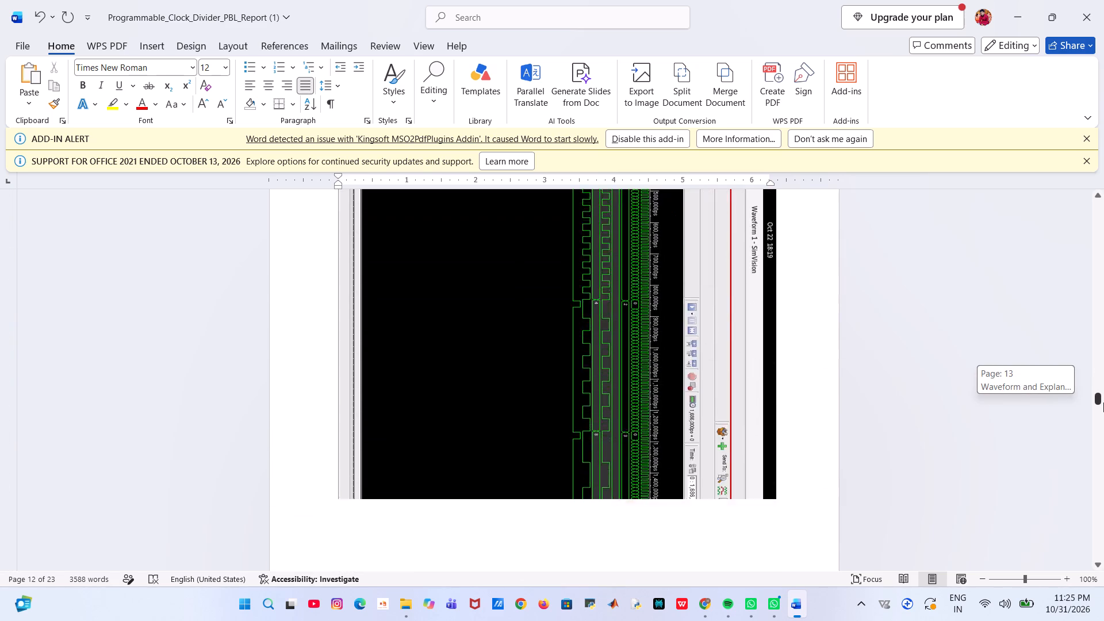
pyautogui.moveTo(1103, 402); pyautogui.dragTo(1103, 407)
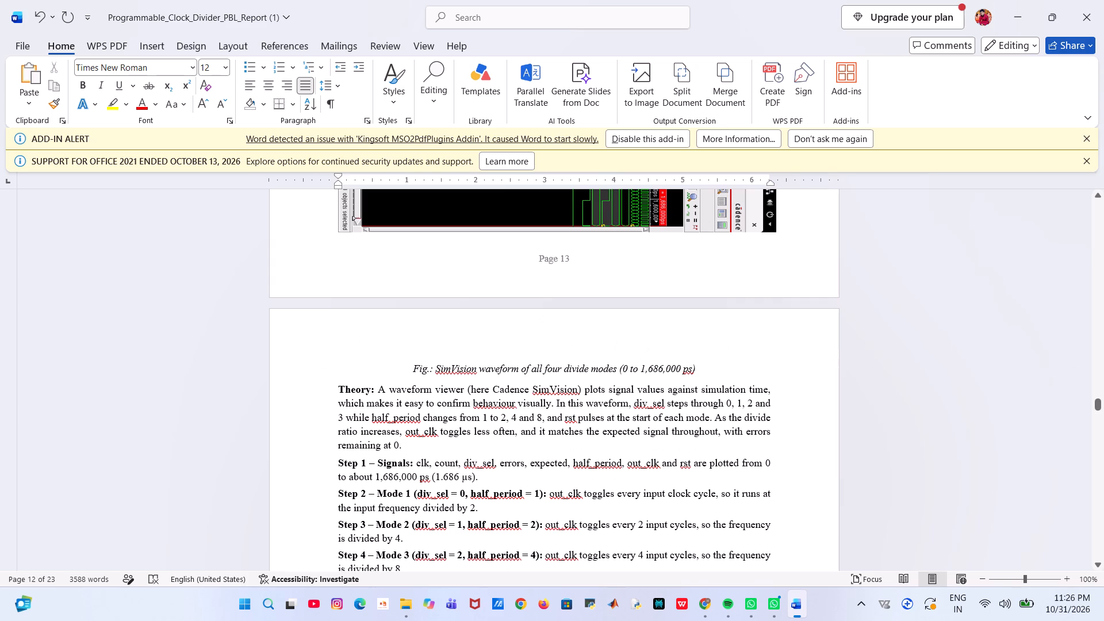
pyautogui.moveTo(719, 369); pyautogui.dragTo(401, 360)
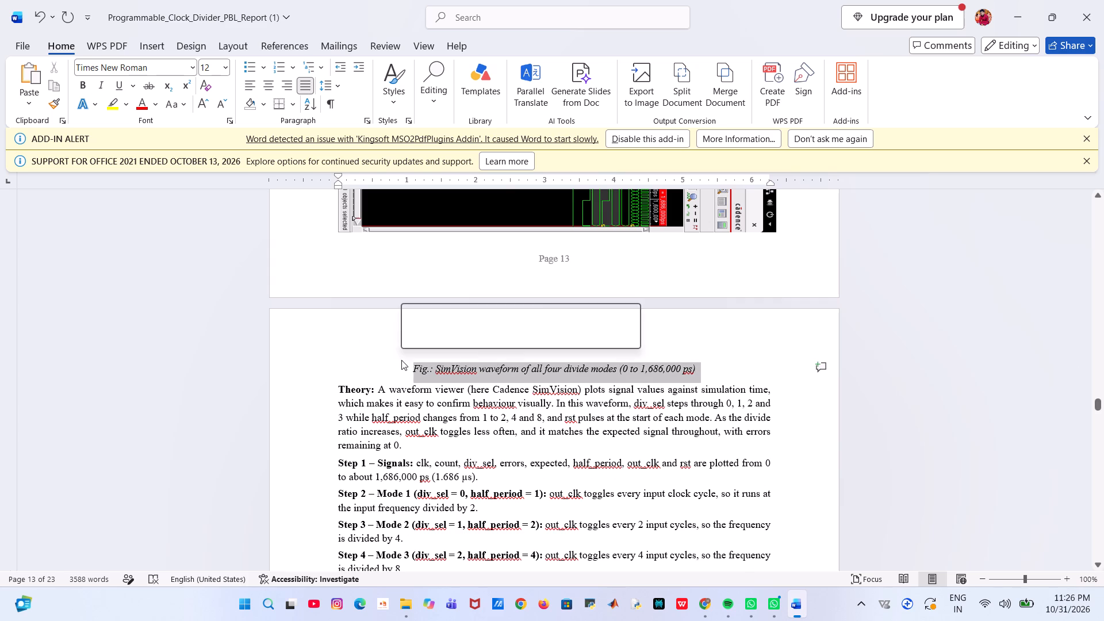
pyautogui.press('BackSpace')
# Remove the bold "Theory:" label from the start of the waveform explanation paragraph on page 14.
pyautogui.click(377, 371)
pyautogui.press('BackSpace')
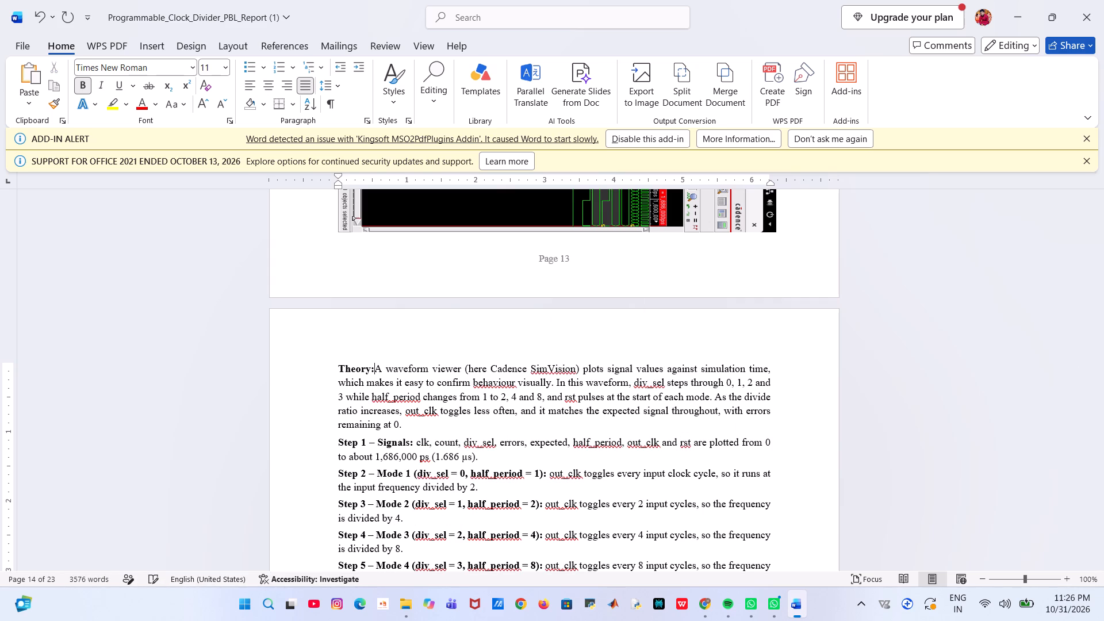
pyautogui.press('BackSpace')
pyautogui.press('BackSpace')
pyautogui.press('BackSpace')
pyautogui.press('BackSpace')
pyautogui.press('BackSpace')
pyautogui.press('BackSpace')
pyautogui.press('BackSpace')
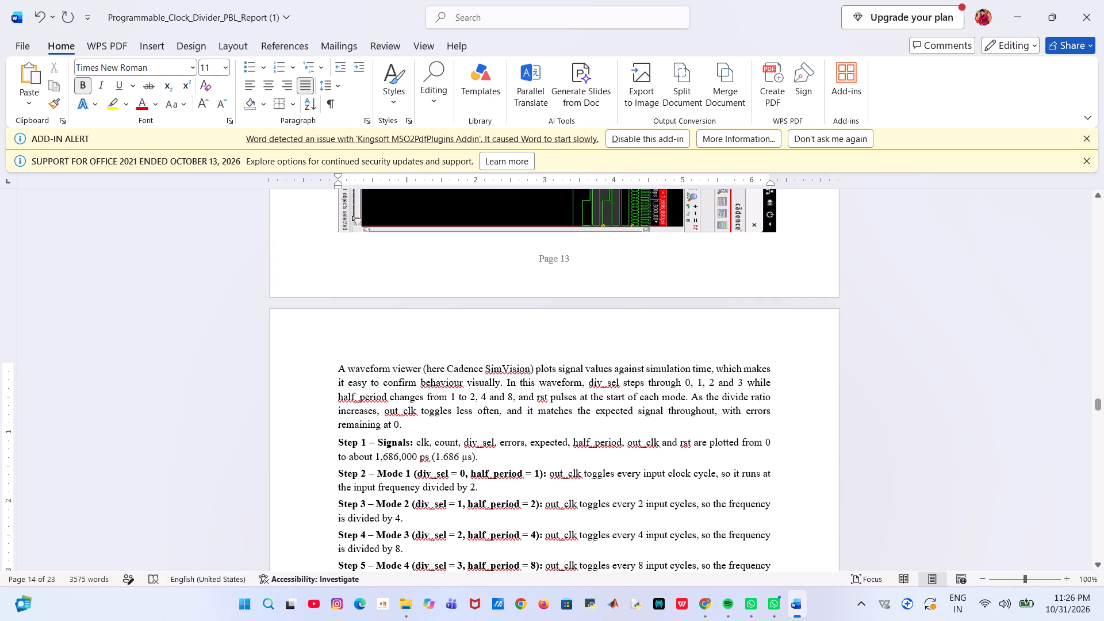
# Copy "Explanation" from the page 13 heading and paste it as a left-aligned heading above the waveform explanation on page 14.
pyautogui.moveTo(1101, 405); pyautogui.dragTo(1102, 392)
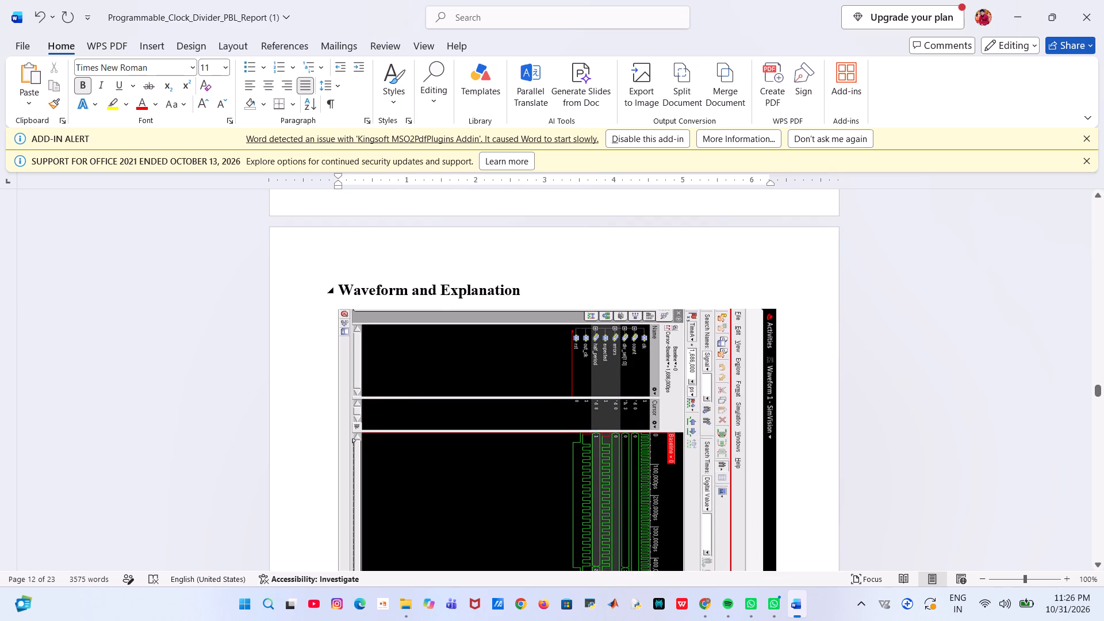
pyautogui.moveTo(526, 289); pyautogui.dragTo(435, 292)
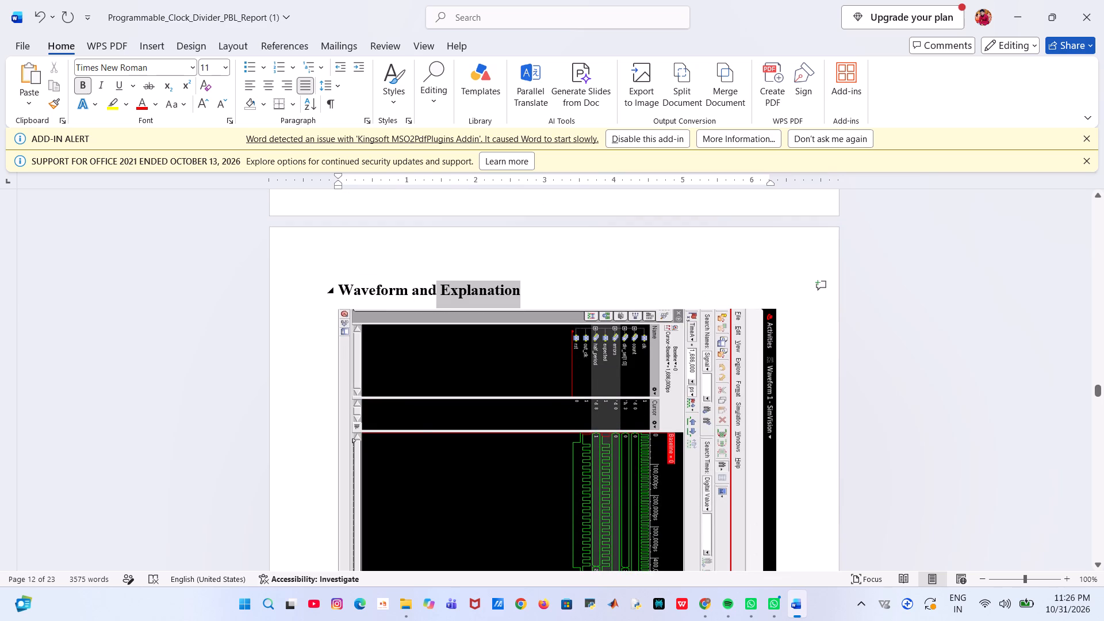
pyautogui.moveTo(435, 292); pyautogui.dragTo(435, 292)
pyautogui.hotkey('ctrl', 'c')
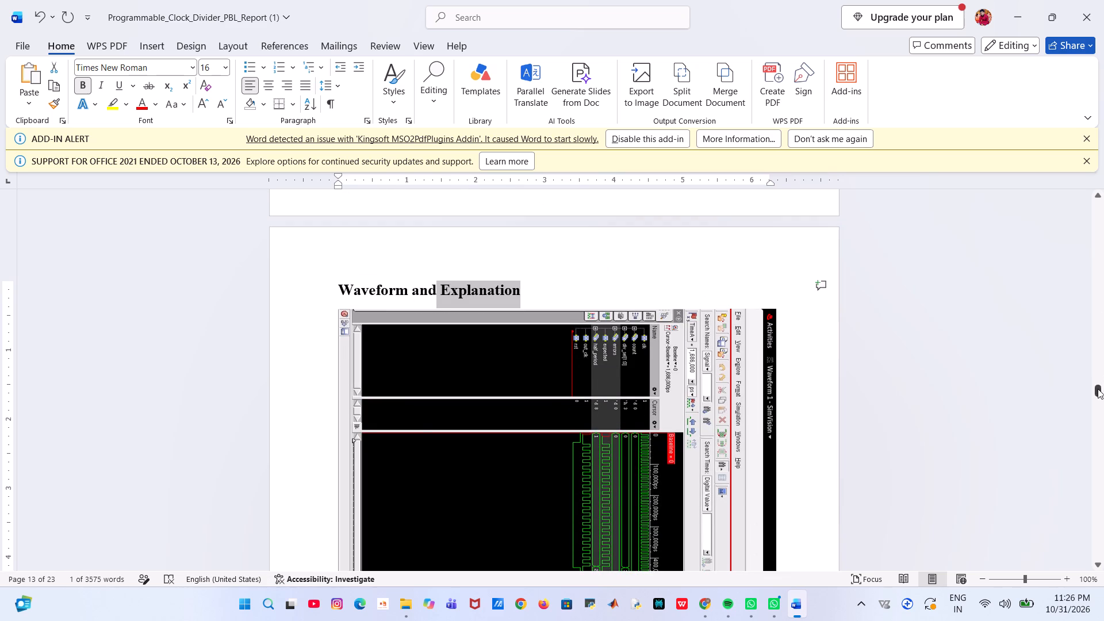
pyautogui.moveTo(1098, 389); pyautogui.dragTo(1101, 401)
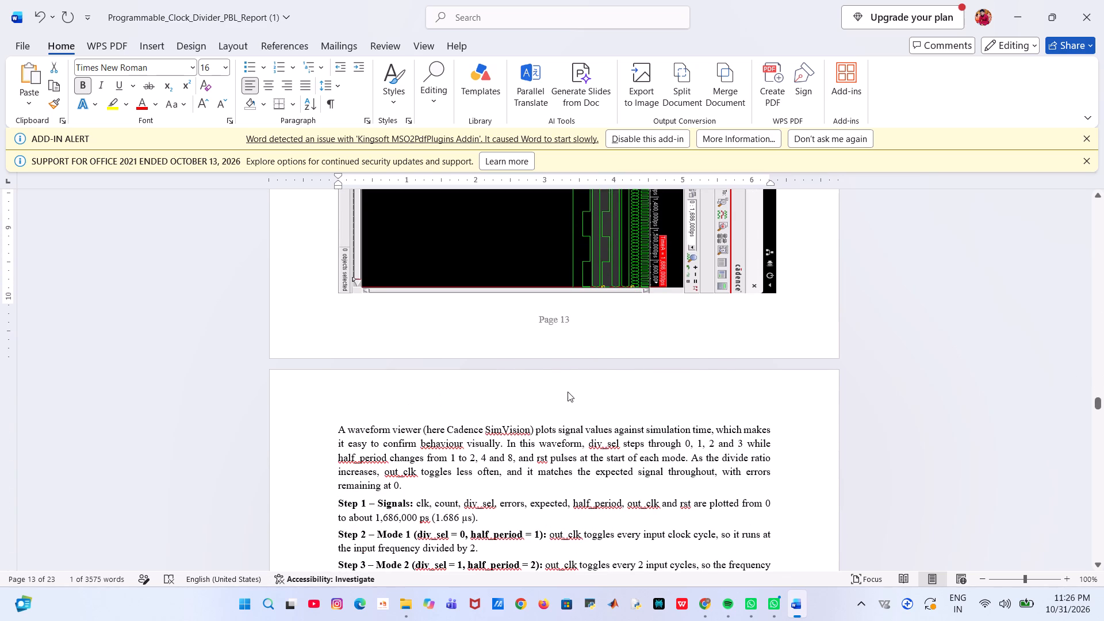
pyautogui.click(568, 394)
pyautogui.click(787, 286)
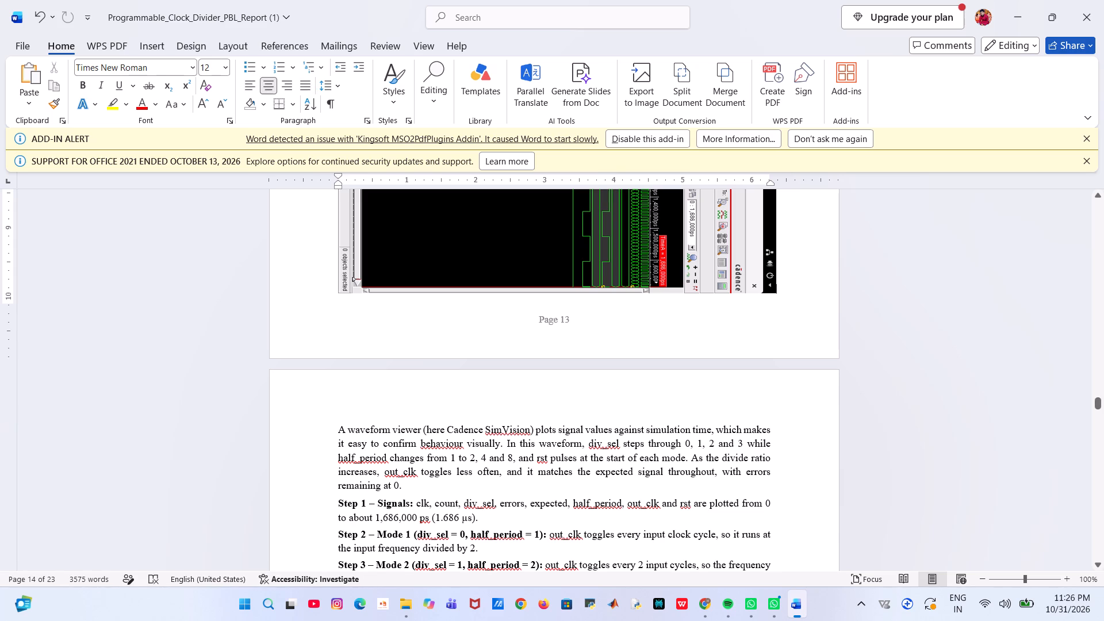
pyautogui.press('Return')
pyautogui.hotkey('ctrl', 'v')
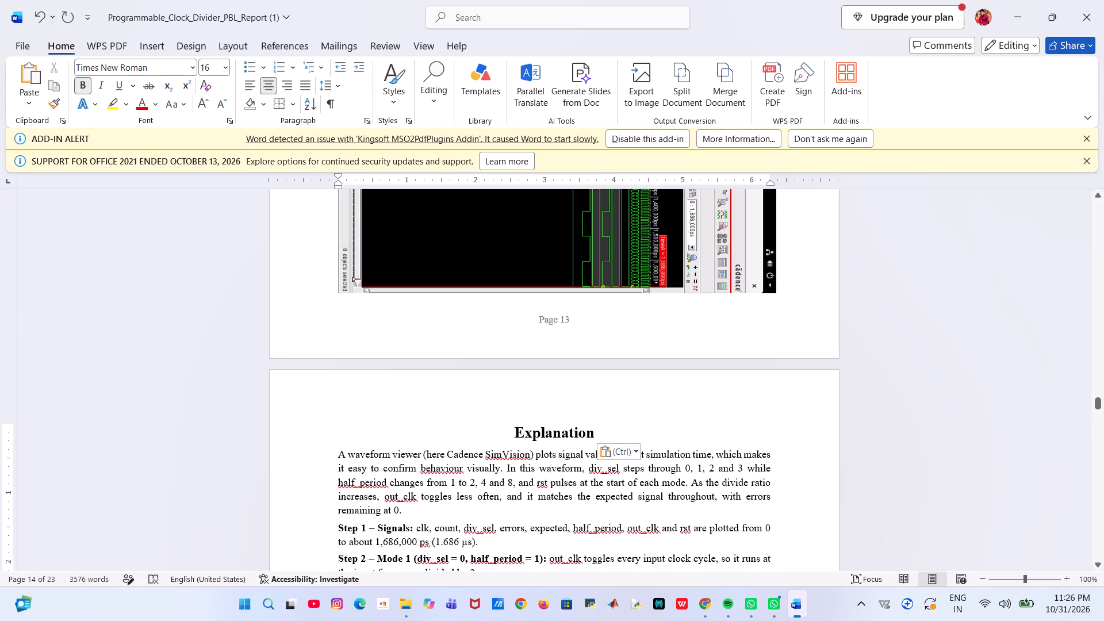
pyautogui.click(516, 434)
pyautogui.press('BackSpace')
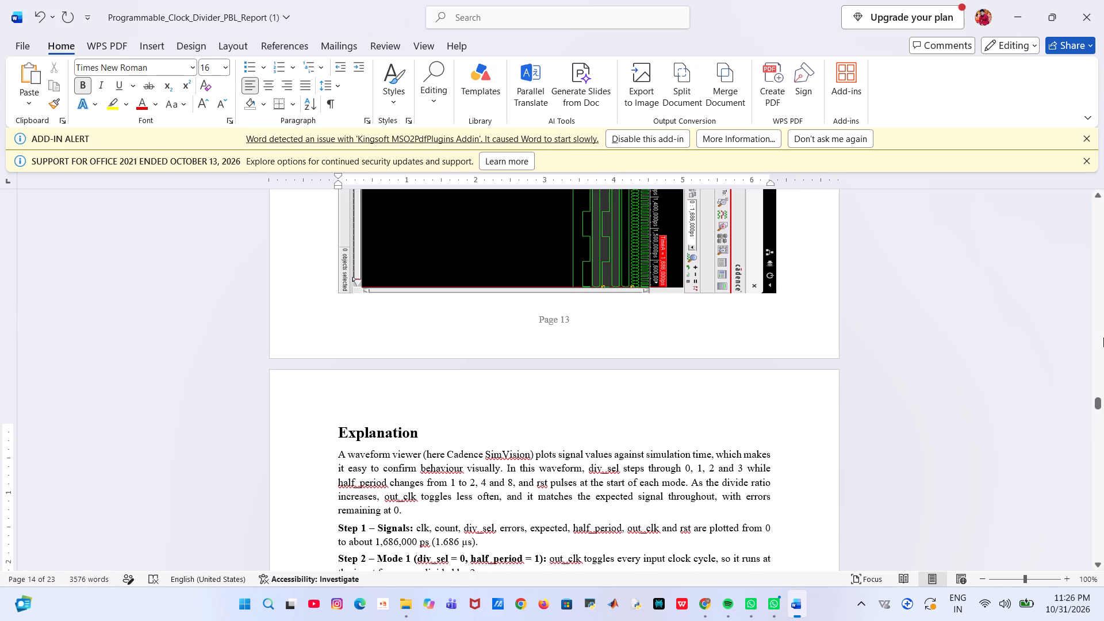
# Shorten the page 13 heading "Waveform and Explanation" to "Waveform".
pyautogui.moveTo(1098, 399); pyautogui.dragTo(1102, 389)
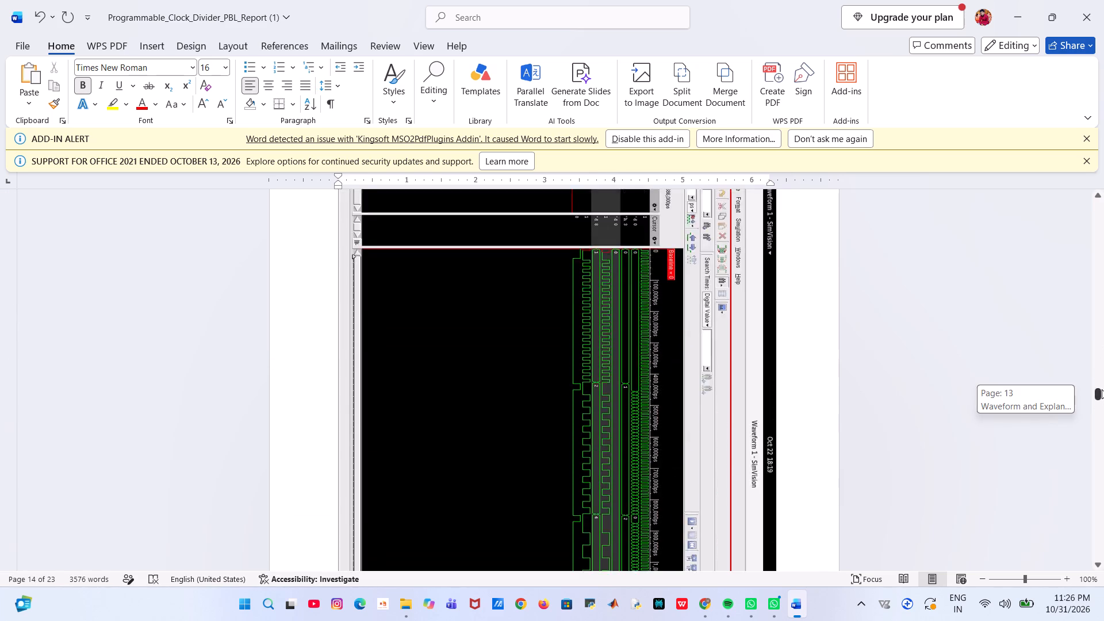
pyautogui.moveTo(1102, 389); pyautogui.dragTo(1103, 386)
pyautogui.moveTo(523, 325); pyautogui.dragTo(432, 326)
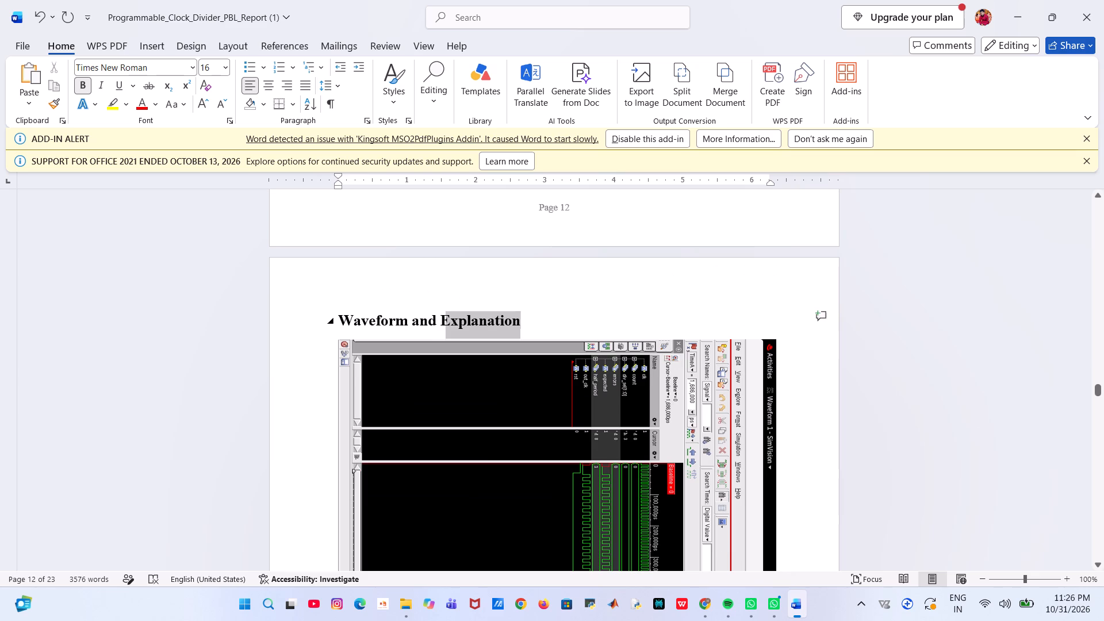
pyautogui.moveTo(432, 326); pyautogui.dragTo(420, 323)
pyautogui.press('BackSpace')
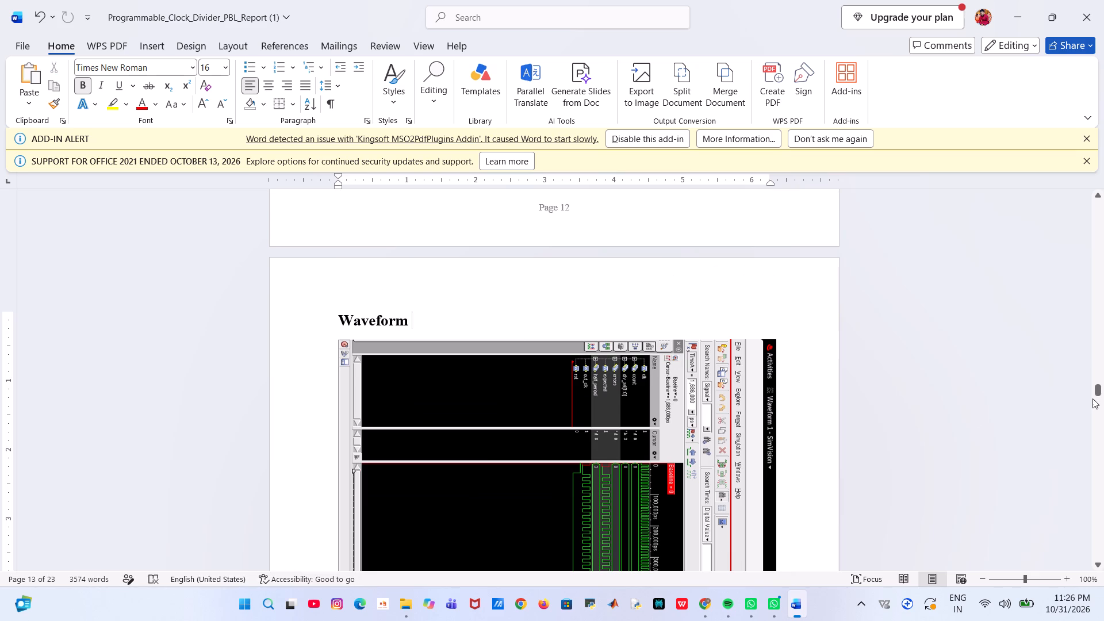
# Review pages 13 to 17, covering the waveform, its explanation, the synthesis reports and the netlist, for remaining formatting issues.
pyautogui.moveTo(1095, 389); pyautogui.dragTo(1099, 398)
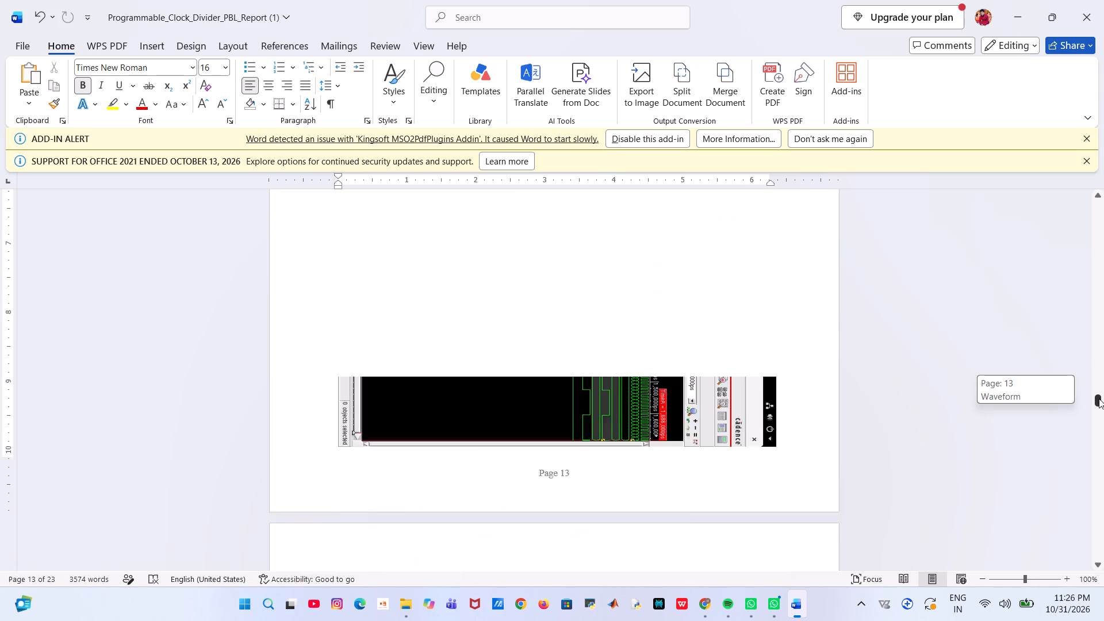
pyautogui.moveTo(1099, 398); pyautogui.dragTo(1097, 396)
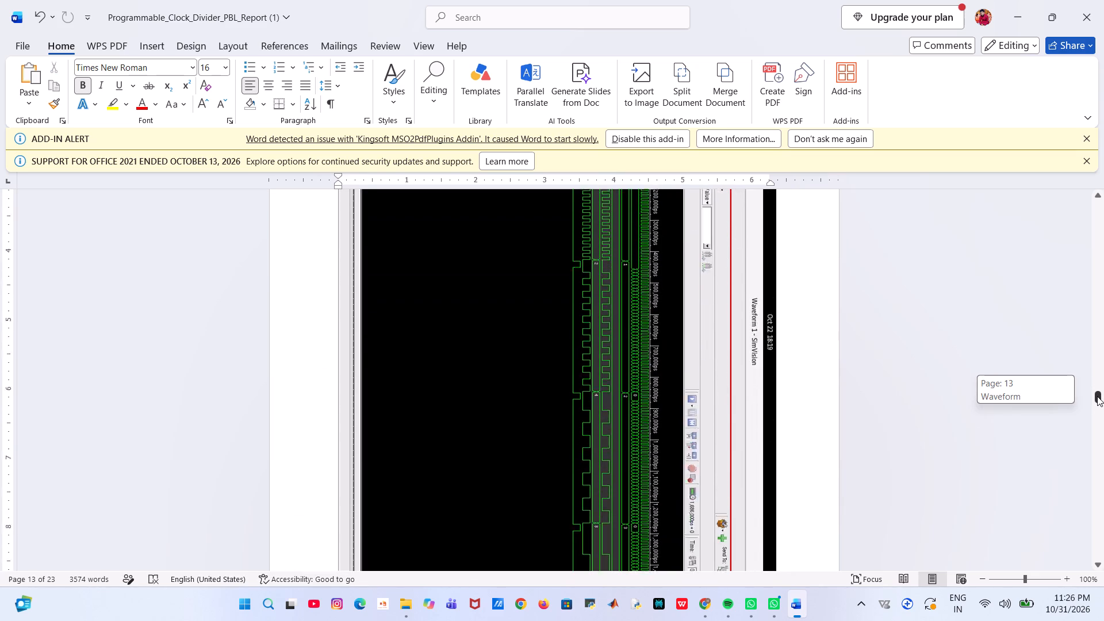
pyautogui.moveTo(1097, 396); pyautogui.dragTo(1096, 411)
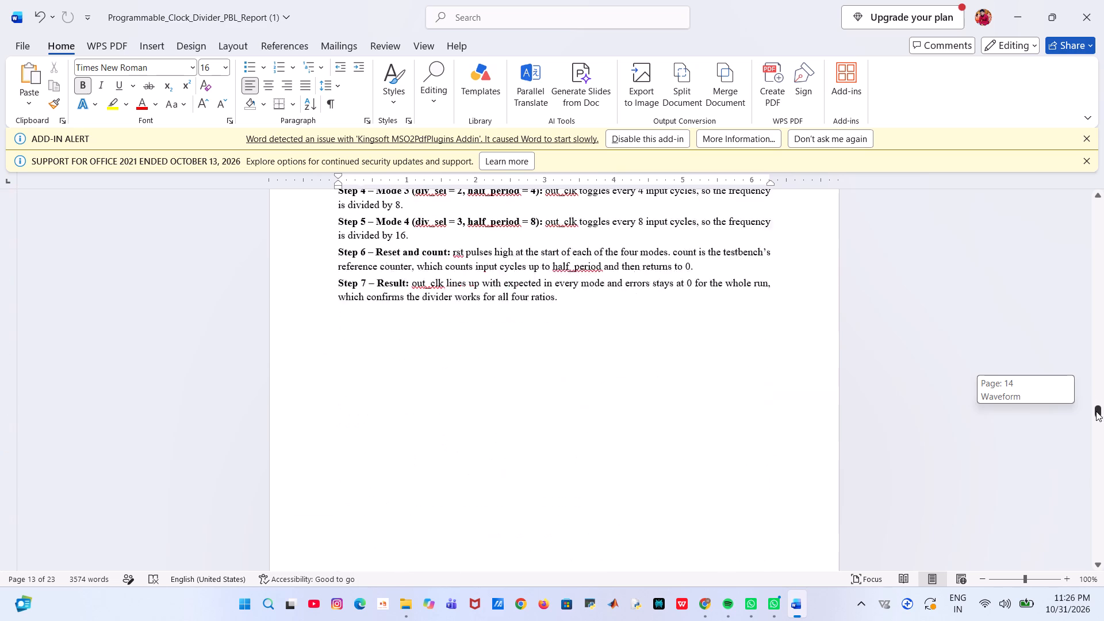
pyautogui.moveTo(1096, 411); pyautogui.dragTo(1100, 423)
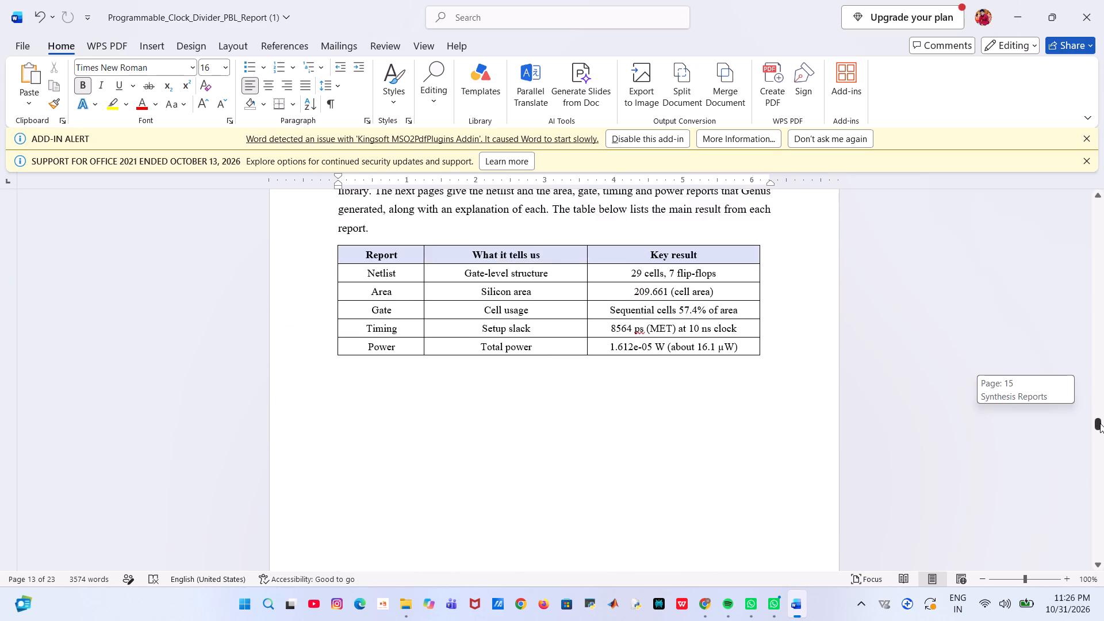
pyautogui.moveTo(1100, 423); pyautogui.dragTo(1100, 422)
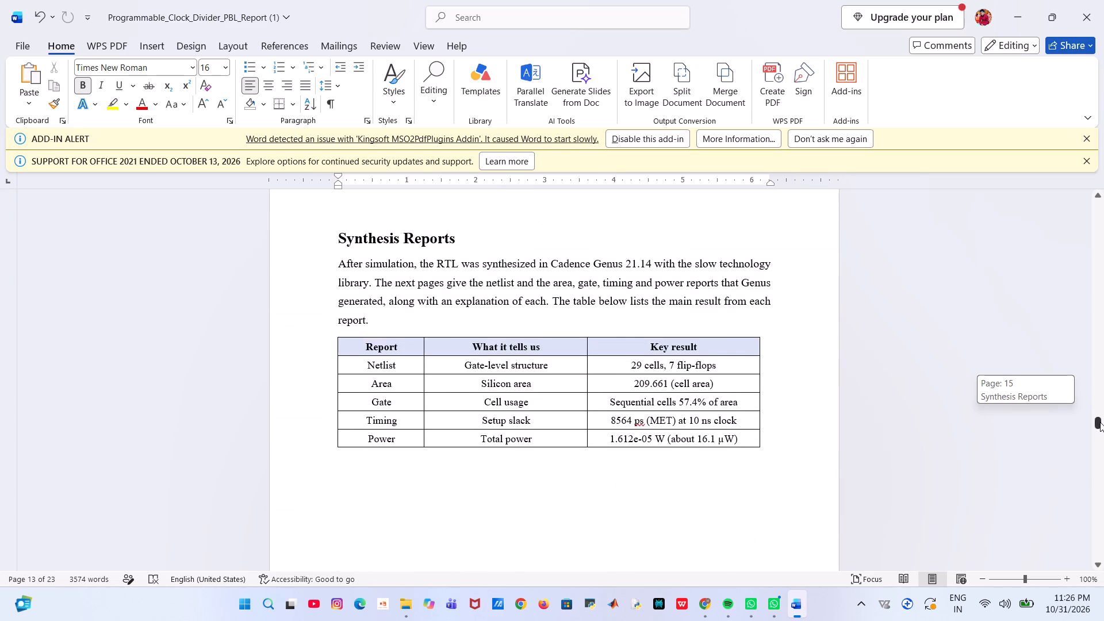
pyautogui.moveTo(1100, 422); pyautogui.dragTo(1101, 432)
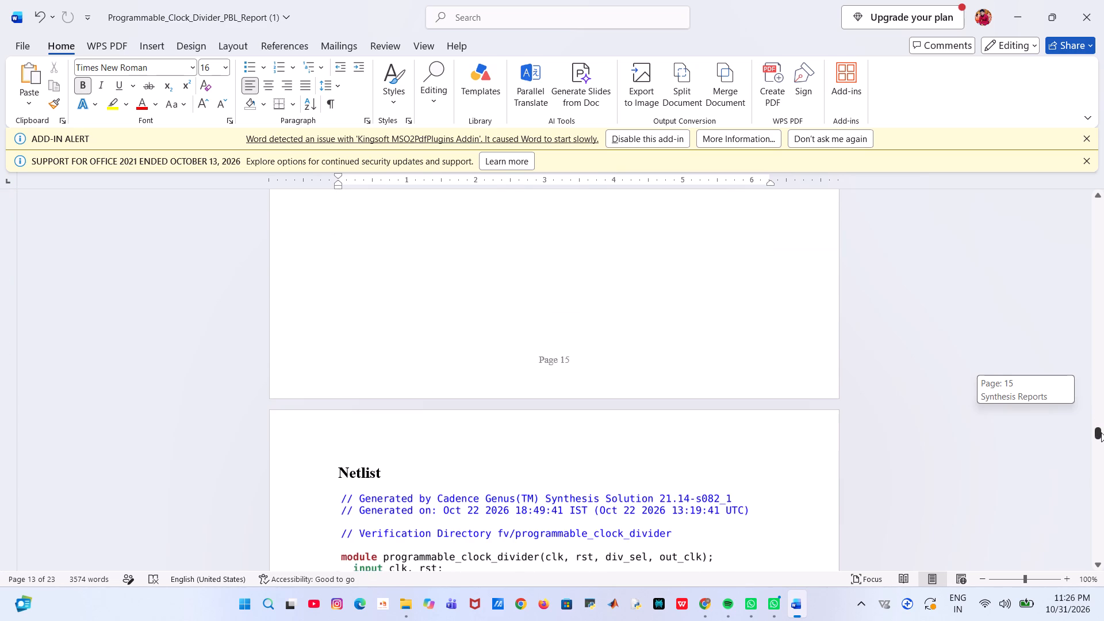
pyautogui.moveTo(1101, 432); pyautogui.dragTo(1102, 438)
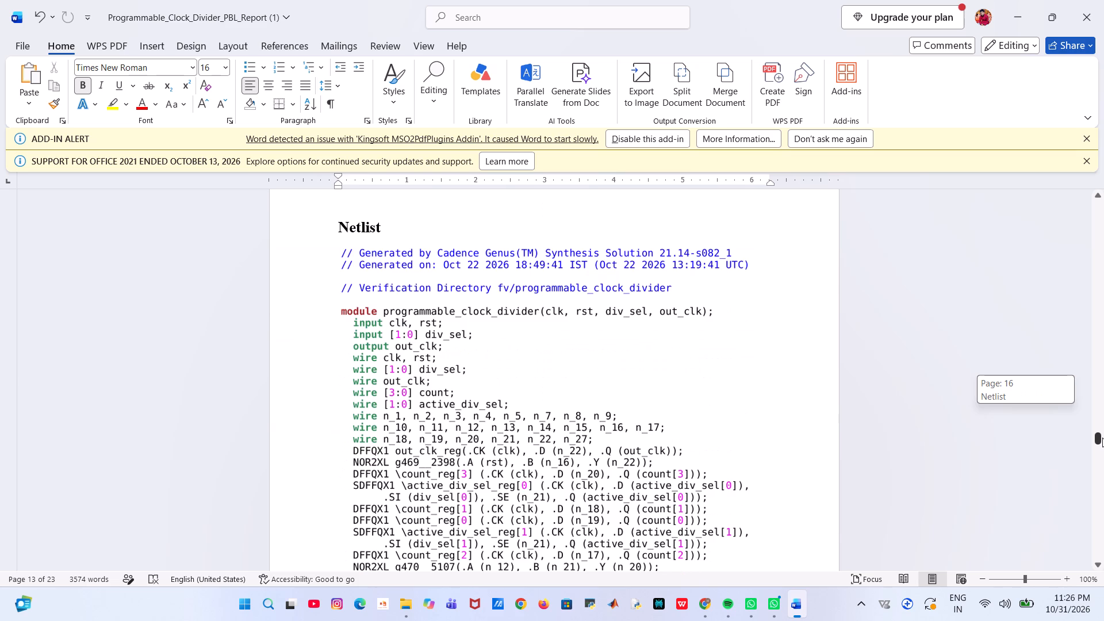
pyautogui.moveTo(1102, 438); pyautogui.dragTo(1103, 448)
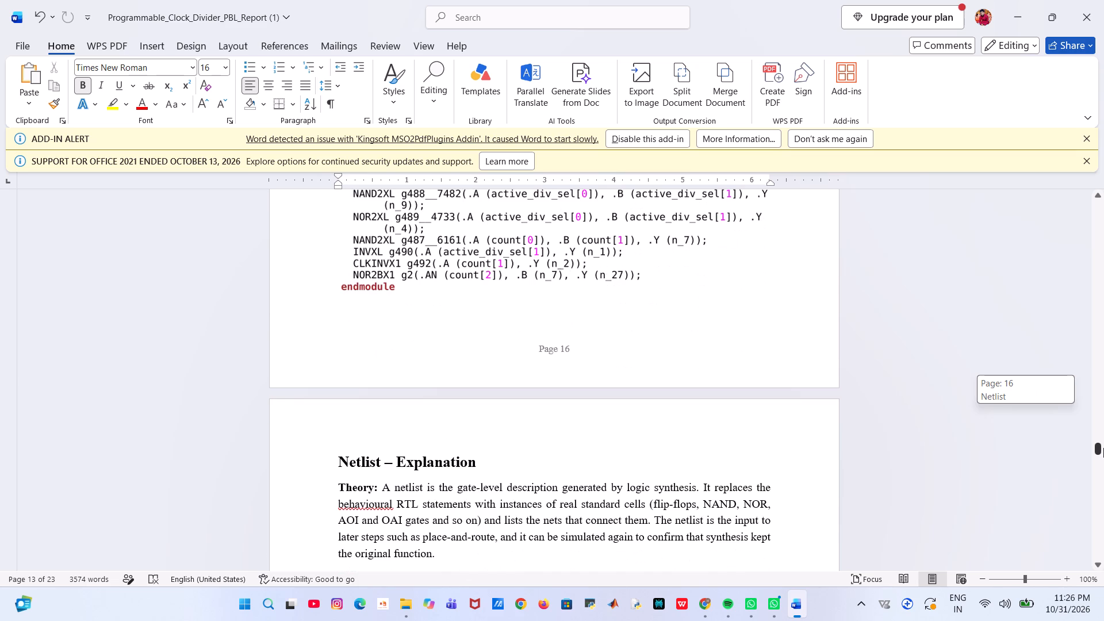
pyautogui.moveTo(1103, 448); pyautogui.dragTo(1101, 434)
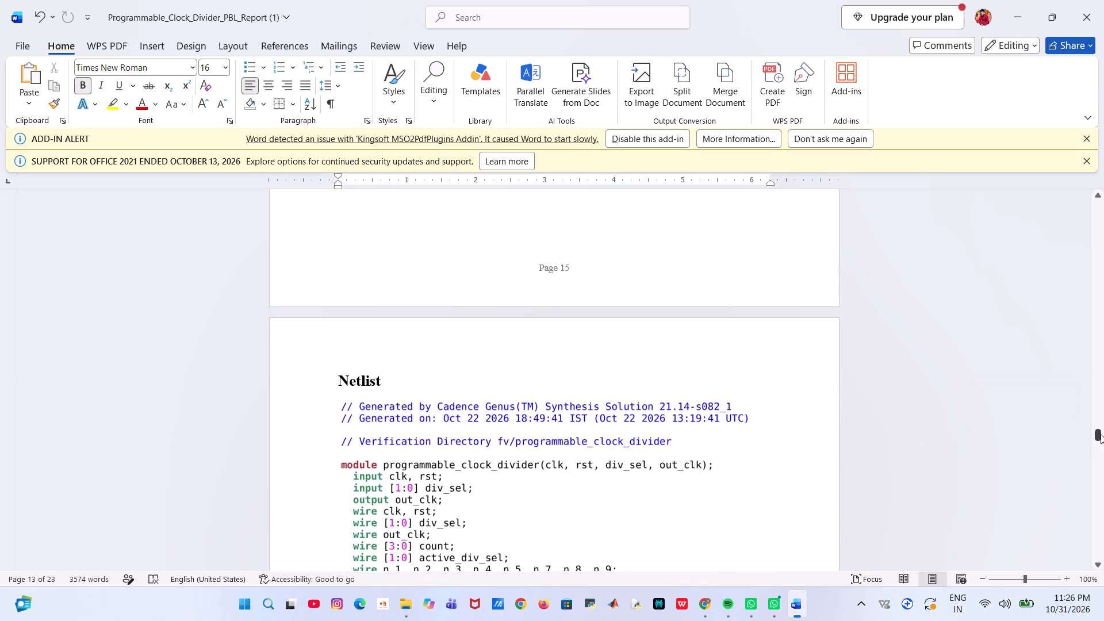
pyautogui.click(516, 469)
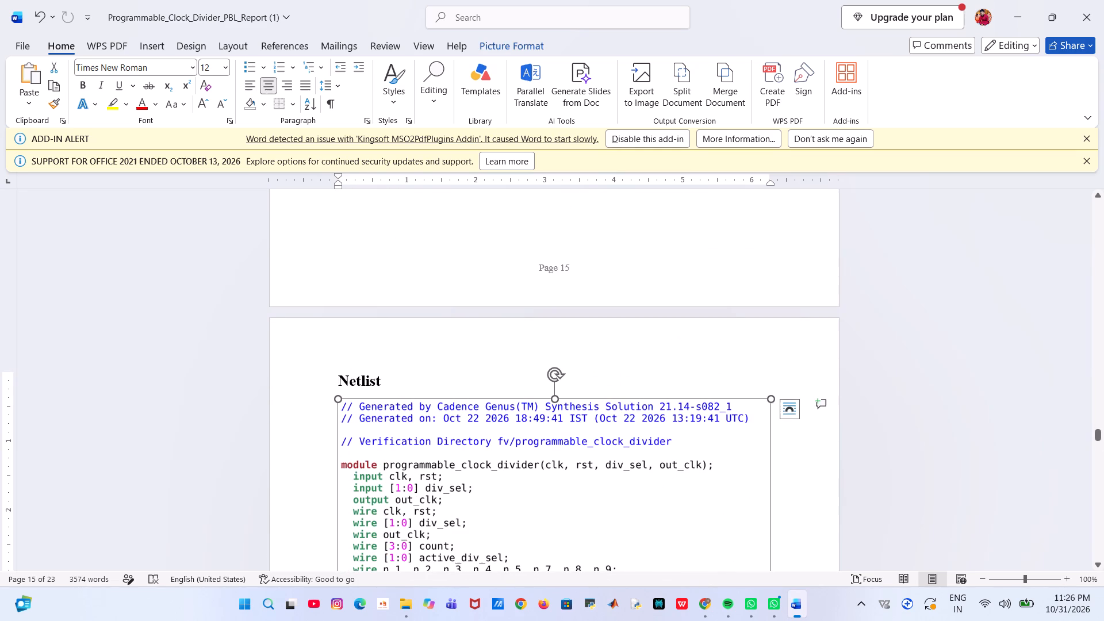
pyautogui.click(1053, 441)
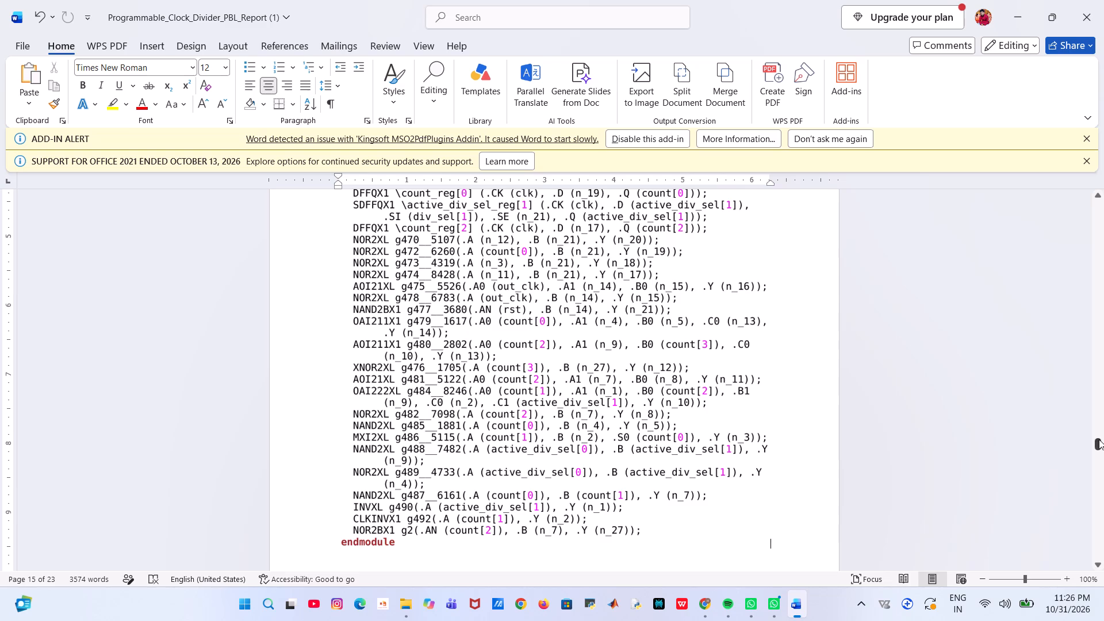
pyautogui.moveTo(1099, 439); pyautogui.dragTo(1102, 452)
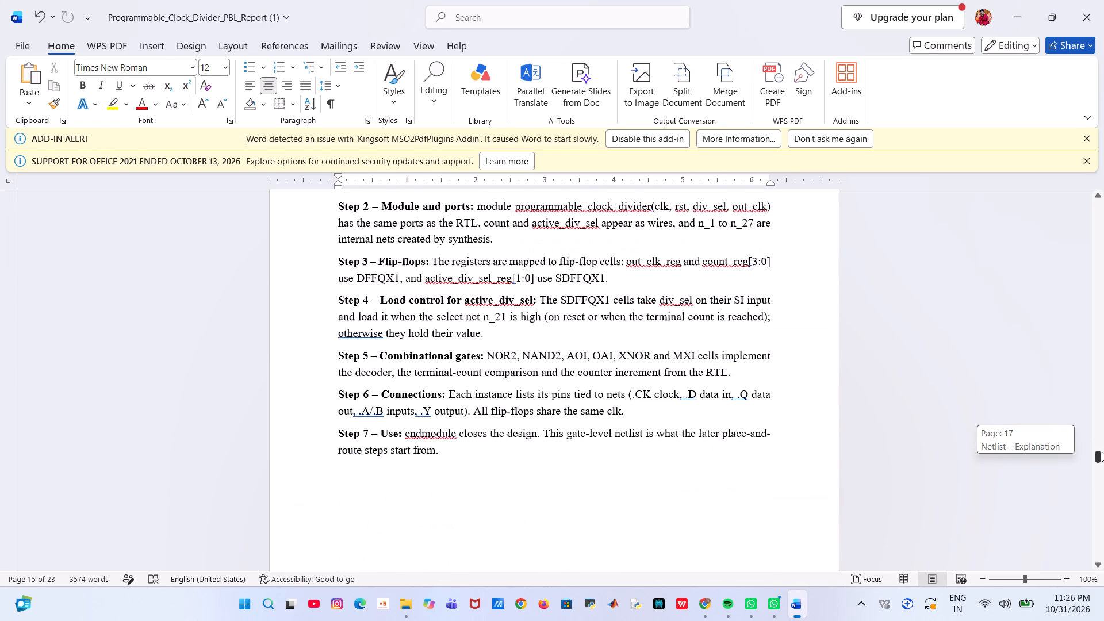
# Remove the bold "Theory:" label from the start of the area report explanation paragraph on page 18.
pyautogui.moveTo(1102, 452); pyautogui.dragTo(1101, 465)
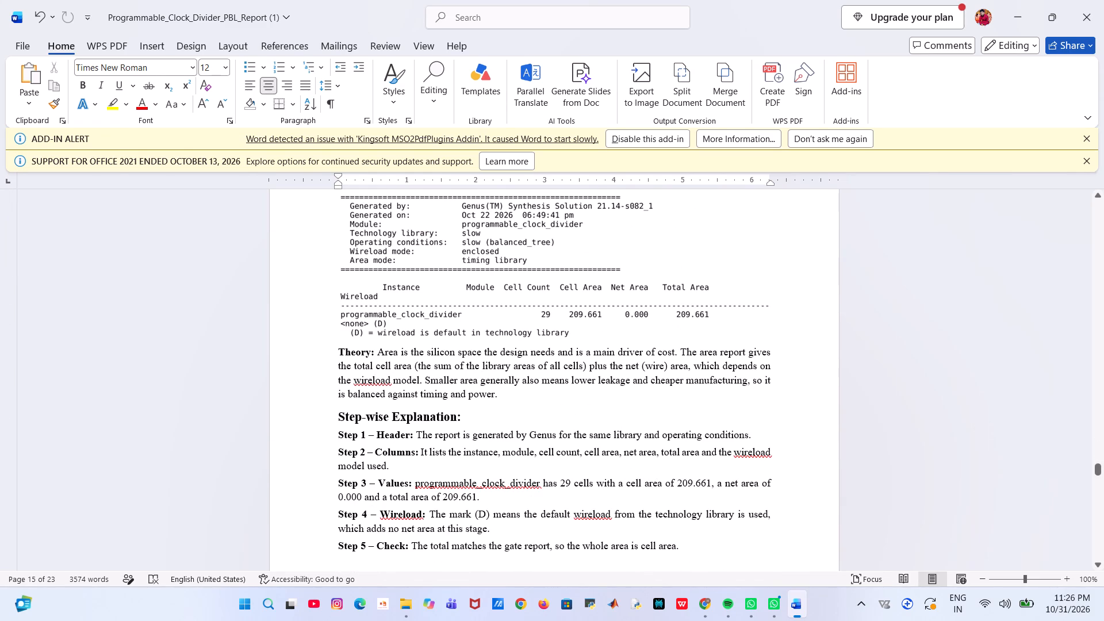
pyautogui.click(378, 352)
pyautogui.press('BackSpace')
pyautogui.press('BackSpace')
pyautogui.press('BackSpace')
pyautogui.press('BackSpace')
pyautogui.press('BackSpace')
pyautogui.press('BackSpace')
pyautogui.press('BackSpace')
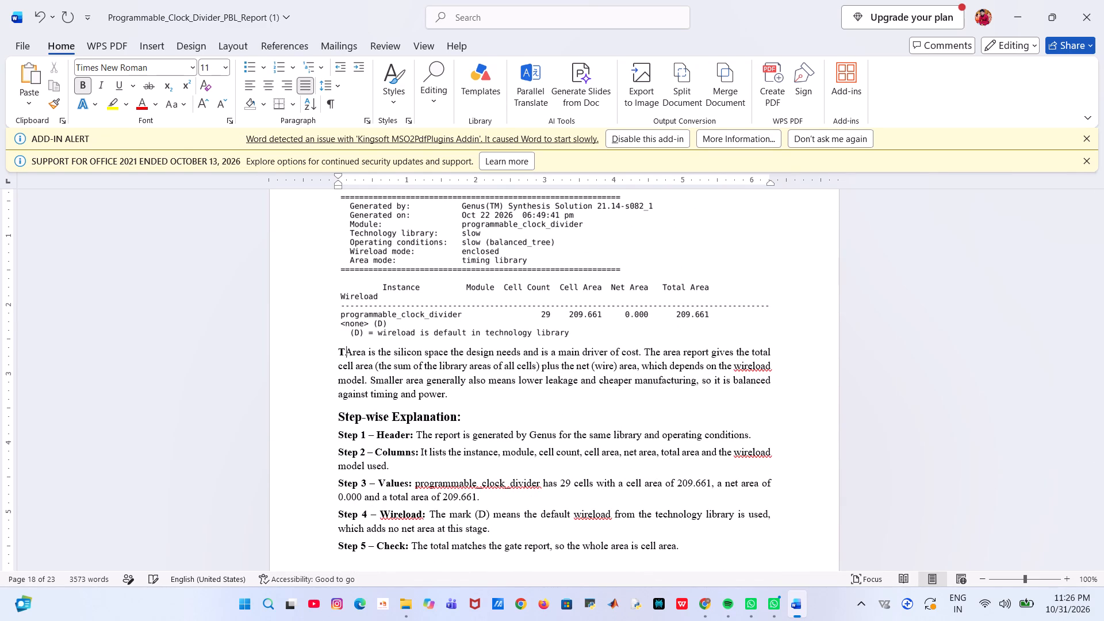
pyautogui.press('BackSpace')
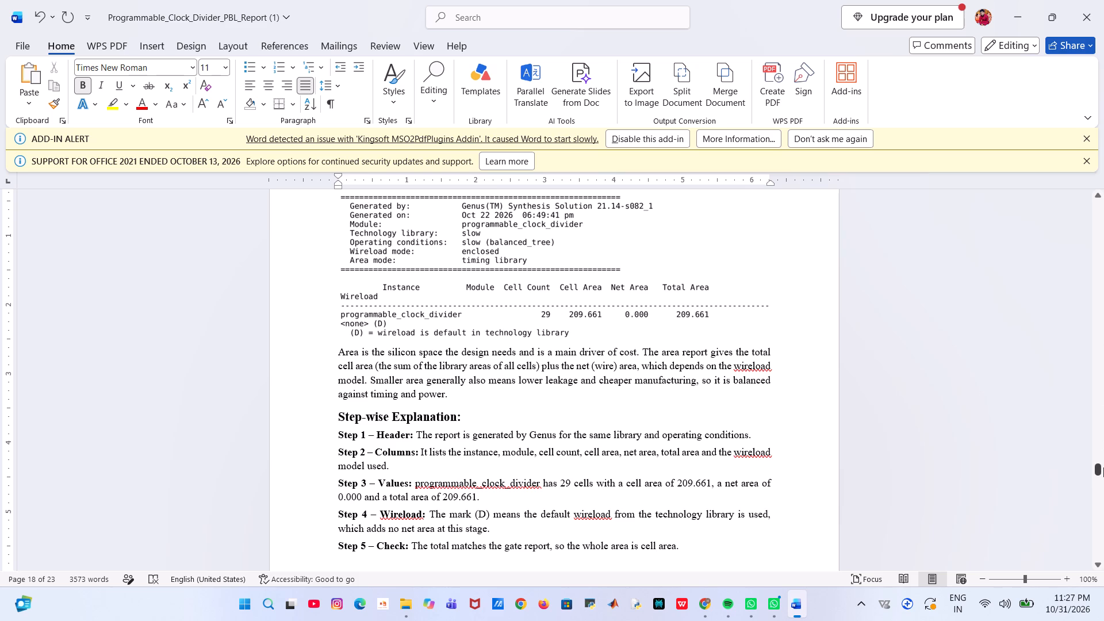
# Stretch the area report image on page 18 vertically to about 3.3 inches tall, keeping it as wide as the text.
pyautogui.click(1101, 471)
pyautogui.click(520, 367)
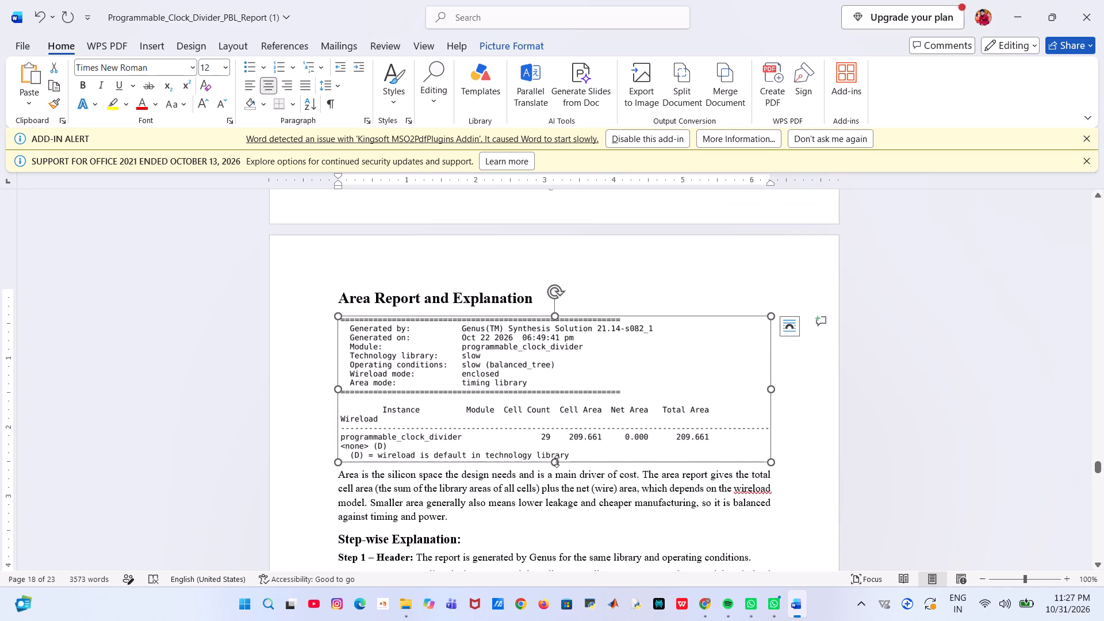
pyautogui.moveTo(557, 462); pyautogui.dragTo(643, 538)
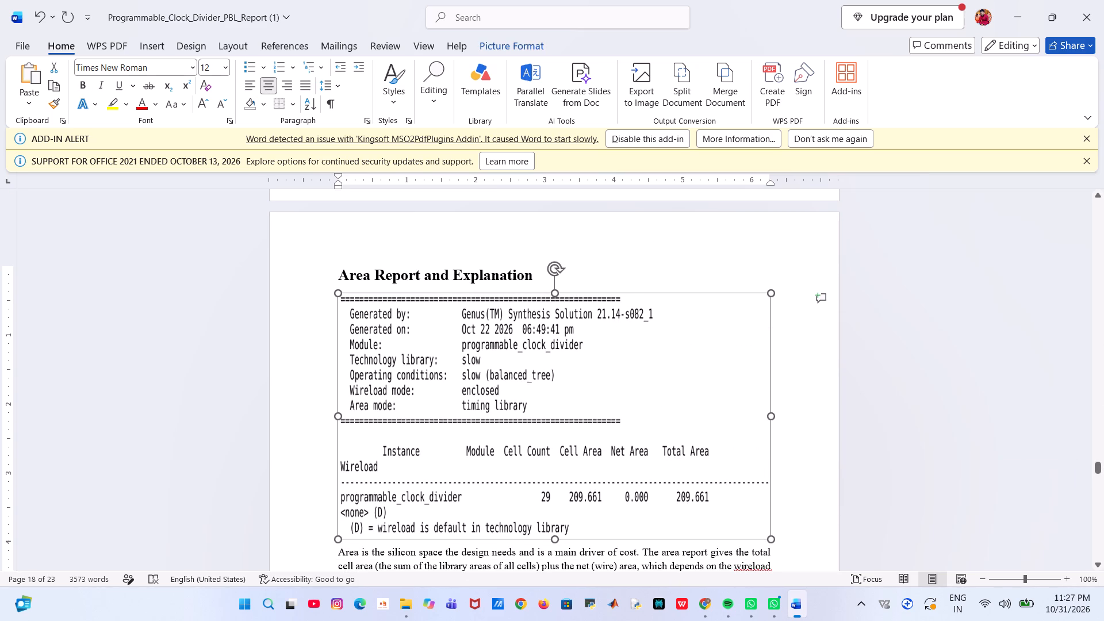
pyautogui.moveTo(643, 538); pyautogui.dragTo(643, 529)
pyautogui.moveTo(773, 409); pyautogui.dragTo(789, 408)
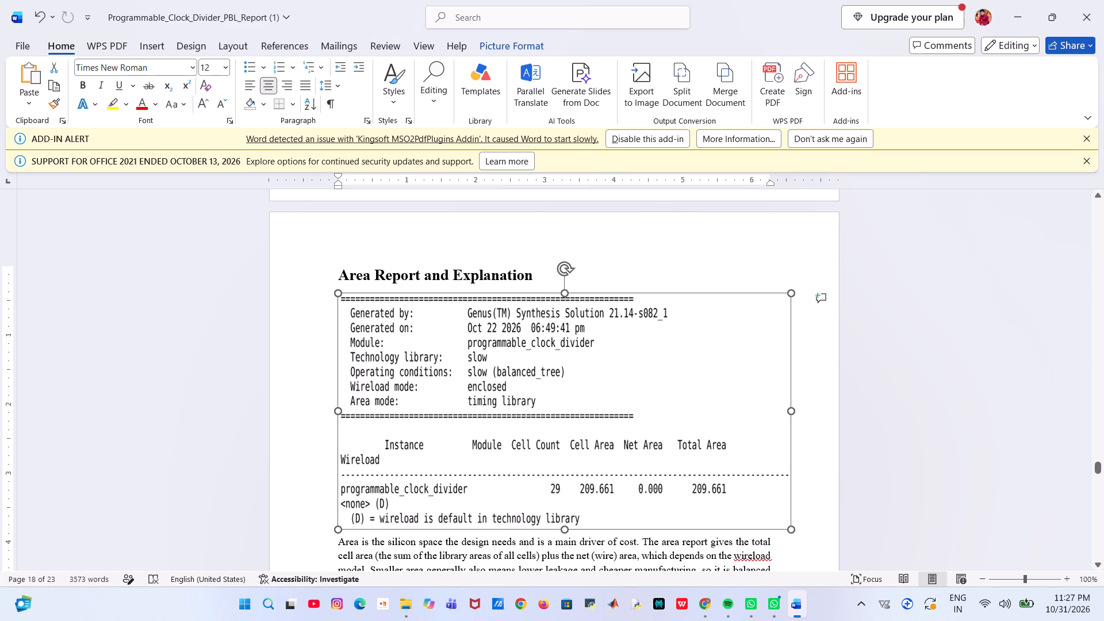
pyautogui.moveTo(789, 408); pyautogui.dragTo(771, 417)
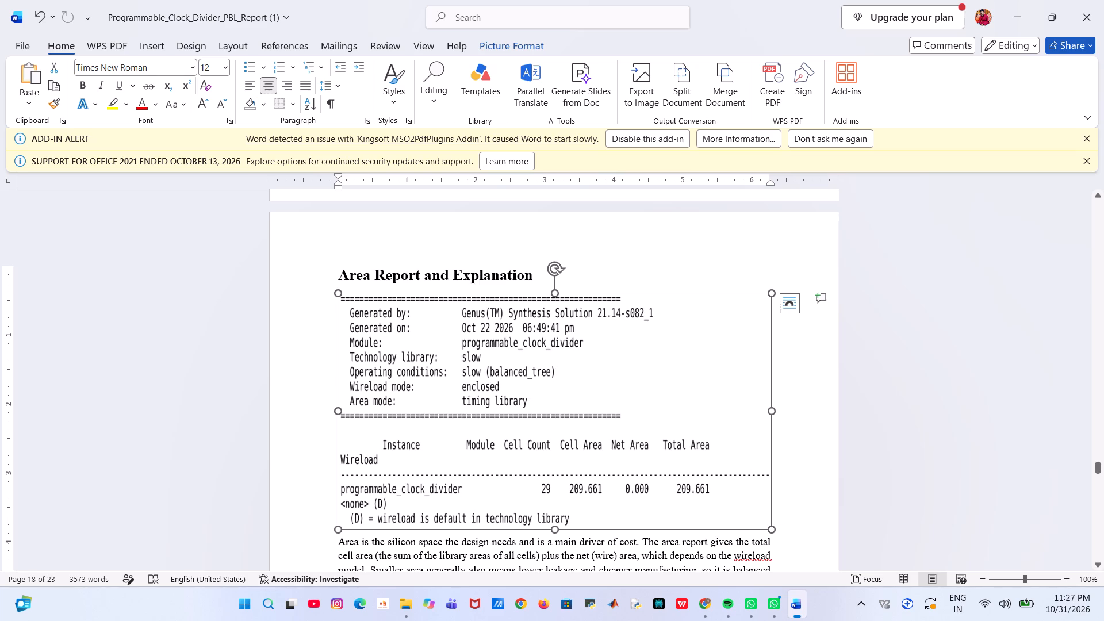
pyautogui.click(1029, 457)
pyautogui.click(543, 485)
pyautogui.moveTo(554, 534); pyautogui.dragTo(558, 525)
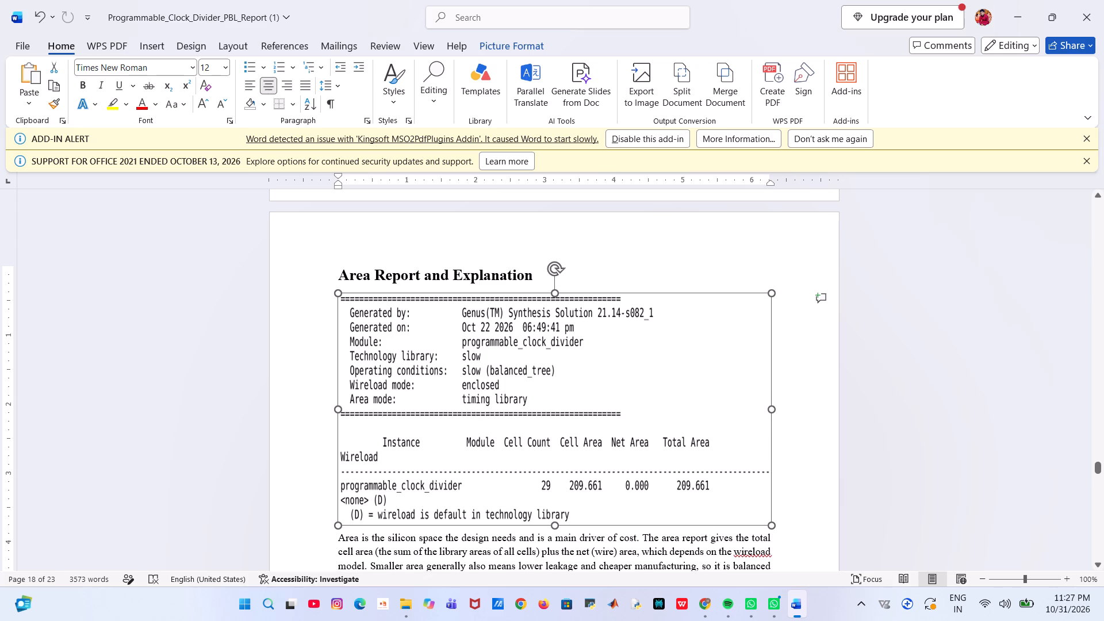
pyautogui.moveTo(558, 525); pyautogui.dragTo(558, 524)
pyautogui.click(823, 427)
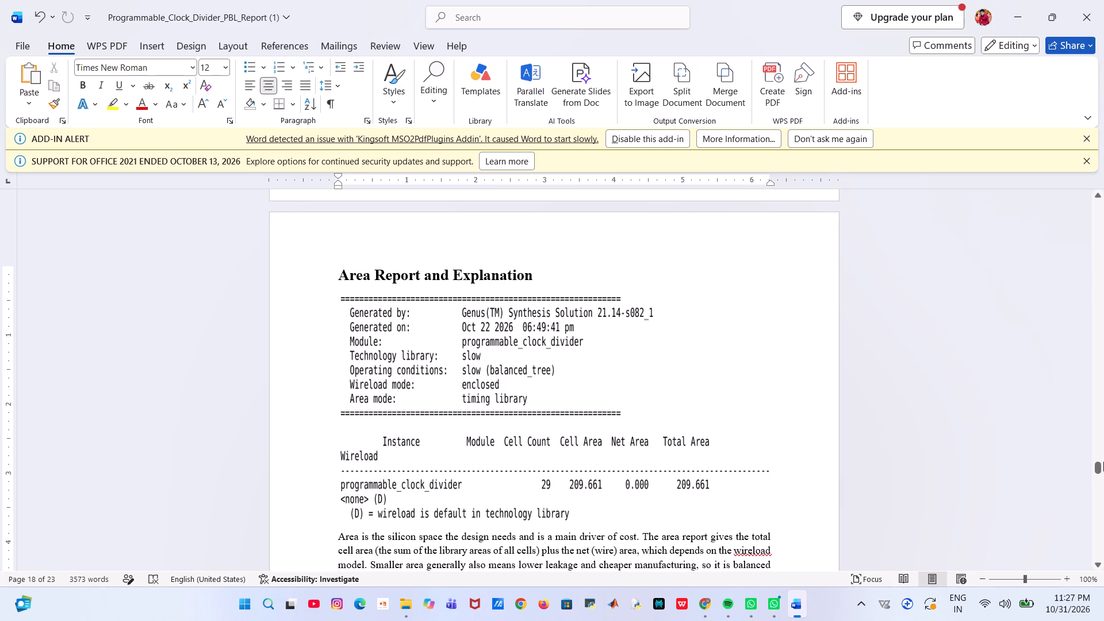
# Examine the layout of the Area Report and Gate Report pages, 18 and 19, including their images and explanation text.
pyautogui.moveTo(1099, 469); pyautogui.dragTo(1099, 469)
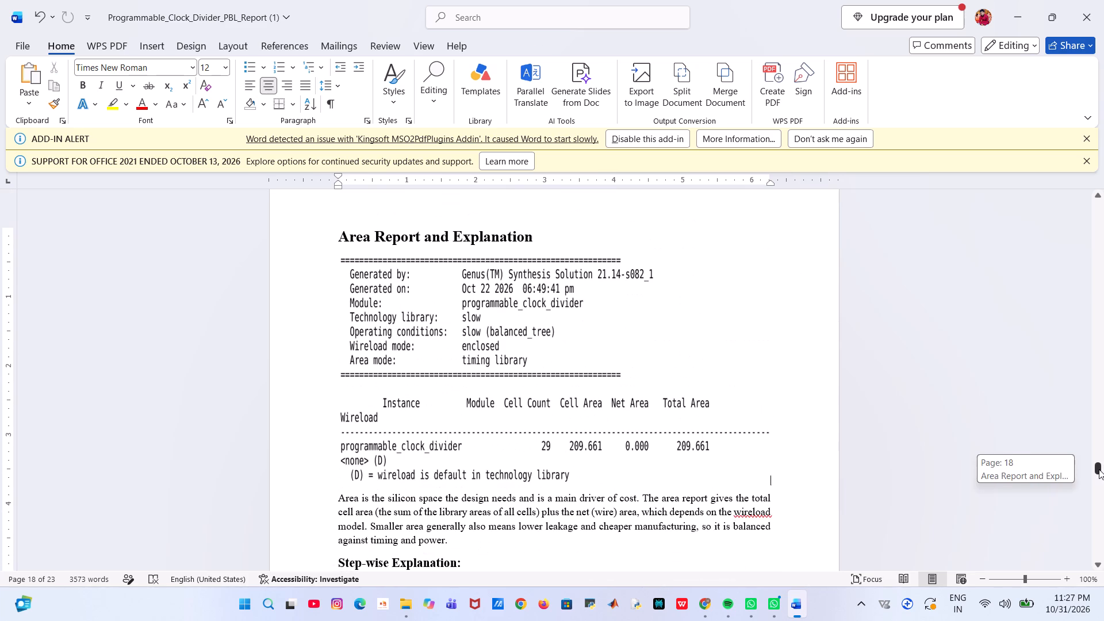
pyautogui.moveTo(1099, 469); pyautogui.dragTo(1099, 467)
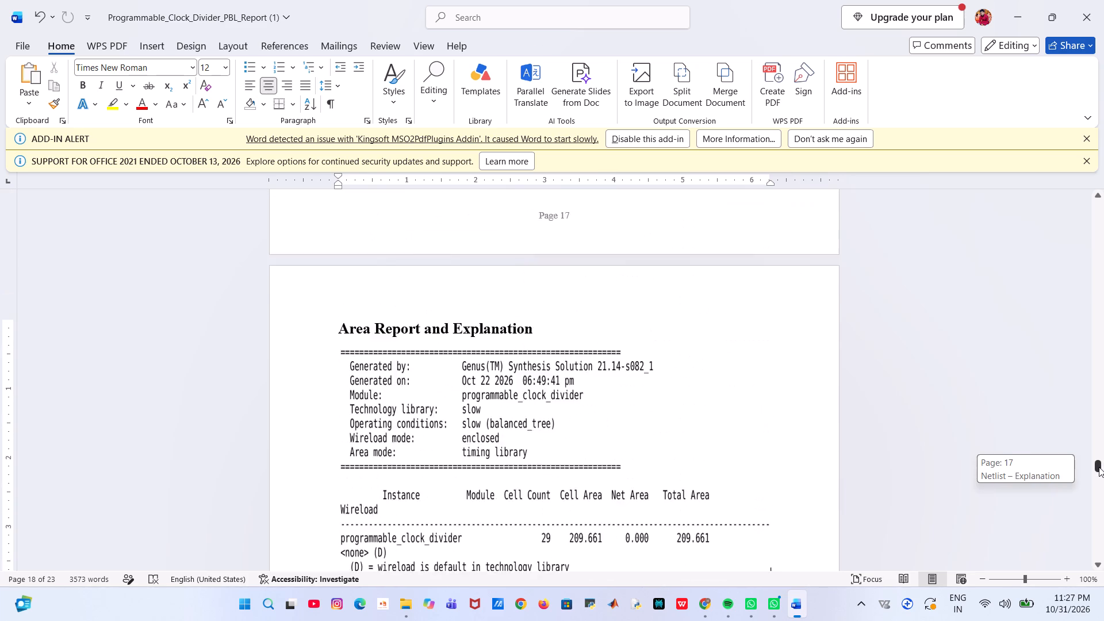
pyautogui.moveTo(1099, 467); pyautogui.dragTo(1099, 476)
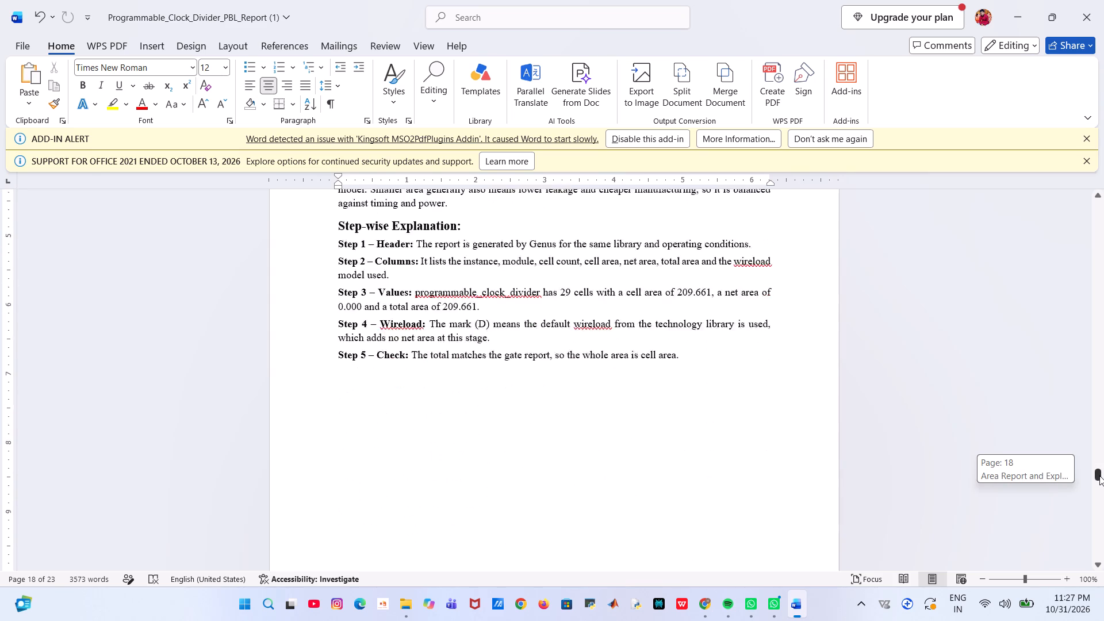
pyautogui.moveTo(1099, 476); pyautogui.dragTo(1099, 487)
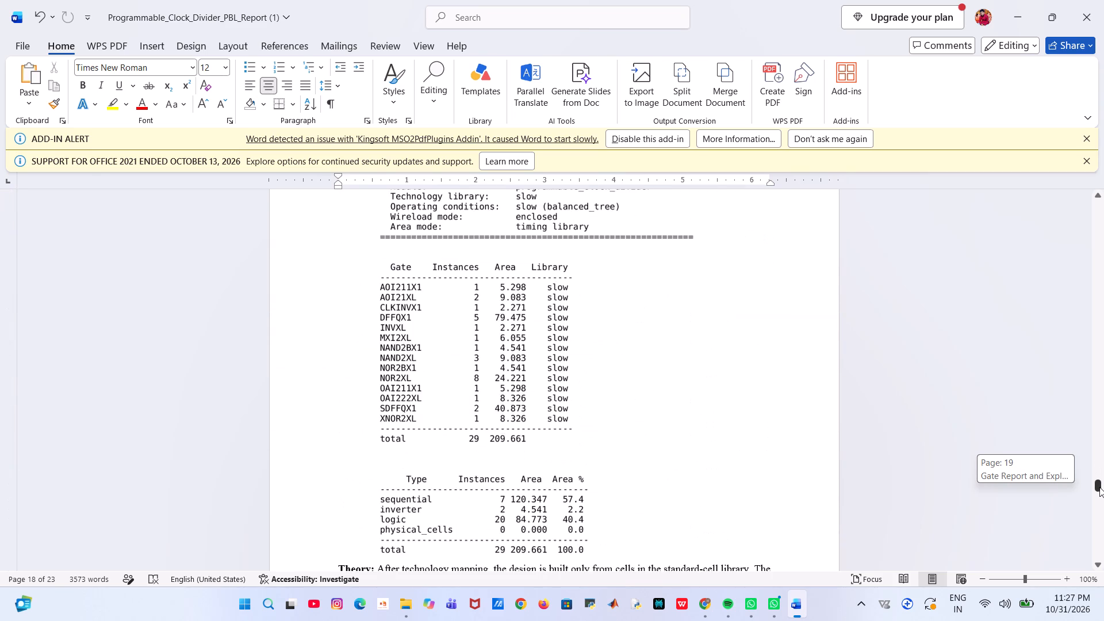
pyautogui.moveTo(1099, 487); pyautogui.dragTo(1100, 484)
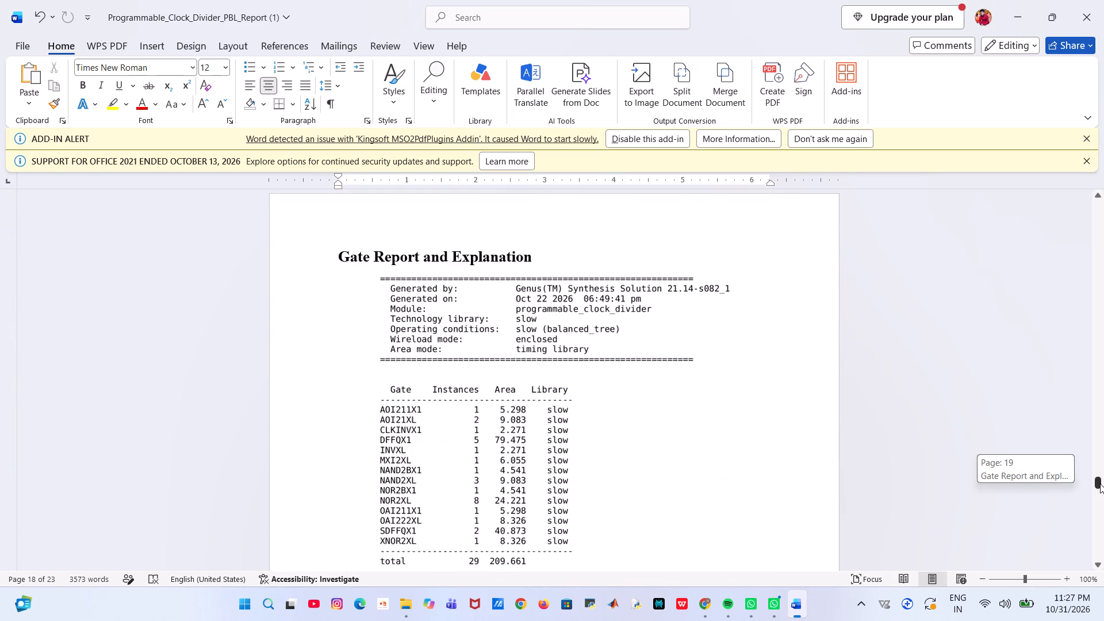
pyautogui.moveTo(1100, 484); pyautogui.dragTo(1100, 464)
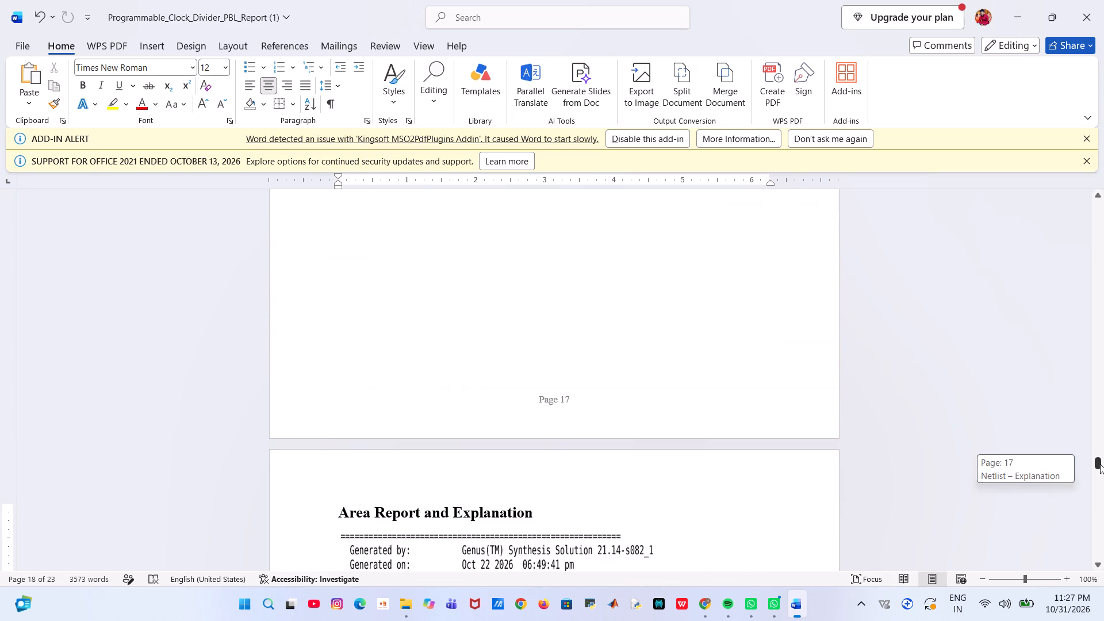
pyautogui.moveTo(1100, 464); pyautogui.dragTo(1099, 470)
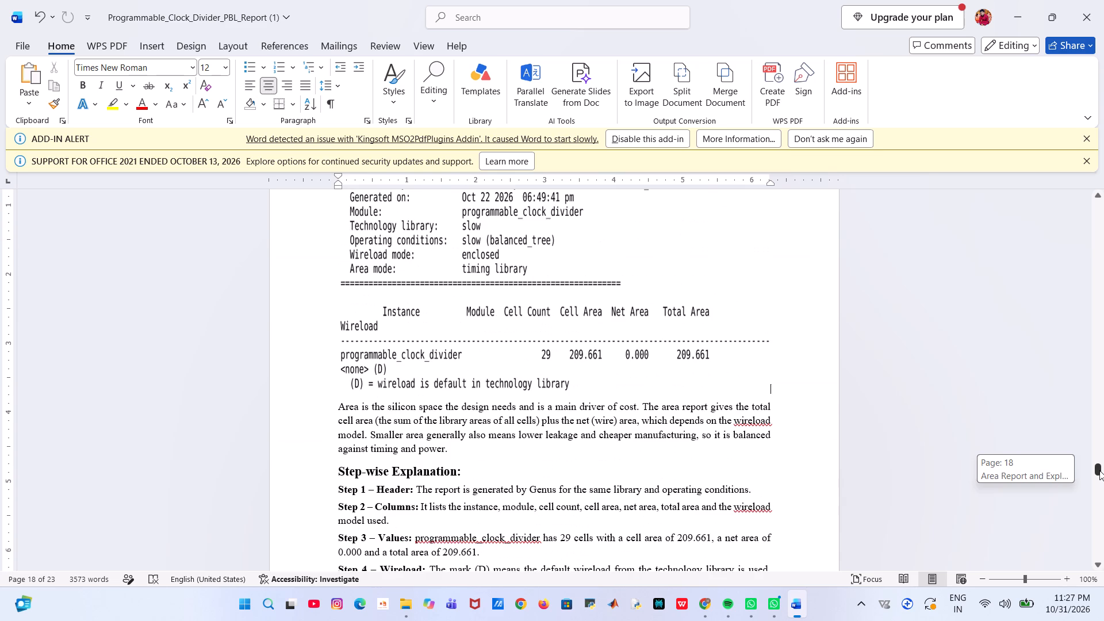
pyautogui.moveTo(1099, 470); pyautogui.dragTo(1099, 468)
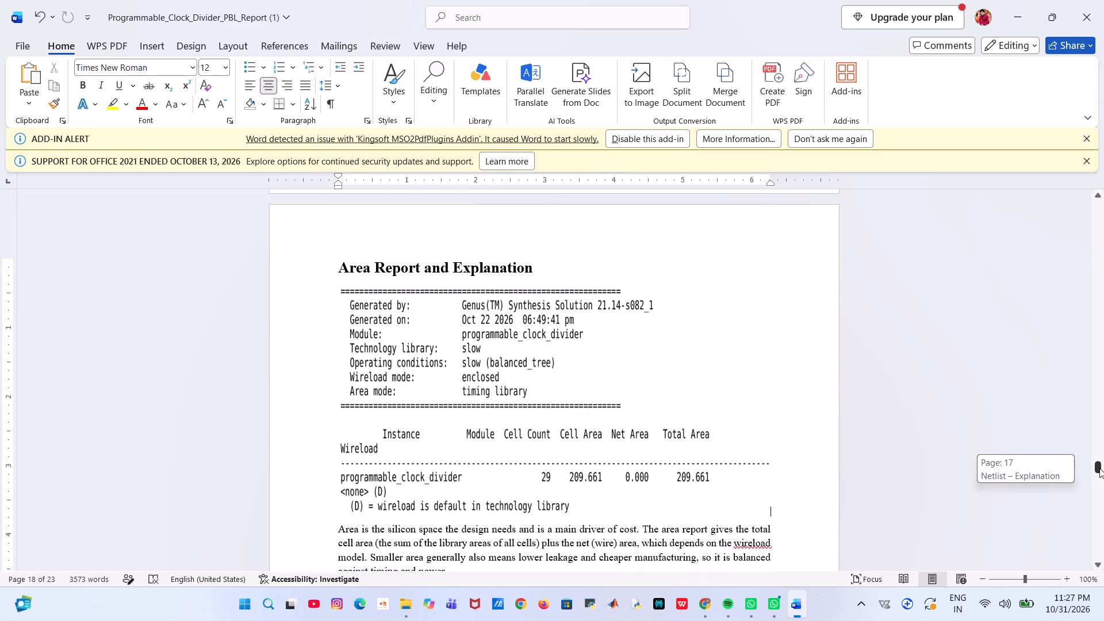
pyautogui.moveTo(1099, 468); pyautogui.dragTo(1102, 485)
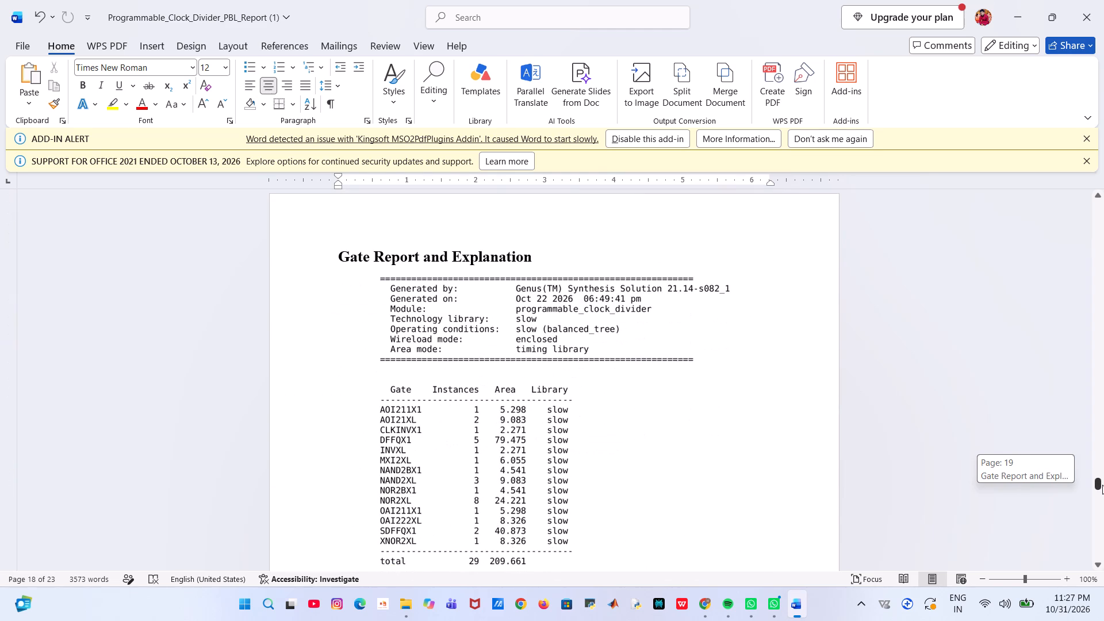
pyautogui.moveTo(1102, 485); pyautogui.dragTo(1100, 482)
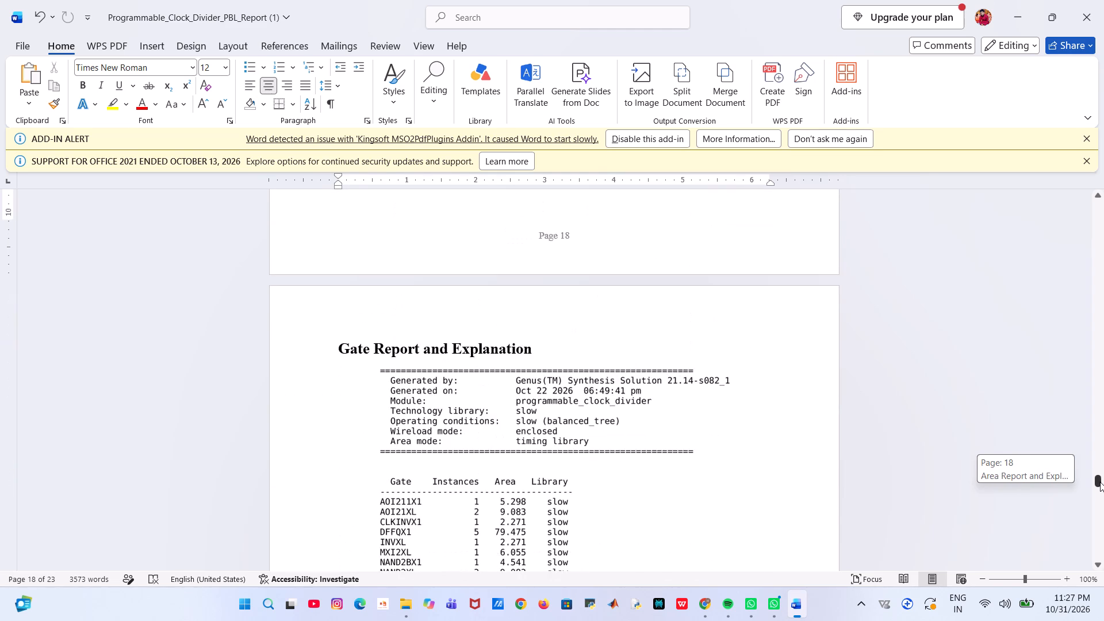
# Enlarge the gate report image on page 19 to about 5.8 inches wide.
pyautogui.moveTo(1100, 482); pyautogui.dragTo(1099, 481)
pyautogui.click(599, 486)
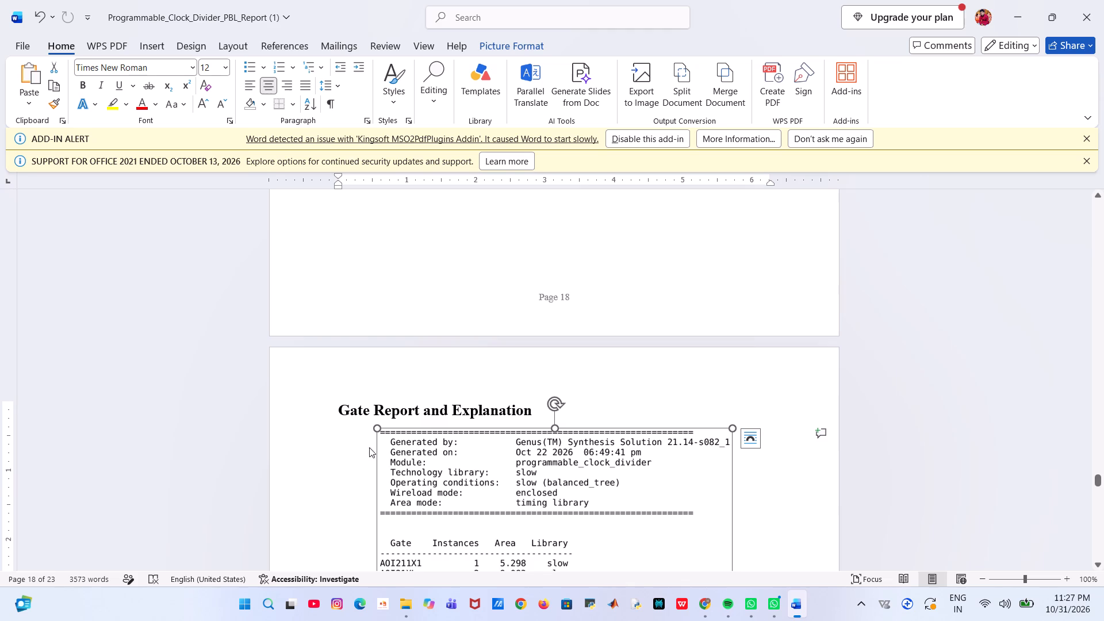
pyautogui.moveTo(376, 430); pyautogui.dragTo(354, 431)
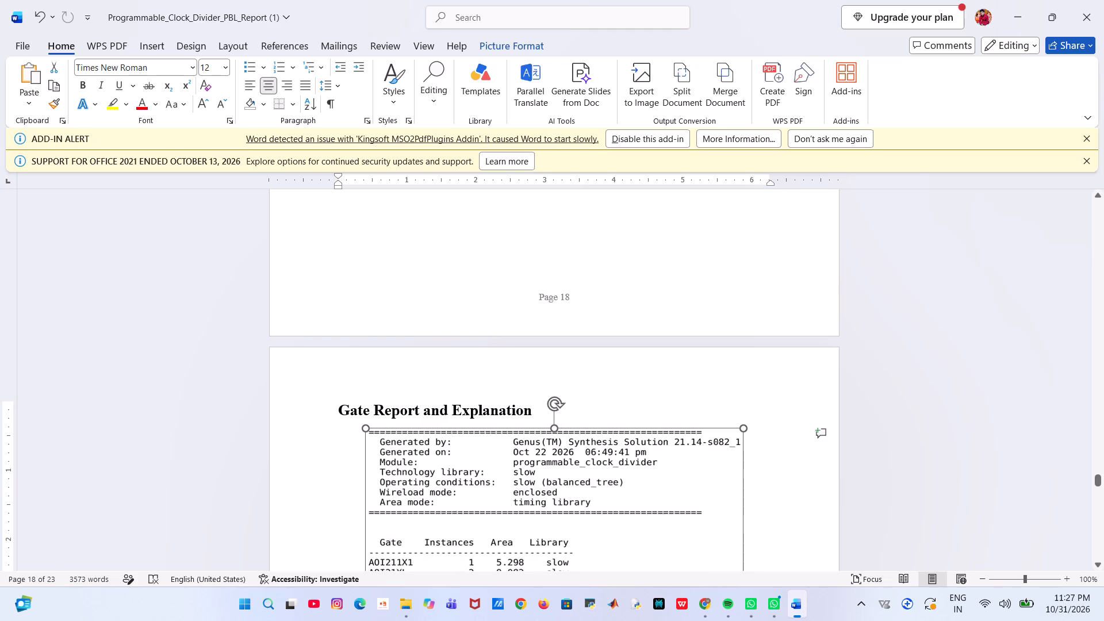
pyautogui.moveTo(354, 431); pyautogui.dragTo(331, 443)
pyautogui.click(633, 445)
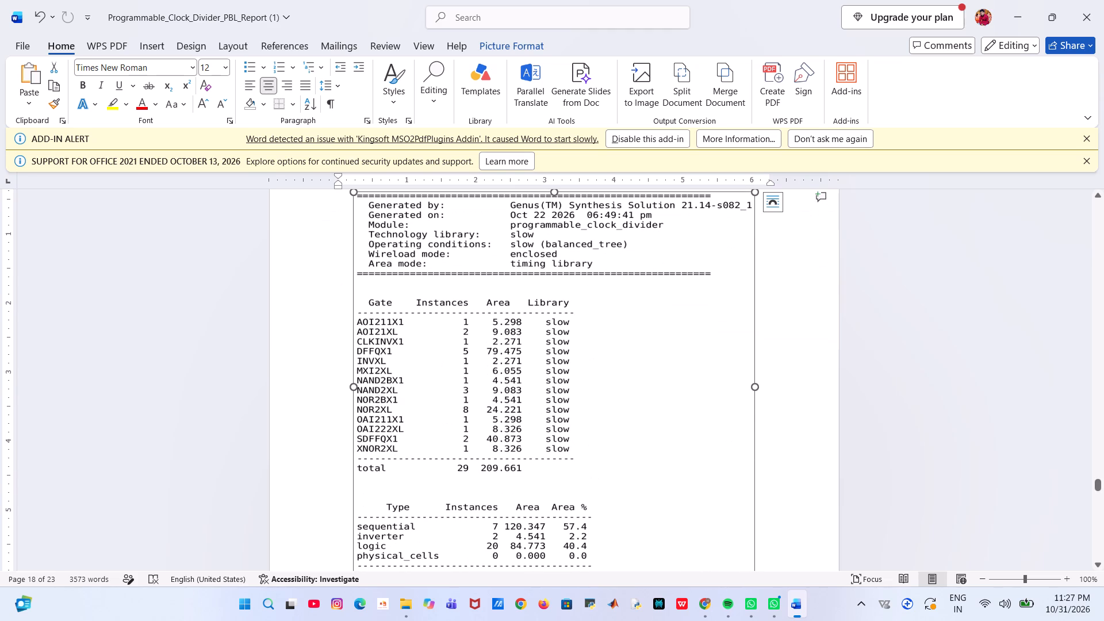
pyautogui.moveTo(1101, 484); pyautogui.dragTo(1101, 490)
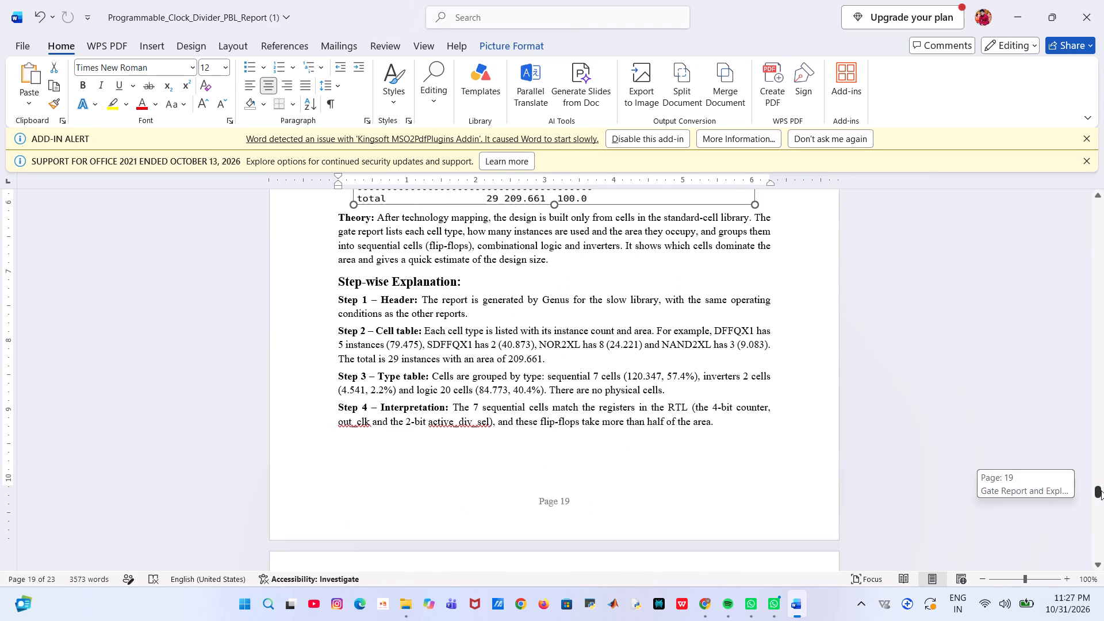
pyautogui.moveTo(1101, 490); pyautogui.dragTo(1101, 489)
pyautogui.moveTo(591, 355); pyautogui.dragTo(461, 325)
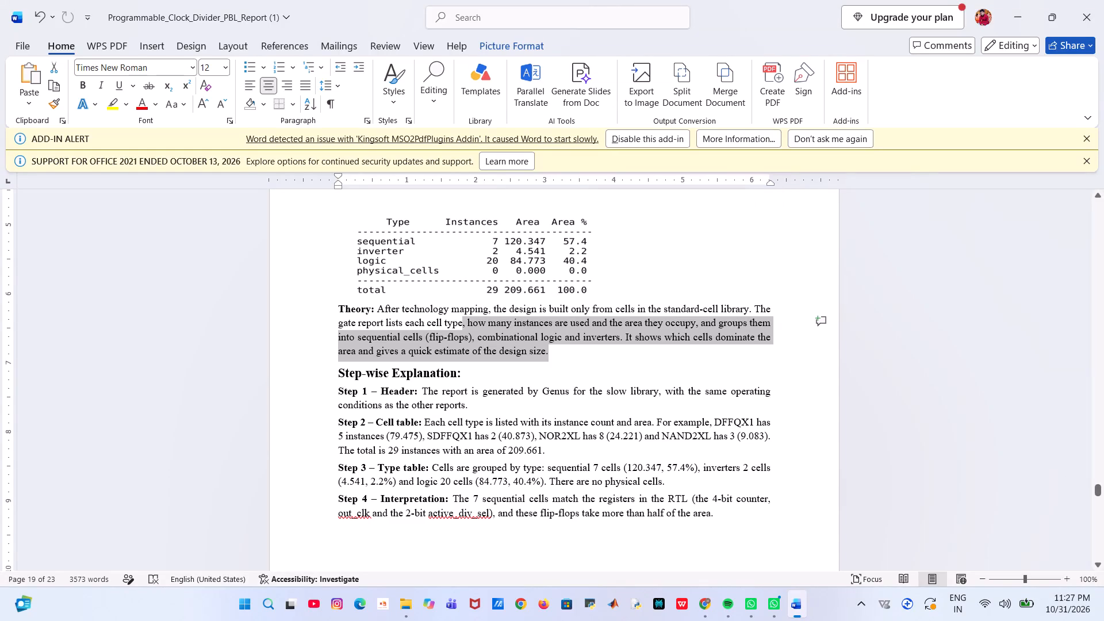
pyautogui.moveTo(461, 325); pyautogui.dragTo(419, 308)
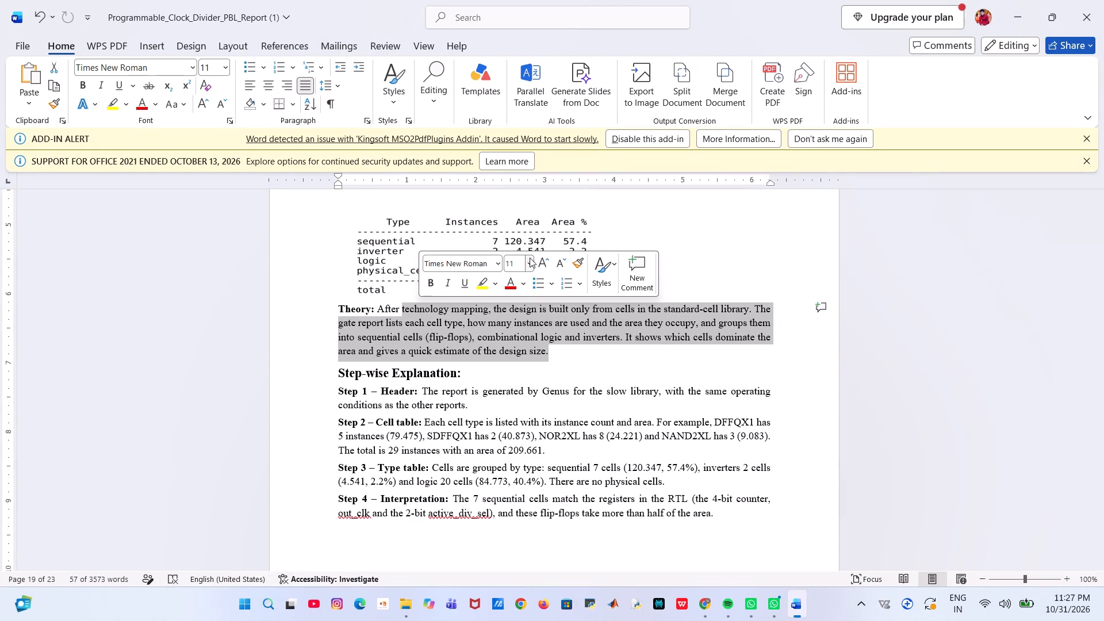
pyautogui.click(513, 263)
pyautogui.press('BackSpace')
# Set the gate report explanation paragraph text following the "Theory:" label on page 19 to 12 pt.
pyautogui.doubleClick(376, 307)
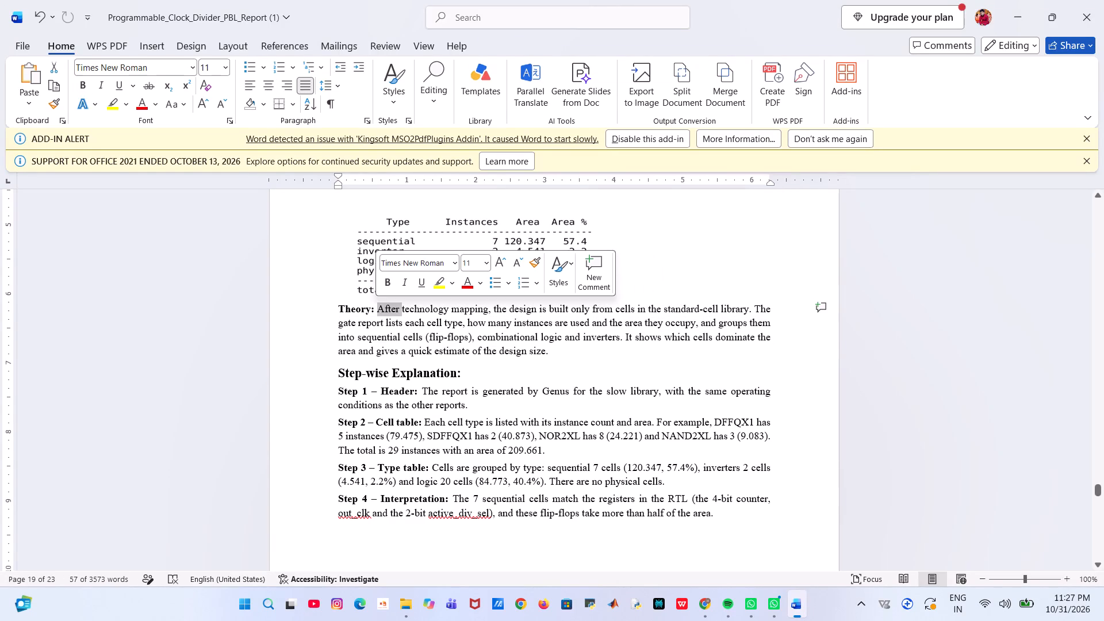
pyautogui.doubleClick(376, 307)
pyautogui.moveTo(376, 307); pyautogui.dragTo(435, 324)
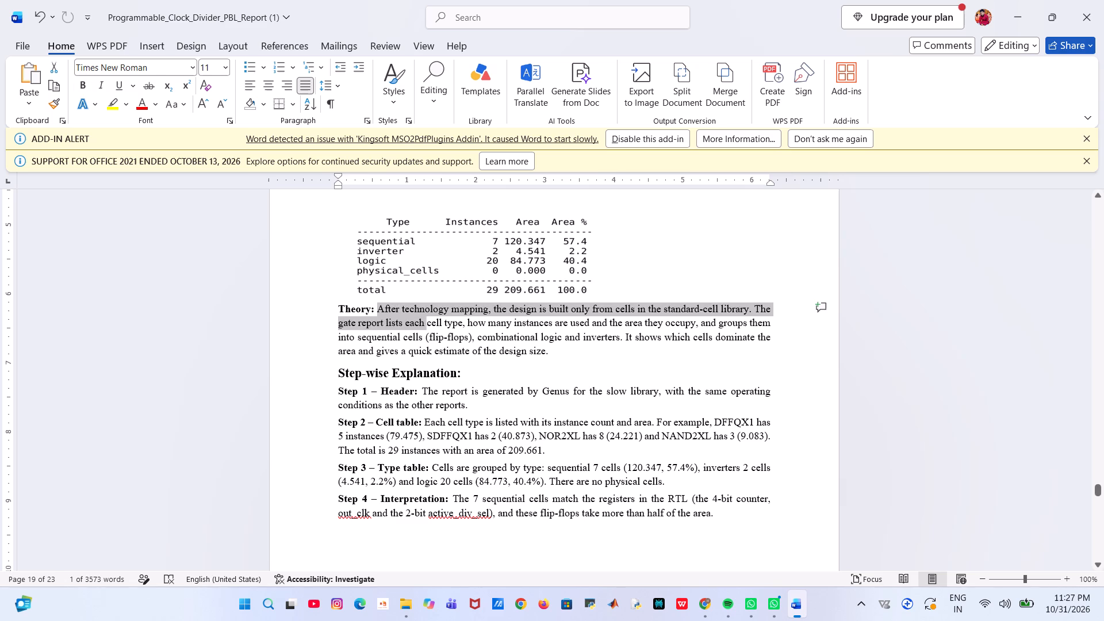
pyautogui.moveTo(435, 324); pyautogui.dragTo(570, 354)
pyautogui.click(666, 310)
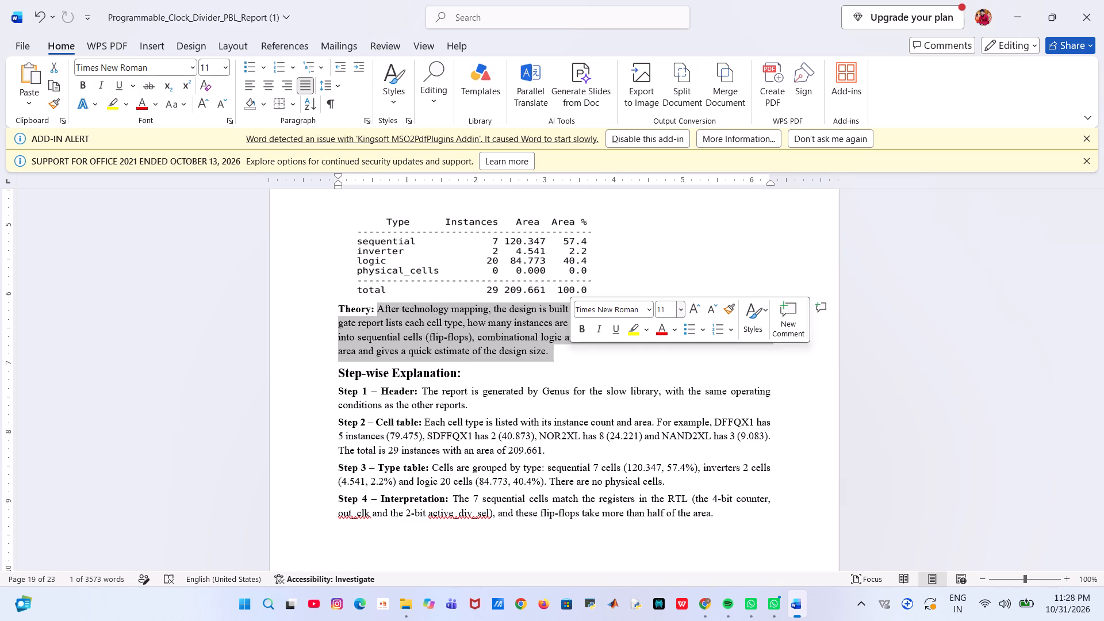
pyautogui.press('BackSpace')
pyautogui.write('132')
pyautogui.press('BackSpace')
pyautogui.press('BackSpace')
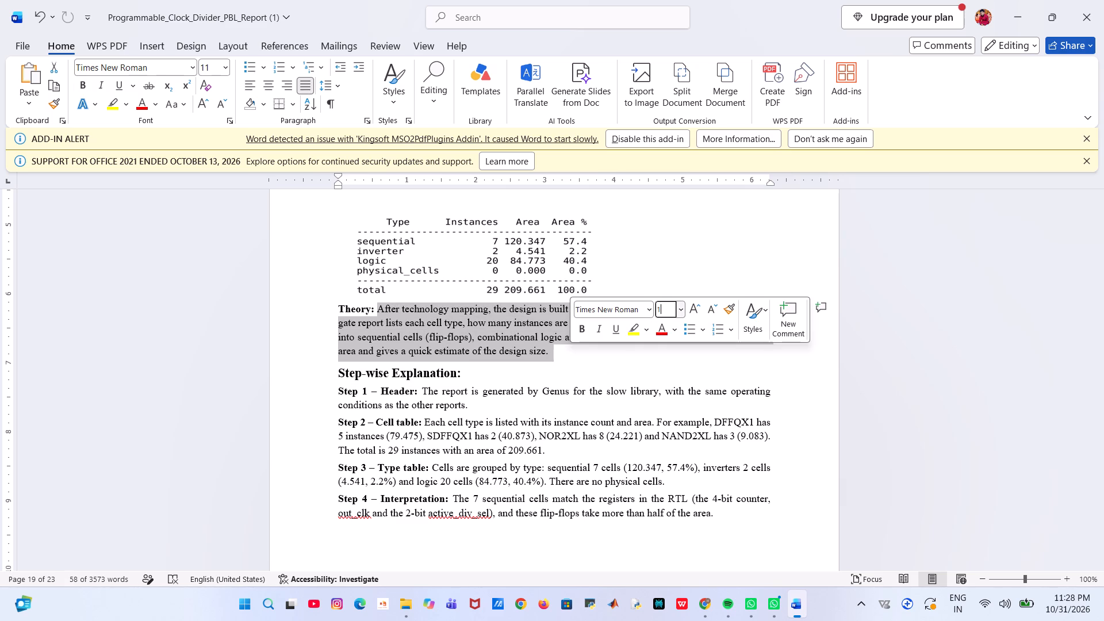
pyautogui.press('2')
pyautogui.press('Return')
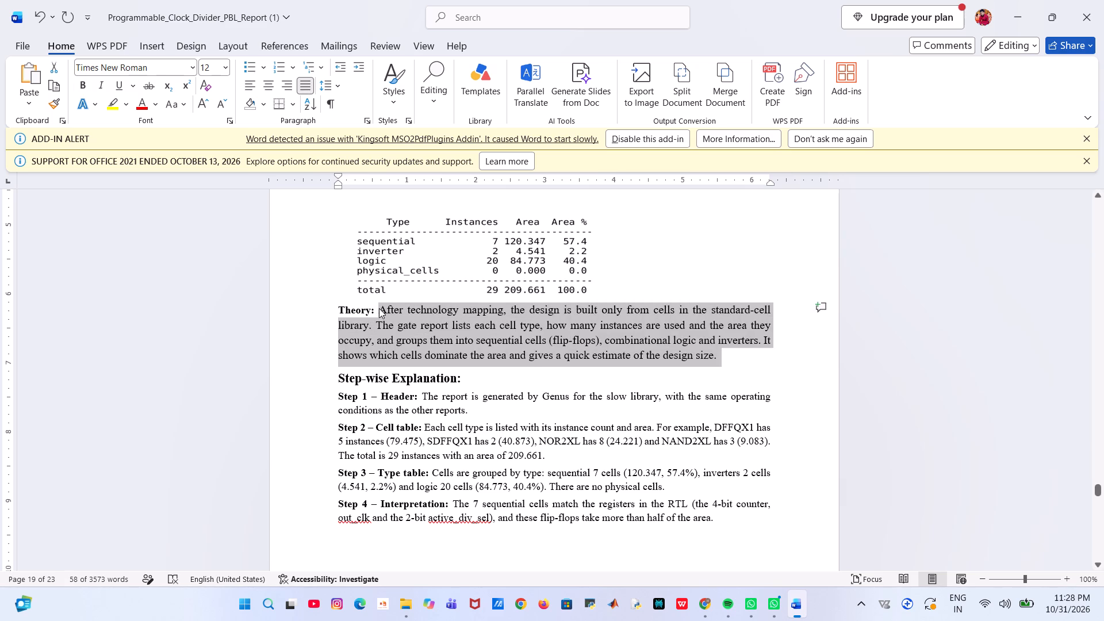
# Remove the bold "Theory:" label from the start of the gate report explanation paragraph on page 19.
pyautogui.click(379, 308)
pyautogui.press('BackSpace')
pyautogui.press('BackSpace')
pyautogui.press('BackSpace')
pyautogui.press('BackSpace')
pyautogui.press('BackSpace')
pyautogui.press('BackSpace')
pyautogui.press('BackSpace')
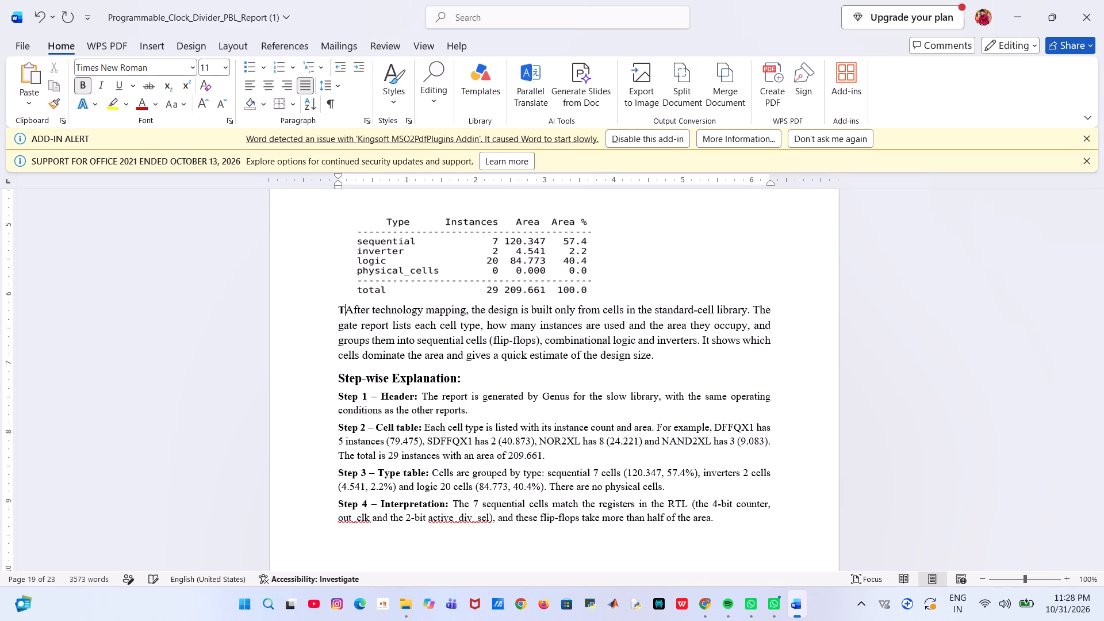
pyautogui.press('BackSpace')
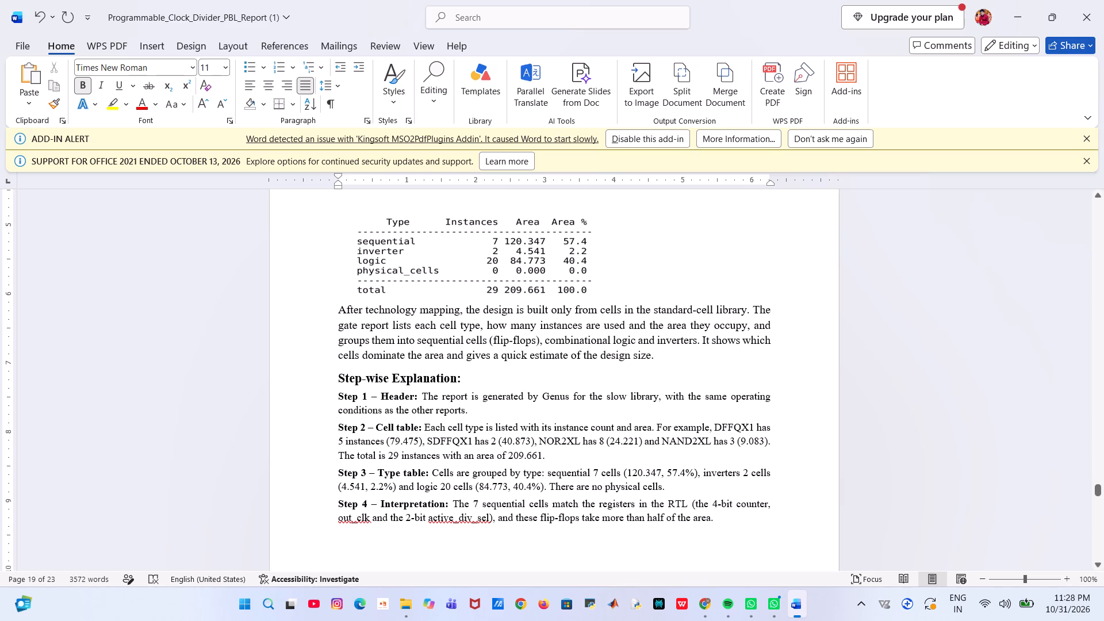
# Widen the timing report image on page 20 to about 6.7 inches, extending it past the text's width.
pyautogui.click(1099, 490)
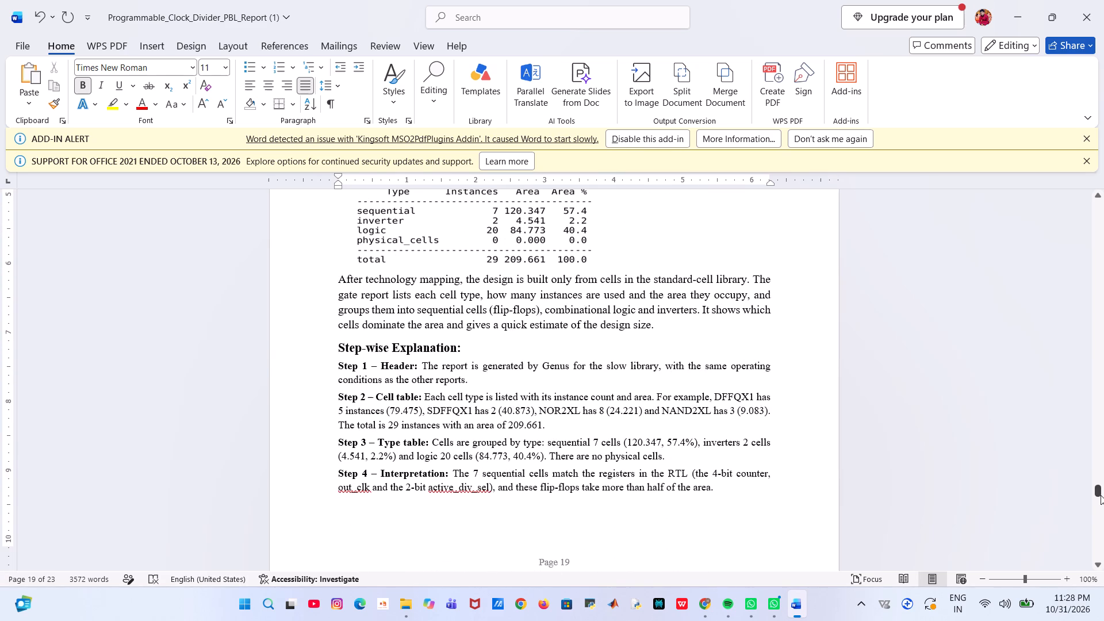
pyautogui.moveTo(1101, 495); pyautogui.dragTo(1102, 503)
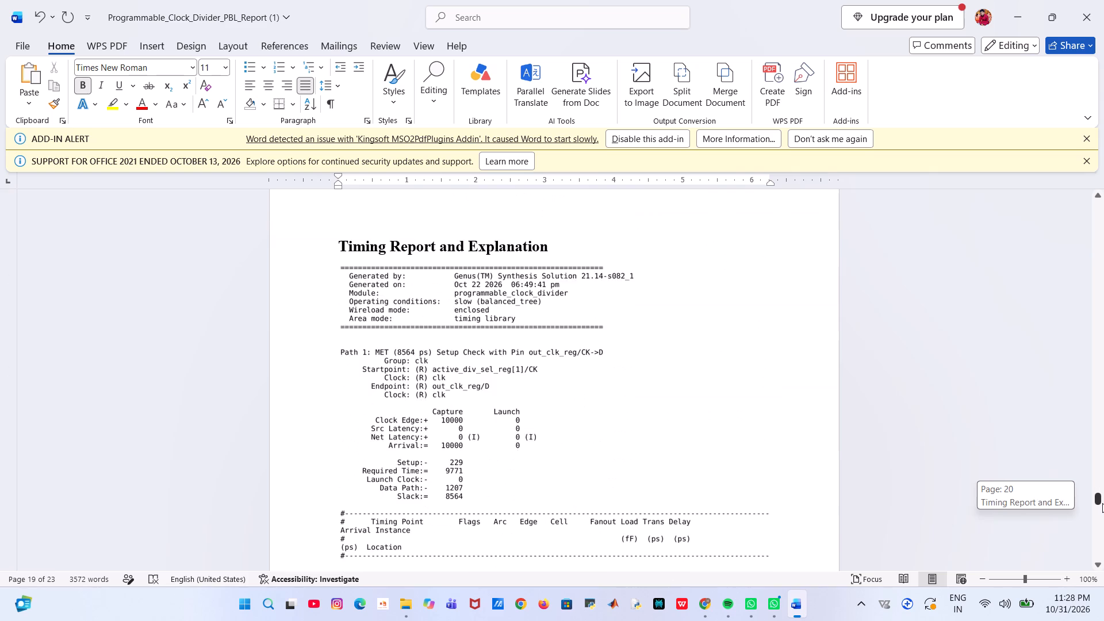
pyautogui.moveTo(1102, 503); pyautogui.dragTo(1102, 515)
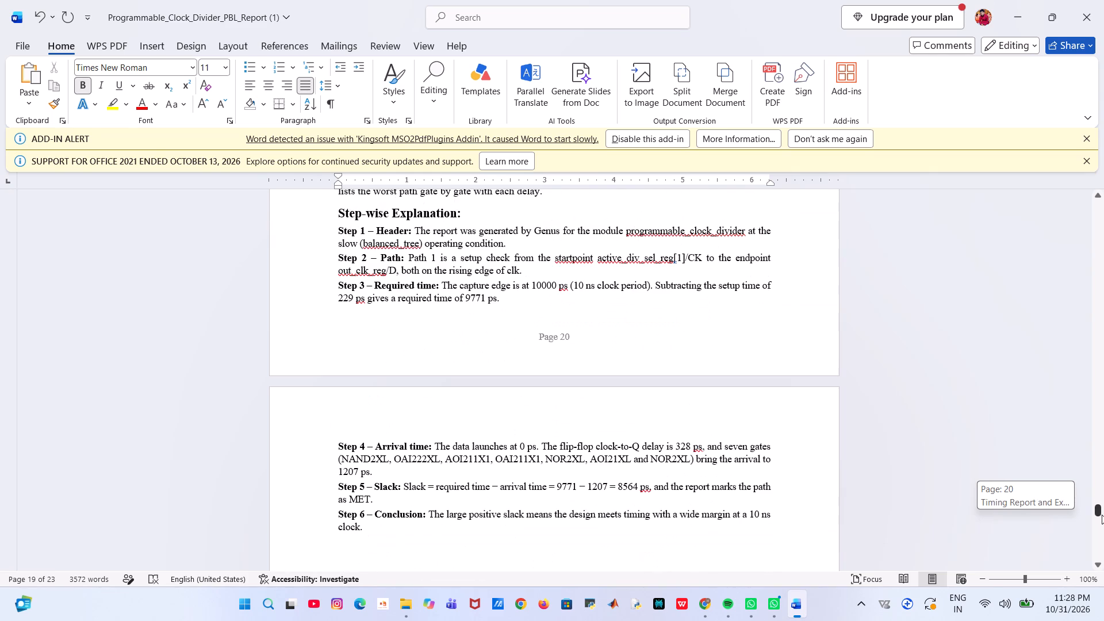
pyautogui.moveTo(1102, 515); pyautogui.dragTo(1103, 512)
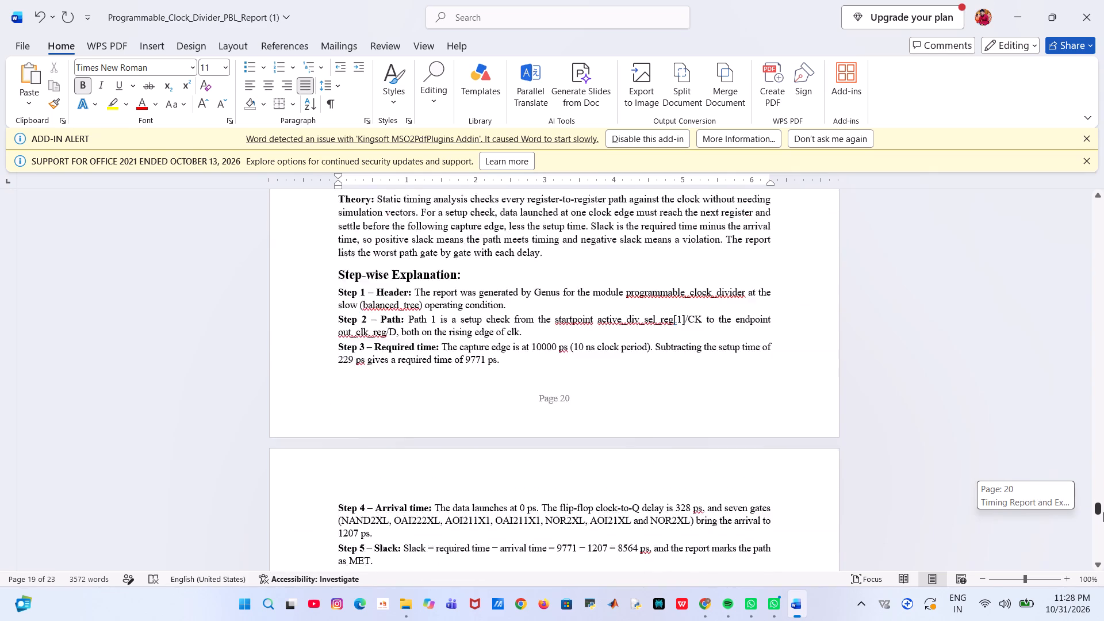
pyautogui.moveTo(1103, 512); pyautogui.dragTo(1102, 504)
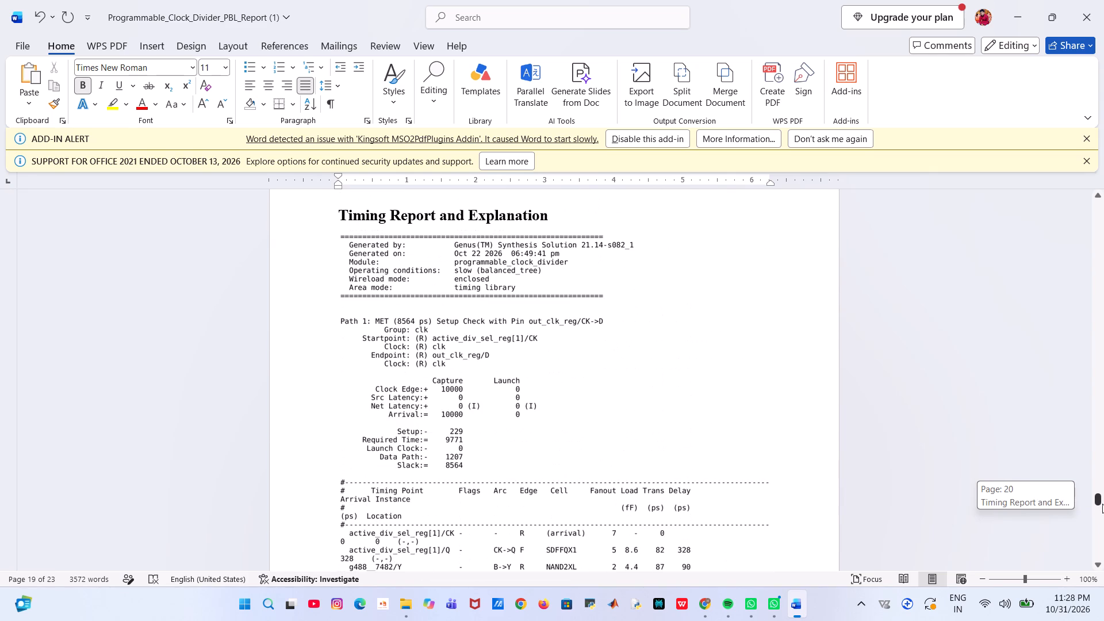
pyautogui.moveTo(1102, 504); pyautogui.dragTo(1101, 504)
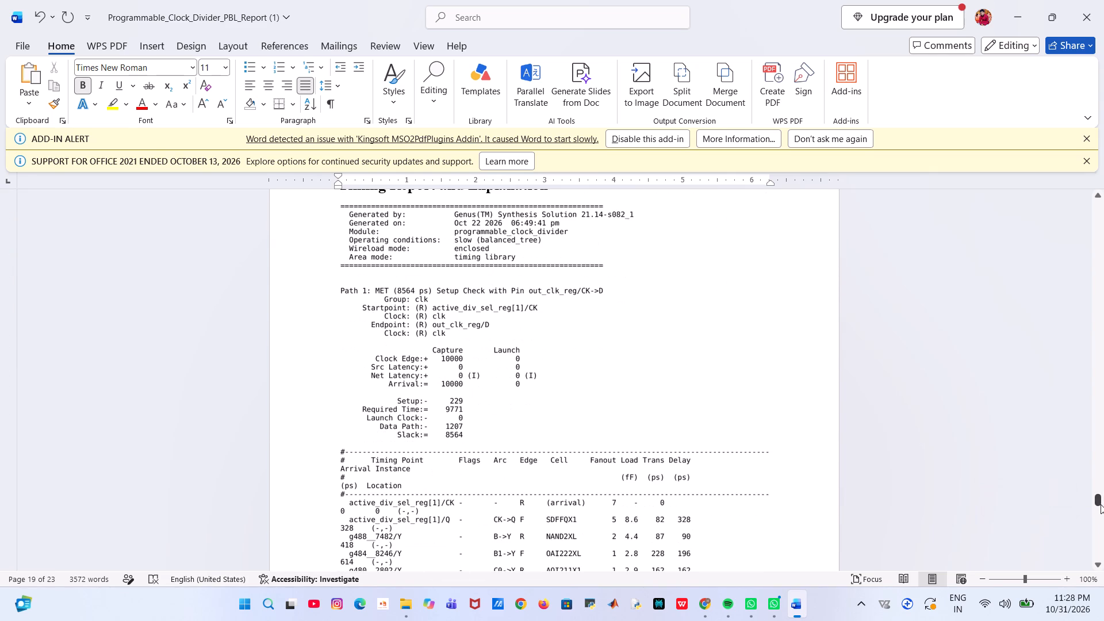
pyautogui.click(513, 406)
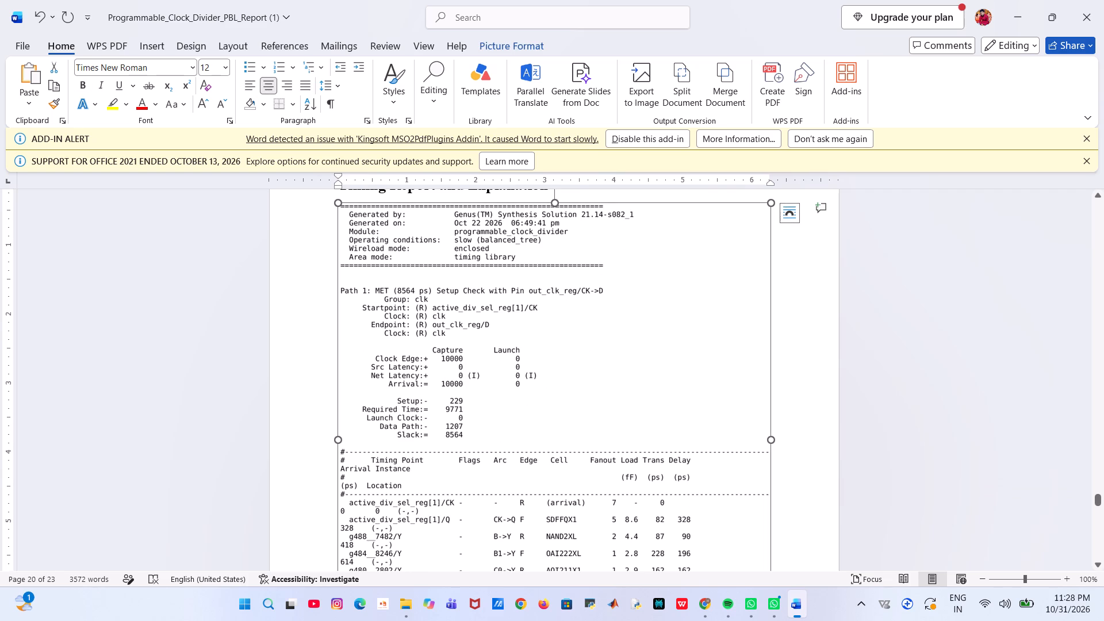
pyautogui.moveTo(336, 443); pyautogui.dragTo(313, 439)
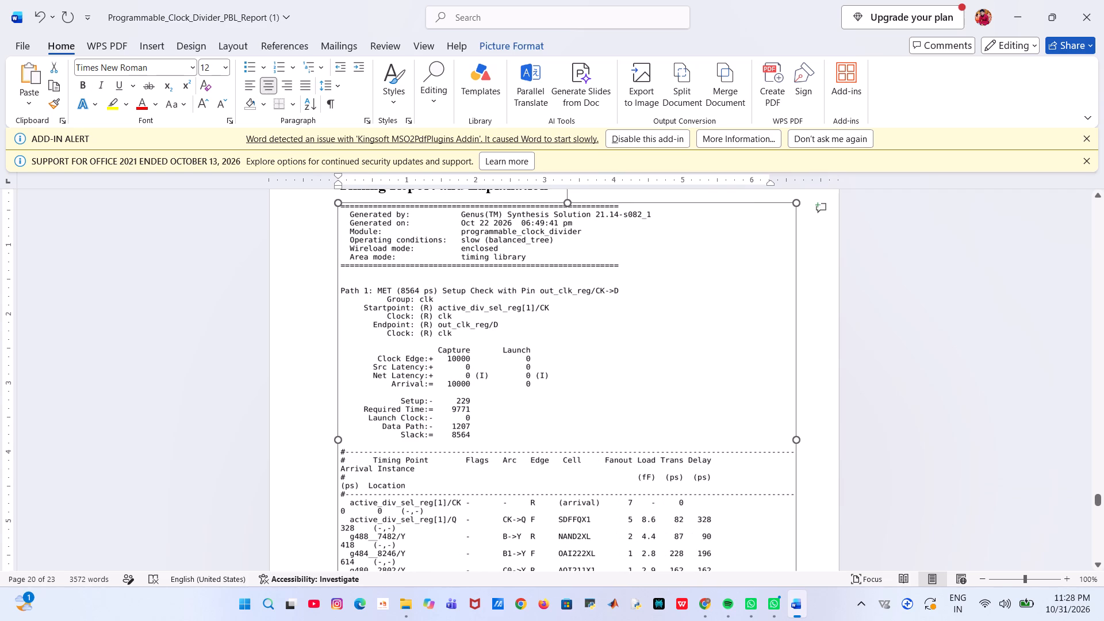
pyautogui.moveTo(313, 439); pyautogui.dragTo(312, 439)
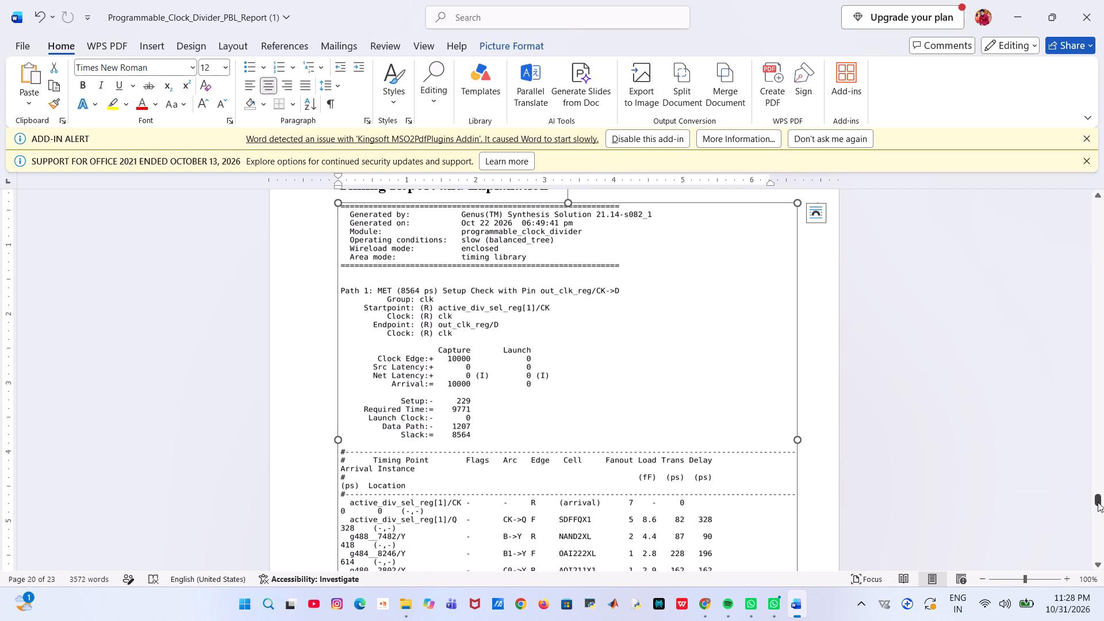
# Stretch the timing report image vertically to about 9.3 inches tall so its explanation text moves off page 20.
pyautogui.moveTo(1097, 494); pyautogui.dragTo(1101, 506)
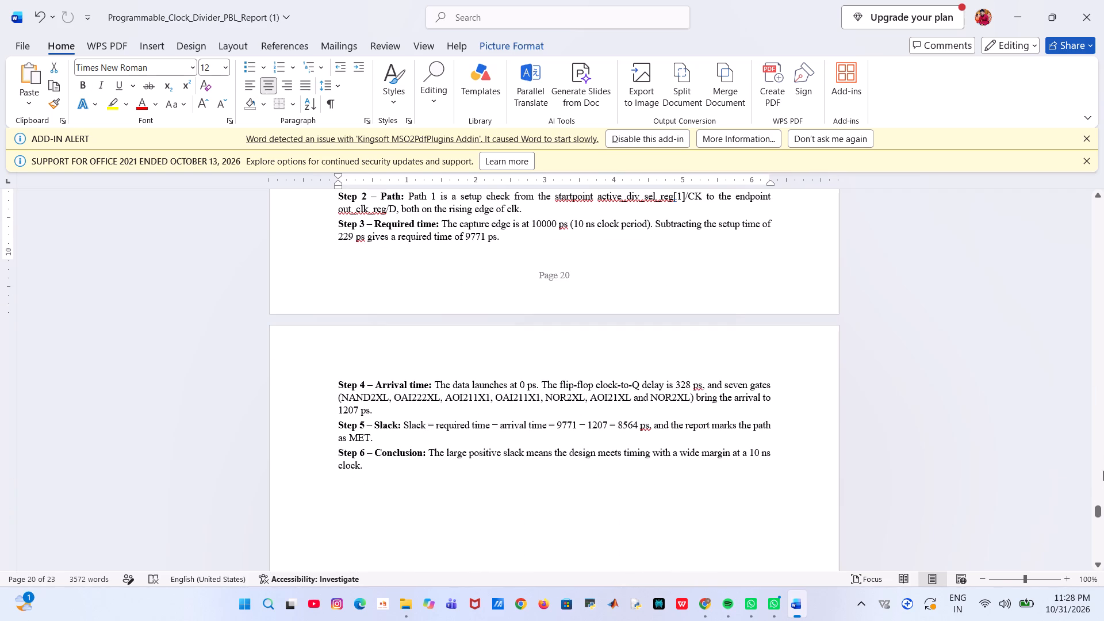
pyautogui.moveTo(1099, 508); pyautogui.dragTo(1099, 503)
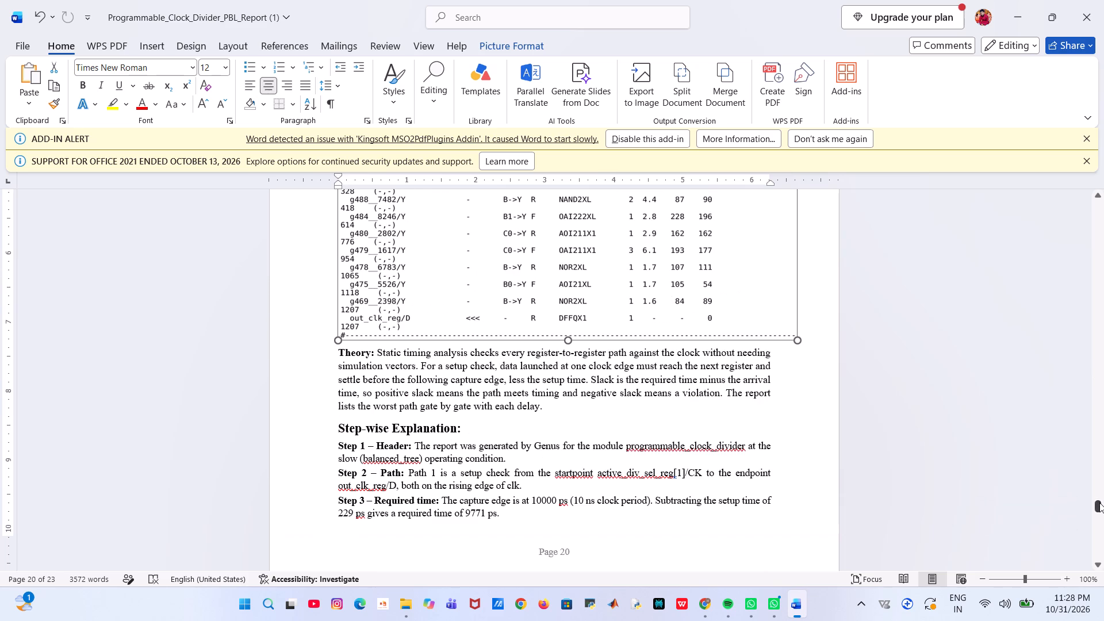
pyautogui.moveTo(566, 340); pyautogui.dragTo(573, 440)
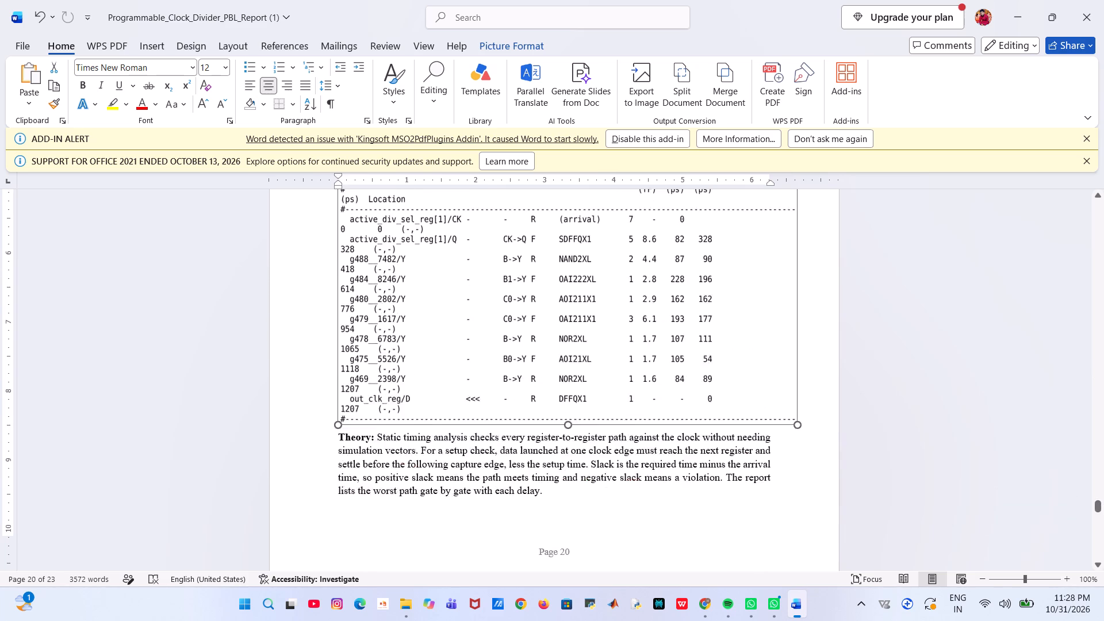
pyautogui.moveTo(573, 440); pyautogui.dragTo(573, 481)
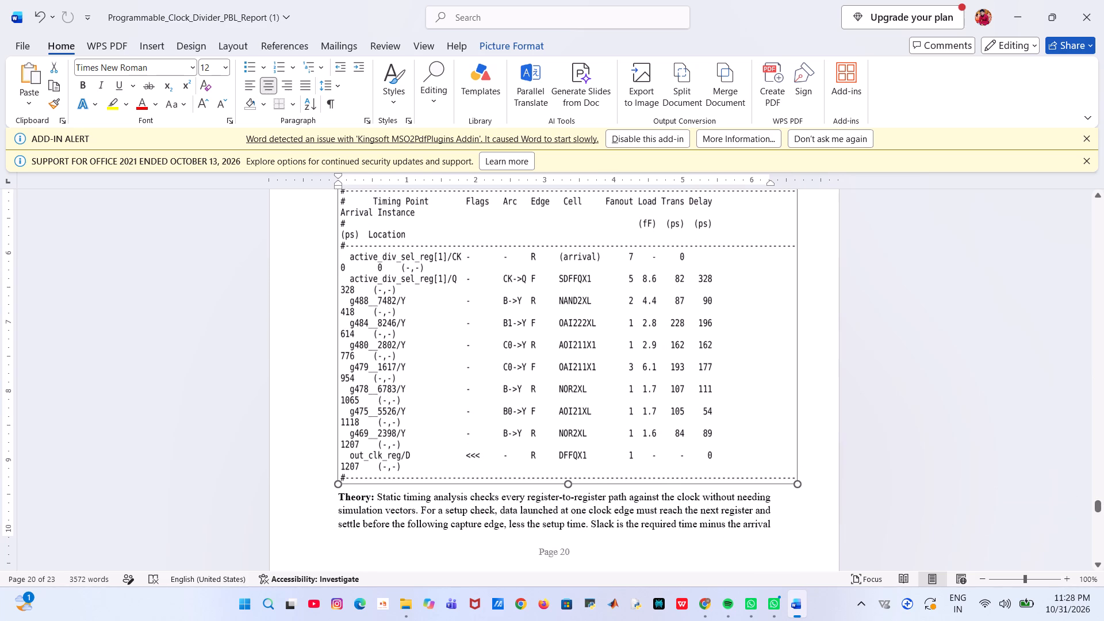
pyautogui.moveTo(573, 481); pyautogui.dragTo(572, 496)
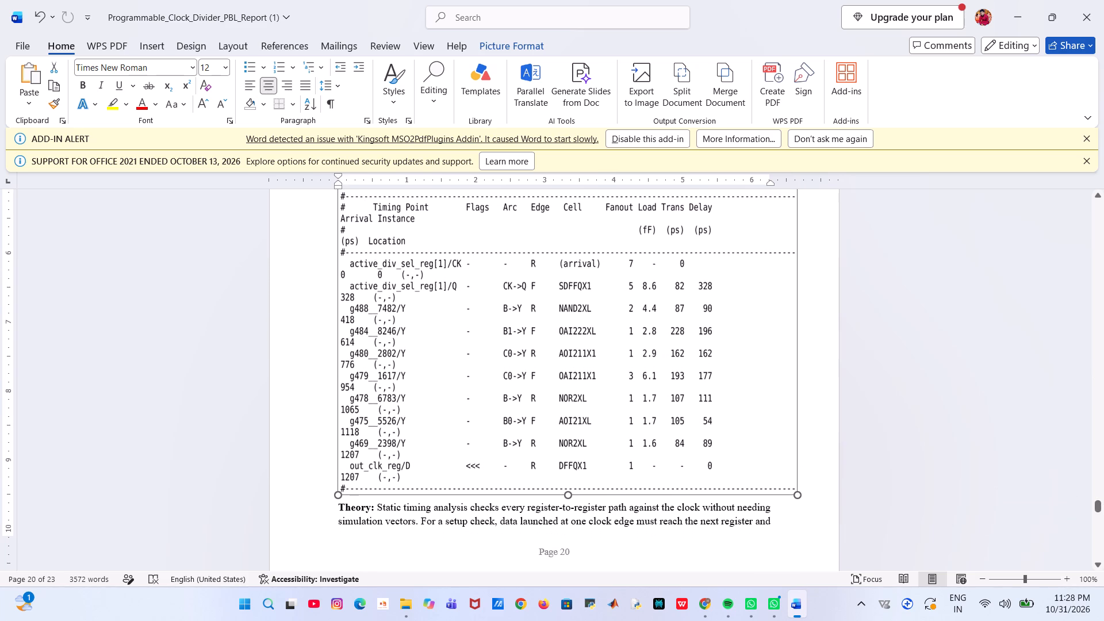
pyautogui.moveTo(572, 496); pyautogui.dragTo(566, 508)
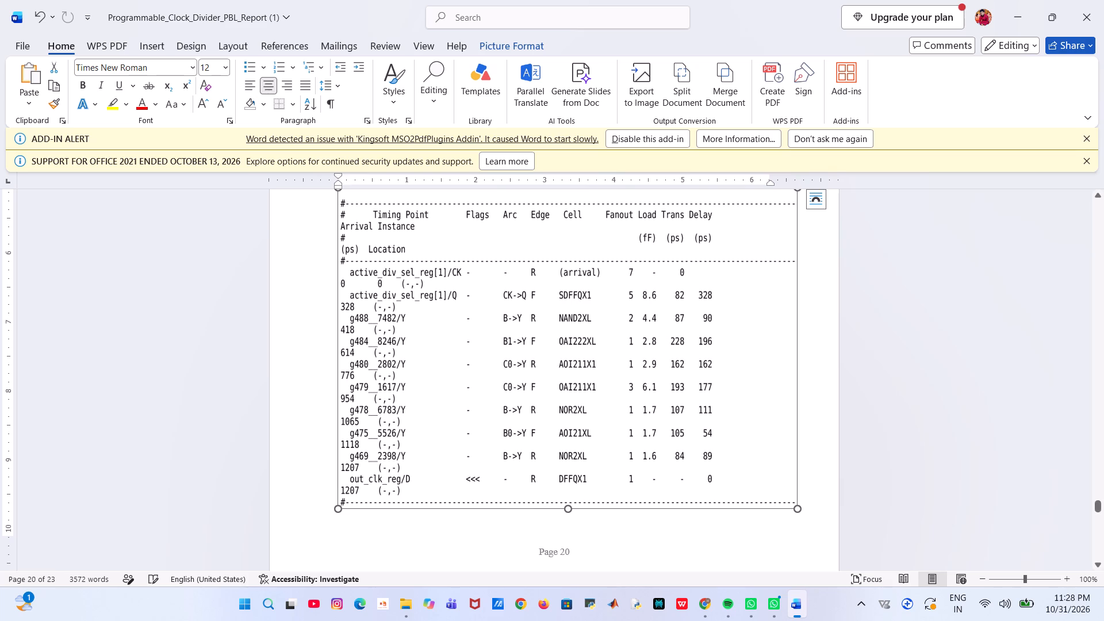
# Adjust the timing report image's width to about 6.8 inches so it stays within page 20.
pyautogui.moveTo(1101, 505); pyautogui.dragTo(1103, 499)
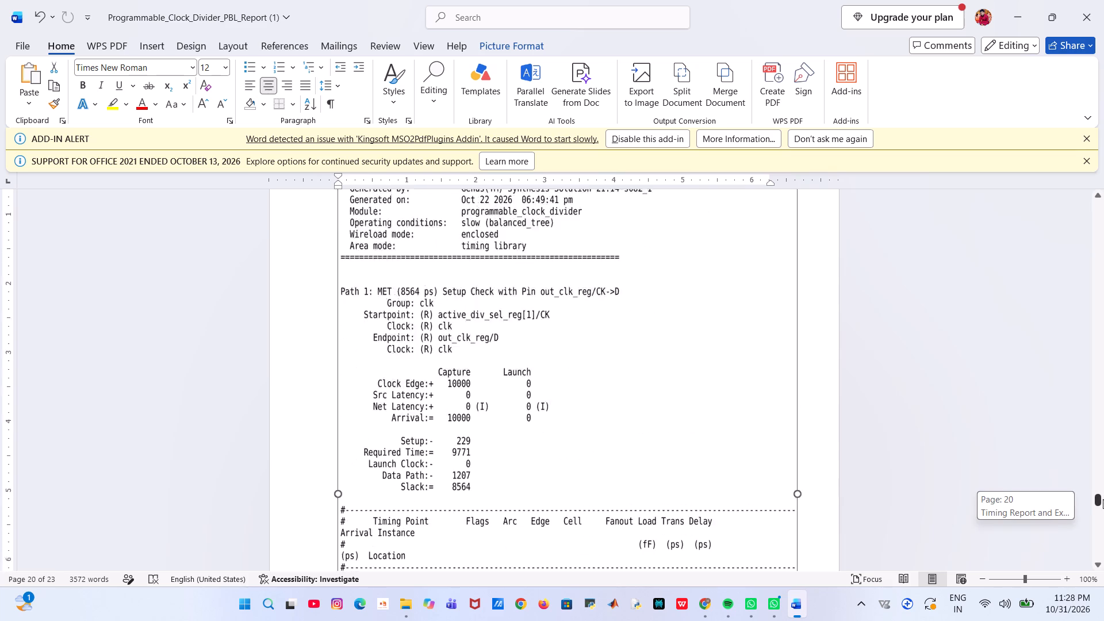
pyautogui.moveTo(1103, 499); pyautogui.dragTo(1102, 494)
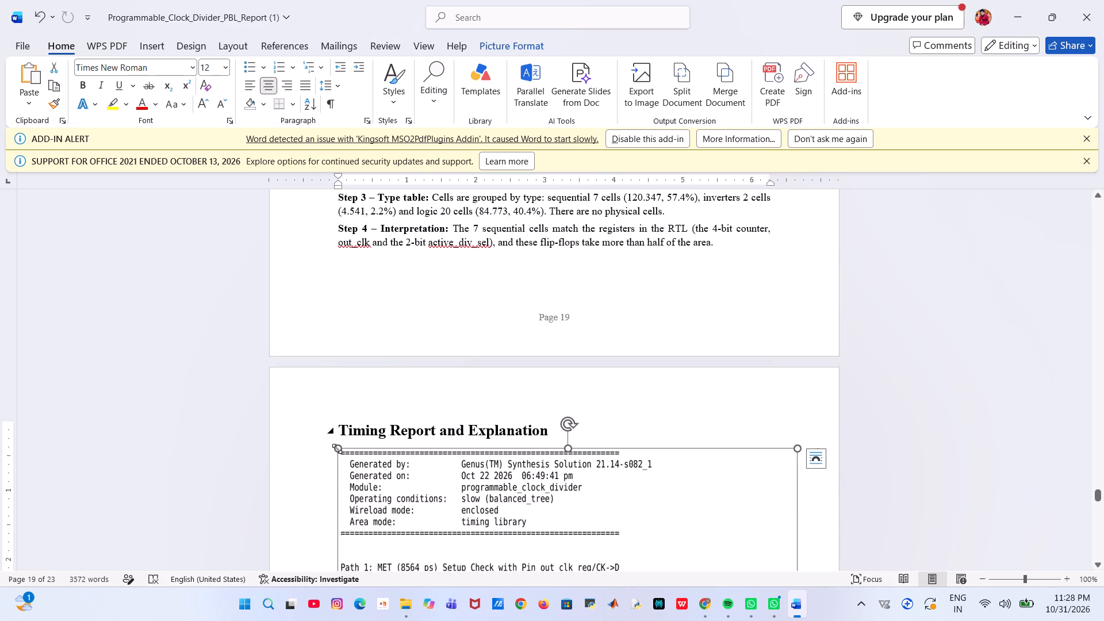
pyautogui.moveTo(336, 448); pyautogui.dragTo(311, 446)
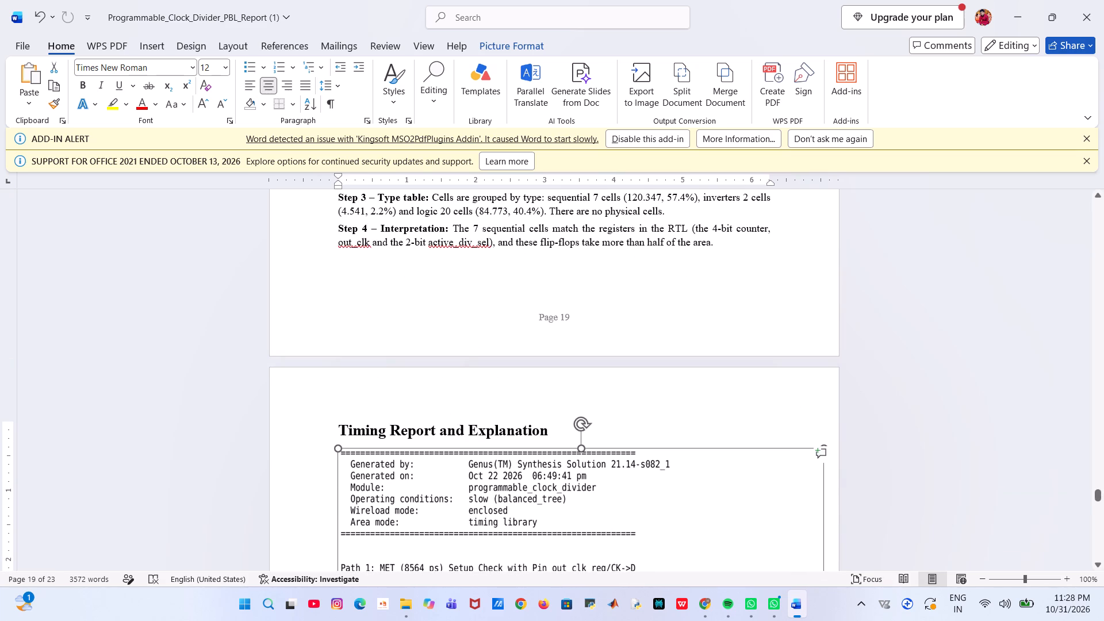
pyautogui.moveTo(311, 446); pyautogui.dragTo(302, 444)
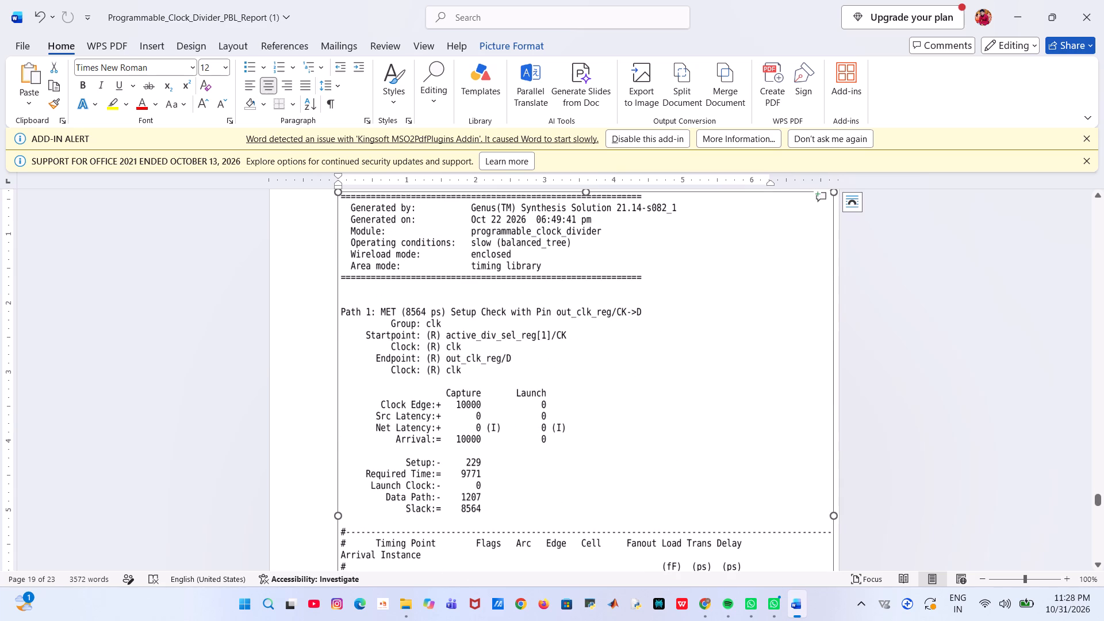
pyautogui.moveTo(835, 513); pyautogui.dragTo(810, 511)
pyautogui.click(967, 486)
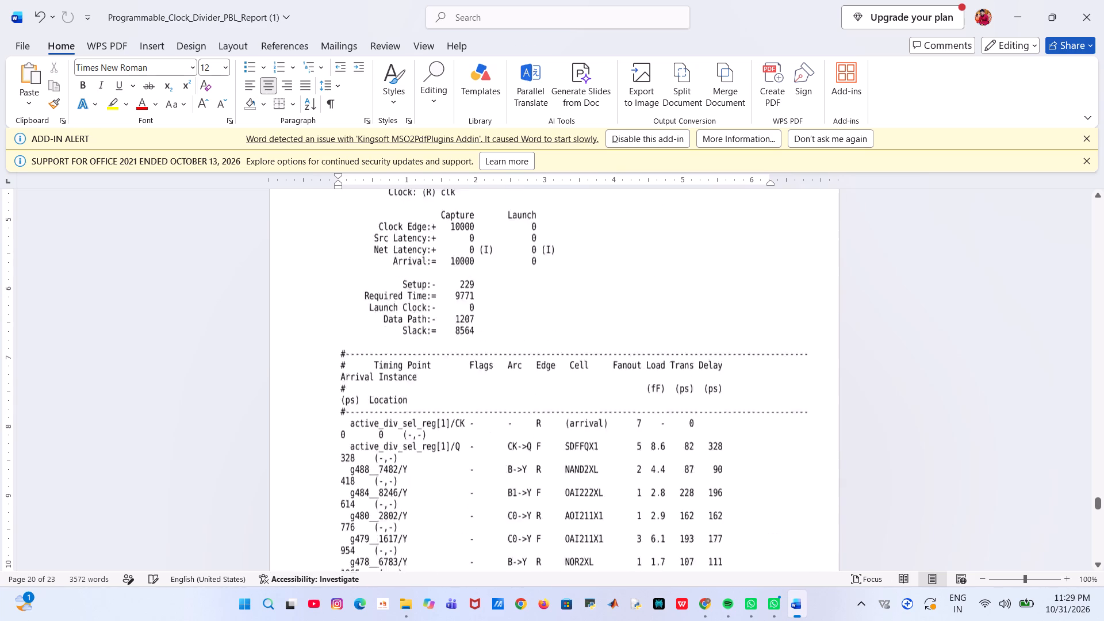
pyautogui.moveTo(1098, 503); pyautogui.dragTo(1098, 505)
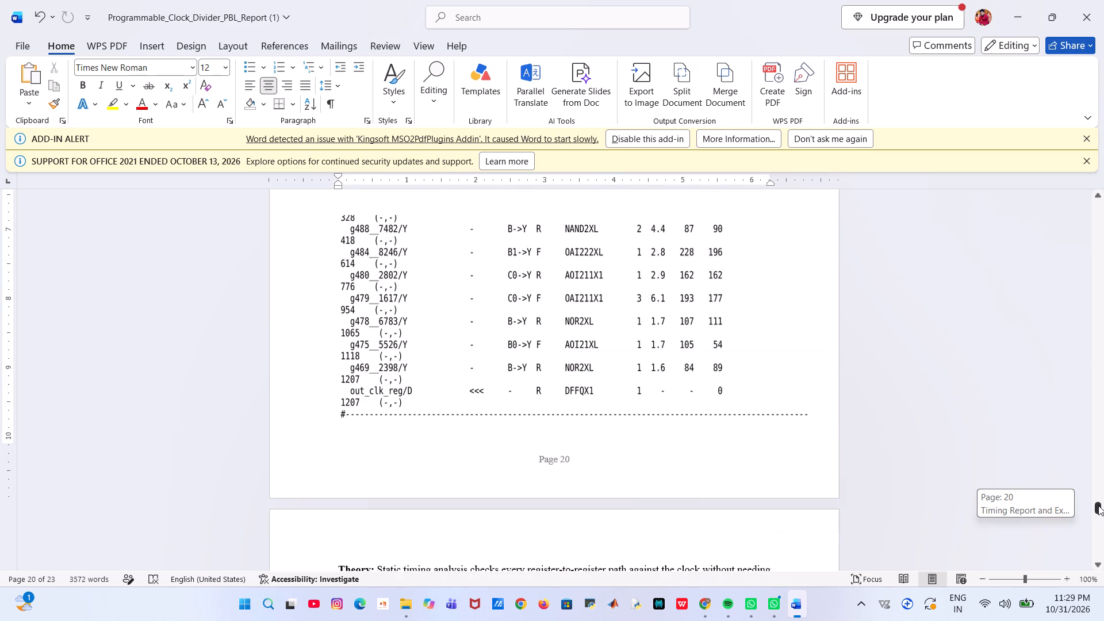
# Set the timing report explanation paragraph on page 21, beginning "Theory: Static timing analysis", to 12 pt.
pyautogui.moveTo(1098, 505); pyautogui.dragTo(1098, 500)
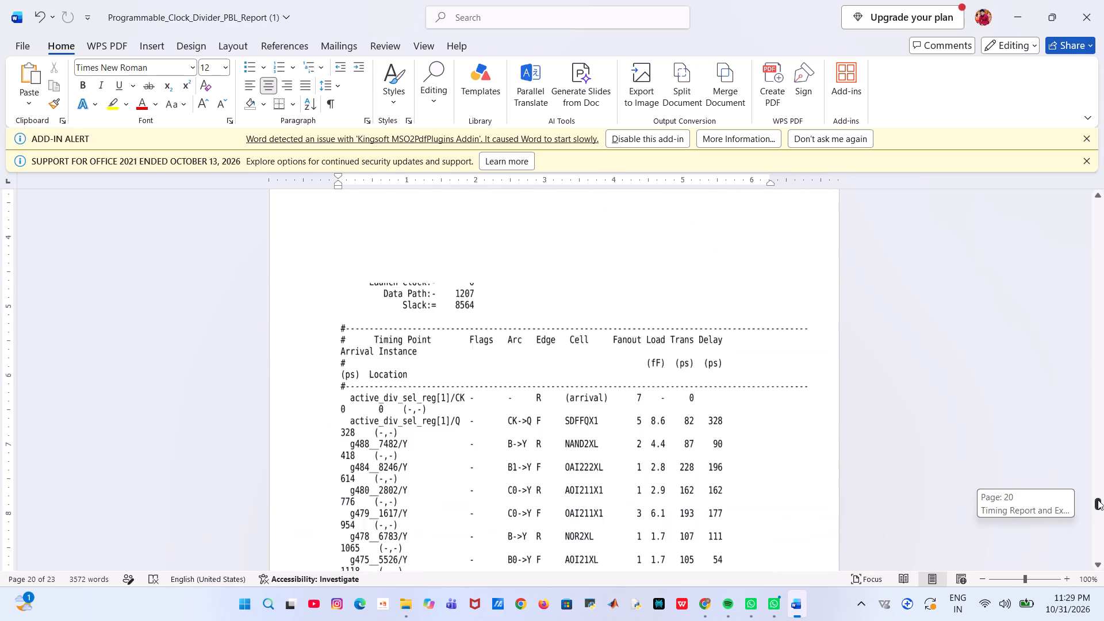
pyautogui.moveTo(1098, 500); pyautogui.dragTo(1095, 500)
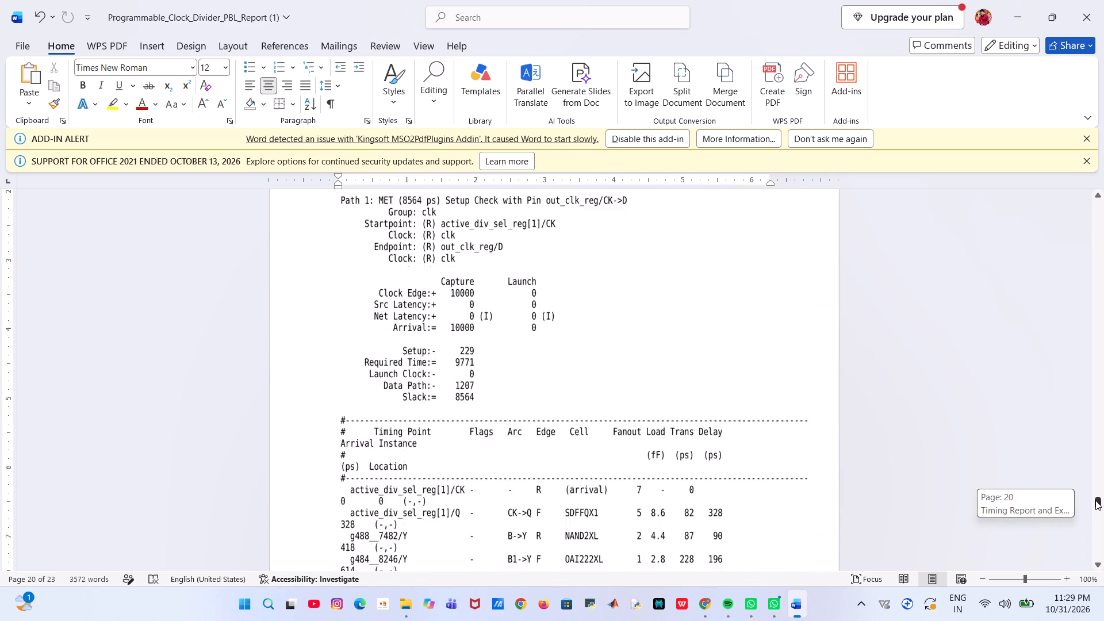
pyautogui.moveTo(1095, 500); pyautogui.dragTo(1095, 511)
pyautogui.moveTo(562, 320); pyautogui.dragTo(367, 270)
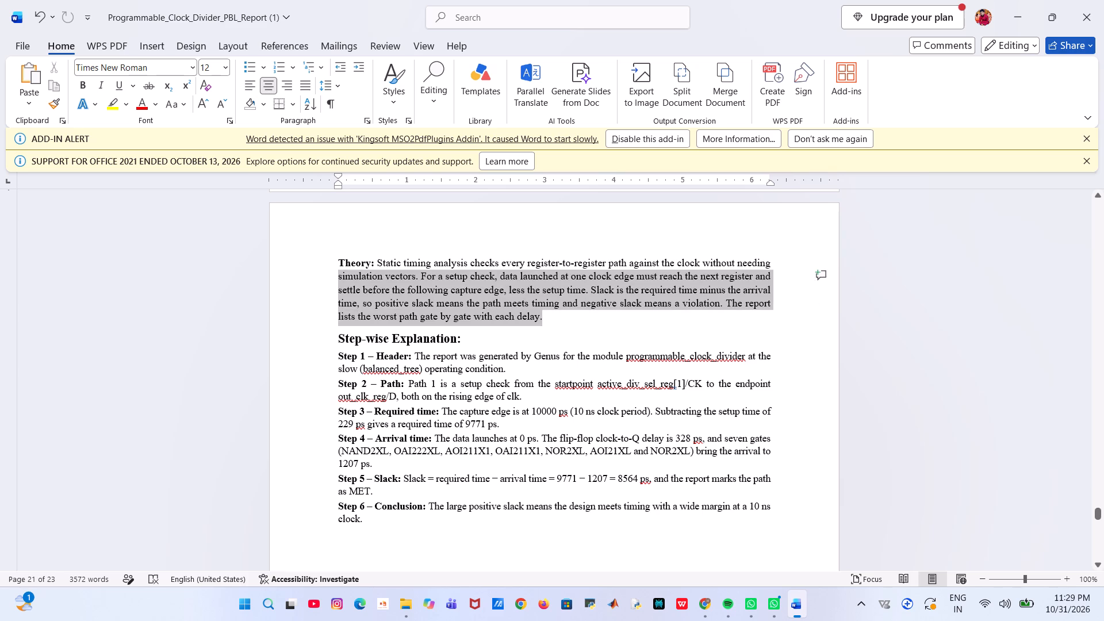
pyautogui.moveTo(367, 270); pyautogui.dragTo(339, 263)
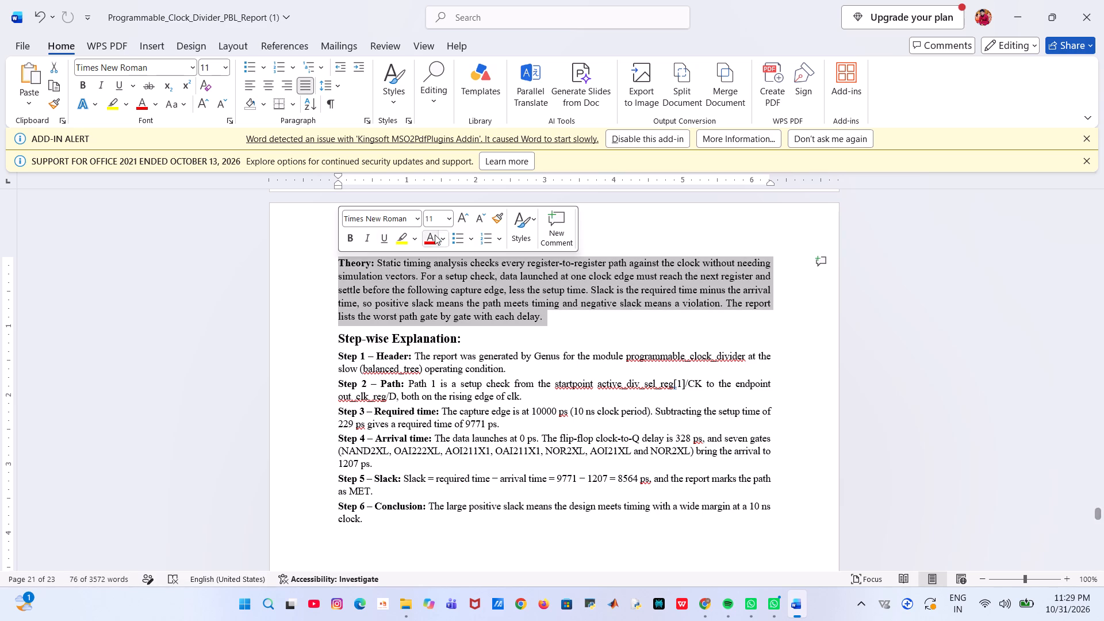
pyautogui.click(438, 217)
pyautogui.press('BackSpace')
pyautogui.write('12')
pyautogui.press('Return')
# Remove the bold "Theory:" label from the start of the static timing analysis paragraph.
pyautogui.click(378, 262)
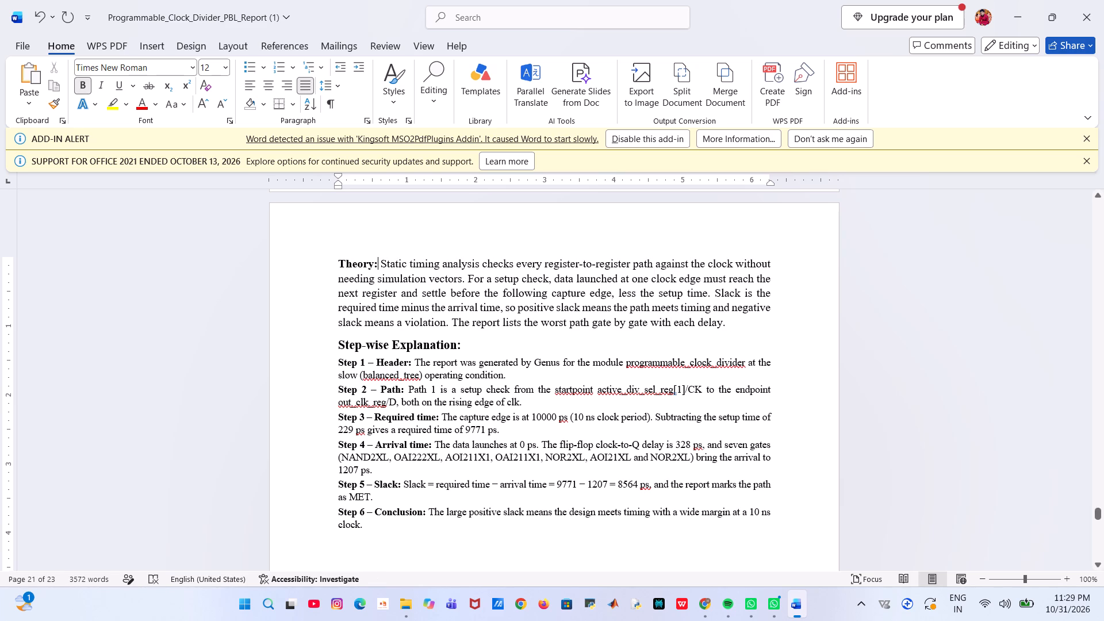
pyautogui.press('BackSpace')
pyautogui.press('BackSpace')
pyautogui.press('BackSpace')
pyautogui.press('BackSpace')
pyautogui.press('BackSpace')
pyautogui.press('BackSpace')
pyautogui.press('BackSpace')
pyautogui.press('BackSpace')
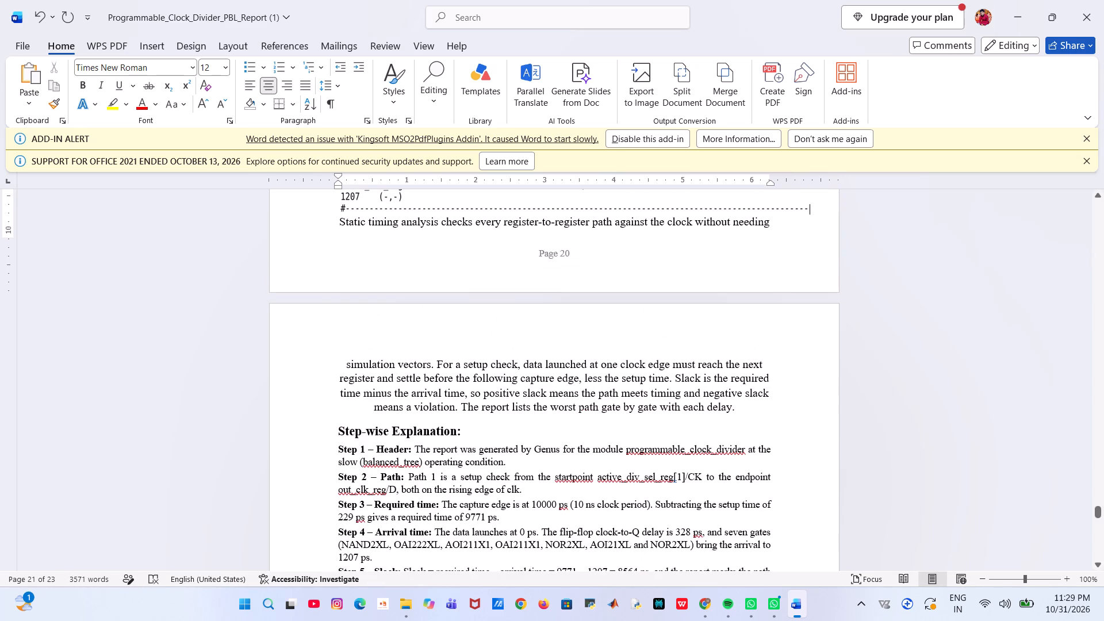
# Separate the static timing analysis paragraph from the timing report image so it starts on page 21, without a leading space.
pyautogui.press('Return')
pyautogui.press('BackSpace')
pyautogui.press('BackSpace')
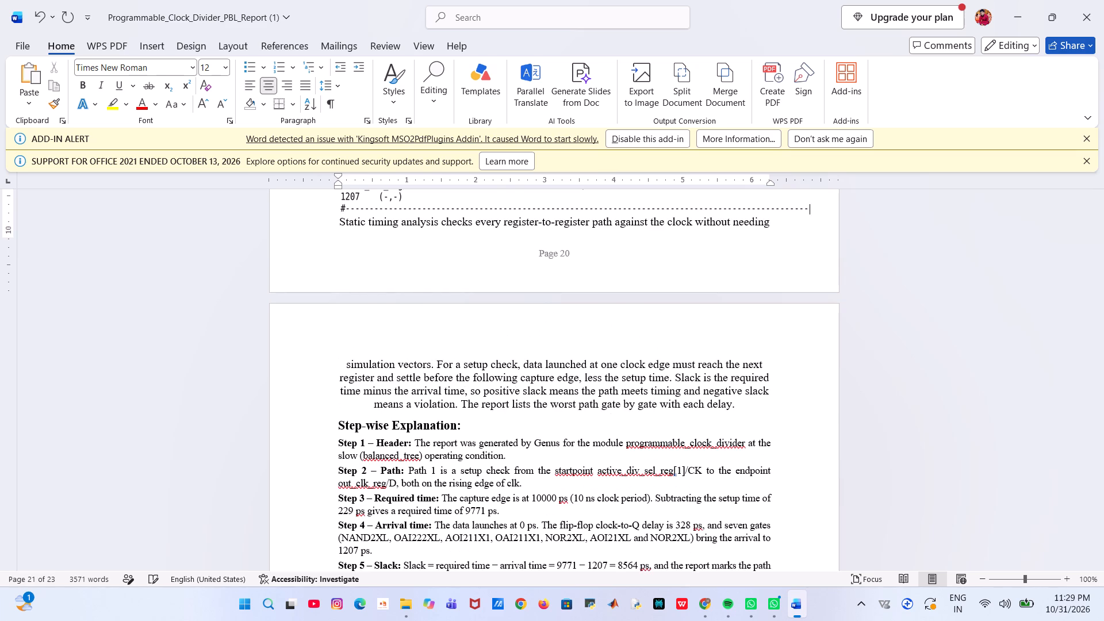
pyautogui.press('Return')
pyautogui.press('BackSpace')
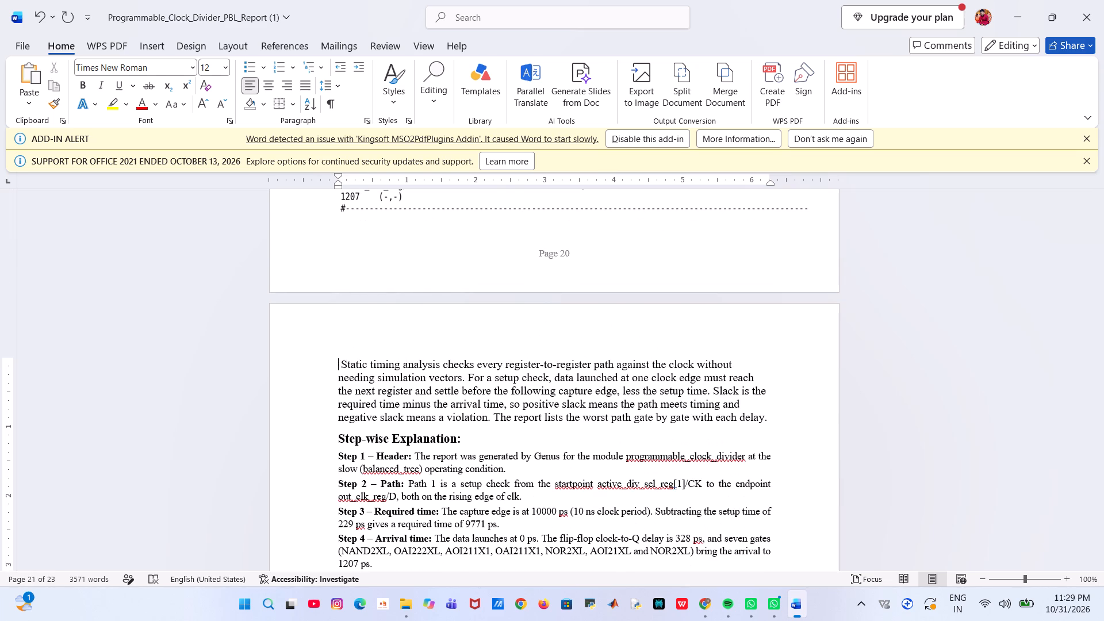
pyautogui.click(343, 365)
pyautogui.press('BackSpace')
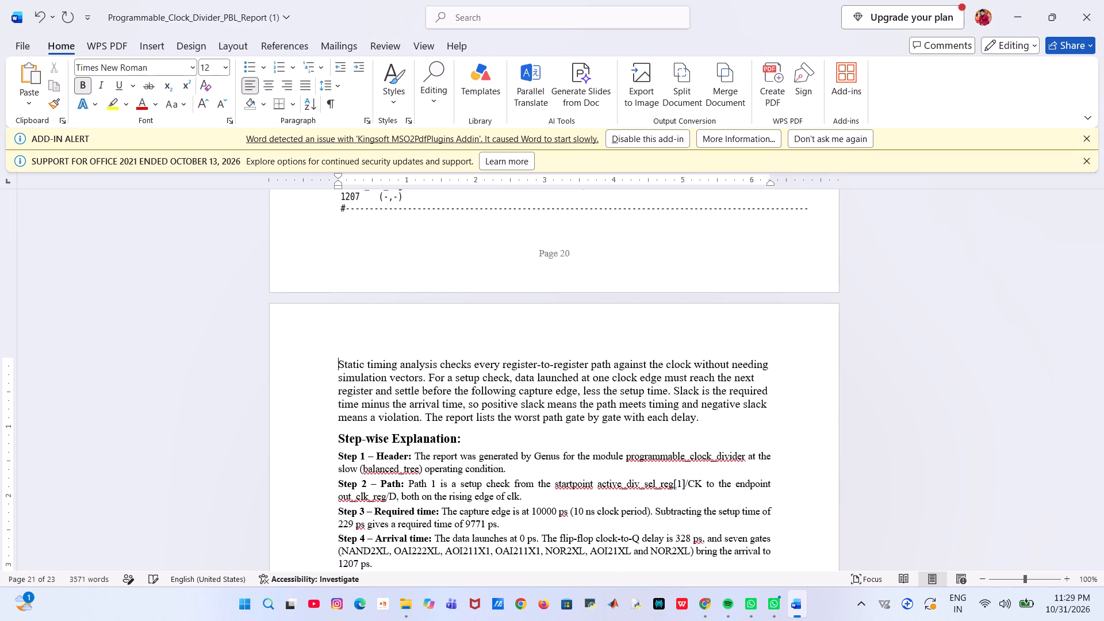
# Justify the static timing analysis paragraph on page 21.
pyautogui.moveTo(754, 432); pyautogui.dragTo(309, 373)
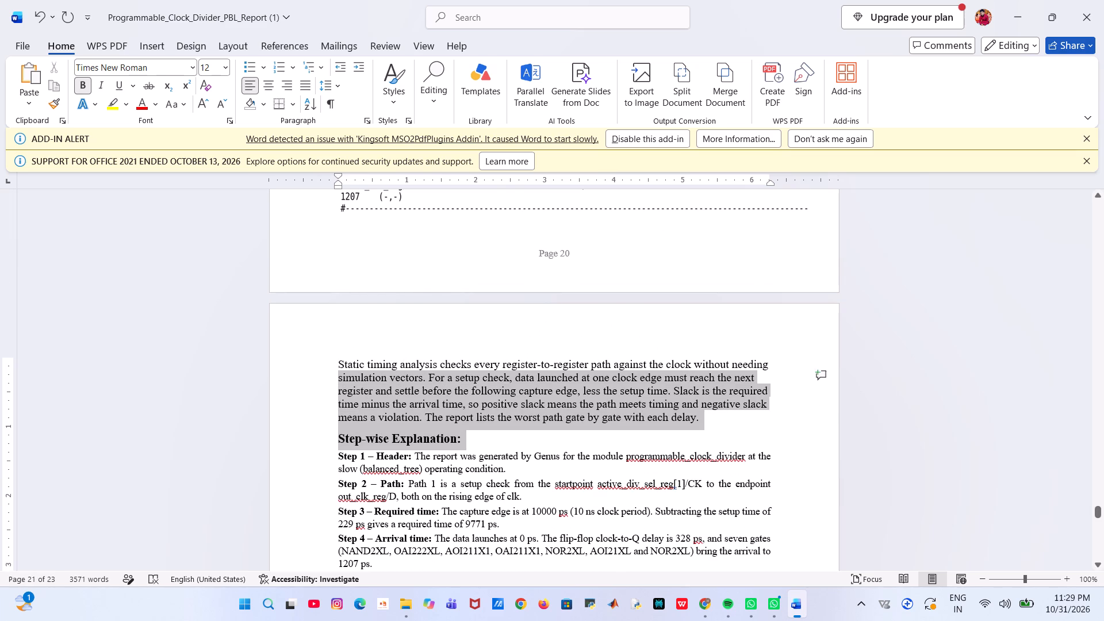
pyautogui.moveTo(309, 373); pyautogui.dragTo(321, 361)
pyautogui.click(734, 425)
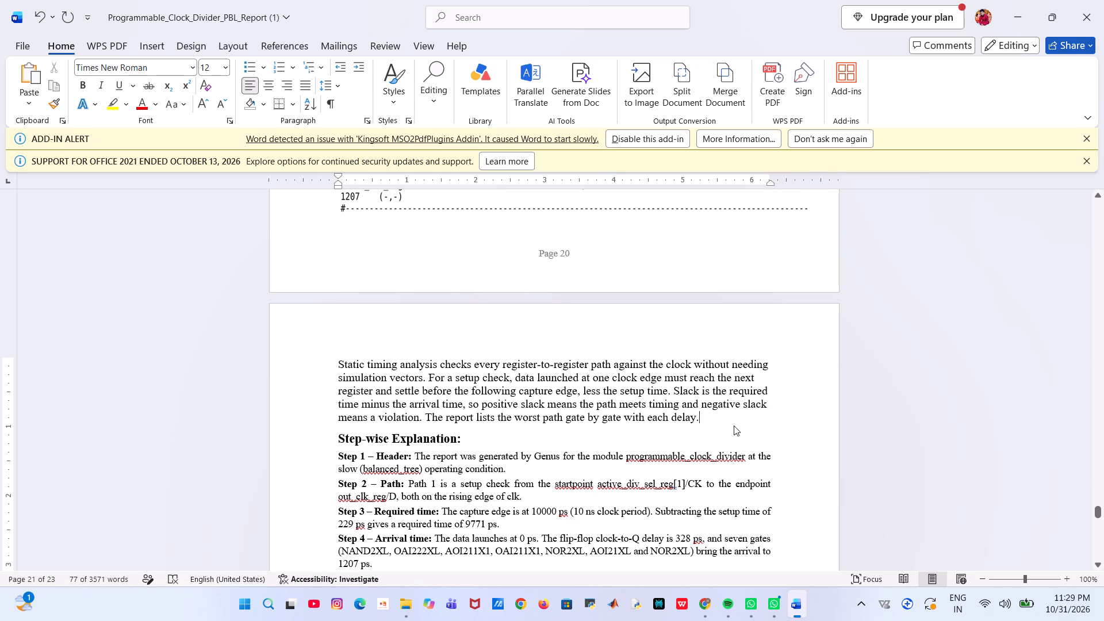
pyautogui.moveTo(729, 417); pyautogui.dragTo(355, 329)
pyautogui.hotkey('ctrl', 'j')
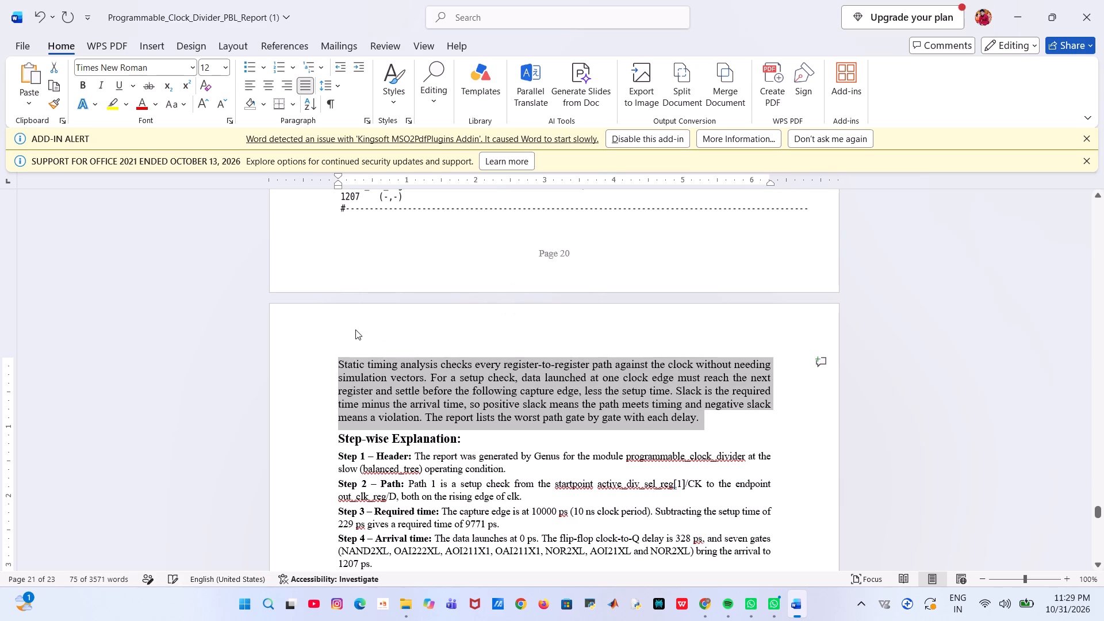
# Set the Step 1 to Step 6 text under the page 21 Step-wise Explanation to 12 pt, keeping it justified.
pyautogui.click(647, 465)
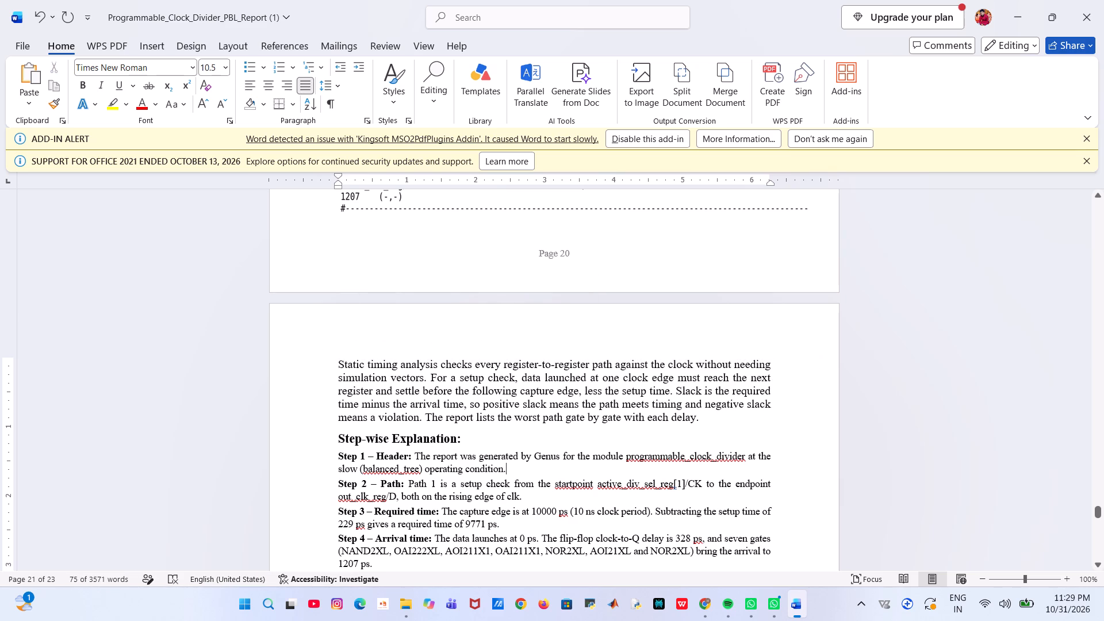
pyautogui.moveTo(331, 456); pyautogui.dragTo(662, 564)
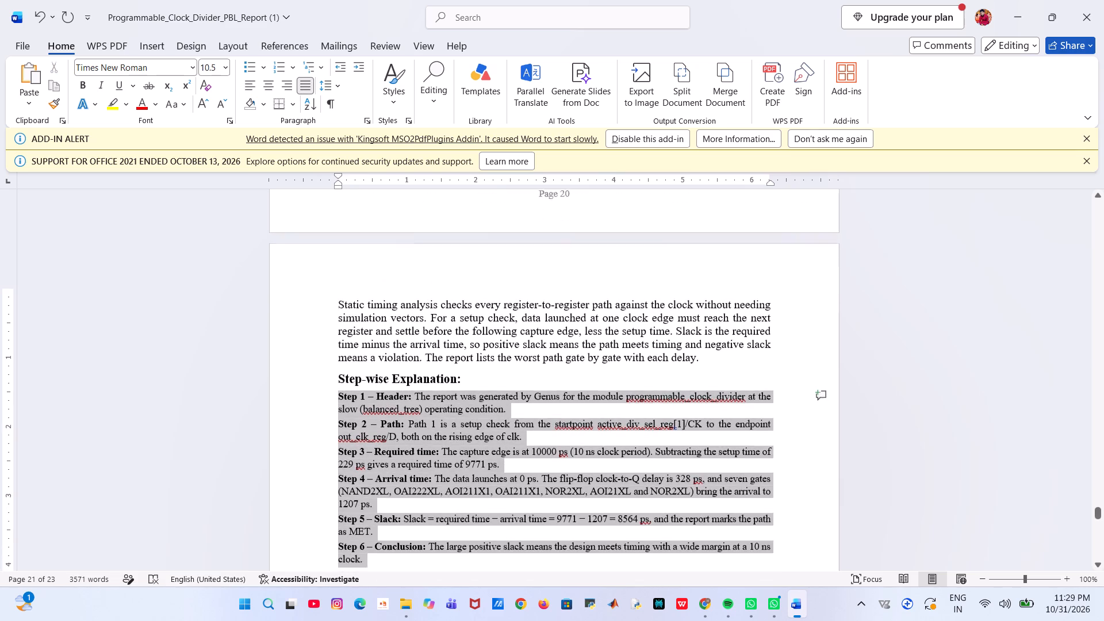
pyautogui.moveTo(662, 564); pyautogui.dragTo(725, 544)
pyautogui.hotkey('ctrl', 'j')
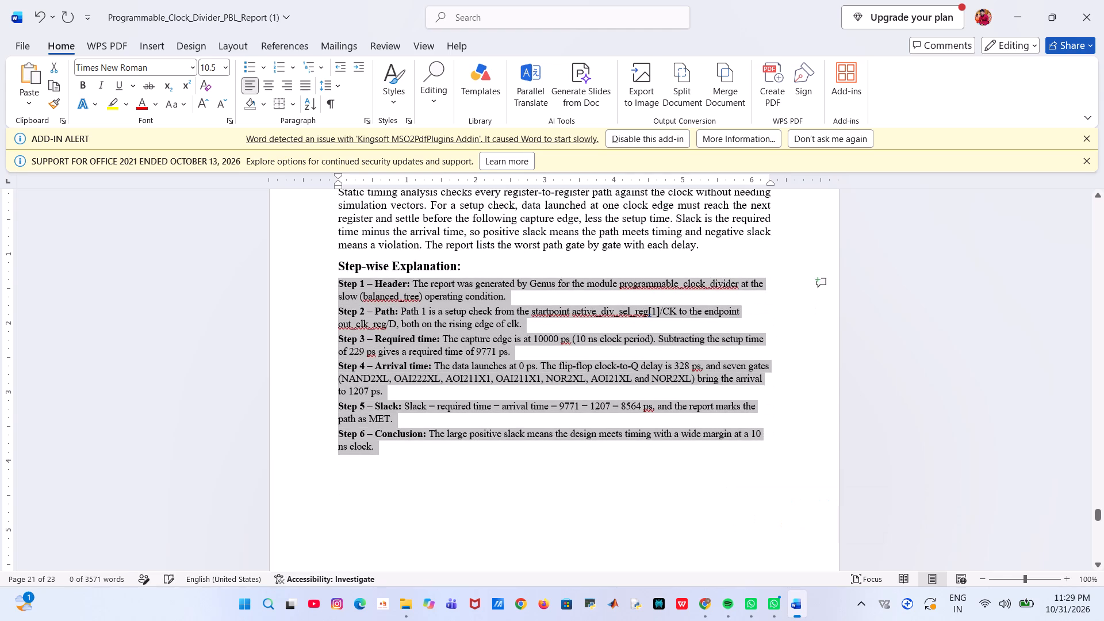
pyautogui.hotkey('ctrl', 'j')
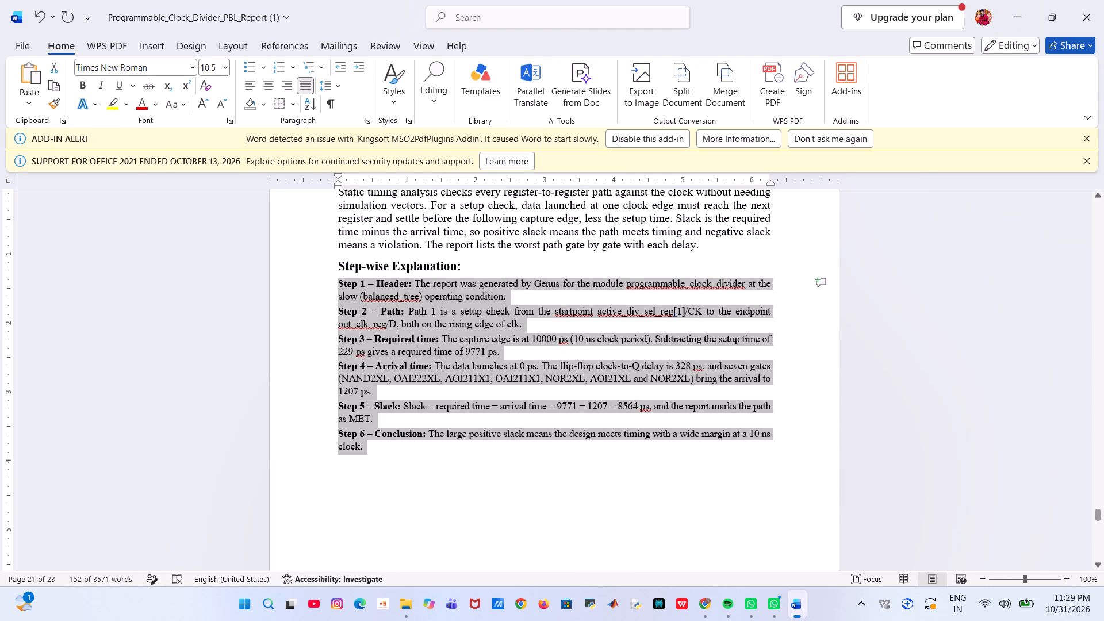
pyautogui.click(214, 71)
pyautogui.press('BackSpace')
pyautogui.write('12')
pyautogui.press('Return')
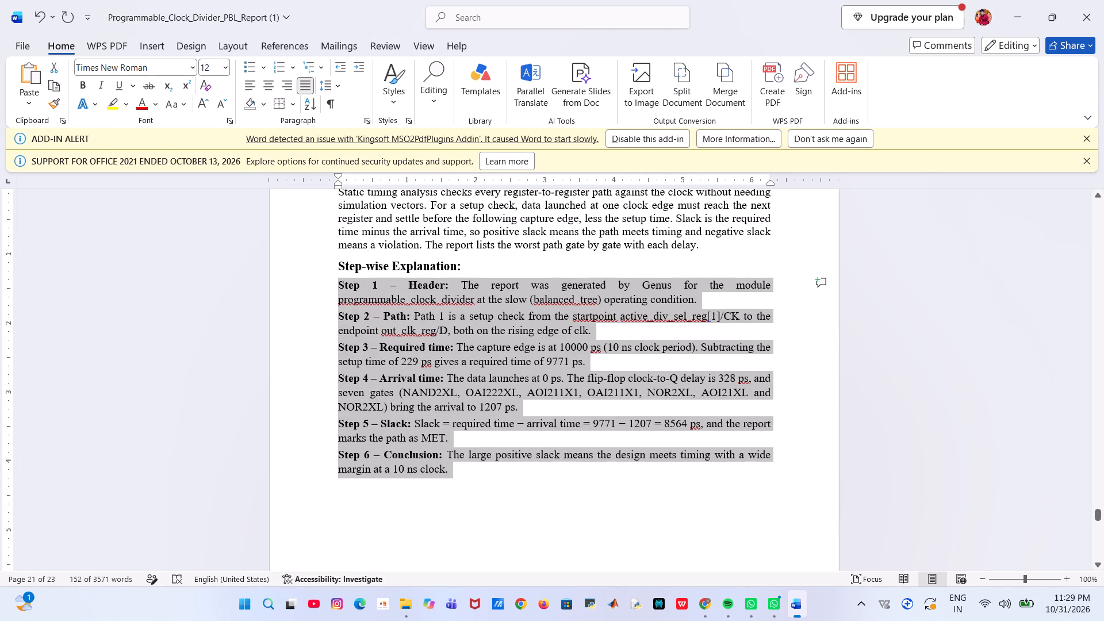
pyautogui.click(524, 484)
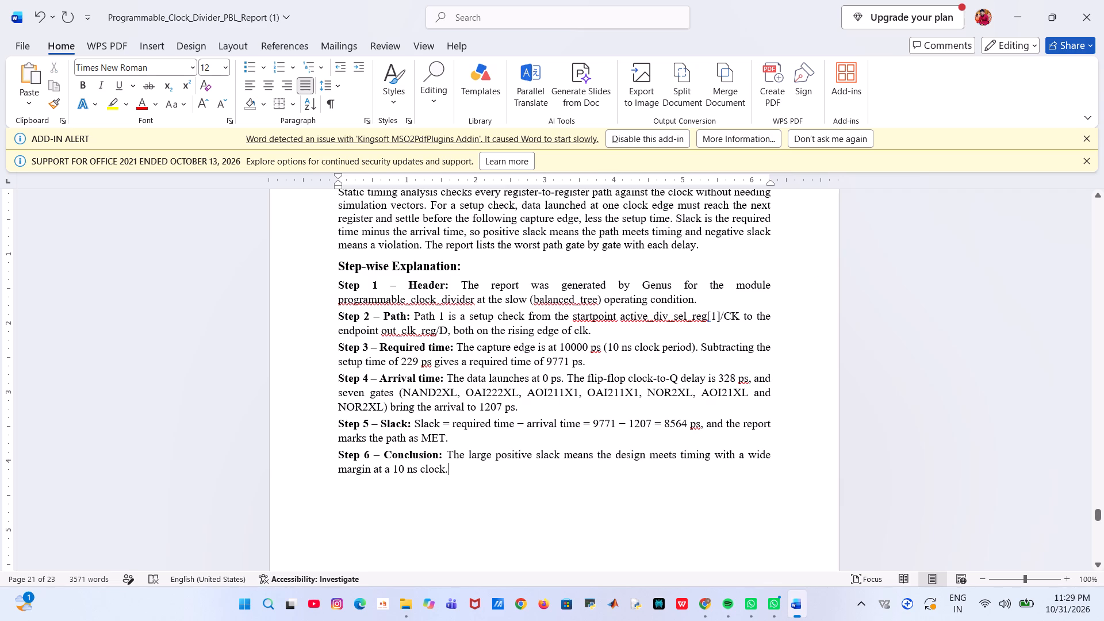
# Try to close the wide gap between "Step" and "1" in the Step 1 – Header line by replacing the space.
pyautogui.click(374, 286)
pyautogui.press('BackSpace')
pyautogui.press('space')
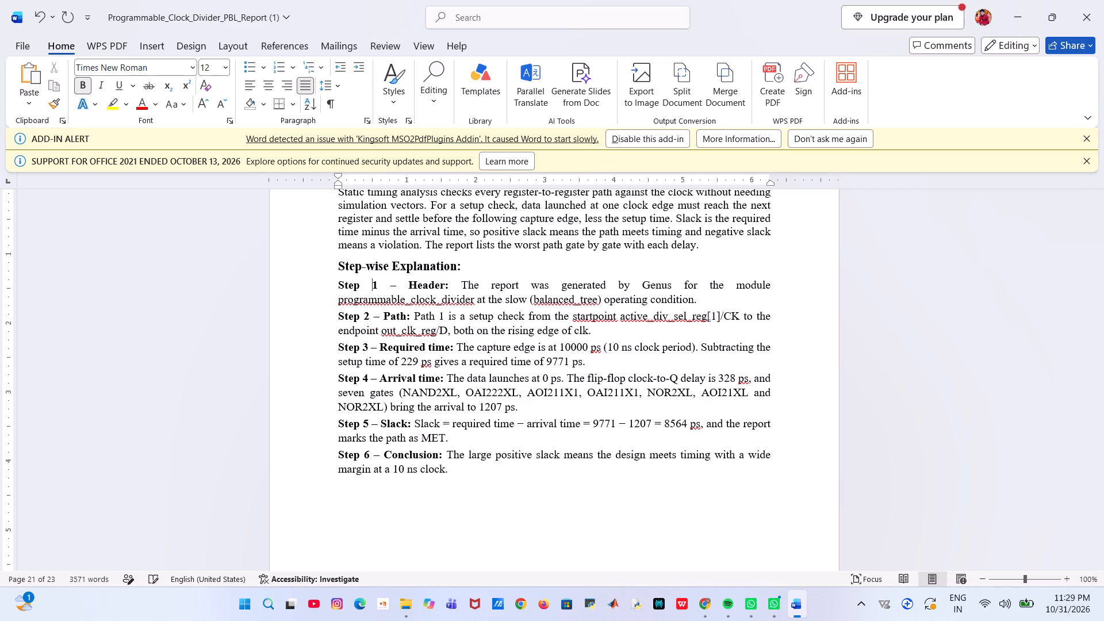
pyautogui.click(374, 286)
# Set the line spacing of the Step 1 to Step 6 text on page 21 to 1.5.
pyautogui.moveTo(335, 284); pyautogui.dragTo(561, 489)
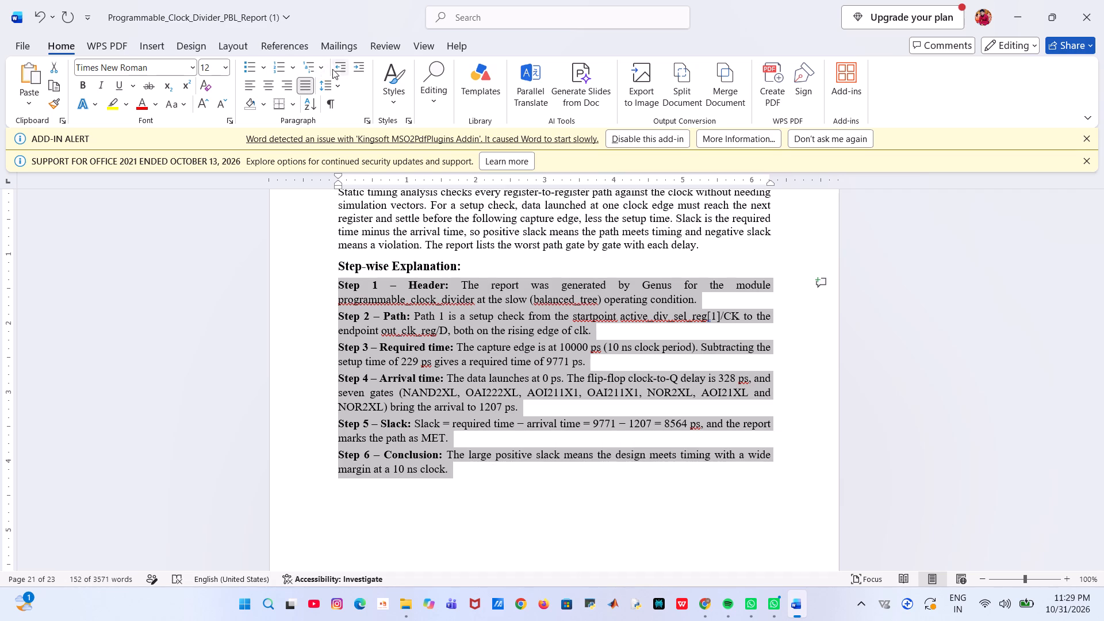
pyautogui.click(335, 85)
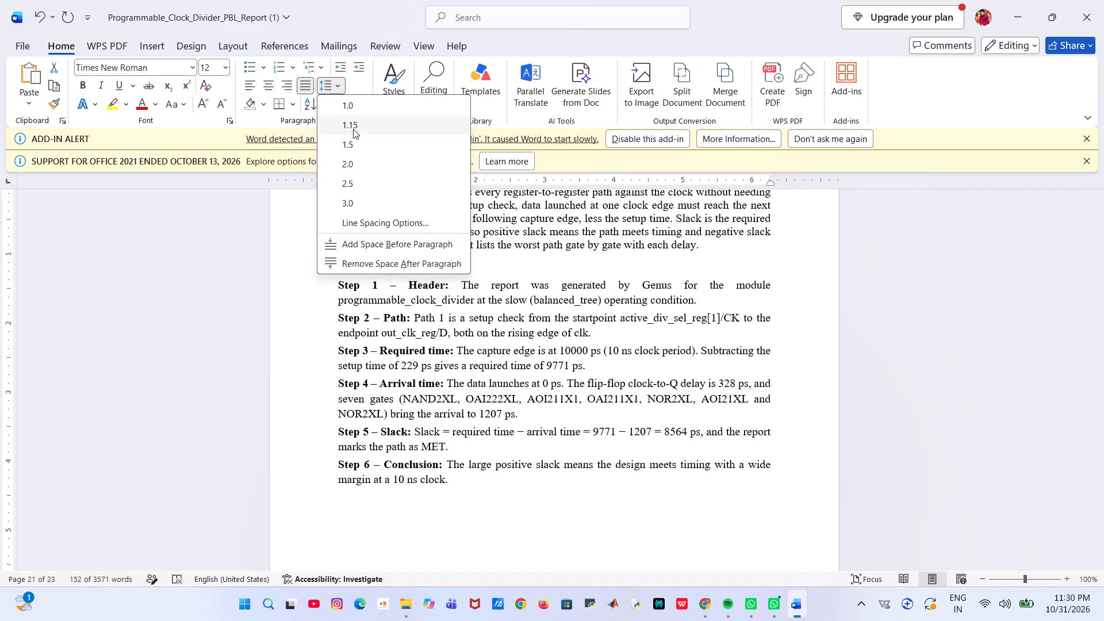
pyautogui.click(353, 146)
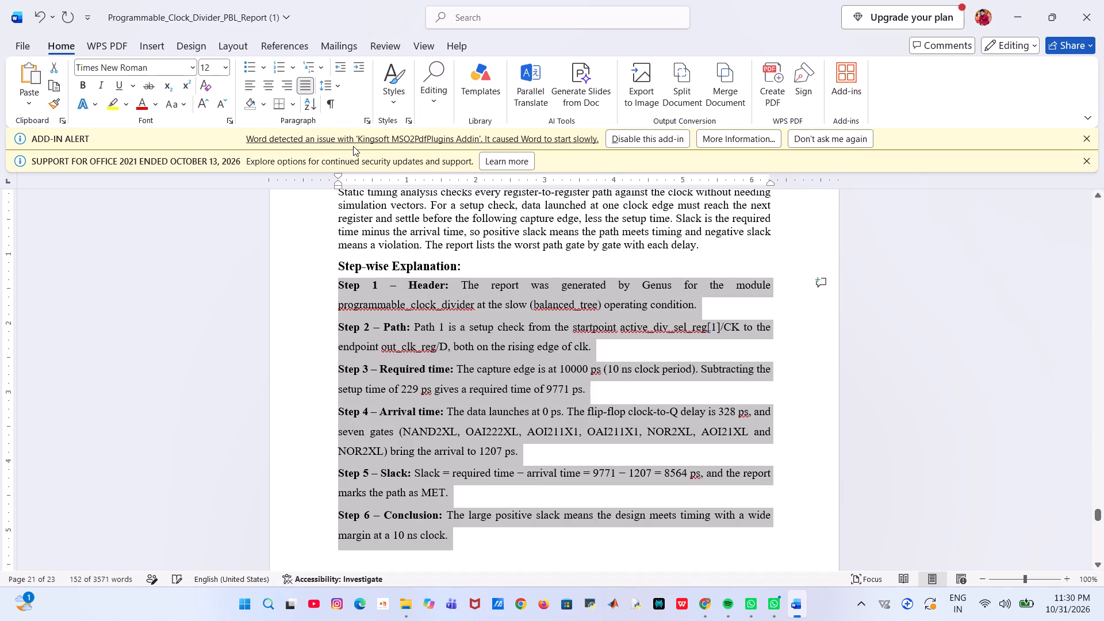
pyautogui.click(678, 355)
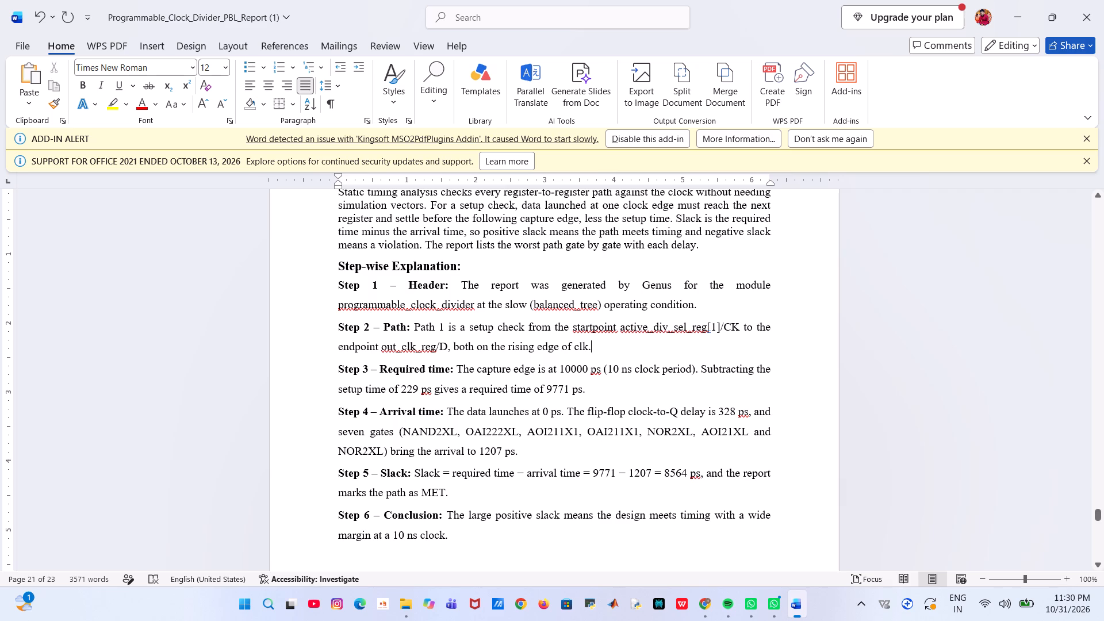
# Set the line spacing of the static timing analysis paragraph on page 21 to 1.5.
pyautogui.moveTo(743, 254); pyautogui.dragTo(343, 279)
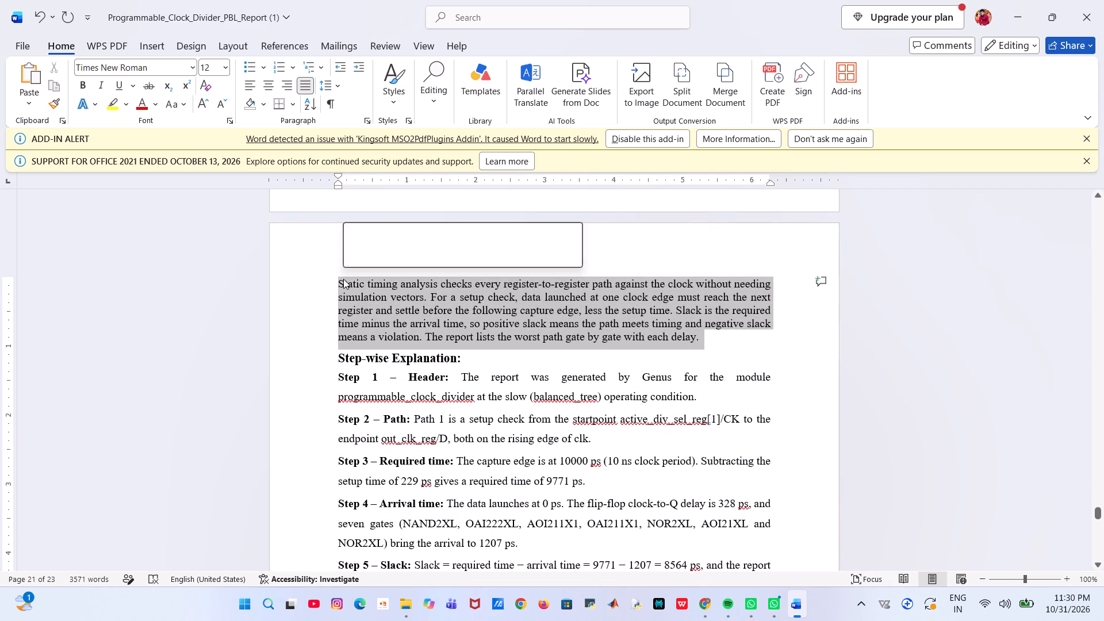
pyautogui.click(341, 89)
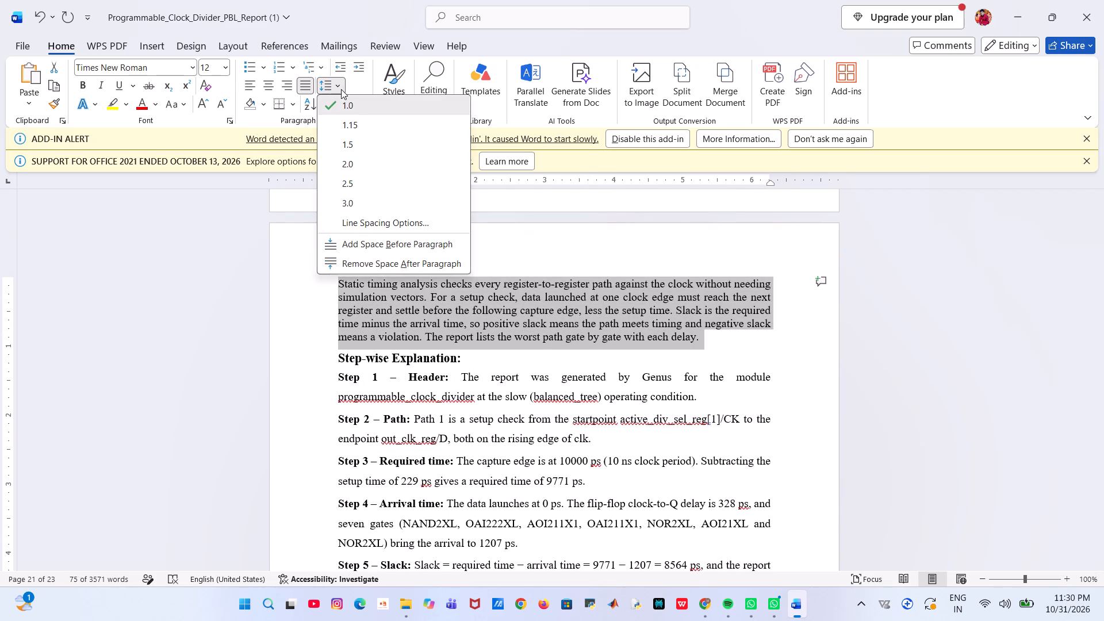
pyautogui.click(355, 144)
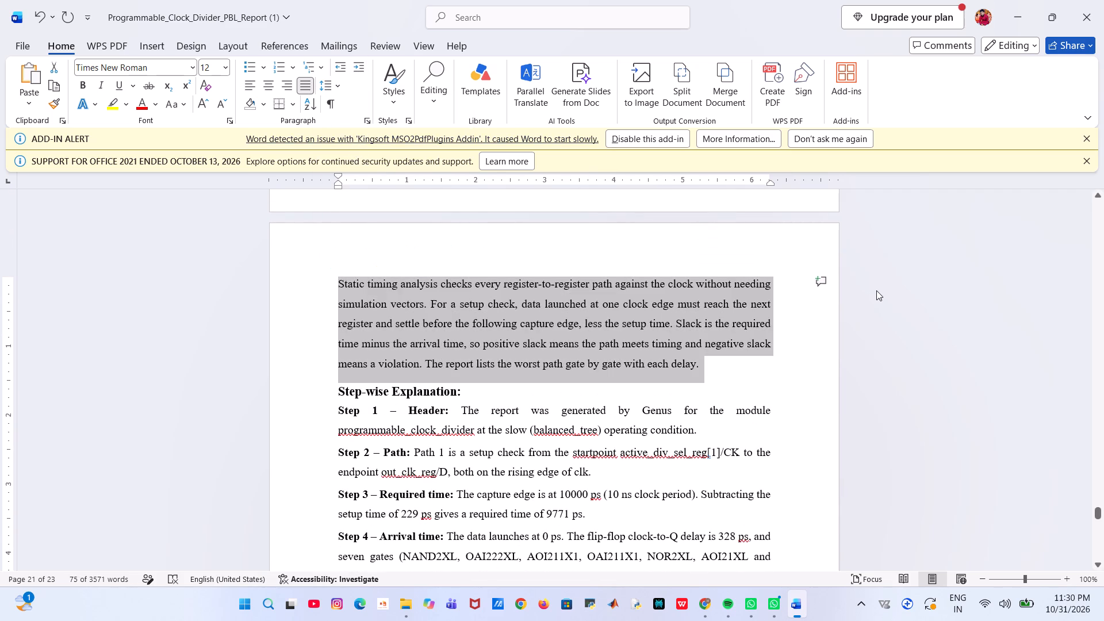
pyautogui.click(876, 290)
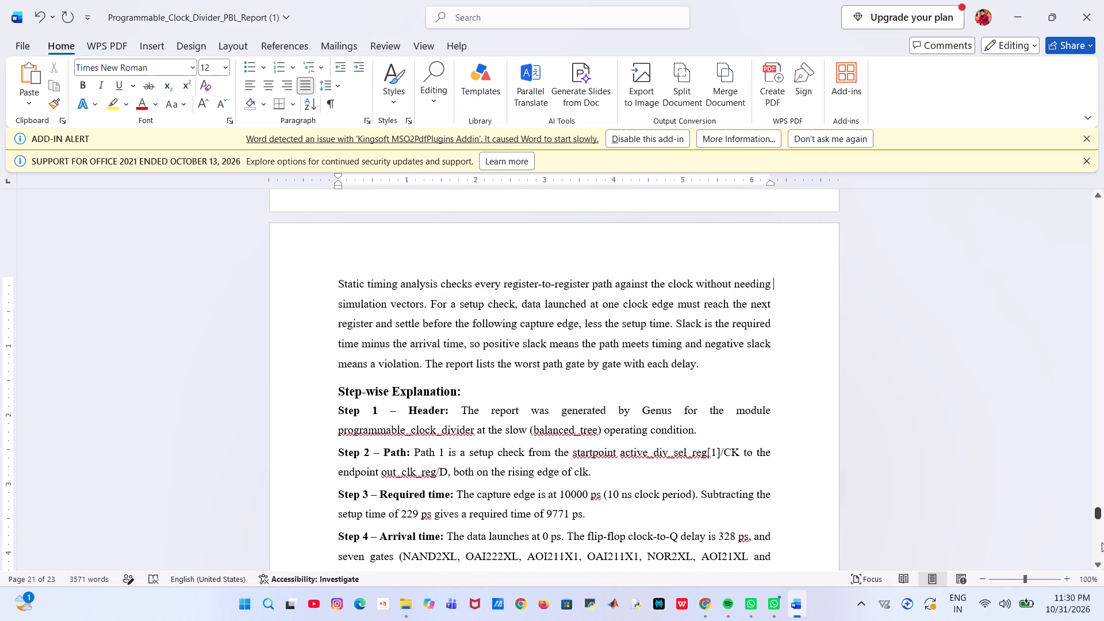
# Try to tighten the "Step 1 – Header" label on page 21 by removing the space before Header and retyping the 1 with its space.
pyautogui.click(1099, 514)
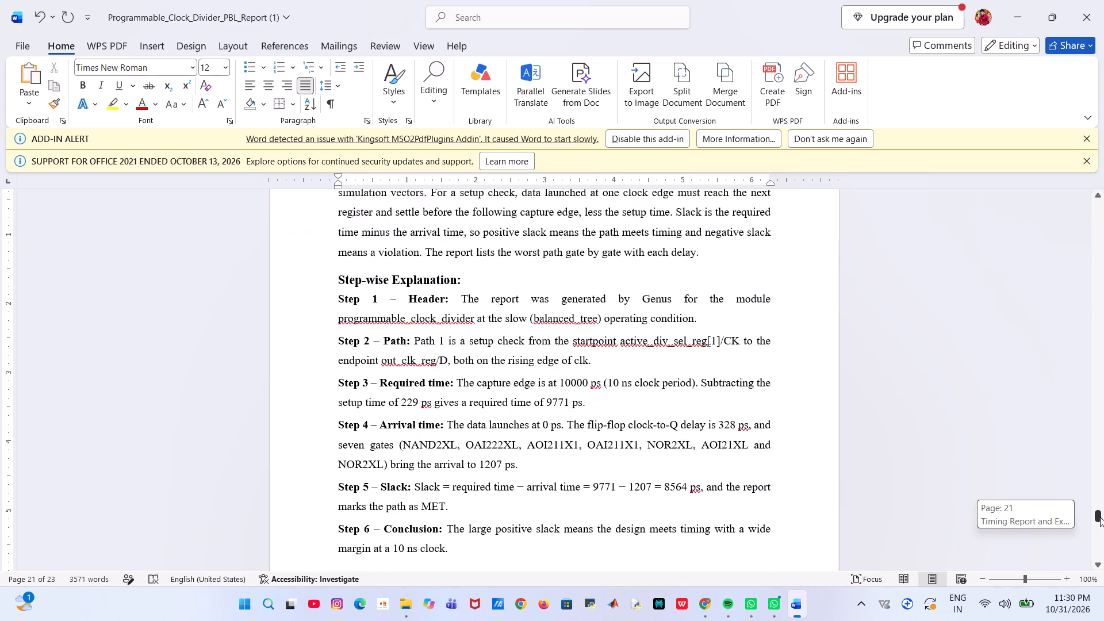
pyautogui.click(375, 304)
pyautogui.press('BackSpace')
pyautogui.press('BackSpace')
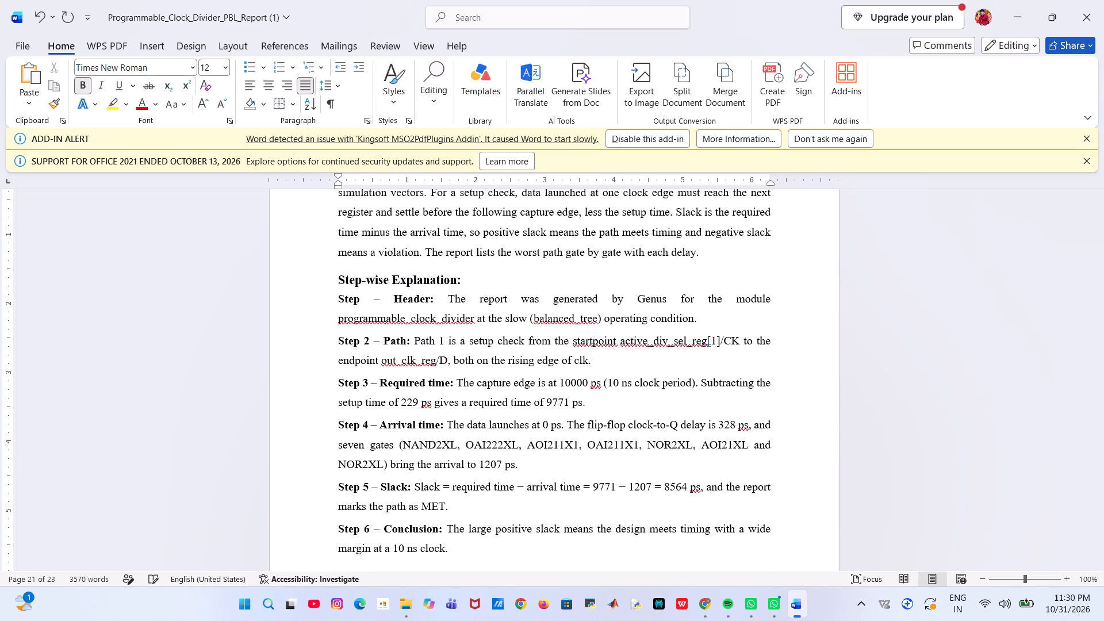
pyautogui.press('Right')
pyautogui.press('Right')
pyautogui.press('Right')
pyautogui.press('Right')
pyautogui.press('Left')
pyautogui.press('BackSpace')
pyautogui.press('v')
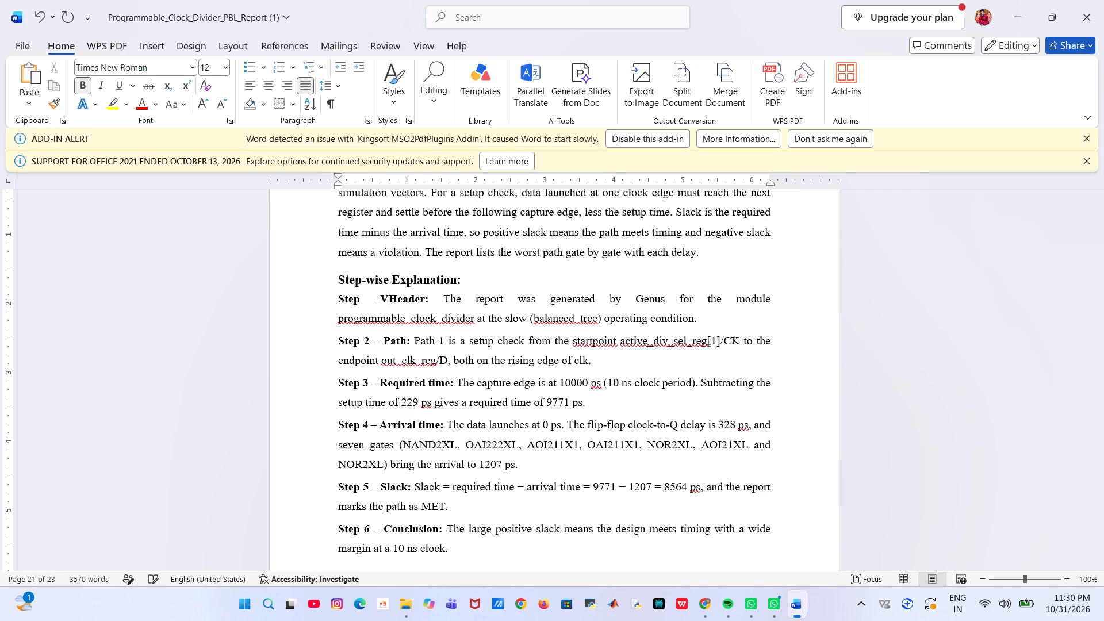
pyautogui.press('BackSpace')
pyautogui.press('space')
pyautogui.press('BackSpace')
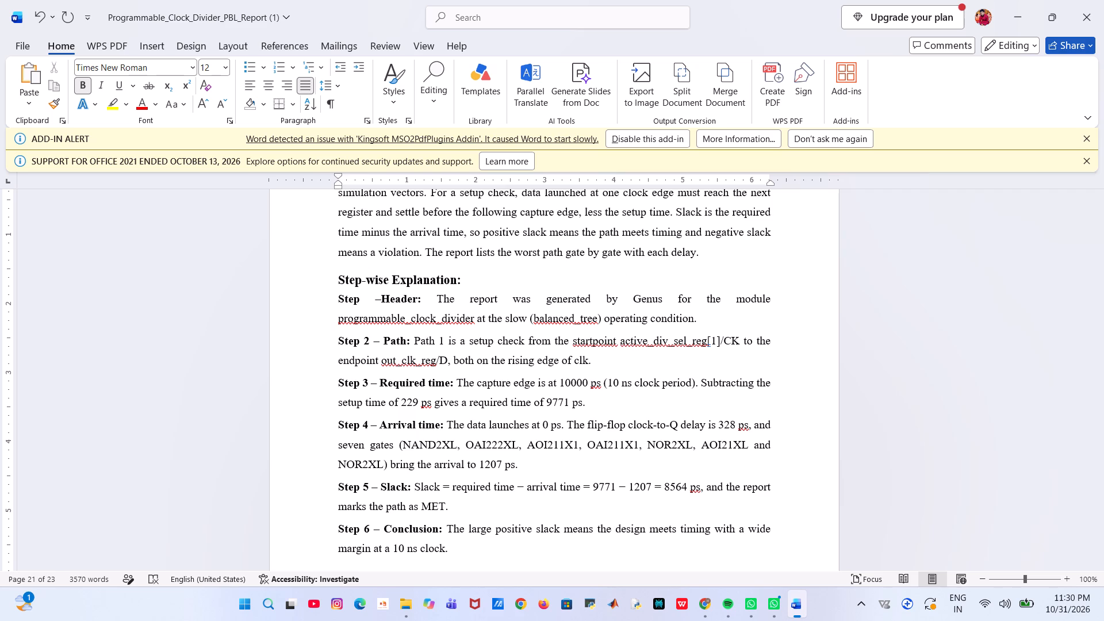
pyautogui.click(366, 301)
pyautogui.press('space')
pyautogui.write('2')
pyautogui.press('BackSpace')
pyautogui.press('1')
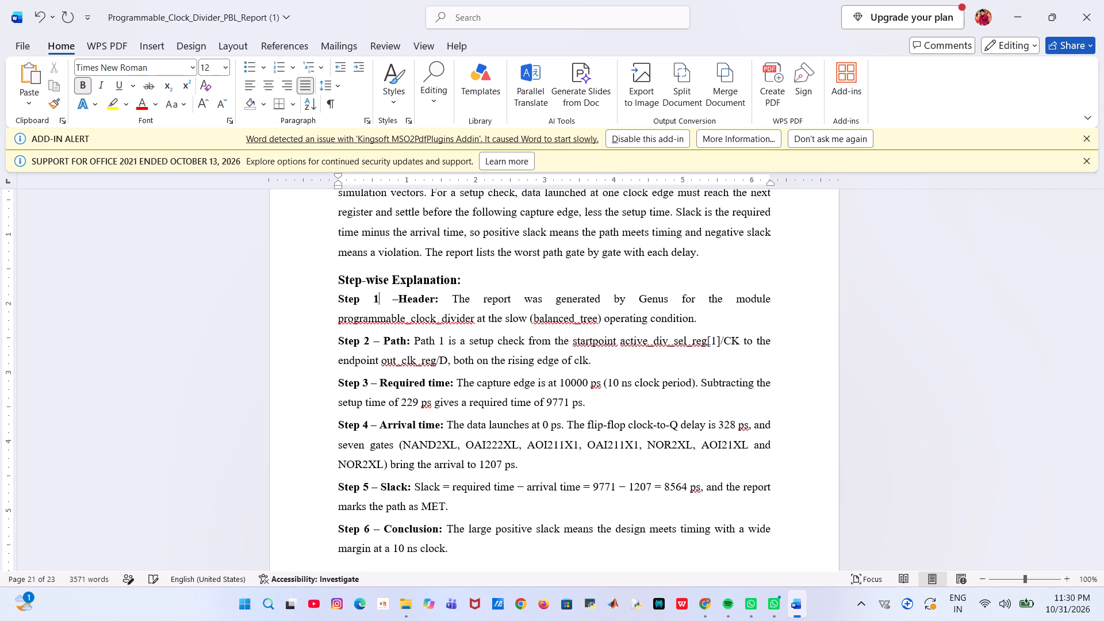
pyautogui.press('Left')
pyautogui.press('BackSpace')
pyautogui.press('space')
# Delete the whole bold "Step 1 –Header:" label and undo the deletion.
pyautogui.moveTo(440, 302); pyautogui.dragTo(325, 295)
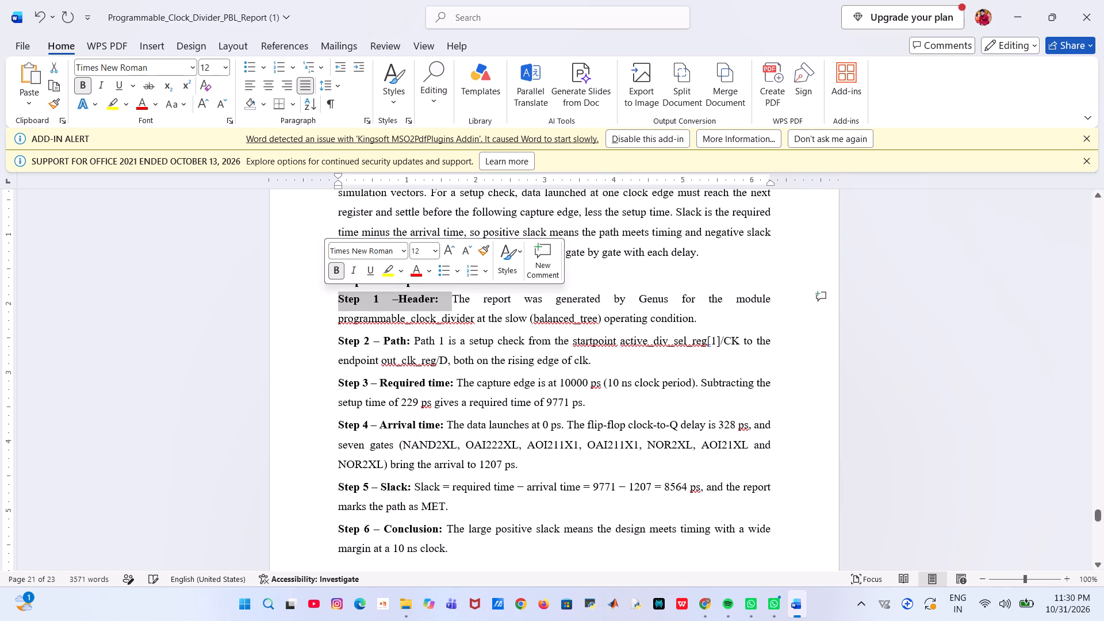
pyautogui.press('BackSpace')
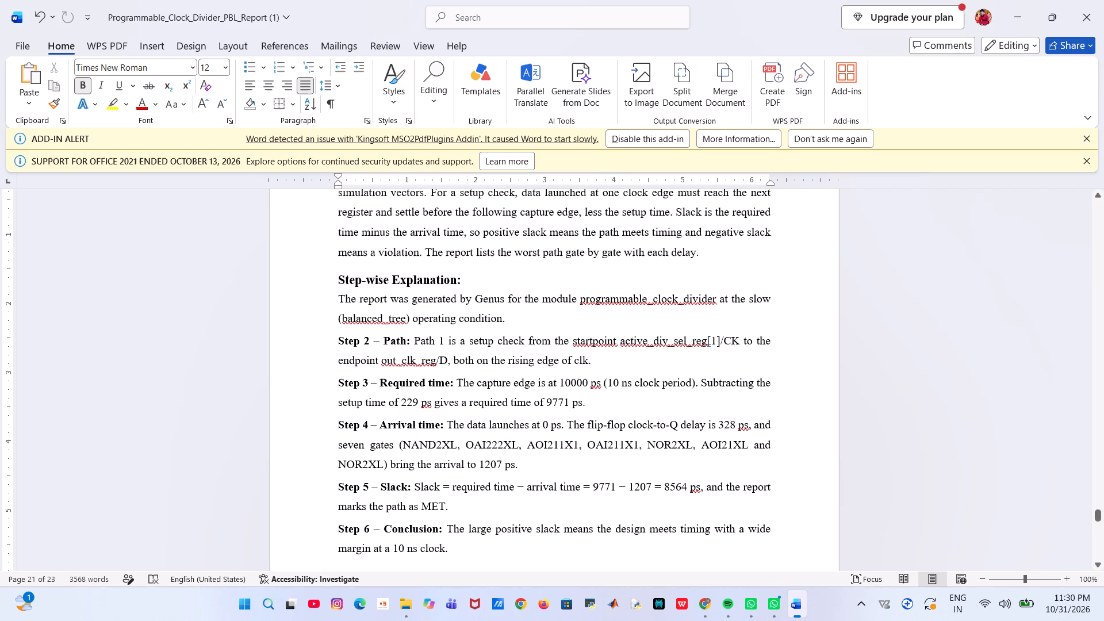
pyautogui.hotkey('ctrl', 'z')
# Cut the "Step 1 –" prefix before Header on page 21 and retype it as "Step 1 - ".
pyautogui.click(398, 300)
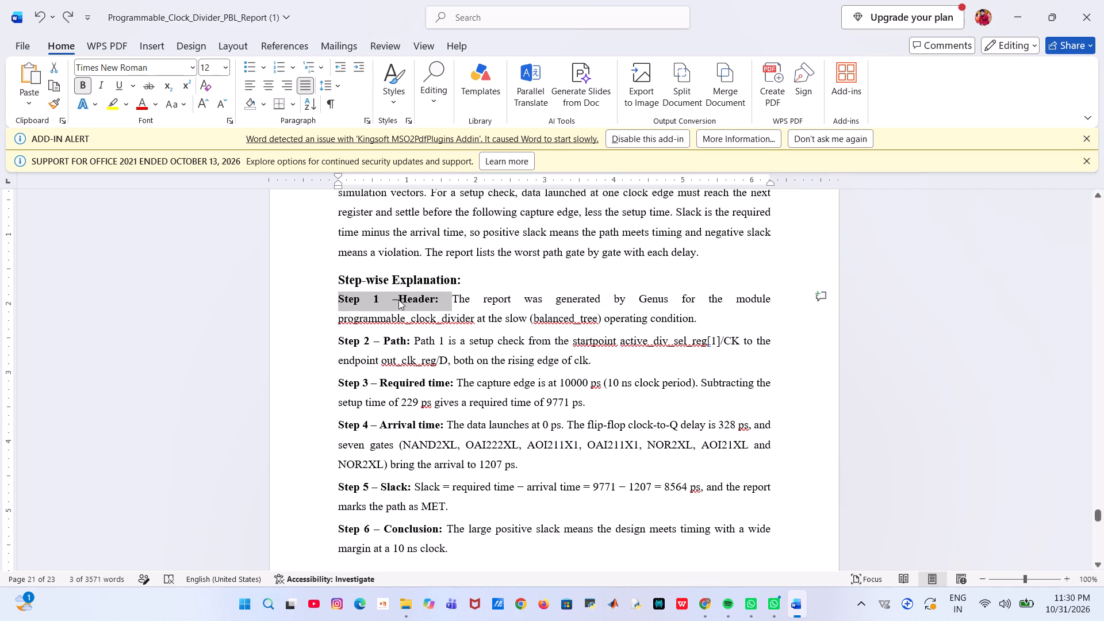
pyautogui.click(398, 300)
pyautogui.moveTo(398, 300); pyautogui.dragTo(397, 294)
pyautogui.click(397, 294)
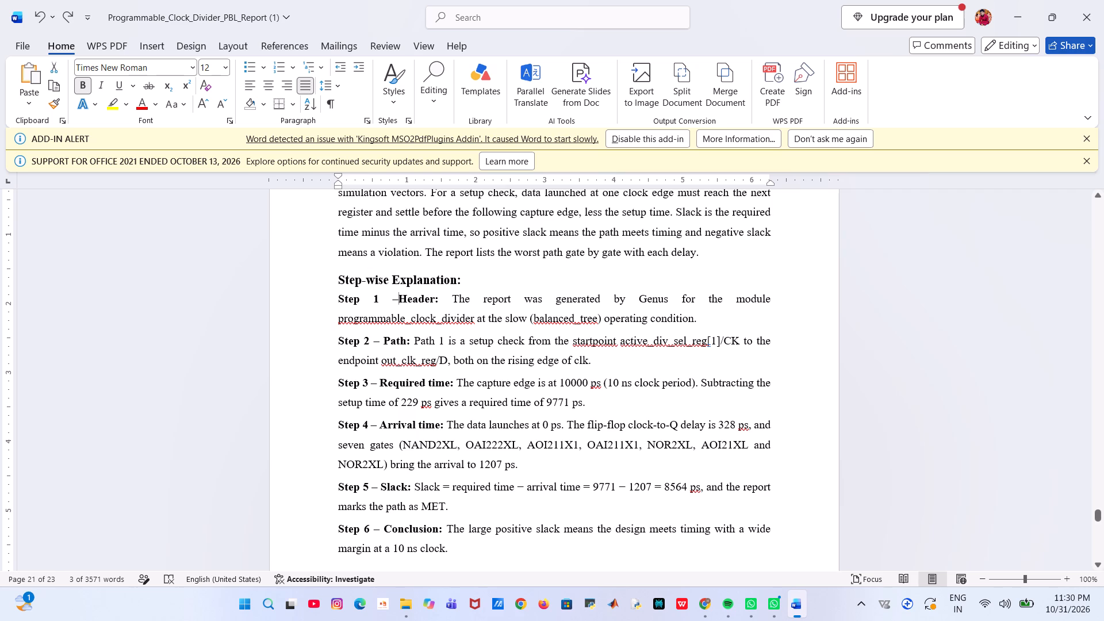
pyautogui.moveTo(397, 294); pyautogui.dragTo(338, 297)
pyautogui.rightClick(338, 297)
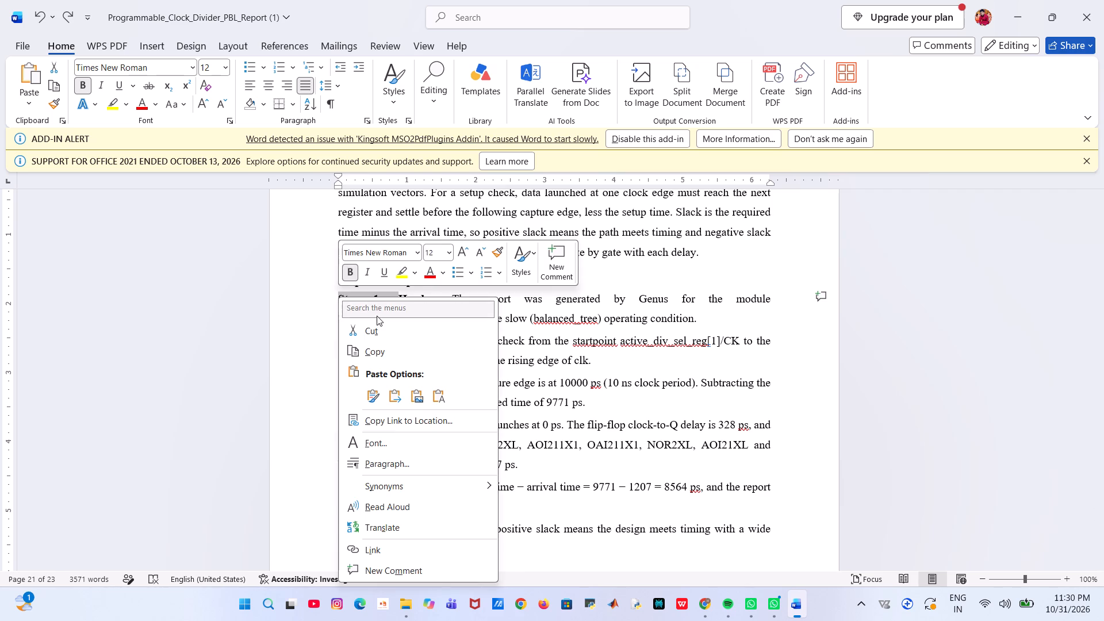
pyautogui.click(380, 331)
pyautogui.hotkey('ctrl', 'v')
pyautogui.hotkey('ctrl', 'c')
pyautogui.hotkey('ctrl', 'c')
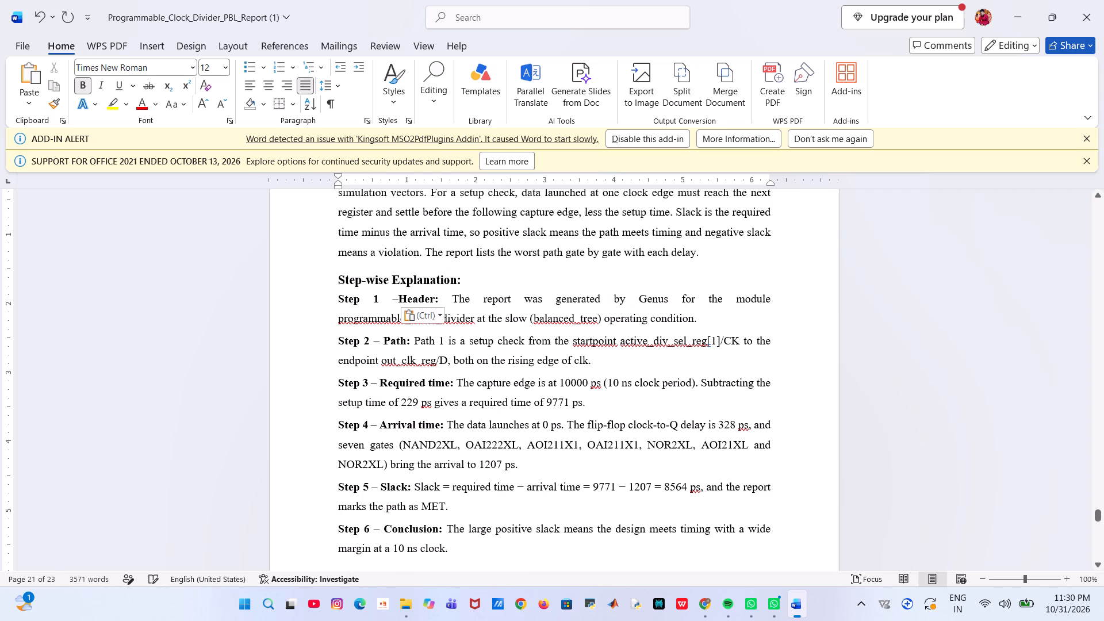
pyautogui.hotkey('ctrl', 'z')
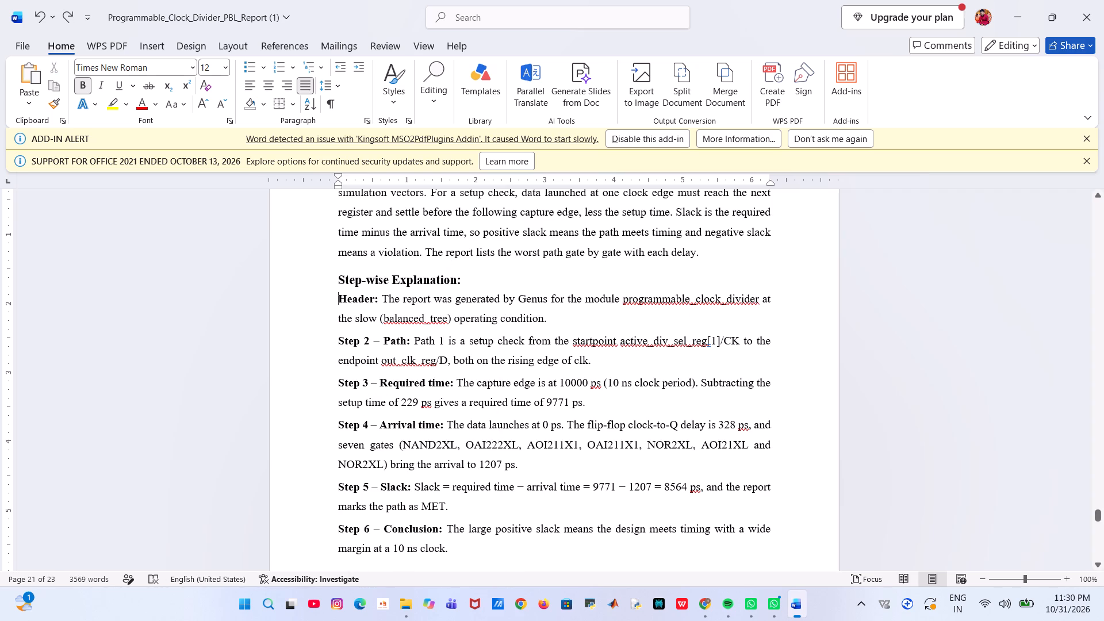
pyautogui.press('s')
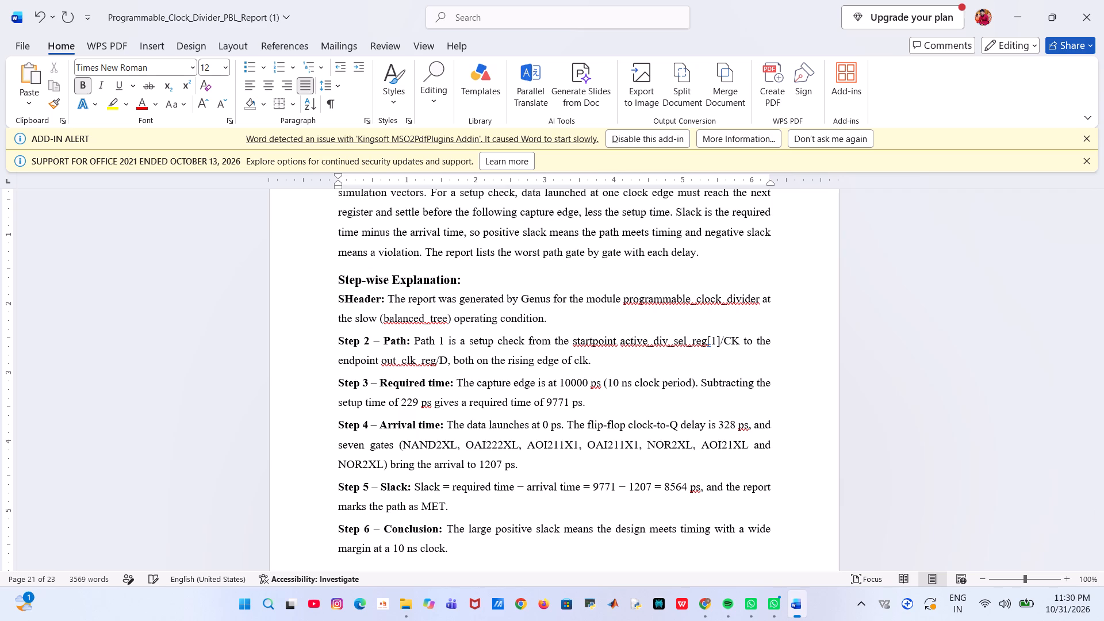
pyautogui.write('tep 1')
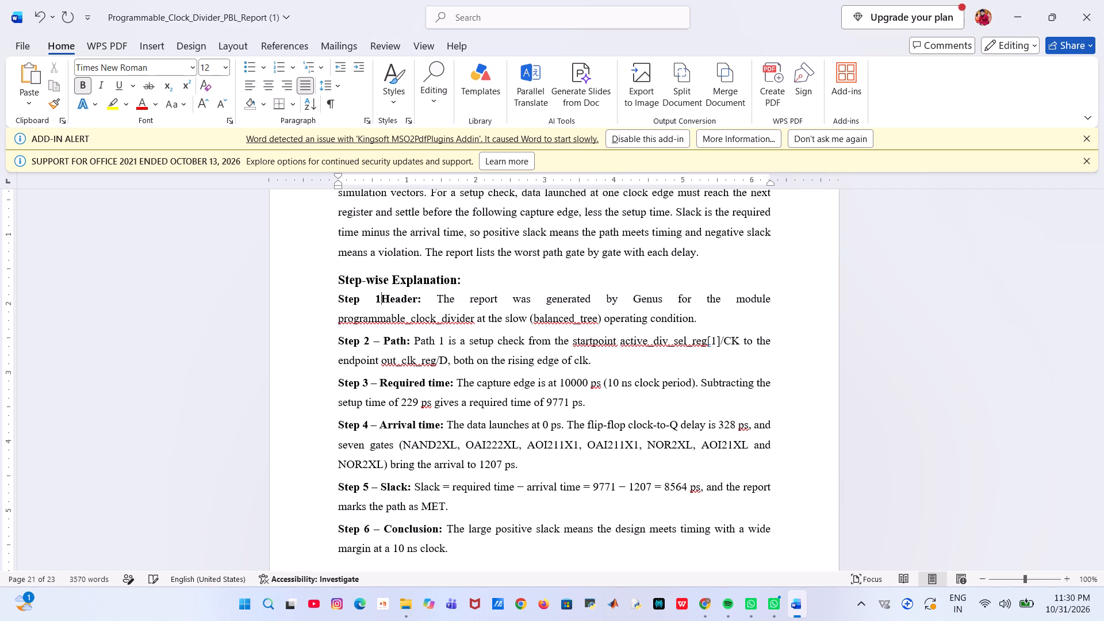
pyautogui.press('space')
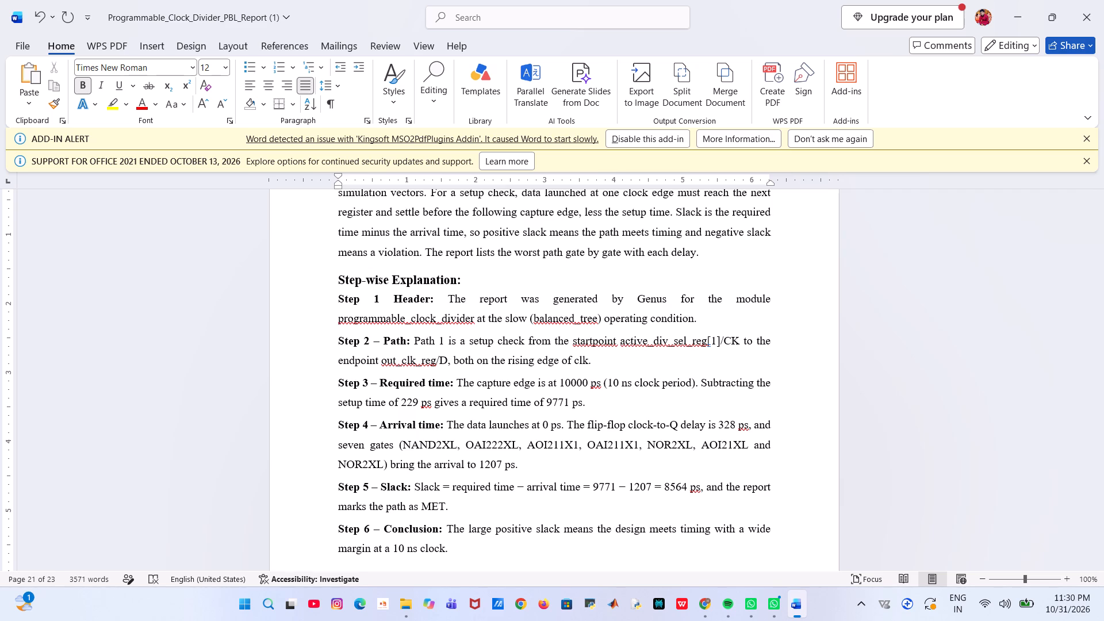
pyautogui.write('-')
pyautogui.press('space')
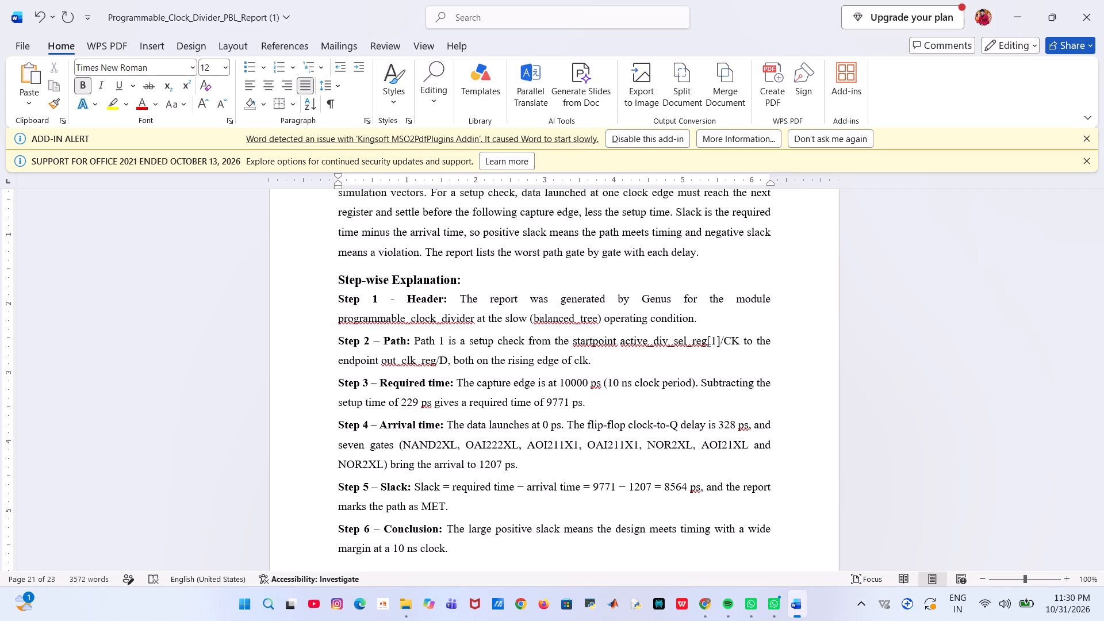
# Remove the spaces around the 1 and the hyphen so the first step's label reads "Step1-Header:".
pyautogui.click(373, 301)
pyautogui.press('BackSpace')
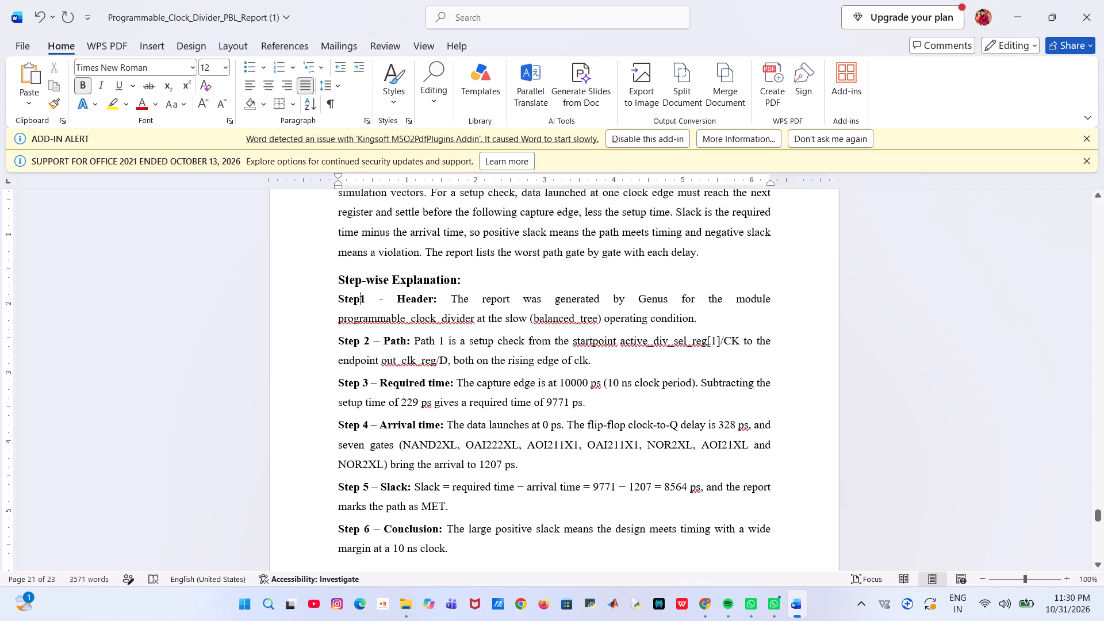
pyautogui.click(397, 302)
pyautogui.press('BackSpace')
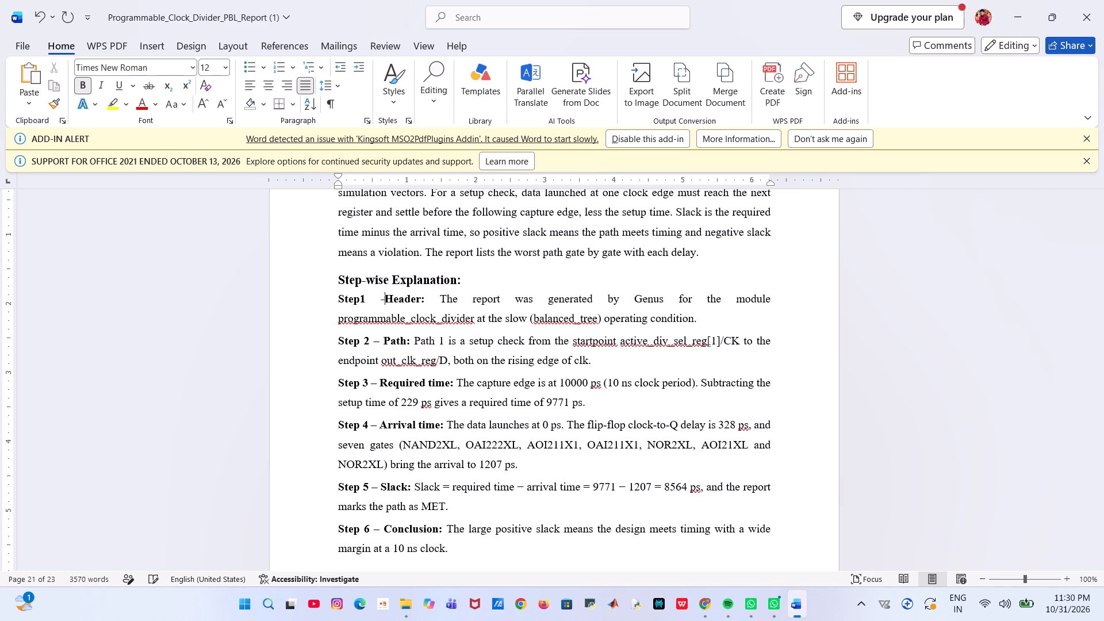
pyautogui.click(383, 301)
pyautogui.press('Left')
pyautogui.press('BackSpace')
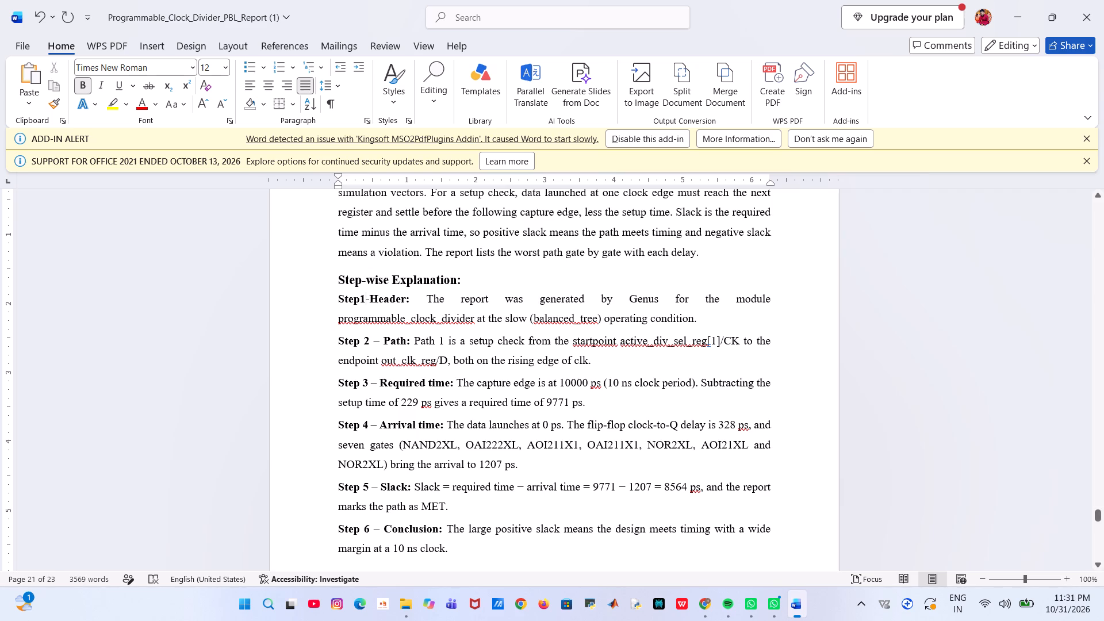
pyautogui.click(751, 546)
# Stretch the power report image on page 22 to a greater height, keeping its width within the text margins.
pyautogui.moveTo(1102, 517); pyautogui.dragTo(1103, 528)
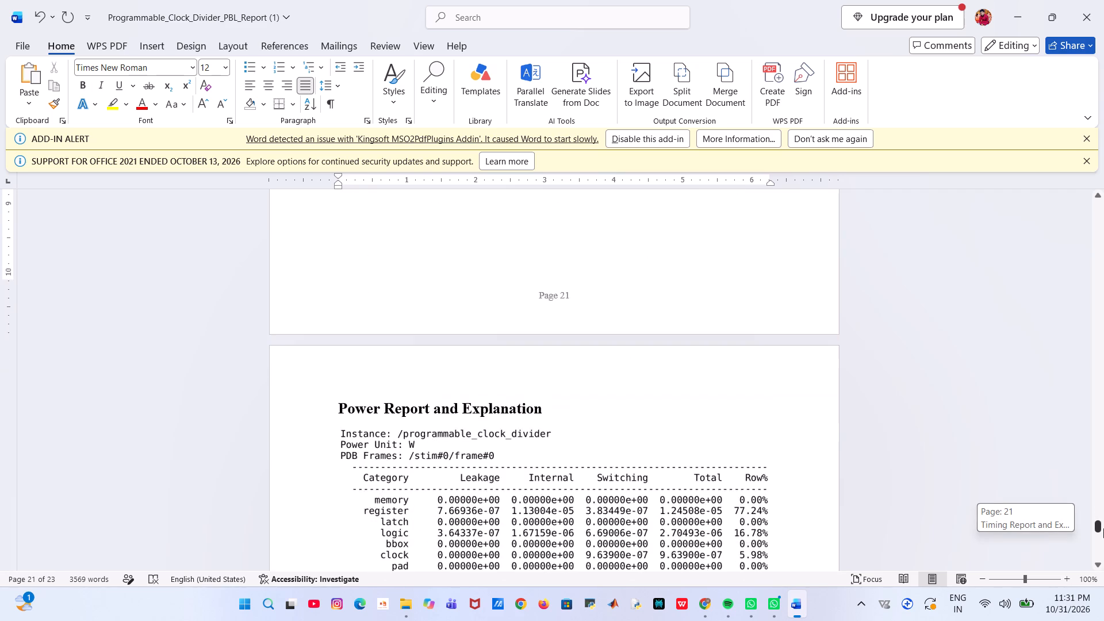
pyautogui.moveTo(1103, 528); pyautogui.dragTo(1099, 530)
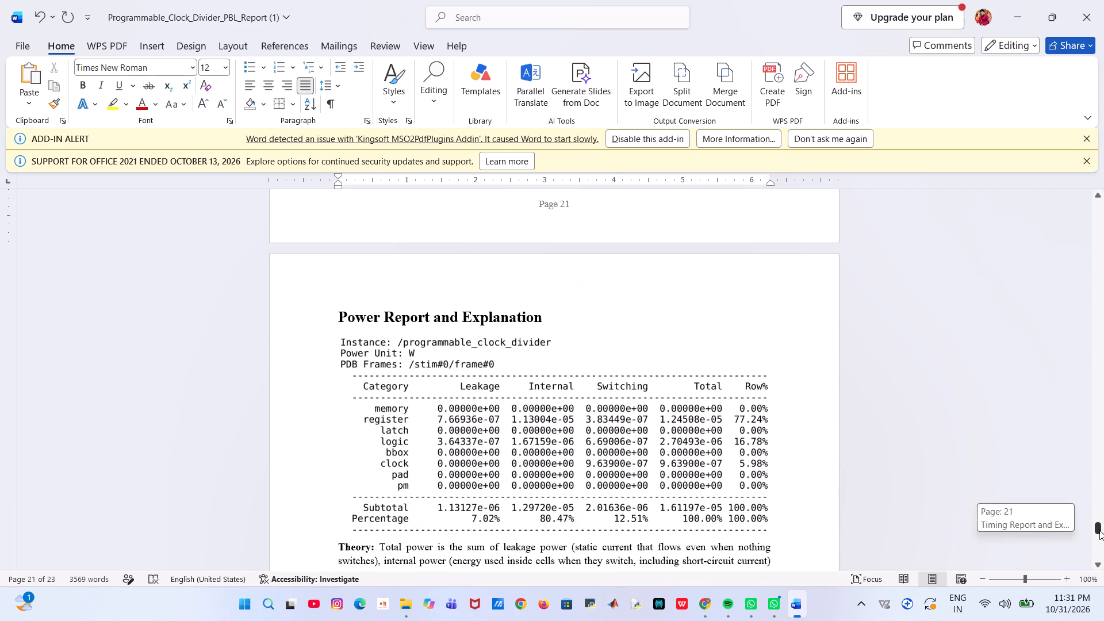
pyautogui.moveTo(1099, 530); pyautogui.dragTo(1099, 530)
pyautogui.click(417, 438)
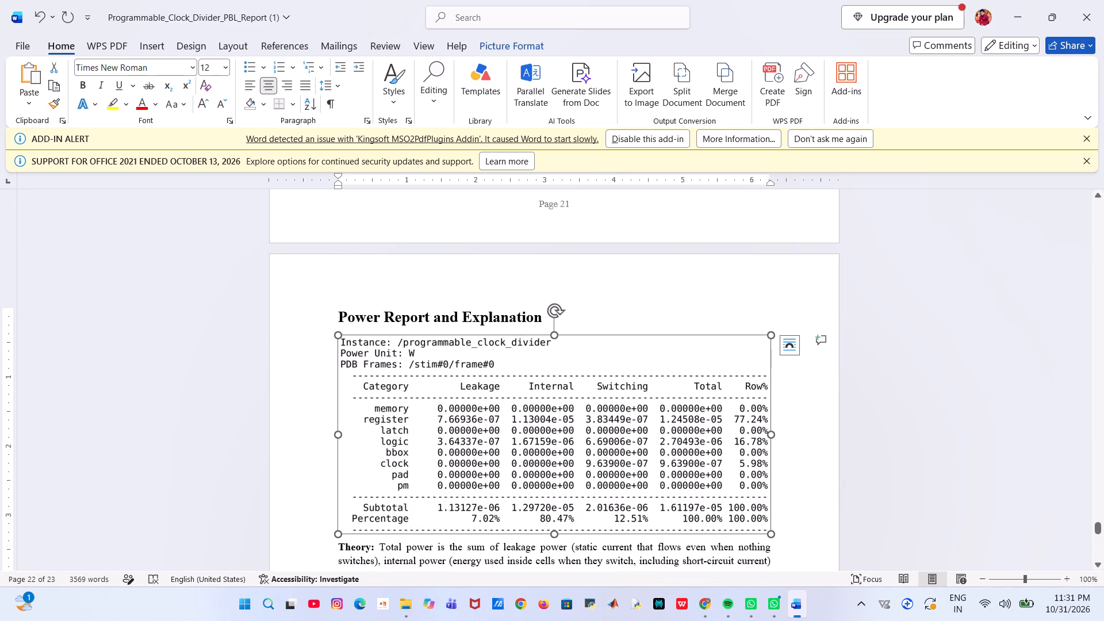
pyautogui.moveTo(553, 536); pyautogui.dragTo(602, 581)
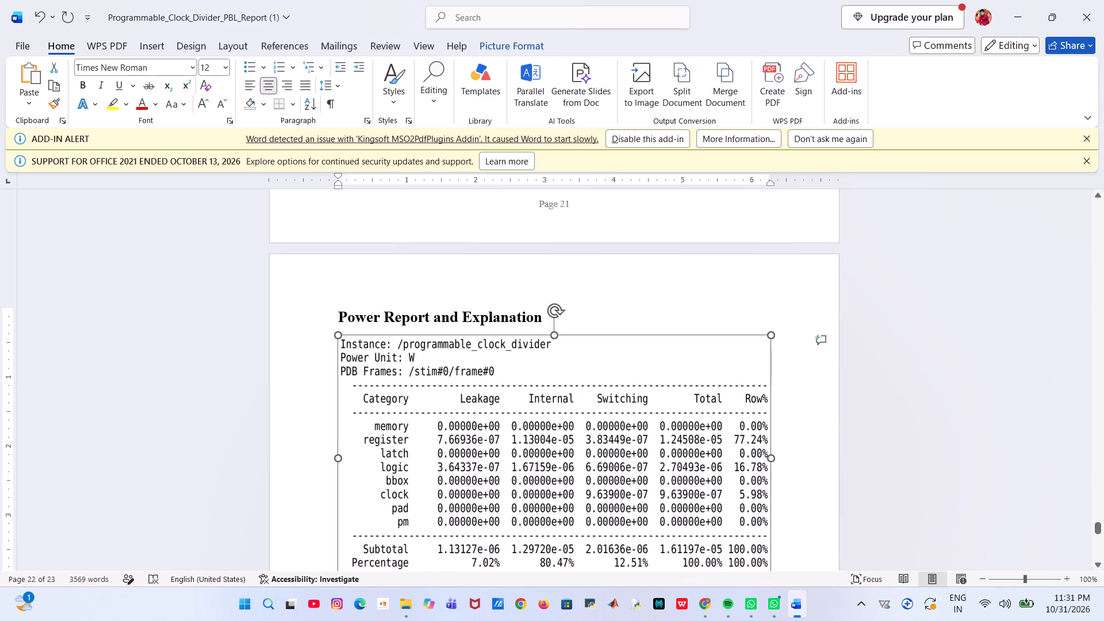
pyautogui.moveTo(602, 581); pyautogui.dragTo(608, 559)
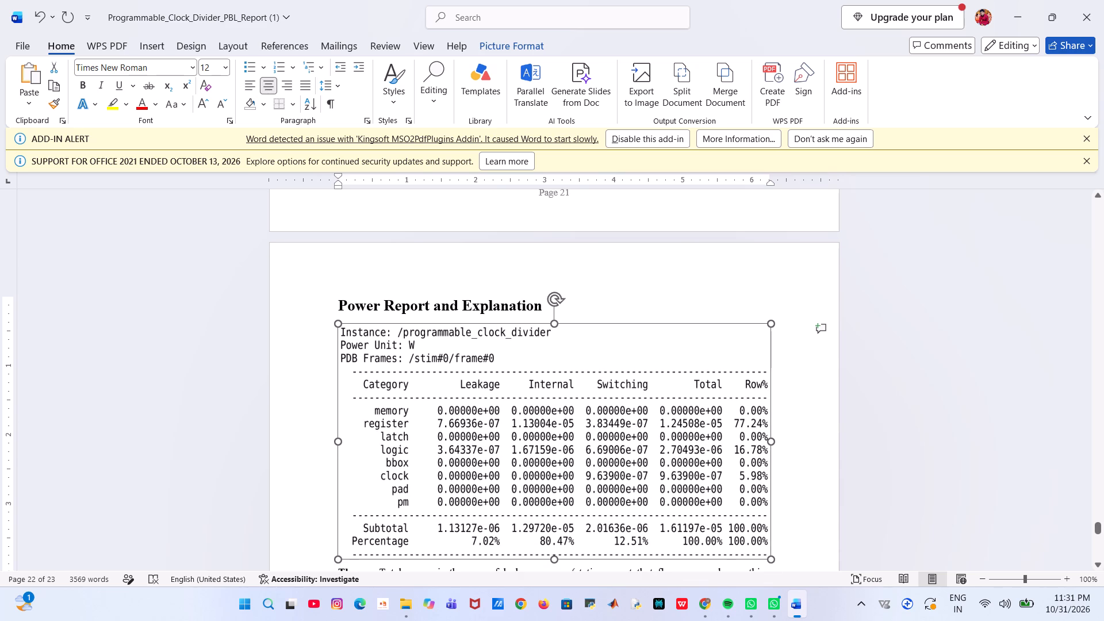
pyautogui.moveTo(608, 559); pyautogui.dragTo(607, 511)
pyautogui.moveTo(769, 382); pyautogui.dragTo(826, 381)
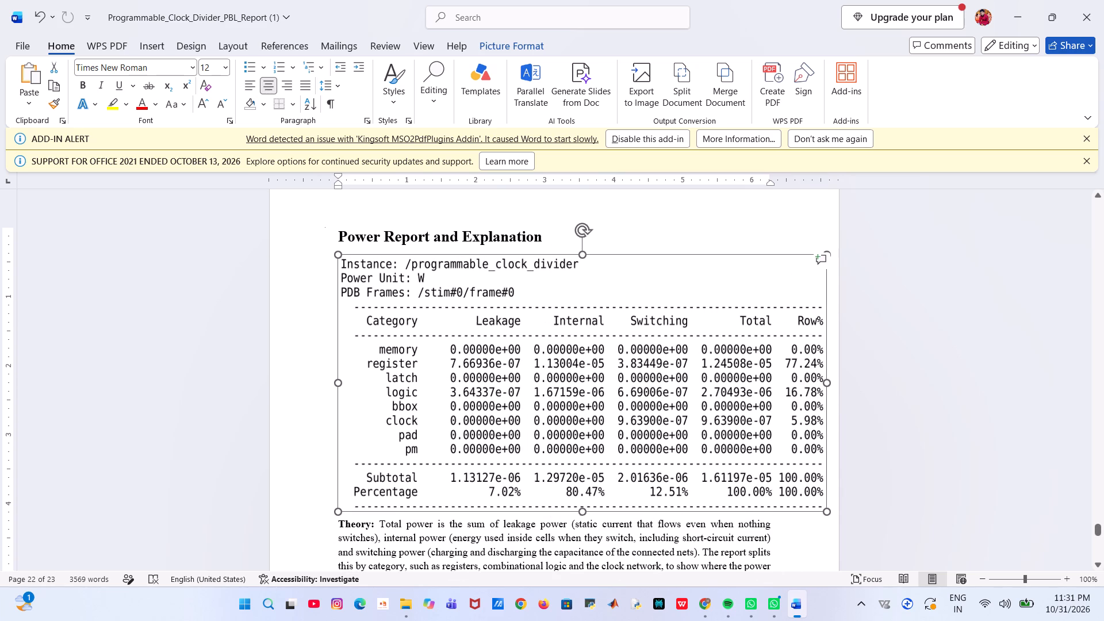
pyautogui.moveTo(826, 381); pyautogui.dragTo(775, 400)
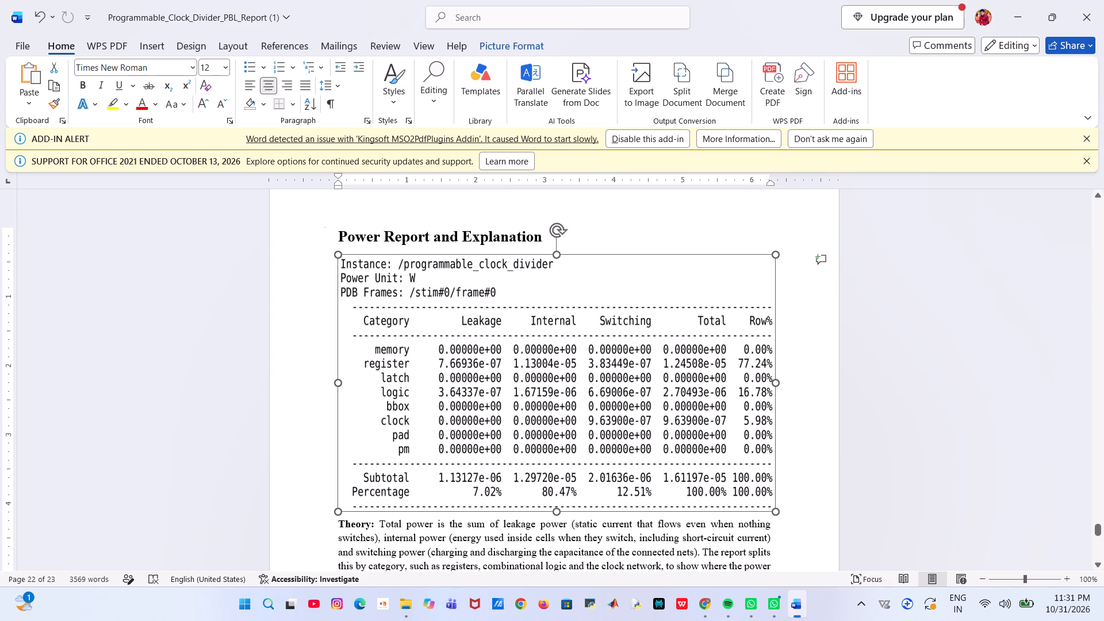
pyautogui.moveTo(337, 385); pyautogui.dragTo(307, 386)
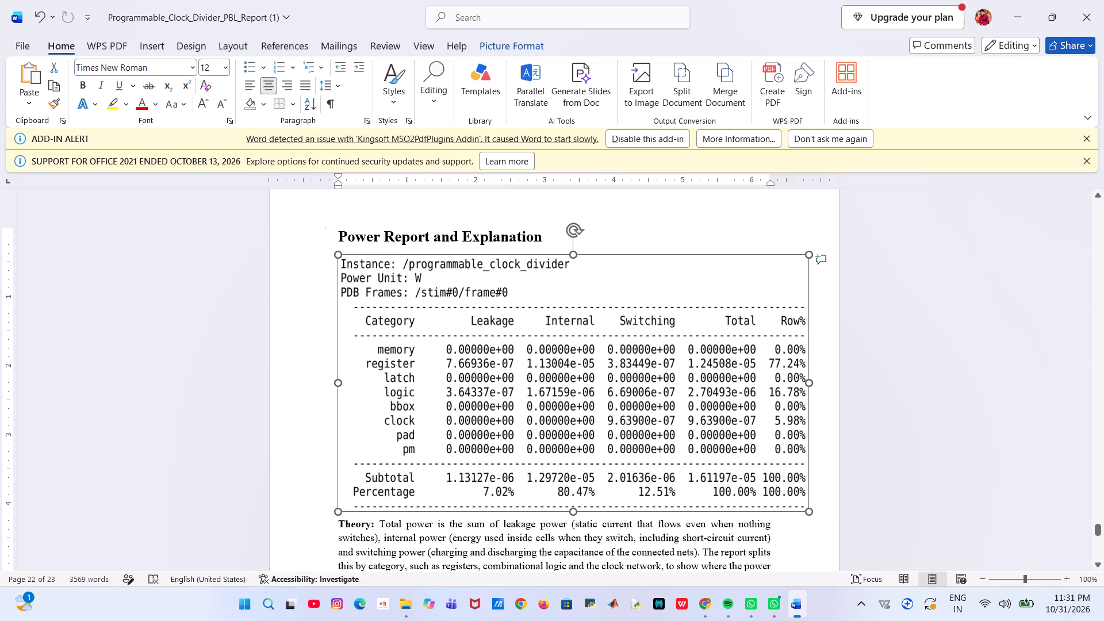
pyautogui.moveTo(307, 386); pyautogui.dragTo(344, 381)
pyautogui.moveTo(553, 512); pyautogui.dragTo(557, 520)
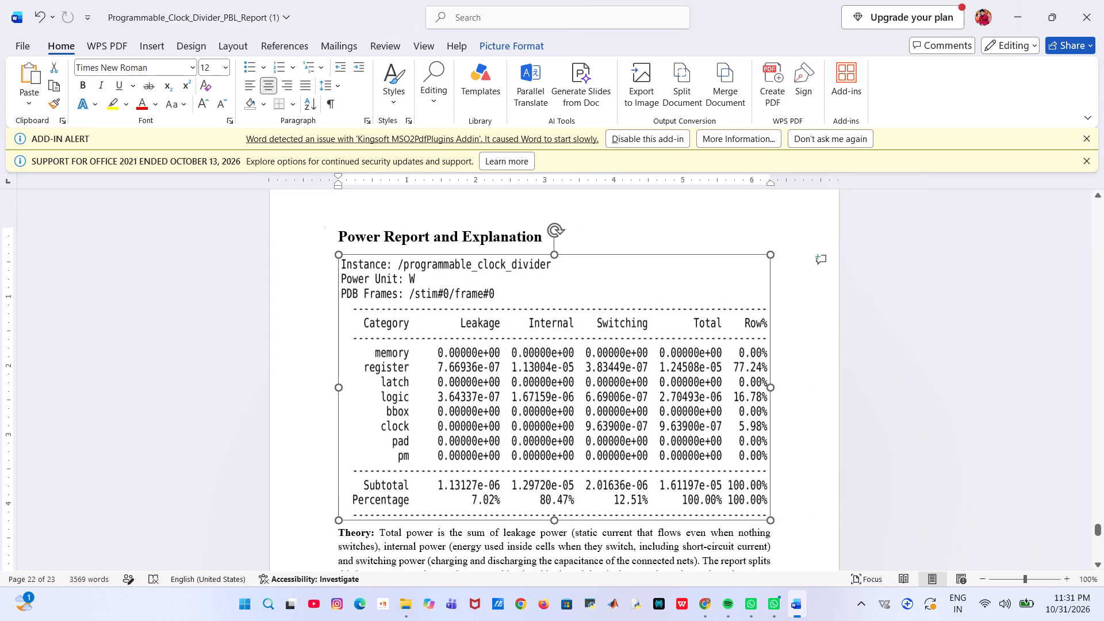
pyautogui.moveTo(557, 520); pyautogui.dragTo(555, 504)
pyautogui.click(555, 504)
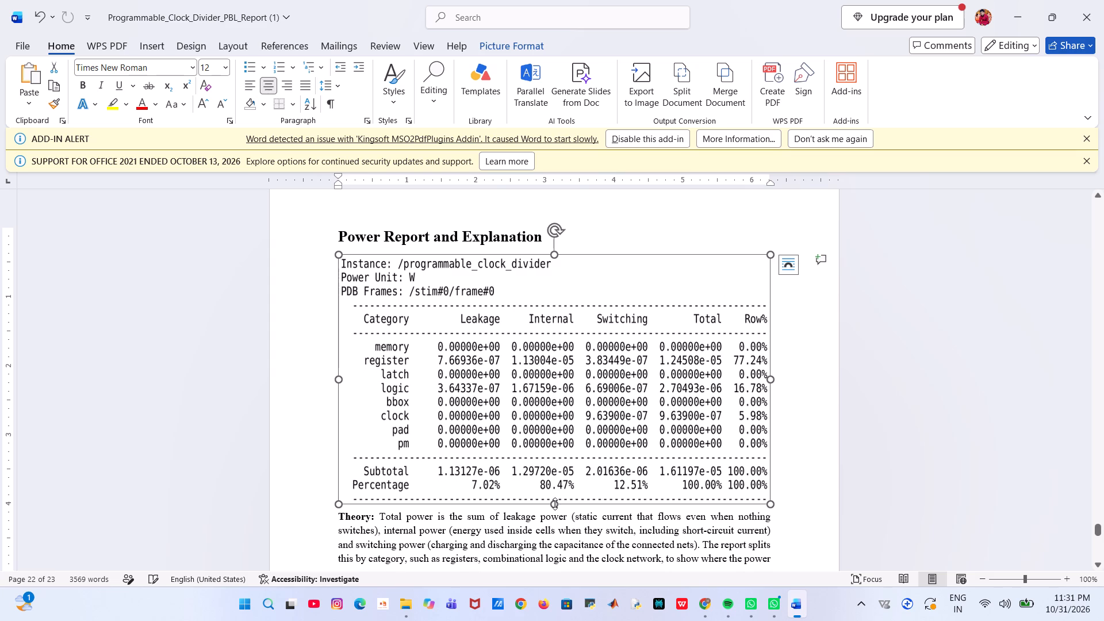
pyautogui.click(890, 419)
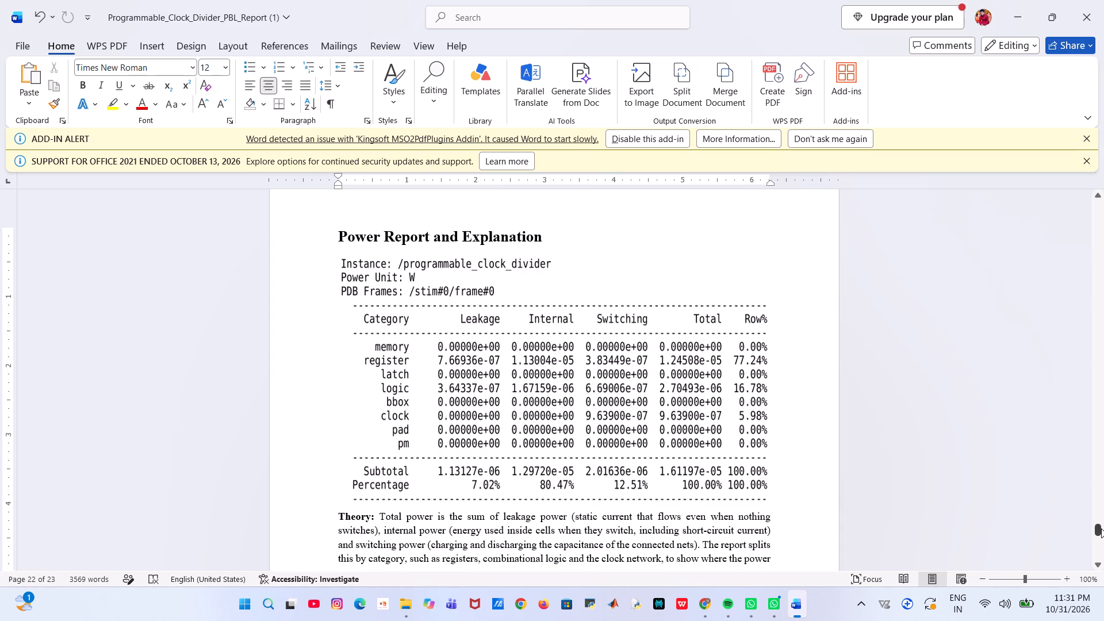
# Delete the bold "Theory:" label that opens the paragraph below the power report image on page 22.
pyautogui.moveTo(1101, 529); pyautogui.dragTo(1098, 551)
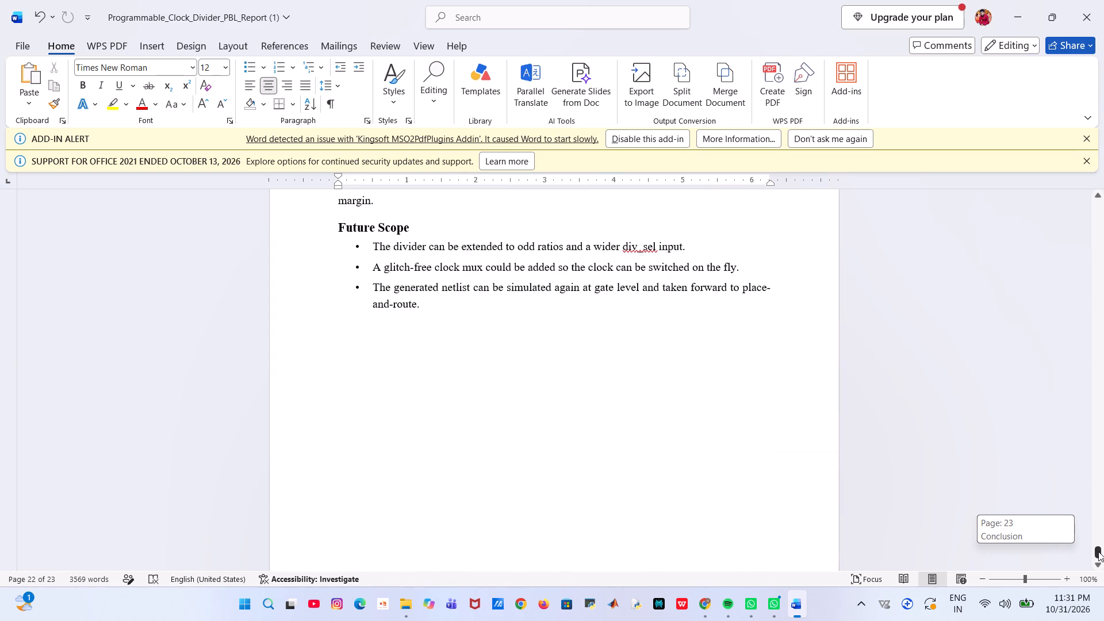
pyautogui.moveTo(1098, 551); pyautogui.dragTo(1096, 535)
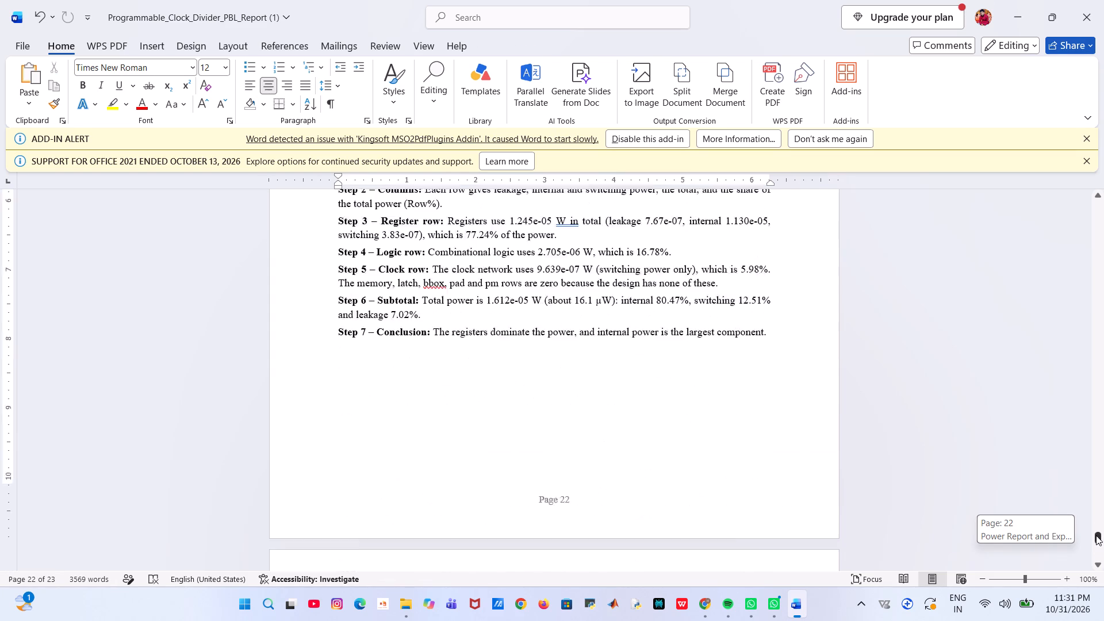
pyautogui.moveTo(1096, 535); pyautogui.dragTo(1093, 531)
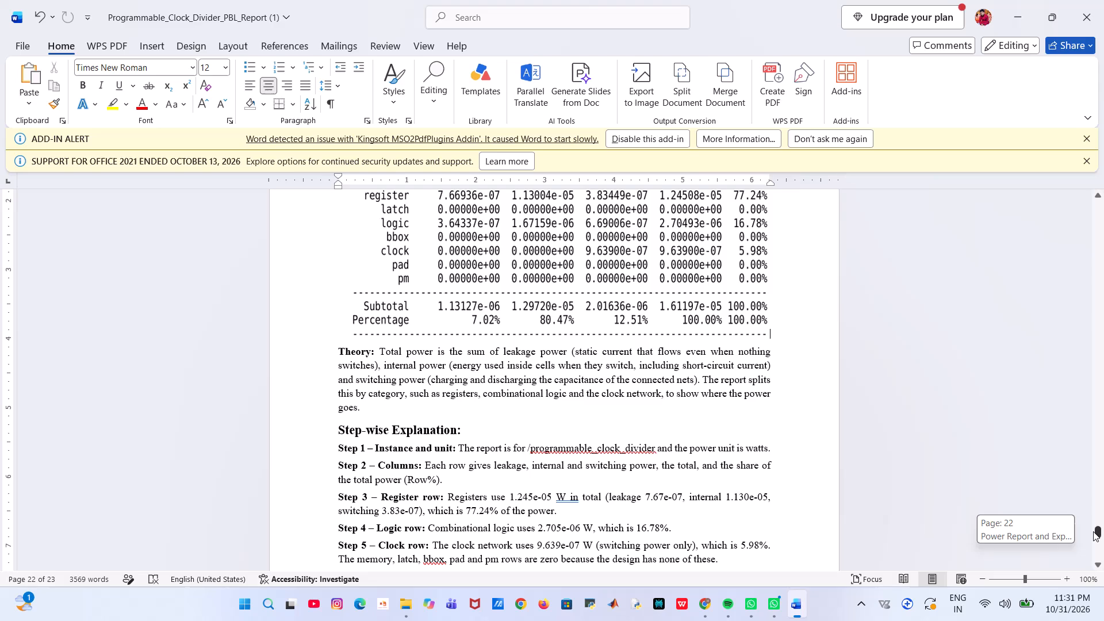
pyautogui.moveTo(1093, 531); pyautogui.dragTo(1094, 534)
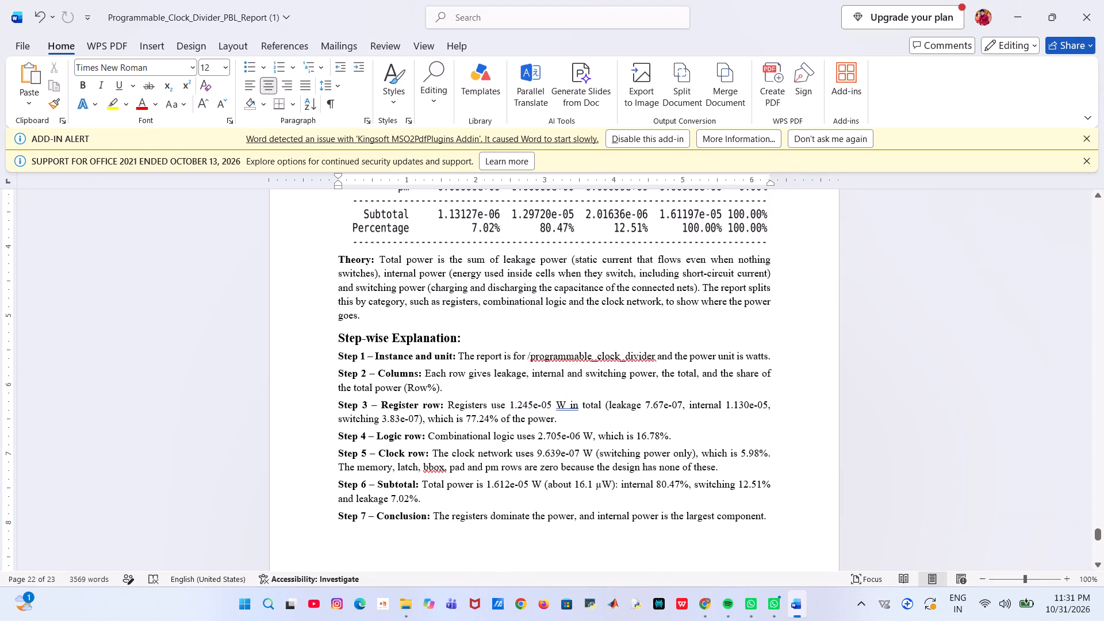
pyautogui.moveTo(375, 260); pyautogui.dragTo(327, 255)
pyautogui.press('BackSpace')
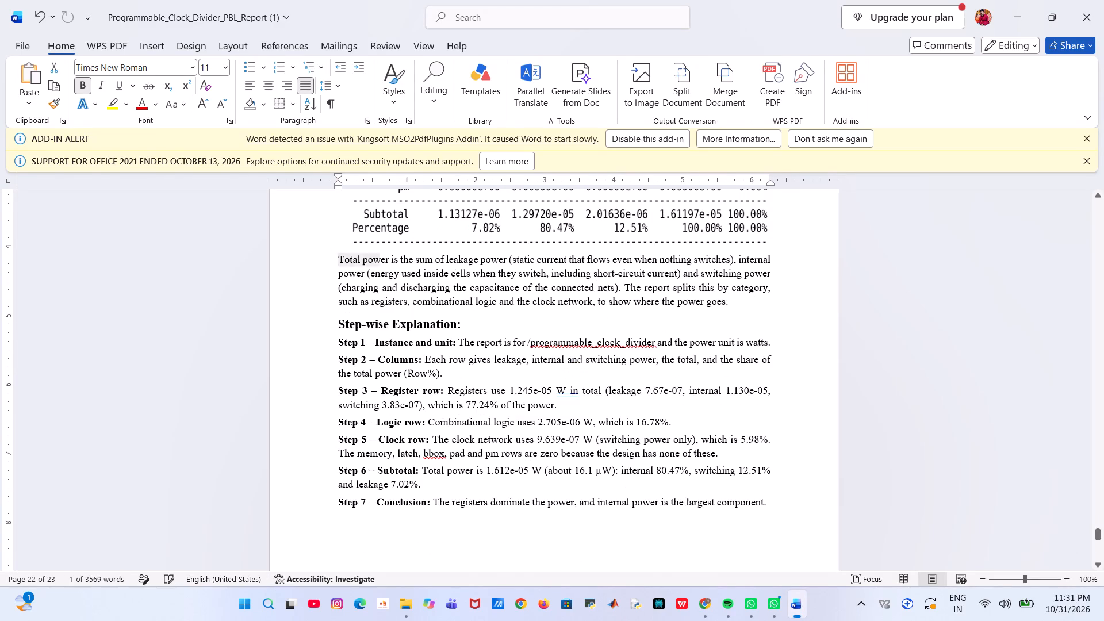
# Set the "Total power is the sum of leakage power" paragraph to 12 pt font size.
pyautogui.moveTo(332, 255); pyautogui.dragTo(351, 259)
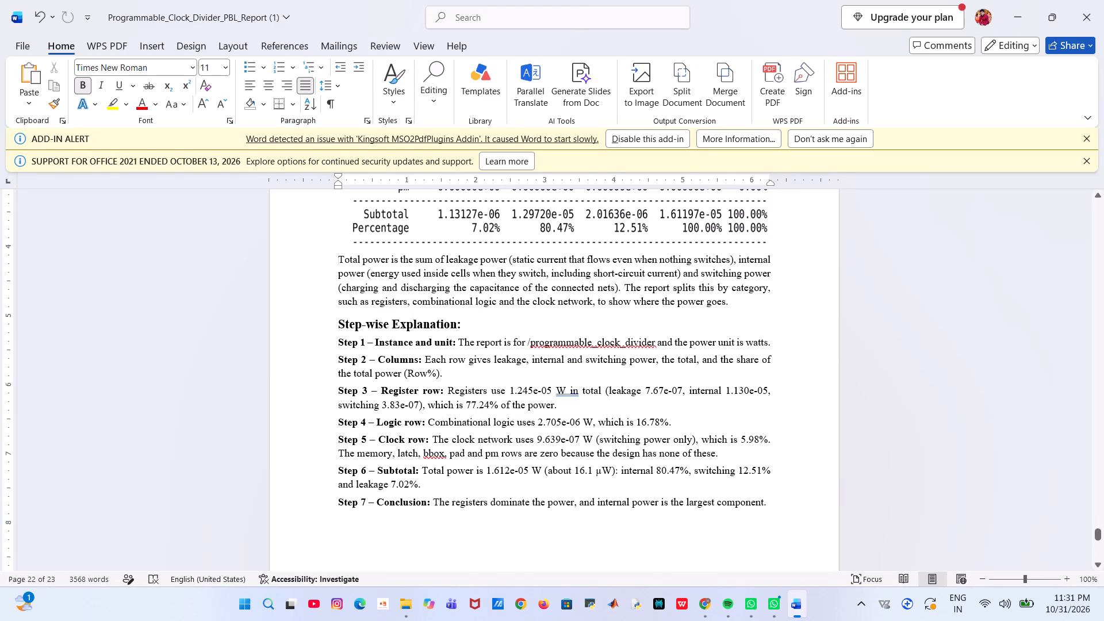
pyautogui.moveTo(351, 259); pyautogui.dragTo(768, 302)
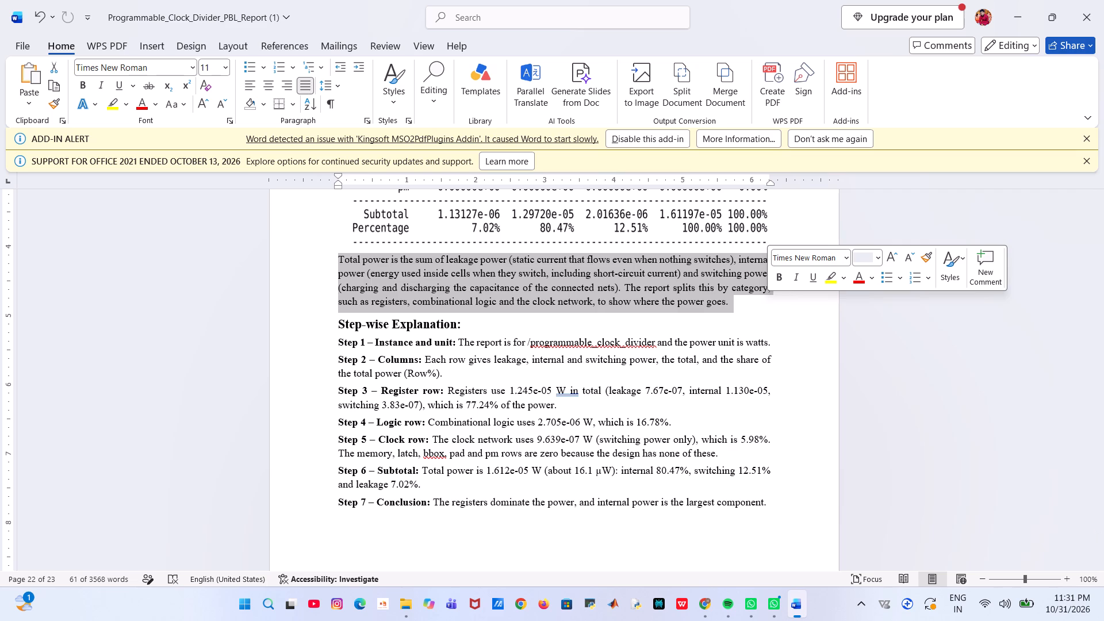
pyautogui.click(867, 260)
pyautogui.press('BackSpace')
pyautogui.write('`2')
pyautogui.press('Return')
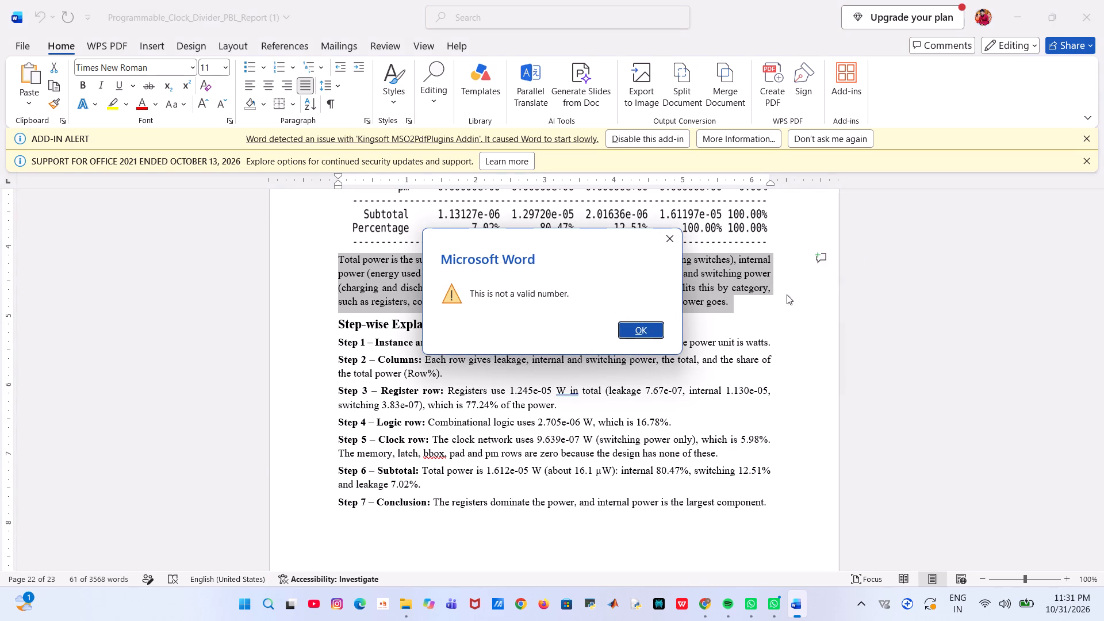
pyautogui.click(672, 238)
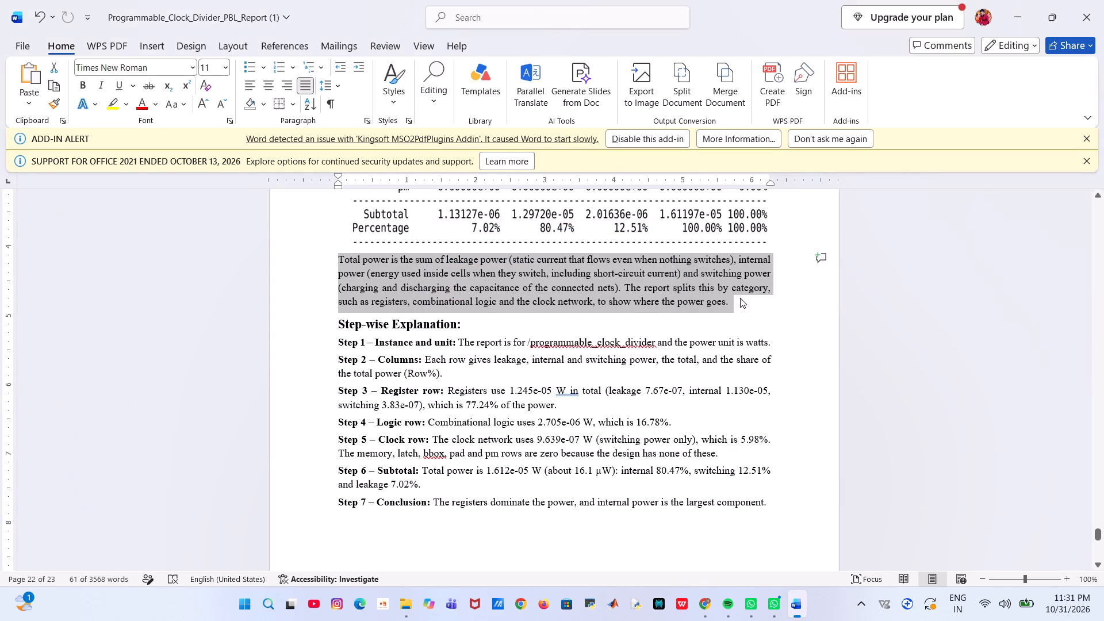
pyautogui.click(746, 300)
pyautogui.moveTo(746, 304); pyautogui.dragTo(333, 255)
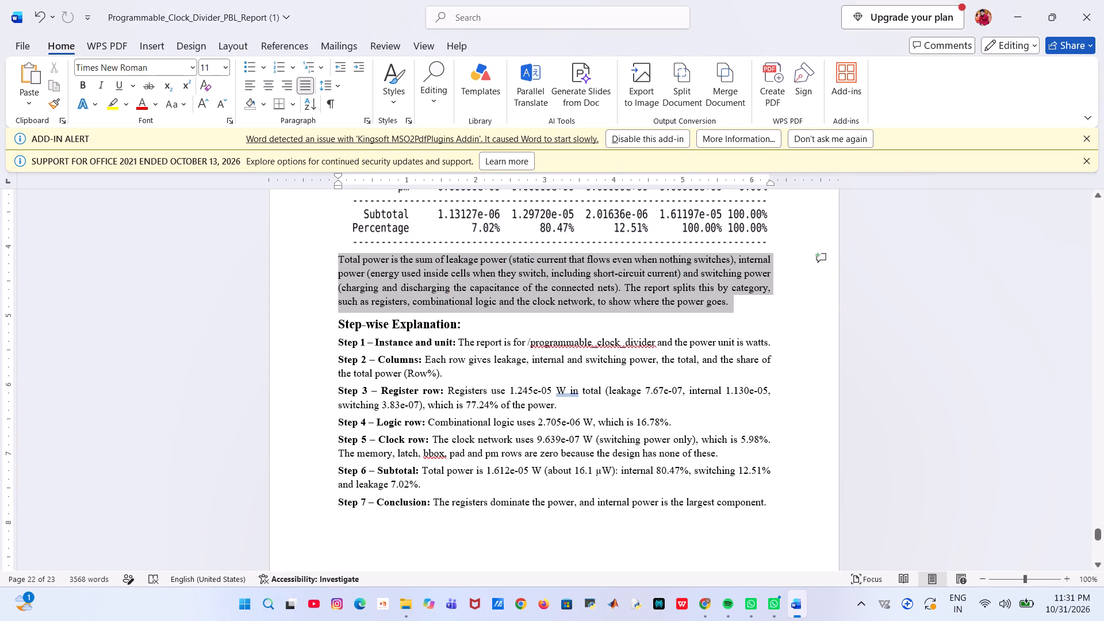
pyautogui.moveTo(333, 255); pyautogui.dragTo(332, 255)
pyautogui.click(213, 70)
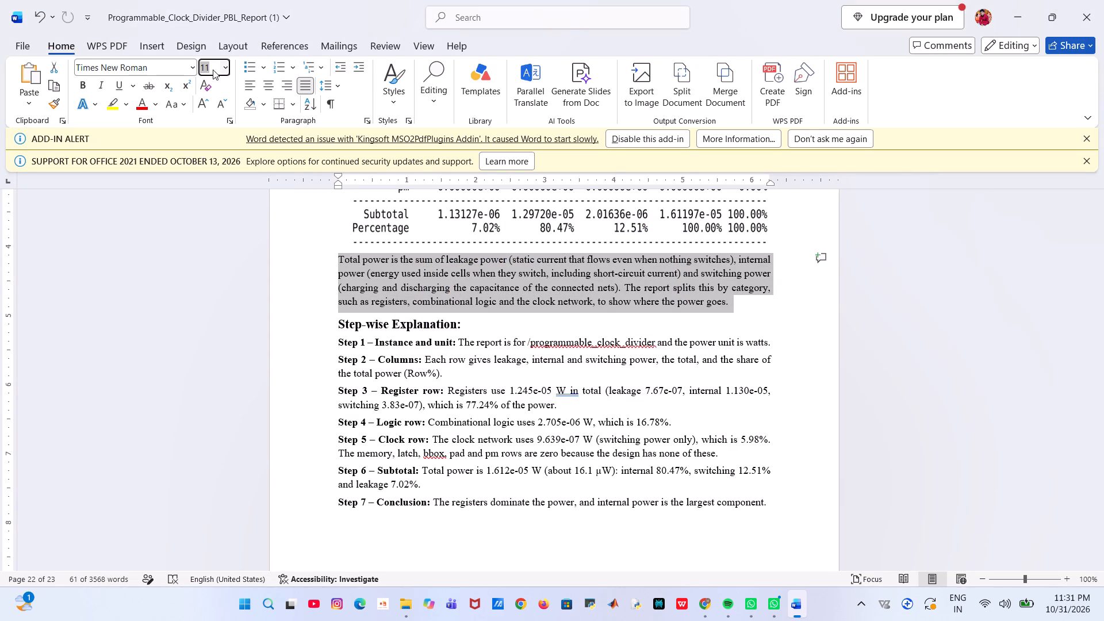
pyautogui.press('BackSpace')
pyautogui.write('12')
pyautogui.press('Return')
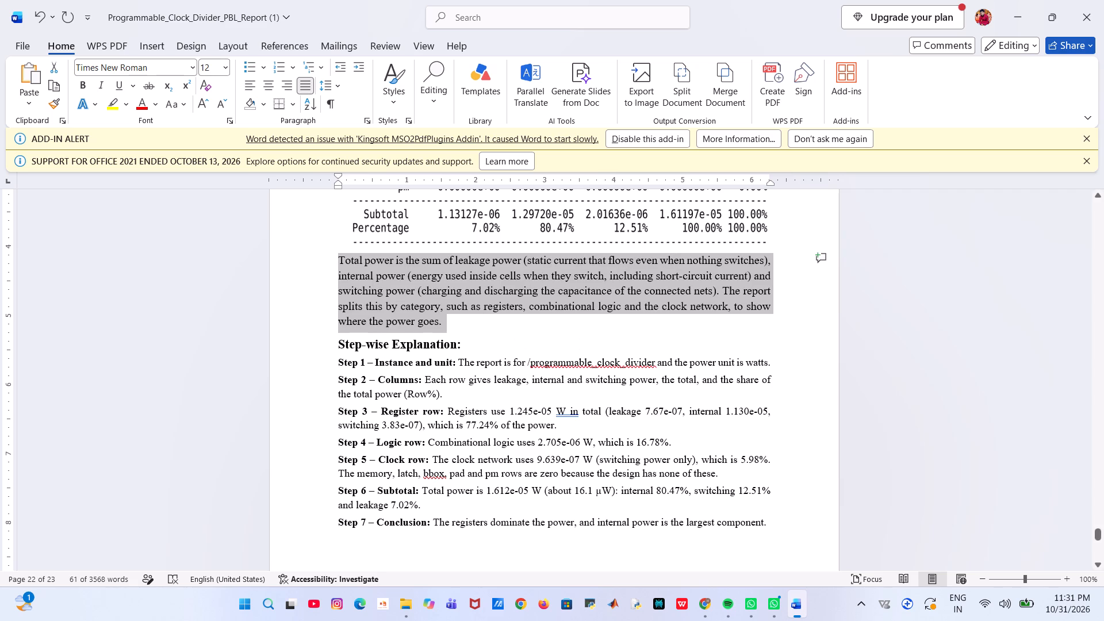
# Set the power report's step-wise explanation text, from Step 1 through Step 7, to 12 pt font size.
pyautogui.moveTo(335, 365); pyautogui.dragTo(829, 574)
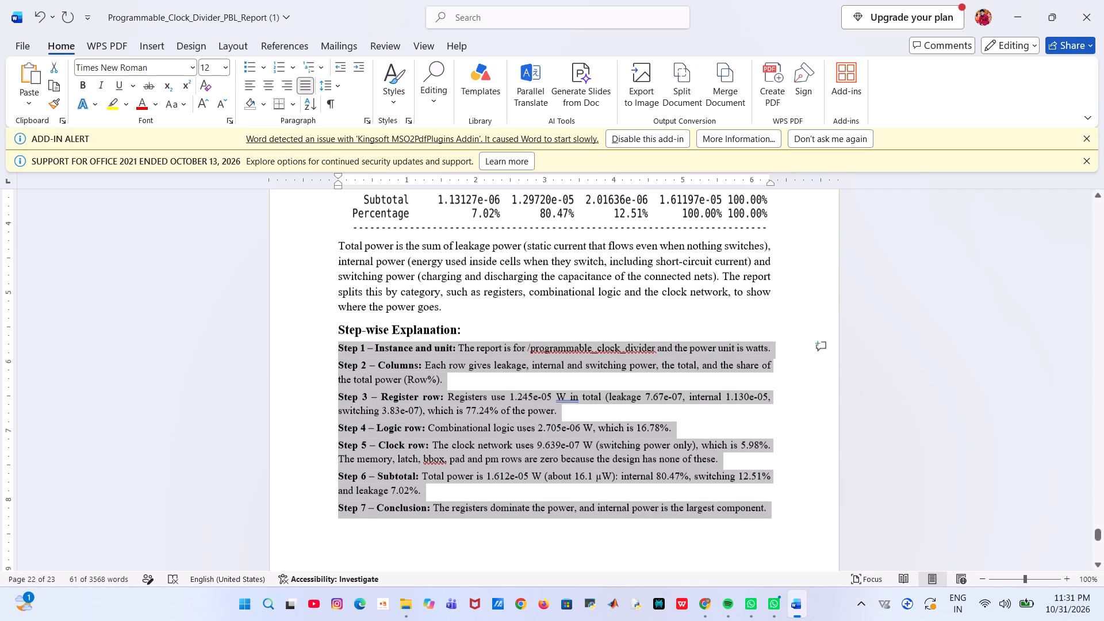
pyautogui.moveTo(829, 574); pyautogui.dragTo(818, 434)
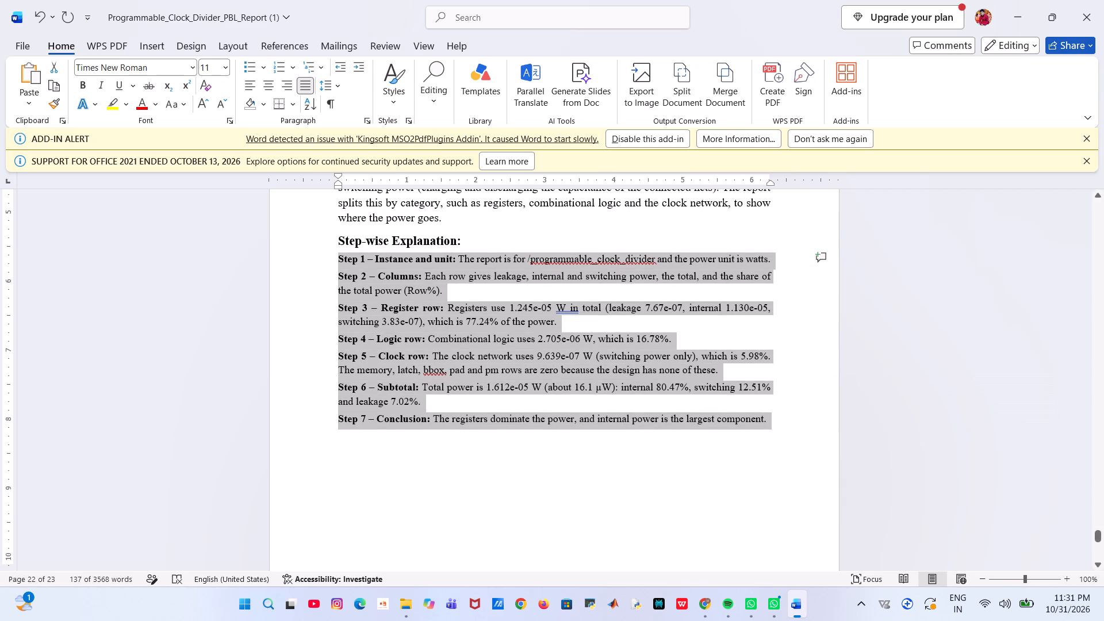
pyautogui.click(421, 441)
pyautogui.moveTo(334, 260); pyautogui.dragTo(839, 477)
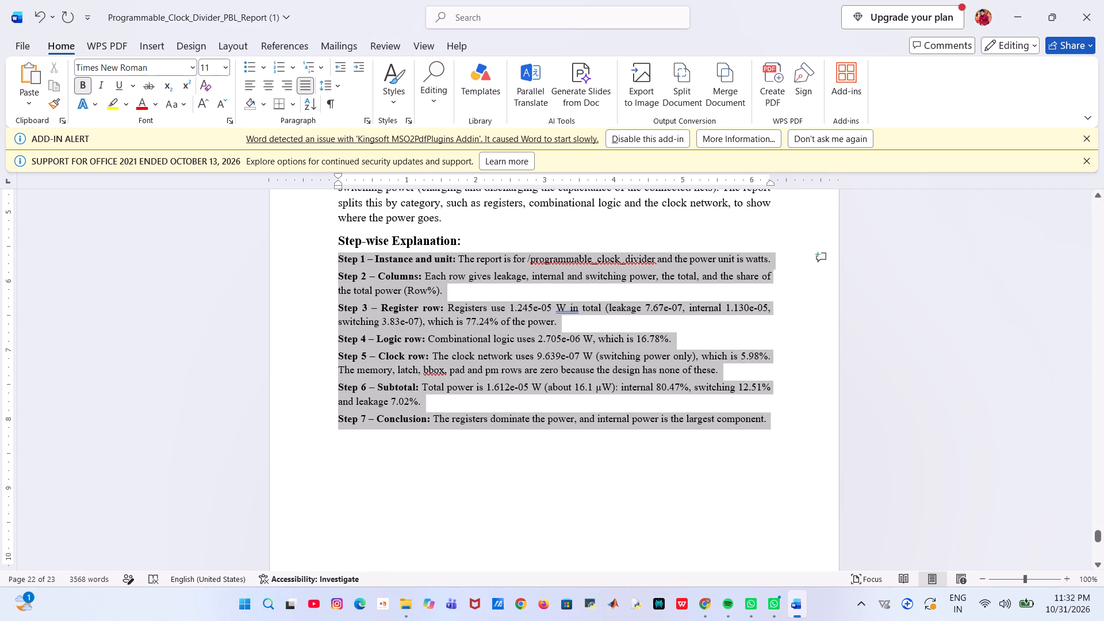
pyautogui.moveTo(839, 477); pyautogui.dragTo(871, 485)
pyautogui.click(212, 63)
pyautogui.press('BackSpace')
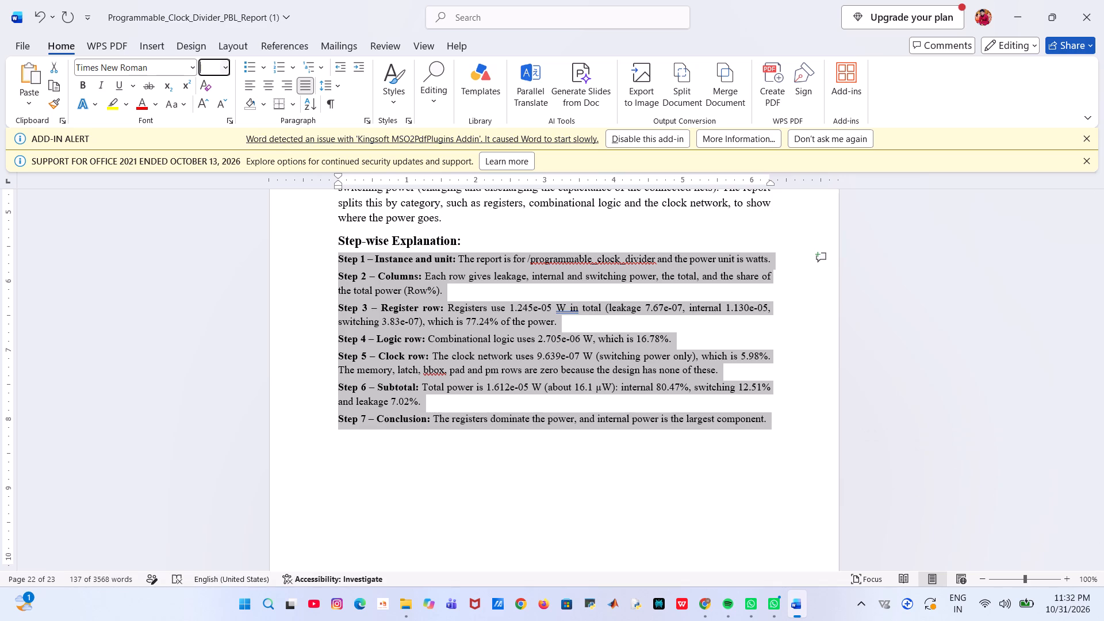
pyautogui.write('12')
pyautogui.press('Return')
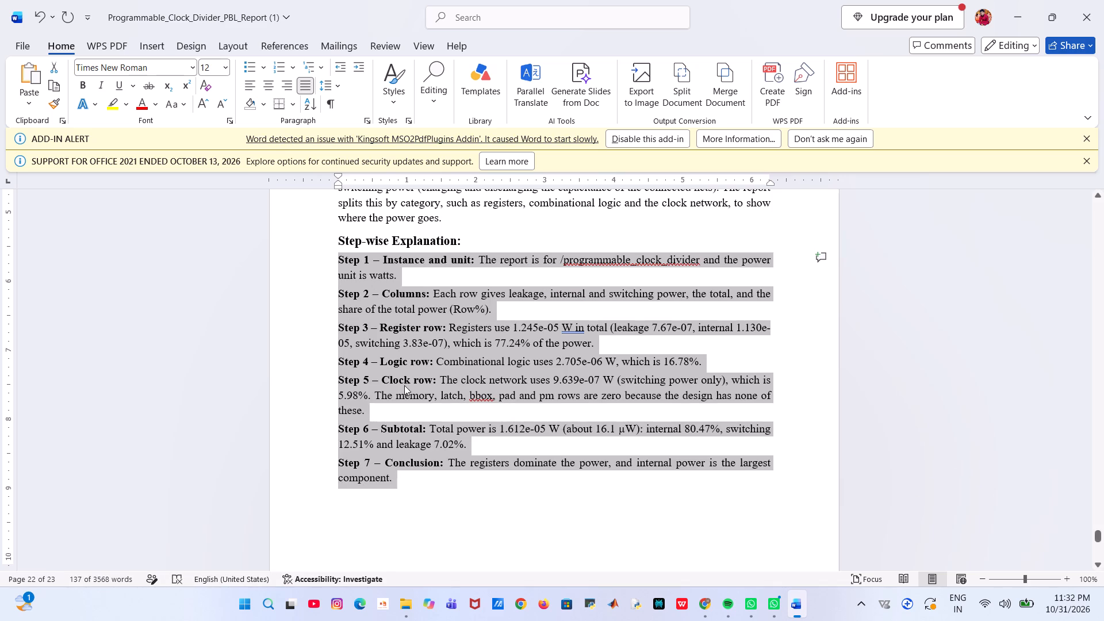
pyautogui.click(430, 469)
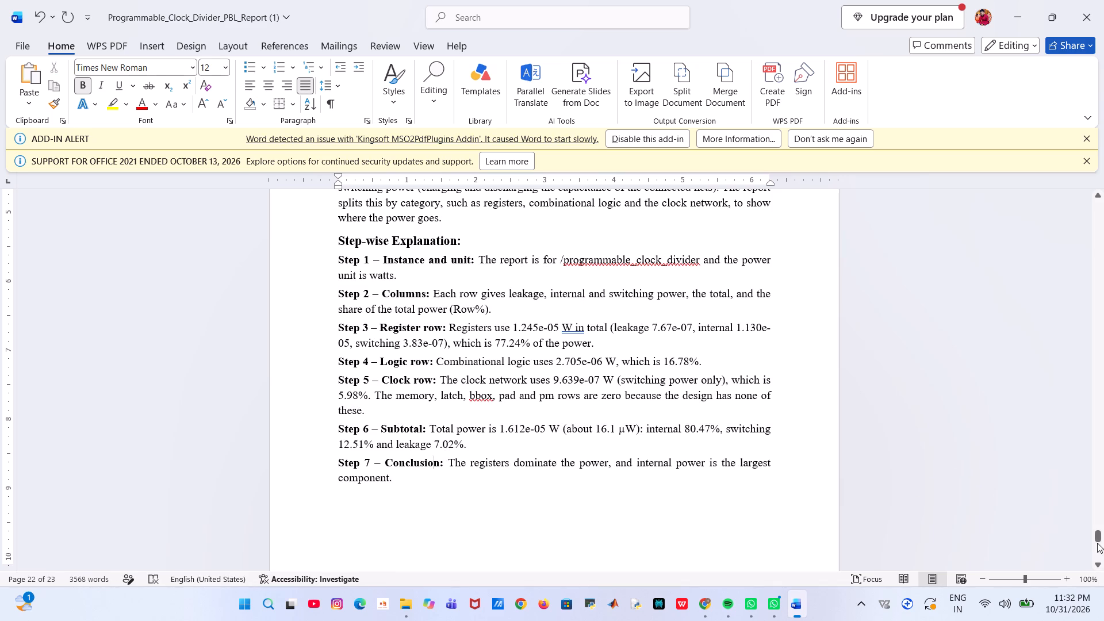
# Examine the font size and alignment of the Conclusion and Future Scope text on page 23.
pyautogui.moveTo(1099, 540); pyautogui.dragTo(1101, 551)
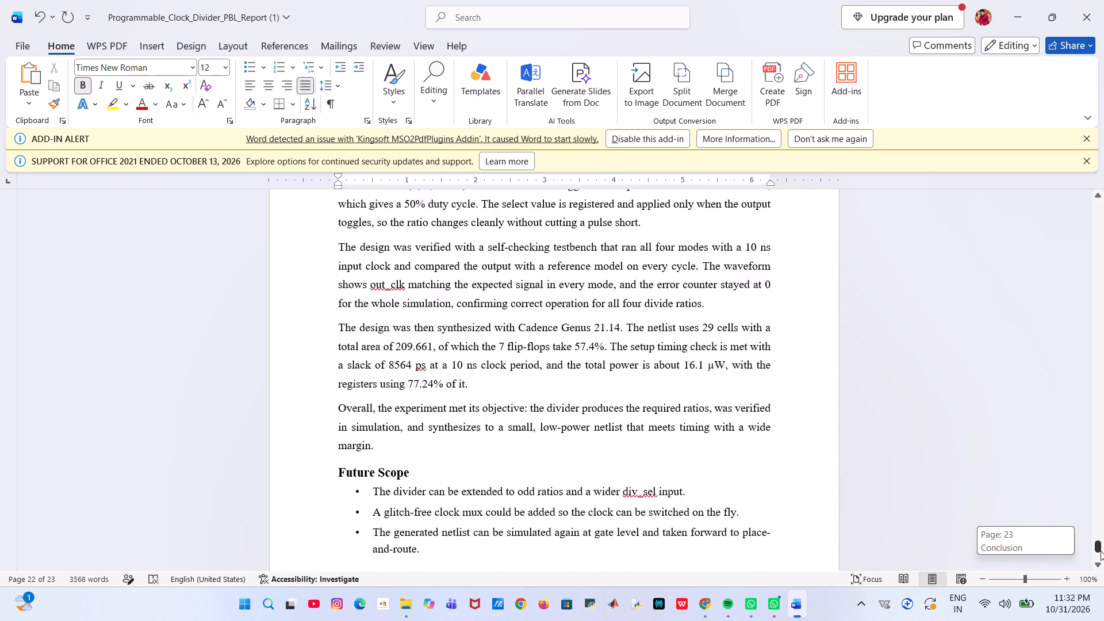
pyautogui.moveTo(1101, 551); pyautogui.dragTo(1098, 549)
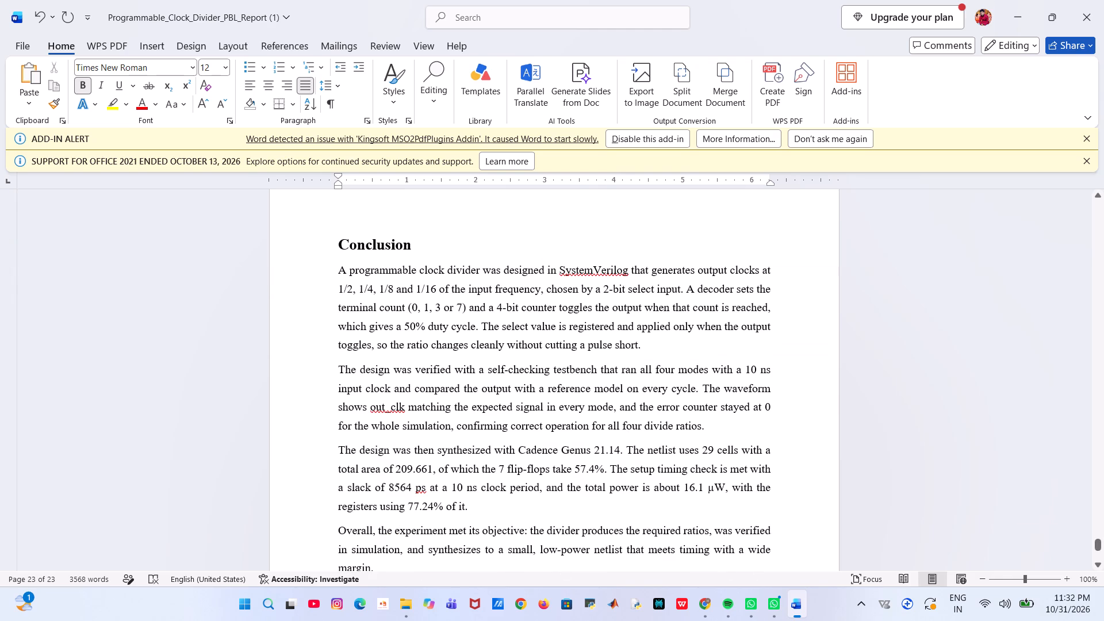
pyautogui.moveTo(332, 273); pyautogui.dragTo(814, 359)
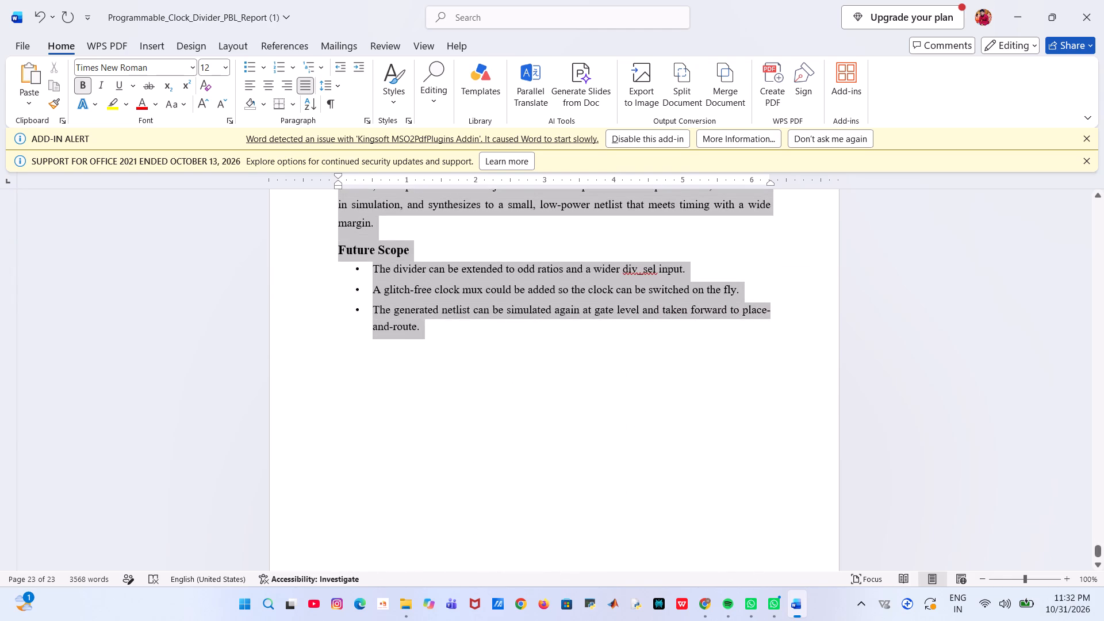
pyautogui.moveTo(814, 359); pyautogui.dragTo(814, 360)
pyautogui.click(676, 416)
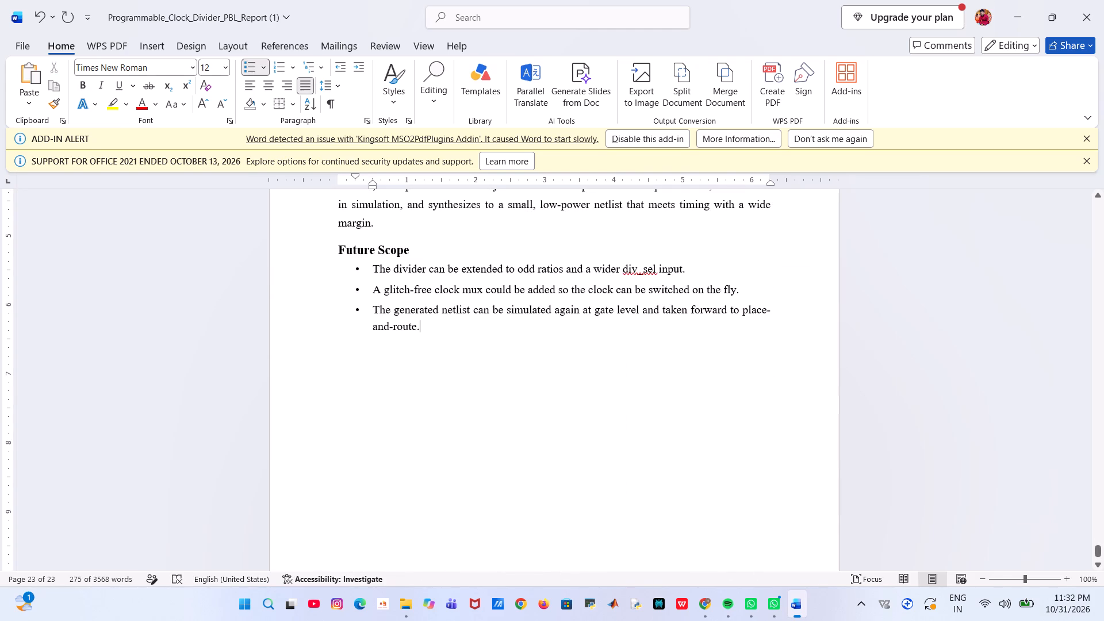
pyautogui.moveTo(394, 305); pyautogui.dragTo(501, 323)
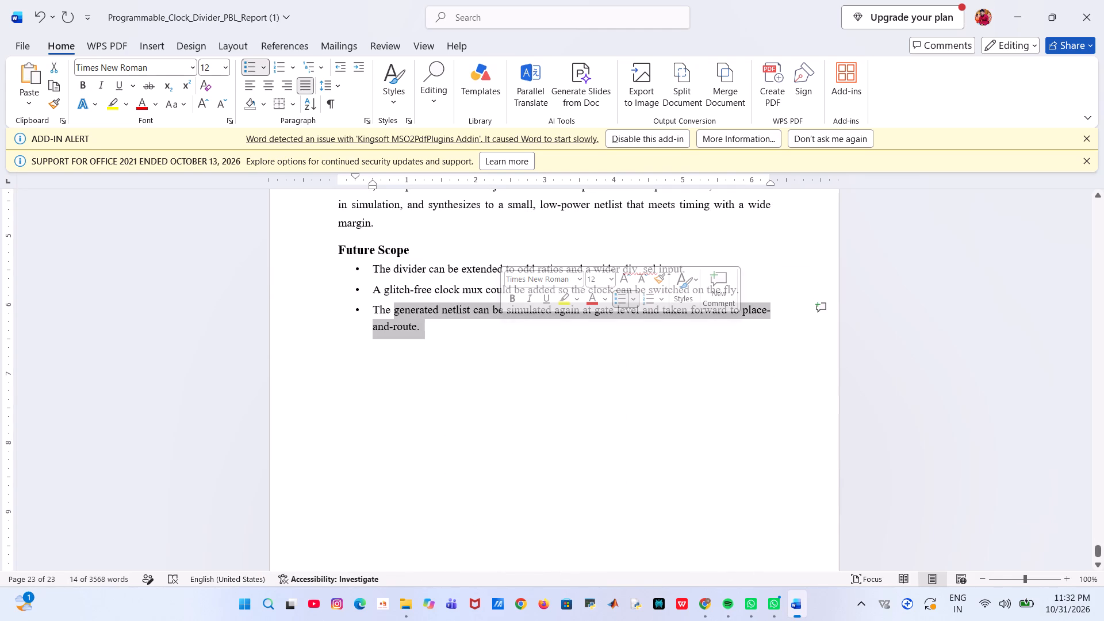
pyautogui.moveTo(404, 228); pyautogui.dragTo(318, 178)
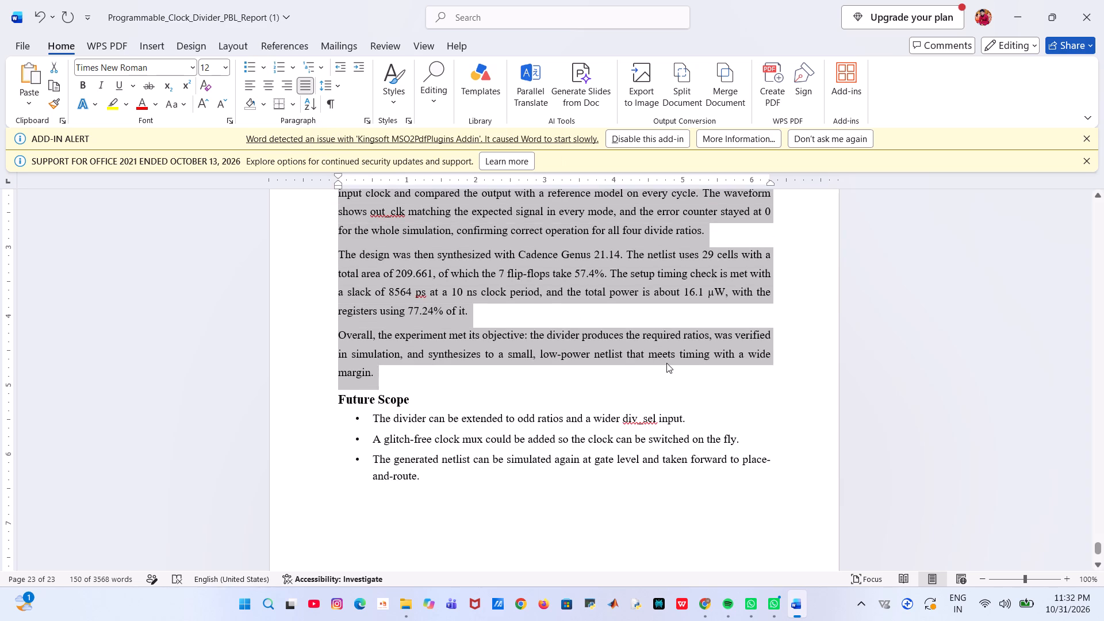
pyautogui.click(673, 378)
# Shrink the power report image on page 22 slightly in height, keeping its full width.
pyautogui.moveTo(1102, 547); pyautogui.dragTo(1101, 533)
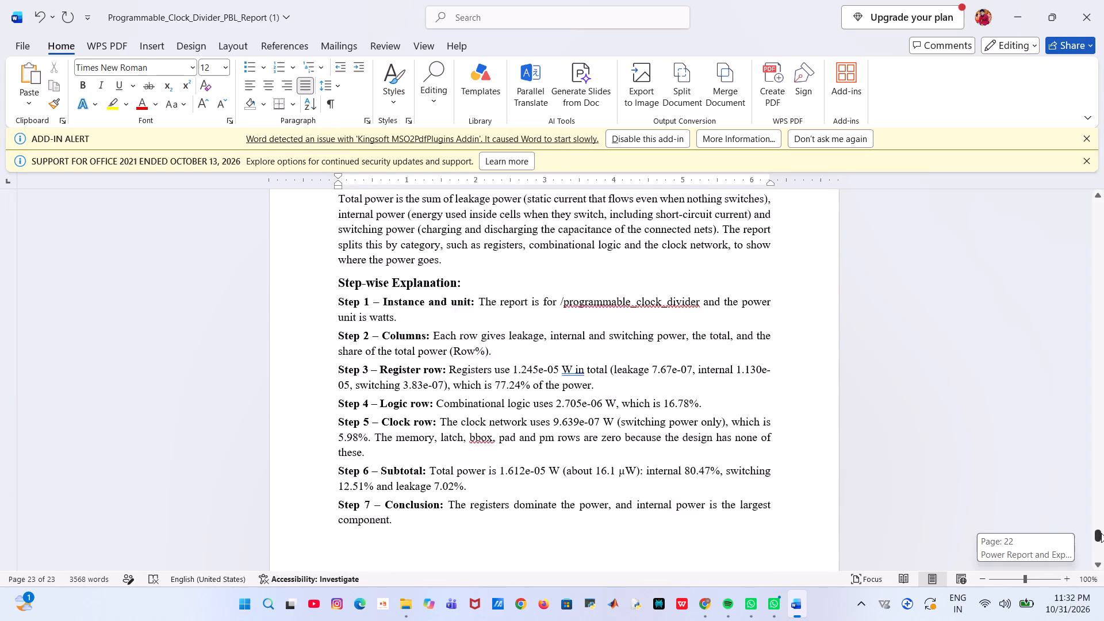
pyautogui.moveTo(1101, 533); pyautogui.dragTo(1101, 530)
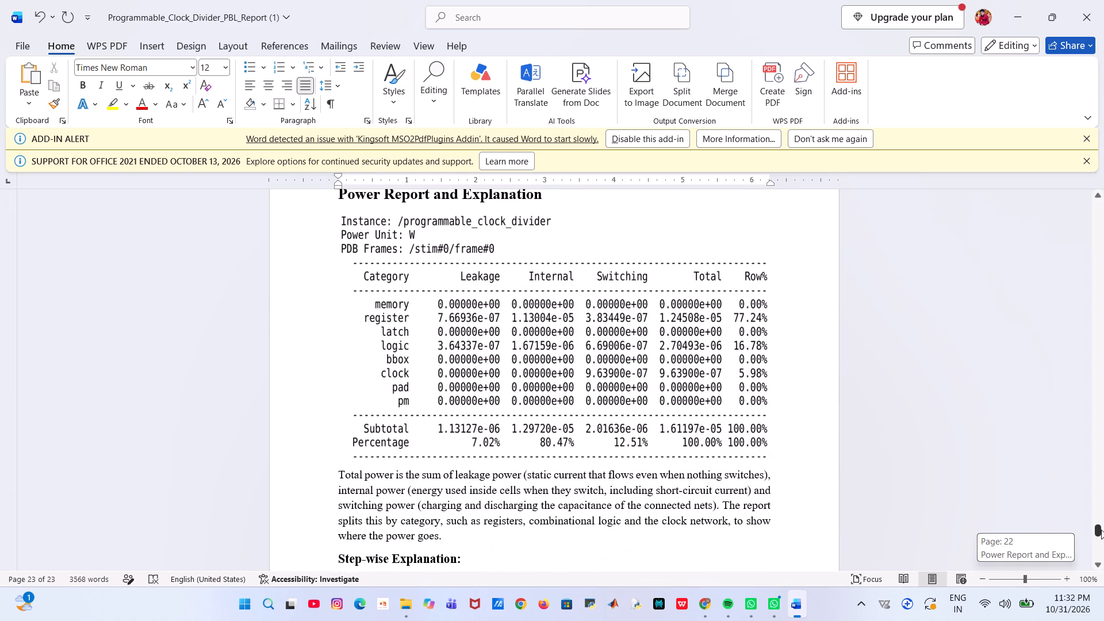
pyautogui.moveTo(1101, 530); pyautogui.dragTo(1101, 530)
pyautogui.click(611, 379)
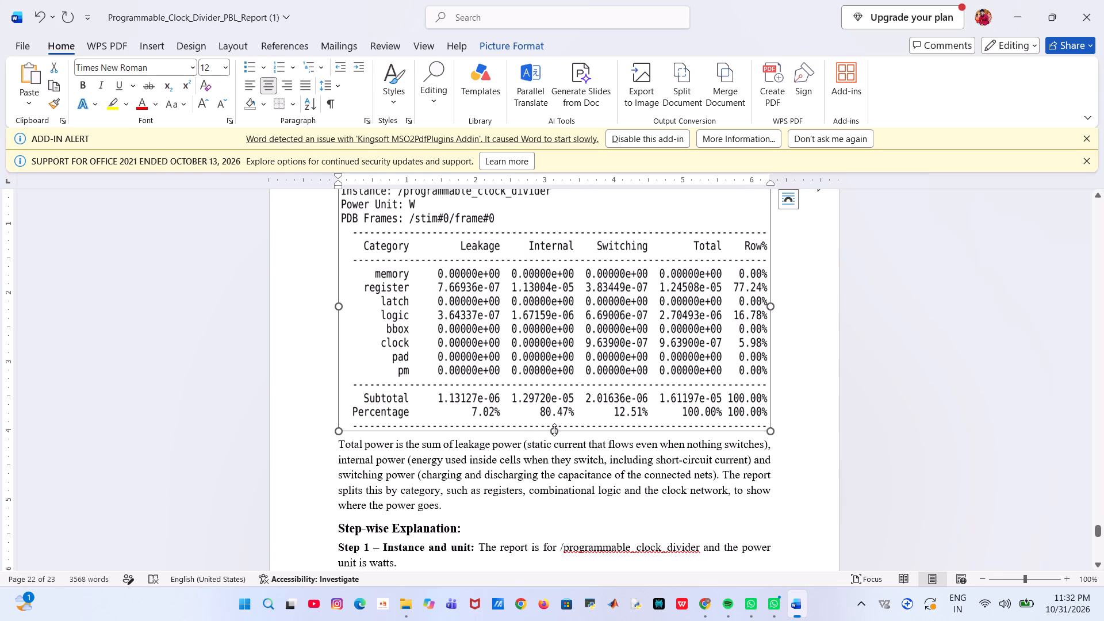
pyautogui.moveTo(554, 430); pyautogui.dragTo(559, 415)
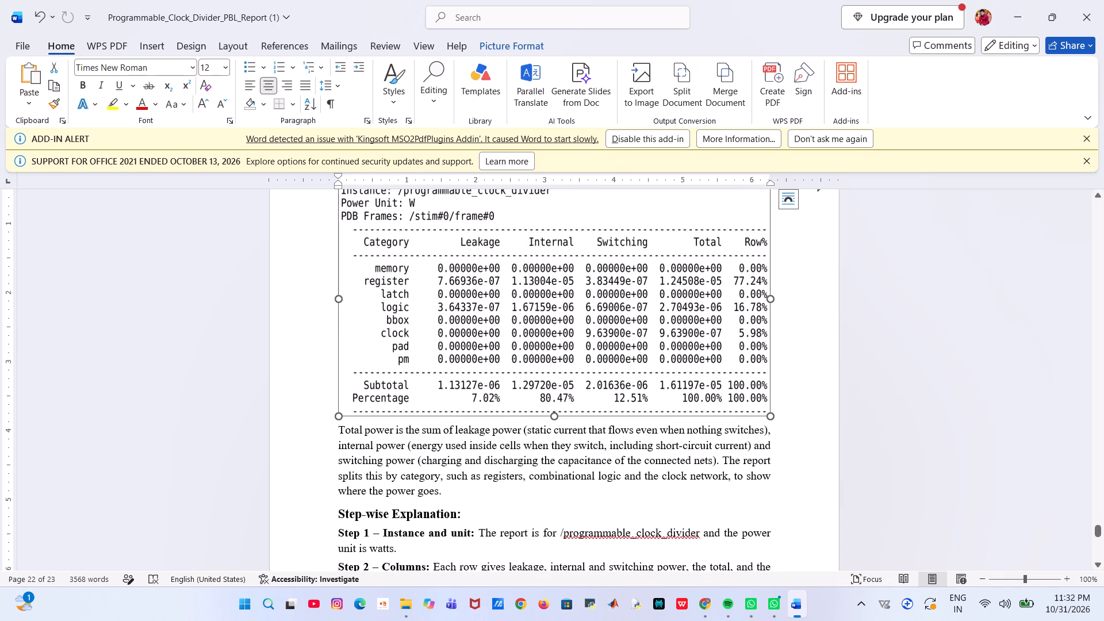
pyautogui.click(635, 390)
# Set the line spacing of the Conclusion paragraphs and the whole Future Scope section on page 23 to 1.5.
pyautogui.click(1095, 457)
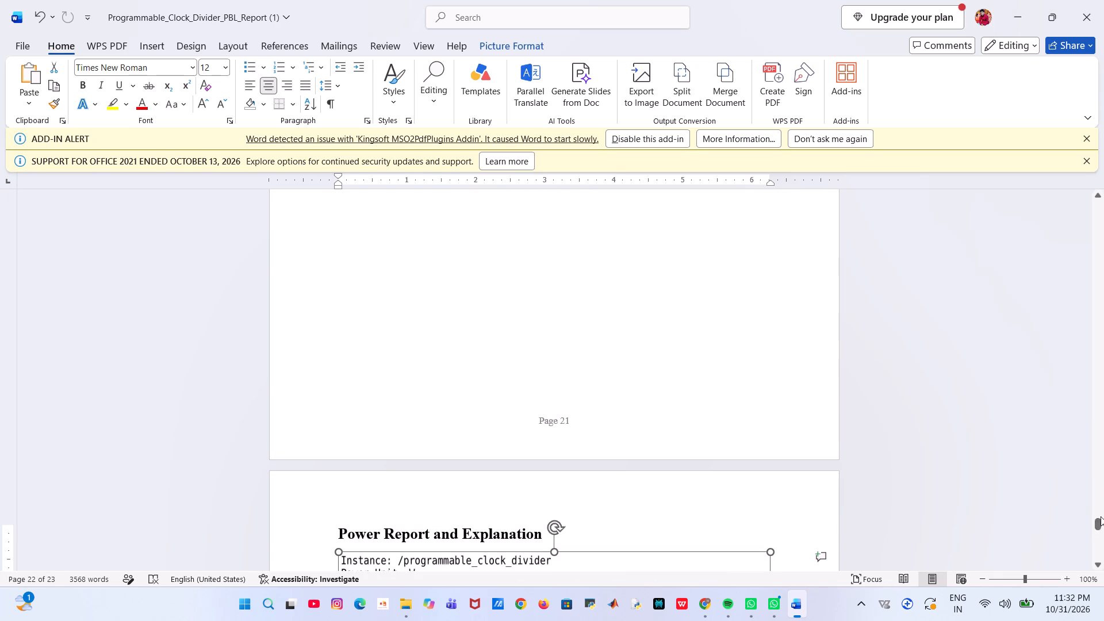
pyautogui.click(1101, 516)
pyautogui.moveTo(1103, 519); pyautogui.dragTo(1103, 531)
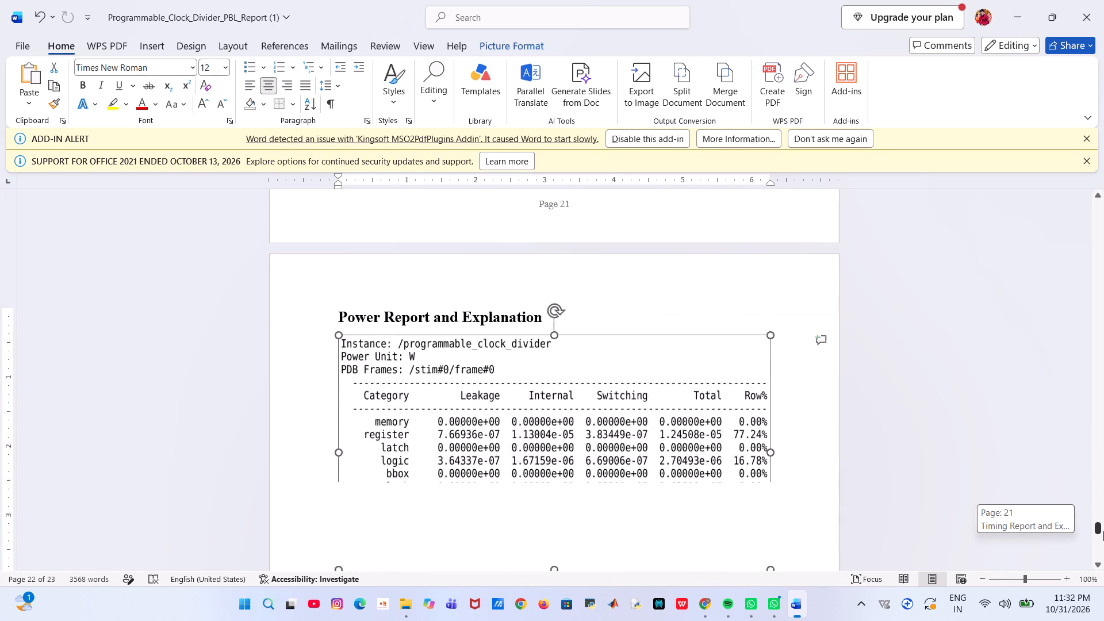
pyautogui.moveTo(1103, 531); pyautogui.dragTo(1095, 519)
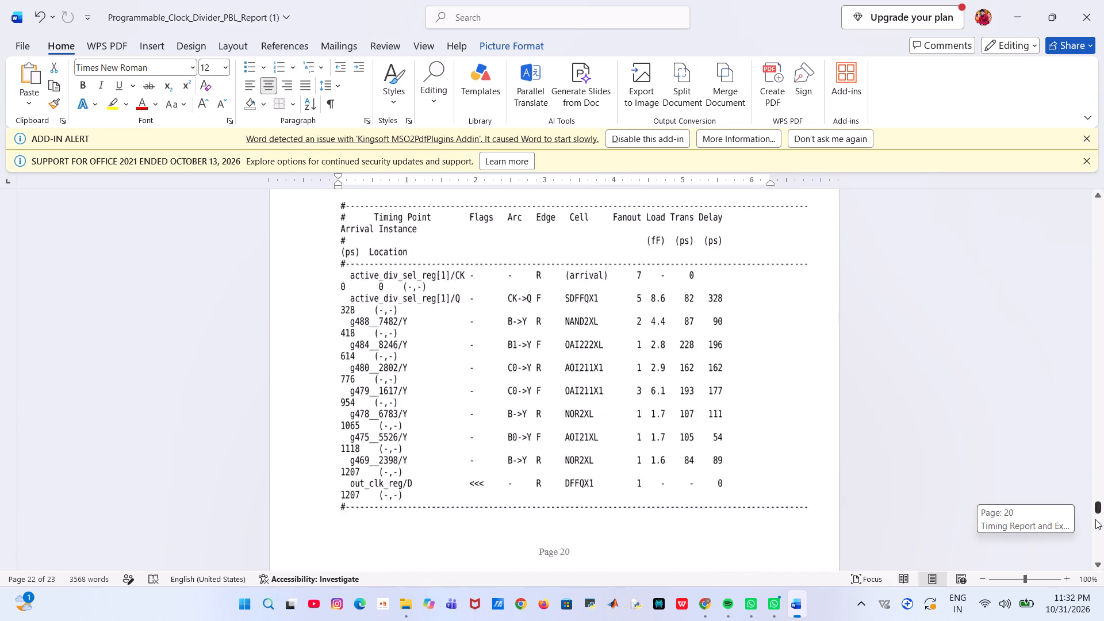
pyautogui.moveTo(1095, 519); pyautogui.dragTo(1097, 546)
pyautogui.moveTo(335, 304); pyautogui.dragTo(577, 620)
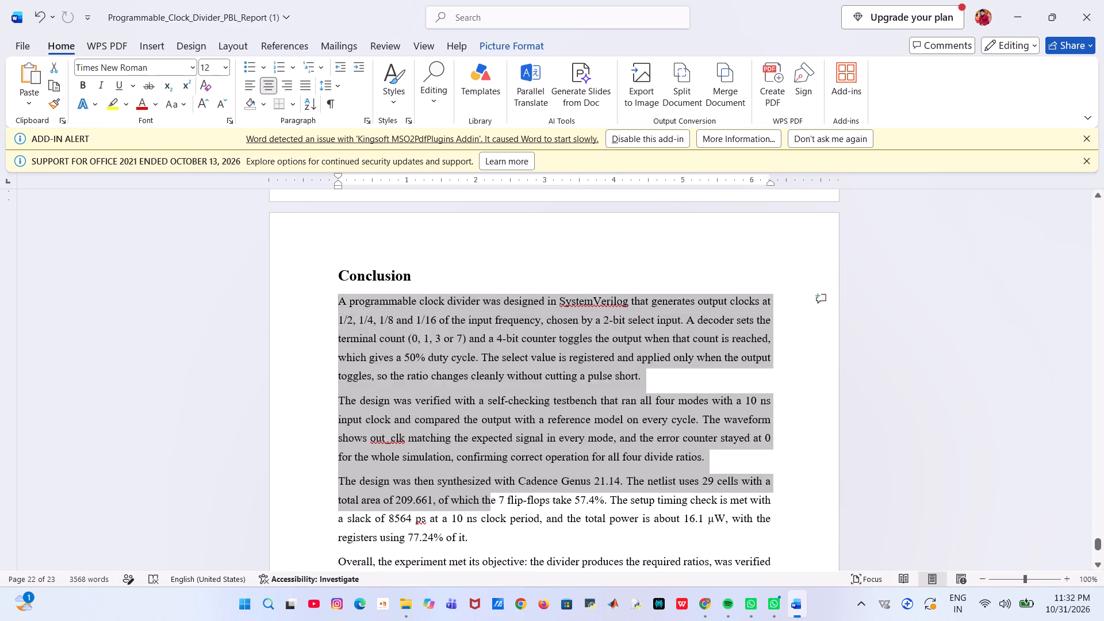
pyautogui.moveTo(577, 620); pyautogui.dragTo(813, 473)
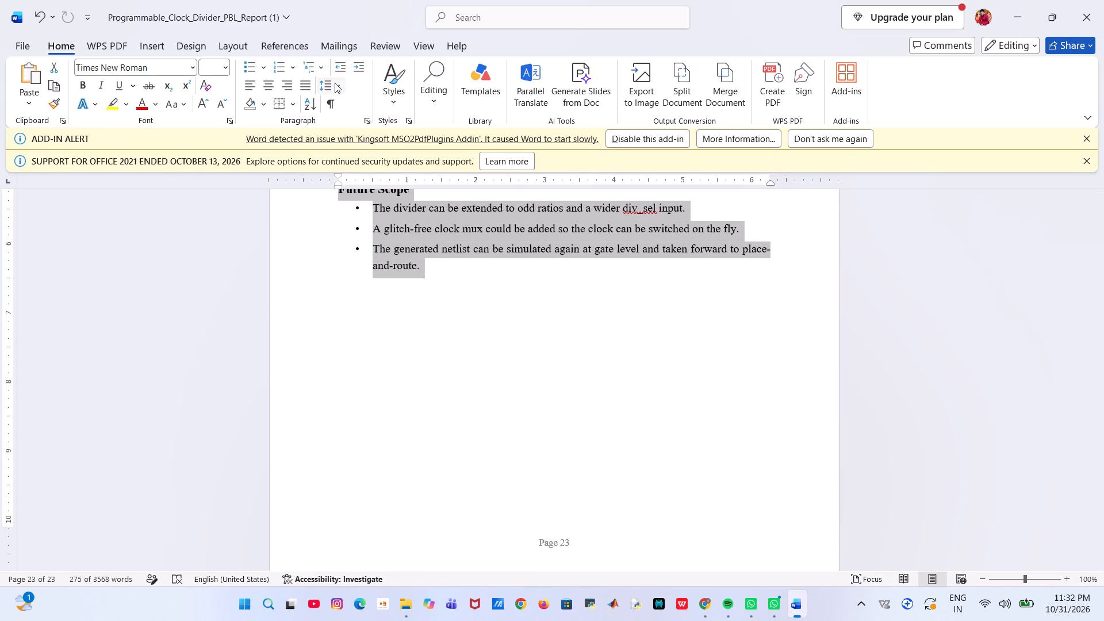
pyautogui.click(335, 83)
pyautogui.click(356, 150)
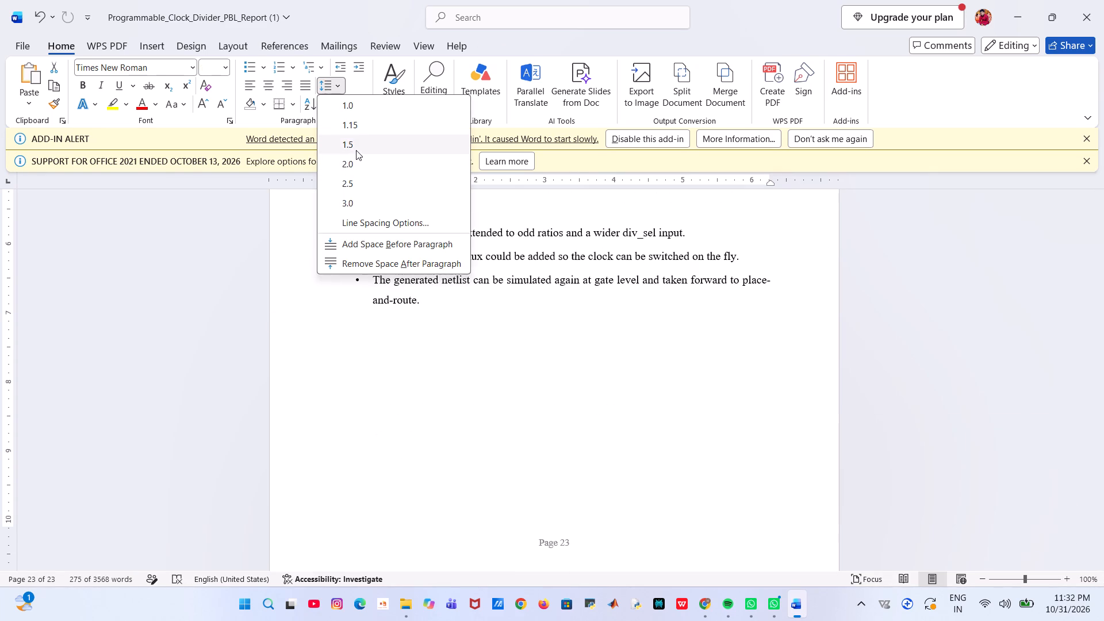
pyautogui.click(583, 373)
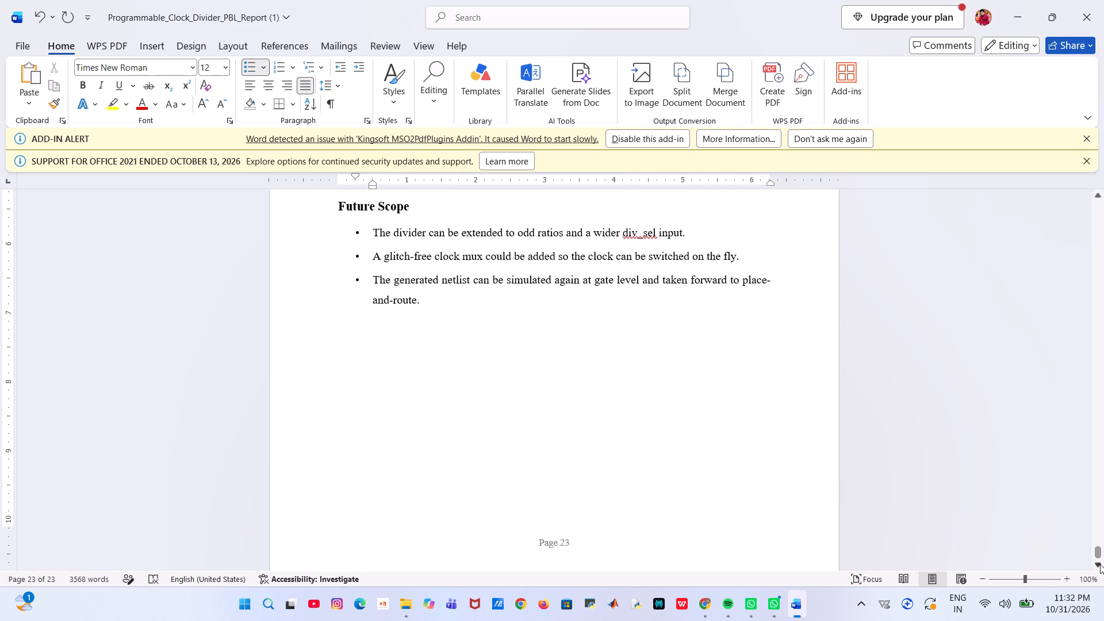
# Set the line spacing of the power report's theory paragraph and entire step-wise explanation on page 22 to 1.5.
pyautogui.moveTo(1100, 552); pyautogui.dragTo(1101, 545)
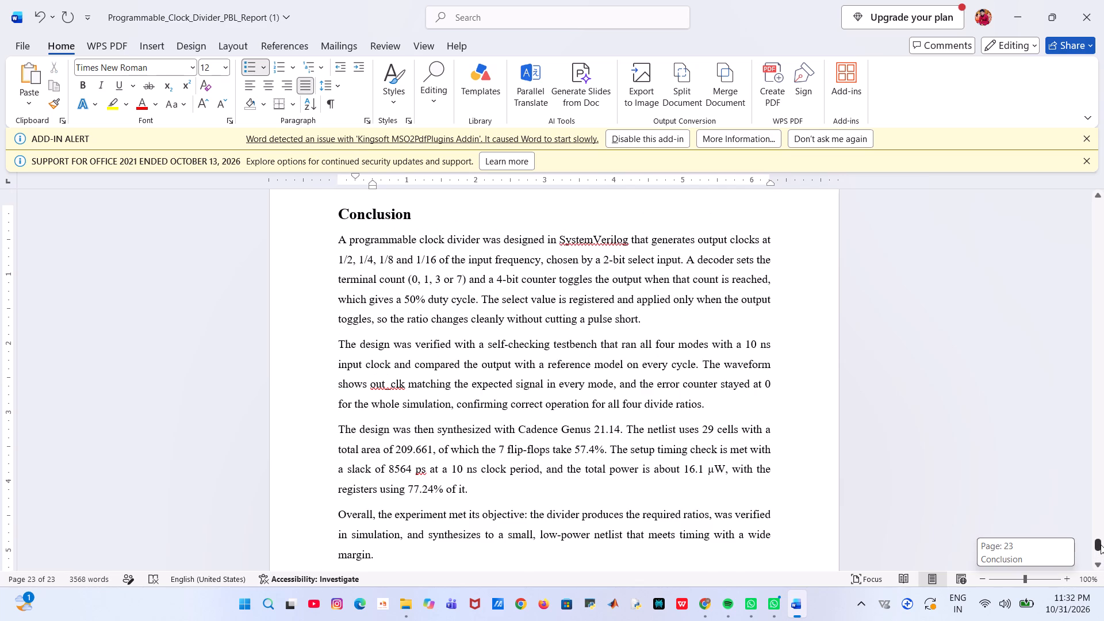
pyautogui.moveTo(1101, 545); pyautogui.dragTo(1101, 549)
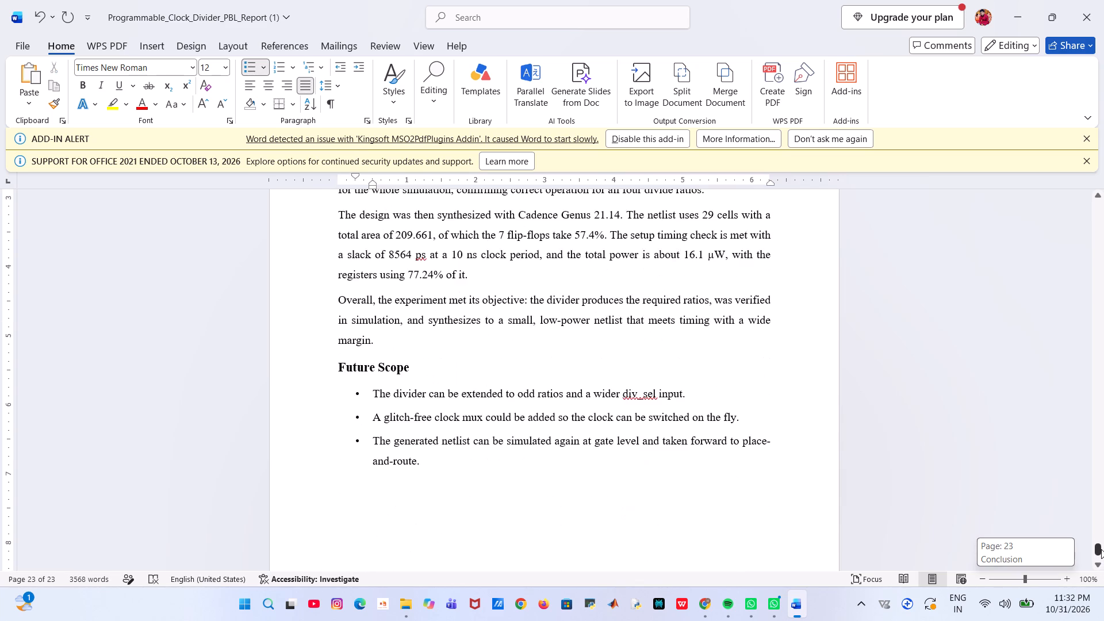
pyautogui.moveTo(1101, 549); pyautogui.dragTo(1101, 540)
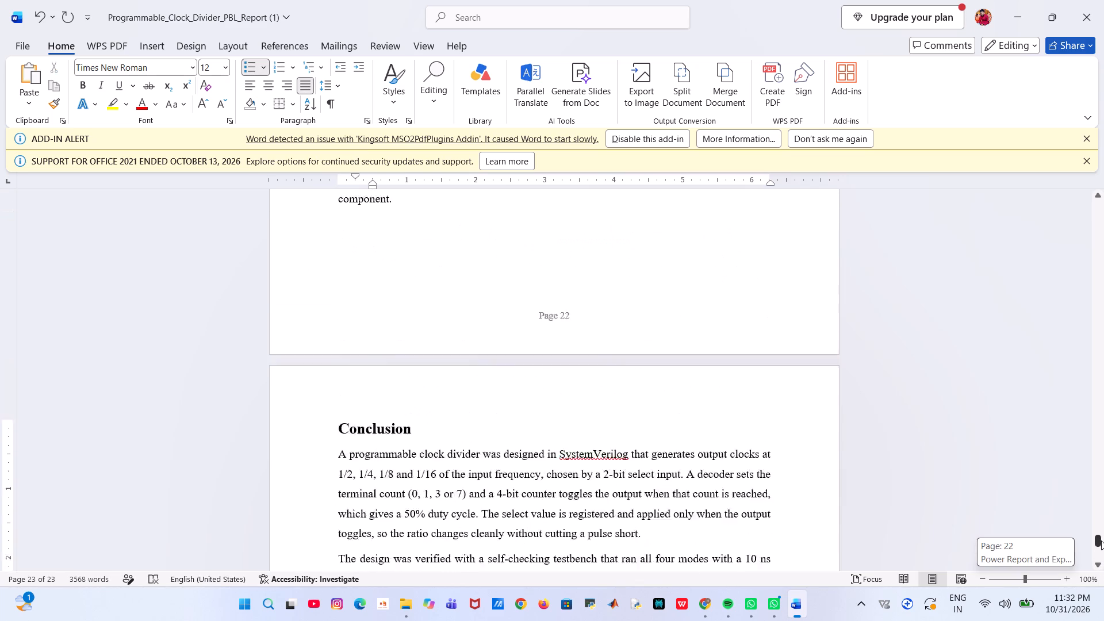
pyautogui.moveTo(1101, 540); pyautogui.dragTo(1101, 536)
pyautogui.moveTo(484, 450); pyautogui.dragTo(277, 195)
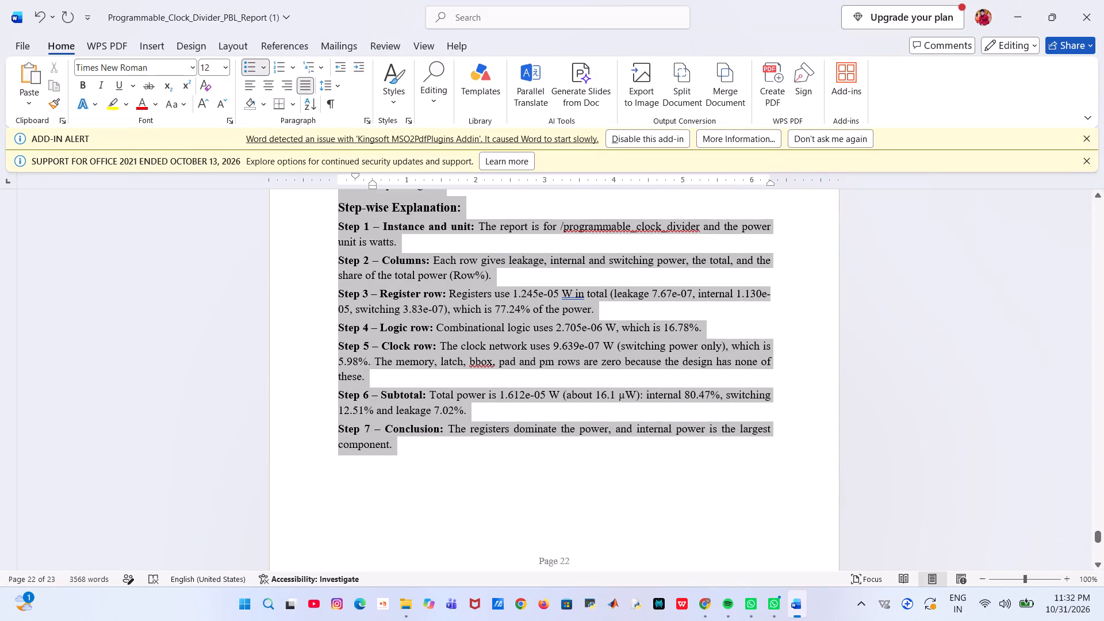
pyautogui.moveTo(277, 195); pyautogui.dragTo(300, 477)
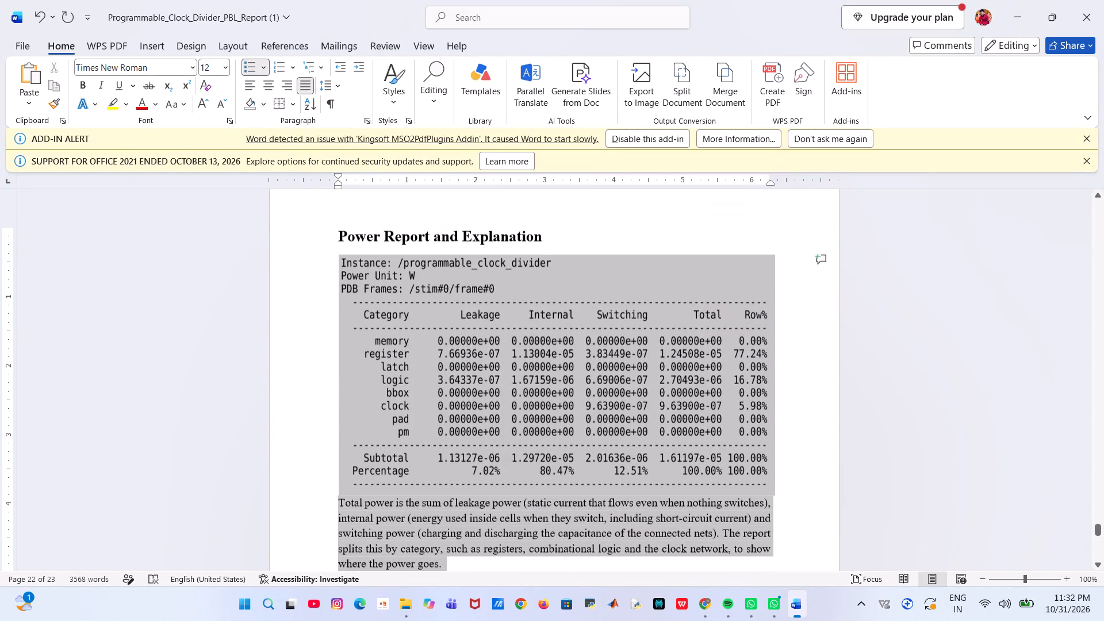
pyautogui.moveTo(300, 477); pyautogui.dragTo(316, 504)
pyautogui.click(340, 90)
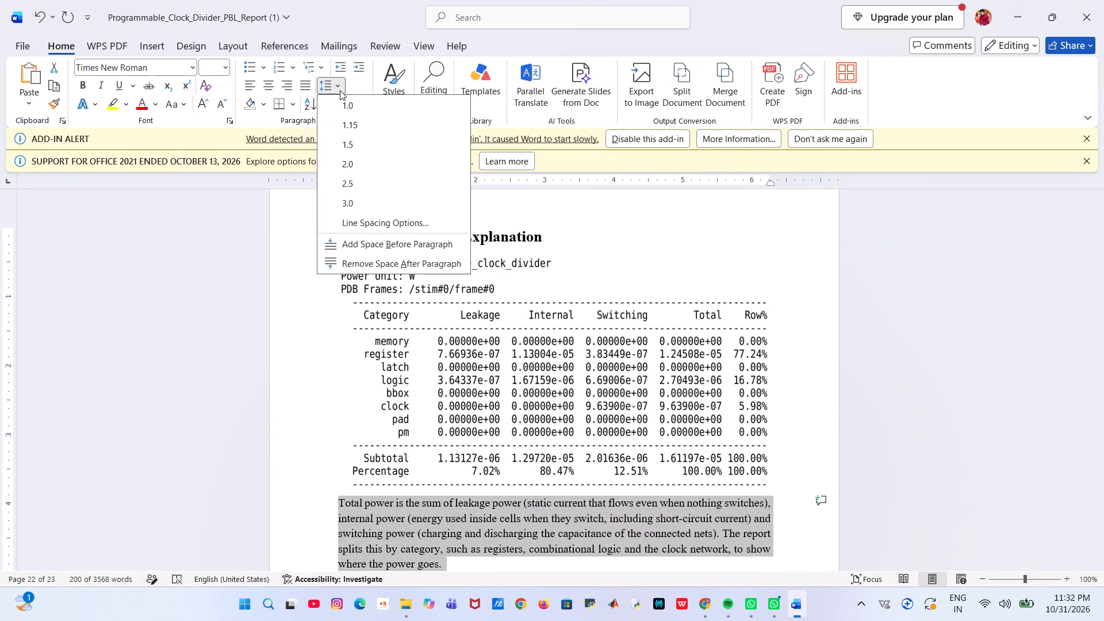
pyautogui.click(346, 135)
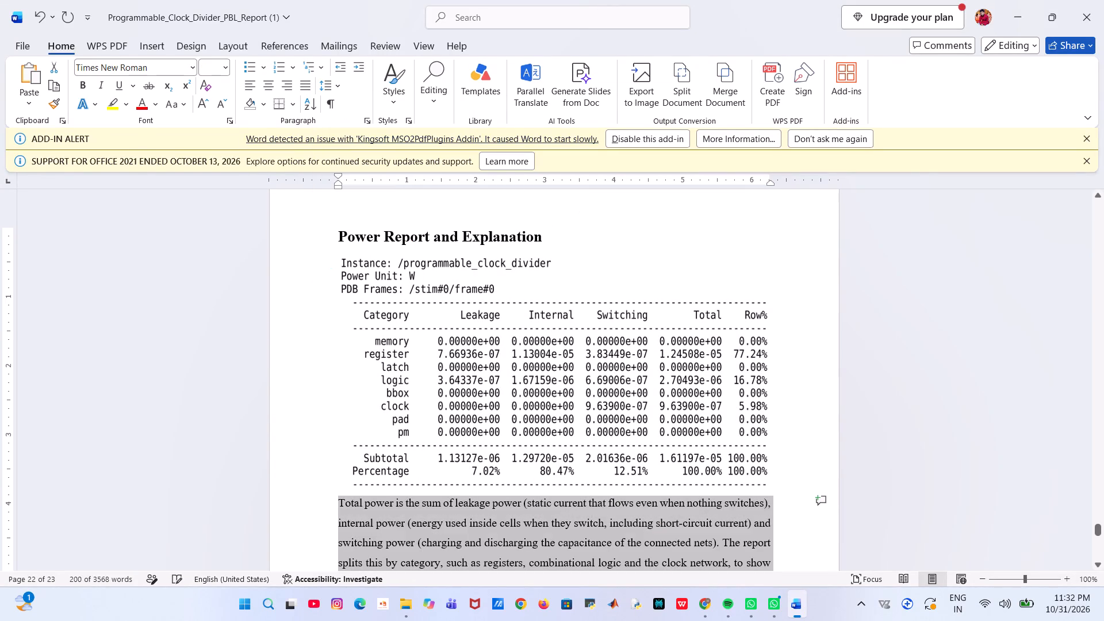
pyautogui.click(906, 324)
# Examine the layout of pages 22 and 23 and the font sizes of the Conclusion, Step-wise Explanation and Step 1 headings.
pyautogui.click(1101, 523)
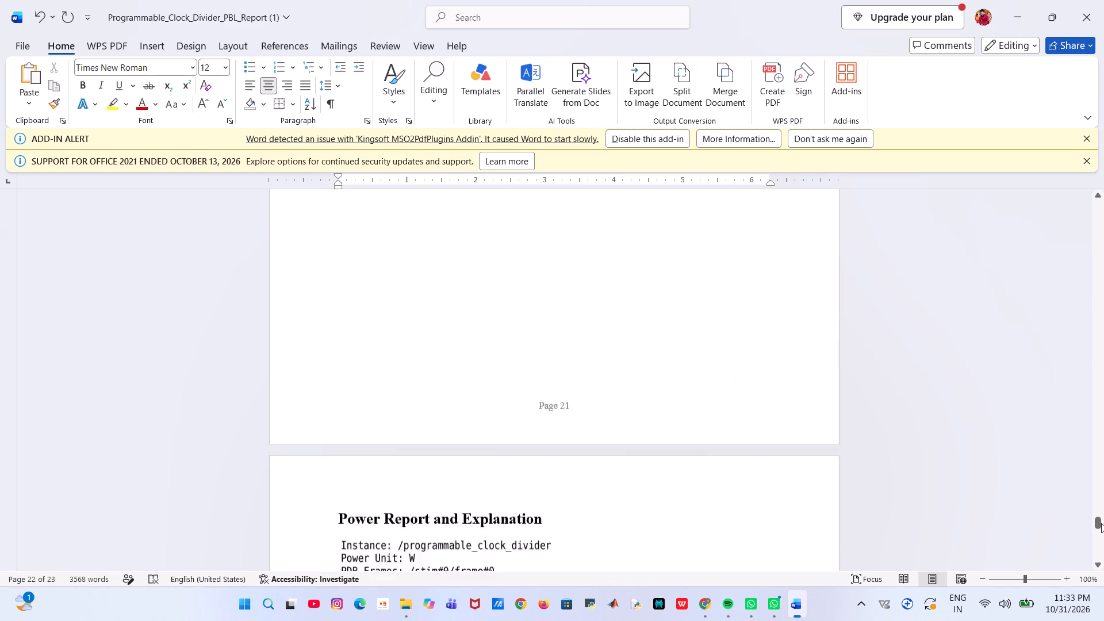
pyautogui.moveTo(1098, 520); pyautogui.dragTo(1098, 528)
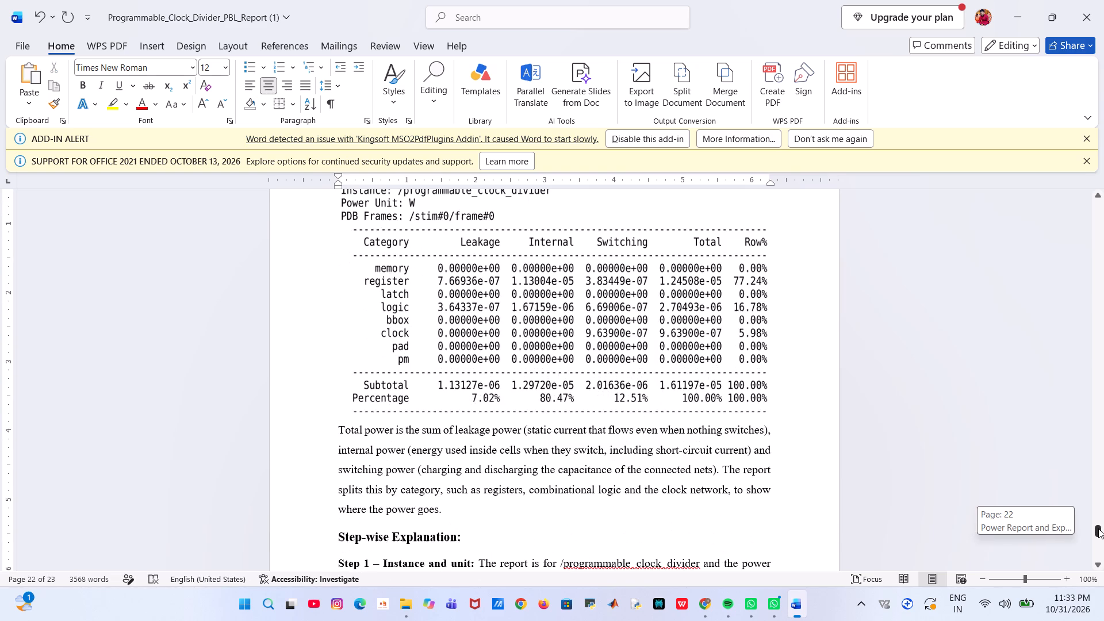
pyautogui.moveTo(1098, 528); pyautogui.dragTo(1098, 528)
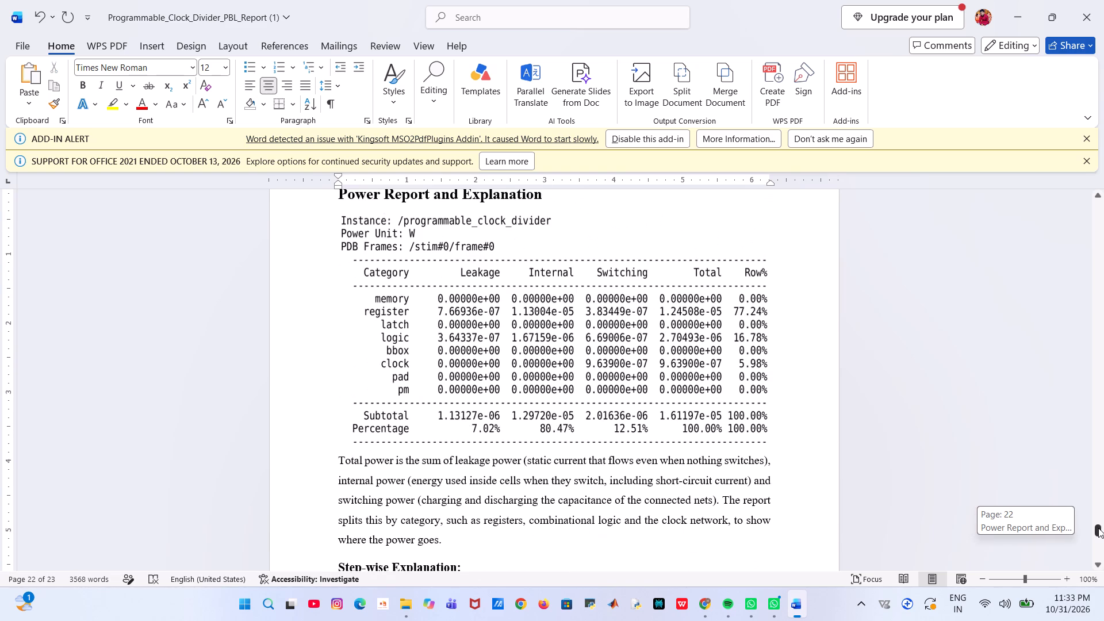
pyautogui.moveTo(1098, 528); pyautogui.dragTo(1098, 530)
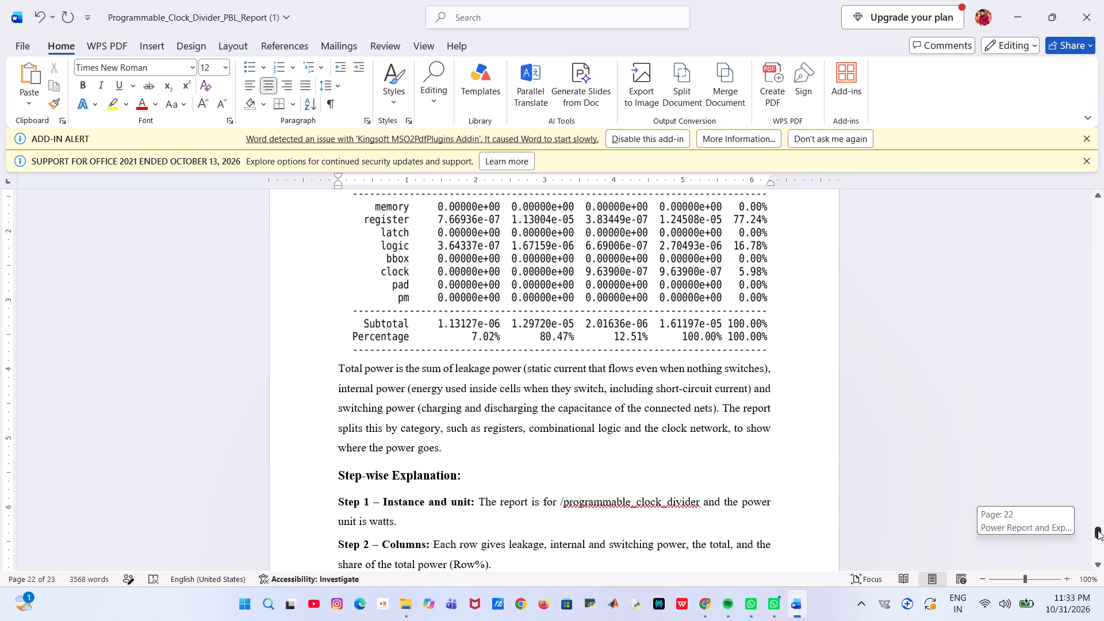
pyautogui.moveTo(1098, 530); pyautogui.dragTo(1098, 531)
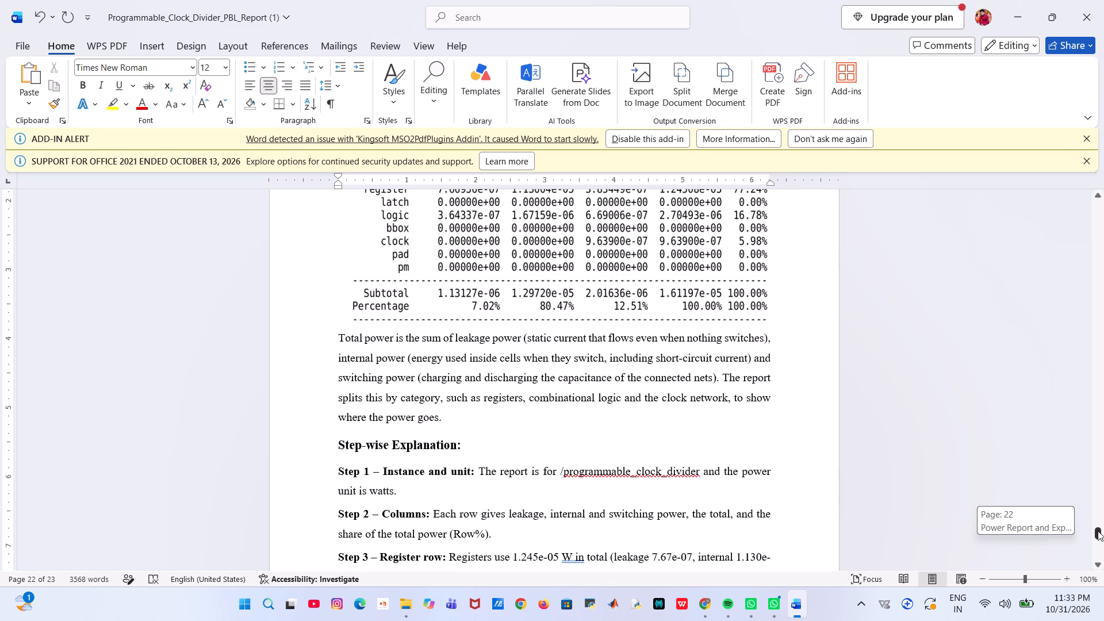
pyautogui.moveTo(1098, 531); pyautogui.dragTo(1097, 536)
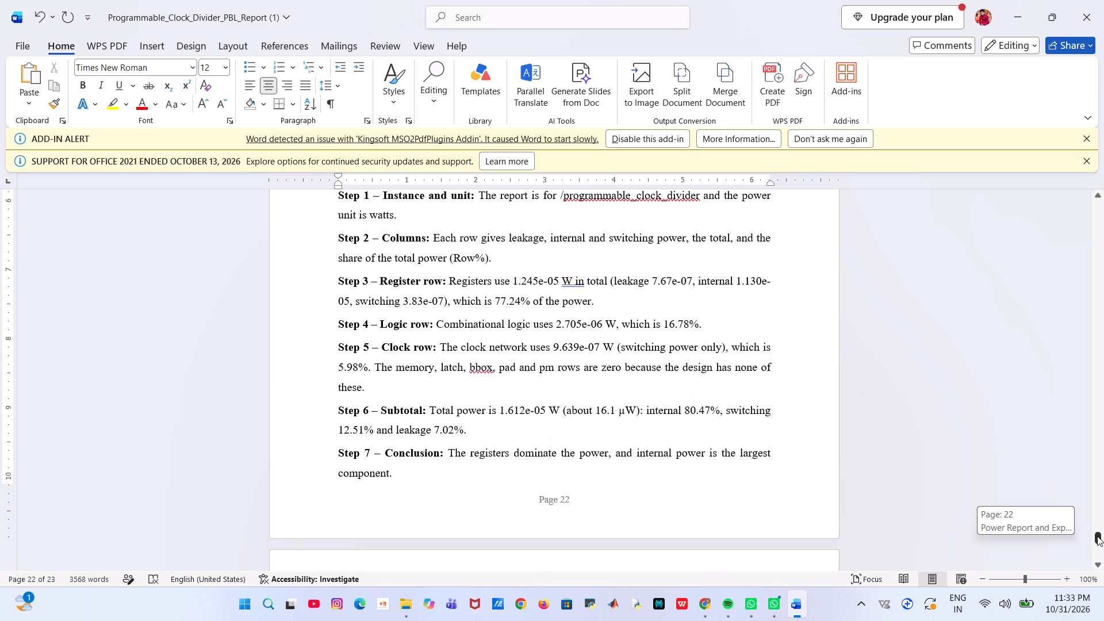
pyautogui.moveTo(1097, 536); pyautogui.dragTo(1099, 543)
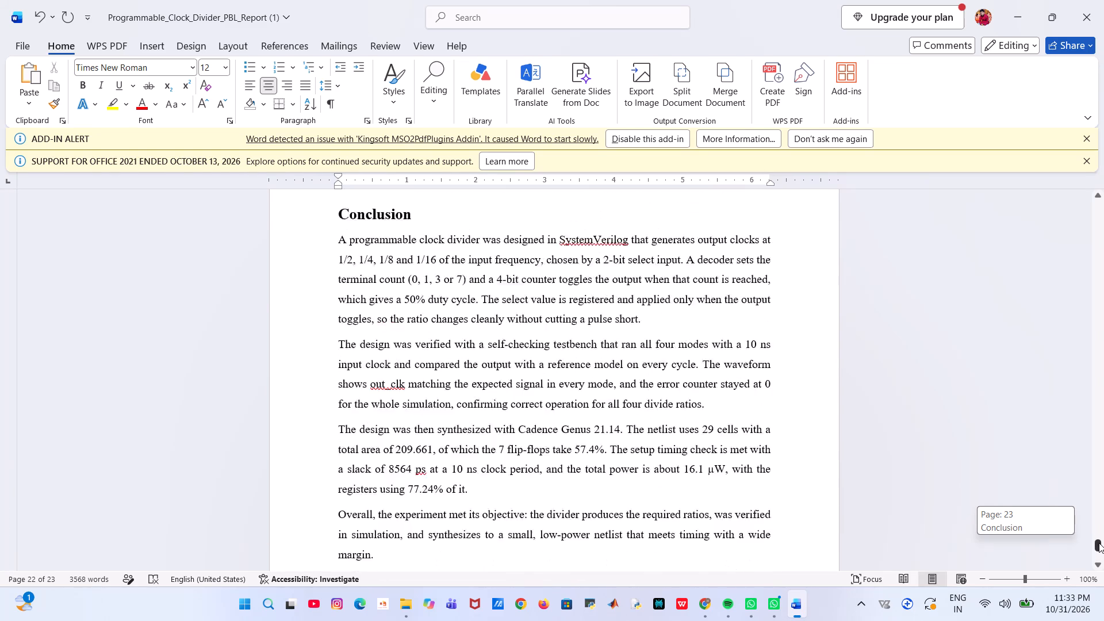
pyautogui.moveTo(1099, 543); pyautogui.dragTo(1099, 540)
pyautogui.moveTo(436, 377); pyautogui.dragTo(347, 369)
pyautogui.click(453, 370)
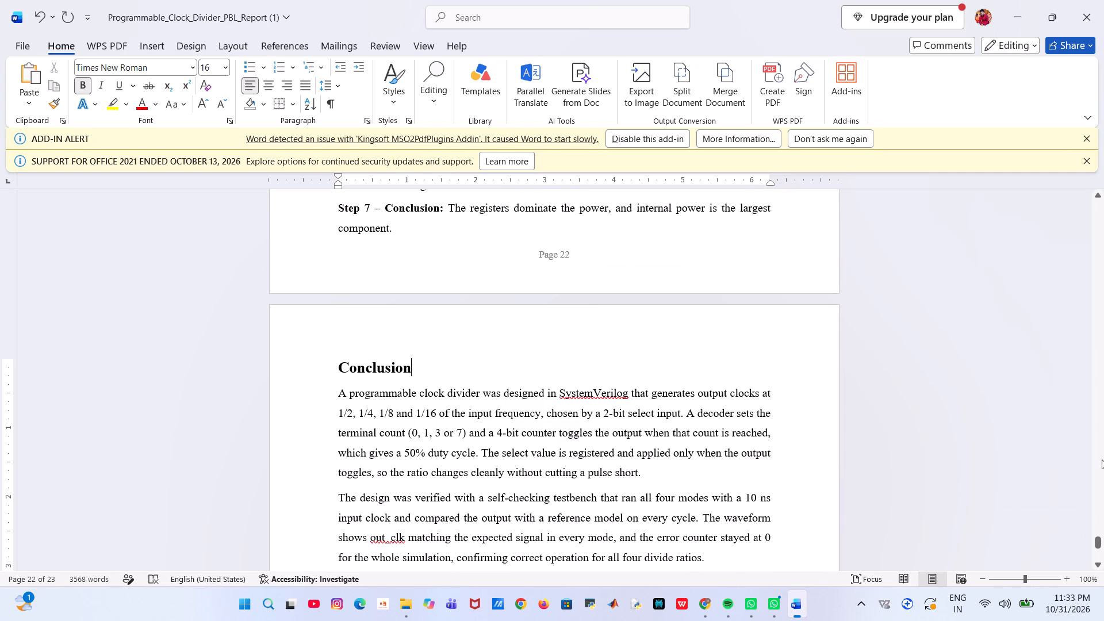
pyautogui.moveTo(1101, 538); pyautogui.dragTo(1103, 549)
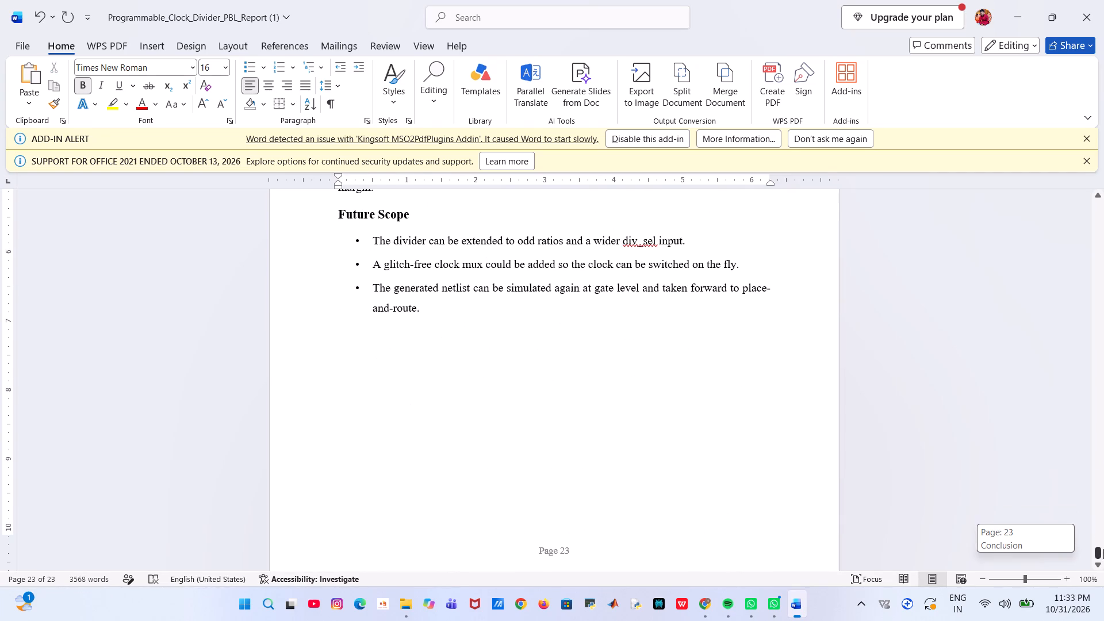
pyautogui.moveTo(1103, 549); pyautogui.dragTo(1101, 531)
pyautogui.moveTo(463, 327); pyautogui.dragTo(383, 320)
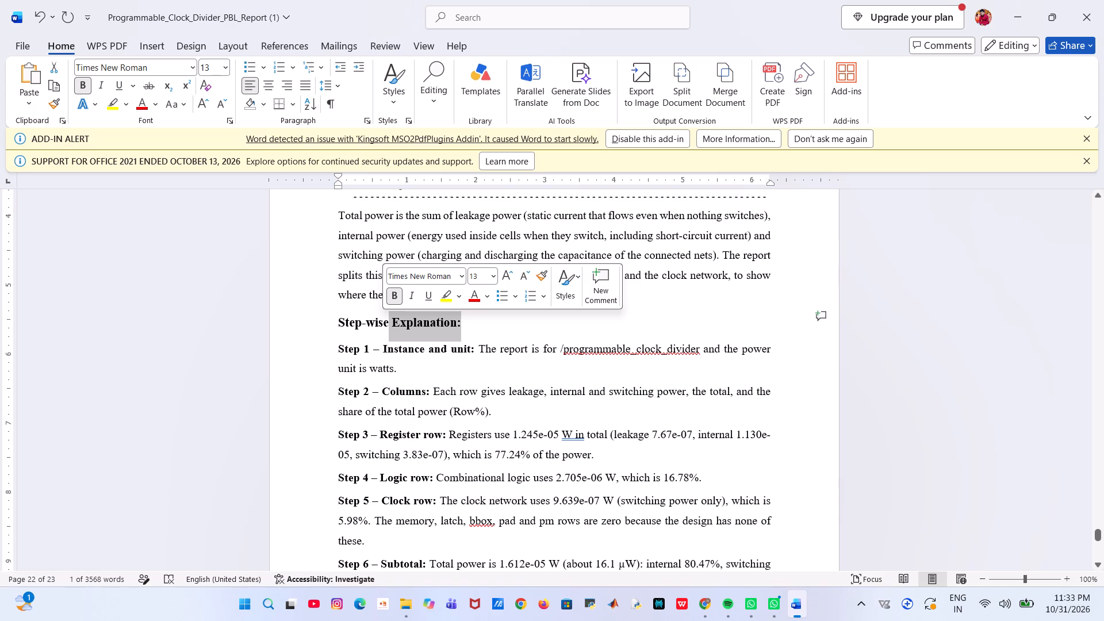
pyautogui.click(487, 332)
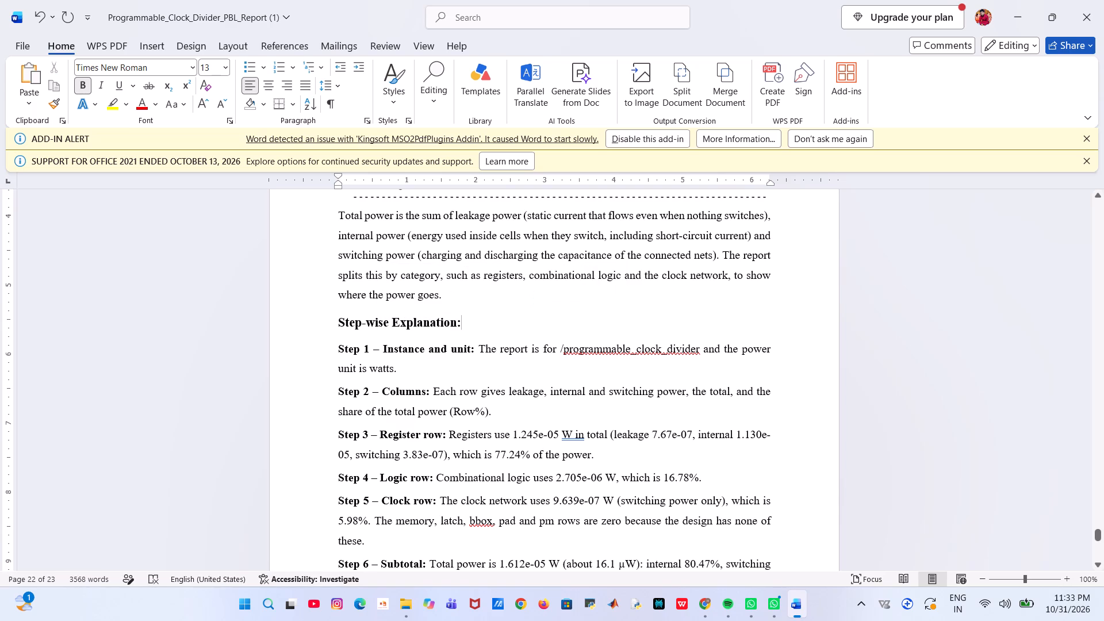
pyautogui.moveTo(473, 347); pyautogui.dragTo(436, 352)
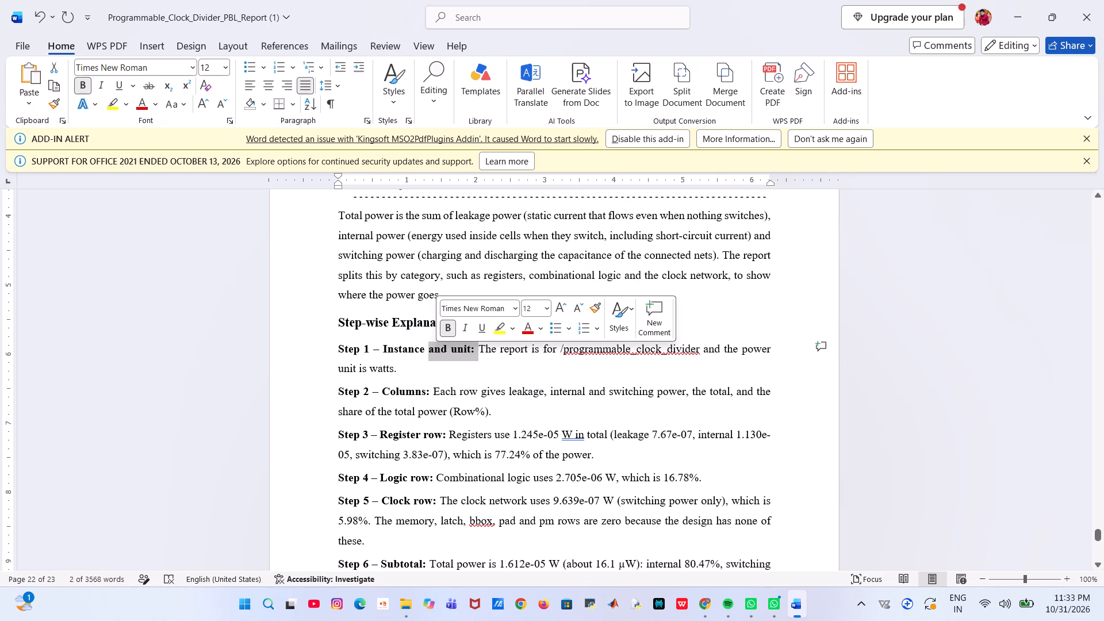
pyautogui.click(695, 329)
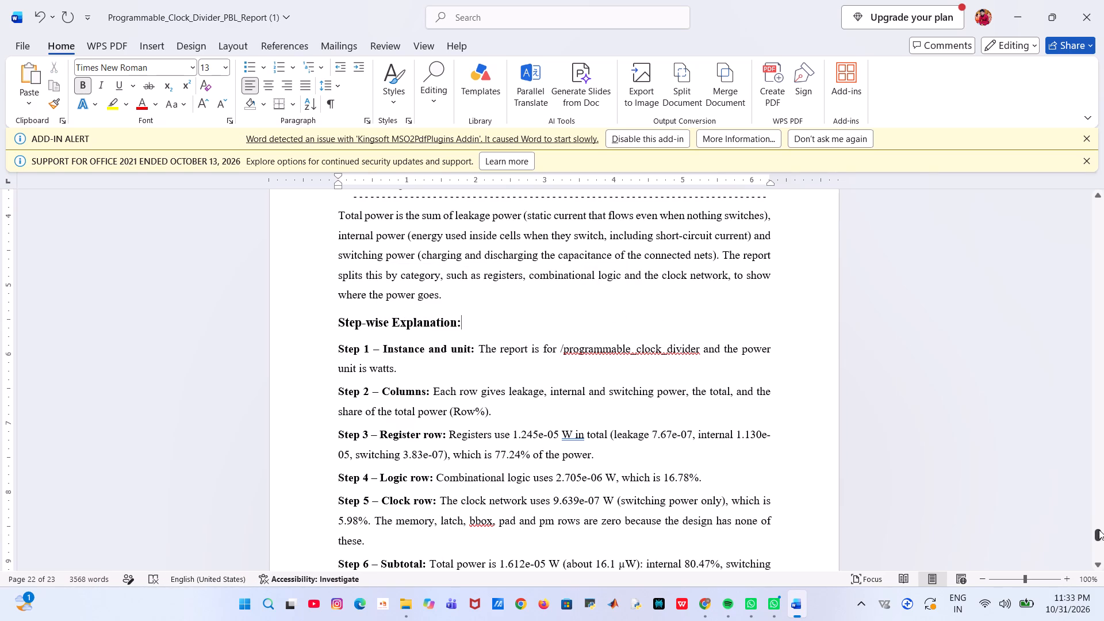
# Set the line spacing of all timing report explanation text on page 21, including the Step-wise Explanation heading, to 1.5.
pyautogui.moveTo(1099, 530); pyautogui.dragTo(1103, 508)
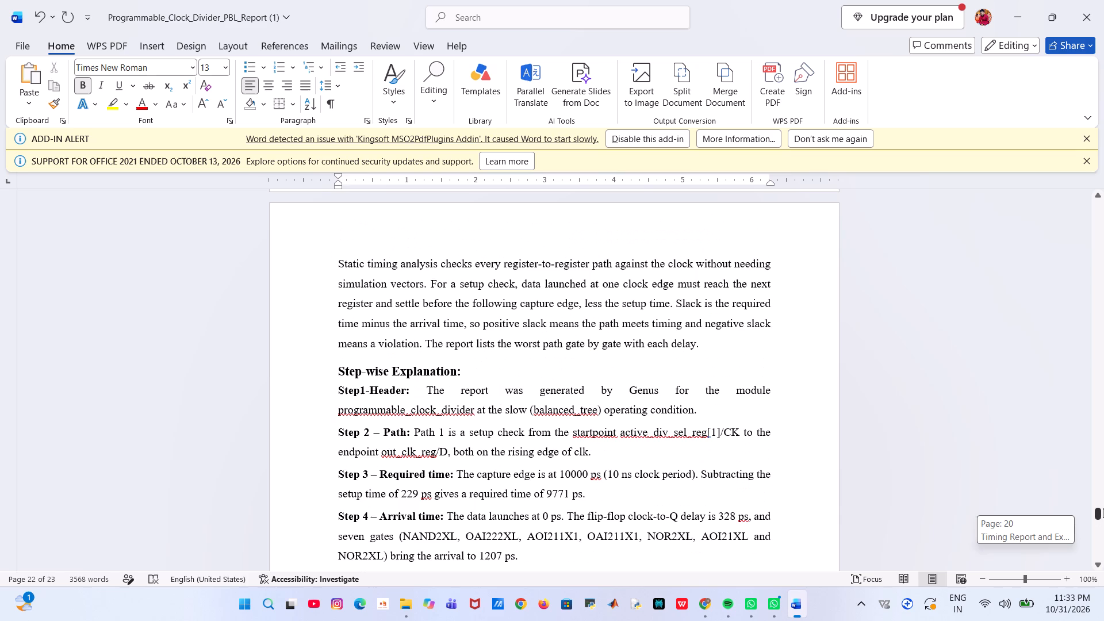
pyautogui.moveTo(1103, 508); pyautogui.dragTo(1102, 513)
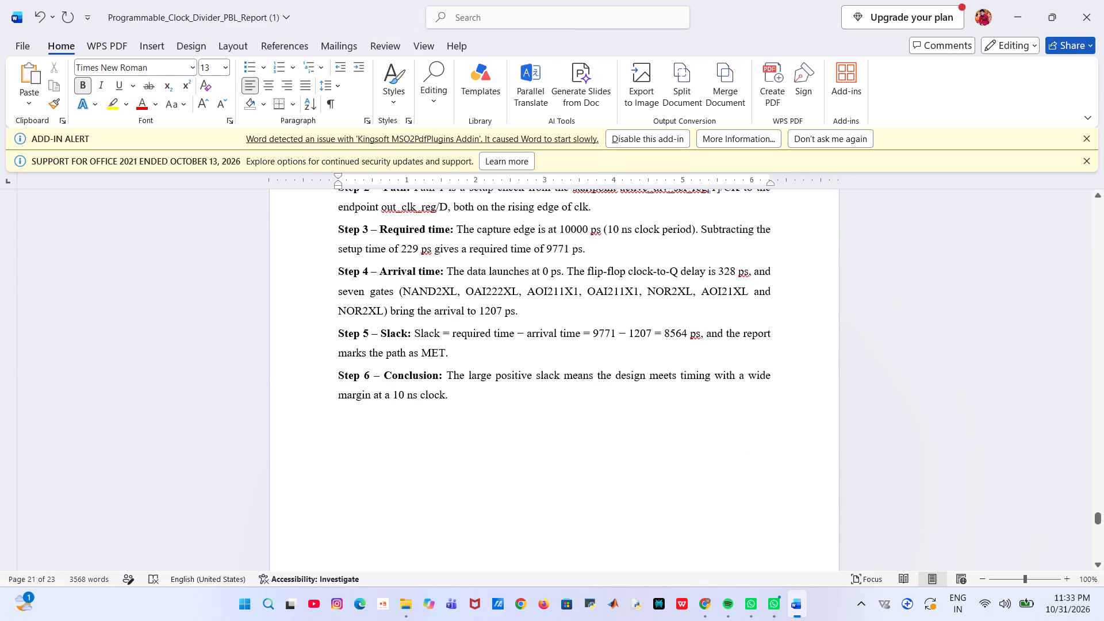
pyautogui.moveTo(473, 400); pyautogui.dragTo(335, 297)
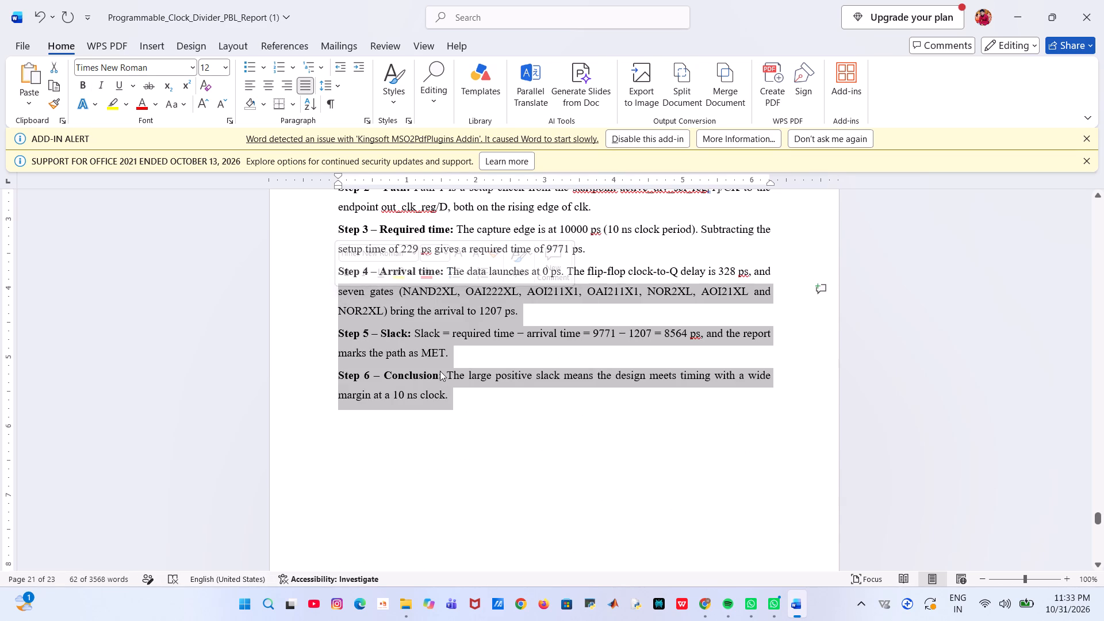
pyautogui.click(490, 411)
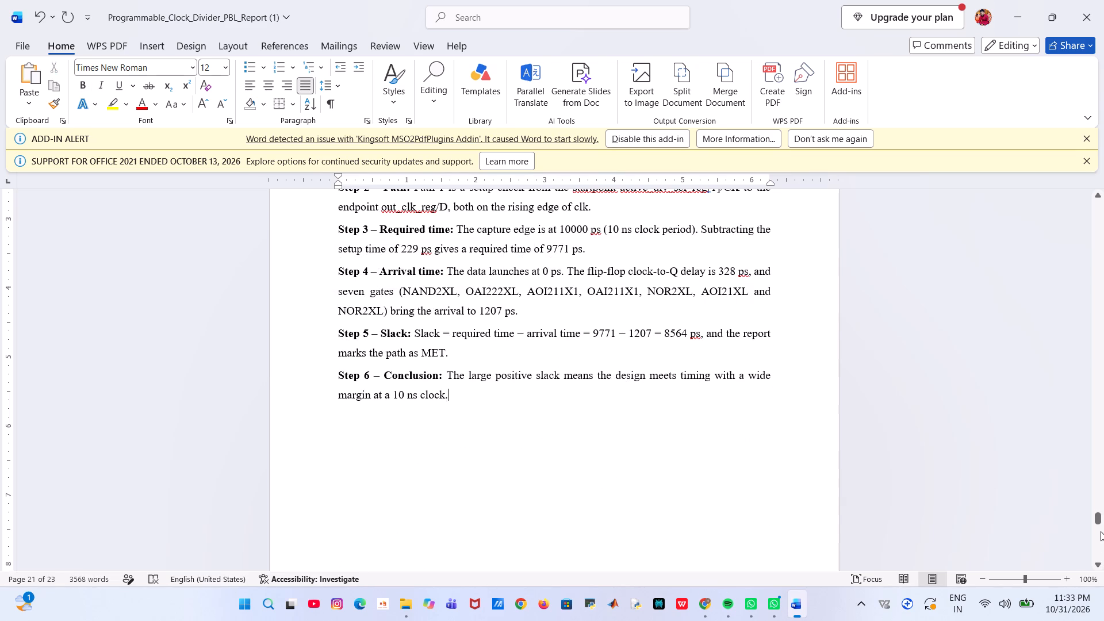
pyautogui.moveTo(505, 402); pyautogui.dragTo(379, 157)
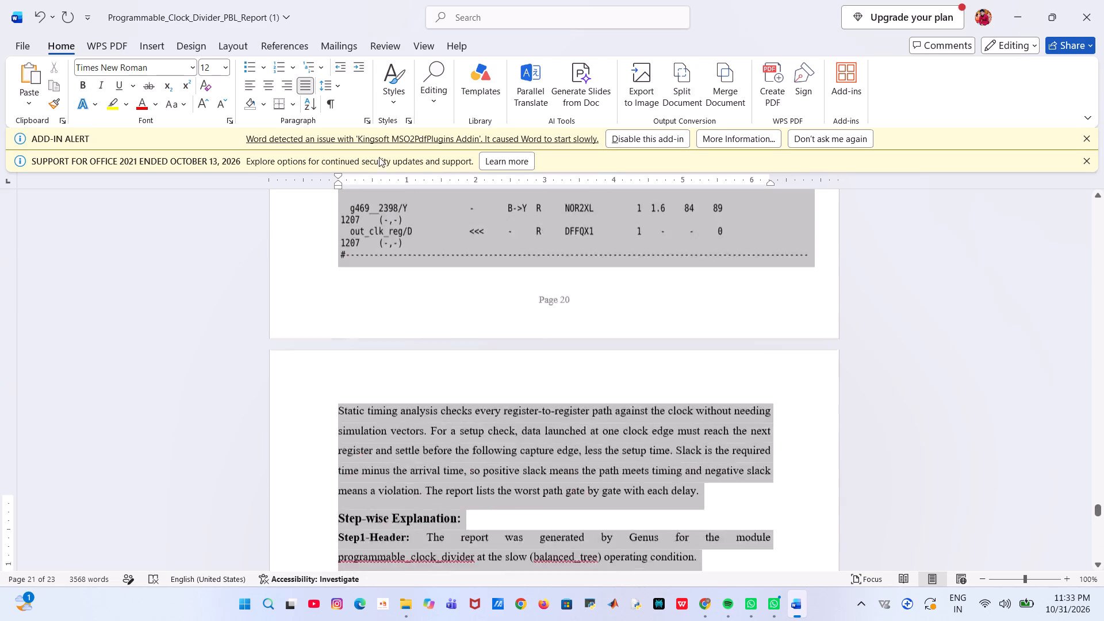
pyautogui.moveTo(379, 157); pyautogui.dragTo(310, 365)
pyautogui.click(336, 84)
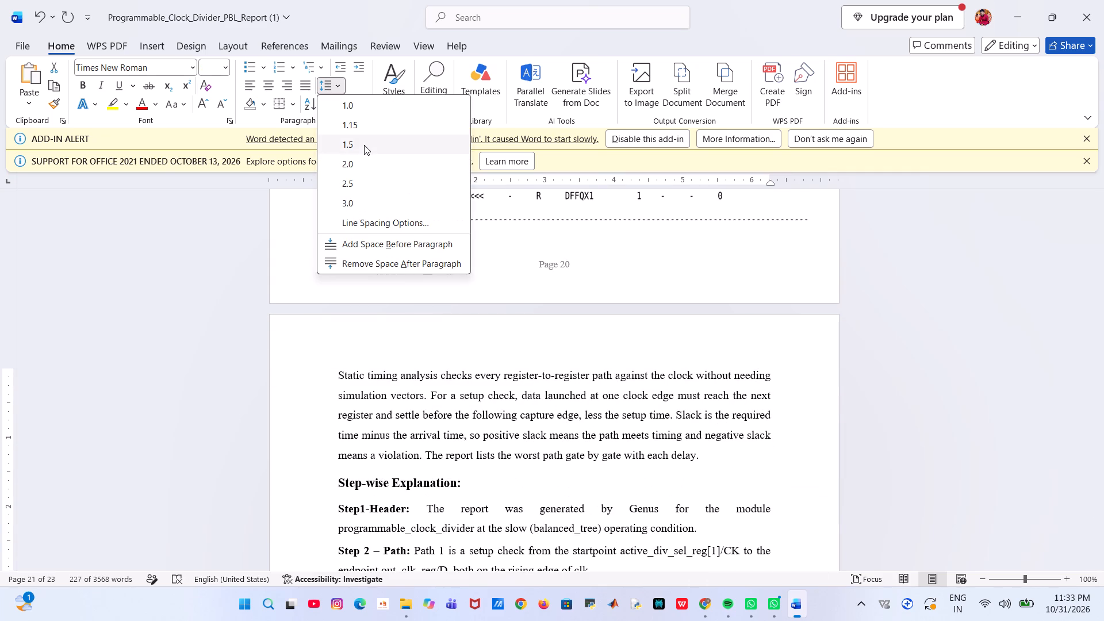
pyautogui.click(364, 145)
# Examine the timing report's Step-wise Explanation heading size and compare the text formatting across pages 19 to 23.
pyautogui.click(454, 484)
pyautogui.moveTo(458, 484); pyautogui.dragTo(408, 479)
pyautogui.click(471, 482)
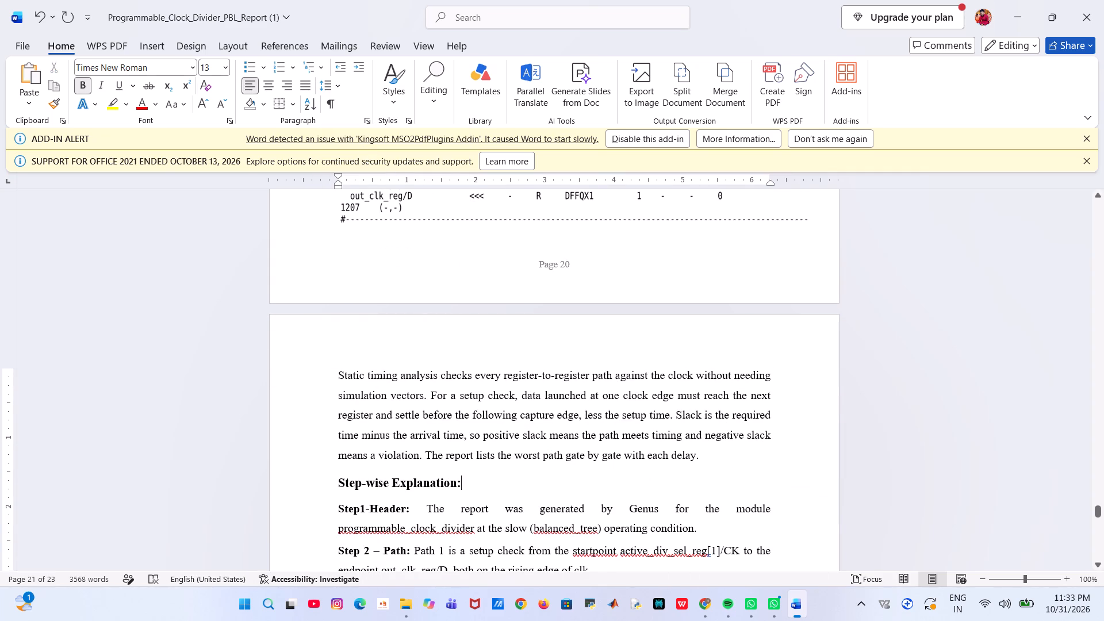
pyautogui.moveTo(1102, 512); pyautogui.dragTo(1103, 519)
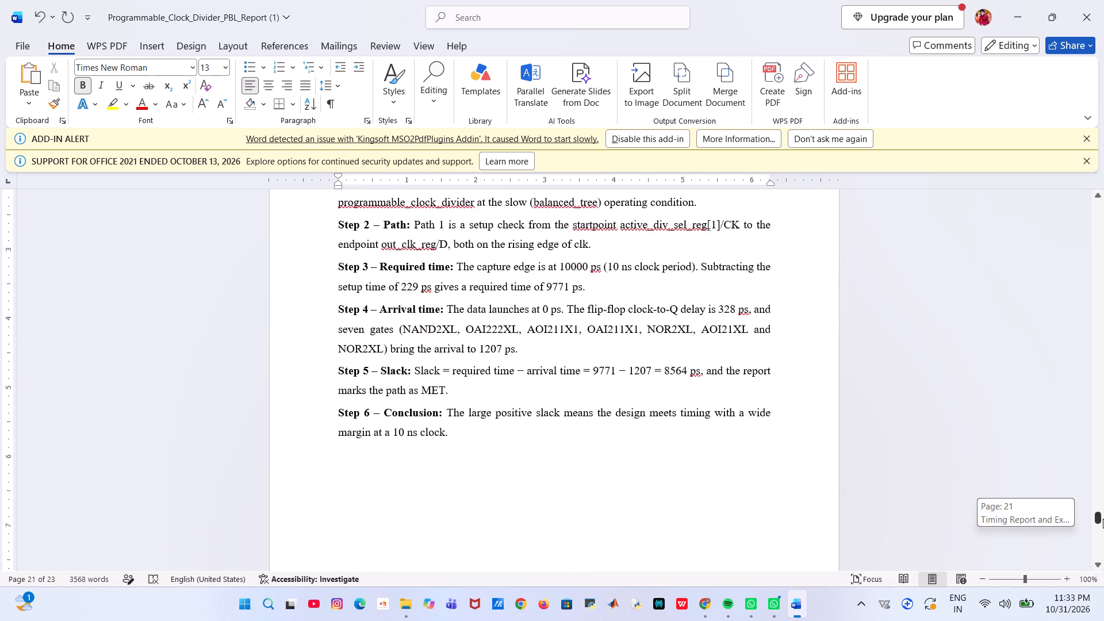
pyautogui.moveTo(1103, 519); pyautogui.dragTo(1099, 540)
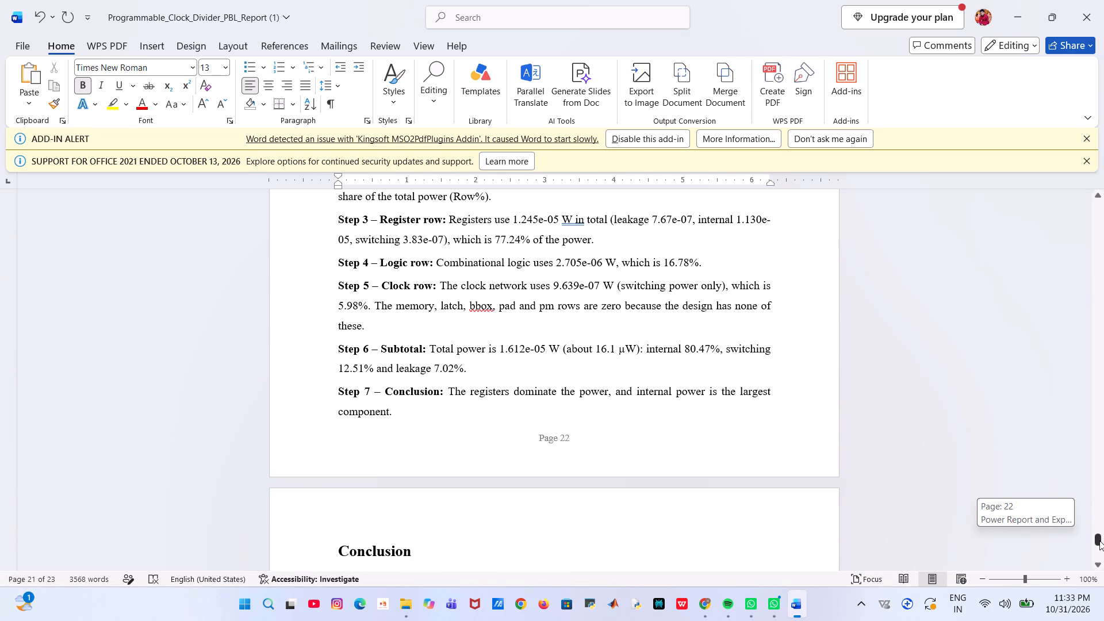
pyautogui.moveTo(1099, 540); pyautogui.dragTo(1102, 551)
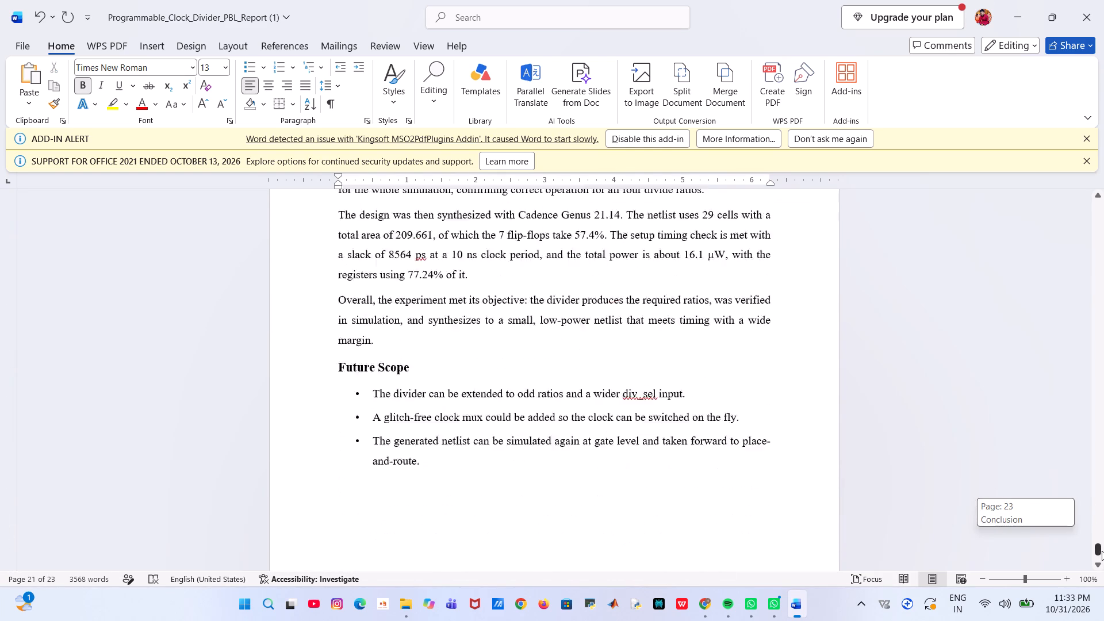
pyautogui.moveTo(1102, 551); pyautogui.dragTo(1098, 517)
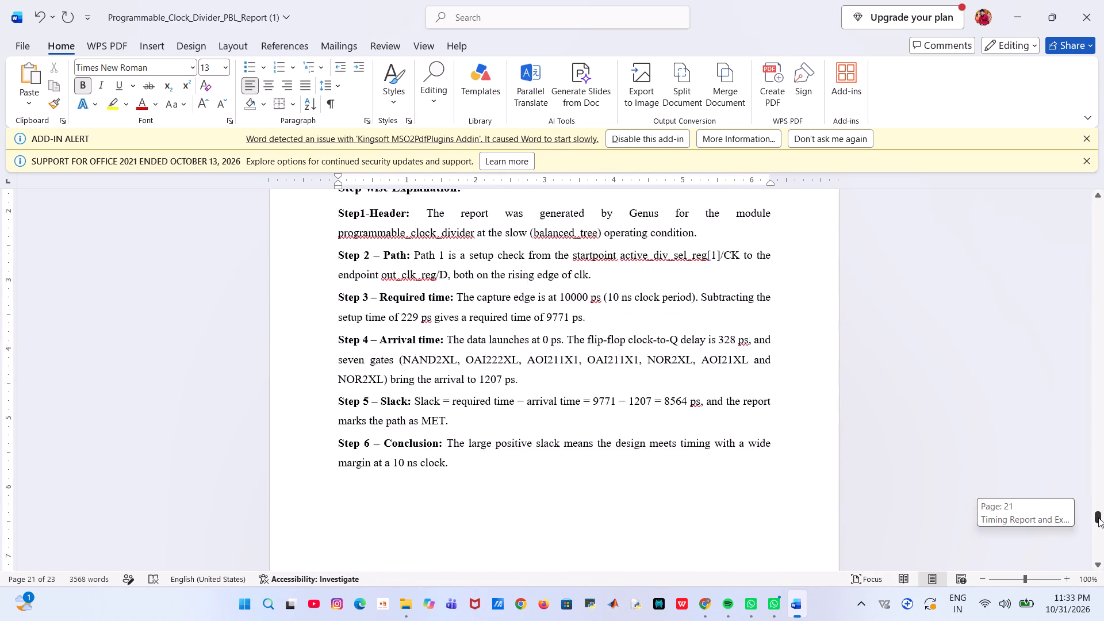
pyautogui.moveTo(1098, 517); pyautogui.dragTo(1097, 494)
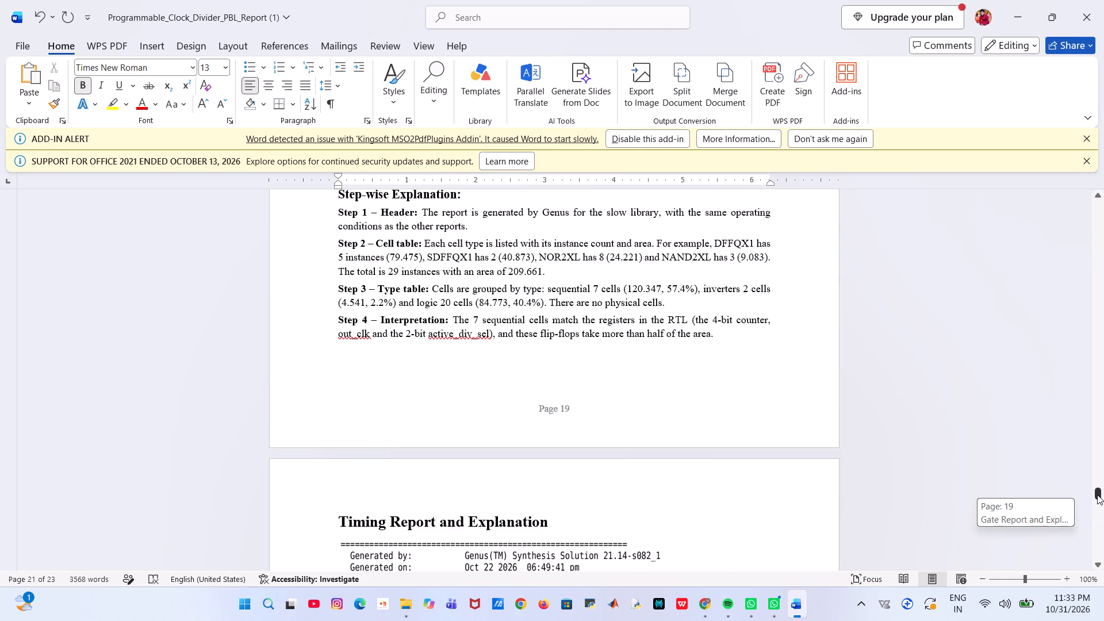
pyautogui.moveTo(1097, 494); pyautogui.dragTo(1097, 507)
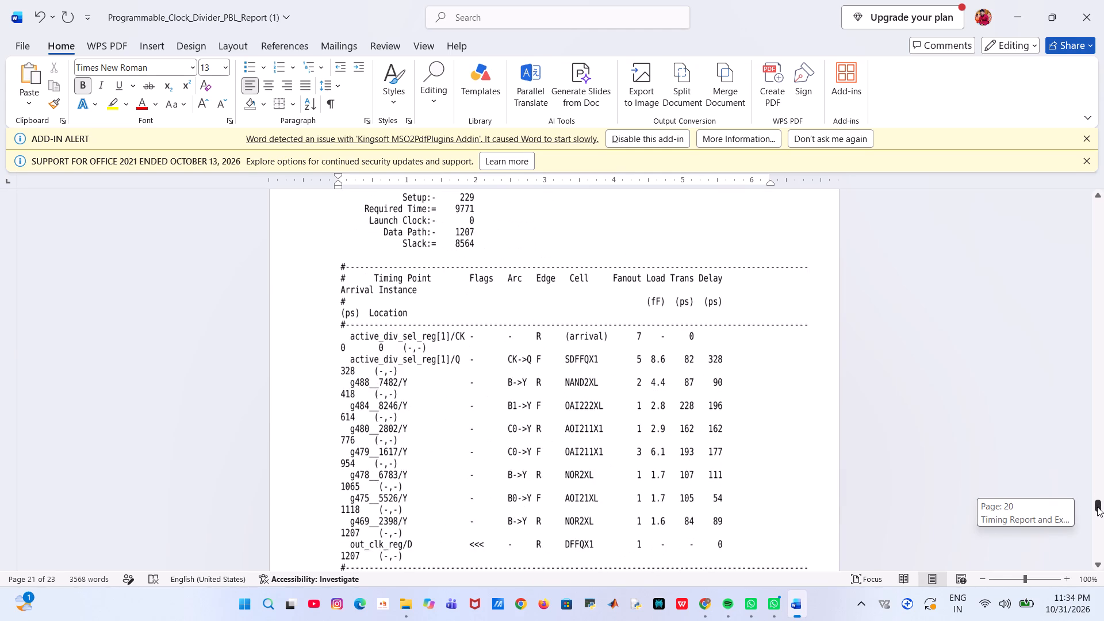
pyautogui.moveTo(1097, 507); pyautogui.dragTo(1100, 512)
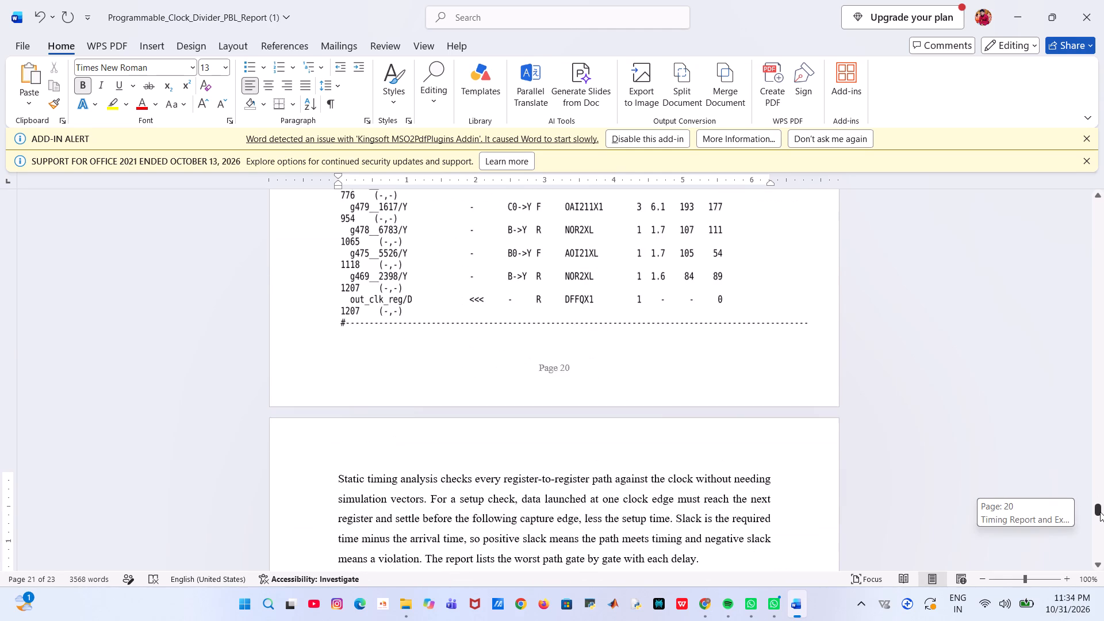
pyautogui.moveTo(1100, 512); pyautogui.dragTo(1094, 489)
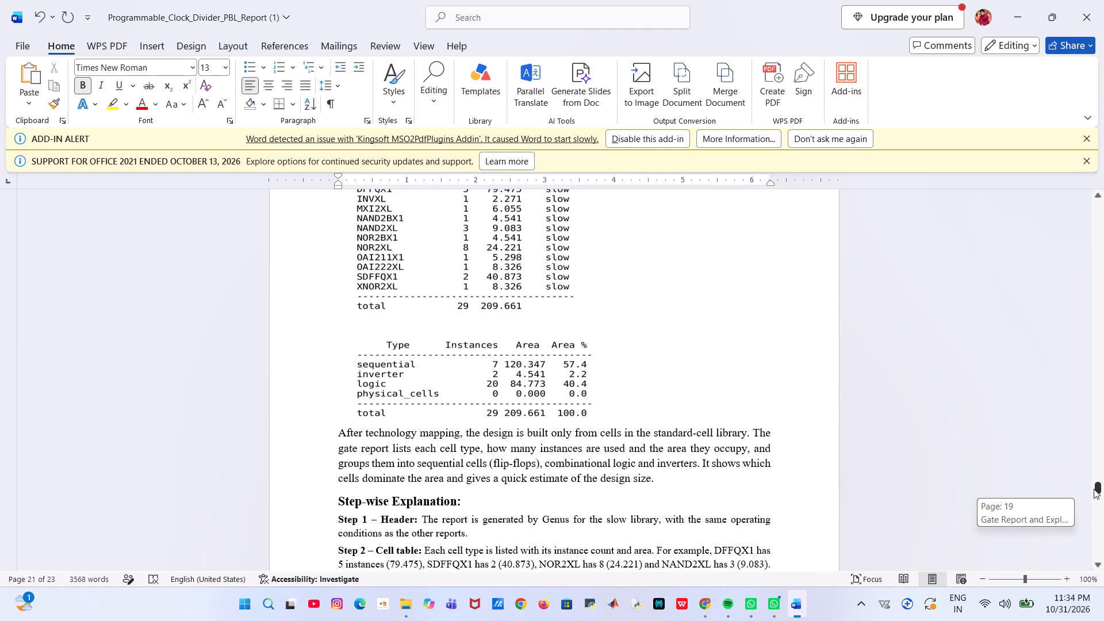
# Set the gate report's theory paragraph and entire step-wise explanation on page 19 to 12 pt.
pyautogui.moveTo(1094, 489); pyautogui.dragTo(1094, 490)
pyautogui.moveTo(335, 340); pyautogui.dragTo(772, 556)
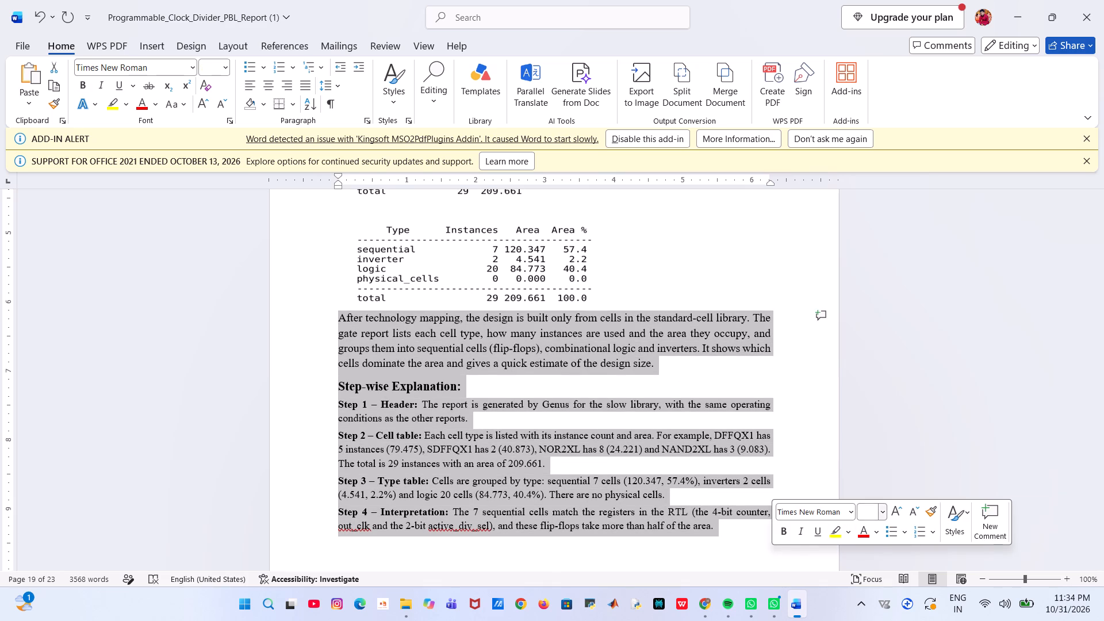
pyautogui.click(863, 513)
pyautogui.write('12')
pyautogui.press('Return')
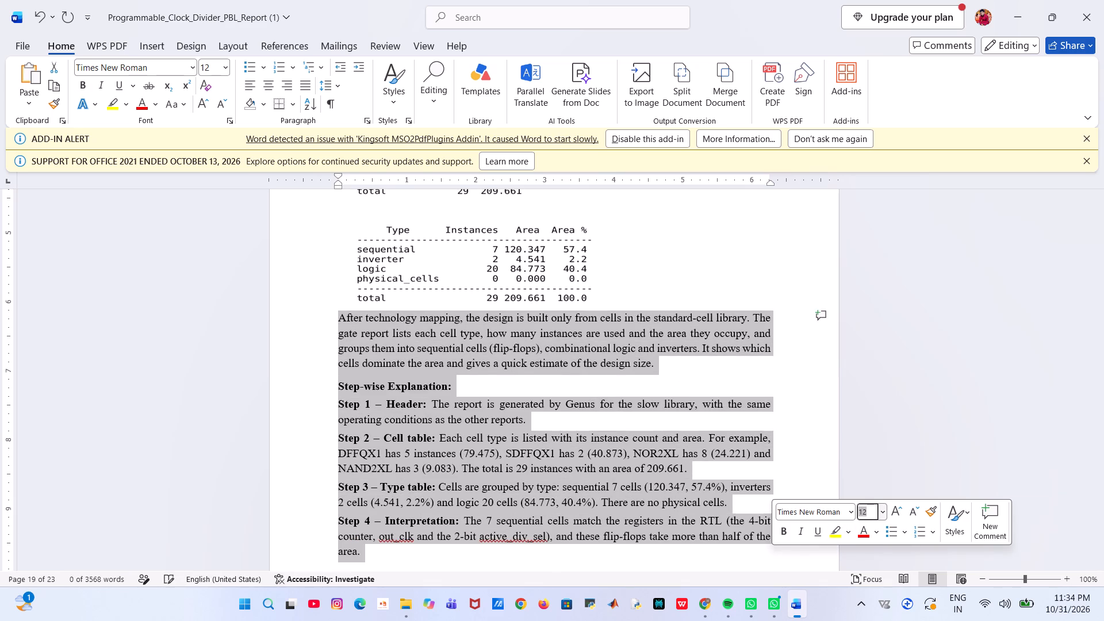
# Set the gate report's Step-wise Explanation heading on page 19 to 13 pt.
pyautogui.click(453, 384)
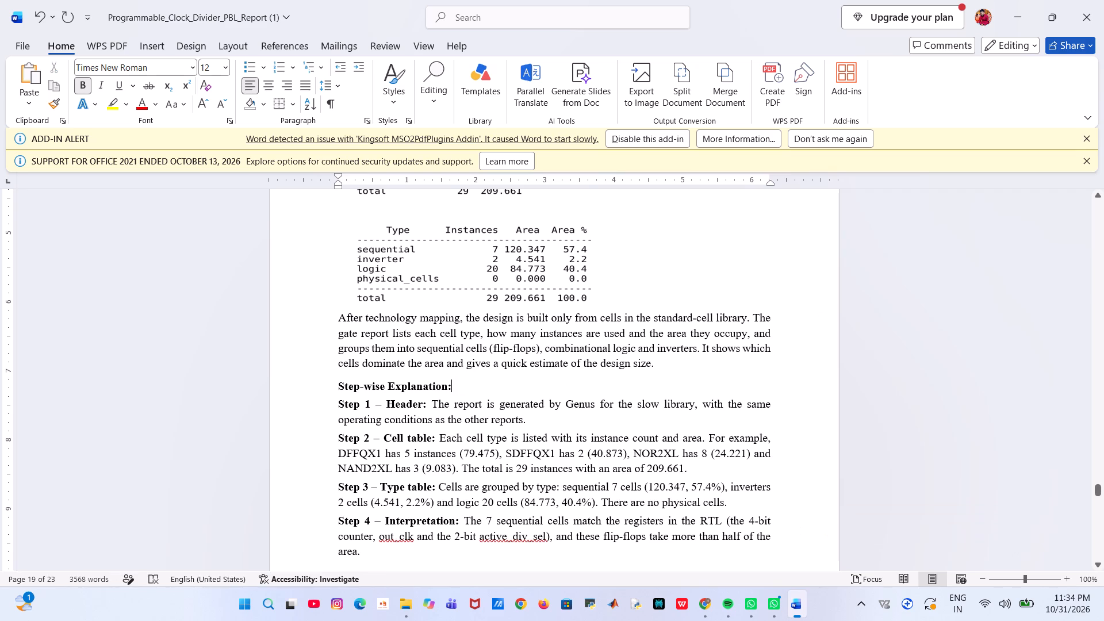
pyautogui.moveTo(453, 384); pyautogui.dragTo(306, 375)
pyautogui.click(402, 330)
pyautogui.press('BackSpace')
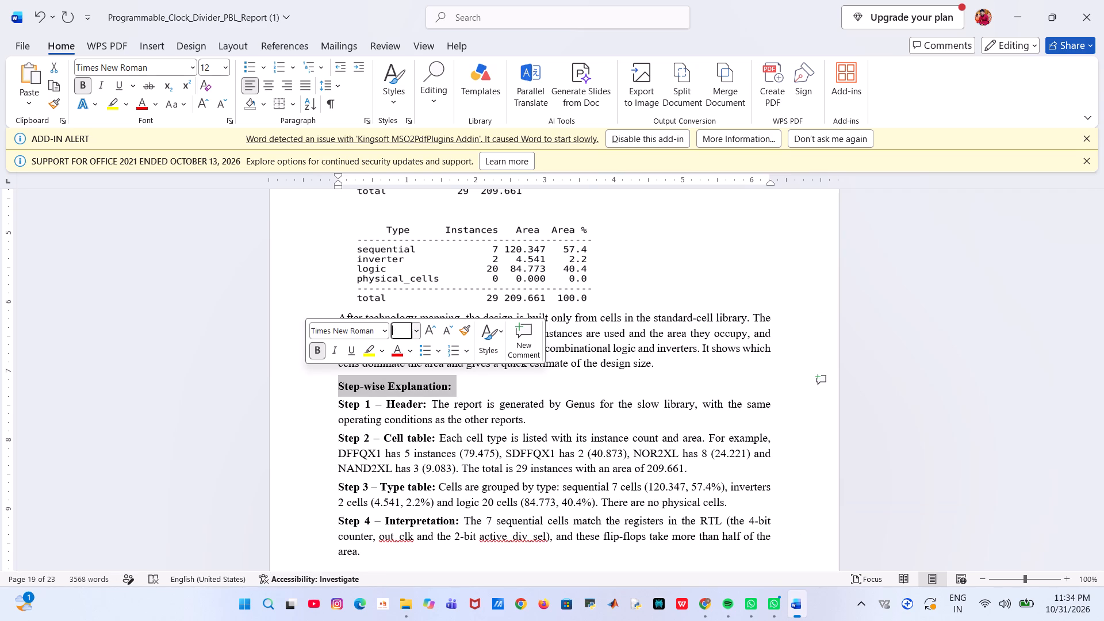
pyautogui.write('12')
pyautogui.press('BackSpace')
pyautogui.press('3')
pyautogui.press('Return')
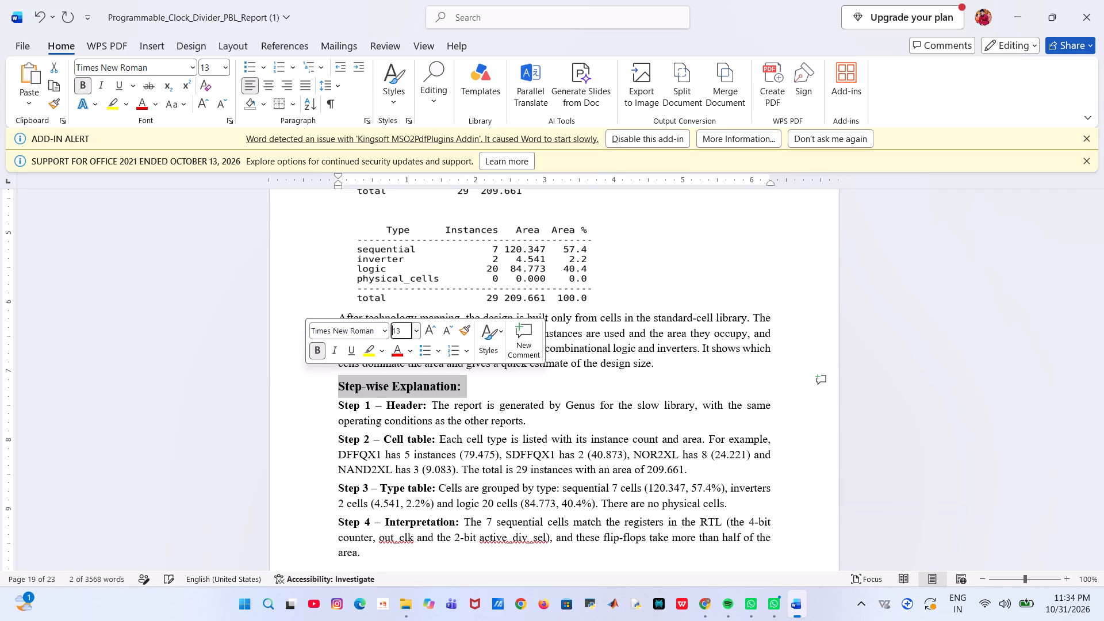
pyautogui.click(469, 397)
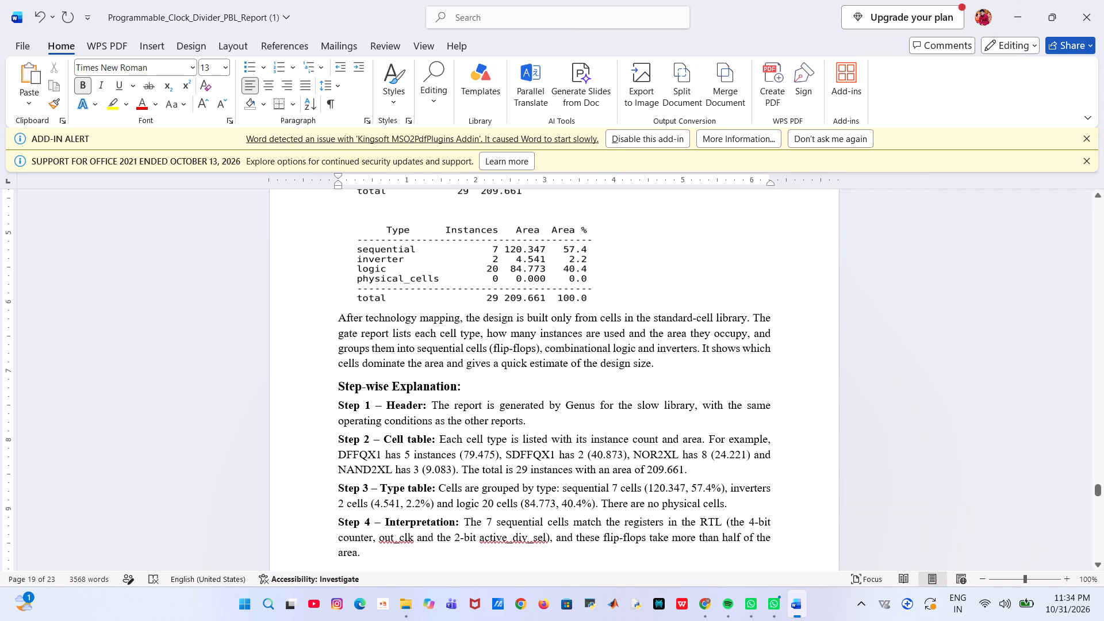
# Set the line spacing of the gate report's theory paragraph and entire step-wise explanation to 1.5.
pyautogui.moveTo(341, 318); pyautogui.dragTo(589, 574)
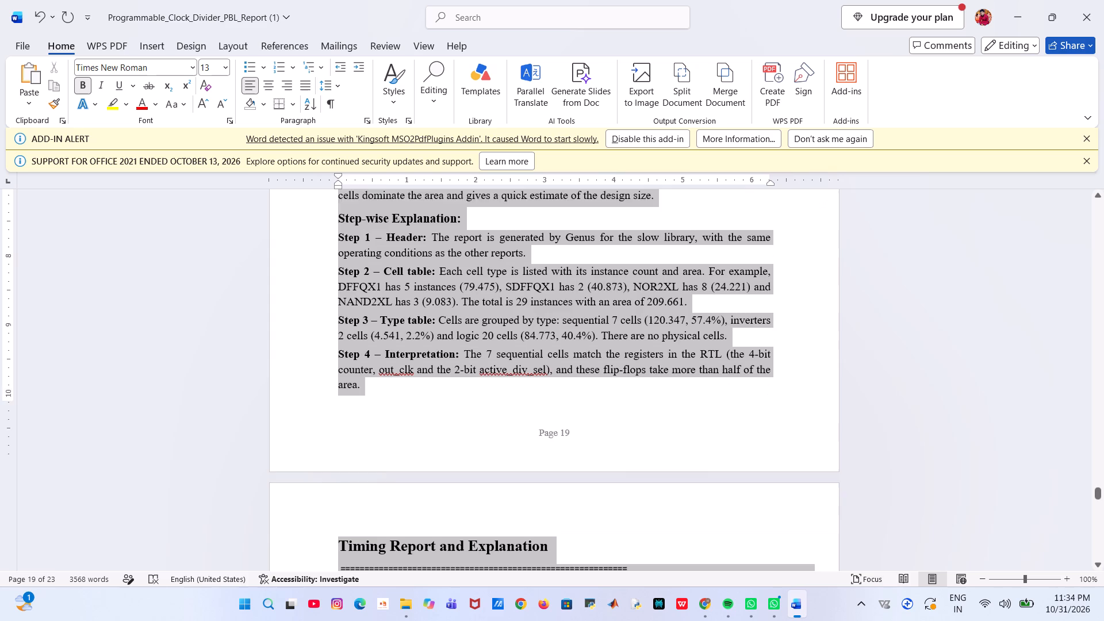
pyautogui.moveTo(589, 574); pyautogui.dragTo(666, 346)
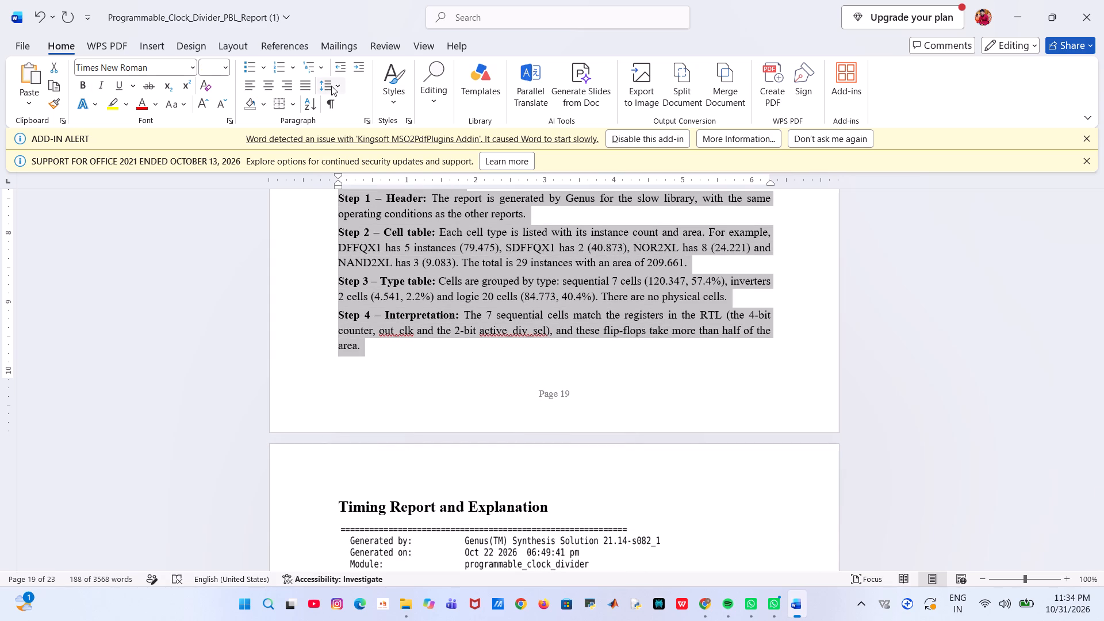
pyautogui.click(331, 86)
pyautogui.click(351, 148)
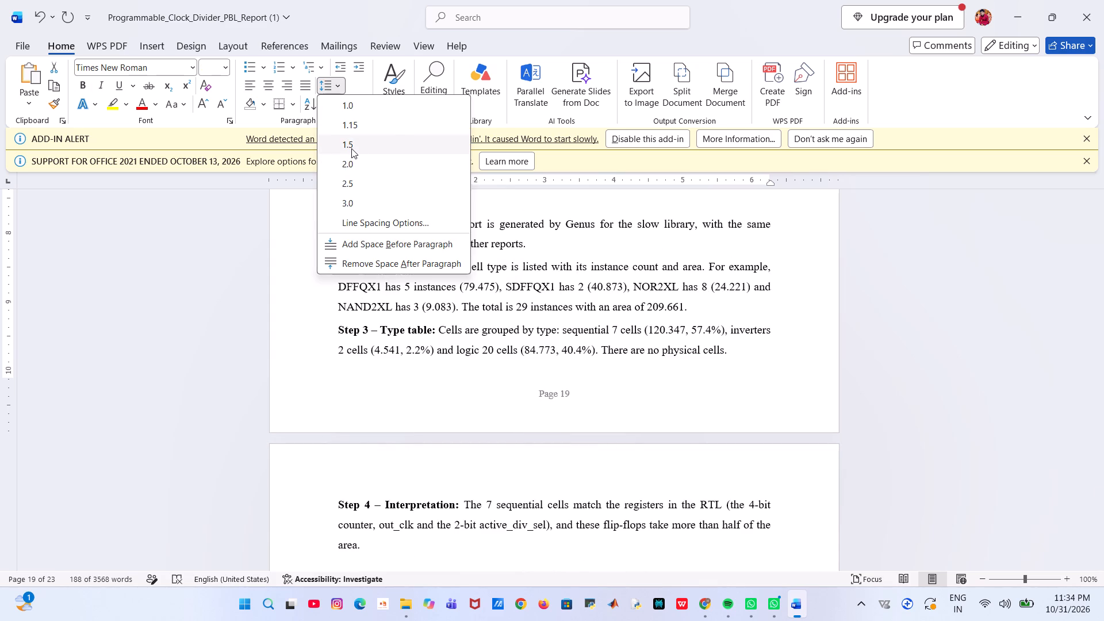
pyautogui.click(564, 396)
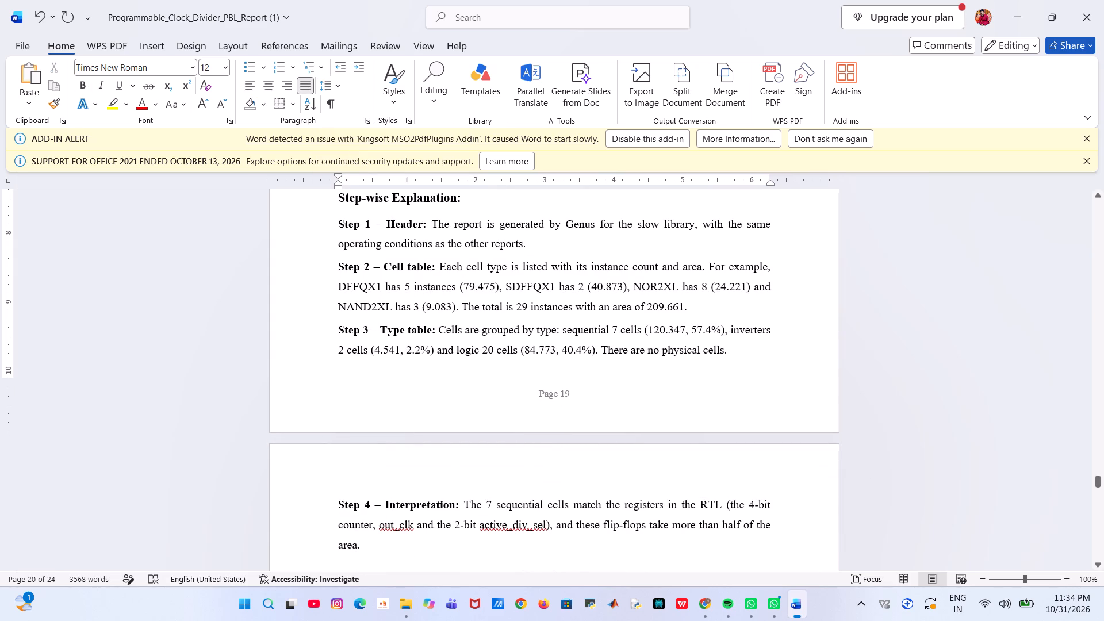
# Reduce the height of the gate report image so that Step 4 of its explanation fits on page 19.
pyautogui.moveTo(1099, 481); pyautogui.dragTo(1100, 489)
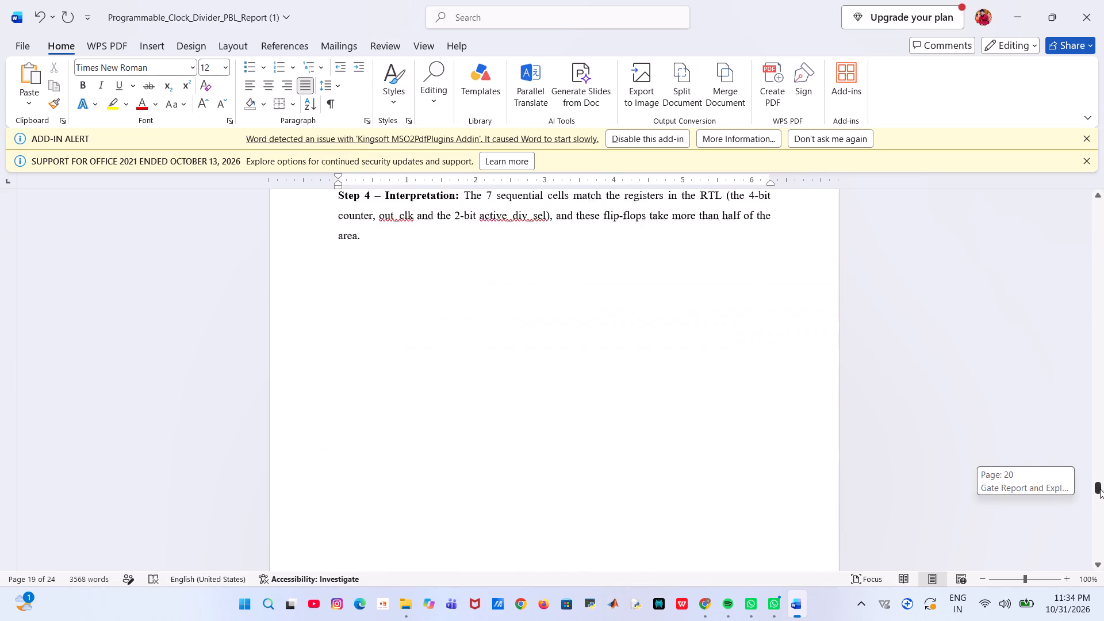
pyautogui.moveTo(1100, 489); pyautogui.dragTo(1097, 470)
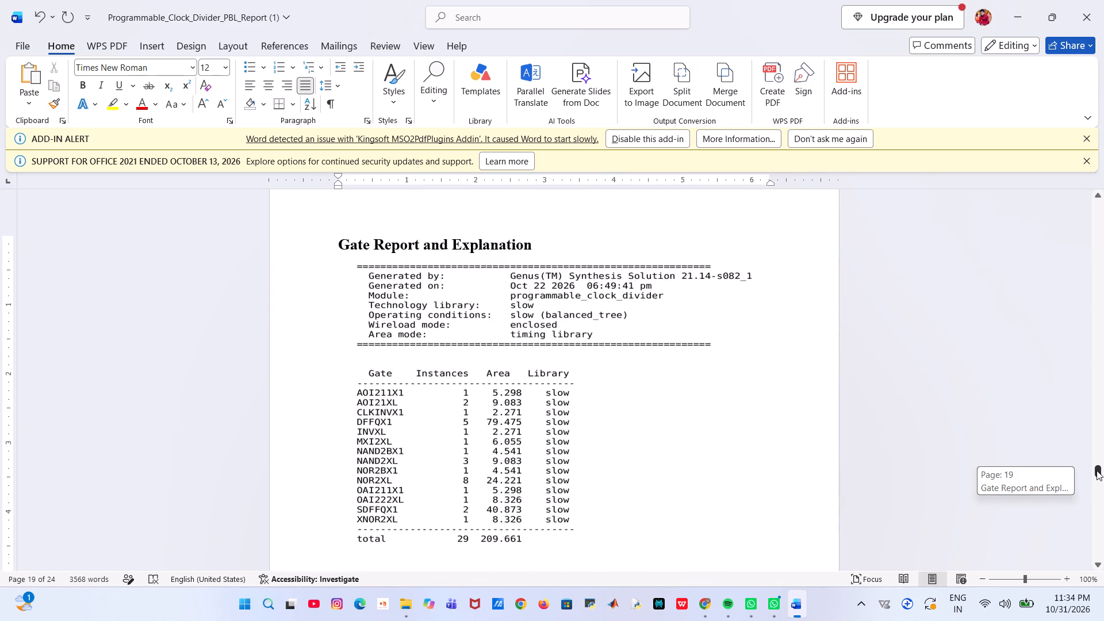
pyautogui.moveTo(1097, 470); pyautogui.dragTo(1097, 471)
pyautogui.click(519, 442)
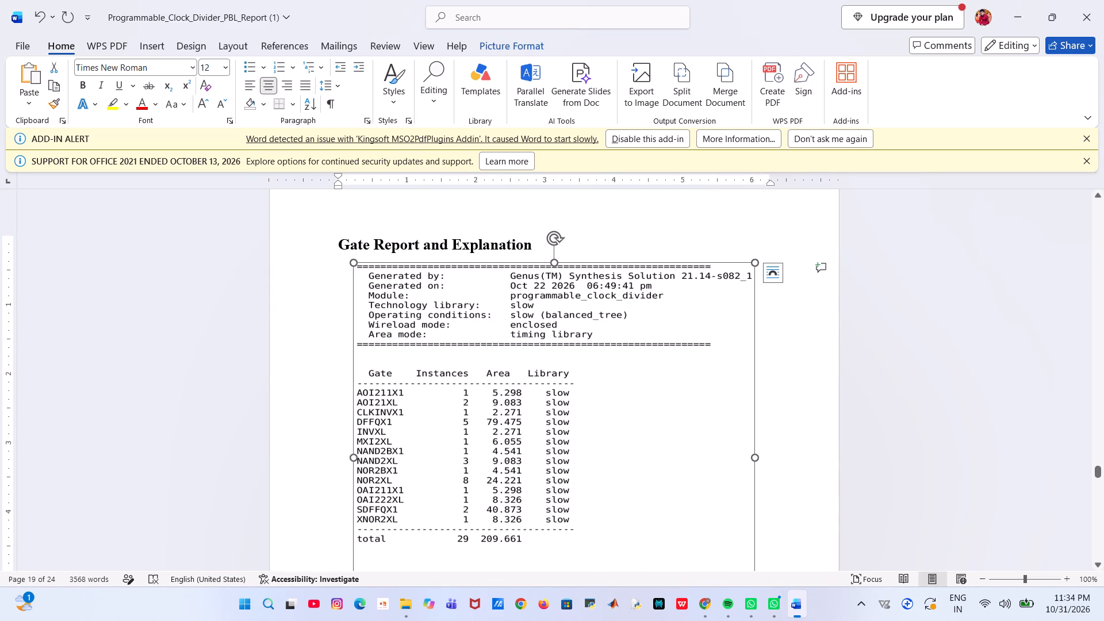
pyautogui.click(1097, 470)
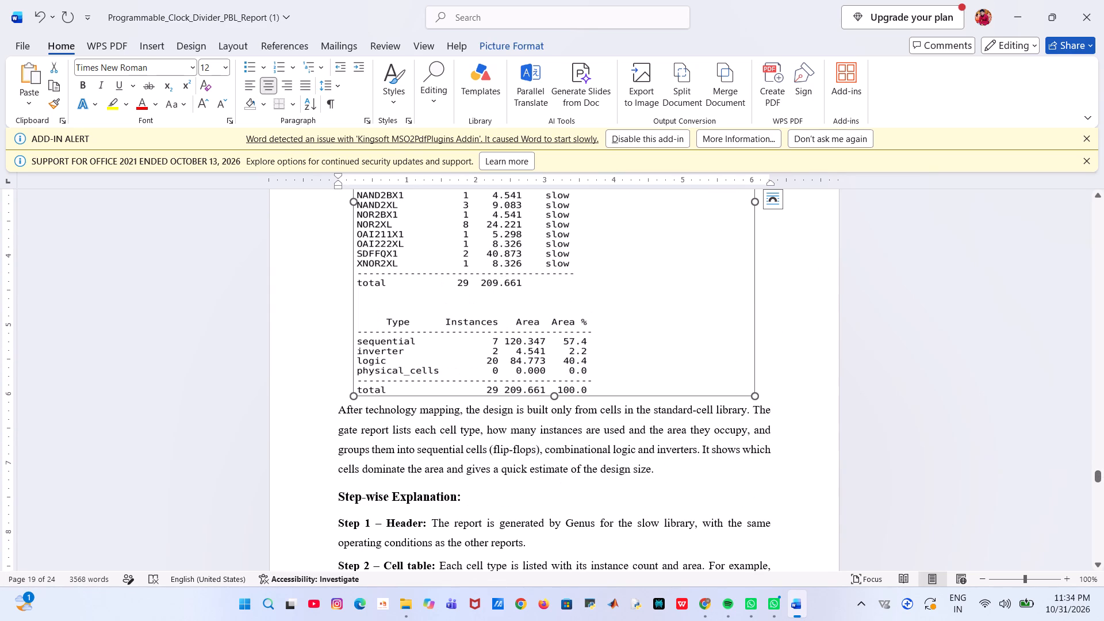
pyautogui.moveTo(554, 398); pyautogui.dragTo(551, 351)
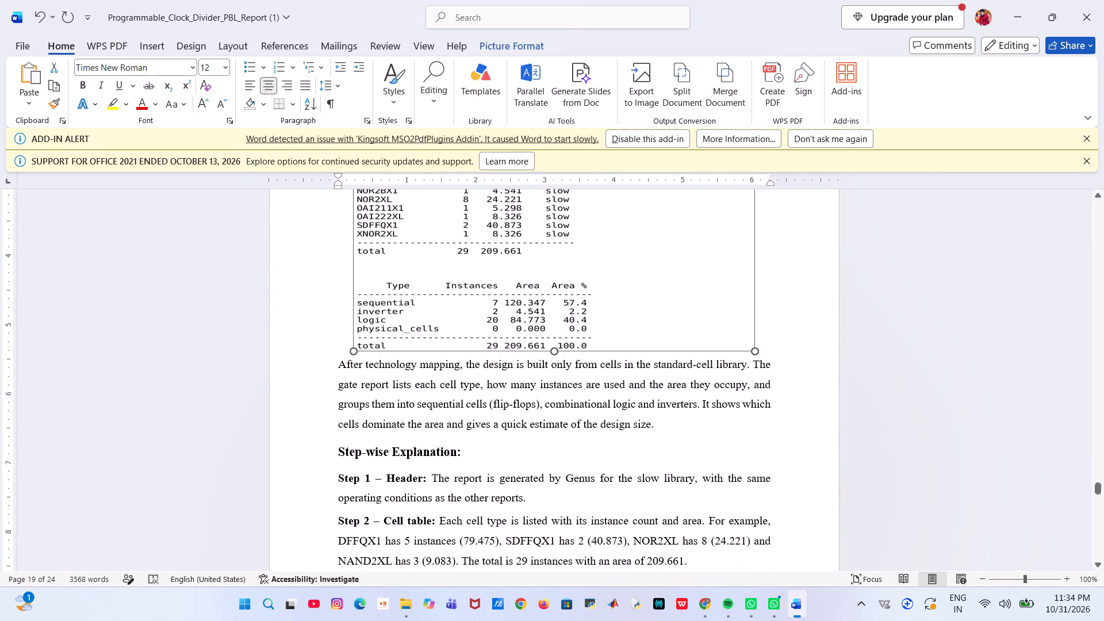
pyautogui.moveTo(551, 351); pyautogui.dragTo(553, 345)
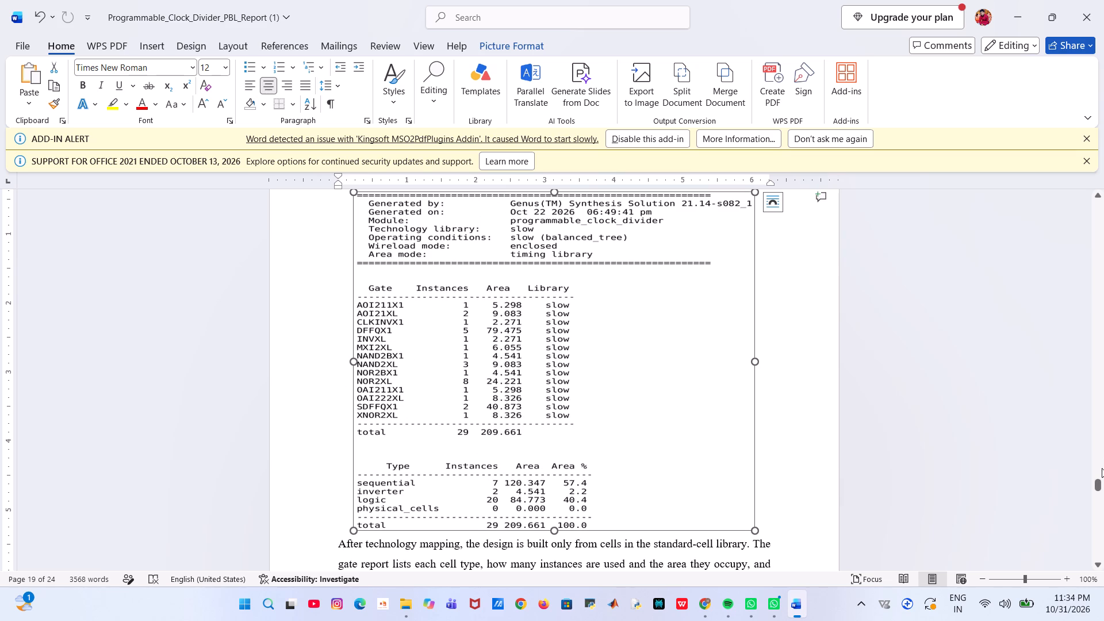
# Stretch the gate report image slightly taller while keeping the whole explanation on page 19.
pyautogui.click(1099, 474)
pyautogui.click(1099, 474)
pyautogui.moveTo(1099, 474); pyautogui.dragTo(1103, 489)
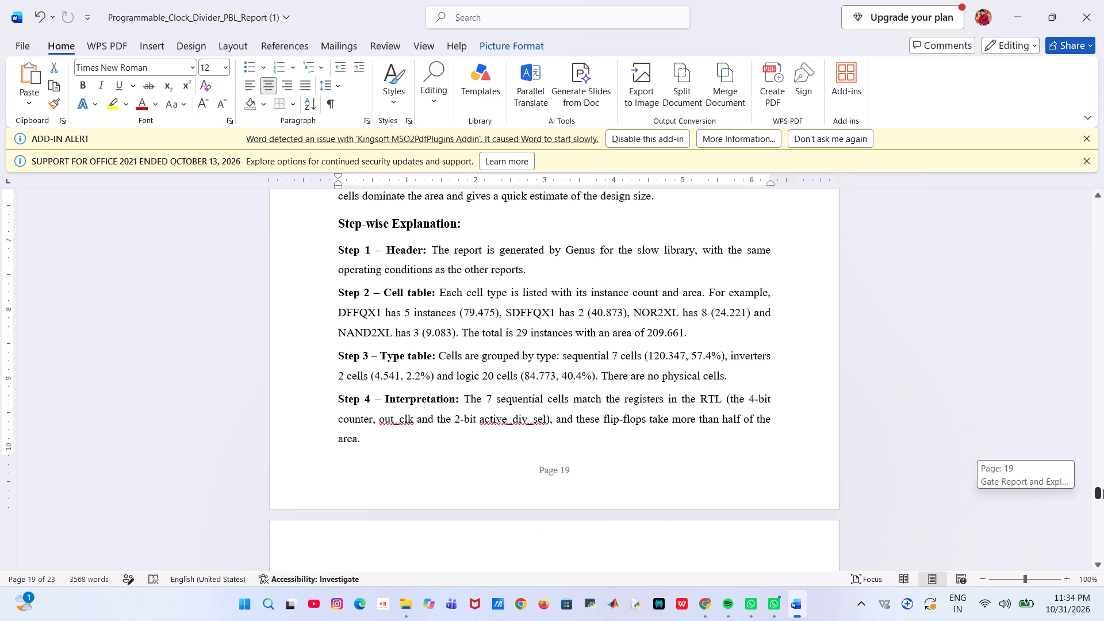
pyautogui.moveTo(1103, 489); pyautogui.dragTo(1099, 477)
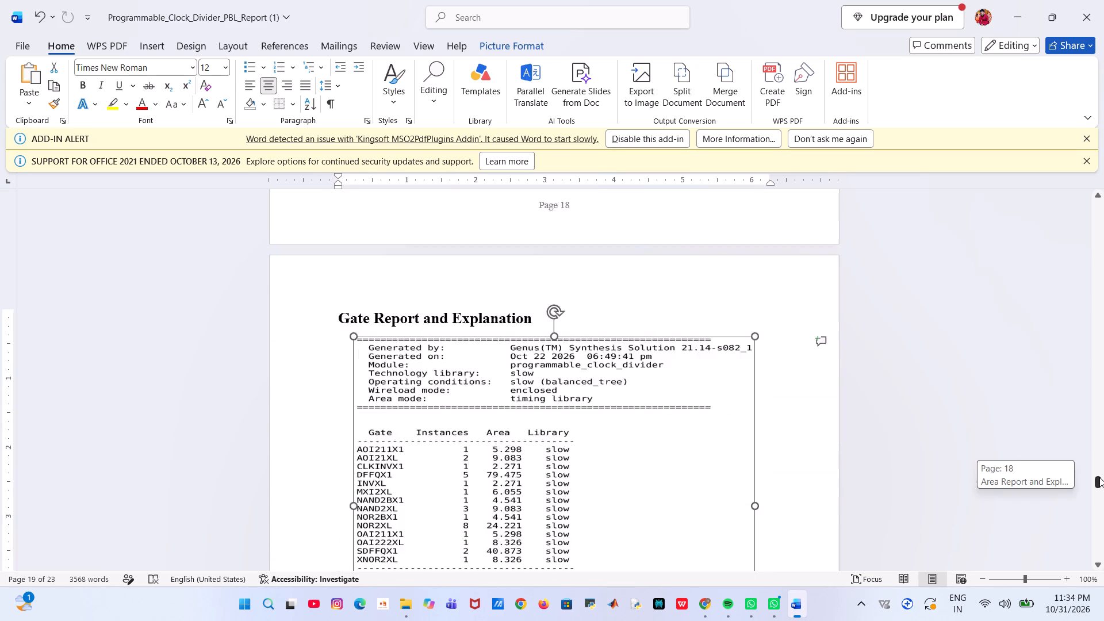
pyautogui.moveTo(1099, 477); pyautogui.dragTo(1100, 489)
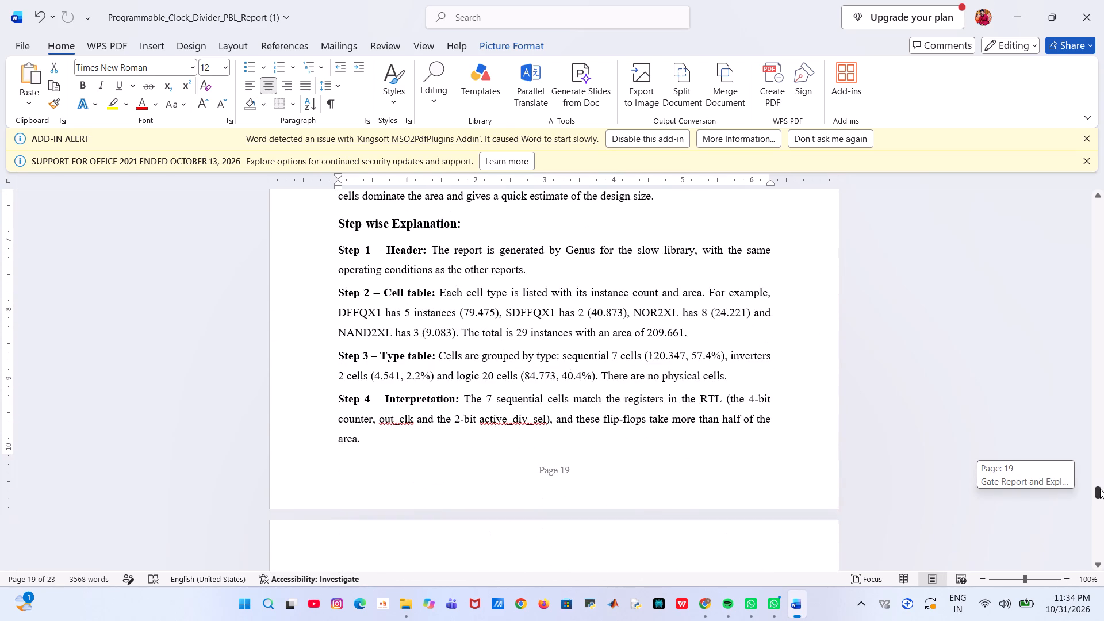
pyautogui.moveTo(1100, 489); pyautogui.dragTo(1099, 488)
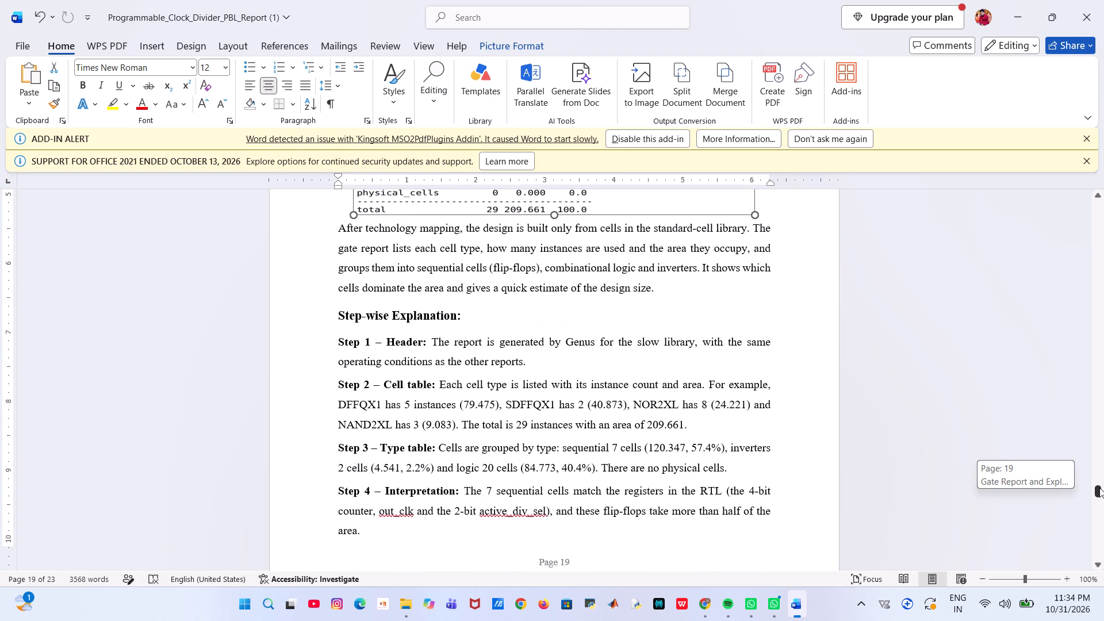
pyautogui.moveTo(1099, 488); pyautogui.dragTo(1099, 487)
pyautogui.moveTo(1099, 487); pyautogui.dragTo(1098, 482)
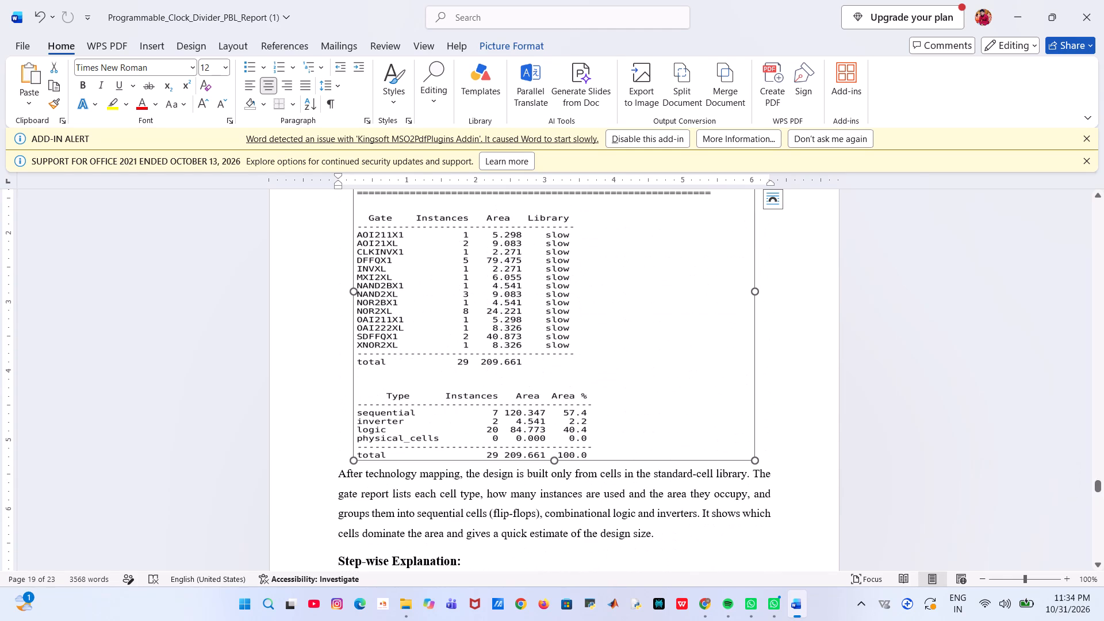
pyautogui.moveTo(553, 461); pyautogui.dragTo(555, 469)
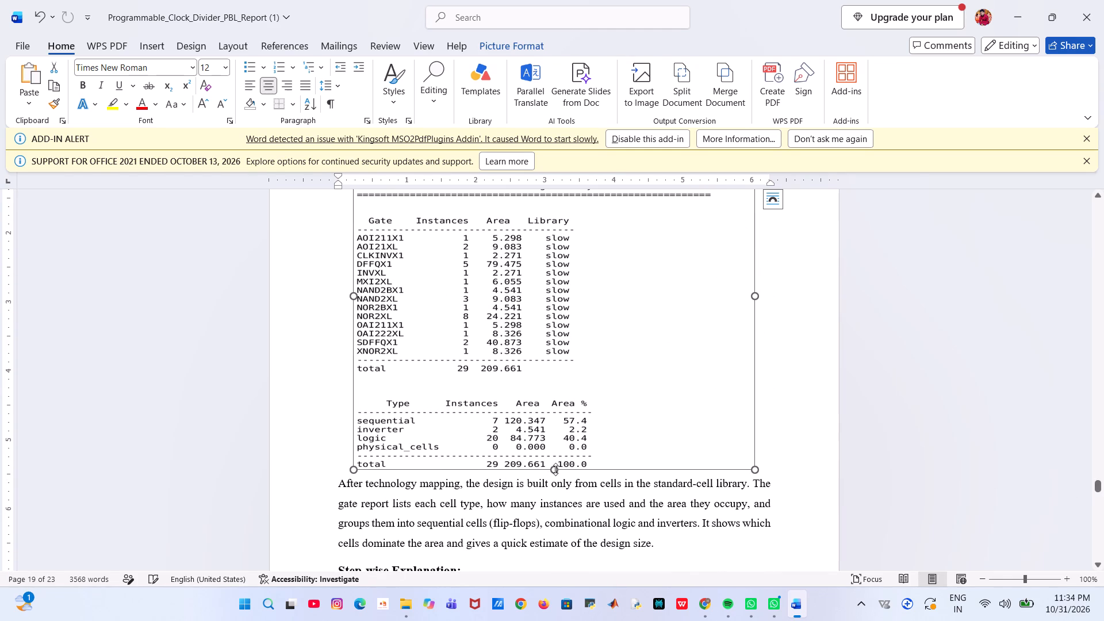
# Examine the gate report's image and explanation layout on page 19 against the timing report on page 20.
pyautogui.click(1099, 485)
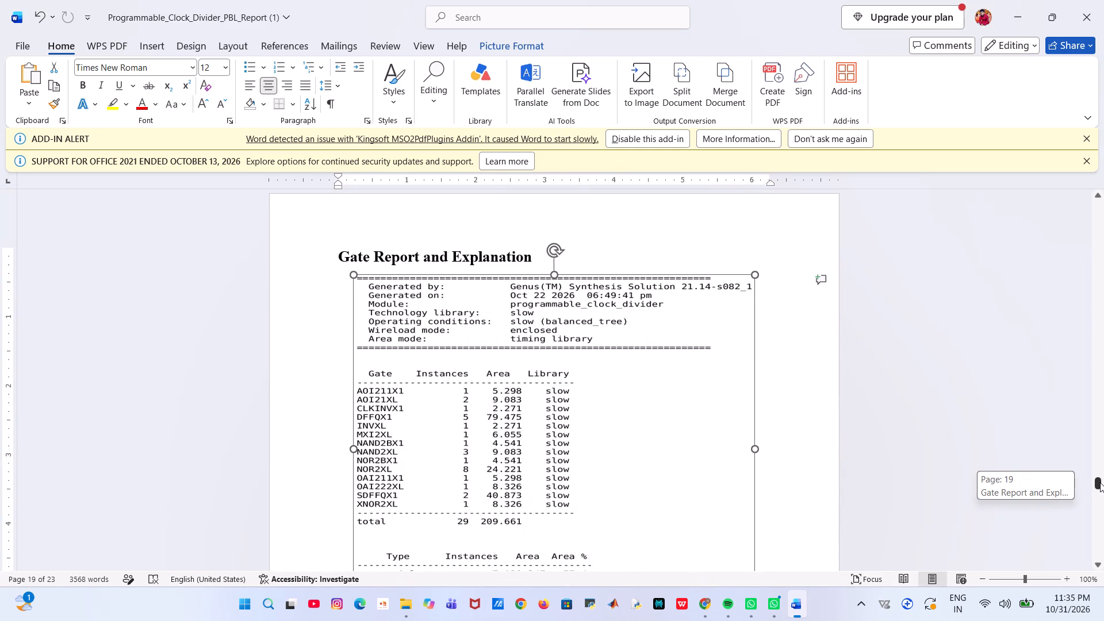
pyautogui.click(880, 373)
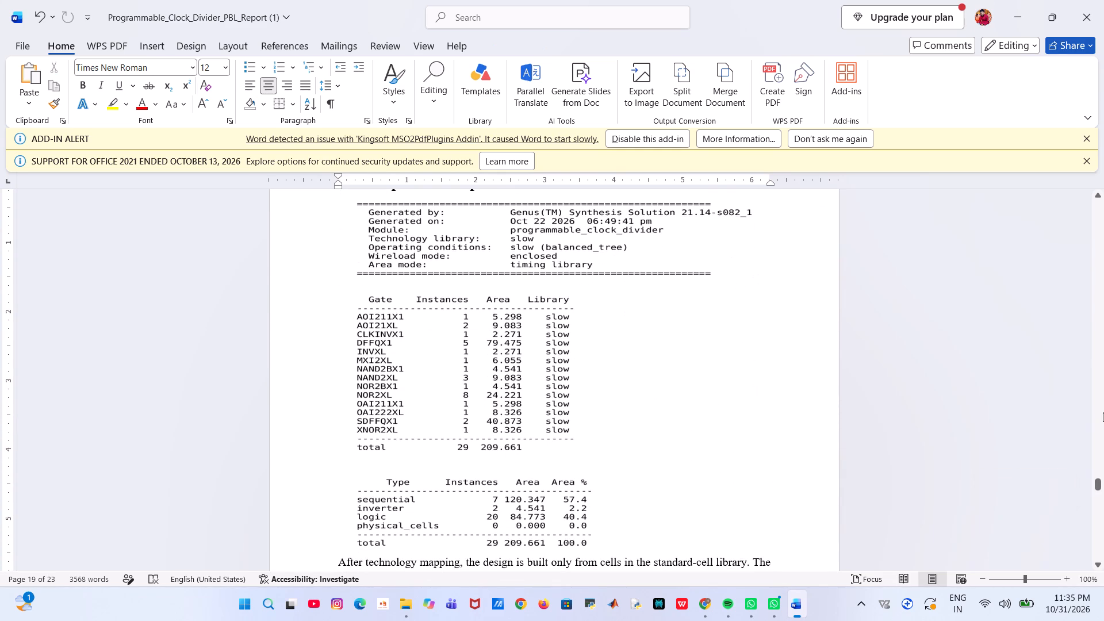
pyautogui.moveTo(1099, 485); pyautogui.dragTo(1099, 488)
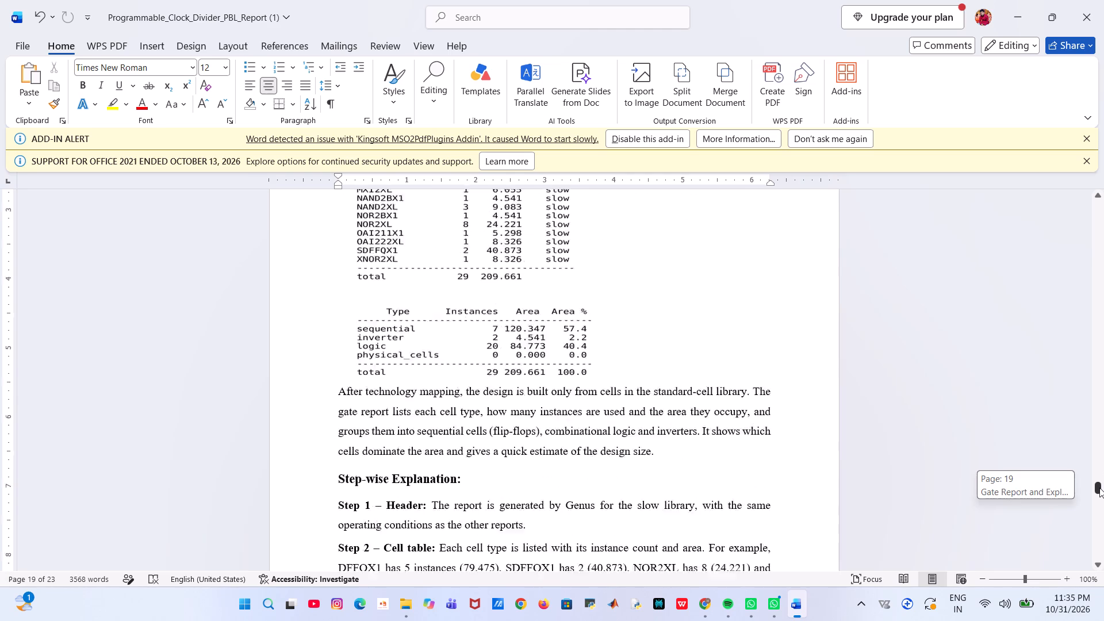
pyautogui.moveTo(1099, 488); pyautogui.dragTo(1099, 485)
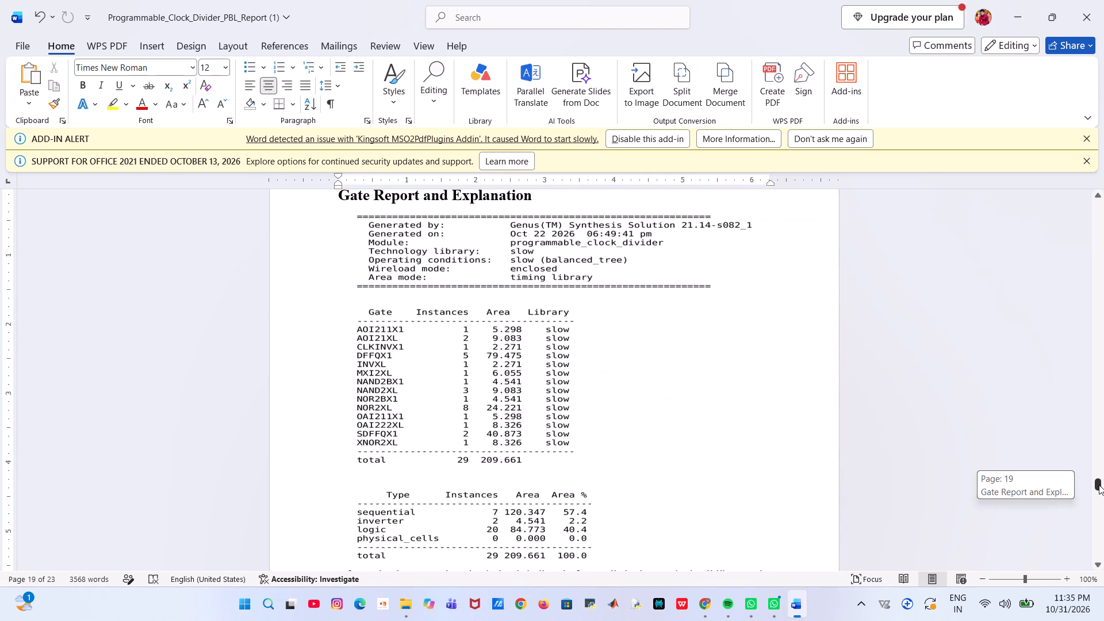
pyautogui.moveTo(1099, 485); pyautogui.dragTo(1099, 485)
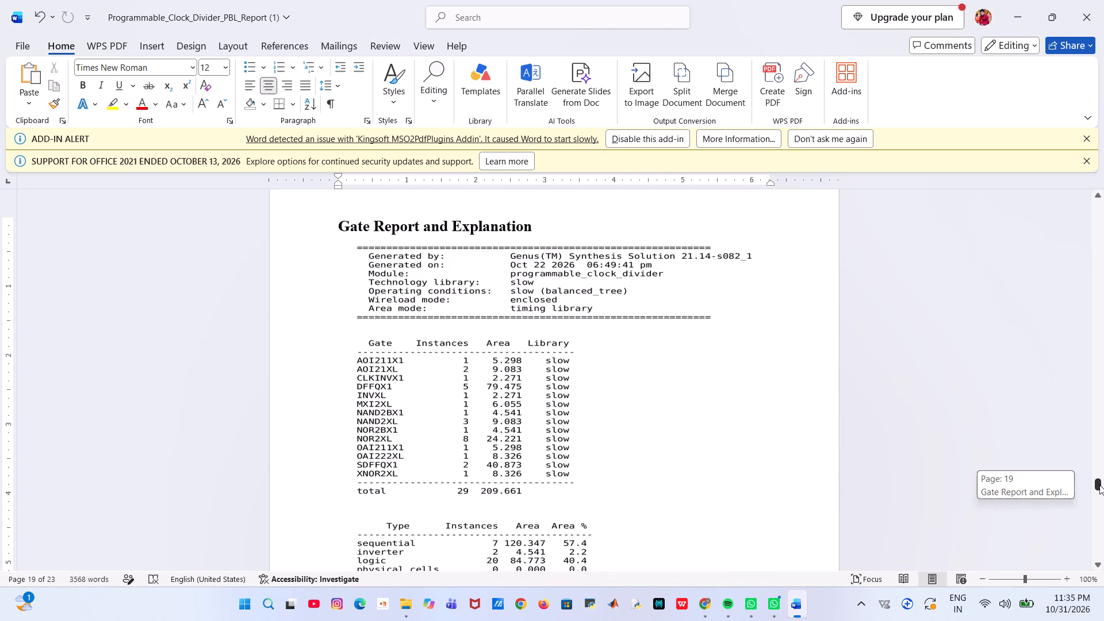
pyautogui.moveTo(1099, 485); pyautogui.dragTo(1103, 488)
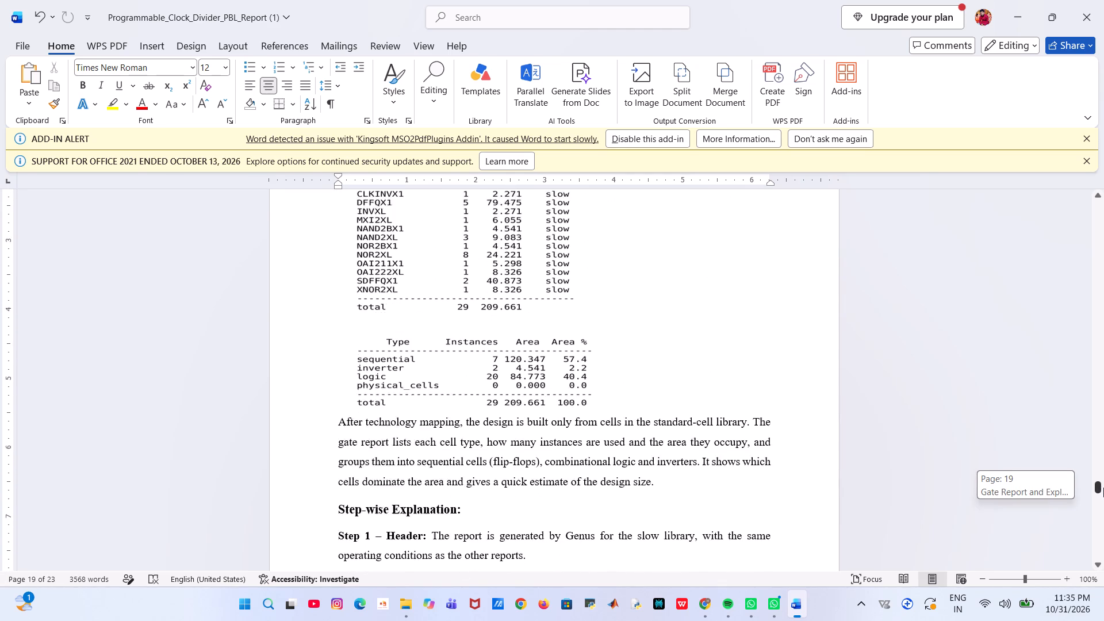
pyautogui.moveTo(1103, 488); pyautogui.dragTo(1103, 508)
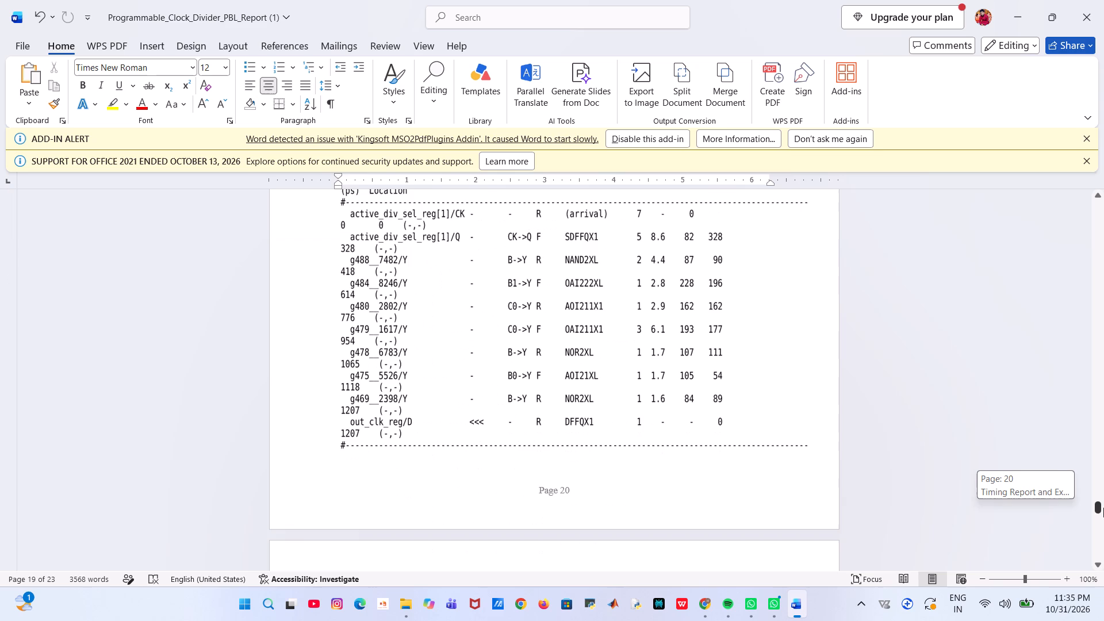
pyautogui.moveTo(1103, 508); pyautogui.dragTo(1095, 490)
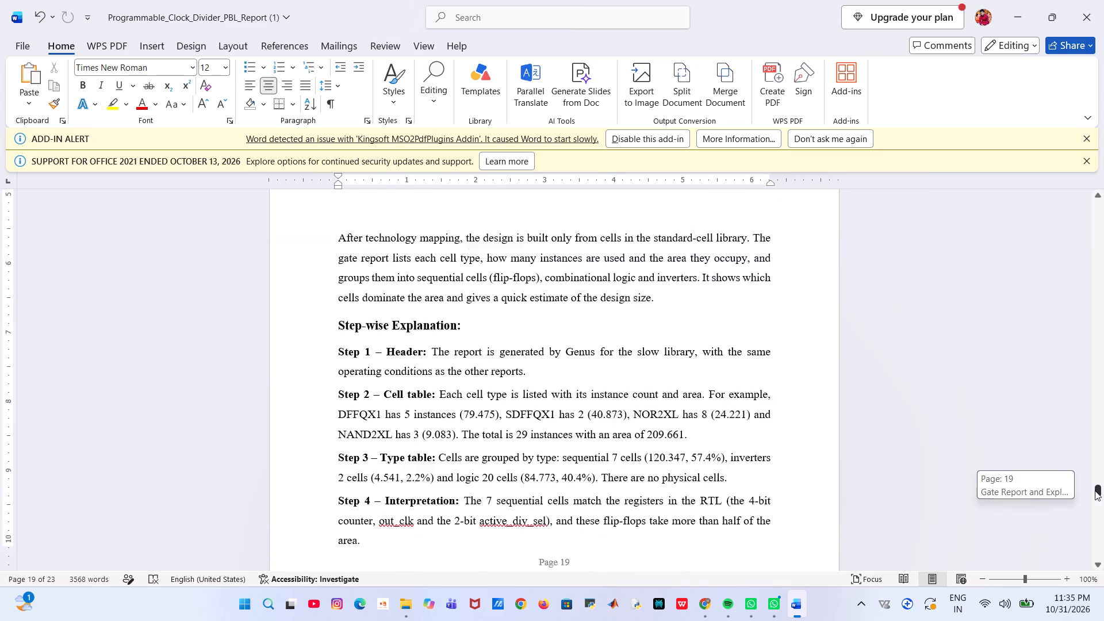
# Format Steps 1 to 5 of the area report's step-wise explanation on page 18 as justified 12 pt text.
pyautogui.moveTo(1095, 490); pyautogui.dragTo(1086, 471)
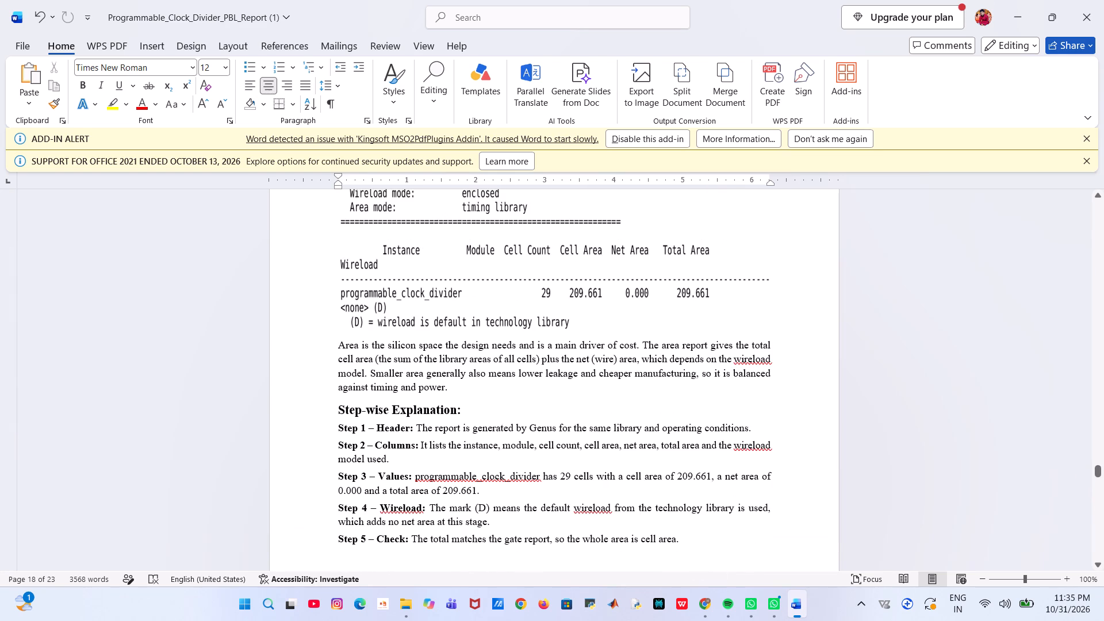
pyautogui.moveTo(333, 346); pyautogui.dragTo(773, 400)
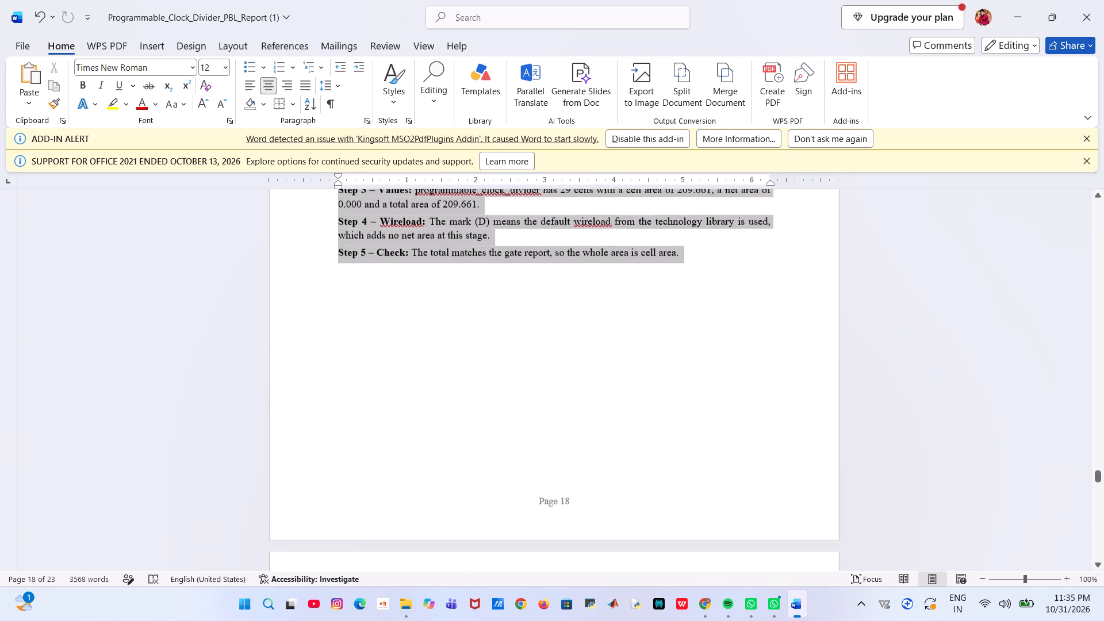
pyautogui.moveTo(773, 400); pyautogui.dragTo(773, 346)
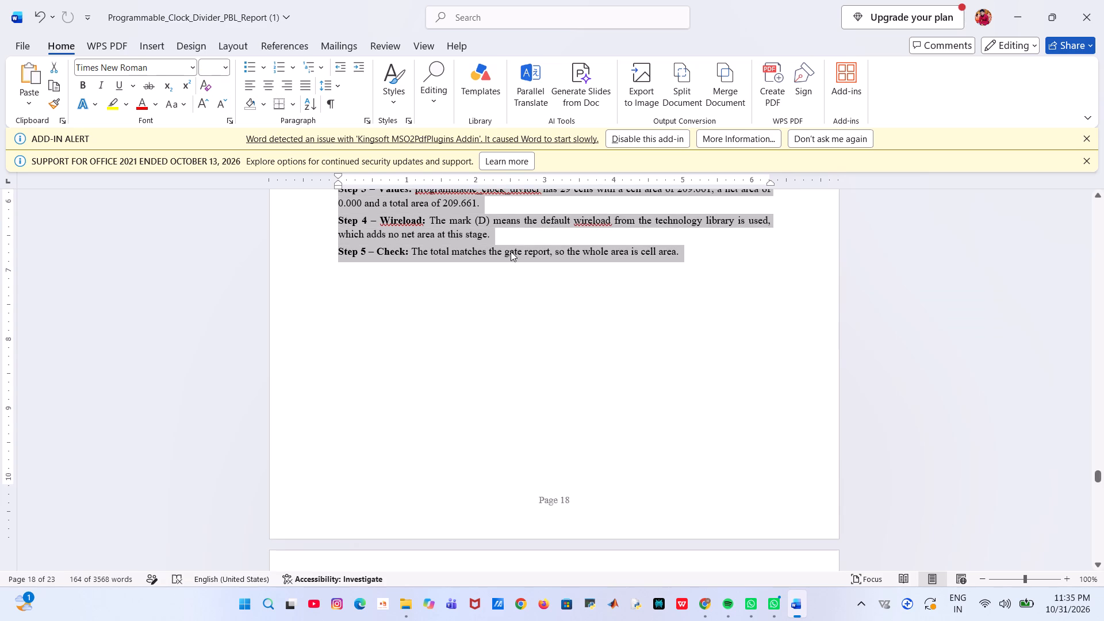
pyautogui.click(511, 251)
pyautogui.moveTo(512, 251); pyautogui.dragTo(713, 253)
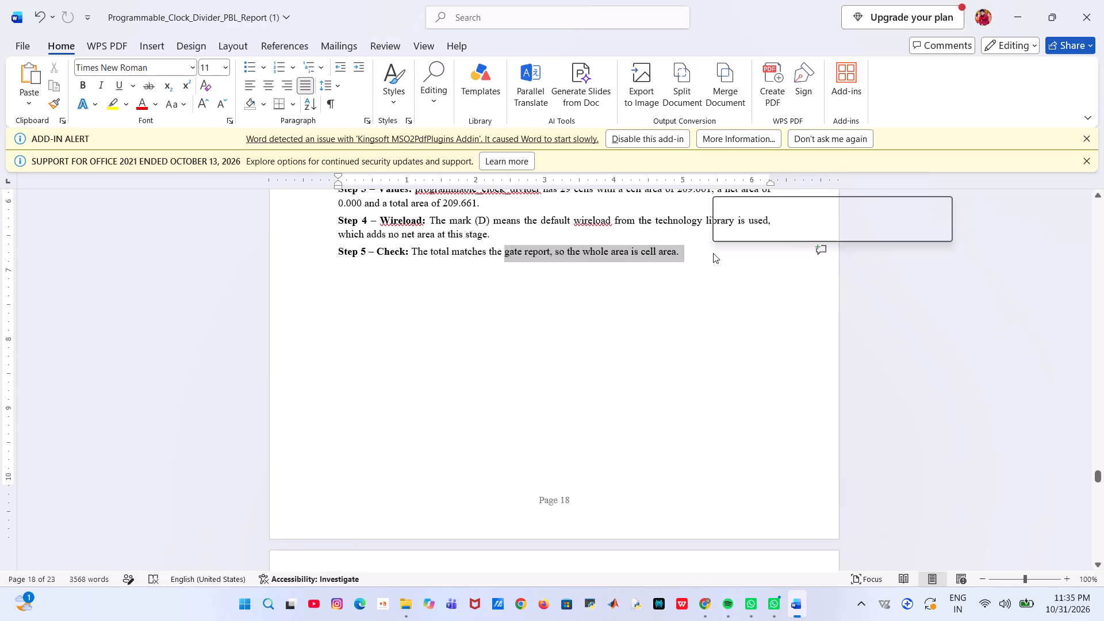
pyautogui.click(1097, 477)
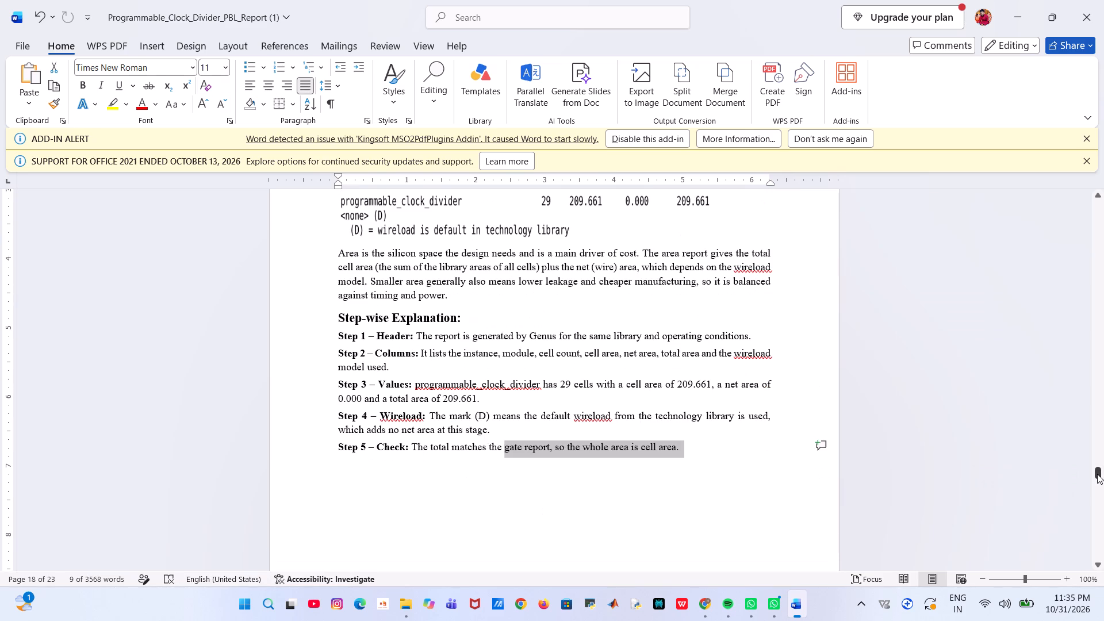
pyautogui.moveTo(332, 336); pyautogui.dragTo(500, 388)
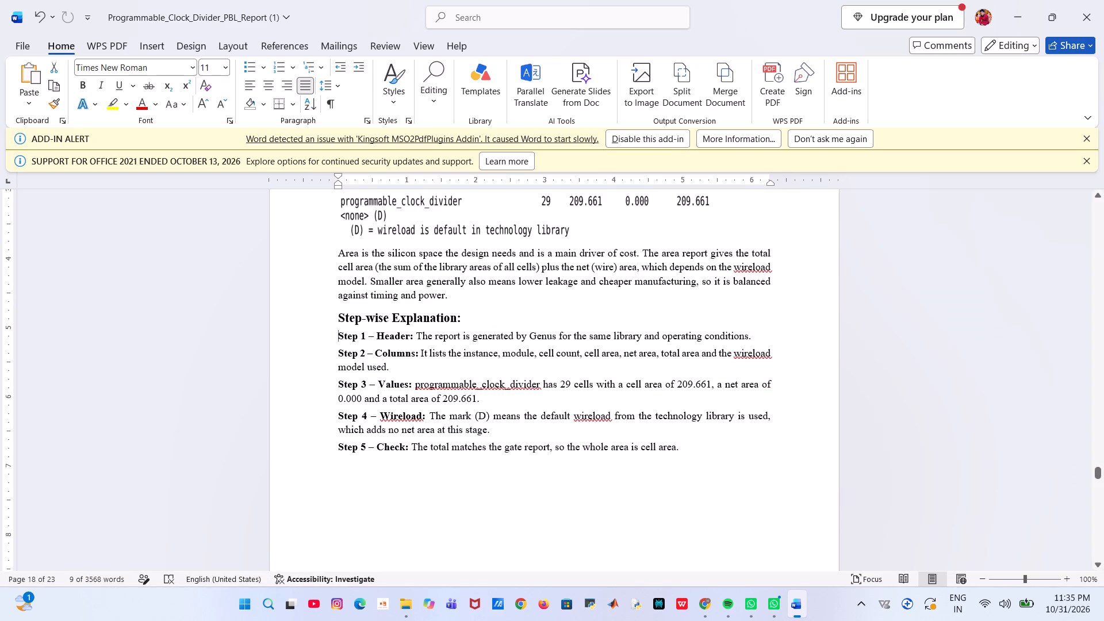
pyautogui.moveTo(500, 388); pyautogui.dragTo(684, 451)
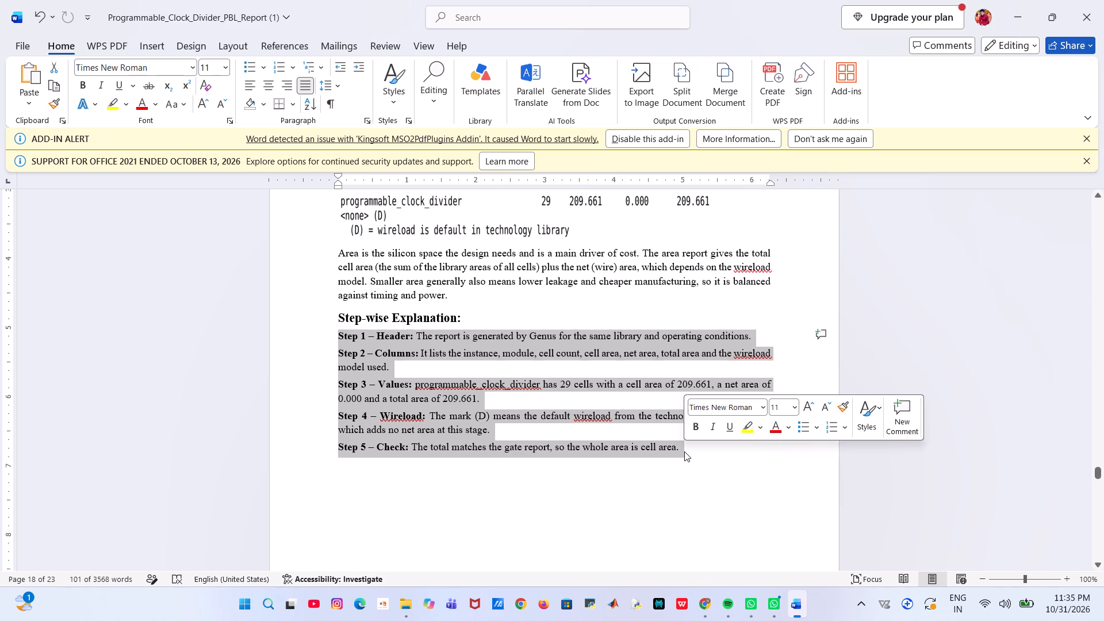
pyautogui.hotkey('ctrl', 'j')
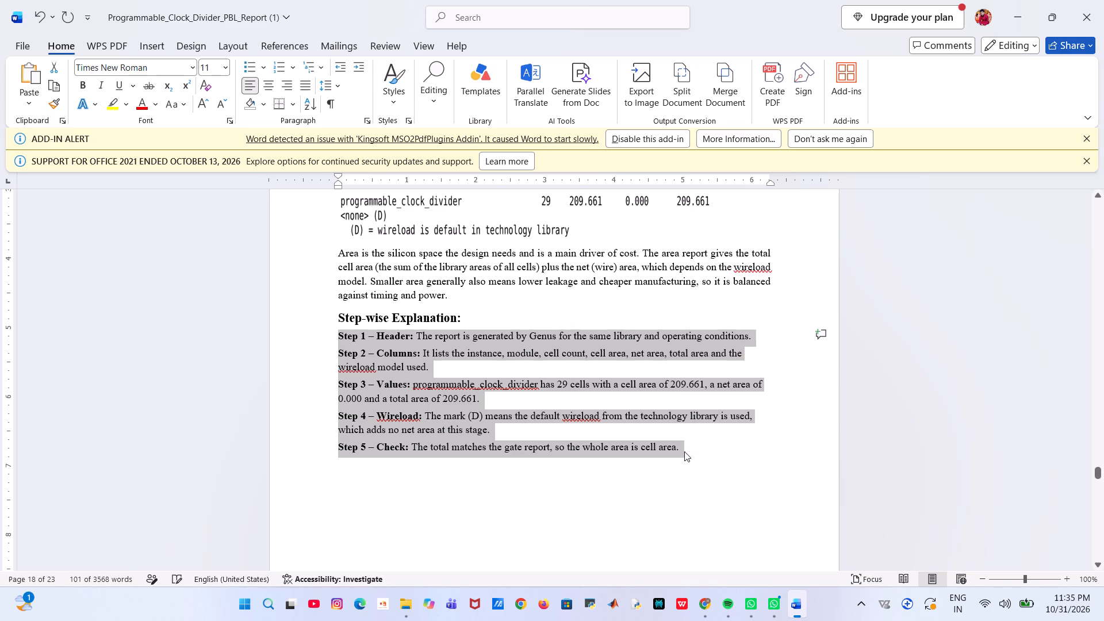
pyautogui.hotkey('ctrl', 'j')
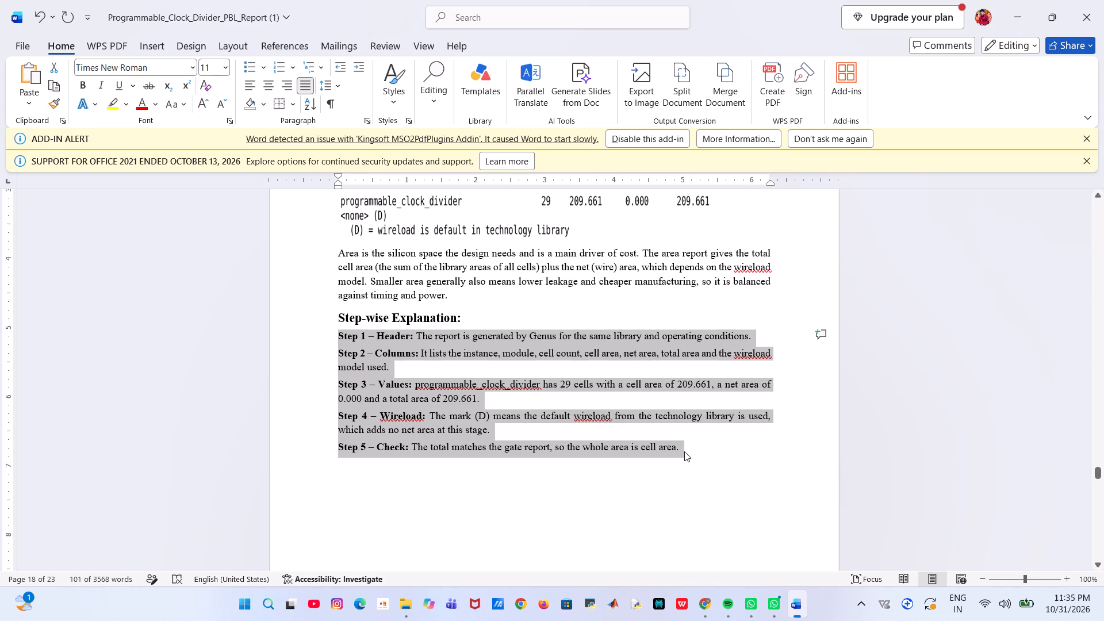
pyautogui.click(213, 71)
pyautogui.press('BackSpace')
pyautogui.write('12')
pyautogui.press('Return')
# Set the area report's introductory paragraph, above the Step-wise Explanation subheading, to 12 pt.
pyautogui.moveTo(463, 319); pyautogui.dragTo(385, 311)
pyautogui.click(474, 317)
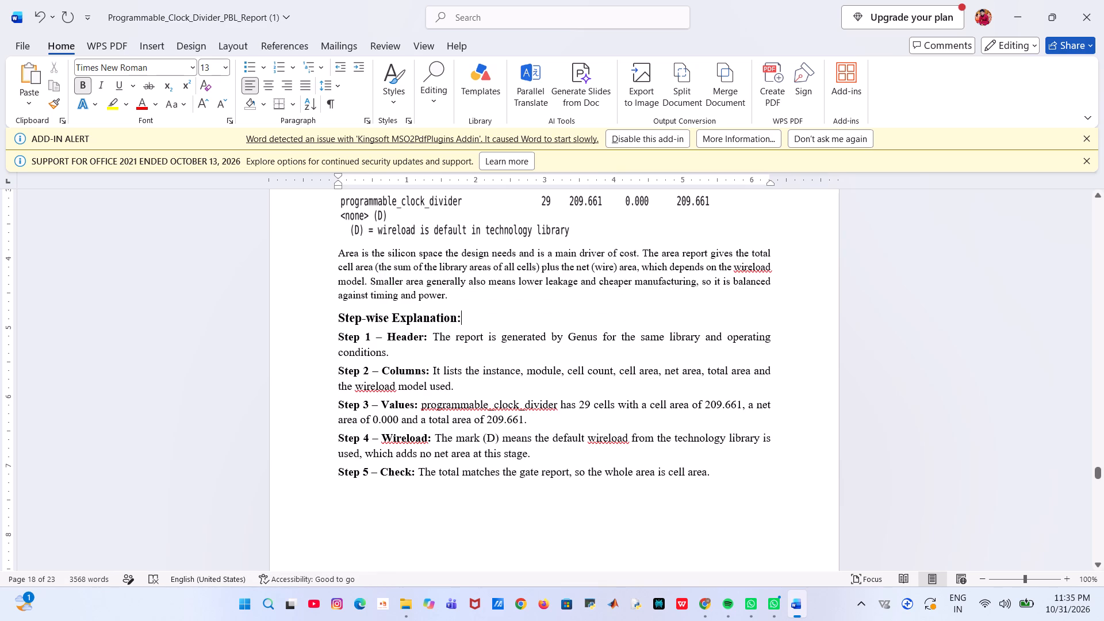
pyautogui.moveTo(476, 300); pyautogui.dragTo(345, 252)
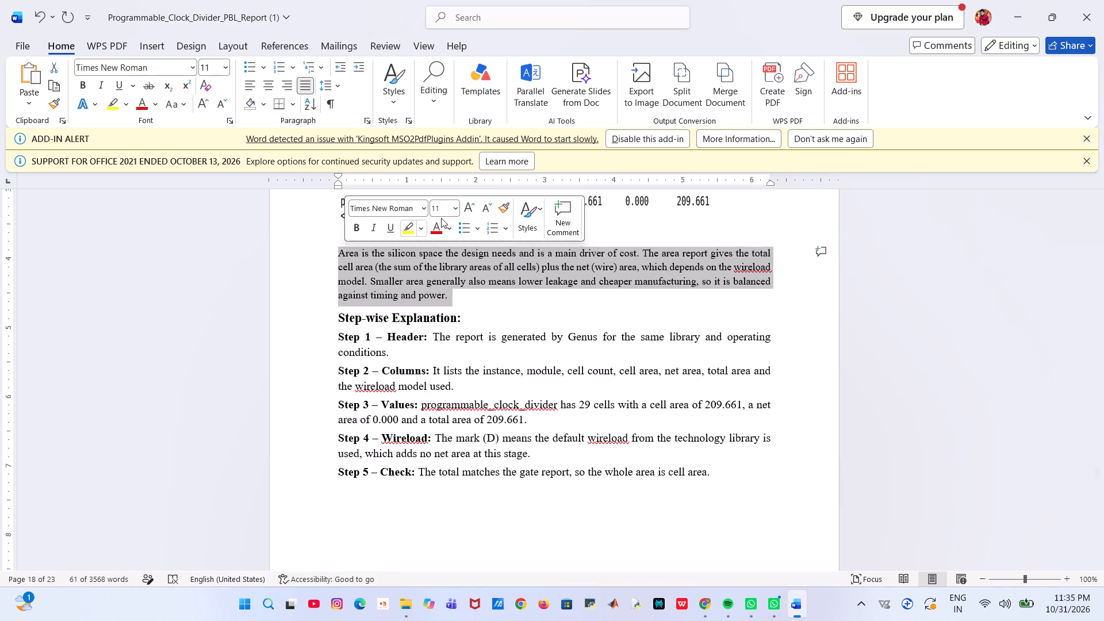
pyautogui.click(447, 212)
pyautogui.press('BackSpace')
pyautogui.write('12')
pyautogui.press('Return')
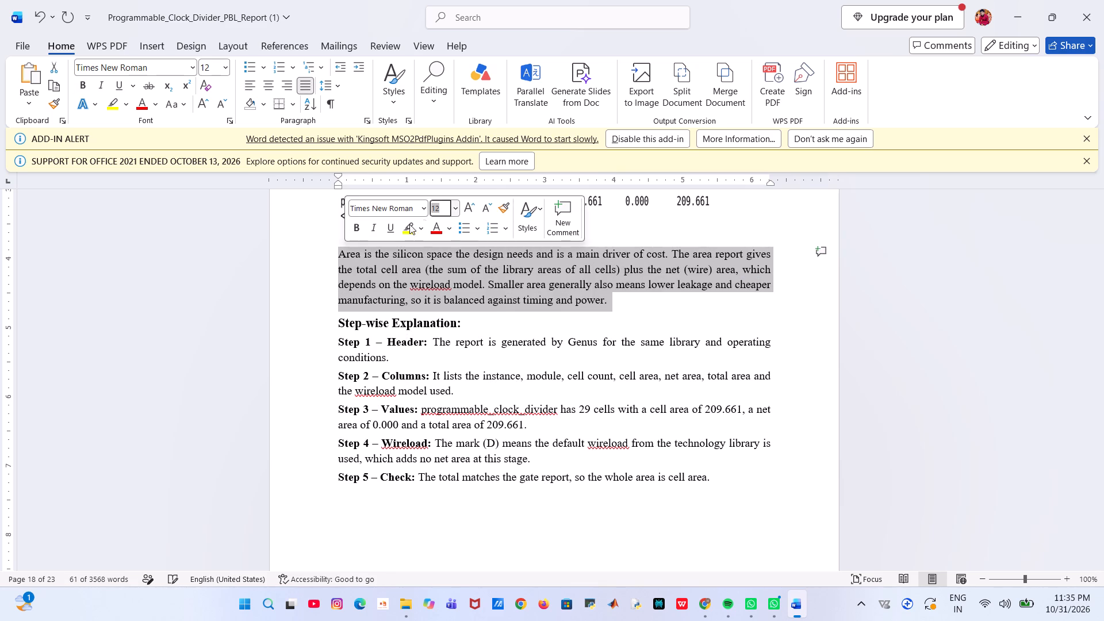
# Set the line spacing of the area report's introductory paragraph and entire step-wise explanation to 1.5.
pyautogui.click(346, 250)
pyautogui.moveTo(337, 250); pyautogui.dragTo(398, 324)
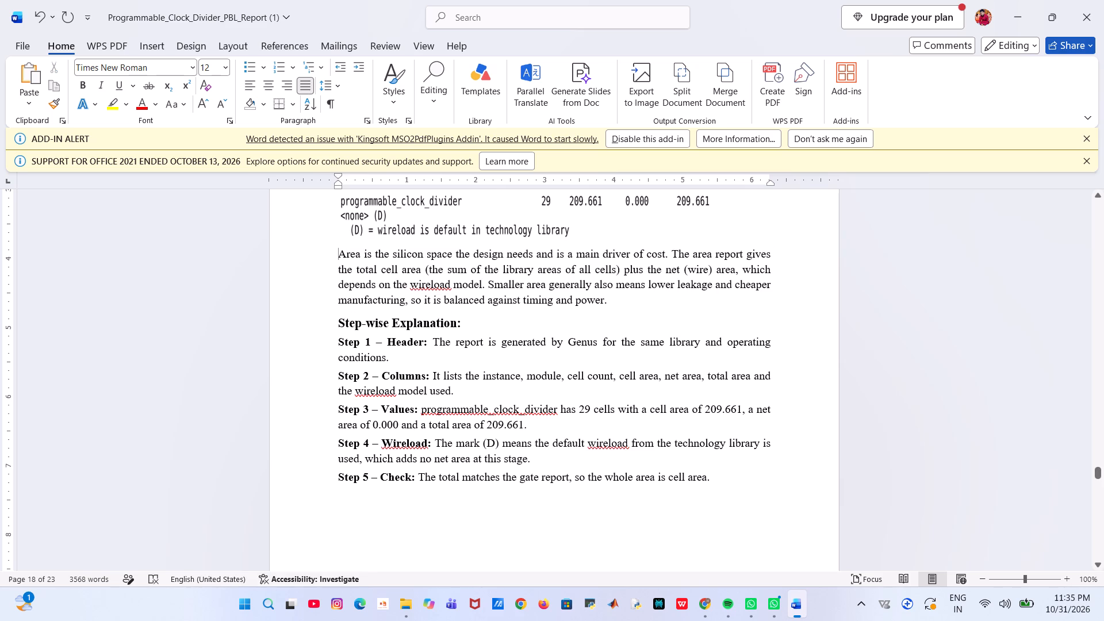
pyautogui.moveTo(398, 324); pyautogui.dragTo(716, 493)
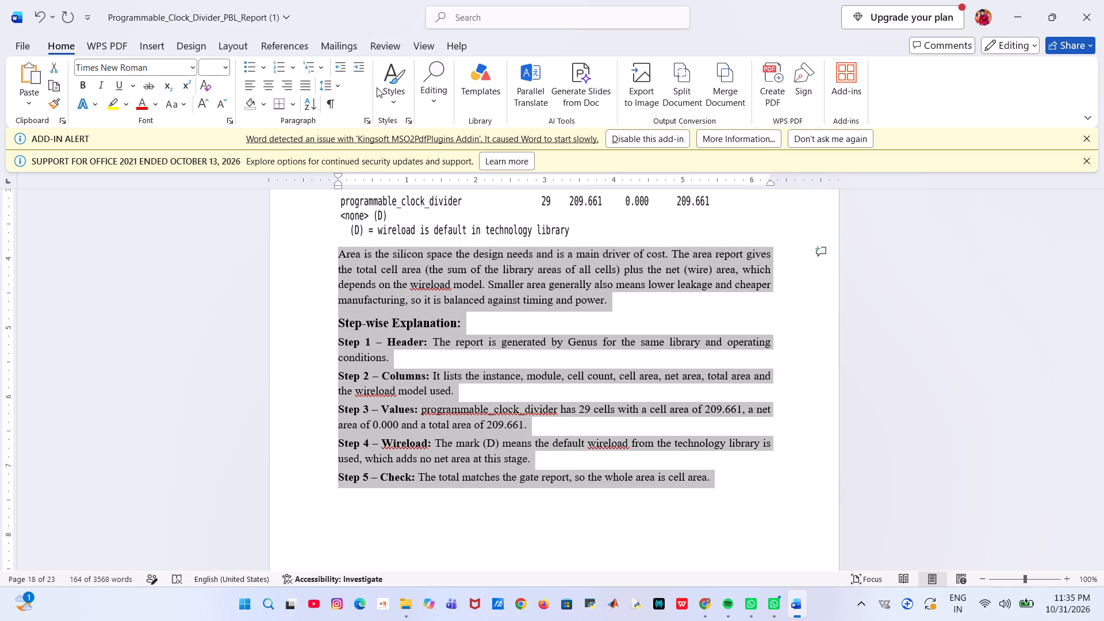
pyautogui.click(336, 87)
pyautogui.click(352, 145)
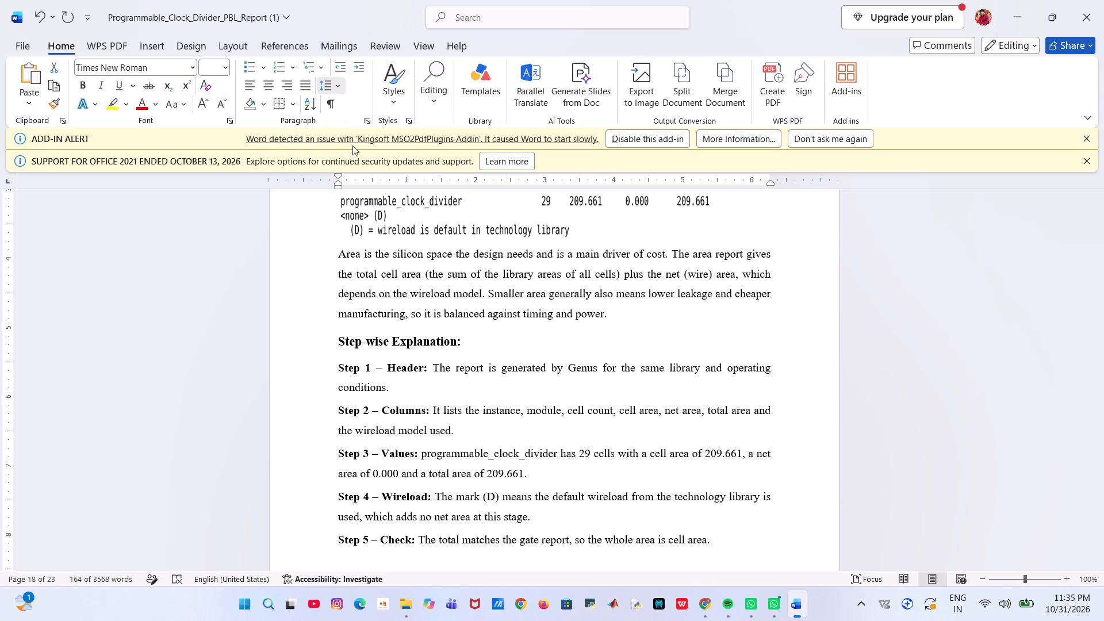
pyautogui.click(762, 356)
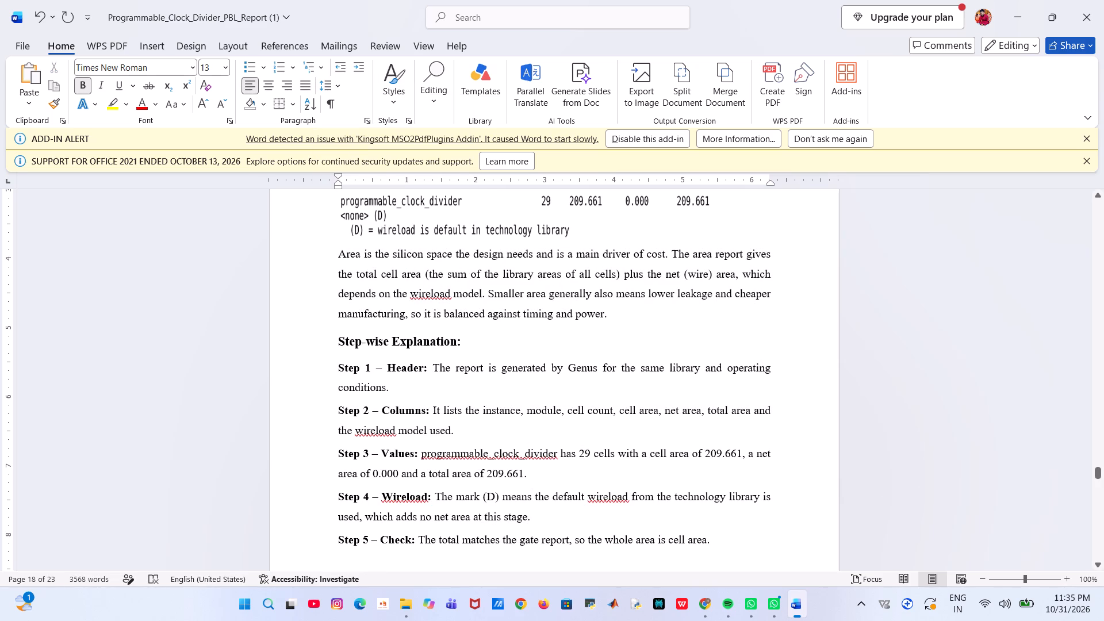
# Delete the "Theory:" label from the start of the paragraph under Netlist – Explanation on page 17.
pyautogui.moveTo(1101, 473); pyautogui.dragTo(1102, 471)
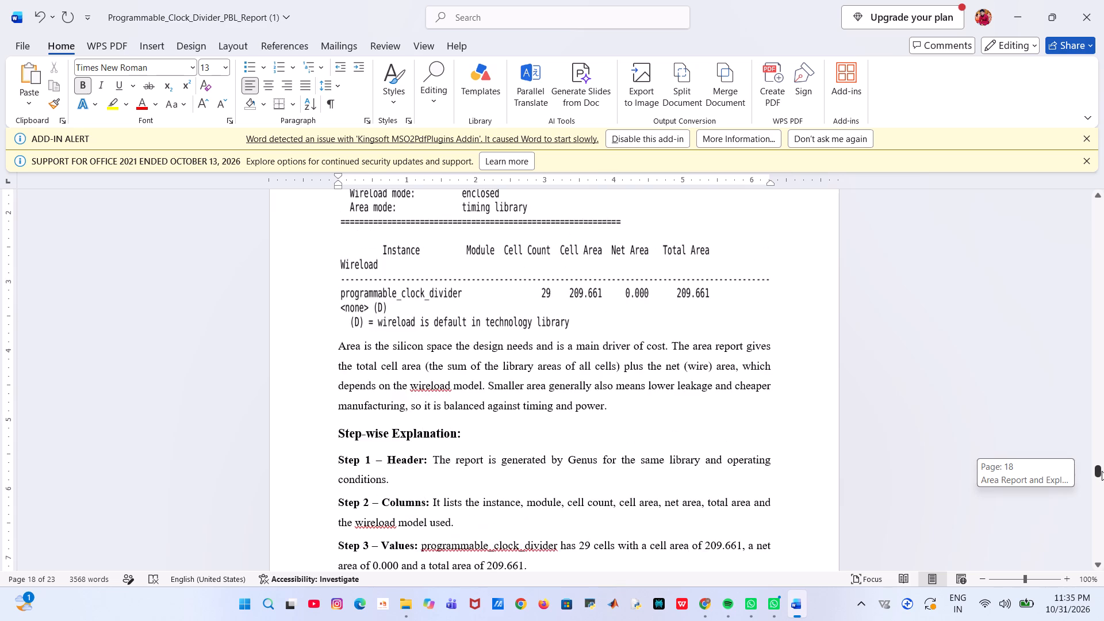
pyautogui.moveTo(1102, 471); pyautogui.dragTo(1102, 467)
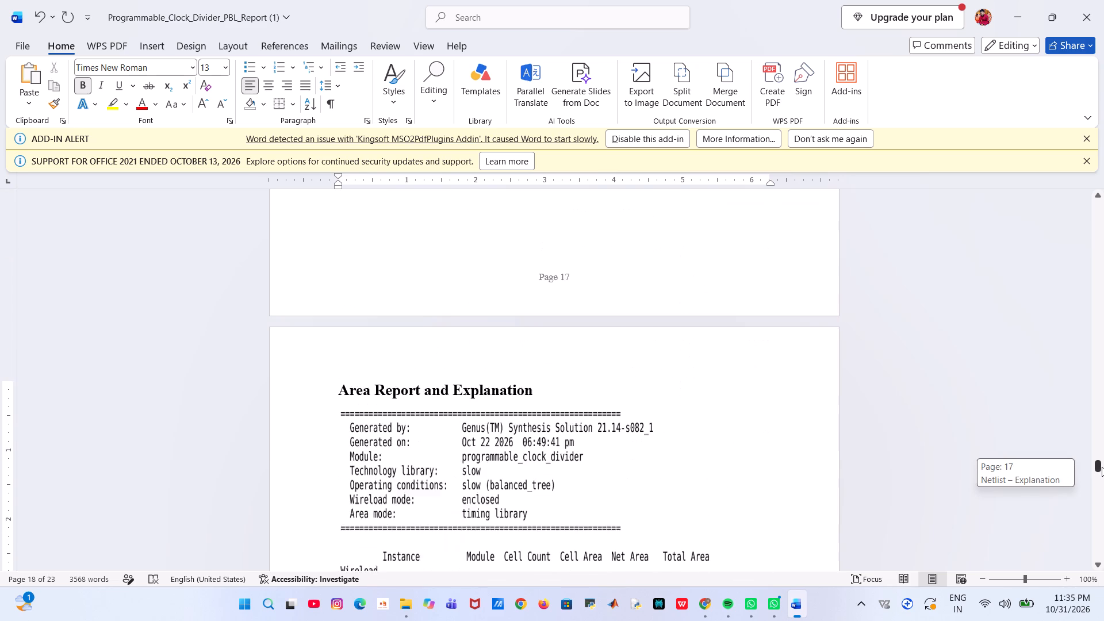
pyautogui.moveTo(1102, 467); pyautogui.dragTo(1102, 488)
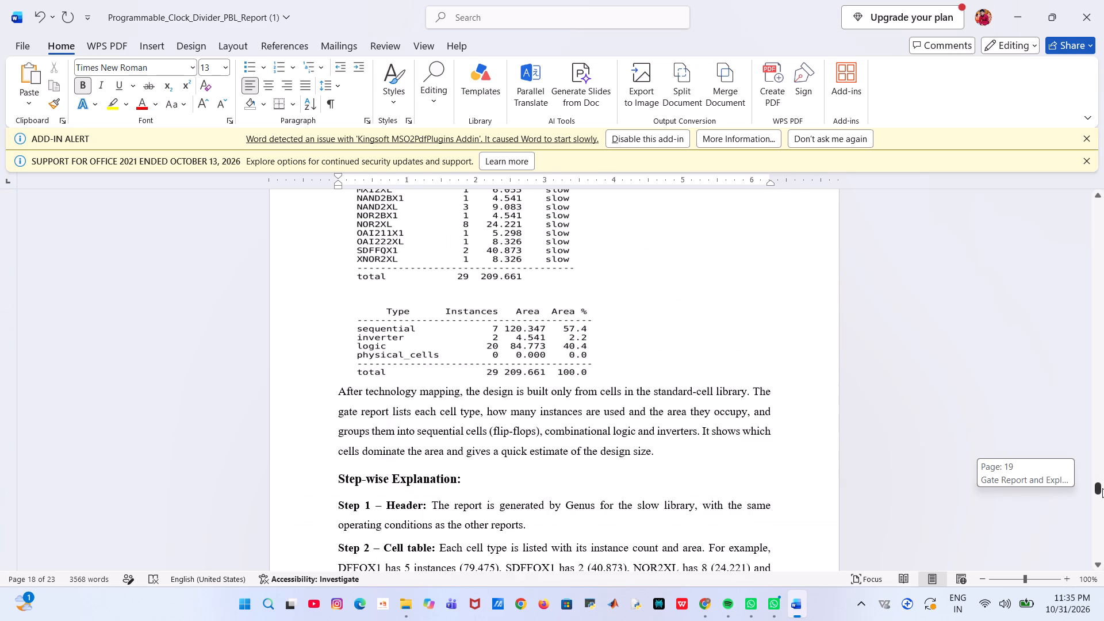
pyautogui.moveTo(1102, 488); pyautogui.dragTo(1101, 494)
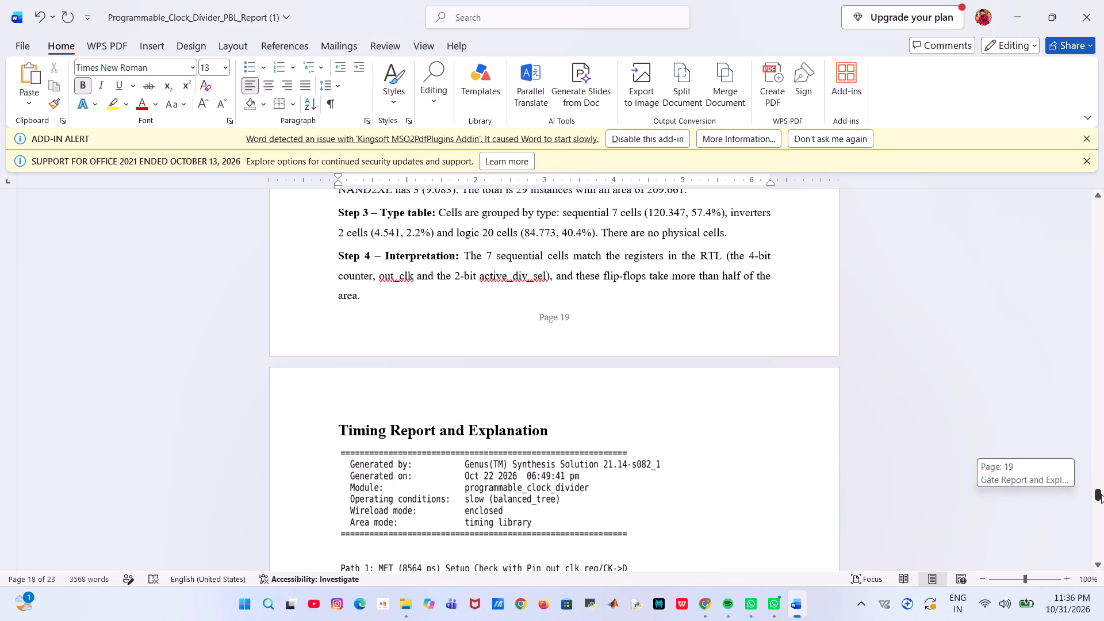
pyautogui.moveTo(1101, 494); pyautogui.dragTo(1101, 473)
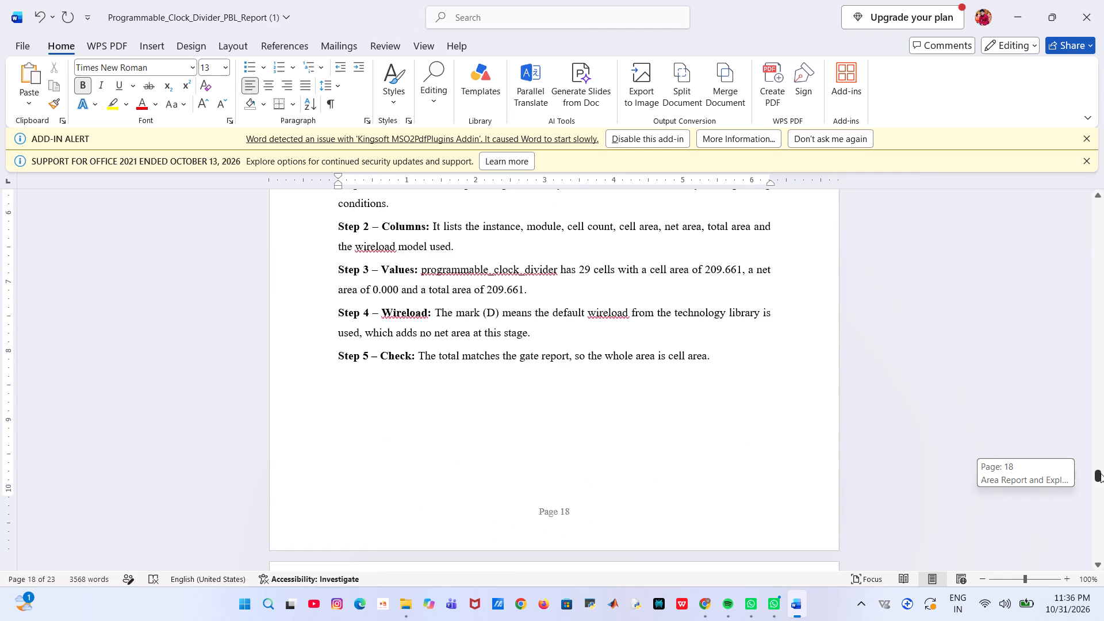
pyautogui.moveTo(1101, 473); pyautogui.dragTo(1103, 457)
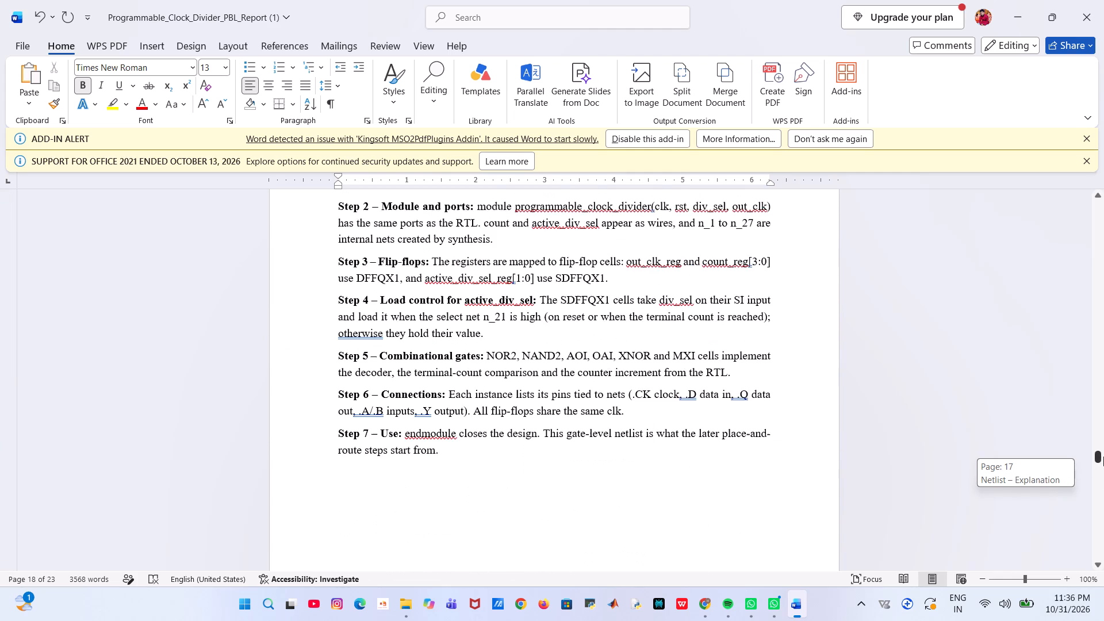
pyautogui.moveTo(1103, 457); pyautogui.dragTo(1102, 453)
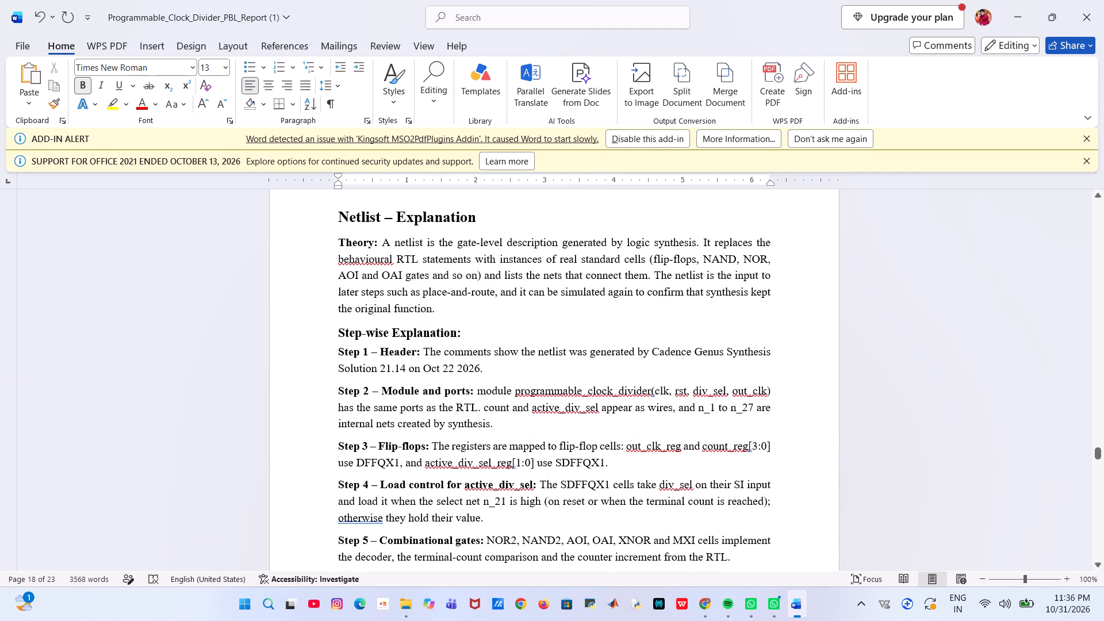
pyautogui.click(381, 246)
pyautogui.press('BackSpace')
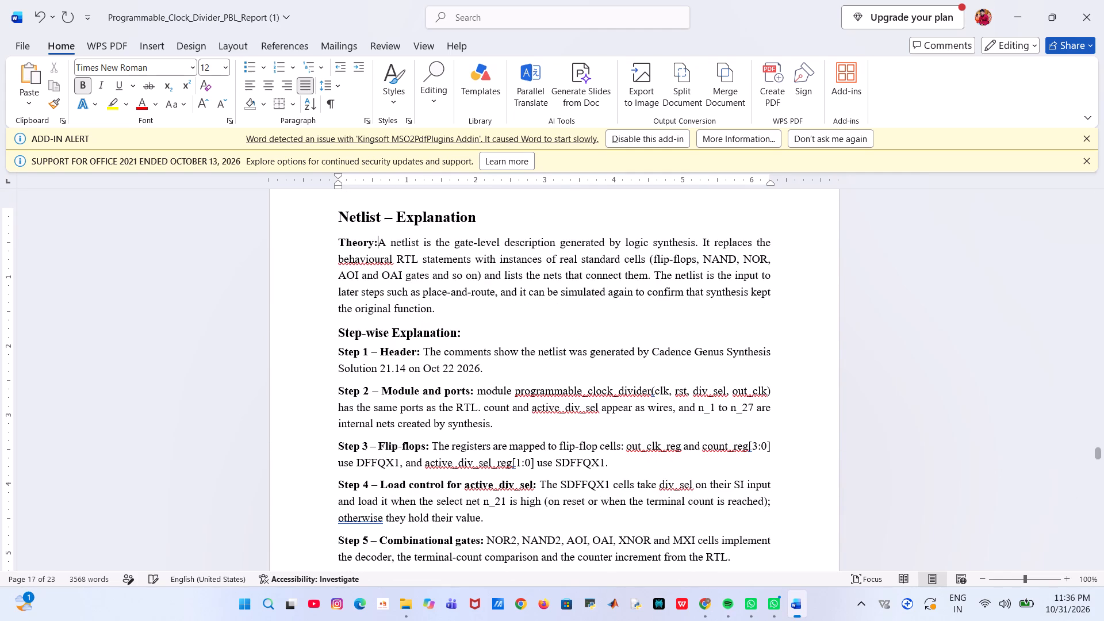
pyautogui.press('BackSpace')
pyautogui.press('BackSpace')
pyautogui.press('BackSpace')
pyautogui.press('BackSpace')
pyautogui.press('BackSpace')
pyautogui.press('BackSpace')
pyautogui.press('BackSpace')
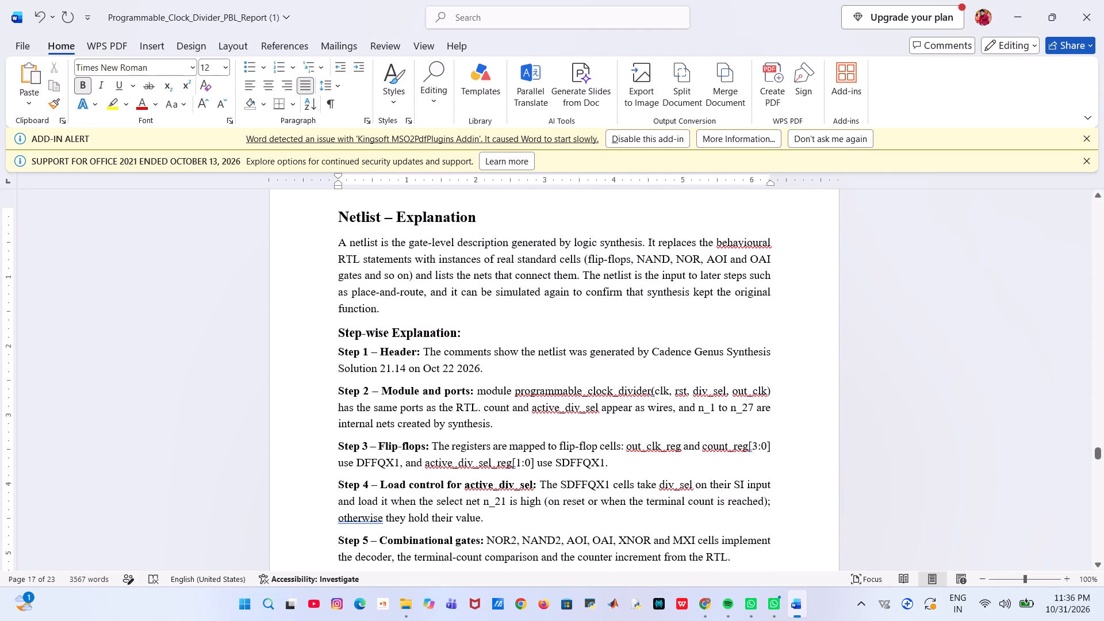
# Set the line spacing of Steps 1 to 7 in the netlist's step-wise explanation to 1.5.
pyautogui.click(1098, 446)
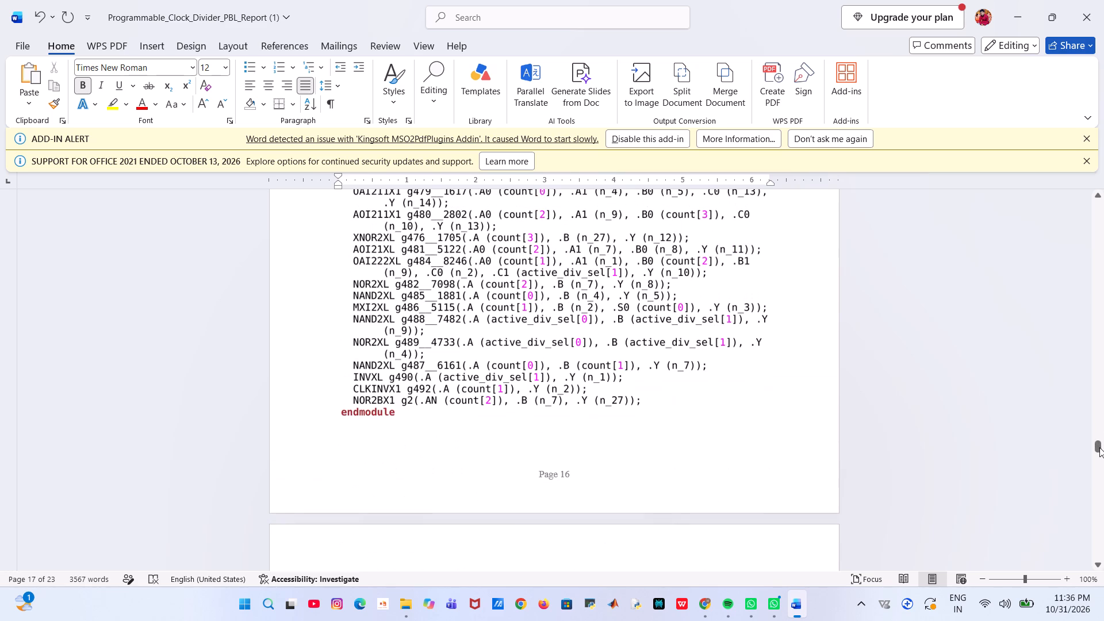
pyautogui.moveTo(1100, 448); pyautogui.dragTo(1101, 455)
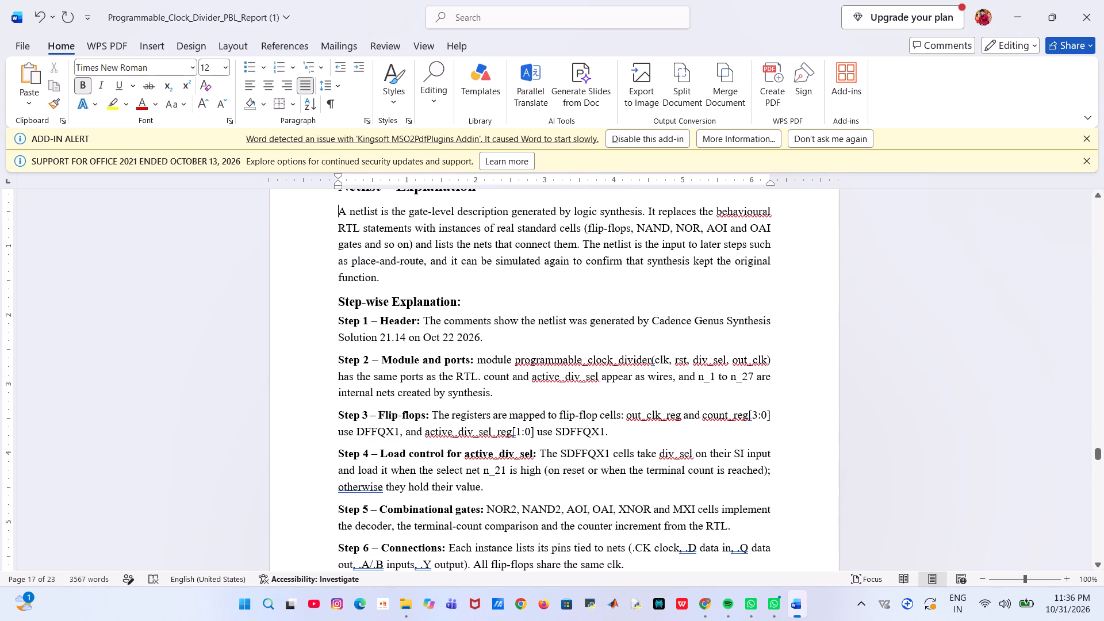
pyautogui.moveTo(336, 209); pyautogui.dragTo(481, 288)
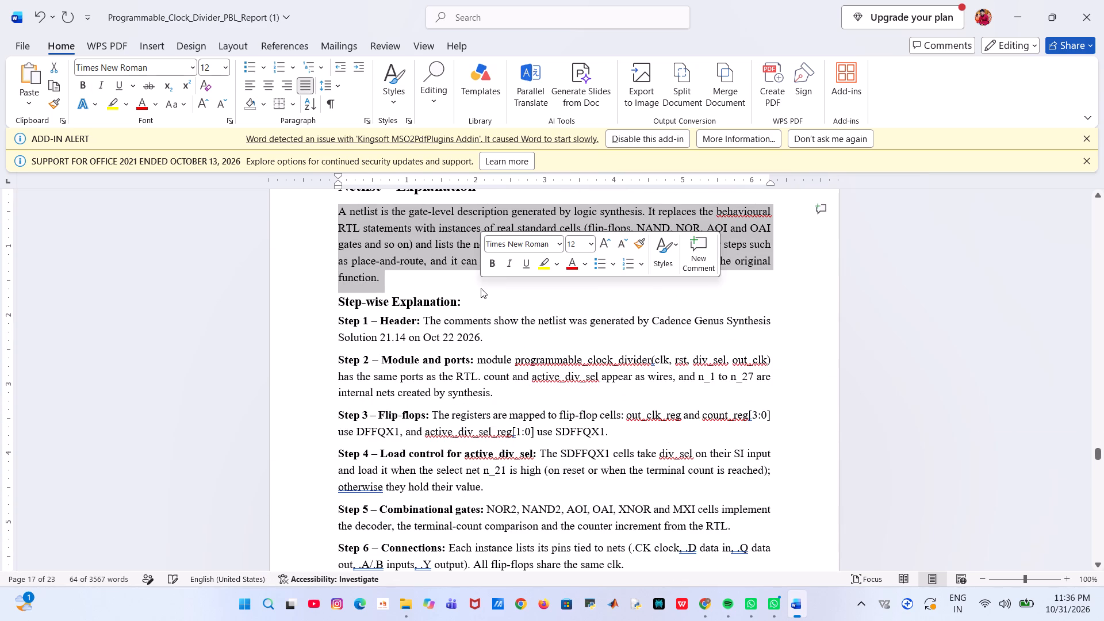
pyautogui.click(545, 306)
pyautogui.moveTo(467, 305); pyautogui.dragTo(341, 306)
pyautogui.click(327, 336)
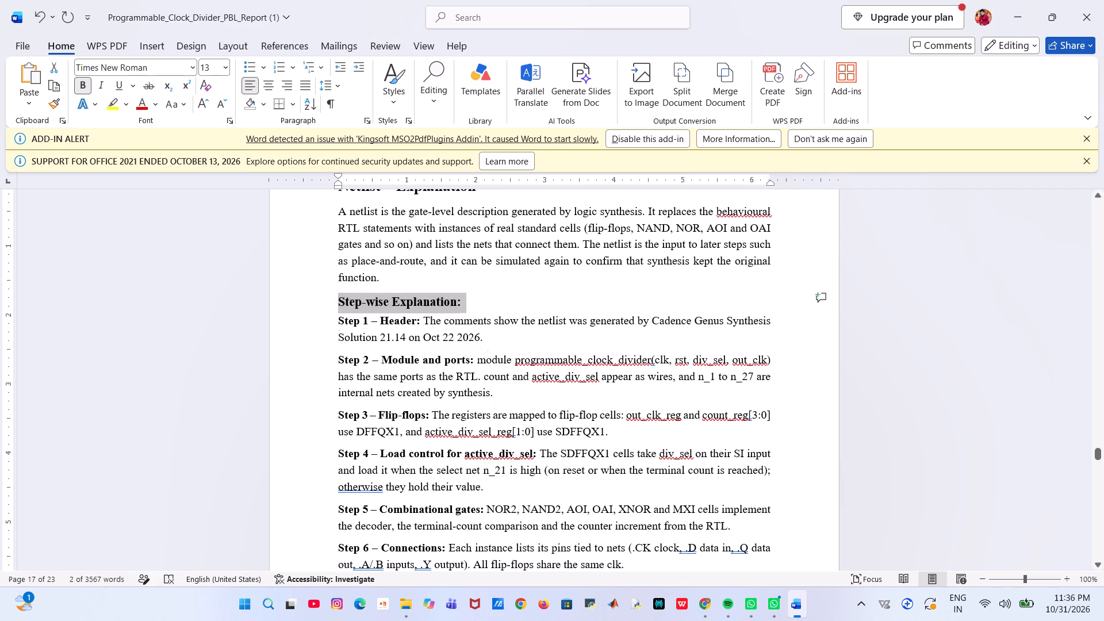
pyautogui.click(325, 338)
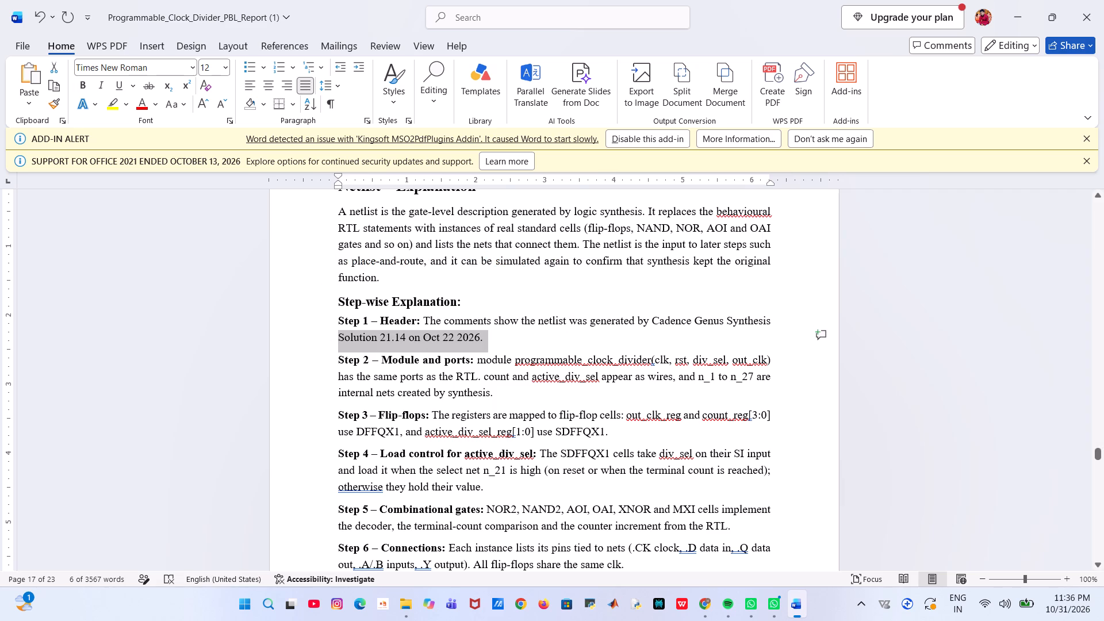
pyautogui.click(334, 321)
pyautogui.moveTo(334, 321); pyautogui.dragTo(708, 289)
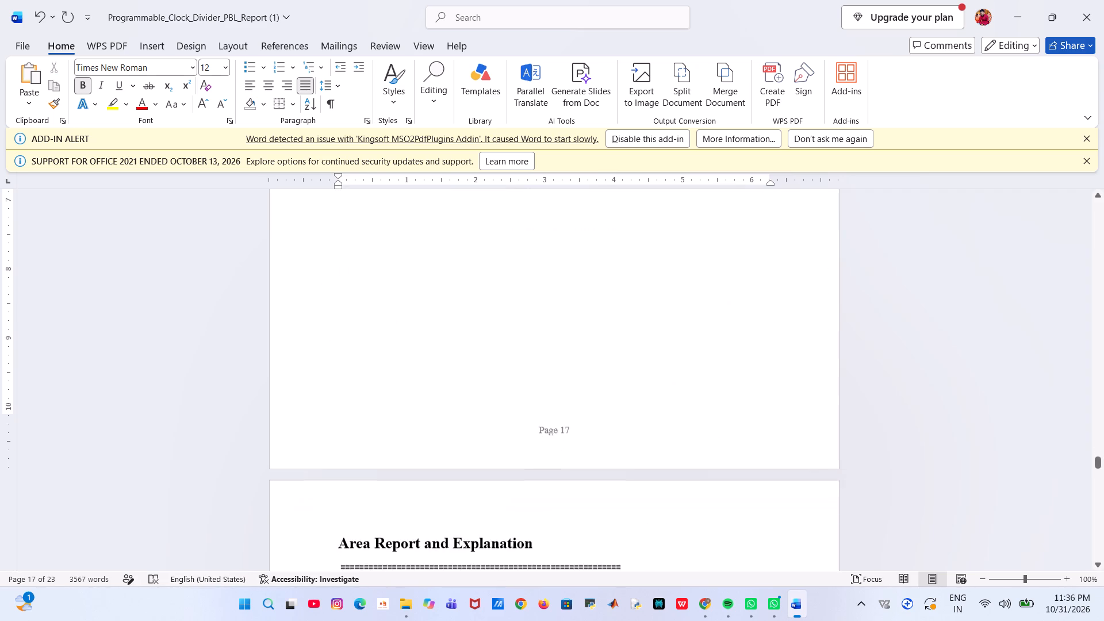
pyautogui.moveTo(708, 289); pyautogui.dragTo(664, 544)
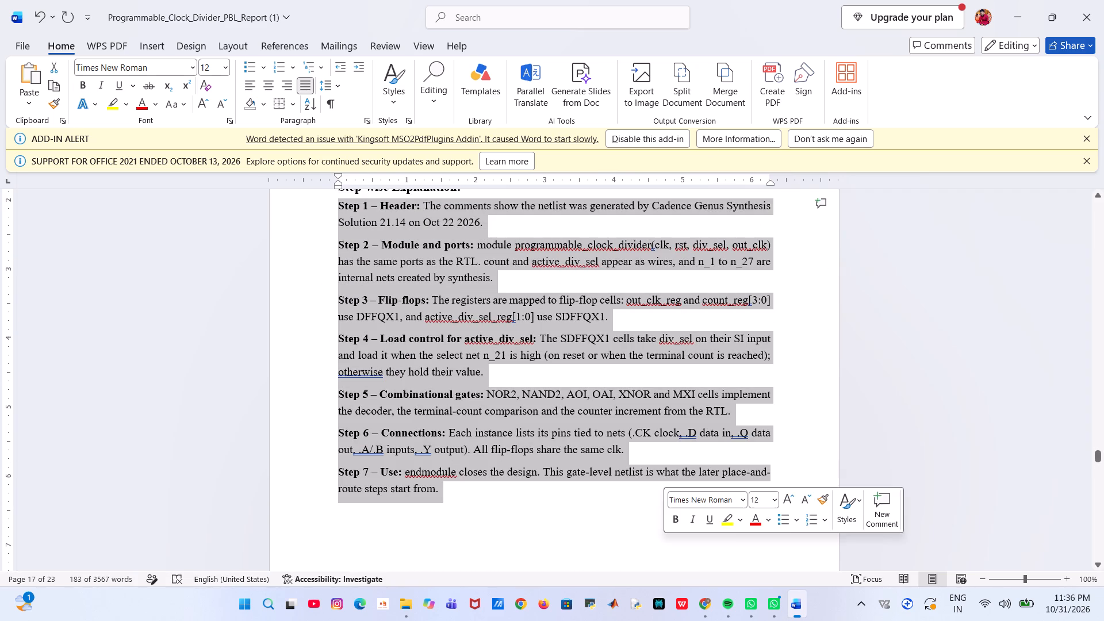
pyautogui.click(338, 87)
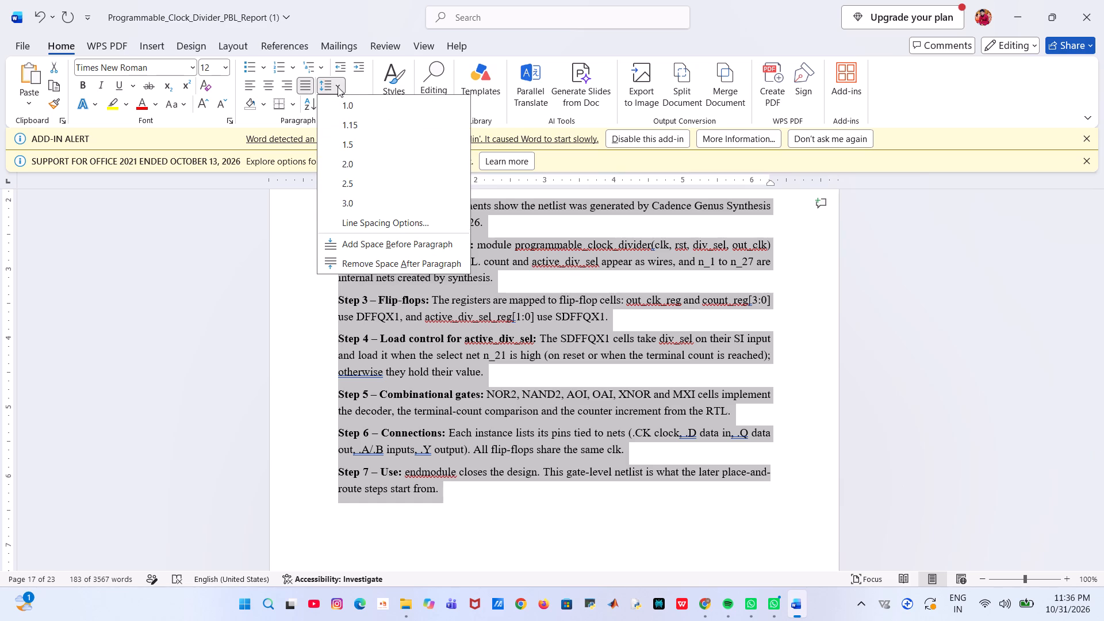
pyautogui.click(352, 144)
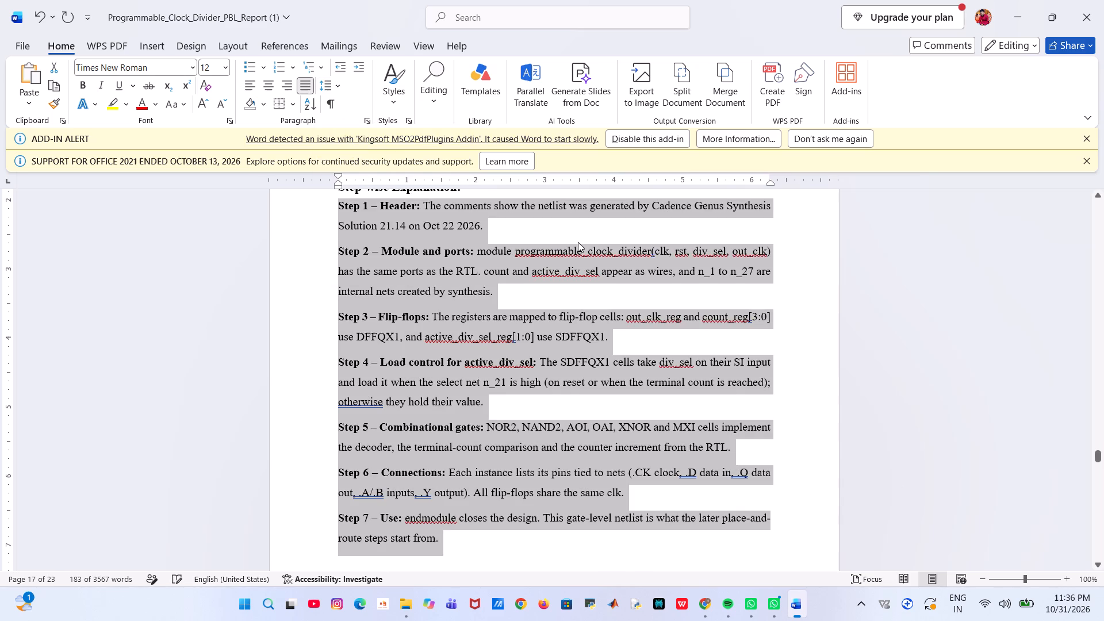
# Set the line spacing of the introductory paragraph under Netlist – Explanation on page 17 to 1.5.
pyautogui.click(888, 377)
pyautogui.moveTo(1098, 455); pyautogui.dragTo(1098, 455)
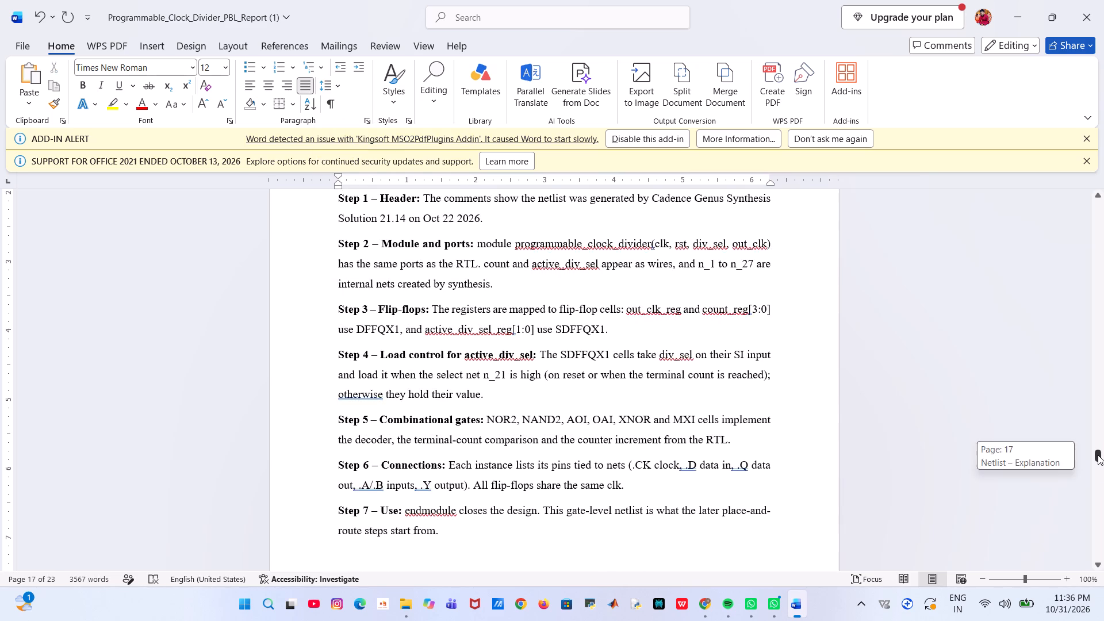
pyautogui.moveTo(1098, 455); pyautogui.dragTo(1098, 450)
pyautogui.moveTo(424, 431); pyautogui.dragTo(324, 358)
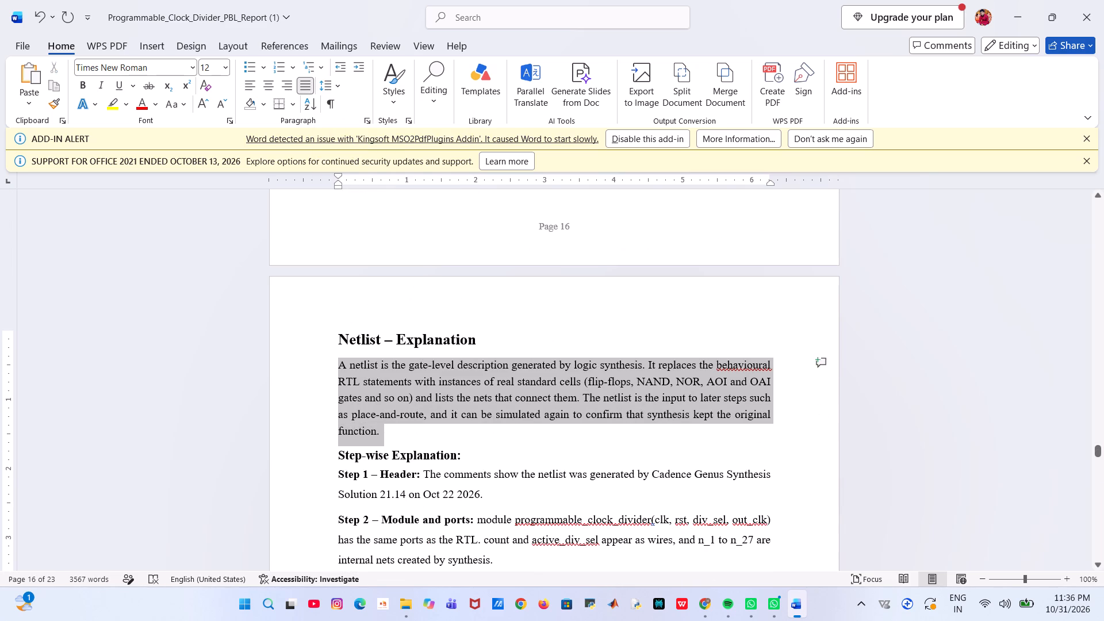
pyautogui.moveTo(324, 358); pyautogui.dragTo(321, 357)
pyautogui.click(327, 360)
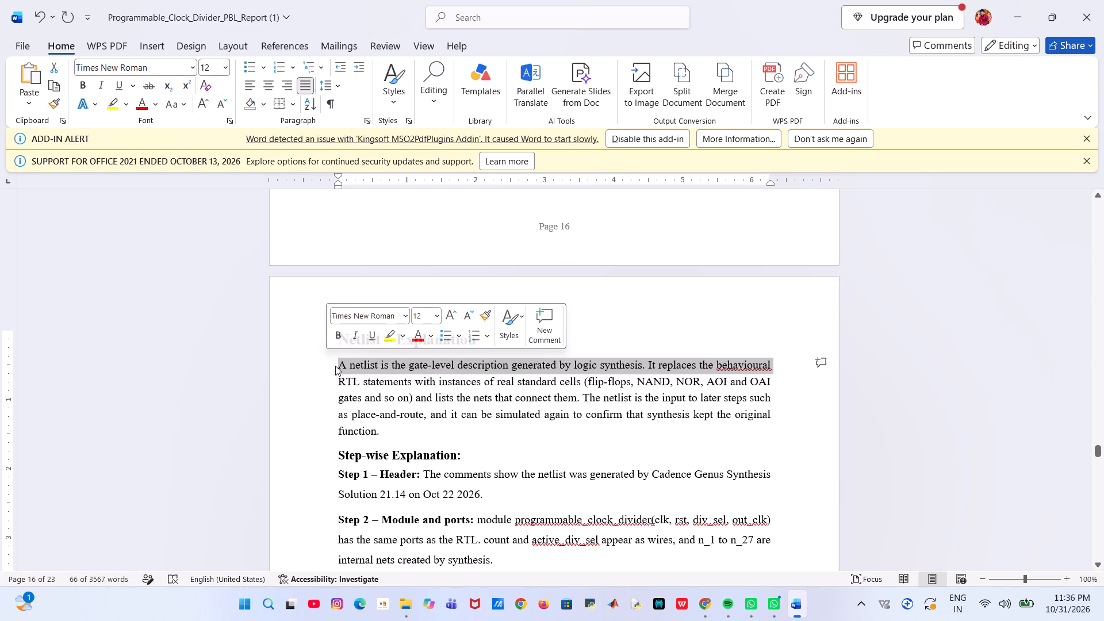
pyautogui.click(335, 366)
pyautogui.moveTo(339, 363); pyautogui.dragTo(425, 423)
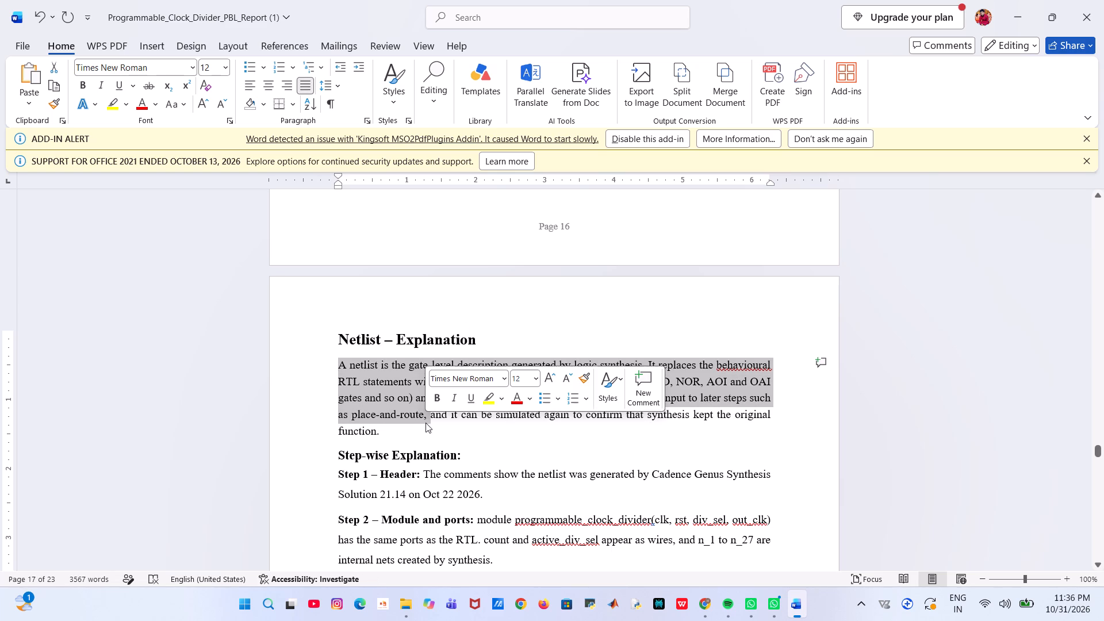
pyautogui.click(424, 433)
pyautogui.moveTo(424, 433); pyautogui.dragTo(336, 367)
pyautogui.click(338, 89)
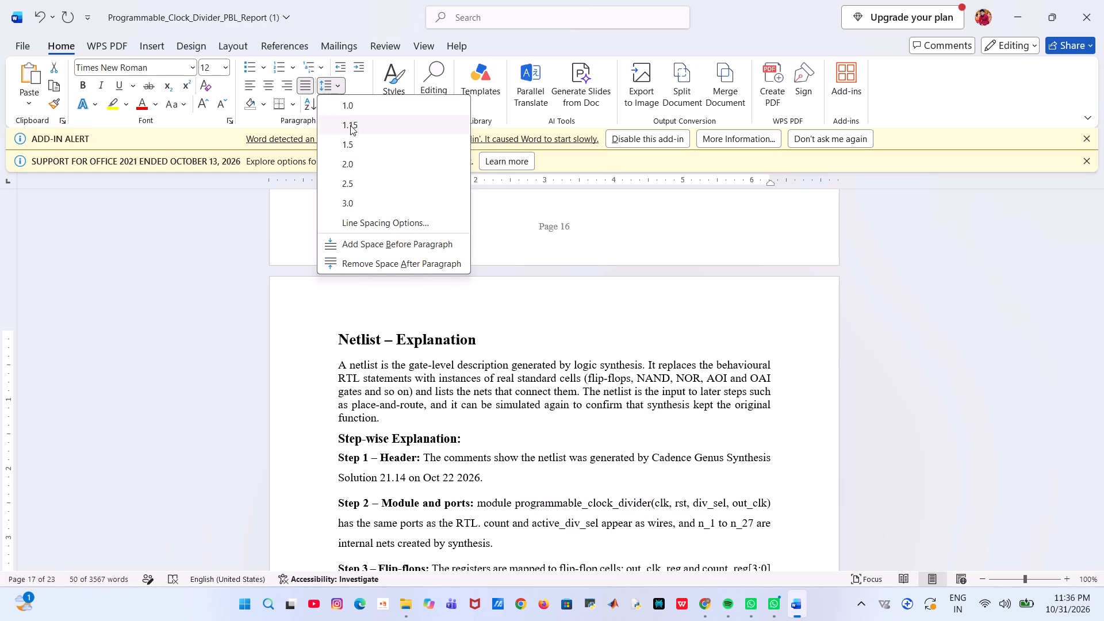
pyautogui.click(351, 137)
pyautogui.click(627, 283)
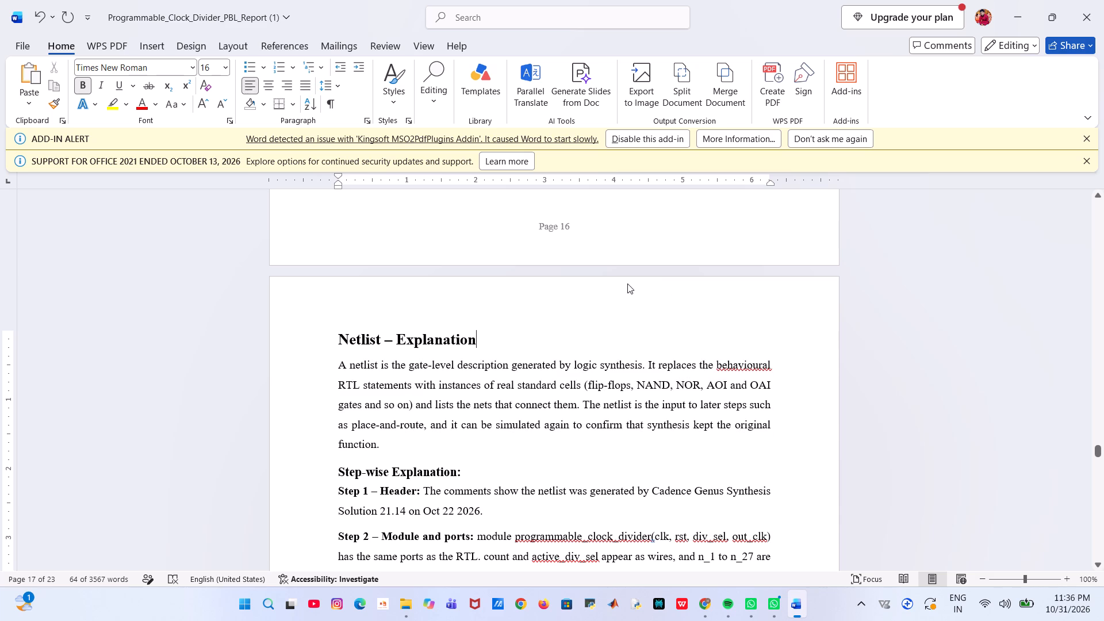
# Set the line spacing of the introductory paragraph under Synthesis Reports, above the results table, to 1.5.
pyautogui.moveTo(1097, 455); pyautogui.dragTo(1098, 446)
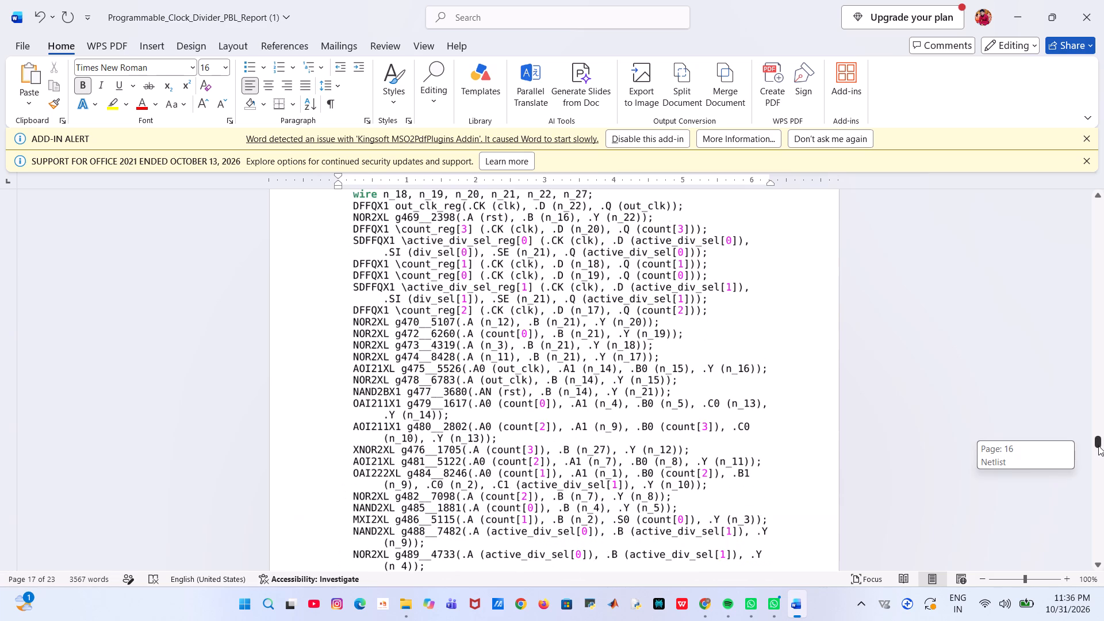
pyautogui.moveTo(1098, 446); pyautogui.dragTo(1098, 422)
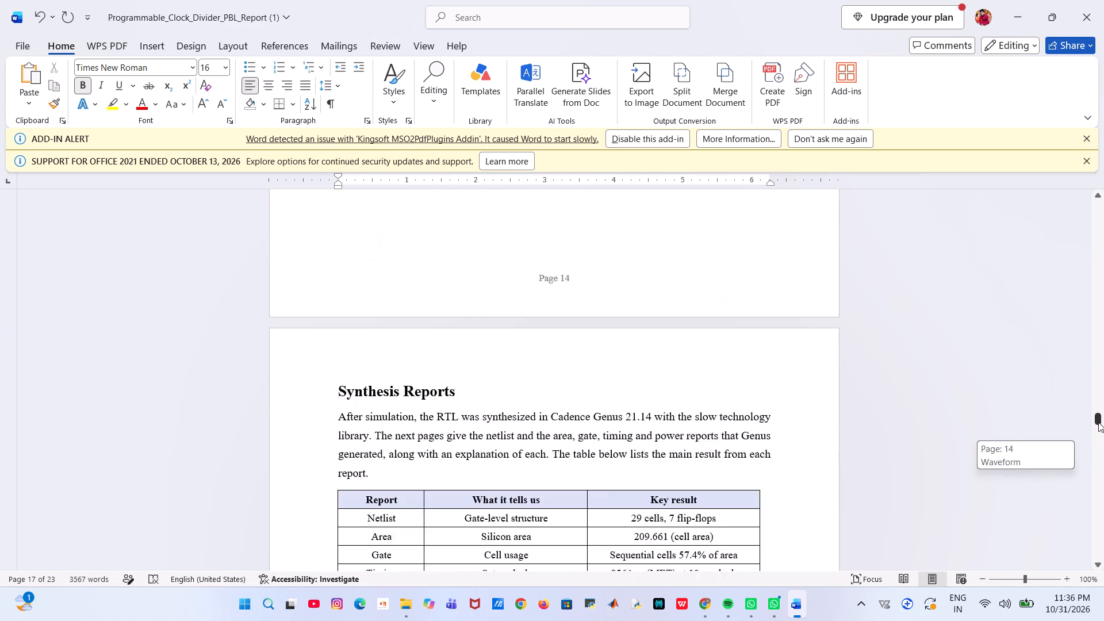
pyautogui.moveTo(1098, 422); pyautogui.dragTo(1098, 423)
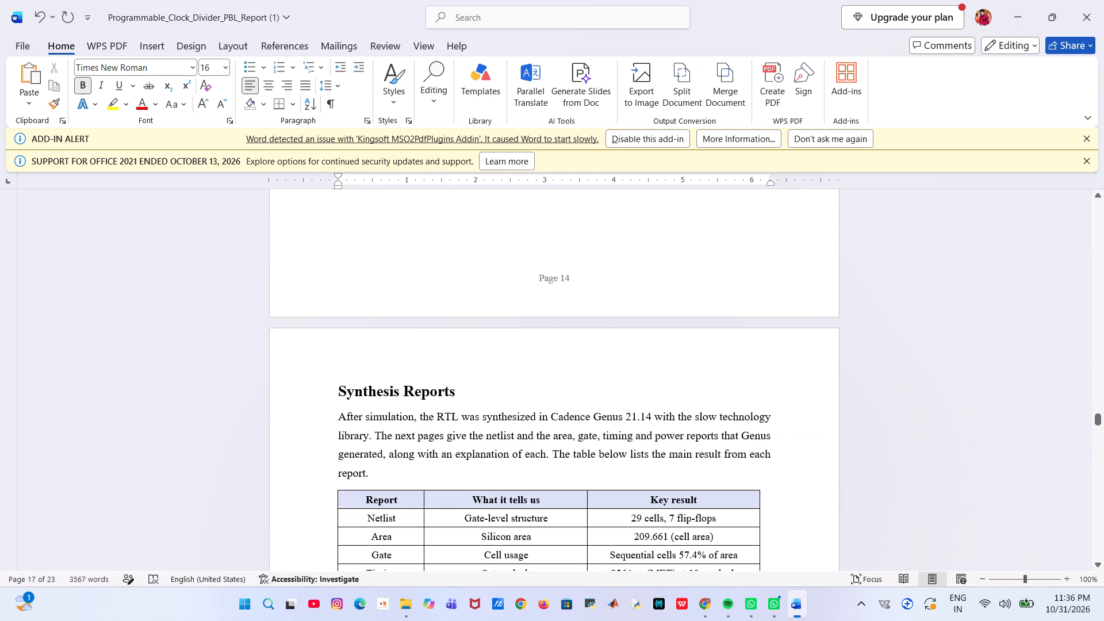
pyautogui.moveTo(336, 416); pyautogui.dragTo(445, 480)
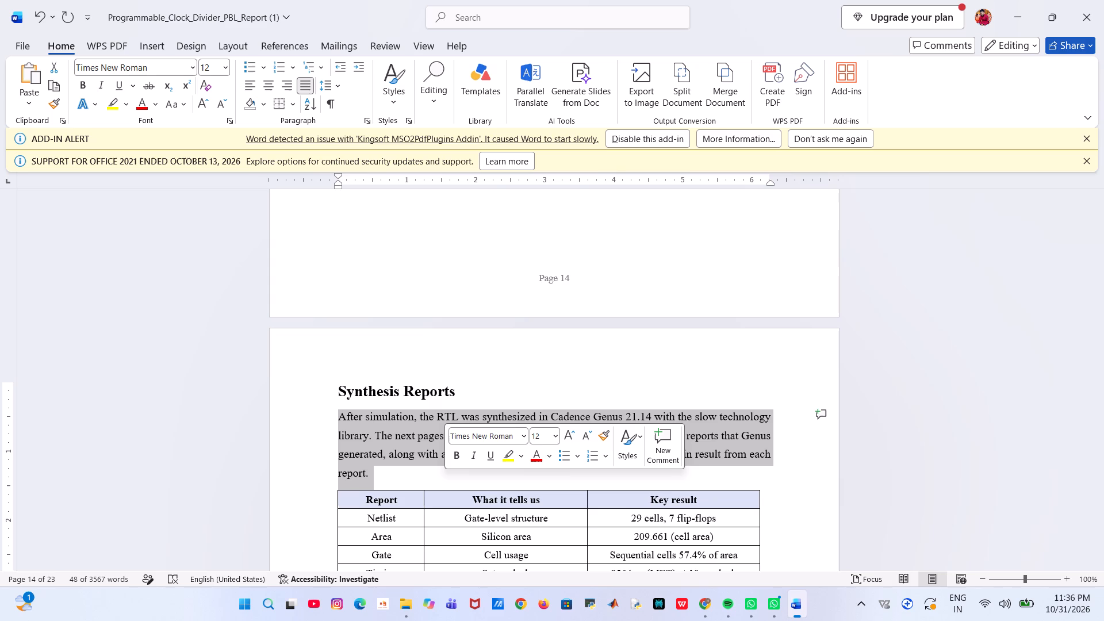
pyautogui.click(326, 89)
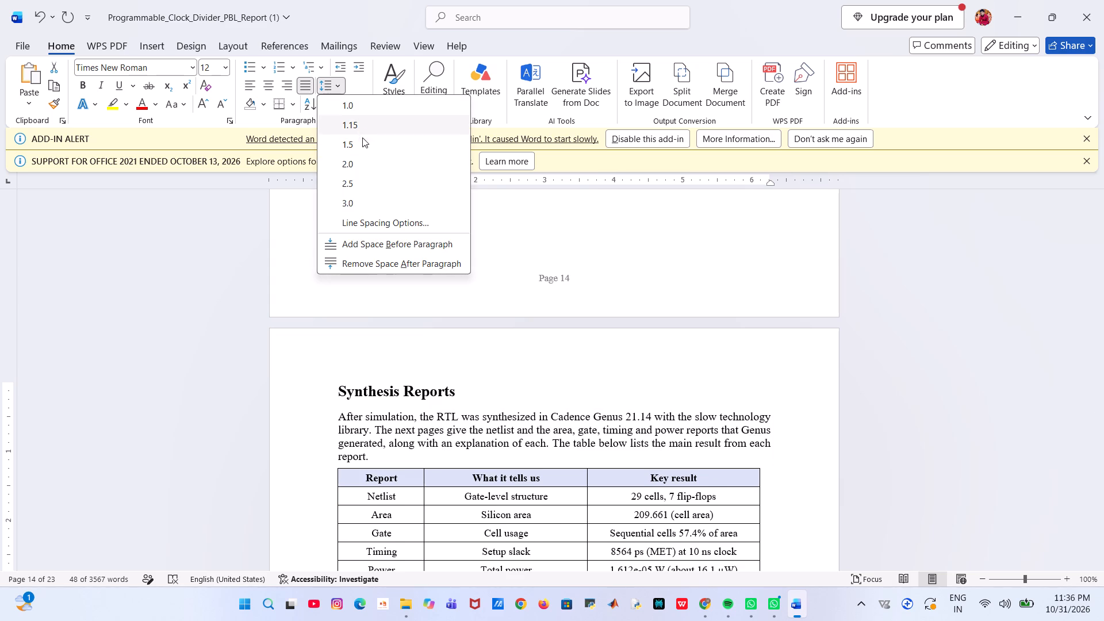
pyautogui.click(365, 149)
pyautogui.click(587, 352)
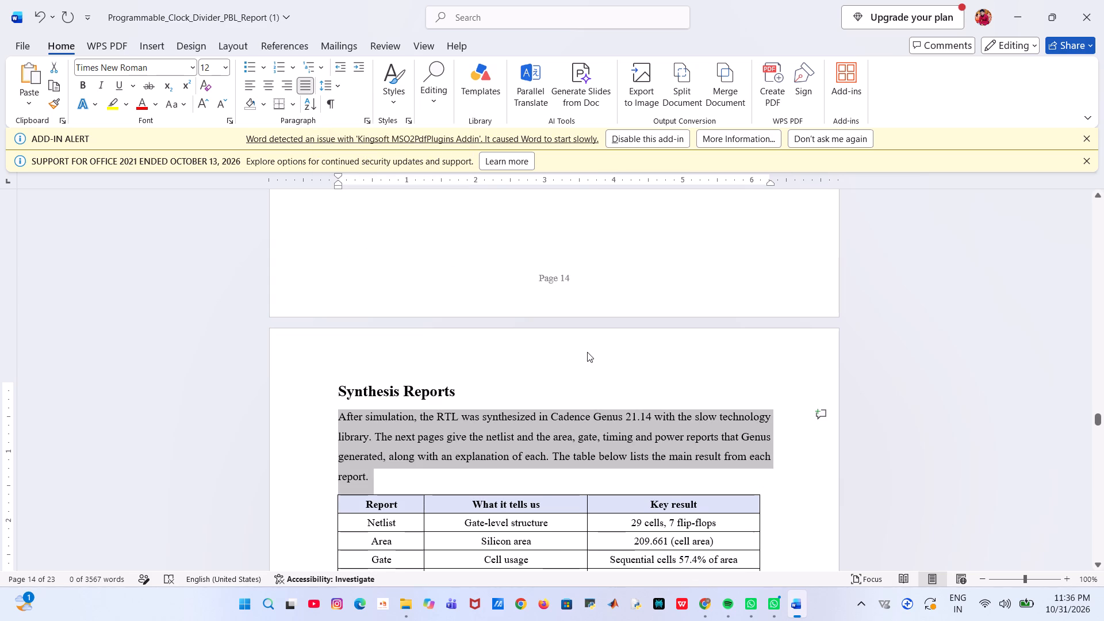
# Examine the pages from the waveform explanation through Synthesis Reports to the netlist listing for remaining formatting inconsistencies.
pyautogui.moveTo(1101, 422); pyautogui.dragTo(1103, 424)
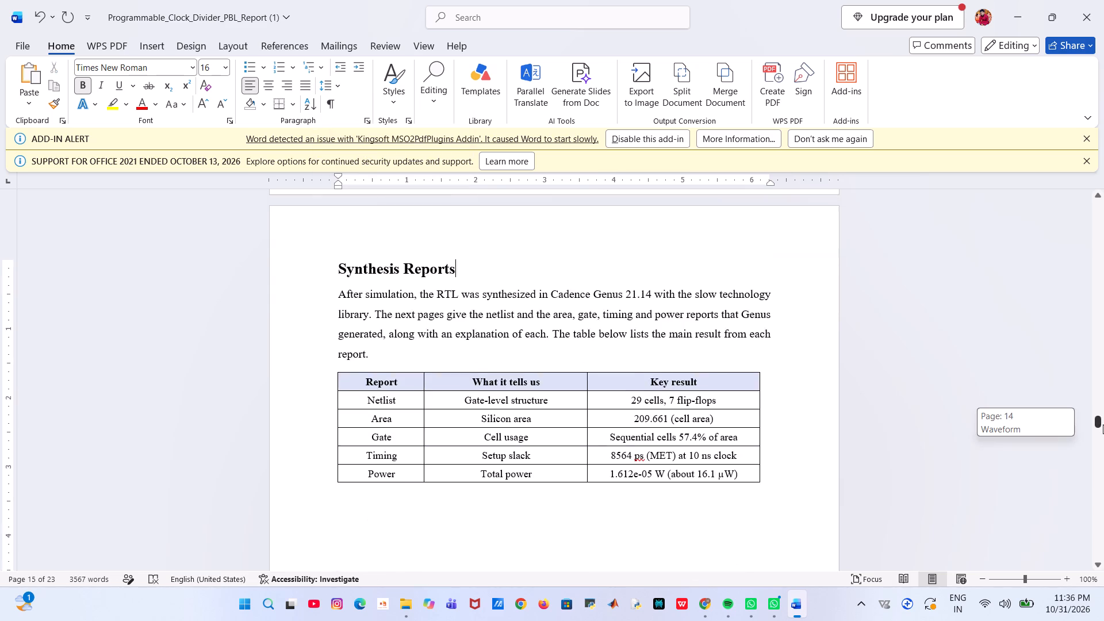
pyautogui.moveTo(1103, 424); pyautogui.dragTo(1097, 435)
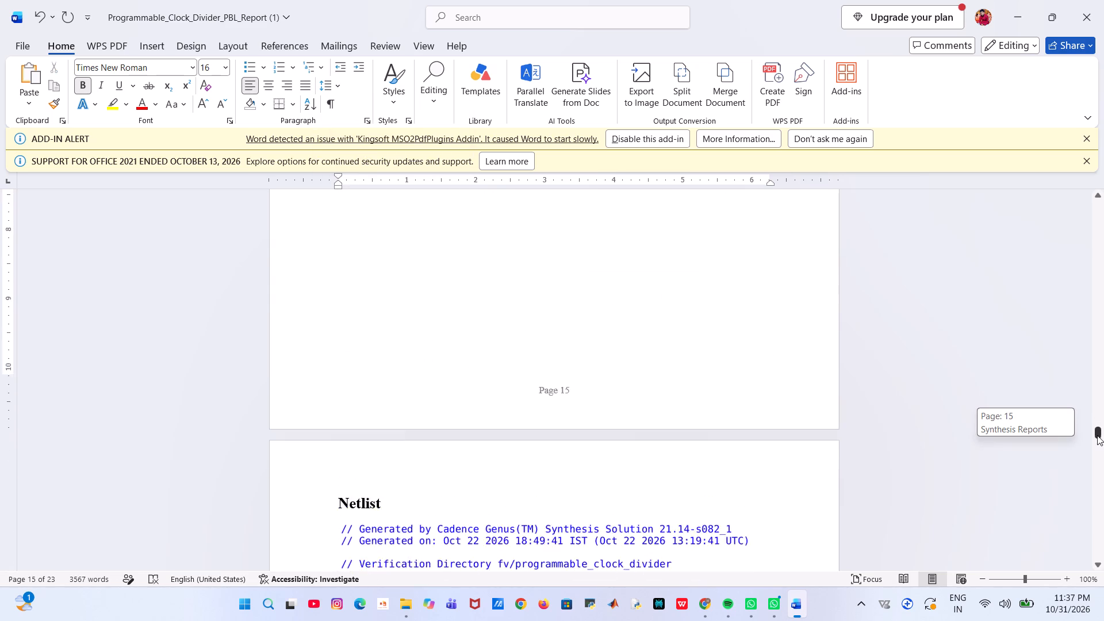
pyautogui.moveTo(1097, 435); pyautogui.dragTo(1098, 423)
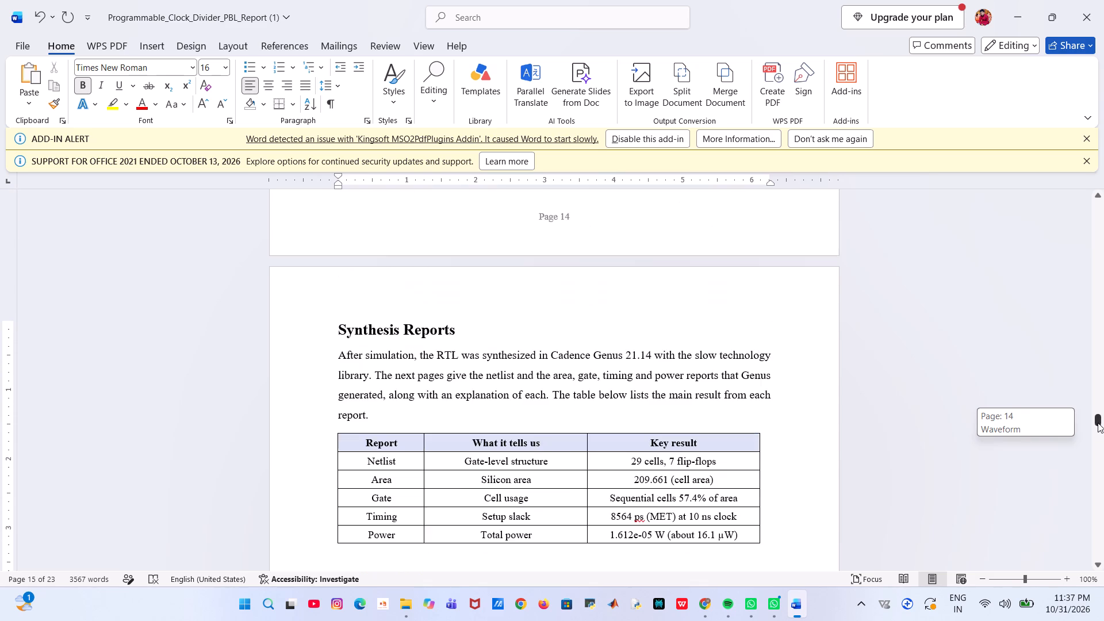
pyautogui.moveTo(1098, 423); pyautogui.dragTo(1094, 424)
pyautogui.moveTo(1094, 424); pyautogui.dragTo(1093, 437)
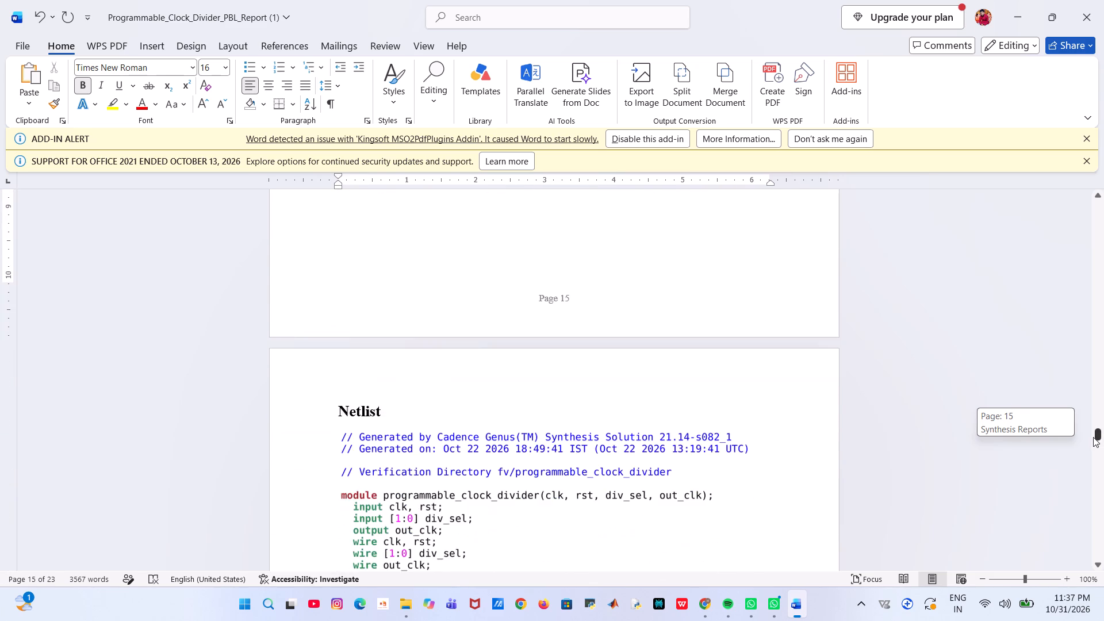
pyautogui.moveTo(1093, 437); pyautogui.dragTo(1092, 423)
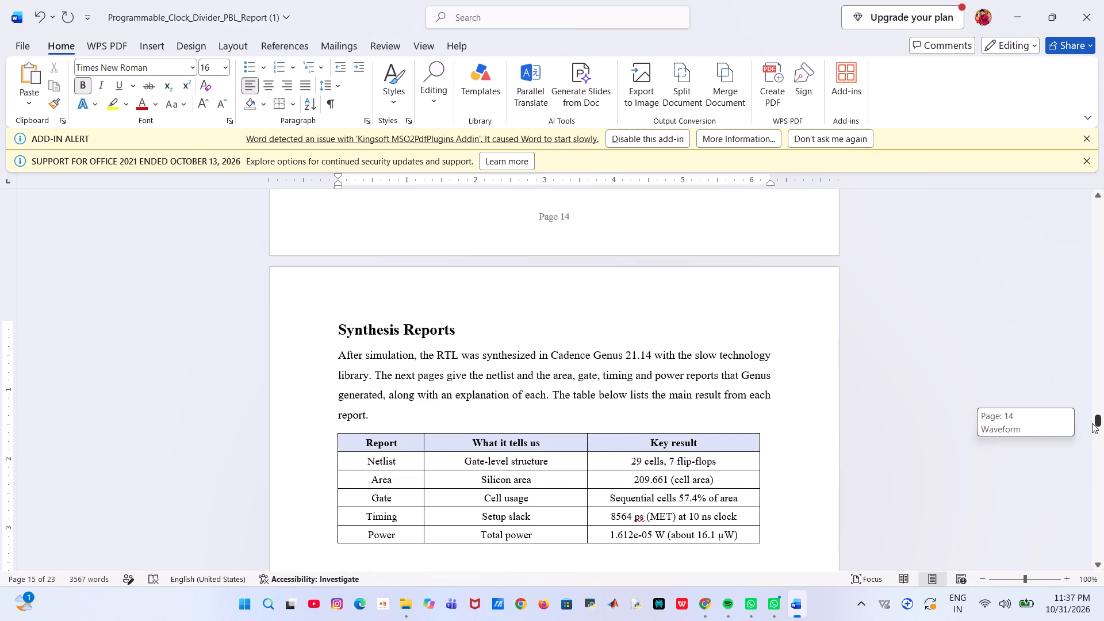
pyautogui.moveTo(1092, 423); pyautogui.dragTo(1090, 410)
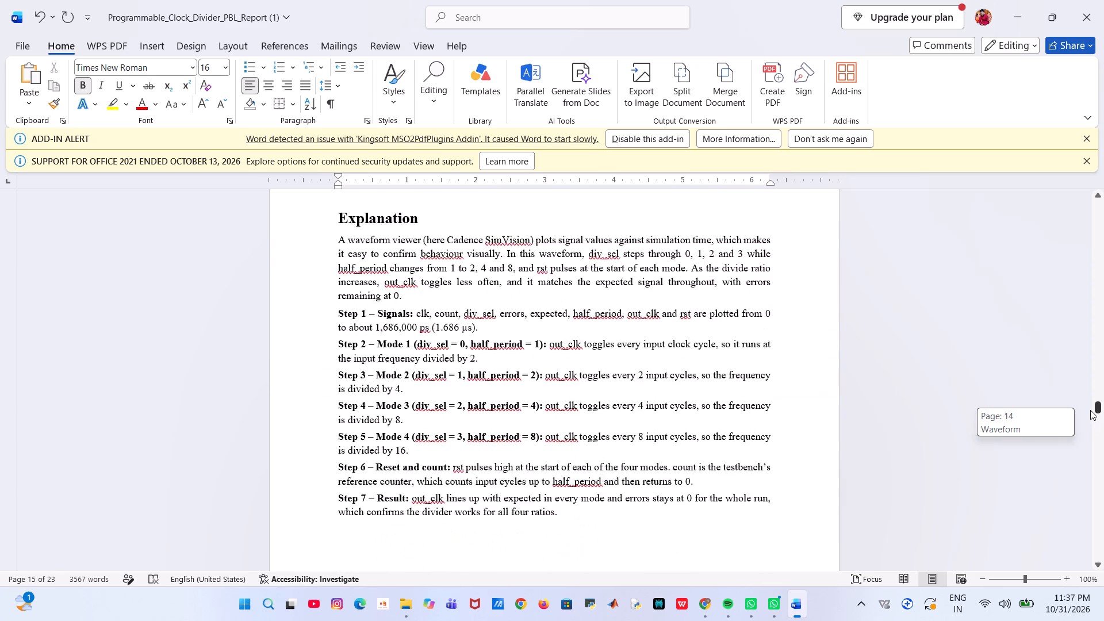
pyautogui.moveTo(1090, 410); pyautogui.dragTo(1097, 409)
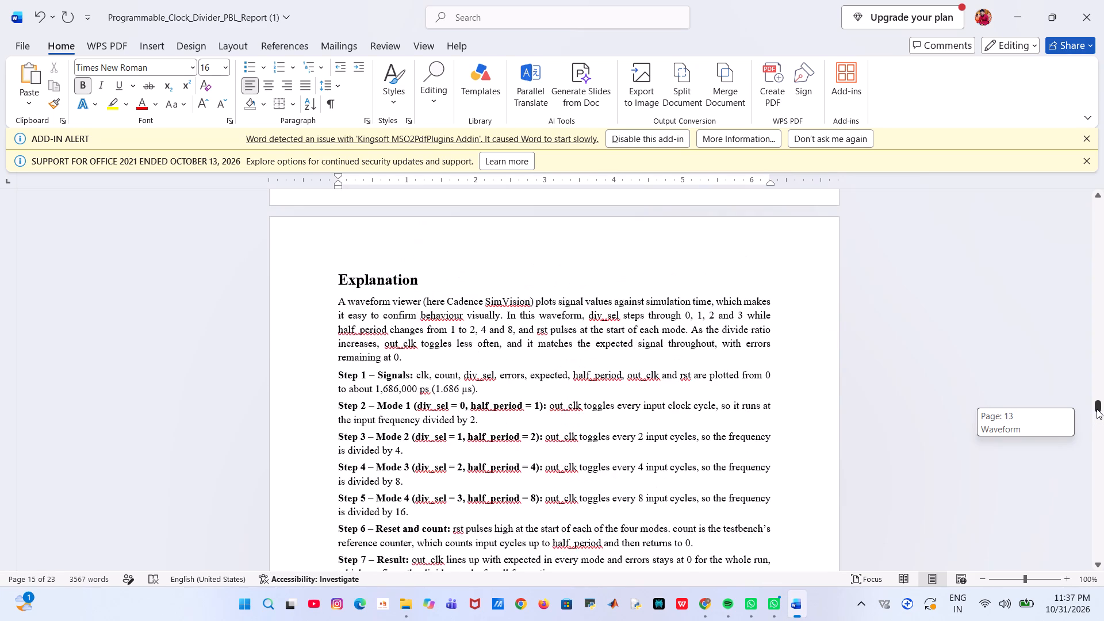
pyautogui.moveTo(1097, 409); pyautogui.dragTo(1102, 427)
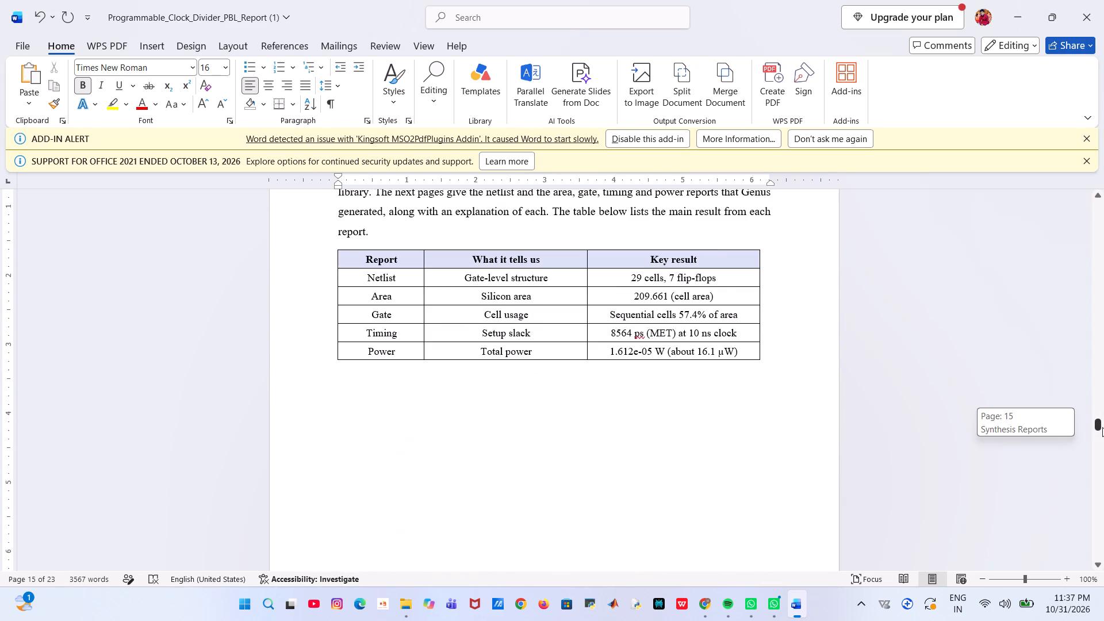
pyautogui.moveTo(1102, 427); pyautogui.dragTo(1103, 446)
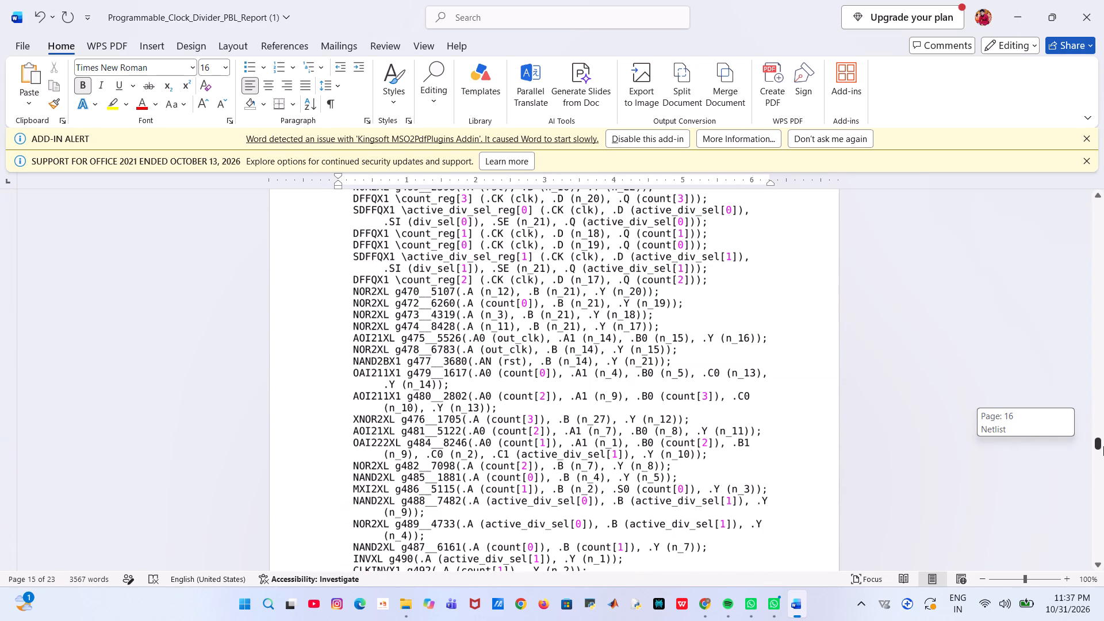
pyautogui.moveTo(1103, 446); pyautogui.dragTo(1097, 431)
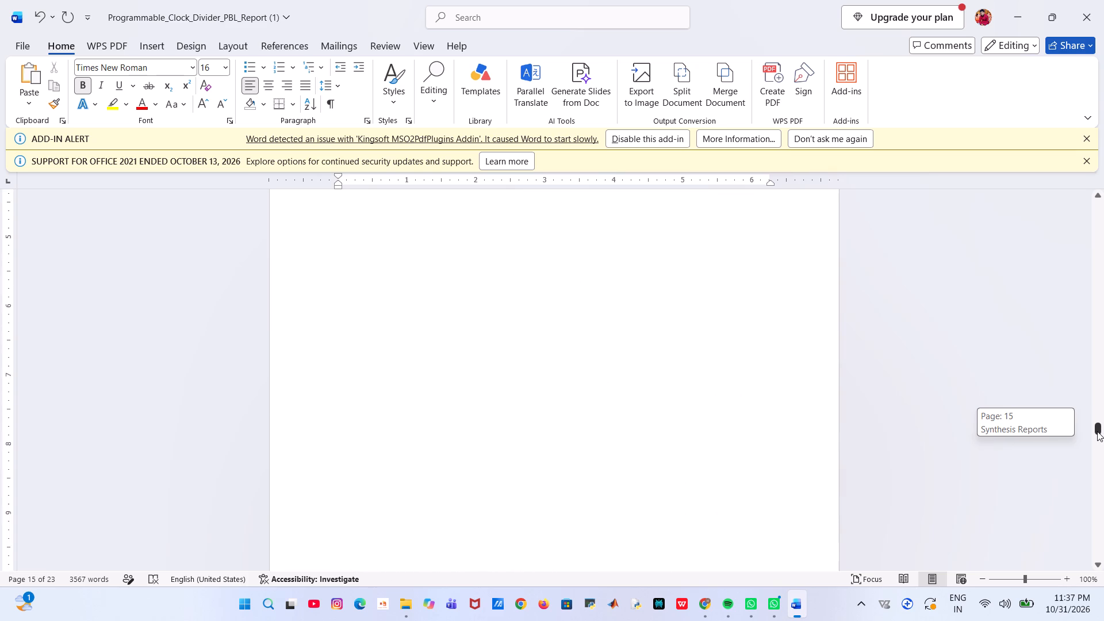
pyautogui.moveTo(1097, 431); pyautogui.dragTo(1097, 427)
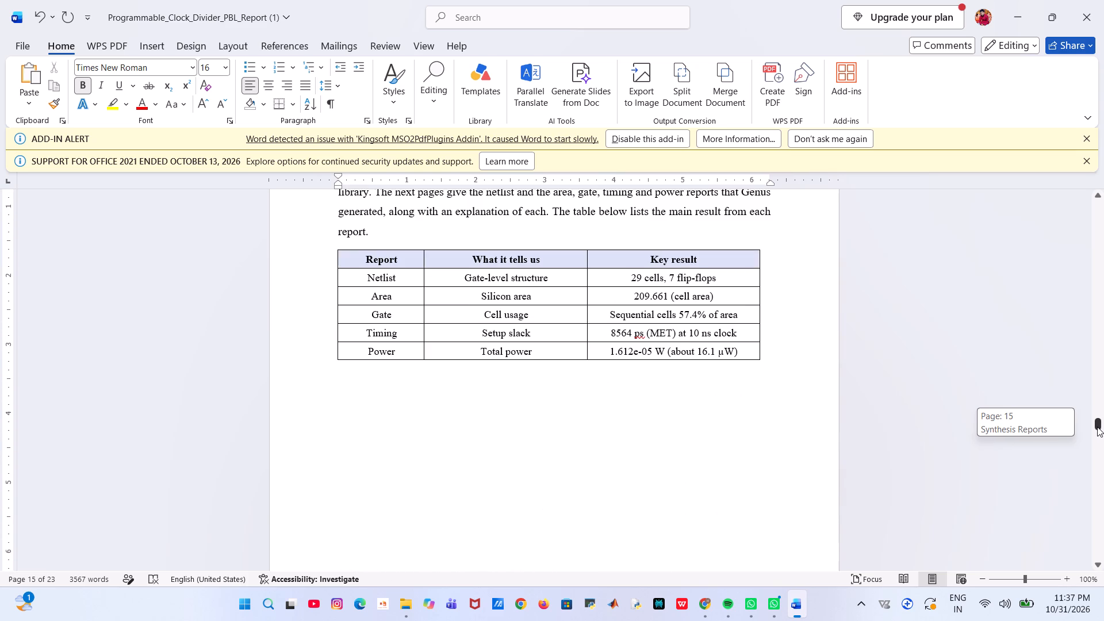
pyautogui.moveTo(1097, 427); pyautogui.dragTo(1097, 425)
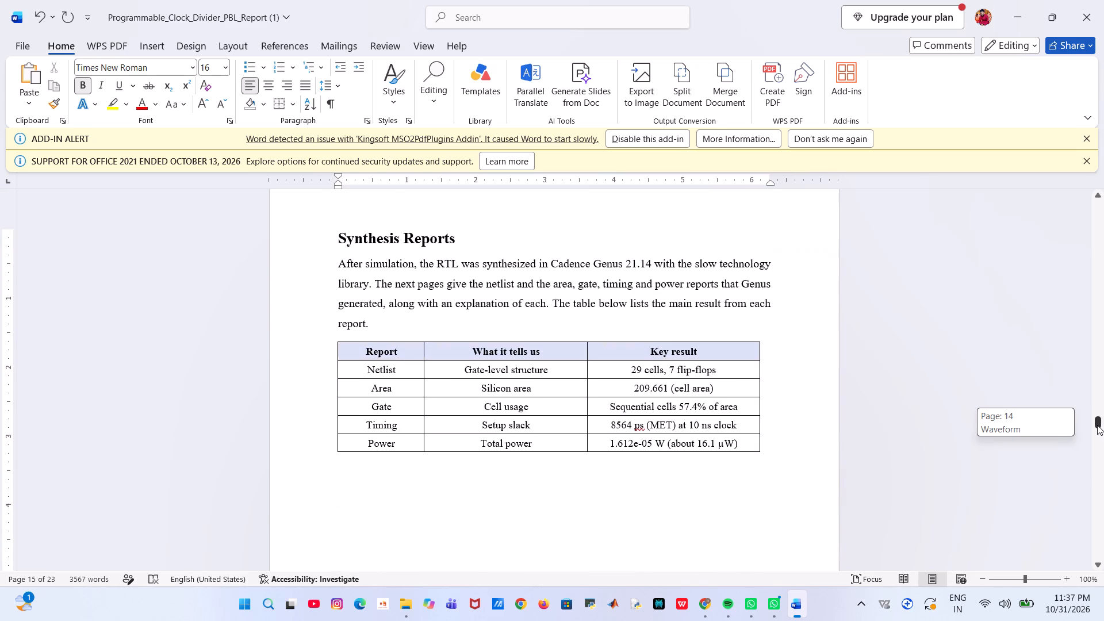
# Set the waveform's explanation on page 14, from its introductory paragraph through Step 7 – Result, to 12 pt.
pyautogui.moveTo(1097, 425); pyautogui.dragTo(1099, 405)
pyautogui.moveTo(339, 461); pyautogui.dragTo(443, 464)
pyautogui.click(474, 464)
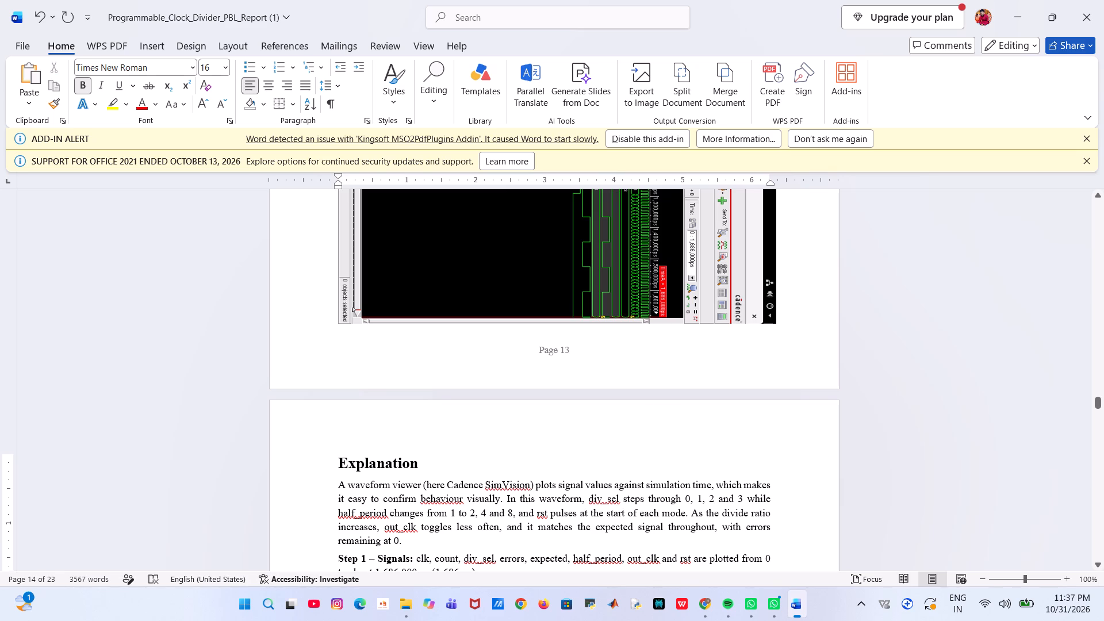
pyautogui.moveTo(337, 490); pyautogui.dragTo(766, 363)
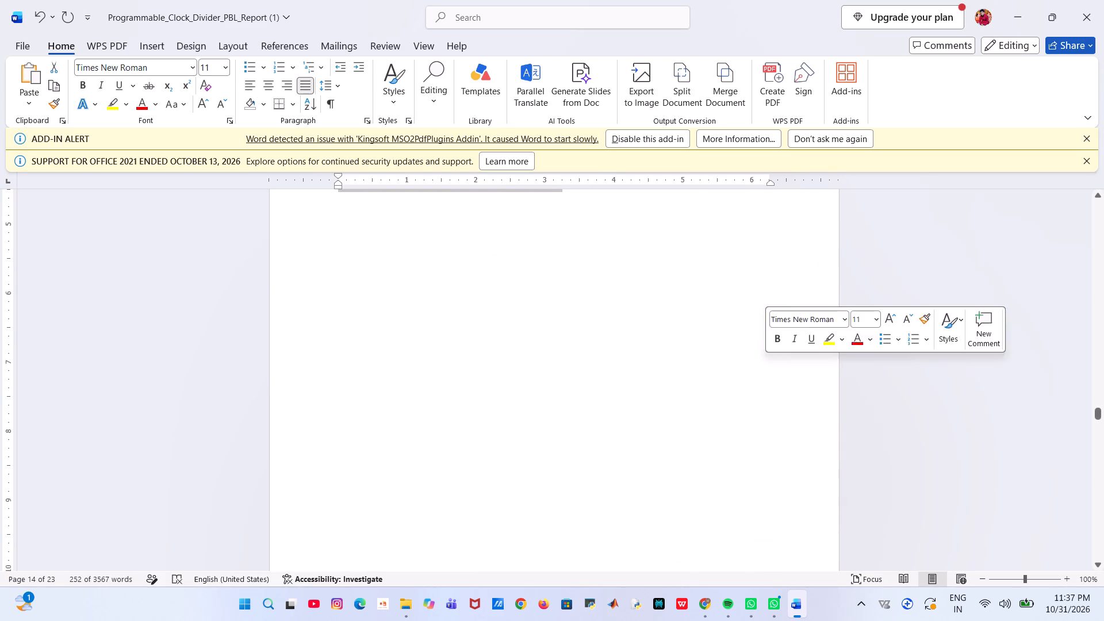
pyautogui.click(209, 64)
pyautogui.write('\\1')
pyautogui.press('BackSpace')
pyautogui.press('BackSpace')
pyautogui.write('12')
pyautogui.press('Return')
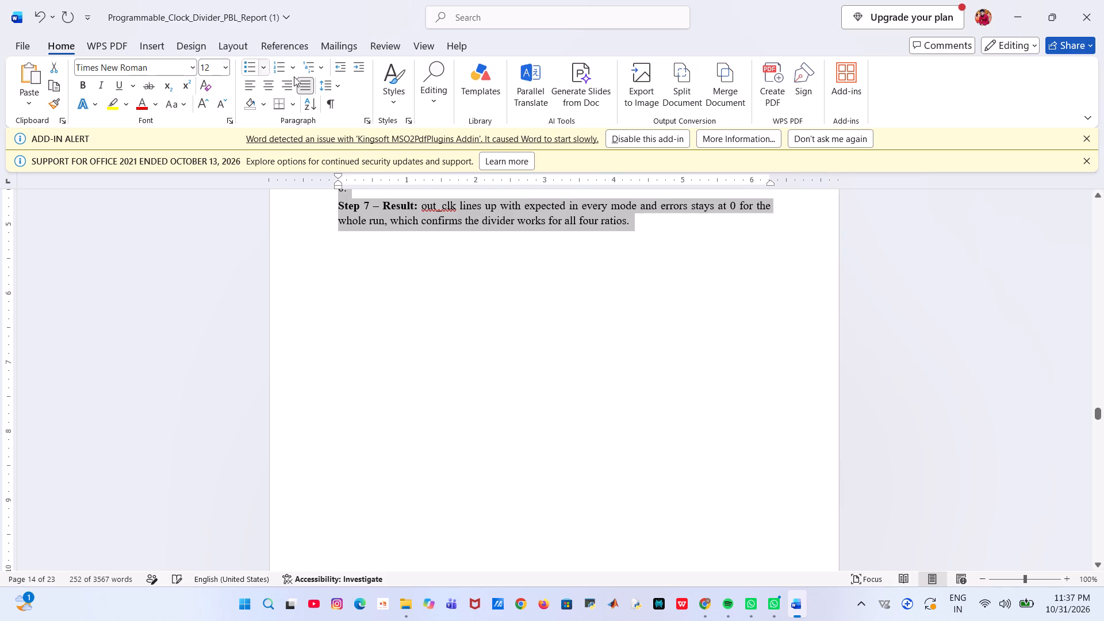
# Set the line spacing of the waveform's whole explanation, introductory paragraph and Steps 1 to 7, to 1.5.
pyautogui.click(337, 85)
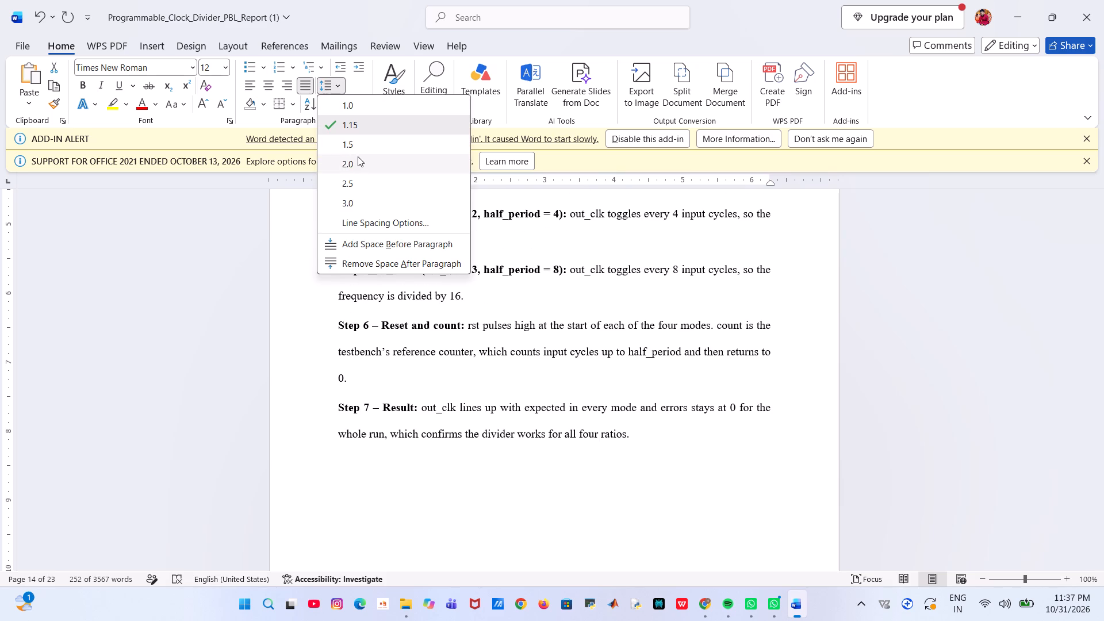
pyautogui.click(358, 148)
pyautogui.click(513, 363)
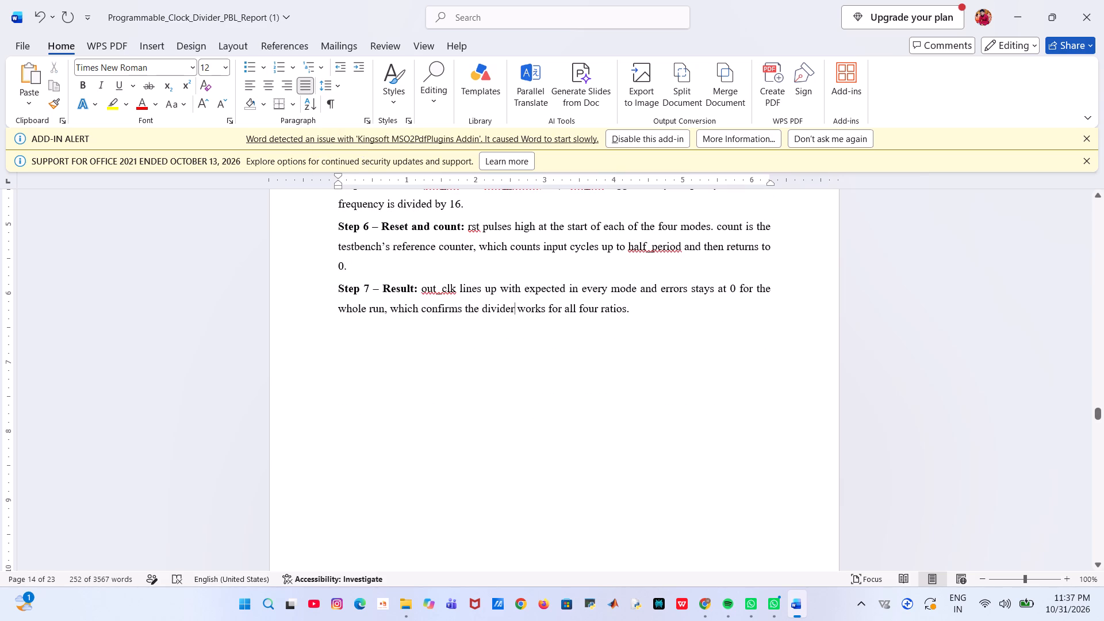
# Set the line spacing of the block diagram's explanation on page 12, from its introductory paragraph through Step 6, to 1.5.
pyautogui.click(1097, 420)
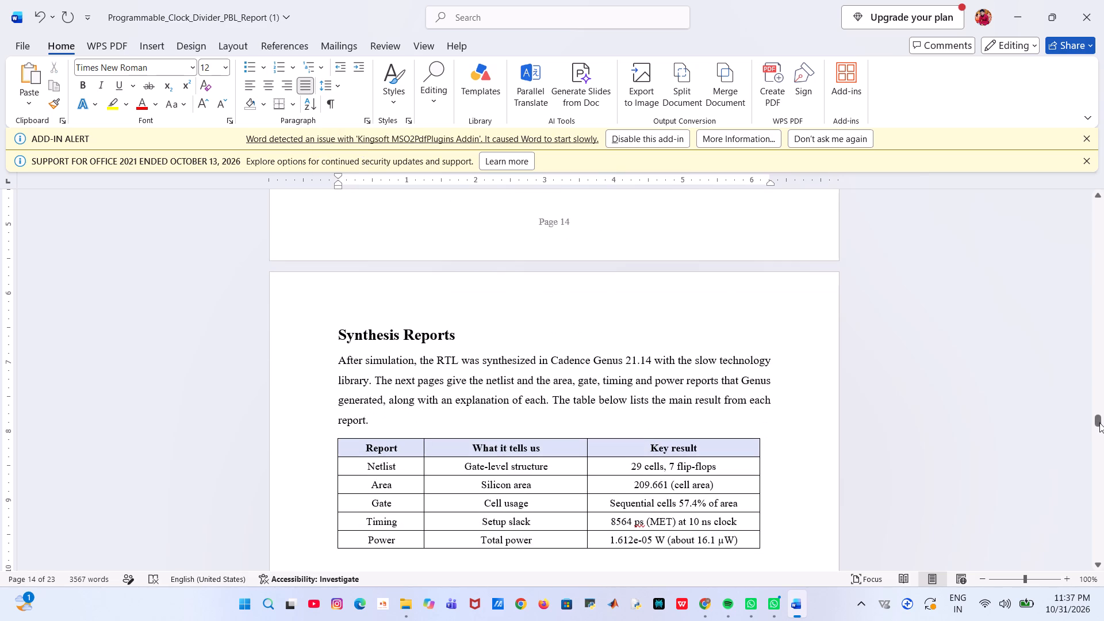
pyautogui.moveTo(1099, 423); pyautogui.dragTo(1099, 409)
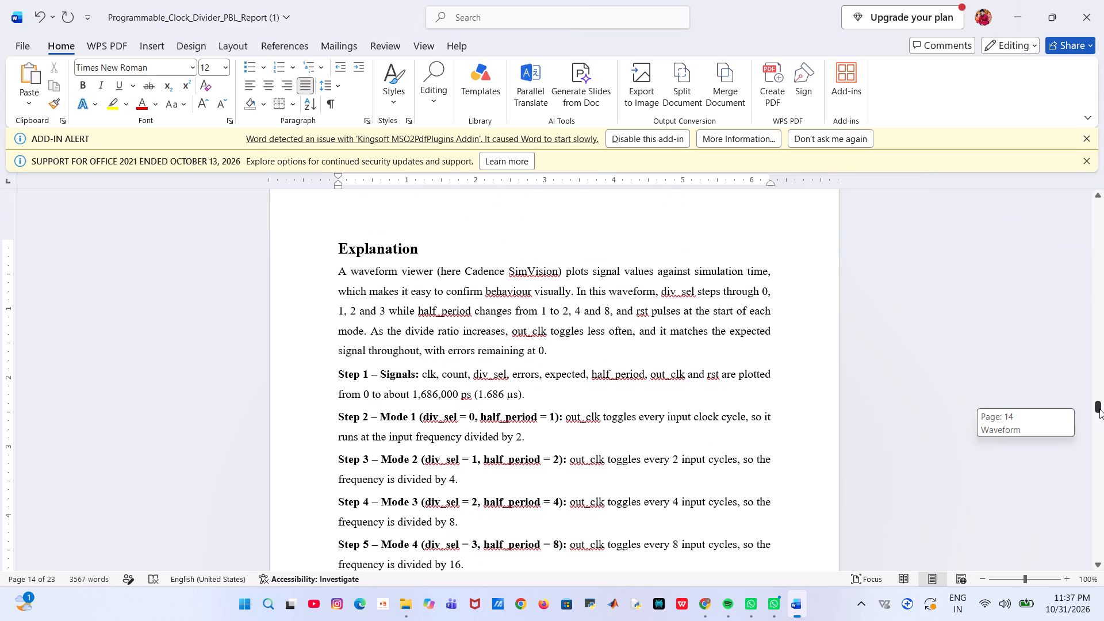
pyautogui.moveTo(1099, 409); pyautogui.dragTo(1099, 409)
pyautogui.moveTo(1096, 404); pyautogui.dragTo(1095, 386)
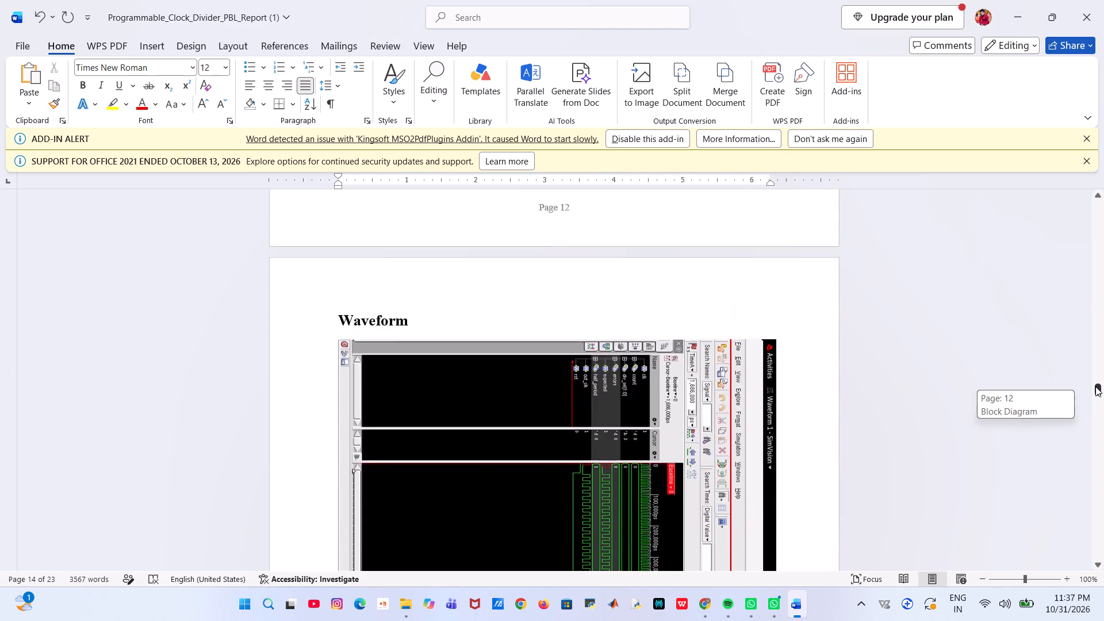
pyautogui.moveTo(1095, 386); pyautogui.dragTo(1096, 388)
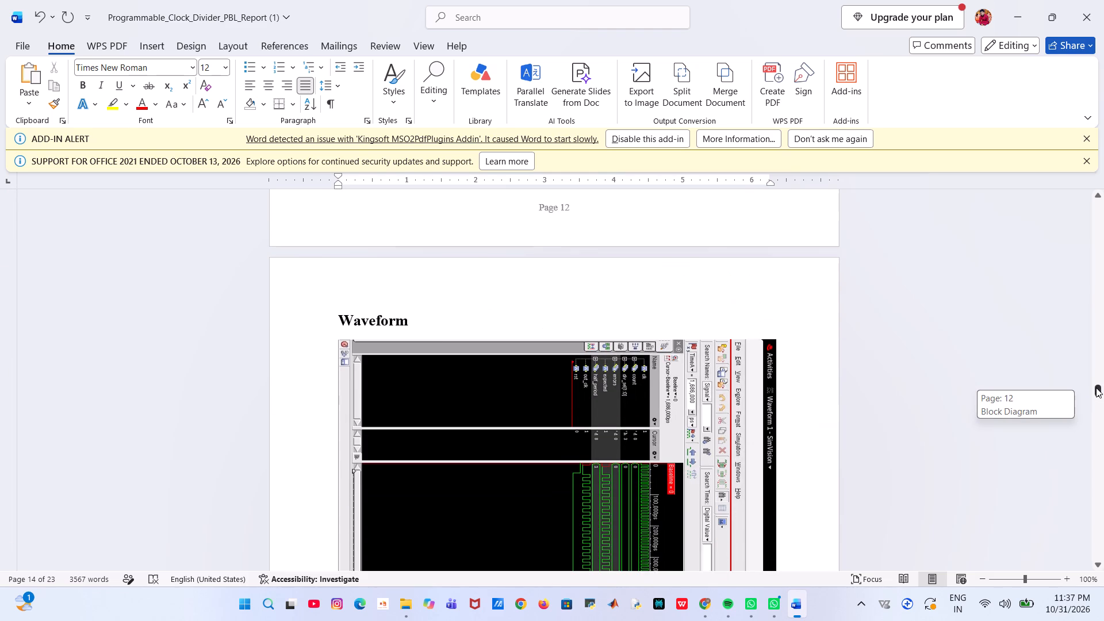
pyautogui.moveTo(1096, 388); pyautogui.dragTo(1095, 371)
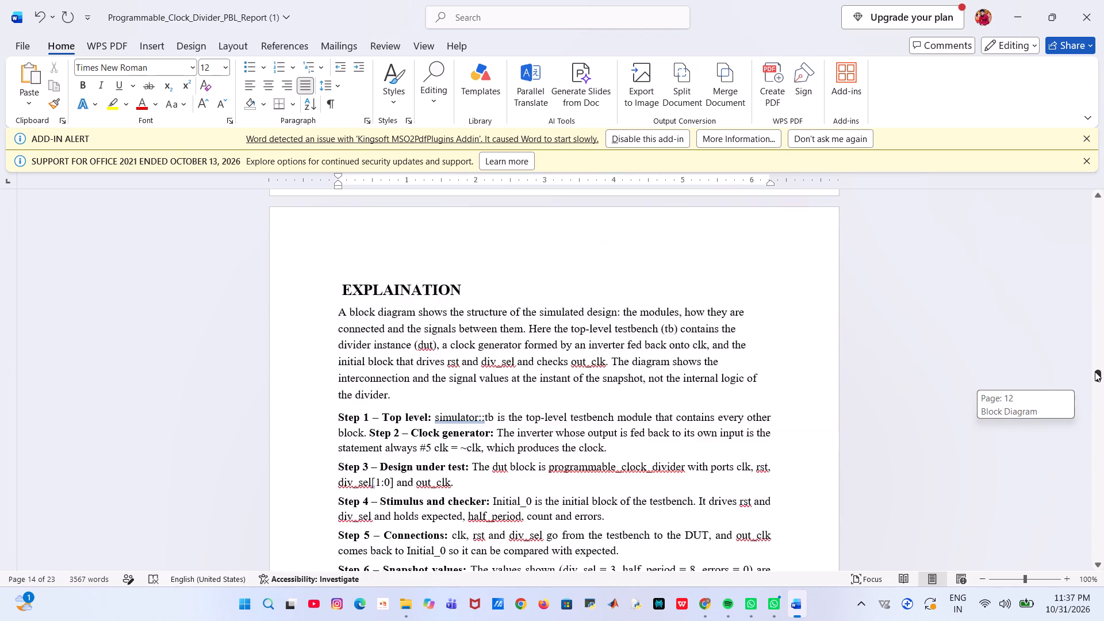
pyautogui.moveTo(1095, 371); pyautogui.dragTo(1095, 373)
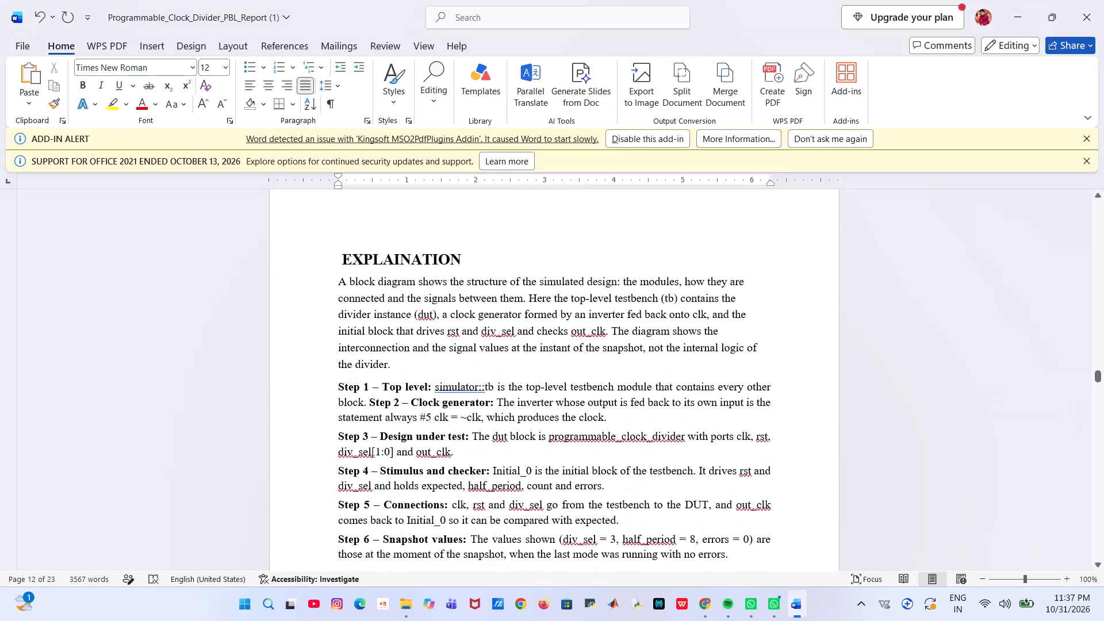
pyautogui.moveTo(336, 283); pyautogui.dragTo(752, 561)
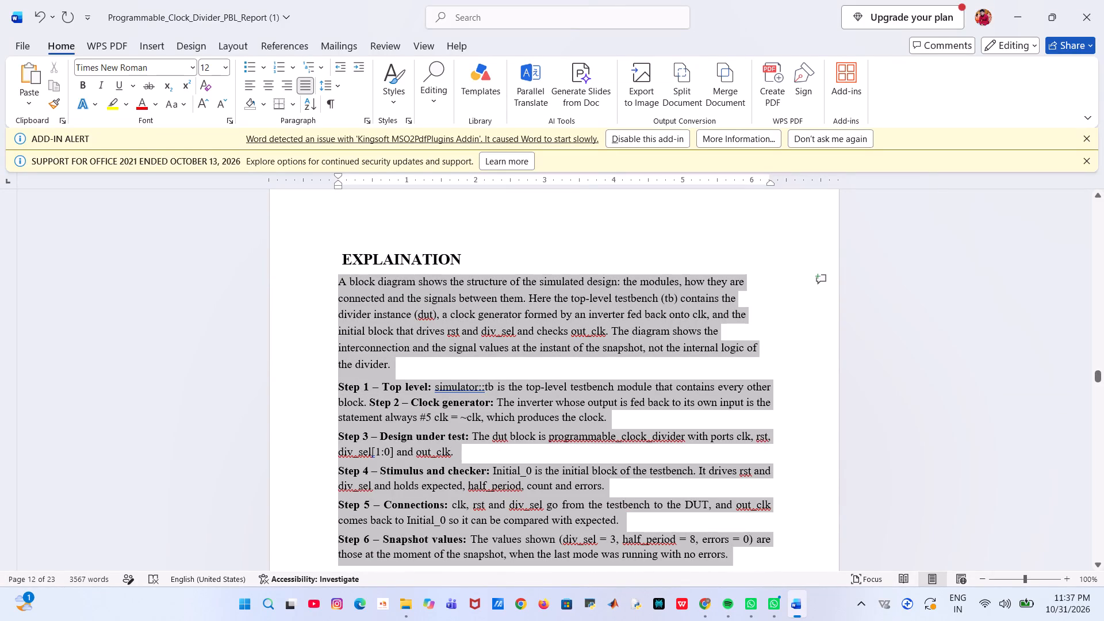
pyautogui.moveTo(752, 561); pyautogui.dragTo(752, 561)
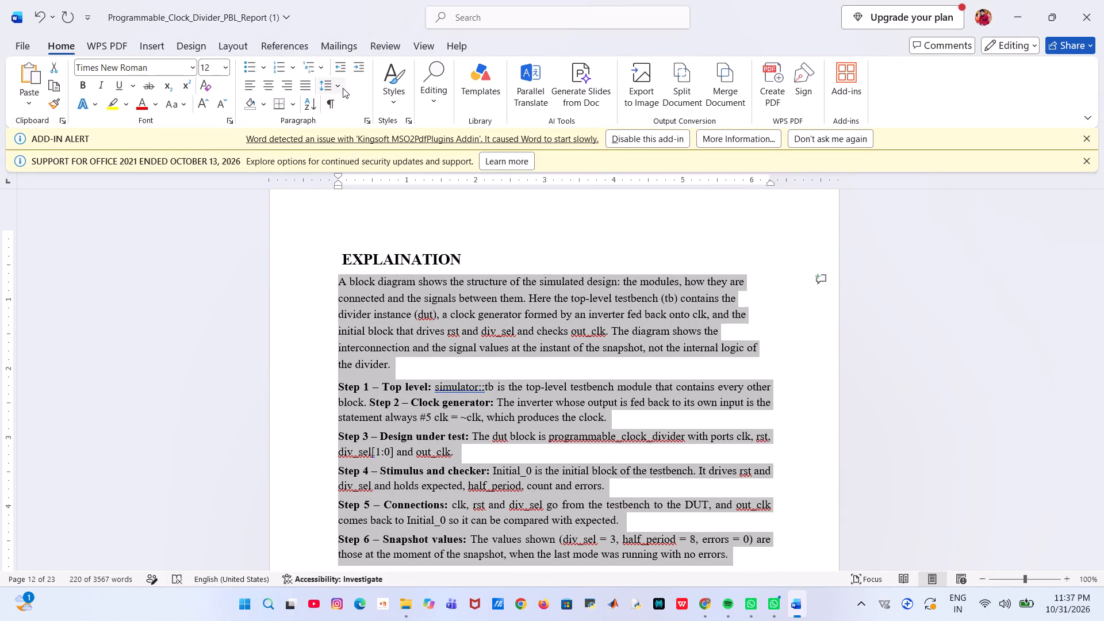
pyautogui.click(343, 88)
pyautogui.click(351, 144)
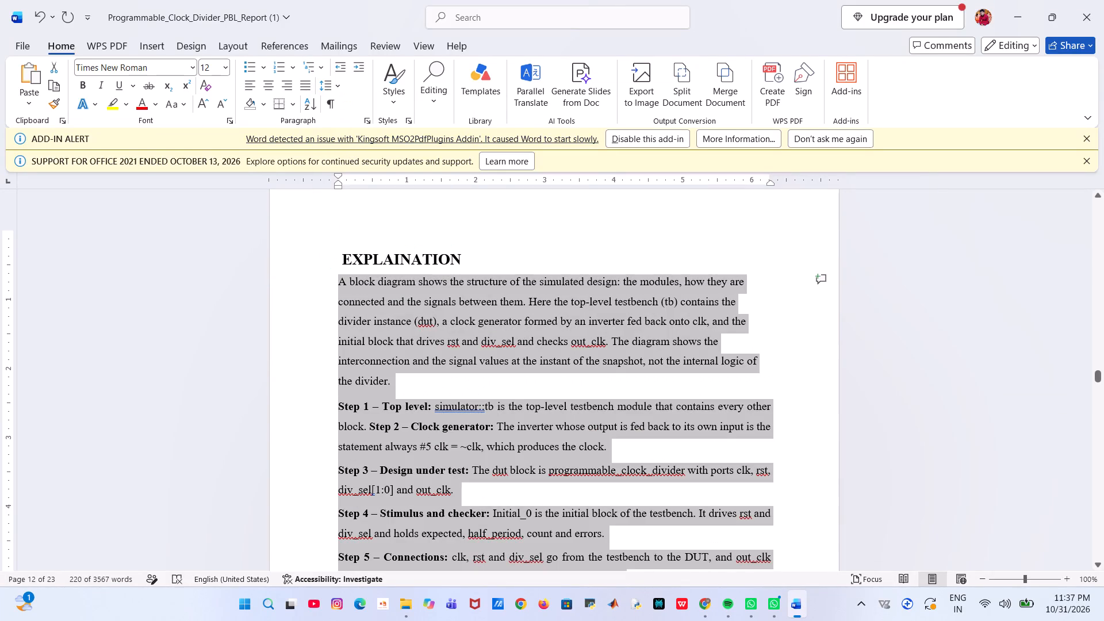
pyautogui.click(580, 234)
# Remove the leading space and the blank line before the EXPLAINATION heading on page 12.
pyautogui.click(344, 255)
pyautogui.press('BackSpace')
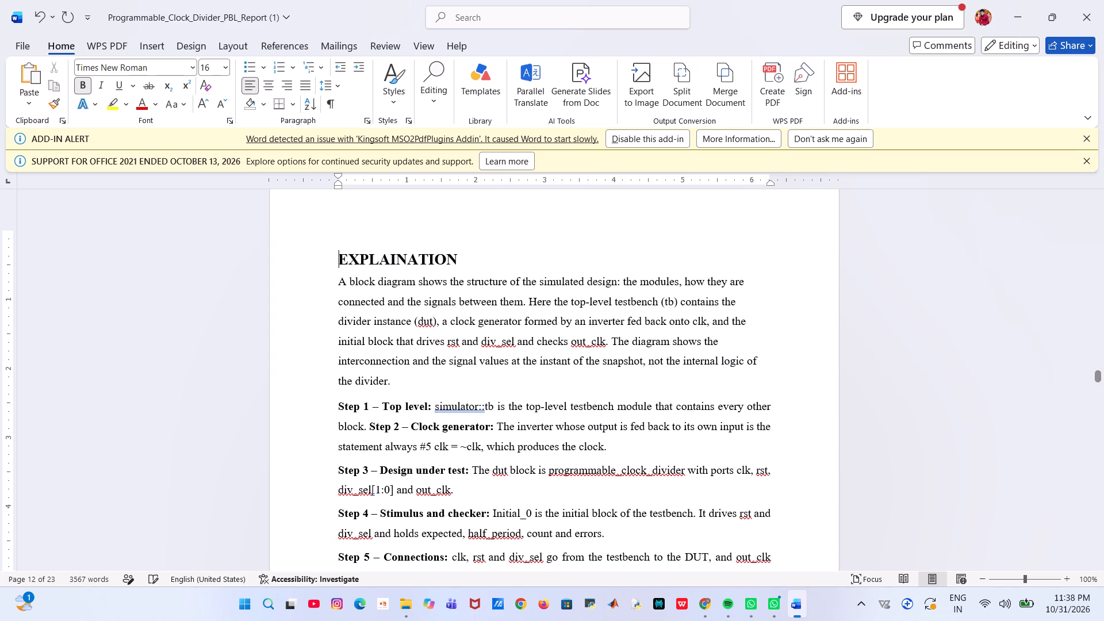
pyautogui.press('BackSpace')
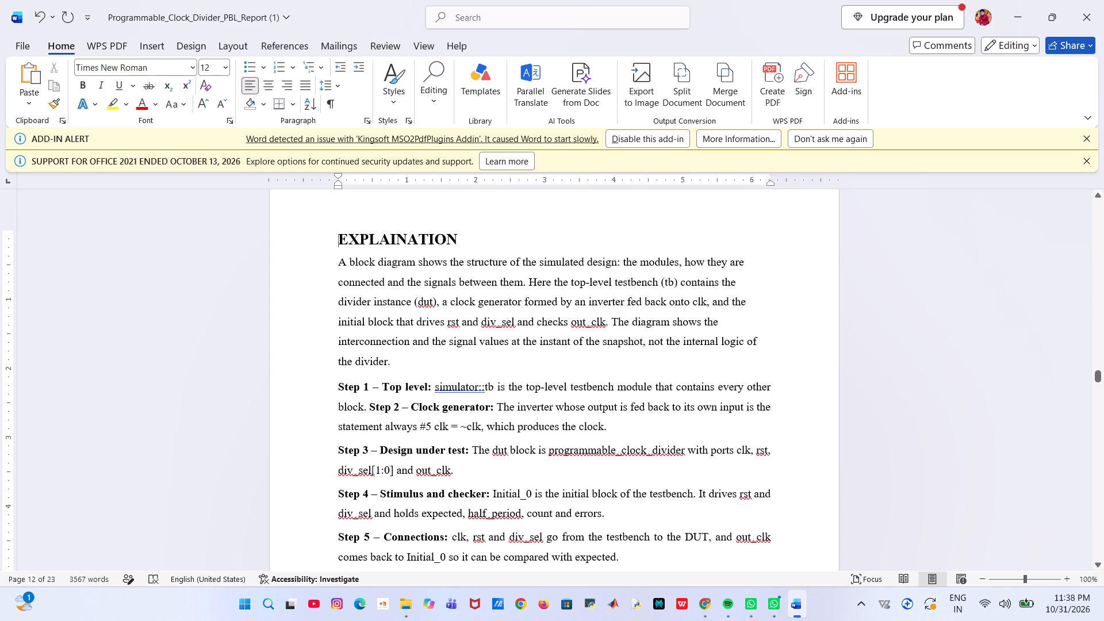
# Compare the left alignment and placement of the Block Diagram heading, its image and the EXPLAINATION heading across pages 10 to 12.
pyautogui.moveTo(1103, 379); pyautogui.dragTo(1101, 366)
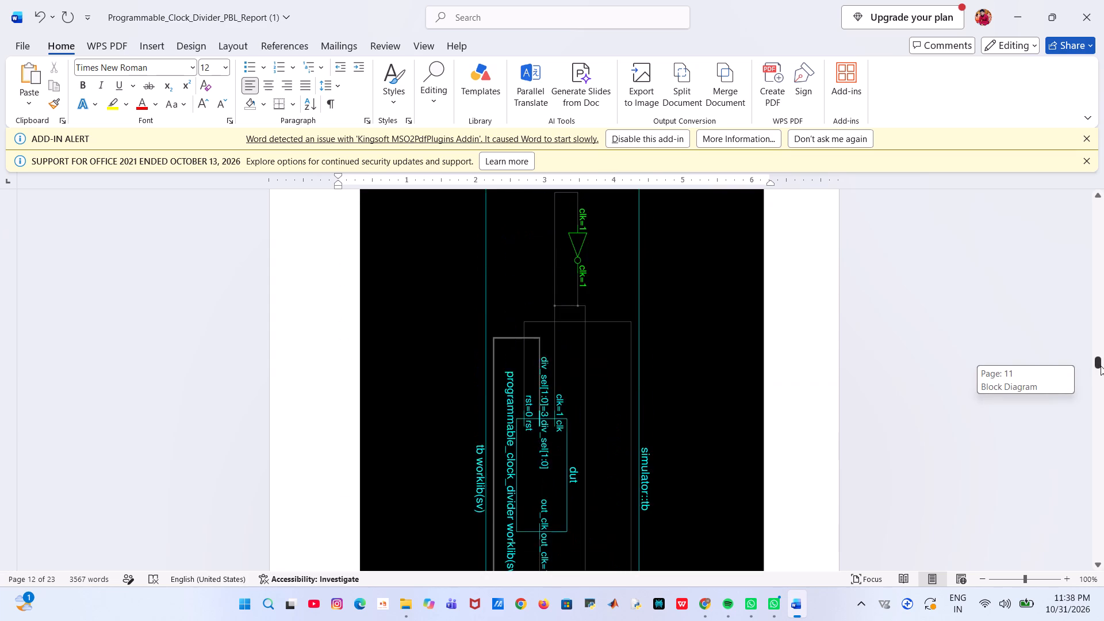
pyautogui.moveTo(1101, 366); pyautogui.dragTo(1103, 377)
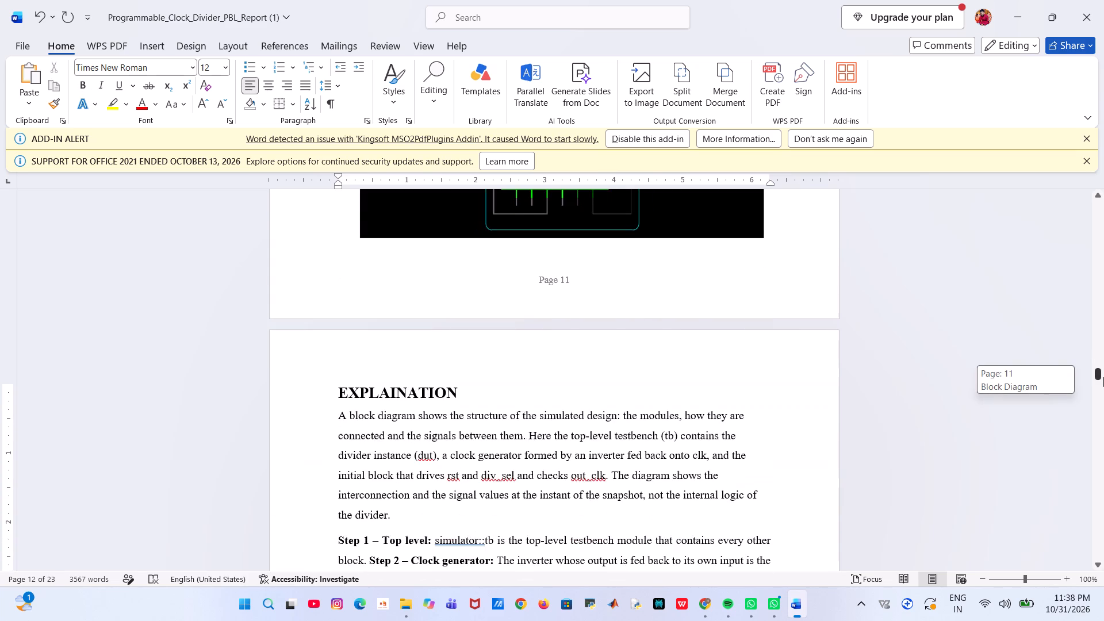
pyautogui.moveTo(1103, 377); pyautogui.dragTo(1096, 360)
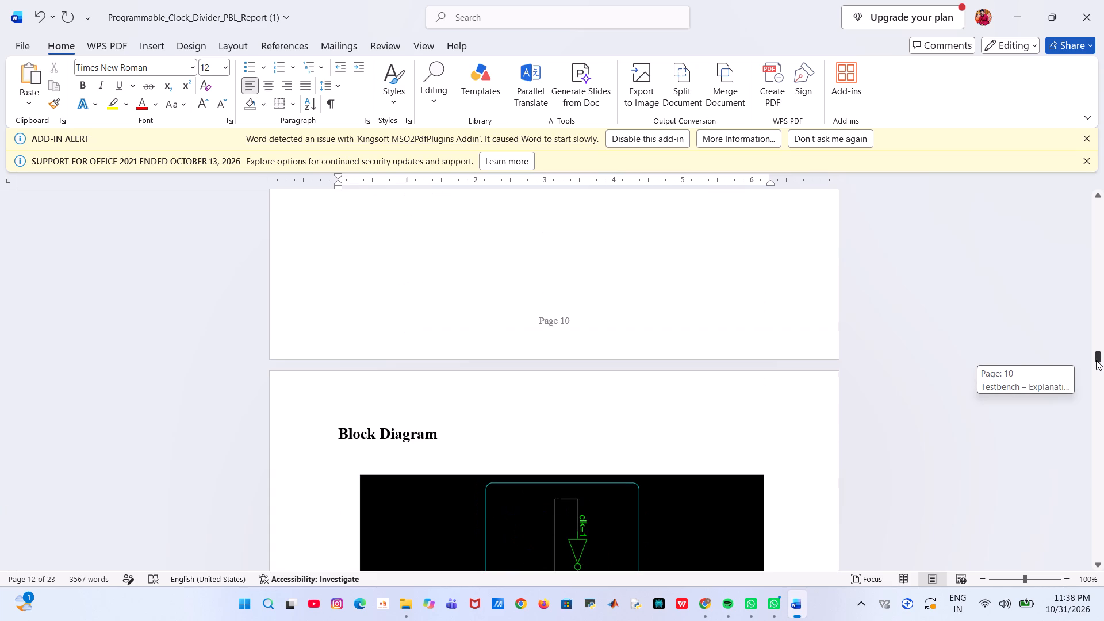
pyautogui.moveTo(1096, 360); pyautogui.dragTo(1097, 362)
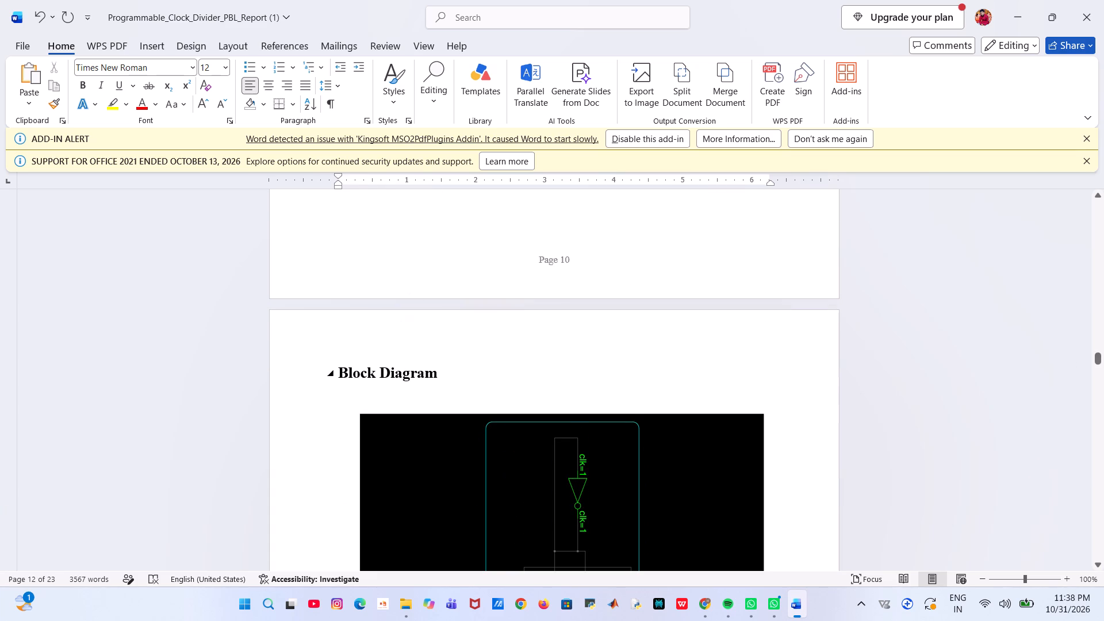
pyautogui.click(340, 371)
pyautogui.moveTo(1100, 357); pyautogui.dragTo(1101, 370)
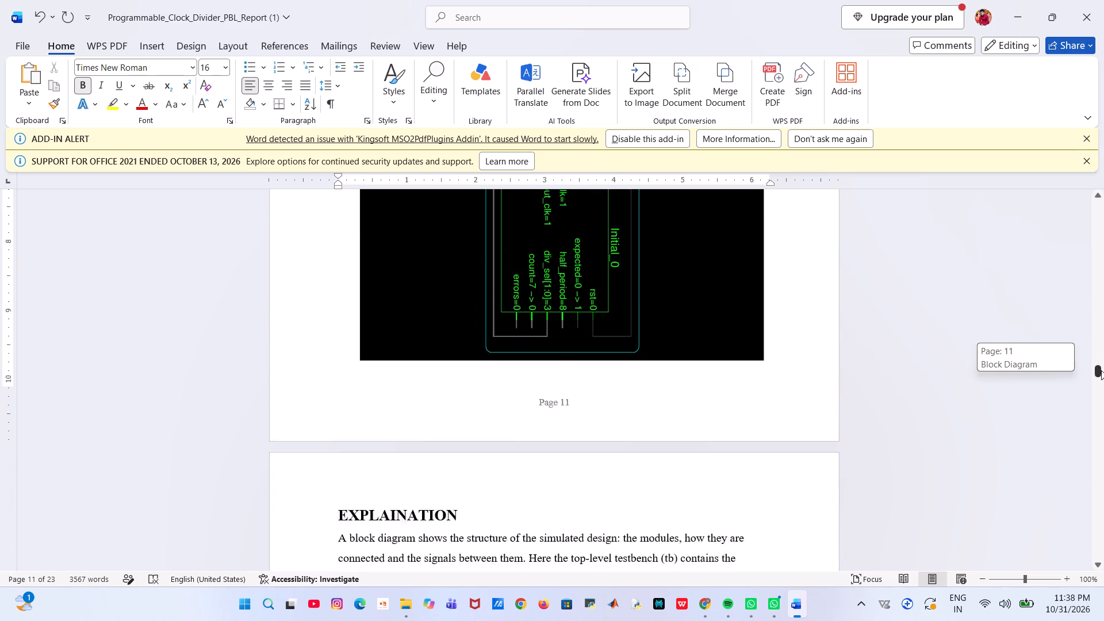
pyautogui.moveTo(1101, 370); pyautogui.dragTo(1102, 372)
pyautogui.click(335, 393)
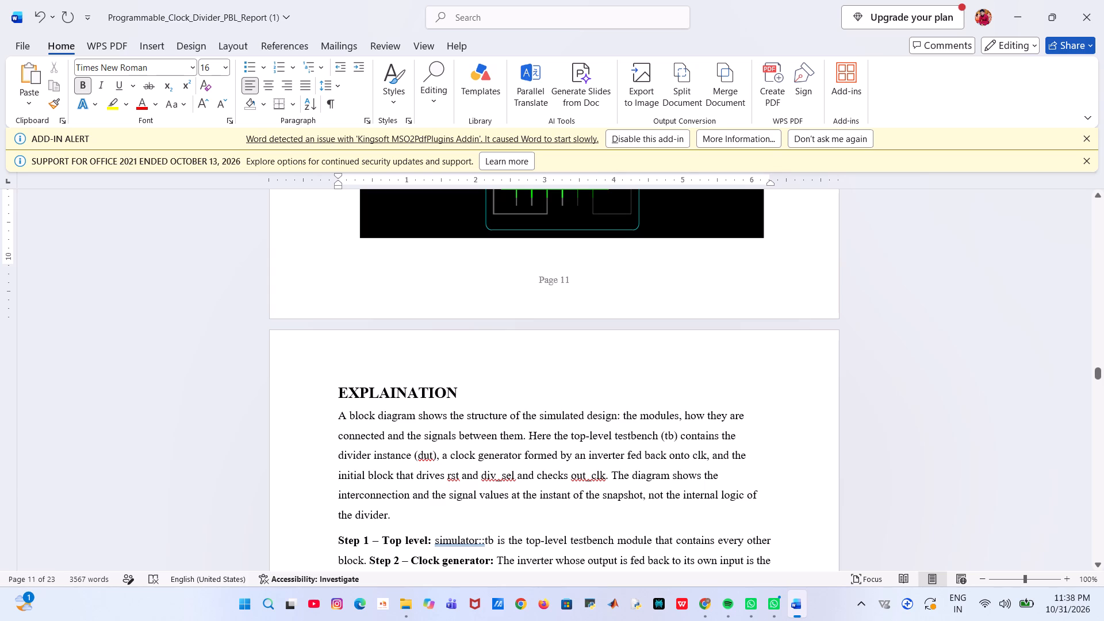
pyautogui.click(336, 177)
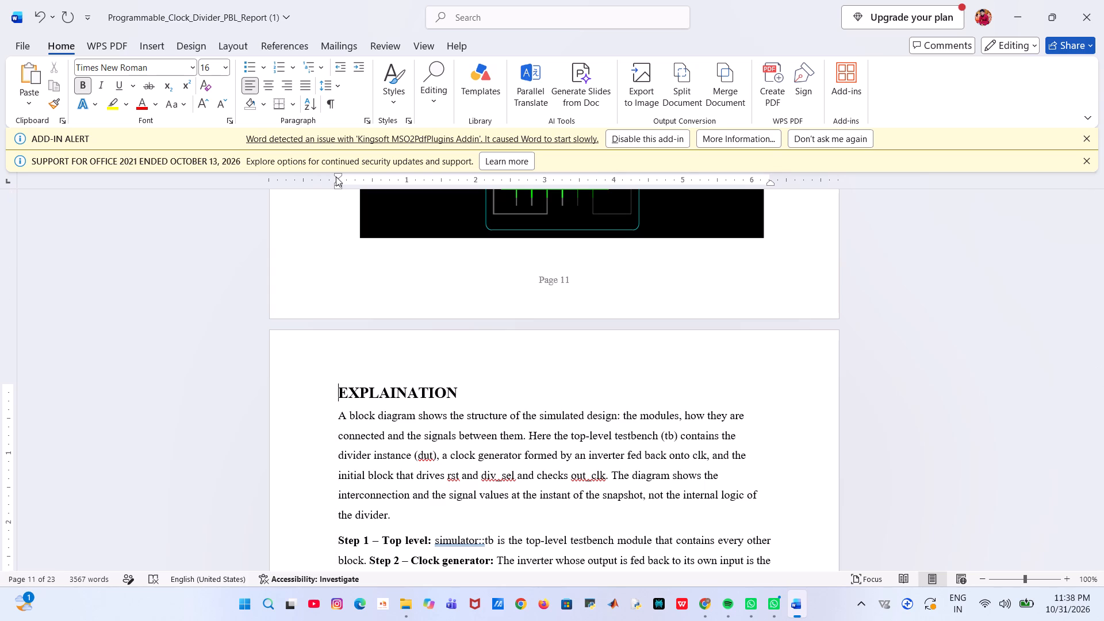
pyautogui.click(336, 177)
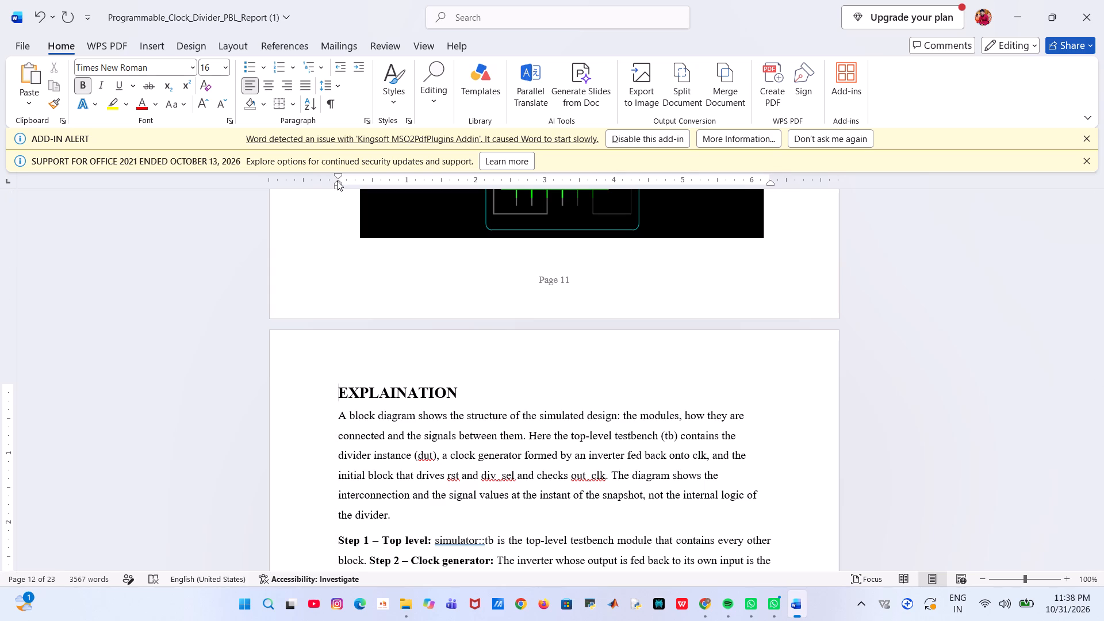
pyautogui.click(337, 181)
pyautogui.moveTo(1103, 369); pyautogui.dragTo(1103, 355)
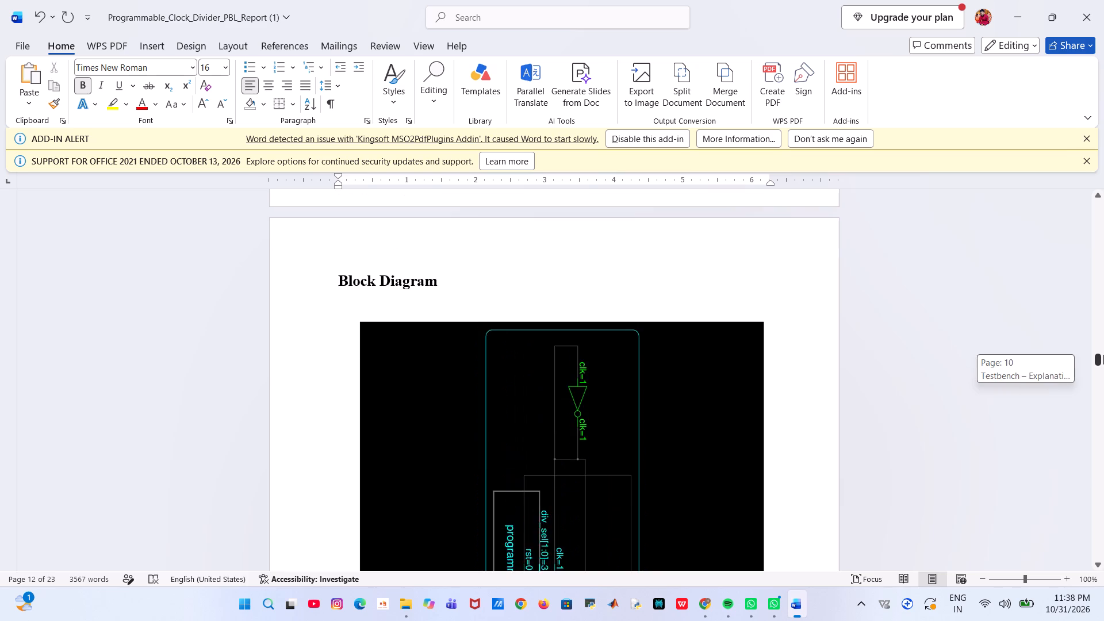
pyautogui.moveTo(1103, 355); pyautogui.dragTo(1103, 355)
pyautogui.click(340, 193)
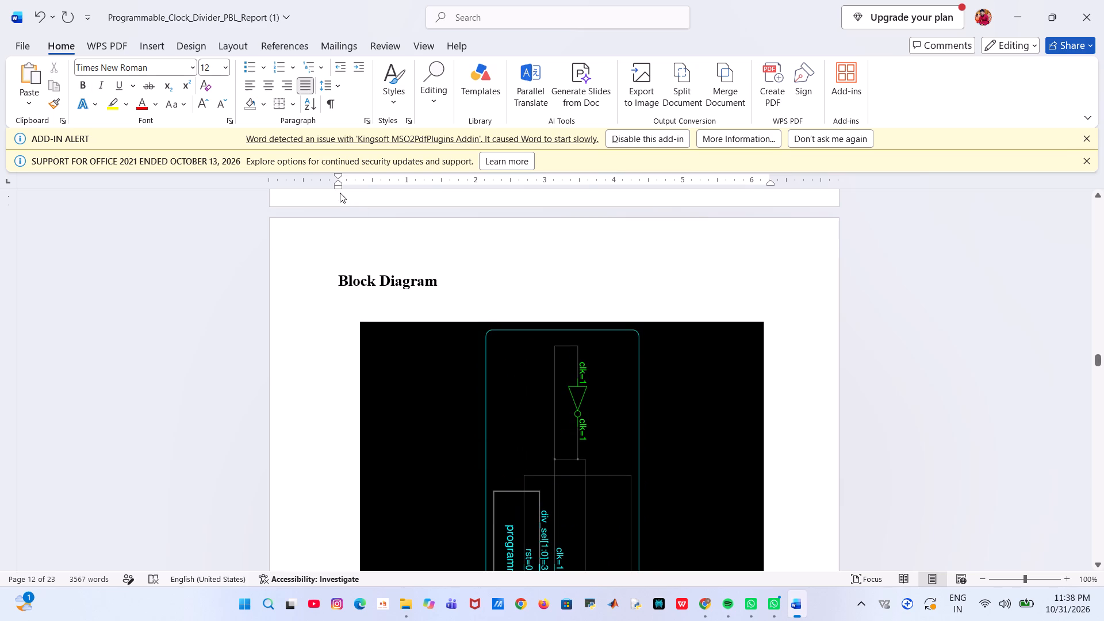
pyautogui.click(339, 187)
pyautogui.moveTo(1099, 358); pyautogui.dragTo(1102, 374)
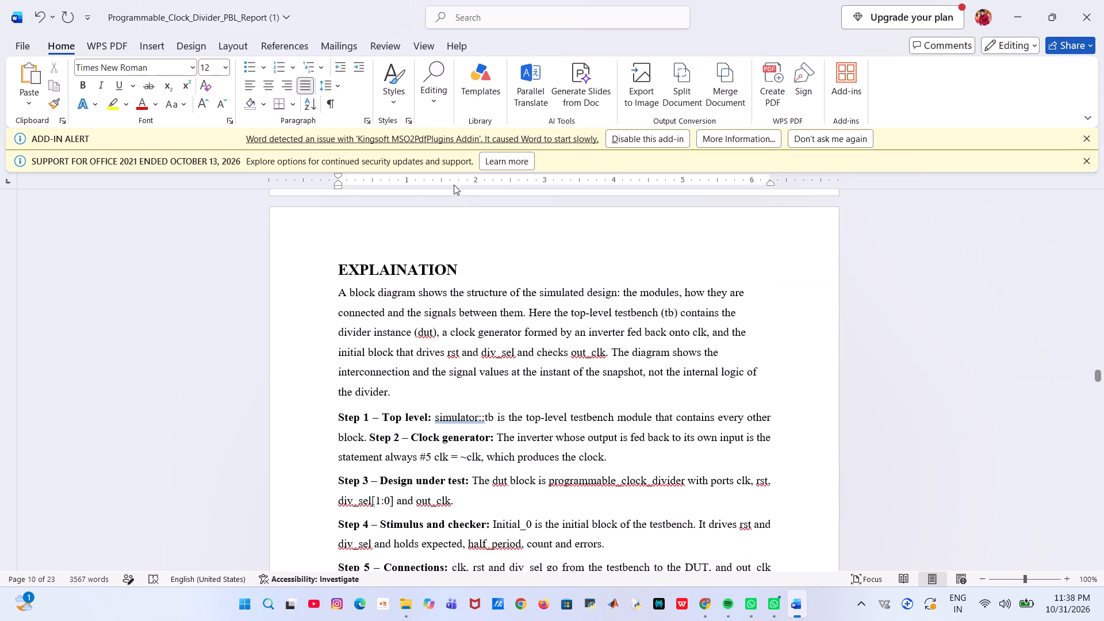
pyautogui.click(341, 189)
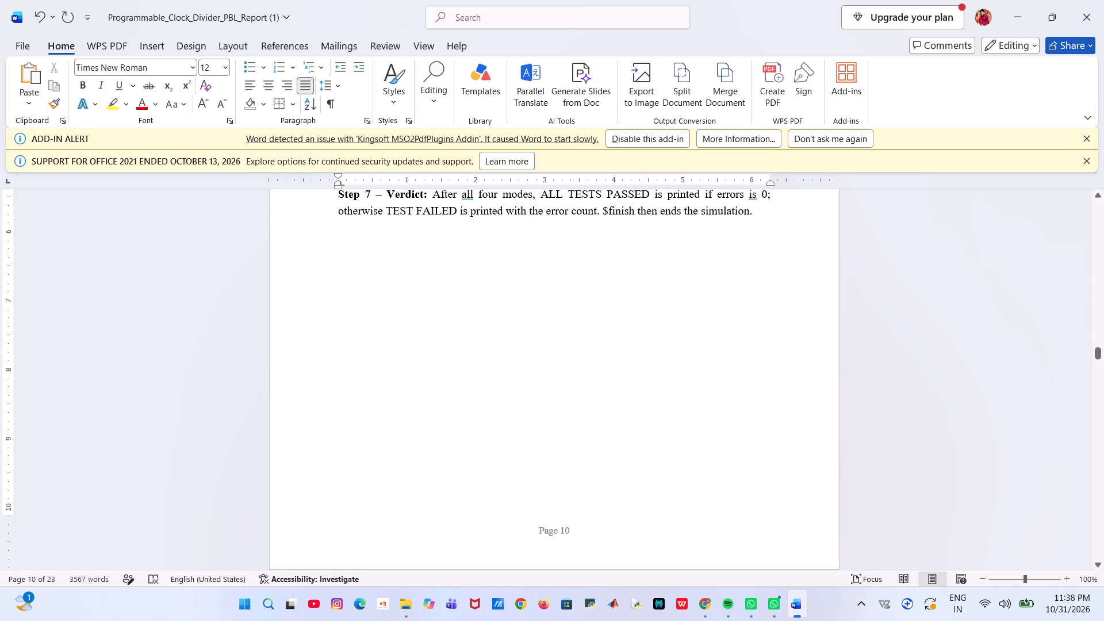
pyautogui.moveTo(1102, 356); pyautogui.dragTo(1103, 362)
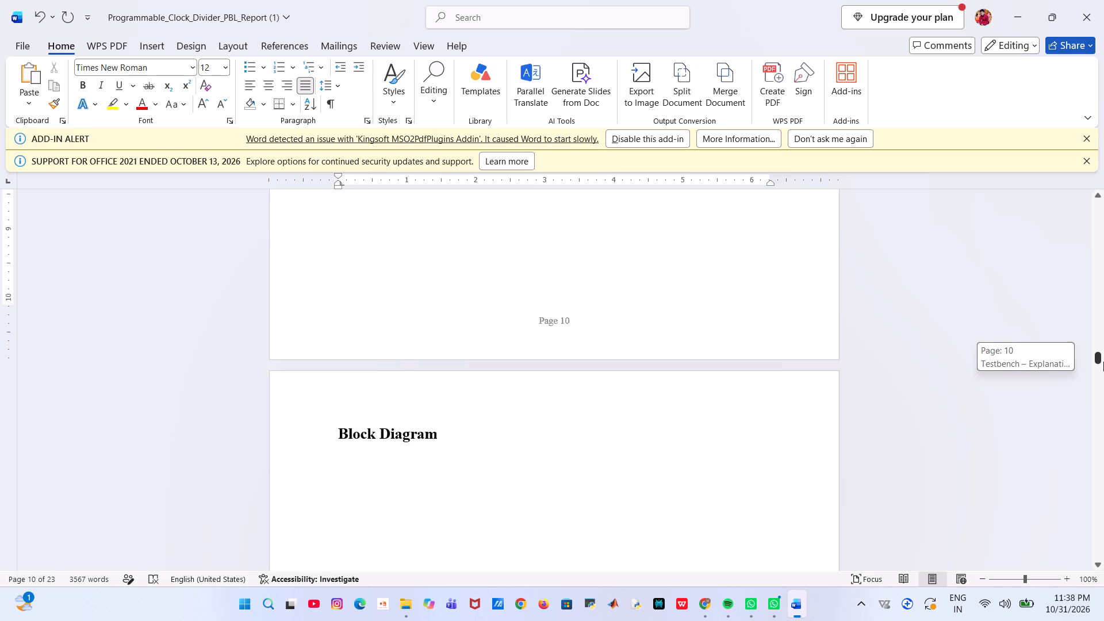
pyautogui.moveTo(1103, 362); pyautogui.dragTo(1103, 363)
pyautogui.moveTo(1103, 363); pyautogui.dragTo(1103, 376)
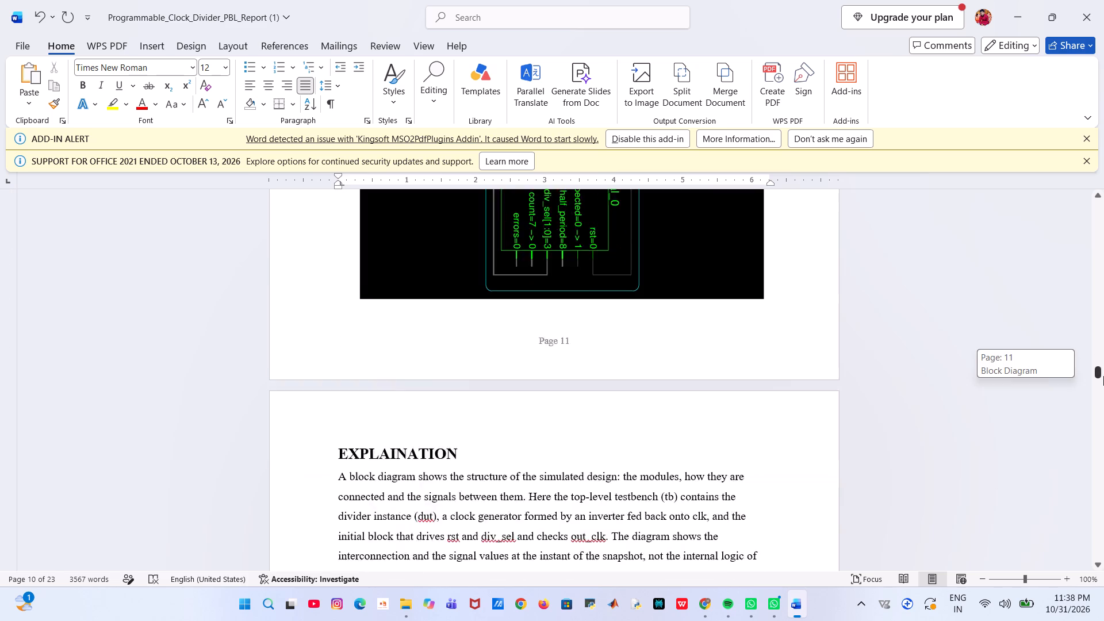
pyautogui.moveTo(1103, 376); pyautogui.dragTo(1103, 377)
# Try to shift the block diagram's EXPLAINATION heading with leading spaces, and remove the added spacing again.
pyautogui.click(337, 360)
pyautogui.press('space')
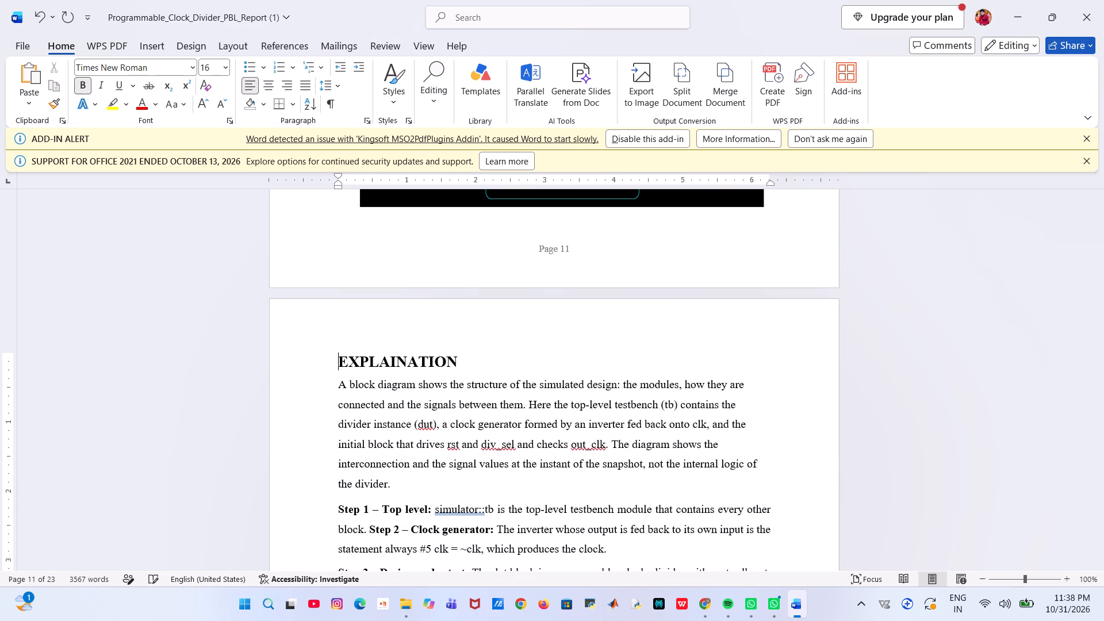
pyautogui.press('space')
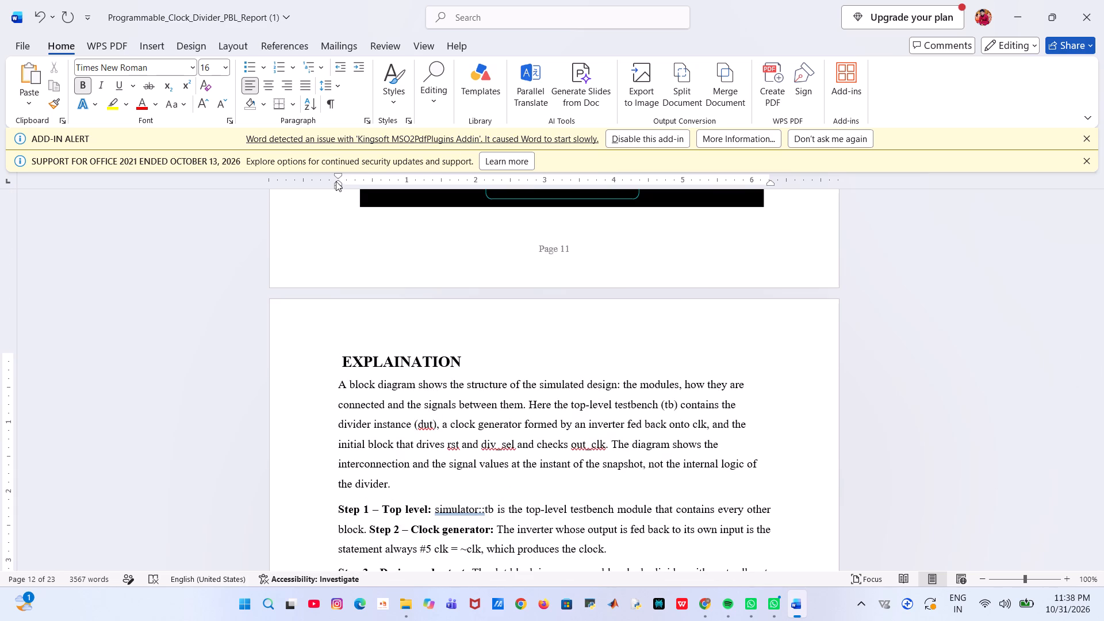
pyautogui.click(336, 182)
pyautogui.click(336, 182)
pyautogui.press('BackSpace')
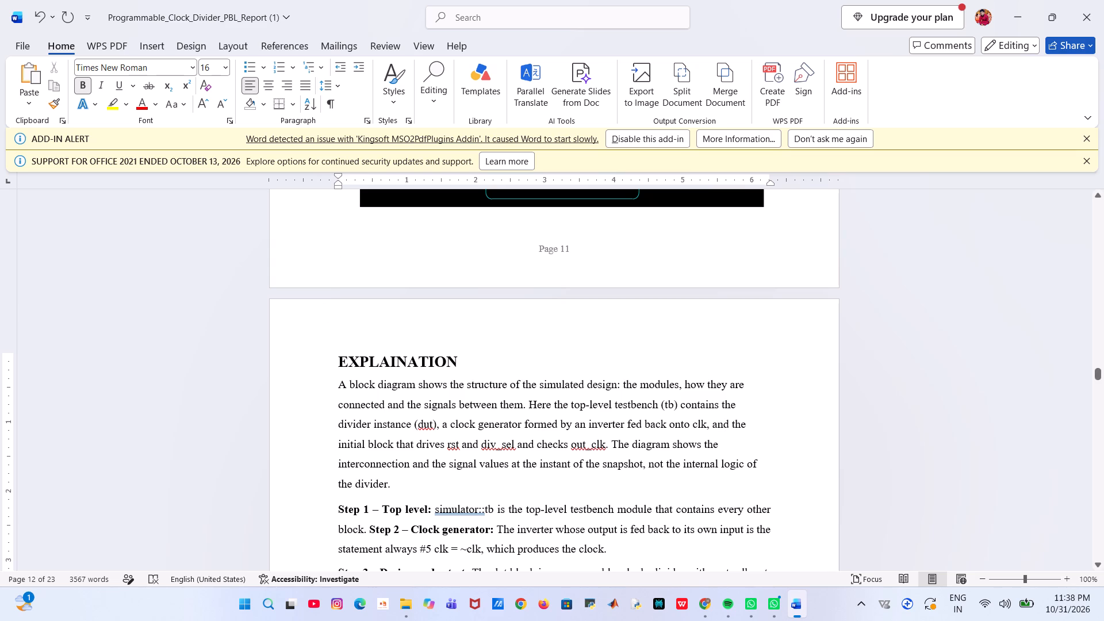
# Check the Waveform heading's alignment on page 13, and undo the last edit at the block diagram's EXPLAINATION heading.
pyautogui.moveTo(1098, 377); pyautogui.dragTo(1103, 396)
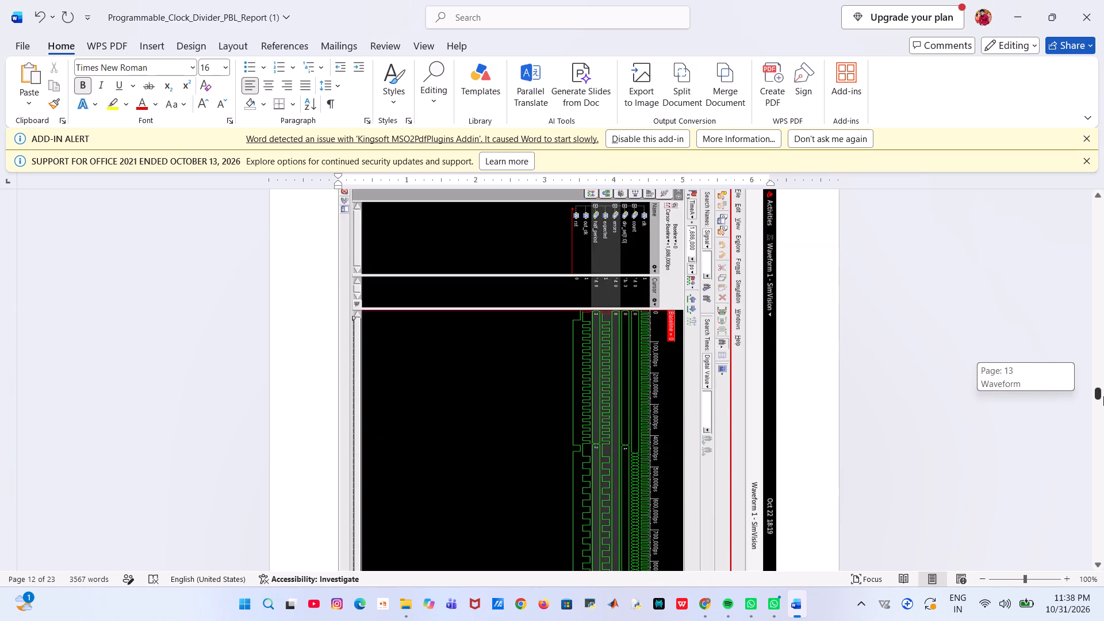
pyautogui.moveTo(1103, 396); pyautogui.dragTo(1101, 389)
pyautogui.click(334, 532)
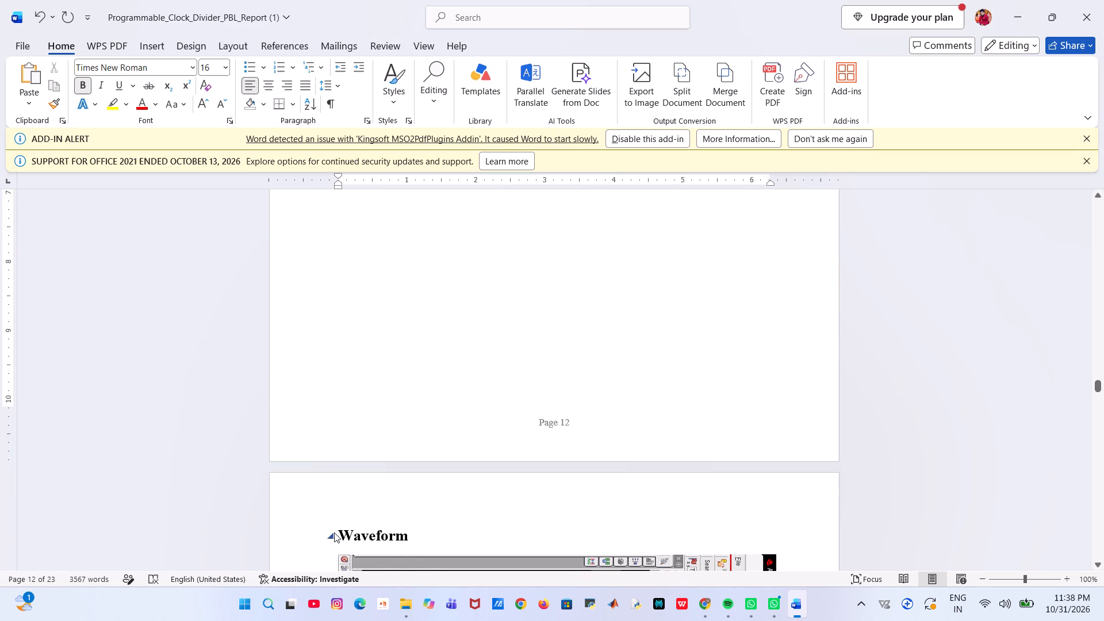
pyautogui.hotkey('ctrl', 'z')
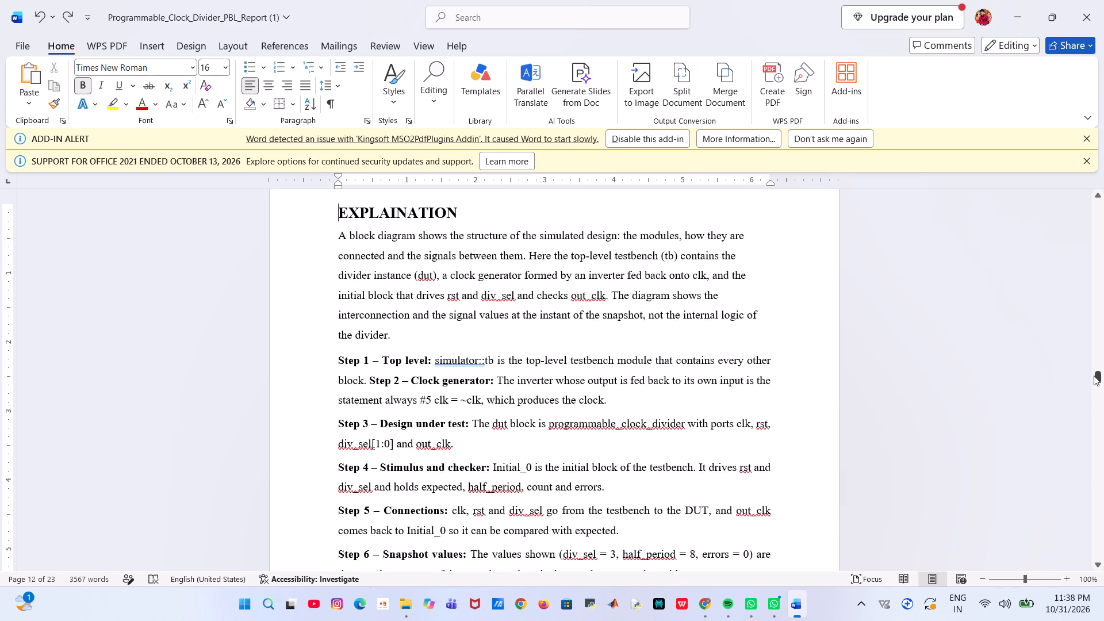
# Examine the headings and layout of the Waveform, Synthesis Reports and Netlist sections on pages 12 to 16.
pyautogui.moveTo(1094, 375); pyautogui.dragTo(1095, 388)
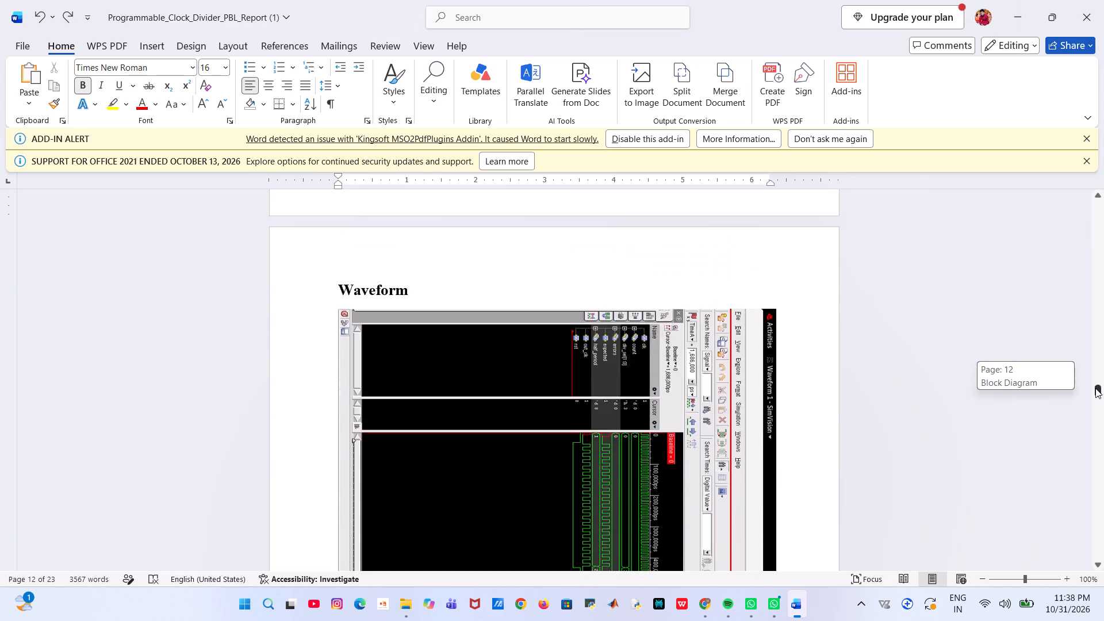
pyautogui.moveTo(1095, 388); pyautogui.dragTo(1094, 386)
pyautogui.click(338, 471)
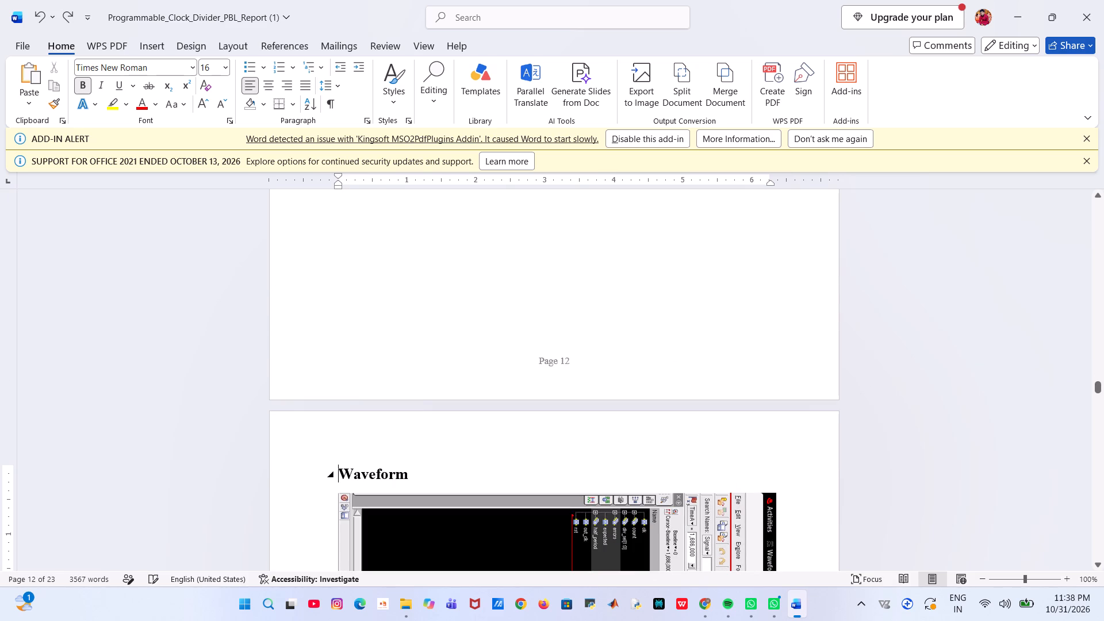
pyautogui.click(332, 190)
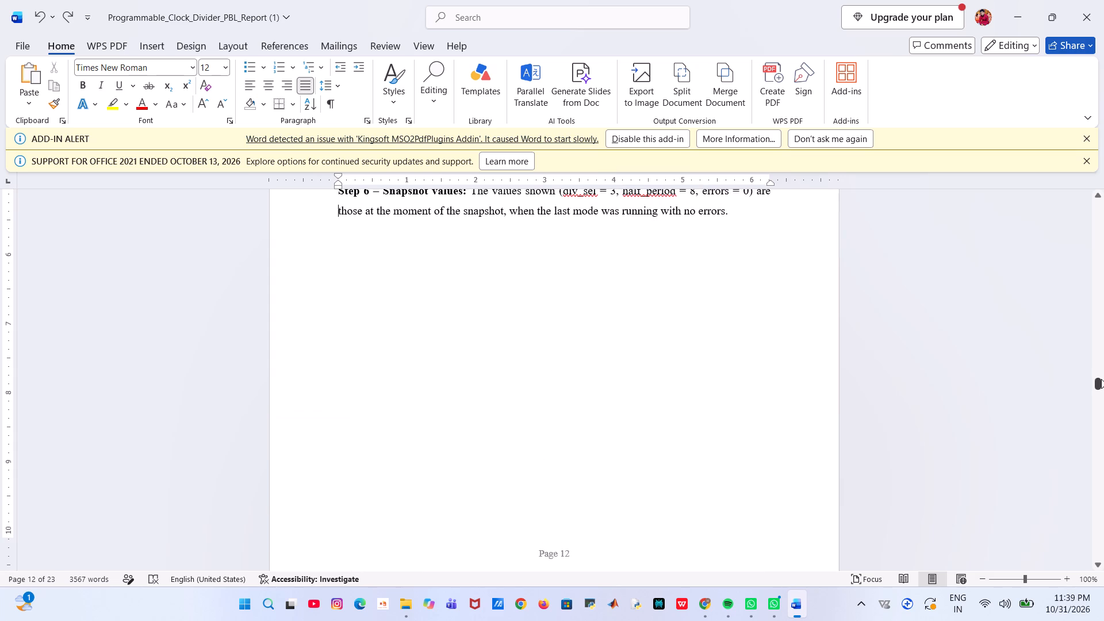
pyautogui.moveTo(1101, 379); pyautogui.dragTo(1098, 405)
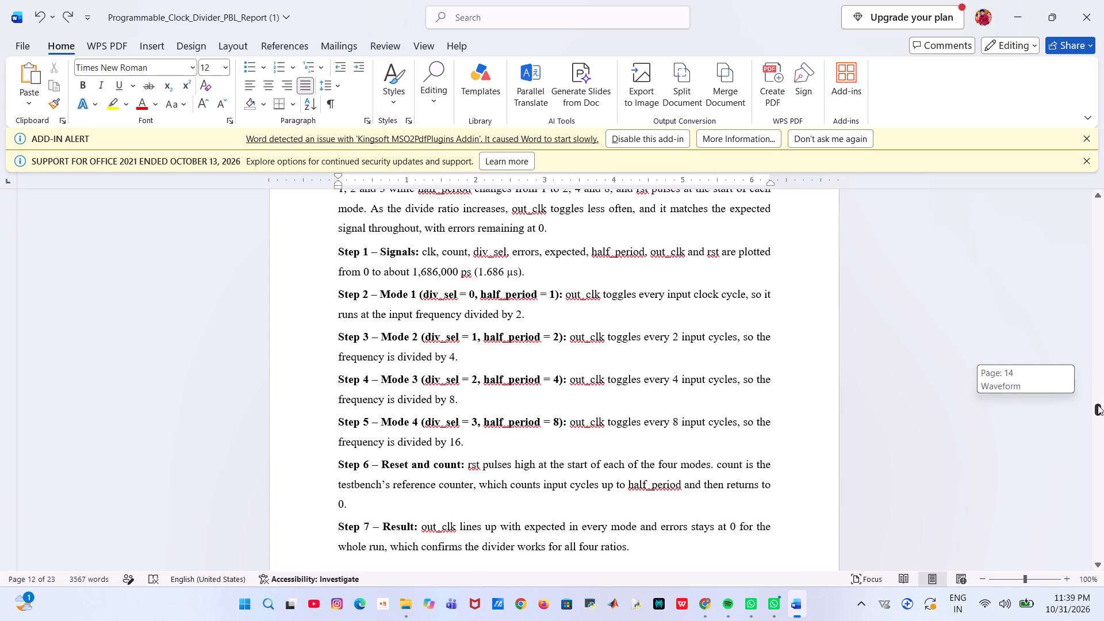
pyautogui.moveTo(1098, 405); pyautogui.dragTo(1098, 415)
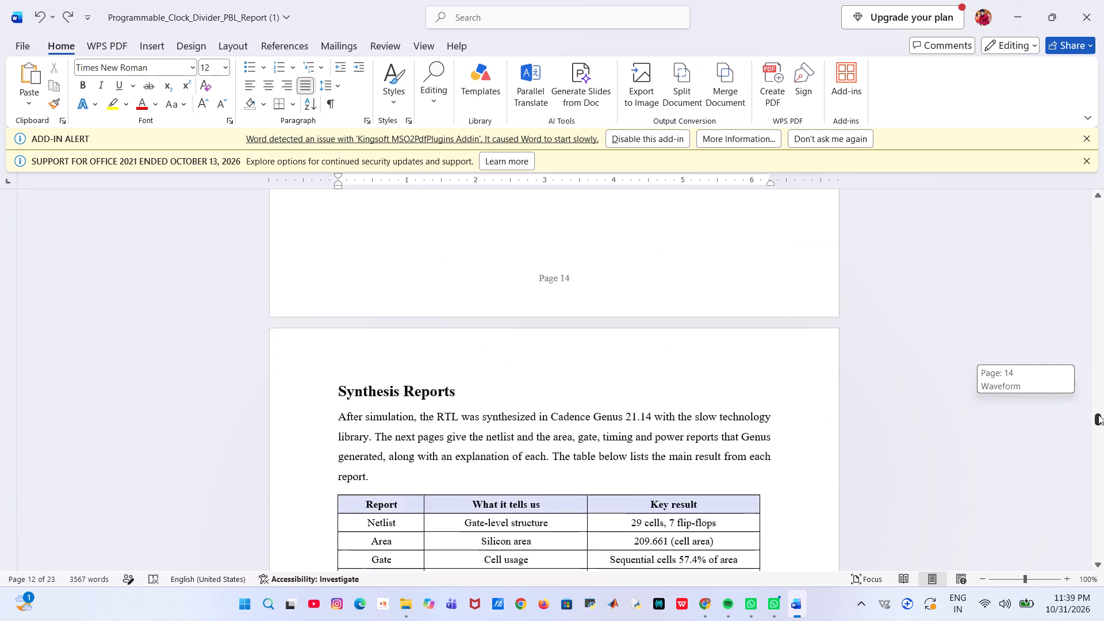
pyautogui.moveTo(1098, 415); pyautogui.dragTo(1101, 424)
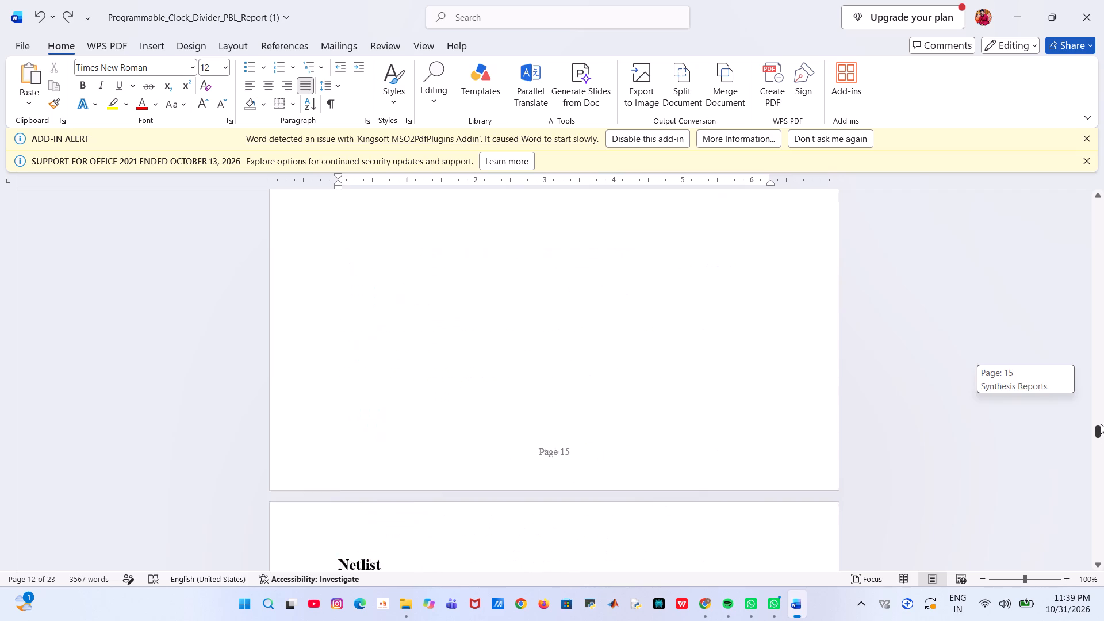
pyautogui.moveTo(1101, 424); pyautogui.dragTo(1103, 377)
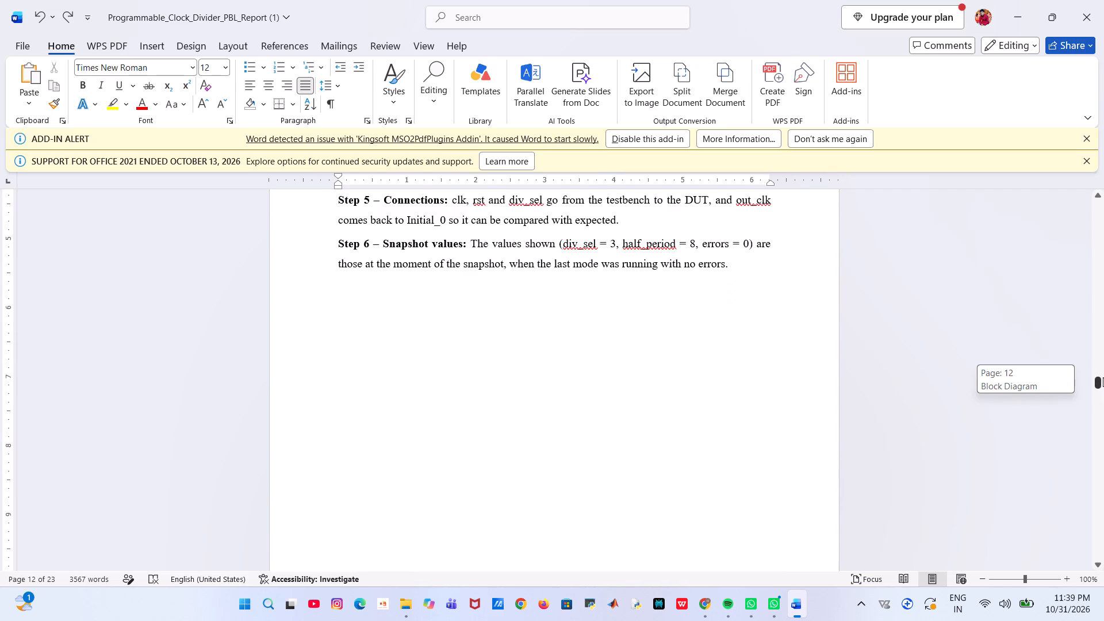
# Set the whole Testbench – Explanation section on page 10, from its heading through Step 7, to 12 pt.
pyautogui.moveTo(1103, 377); pyautogui.dragTo(1099, 343)
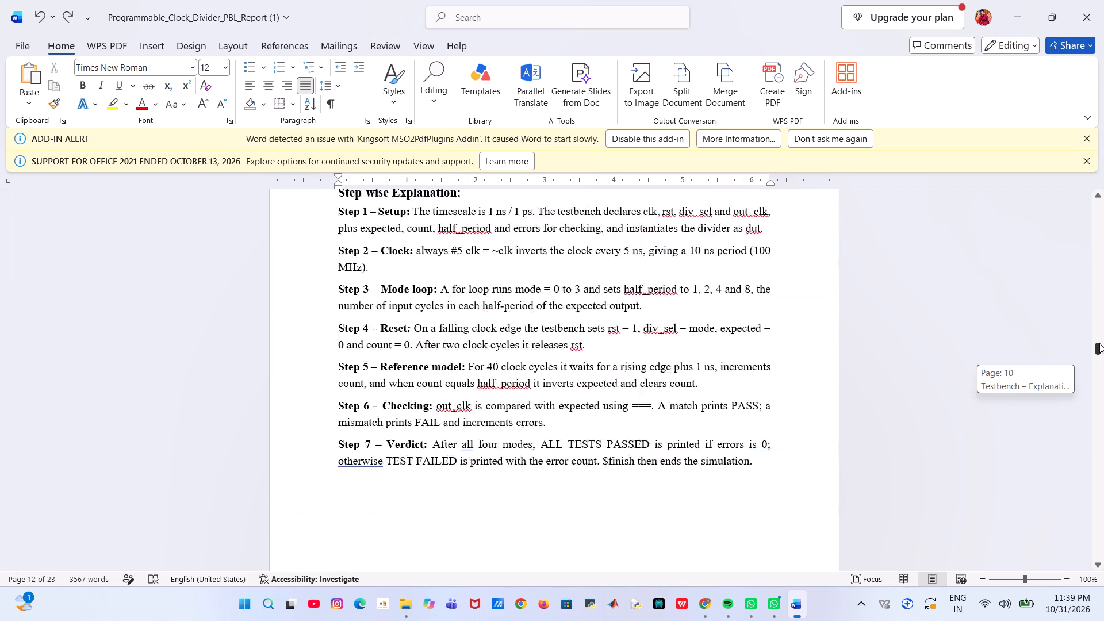
pyautogui.moveTo(1099, 343); pyautogui.dragTo(1098, 344)
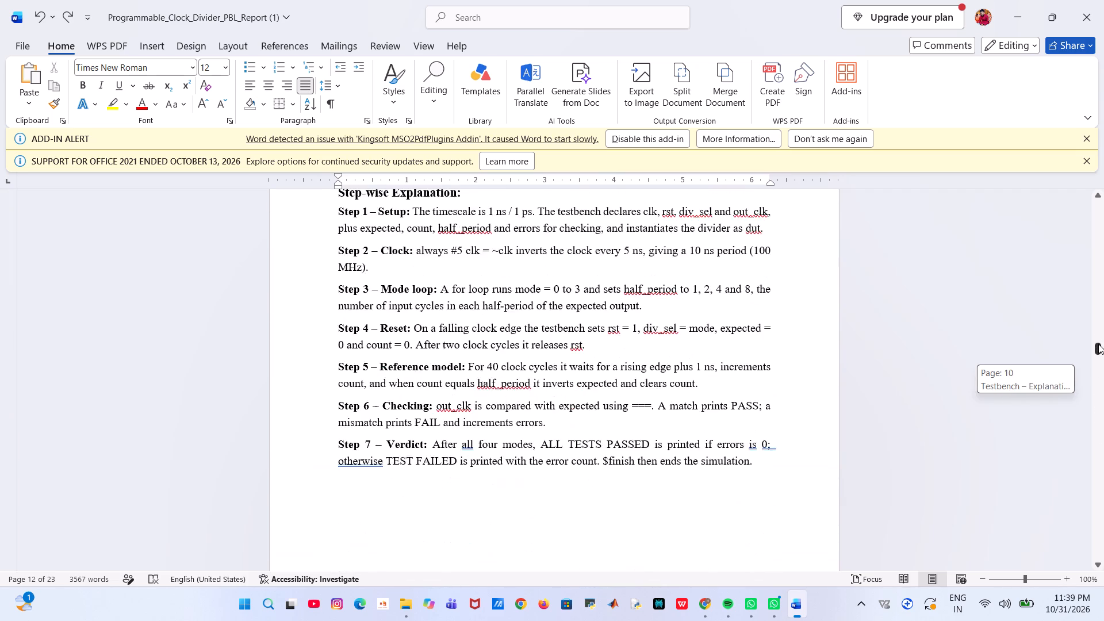
pyautogui.moveTo(1098, 344); pyautogui.dragTo(1097, 338)
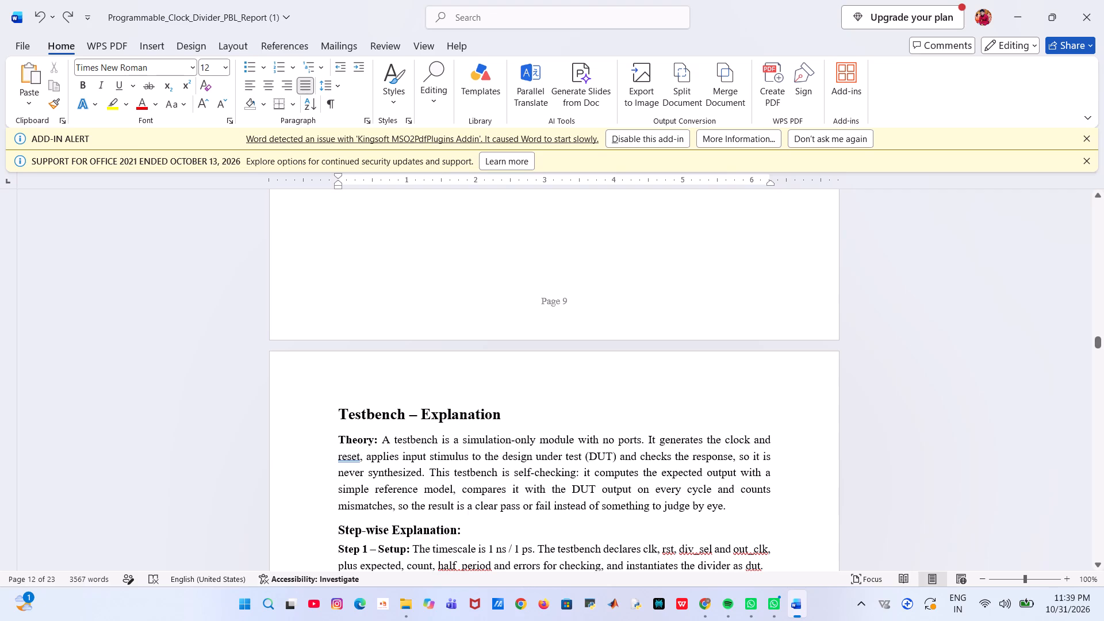
pyautogui.moveTo(340, 405); pyautogui.dragTo(727, 311)
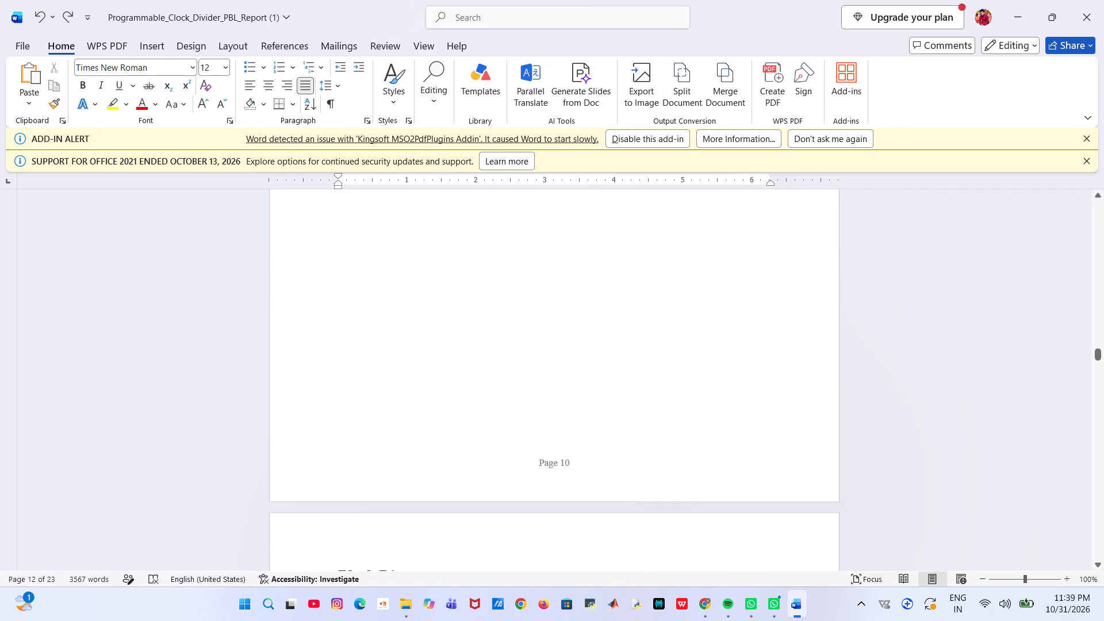
pyautogui.moveTo(727, 311); pyautogui.dragTo(796, 391)
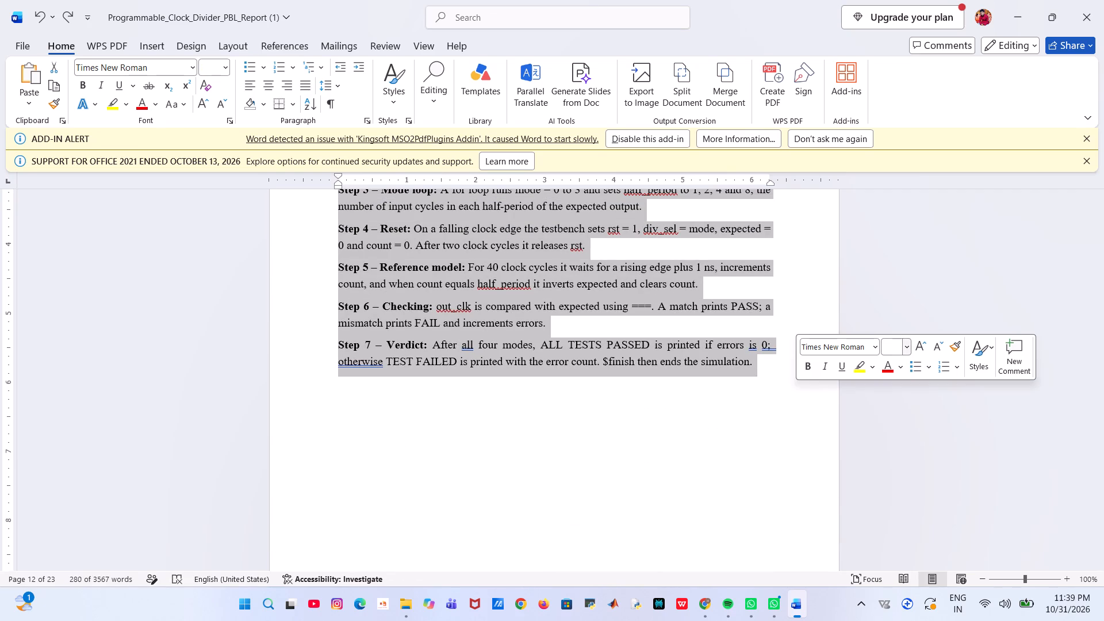
pyautogui.click(891, 347)
pyautogui.write('12')
pyautogui.press('Return')
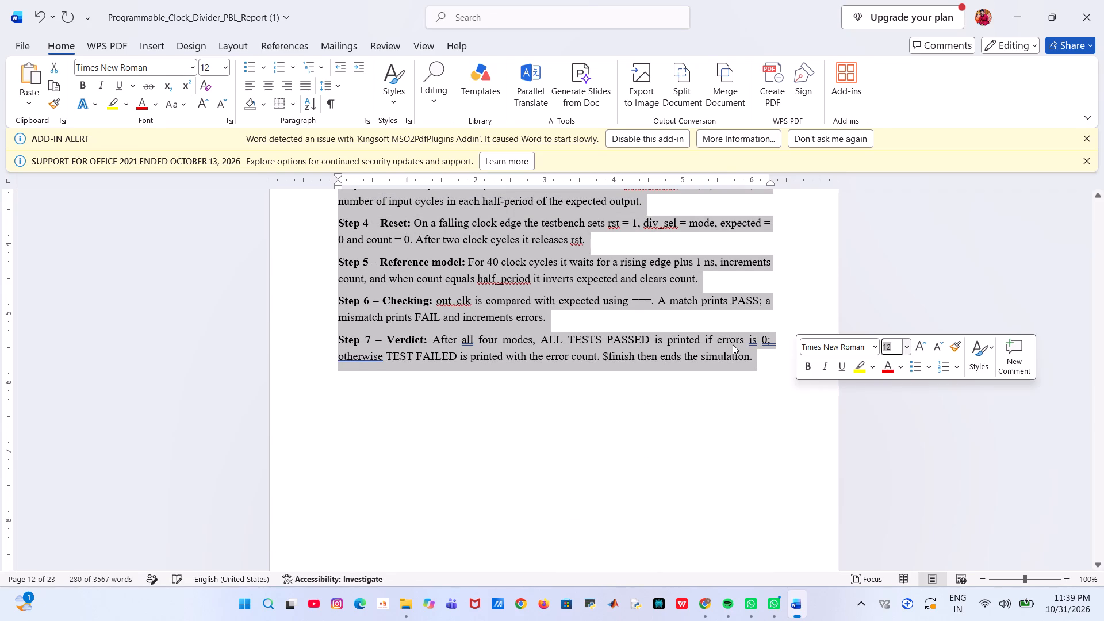
# Set the Testbench – Explanation heading on page 10 to 16 pt.
pyautogui.moveTo(1100, 350); pyautogui.dragTo(1101, 346)
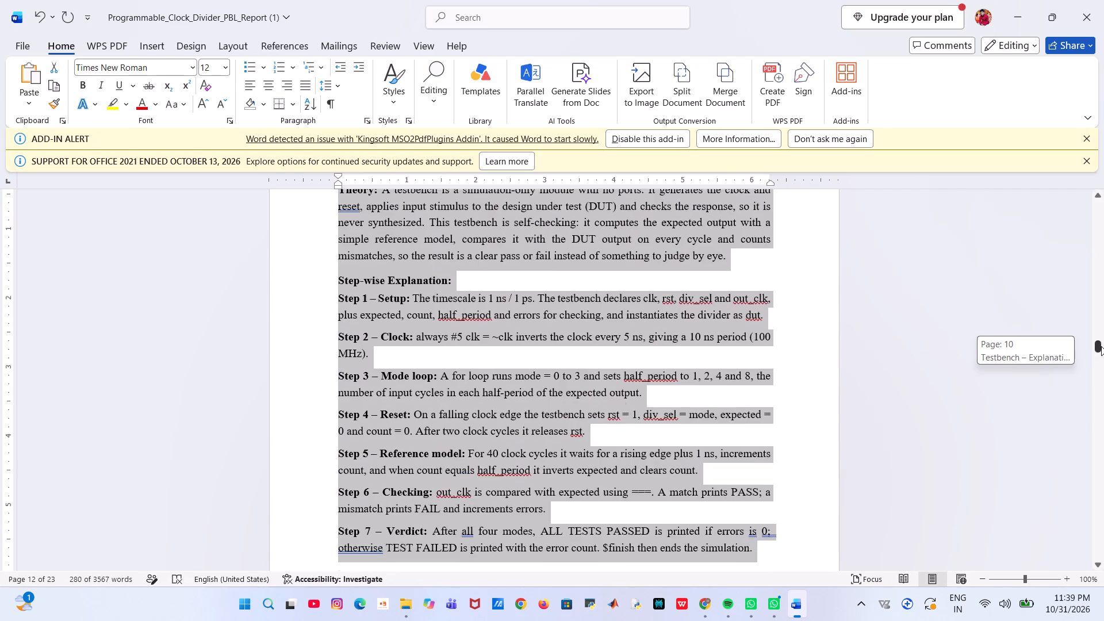
pyautogui.moveTo(1101, 346); pyautogui.dragTo(1101, 344)
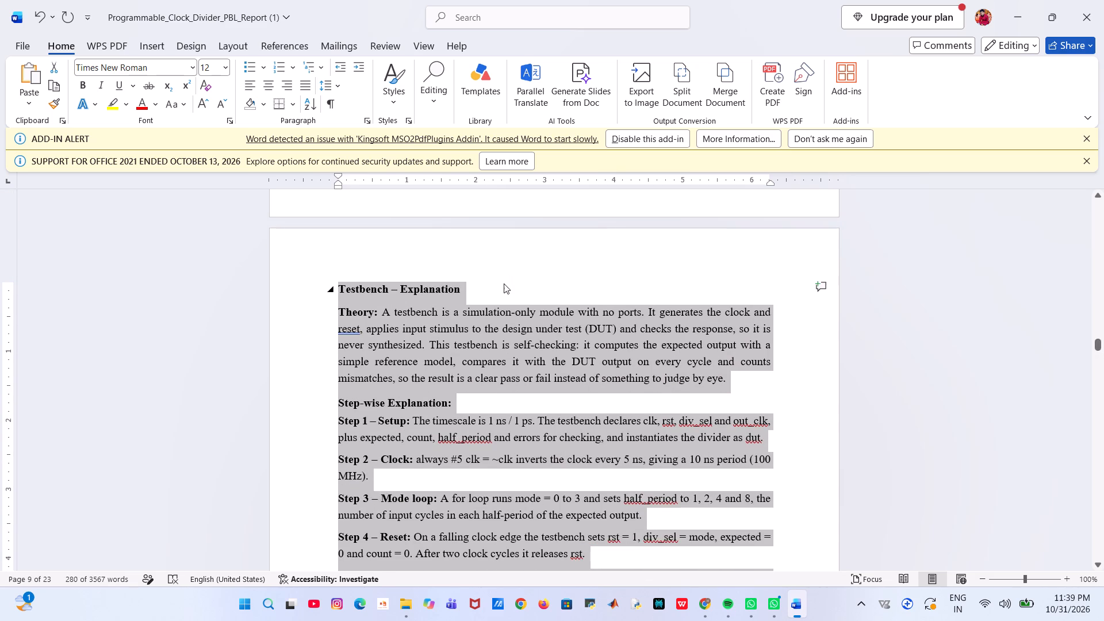
pyautogui.click(504, 283)
pyautogui.moveTo(503, 293); pyautogui.dragTo(271, 268)
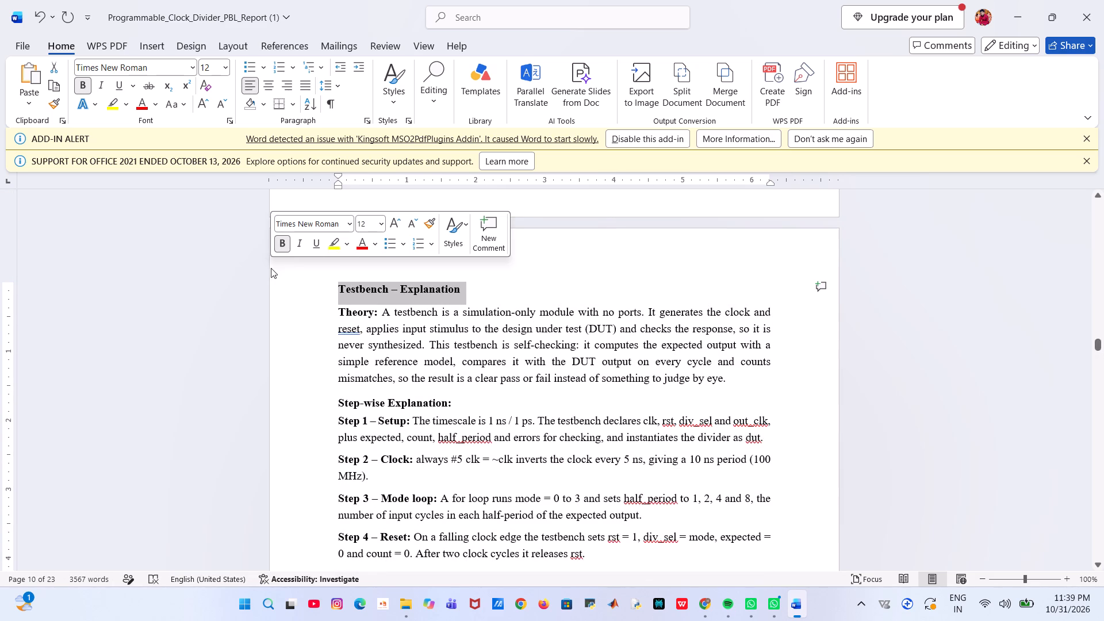
pyautogui.click(362, 223)
pyautogui.press('BackSpace')
pyautogui.write('16')
pyautogui.press('Return')
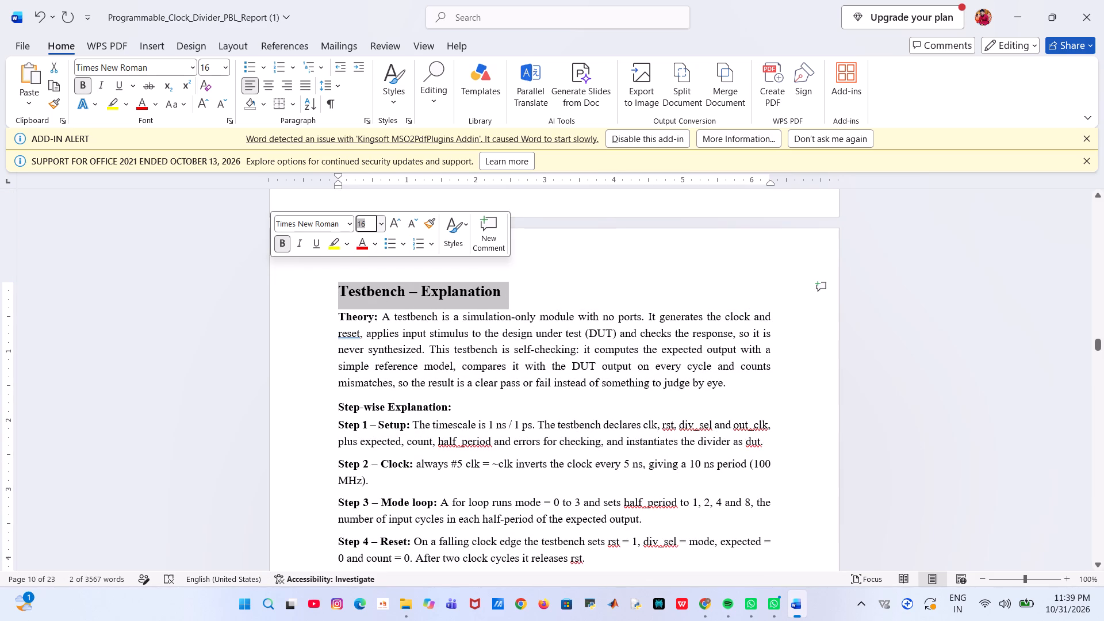
# Delete the Theory label at the start of the Testbench – Explanation paragraph.
pyautogui.moveTo(379, 318); pyautogui.dragTo(326, 318)
pyautogui.press('BackSpace')
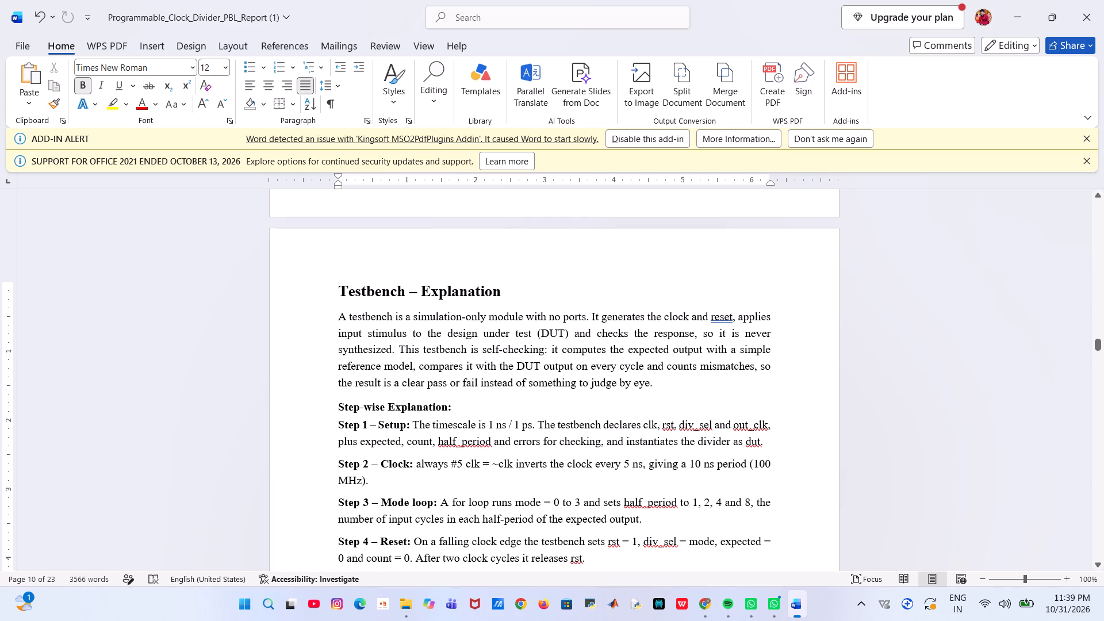
# Set the Step-wise Explanation subheading in the Testbench – Explanation section to 13 pt.
pyautogui.moveTo(469, 407); pyautogui.dragTo(285, 412)
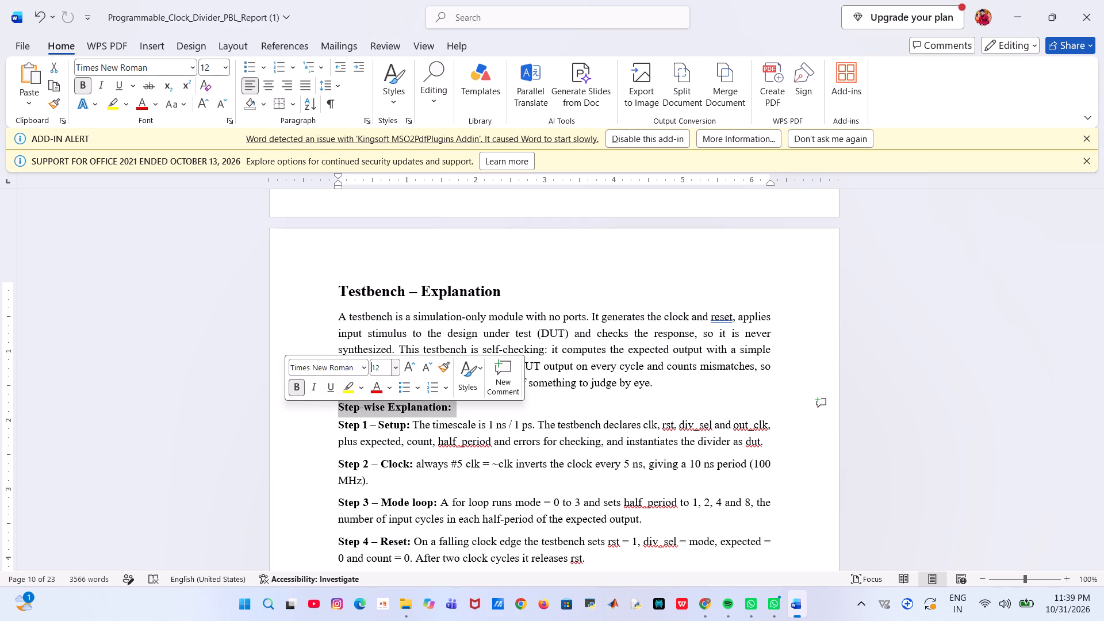
pyautogui.click(385, 363)
pyautogui.press('BackSpace')
pyautogui.write('13')
pyautogui.press('Return')
pyautogui.click(452, 371)
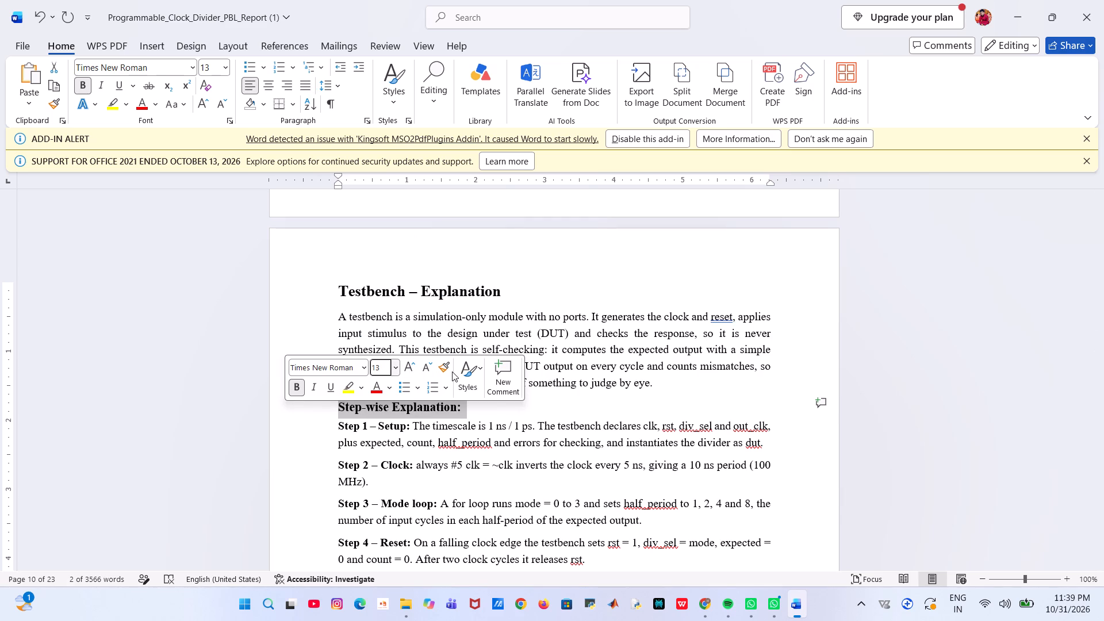
pyautogui.click(577, 389)
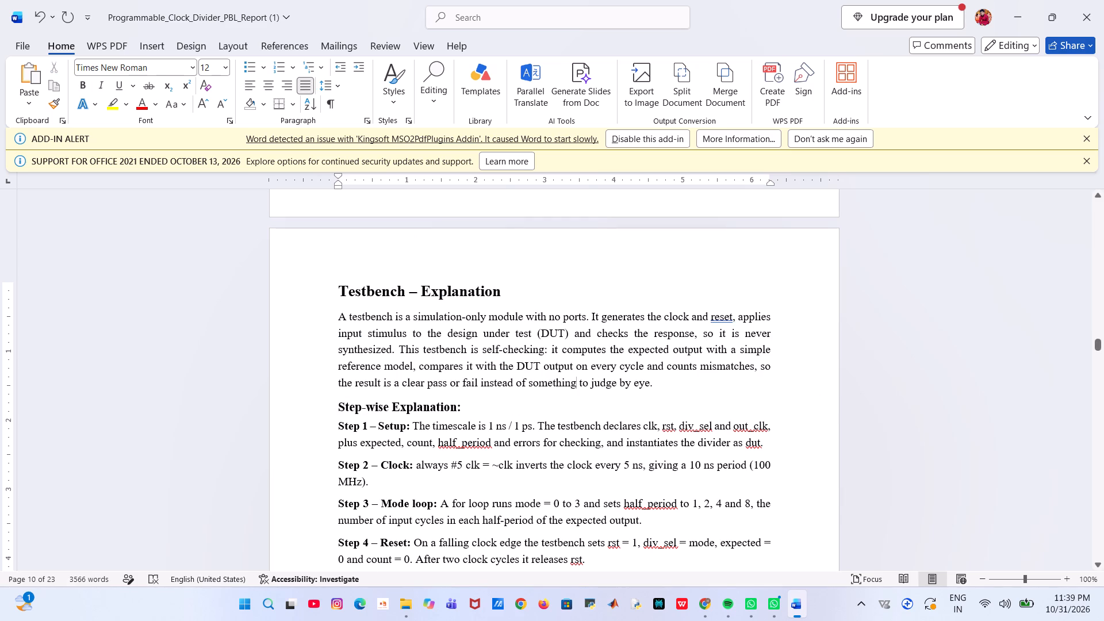
# Apply 1.5 line spacing to the entire SystemVerilog Code (RTL) listing on page 6, from the timescale line through endmodule.
pyautogui.moveTo(1101, 347); pyautogui.dragTo(1103, 359)
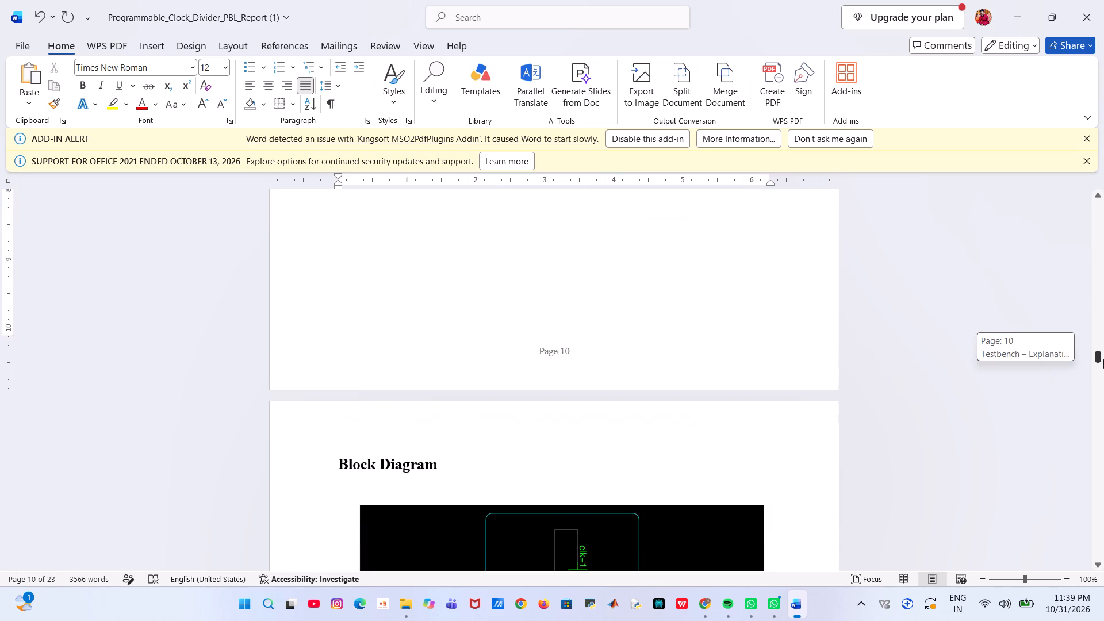
pyautogui.moveTo(1103, 359); pyautogui.dragTo(1097, 342)
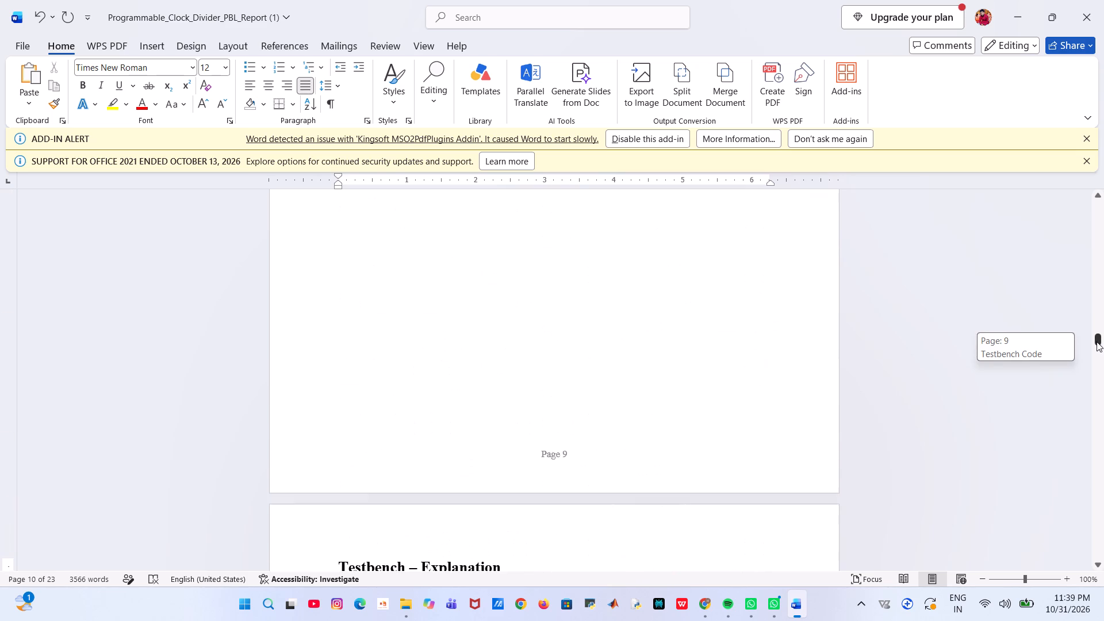
pyautogui.moveTo(1097, 342); pyautogui.dragTo(1088, 306)
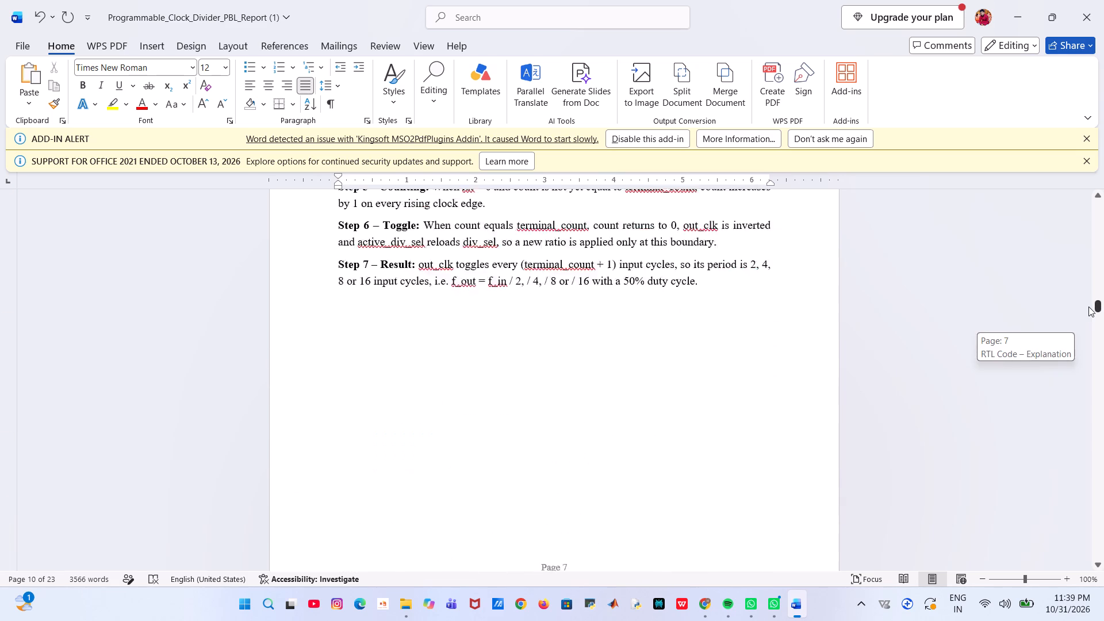
pyautogui.moveTo(1088, 306); pyautogui.dragTo(1086, 275)
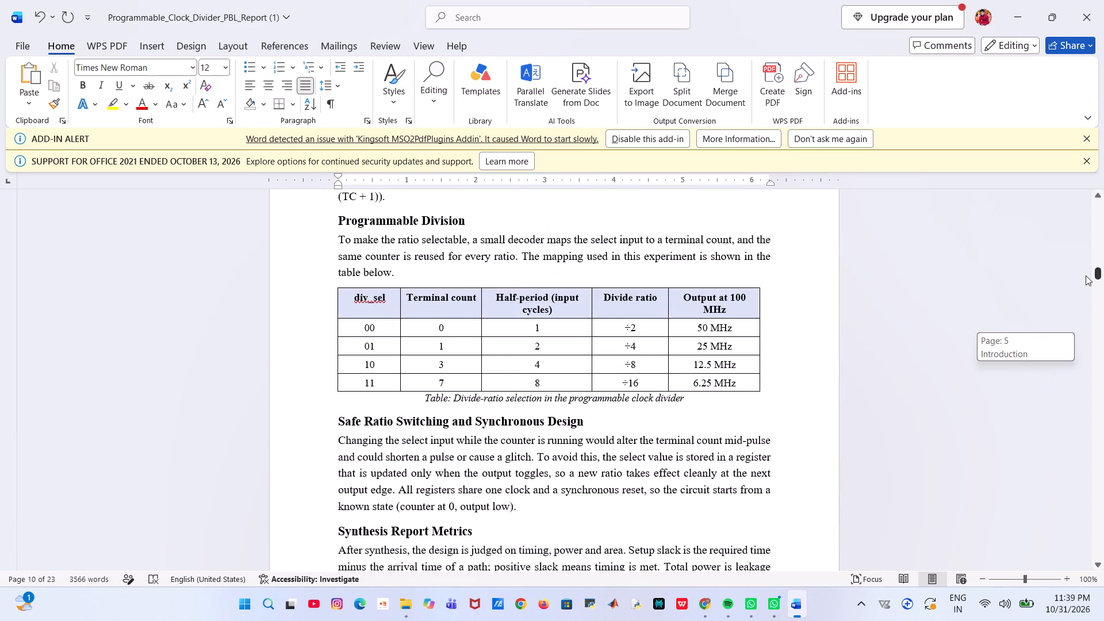
pyautogui.moveTo(1086, 275); pyautogui.dragTo(1088, 286)
pyautogui.moveTo(343, 260); pyautogui.dragTo(408, 503)
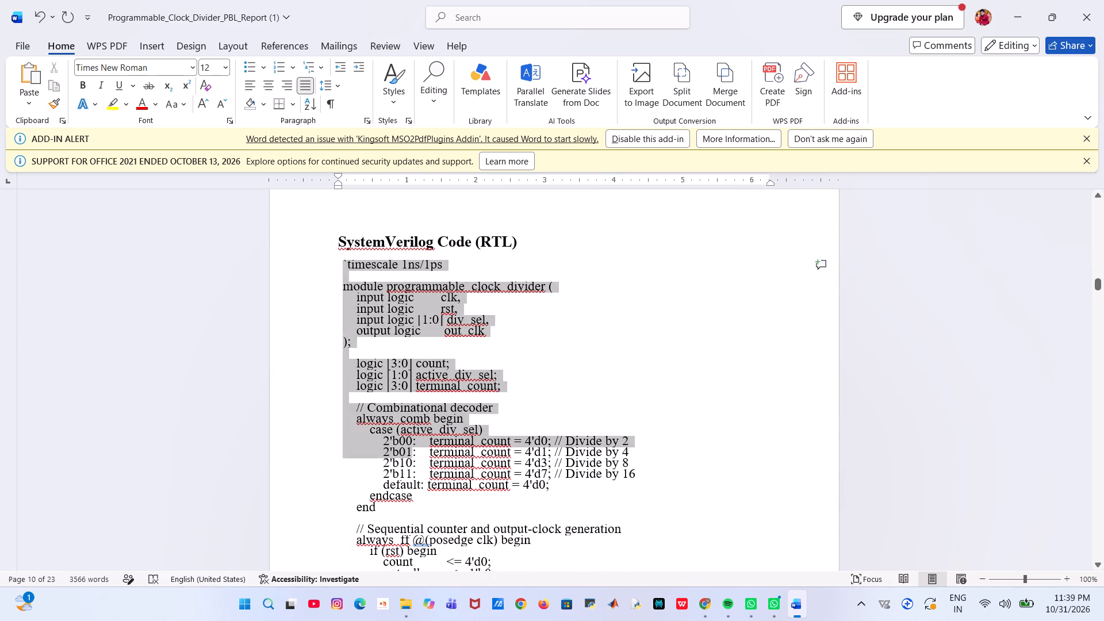
pyautogui.moveTo(408, 503); pyautogui.dragTo(632, 440)
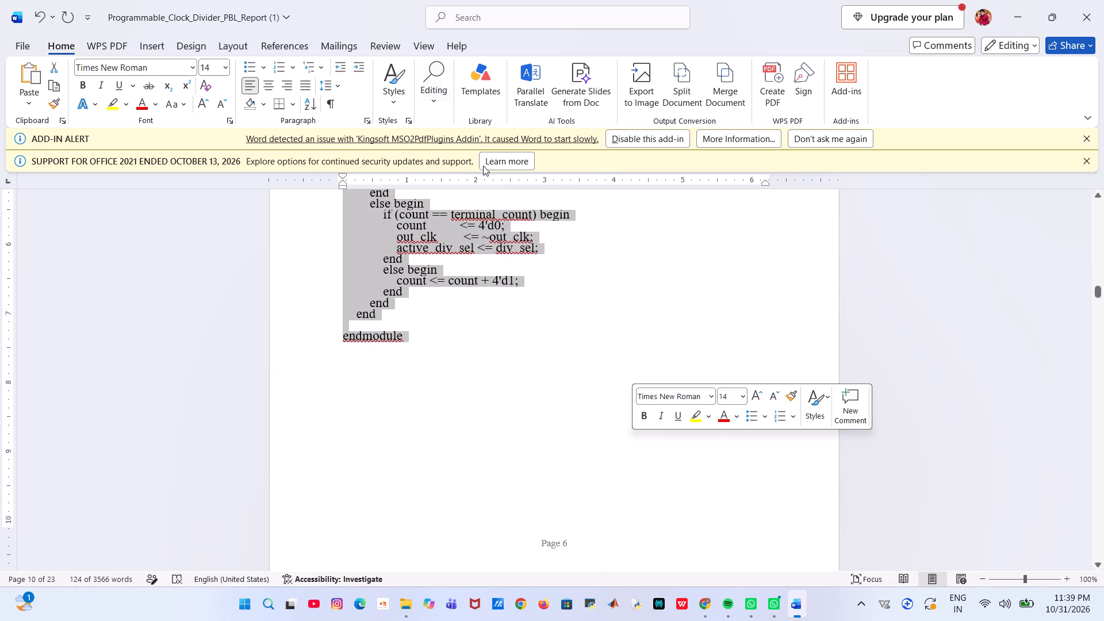
pyautogui.click(336, 87)
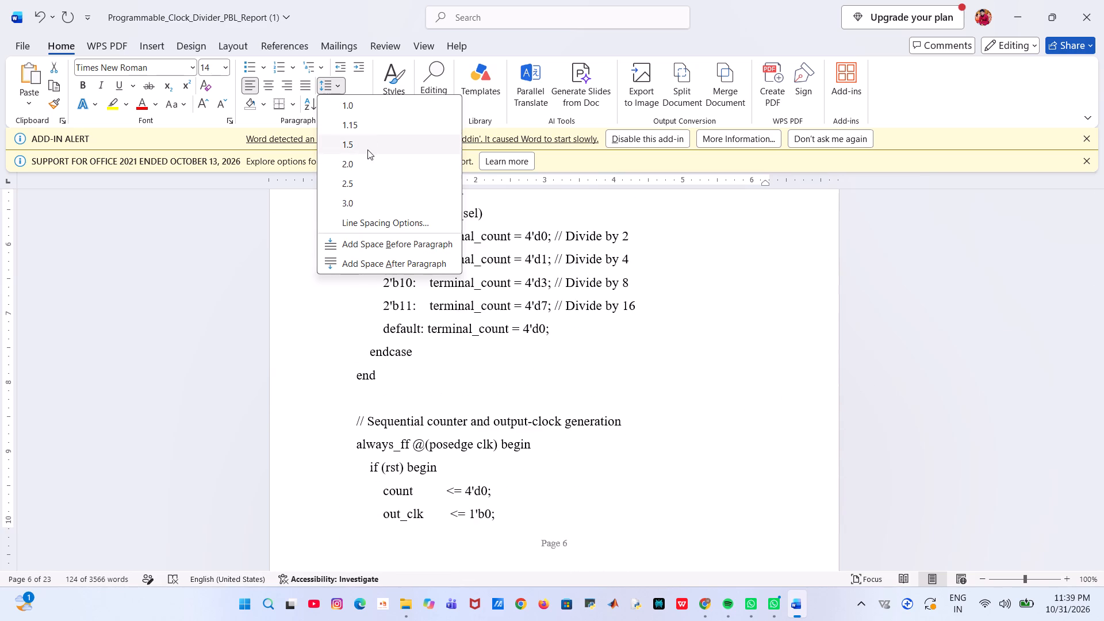
pyautogui.click(367, 149)
pyautogui.click(823, 301)
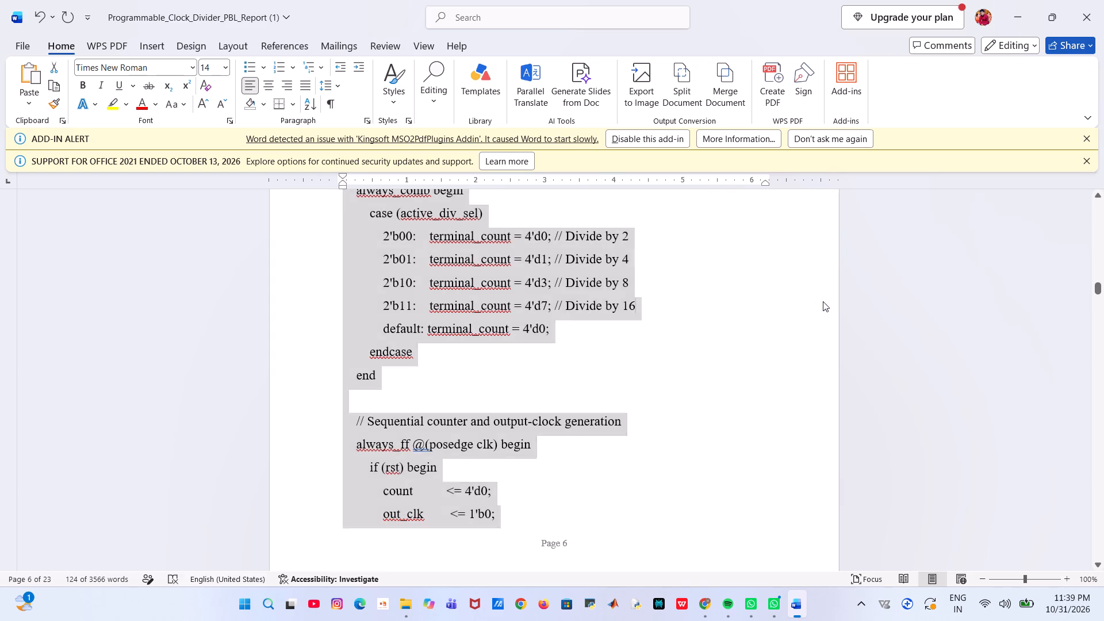
# Review the layout and page breaks from the SystemVerilog Code (RTL) listing through the RTL Code – Explanation and Testbench Code sections.
pyautogui.moveTo(1099, 291); pyautogui.dragTo(1099, 293)
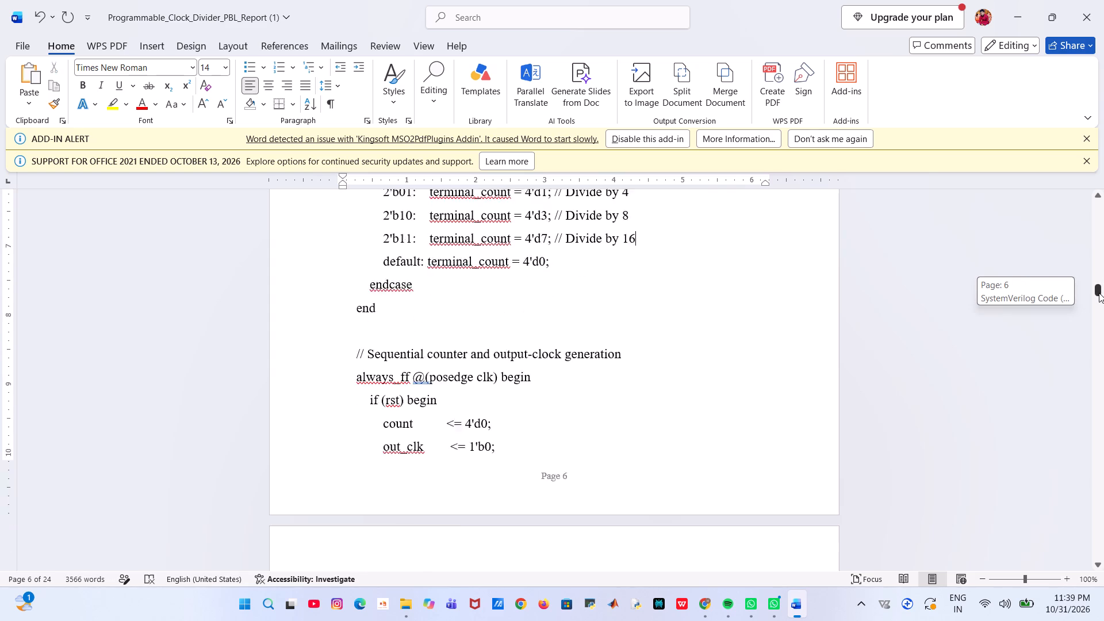
pyautogui.moveTo(1099, 293); pyautogui.dragTo(1098, 292)
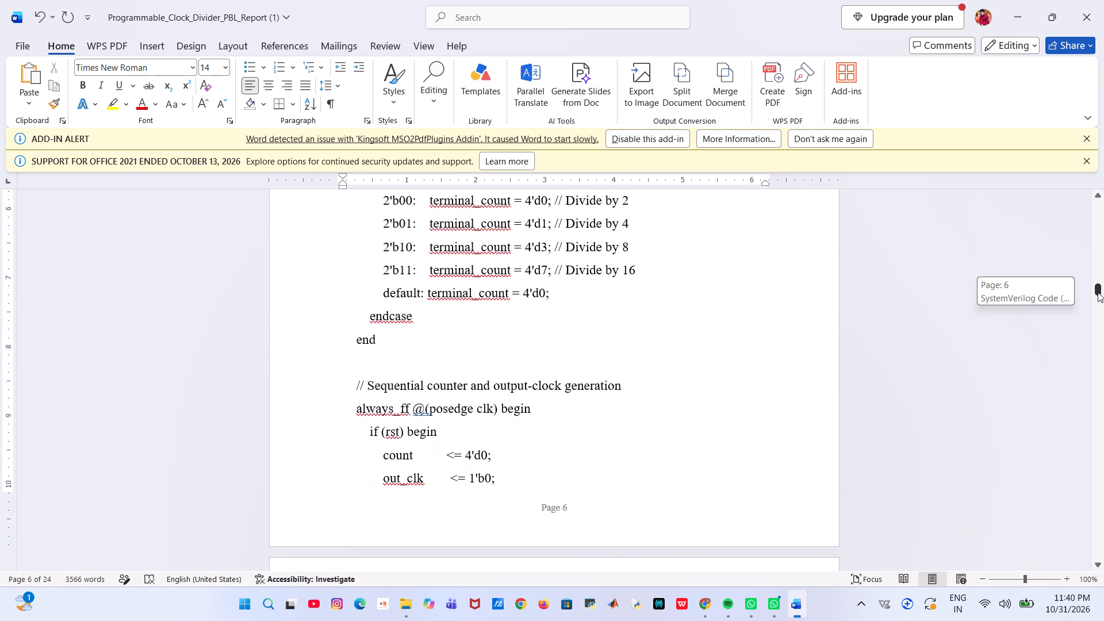
pyautogui.moveTo(1098, 292); pyautogui.dragTo(1099, 305)
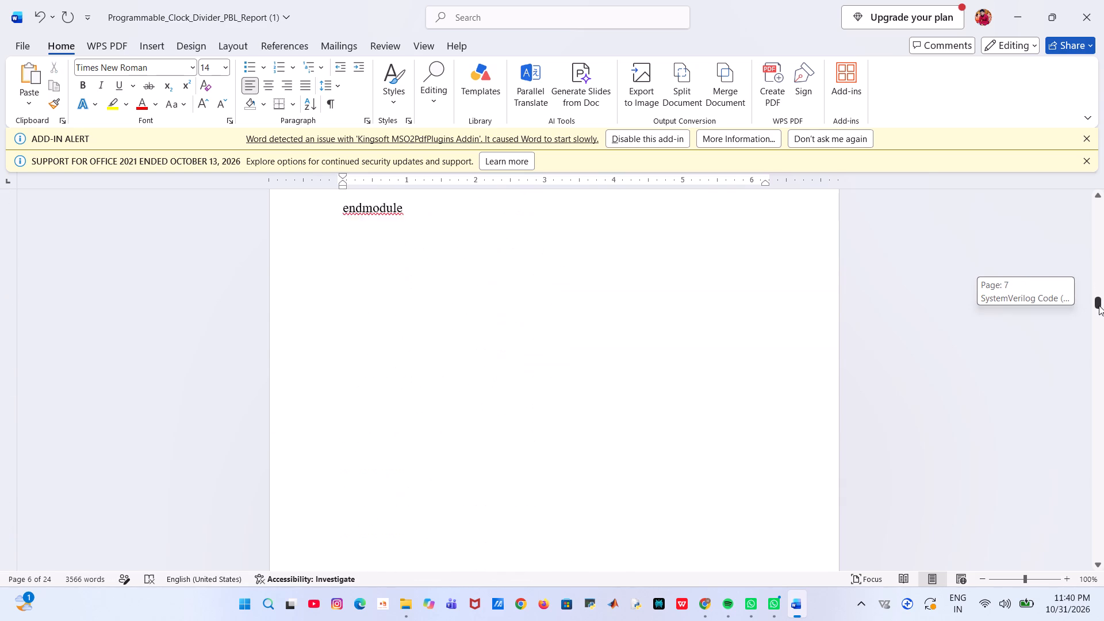
pyautogui.moveTo(1099, 305); pyautogui.dragTo(1103, 295)
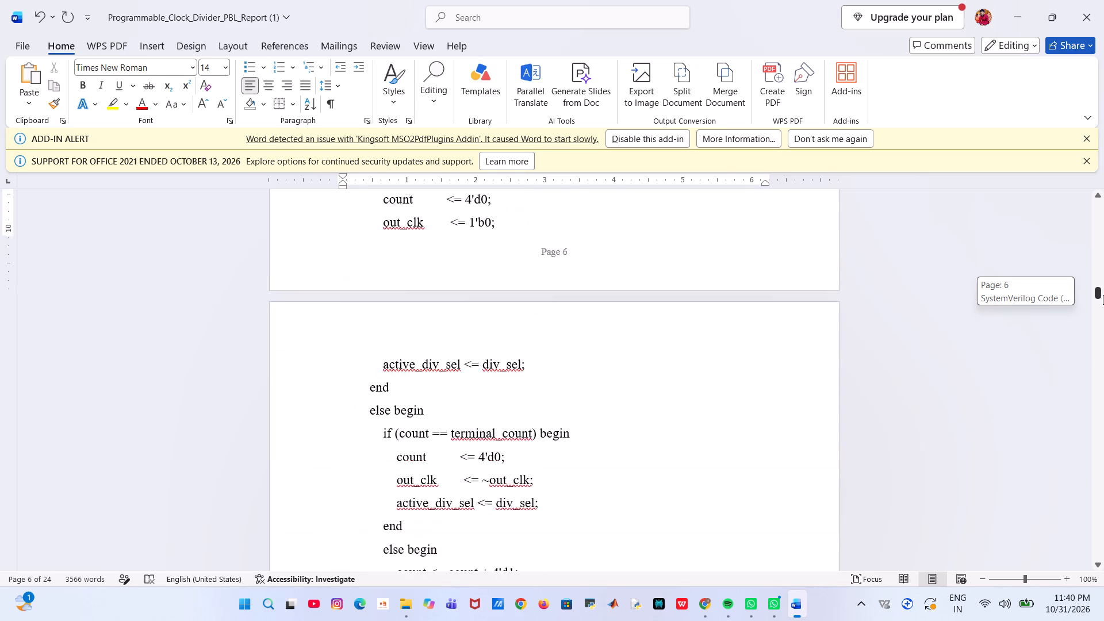
pyautogui.moveTo(1103, 295); pyautogui.dragTo(1103, 286)
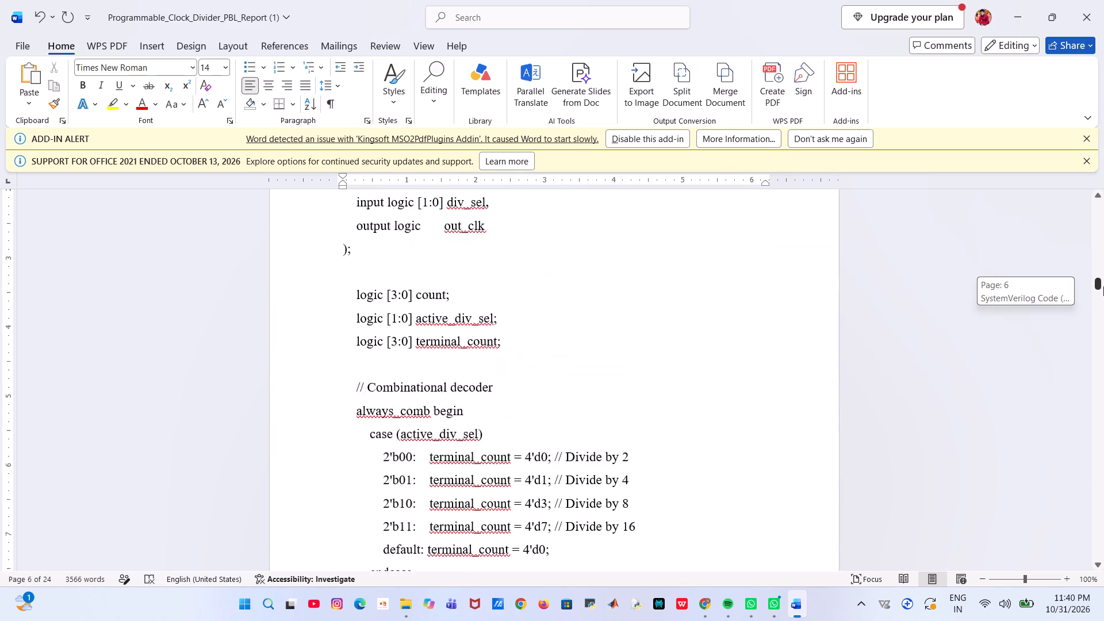
pyautogui.moveTo(1103, 286); pyautogui.dragTo(1099, 306)
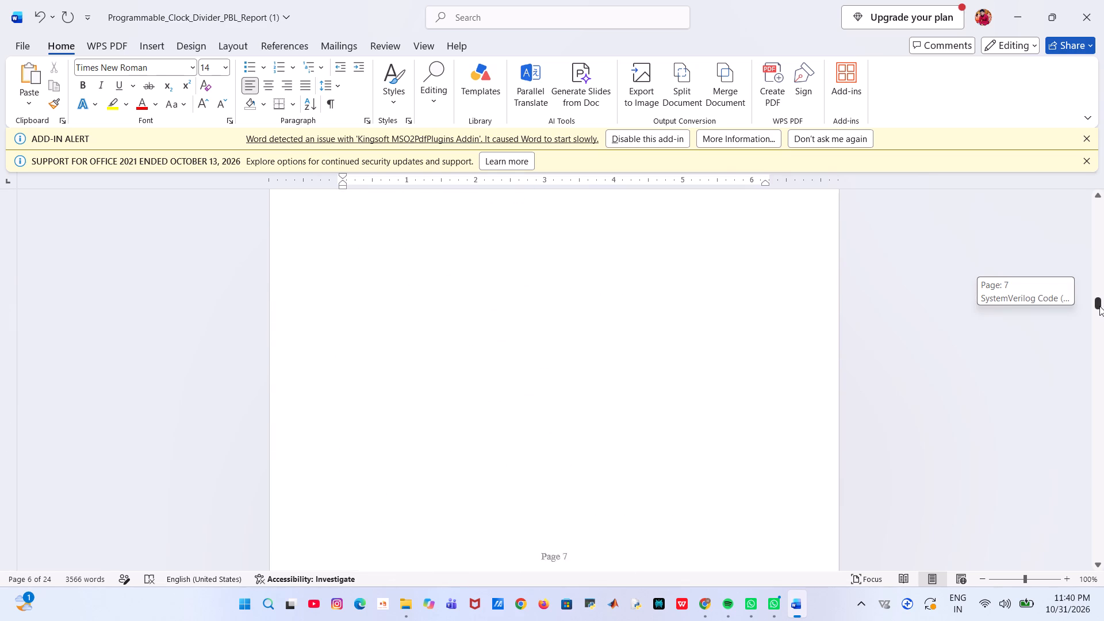
pyautogui.moveTo(1099, 306); pyautogui.dragTo(1098, 324)
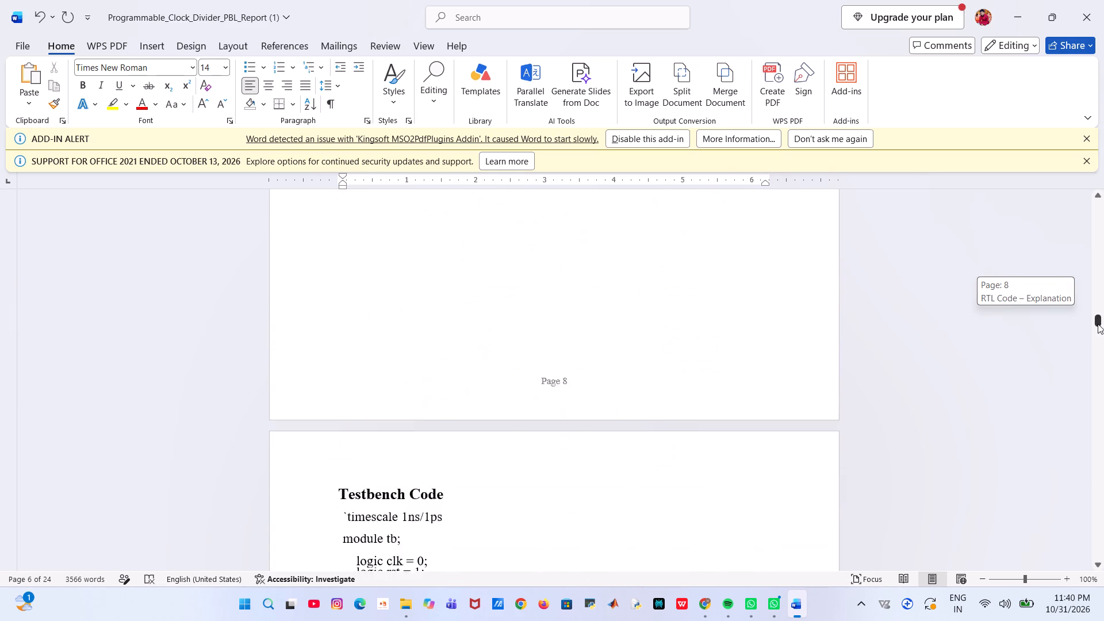
pyautogui.moveTo(1098, 324); pyautogui.dragTo(1097, 312)
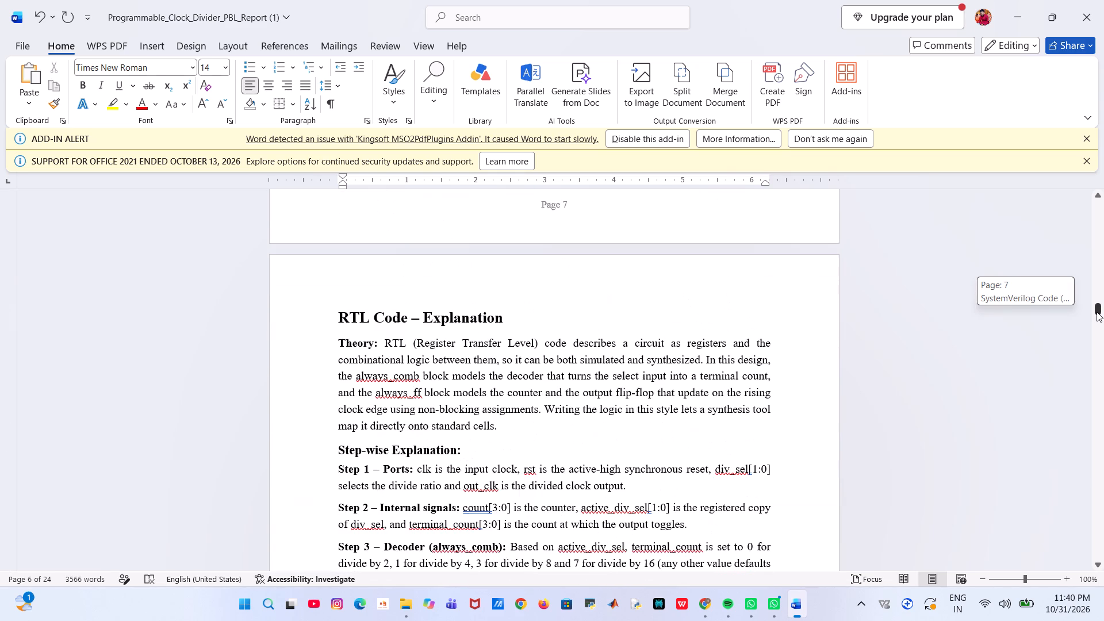
pyautogui.moveTo(1097, 312); pyautogui.dragTo(1099, 278)
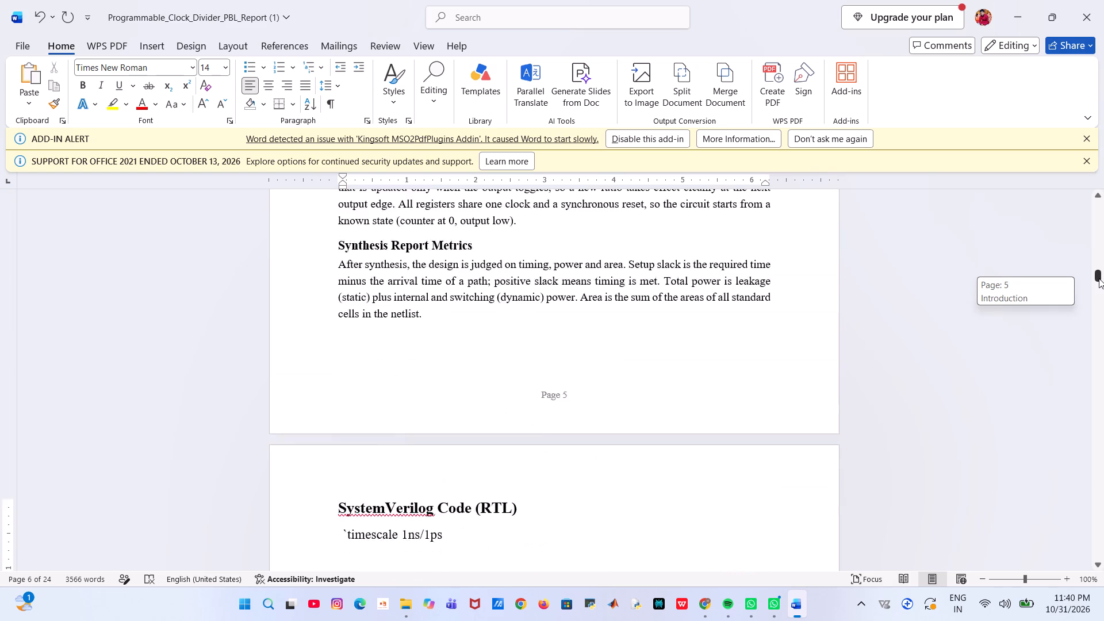
pyautogui.moveTo(1099, 278); pyautogui.dragTo(1099, 281)
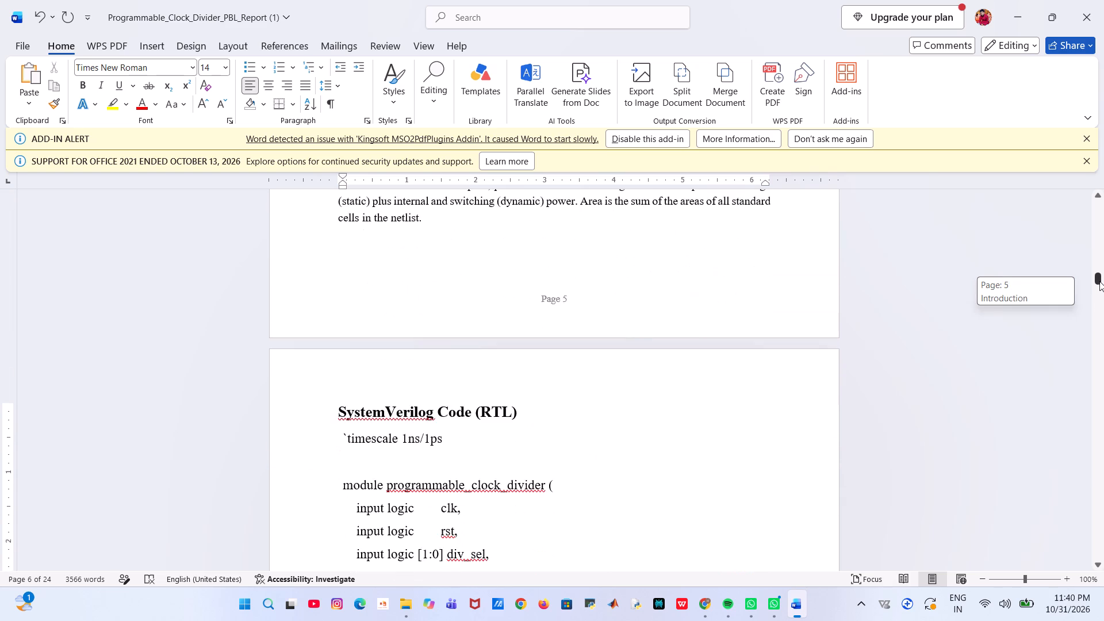
pyautogui.moveTo(1099, 281); pyautogui.dragTo(1099, 292)
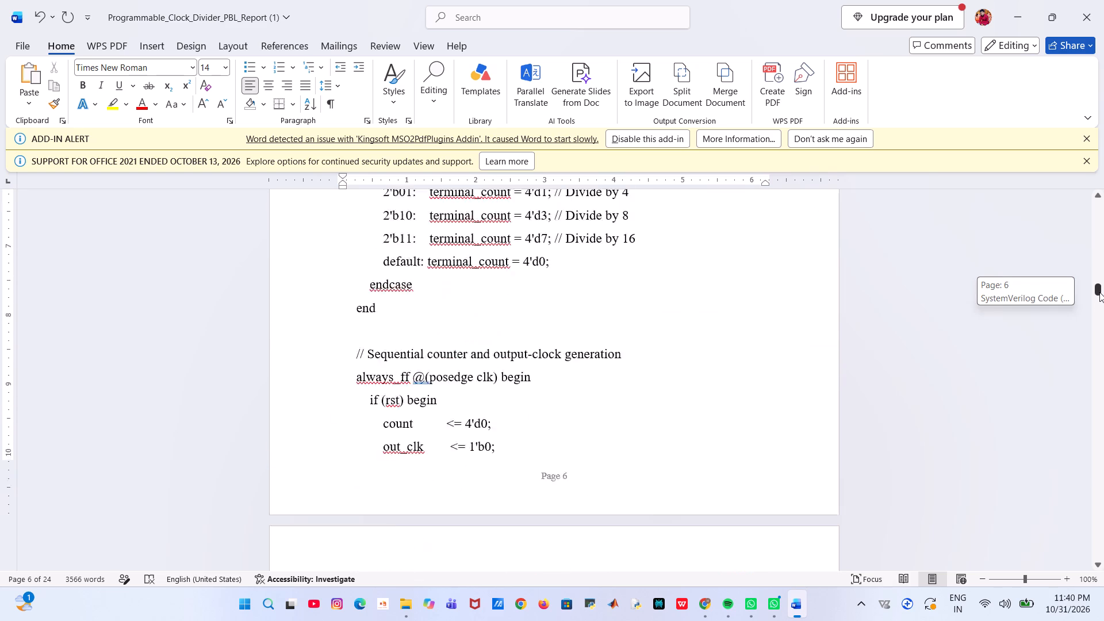
pyautogui.moveTo(1099, 292); pyautogui.dragTo(1101, 313)
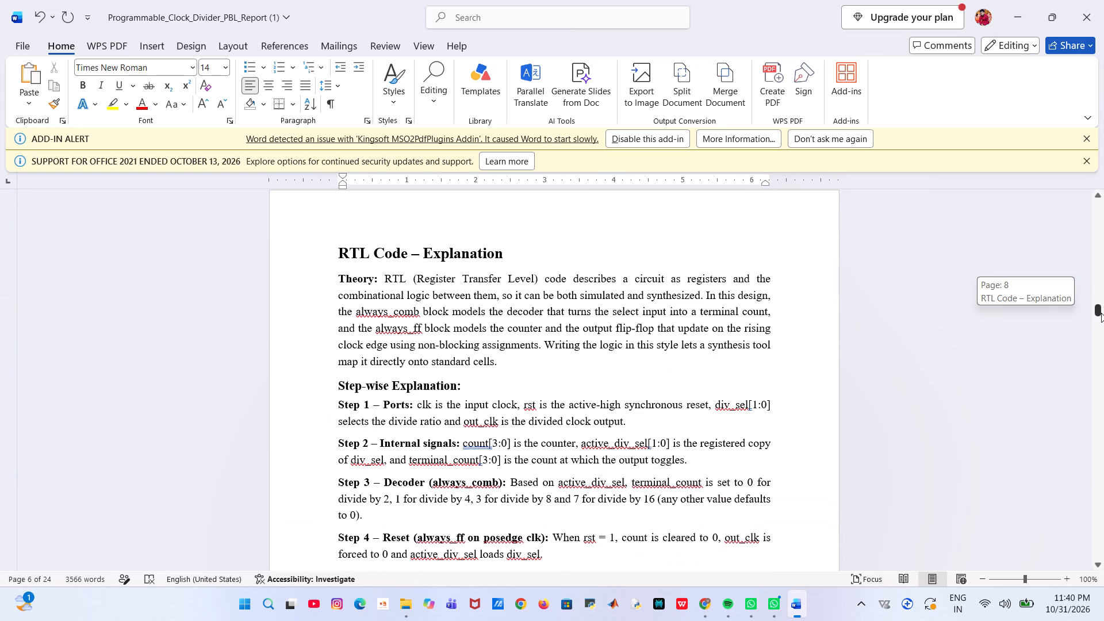
pyautogui.moveTo(1101, 313); pyautogui.dragTo(1100, 302)
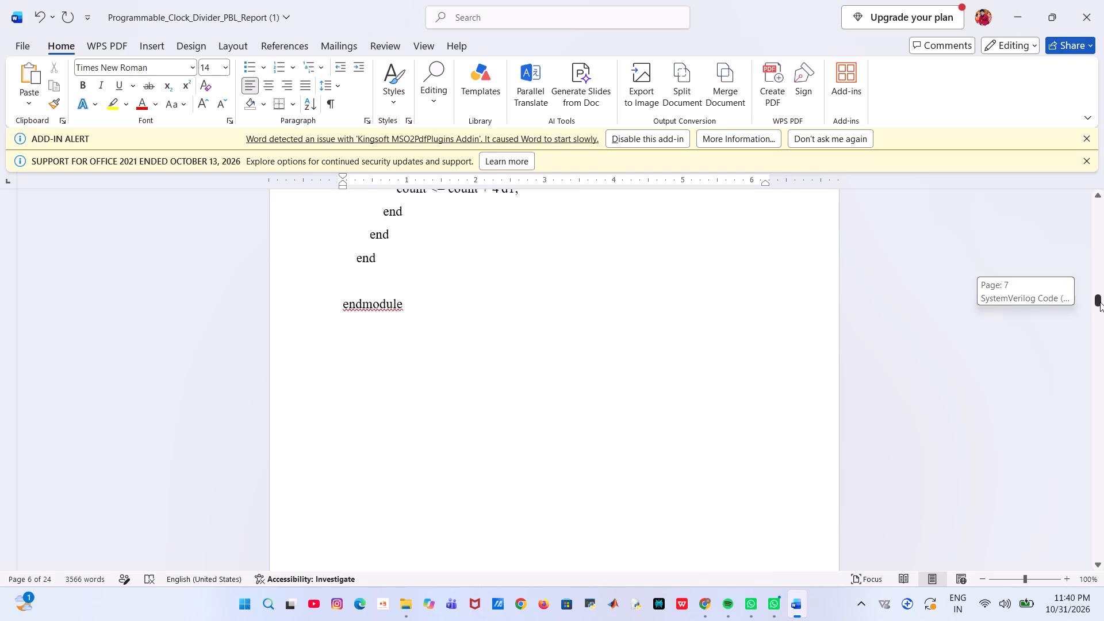
pyautogui.moveTo(1100, 302); pyautogui.dragTo(1102, 278)
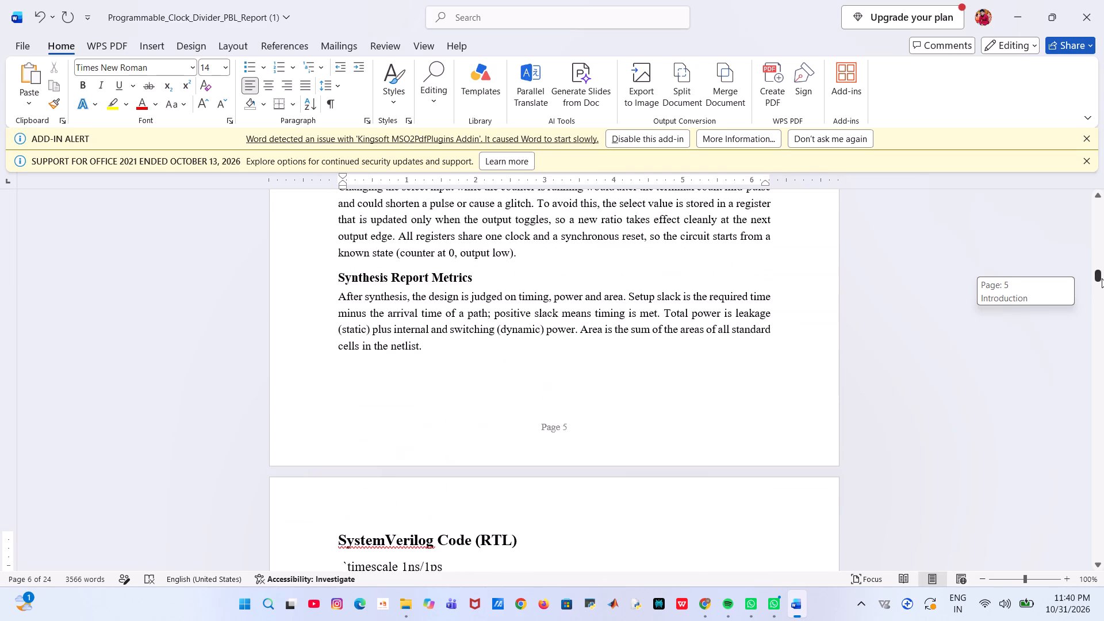
pyautogui.moveTo(1102, 278); pyautogui.dragTo(1102, 282)
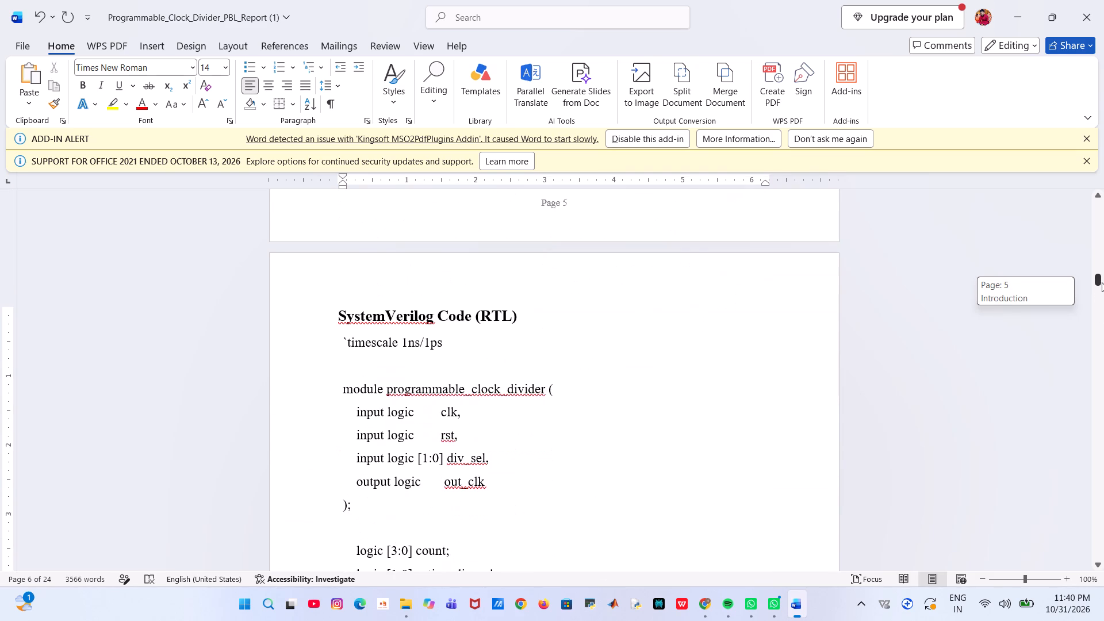
pyautogui.moveTo(1102, 282); pyautogui.dragTo(1103, 306)
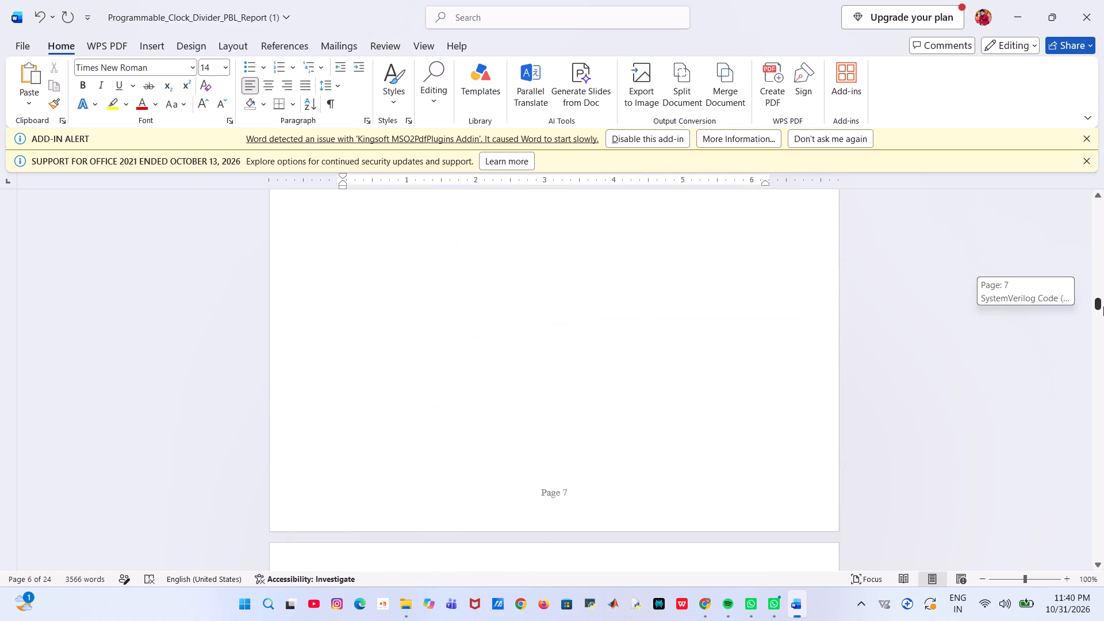
# Delete the Theory label at the start of the RTL Code – Explanation paragraph on page 8.
pyautogui.moveTo(1103, 306); pyautogui.dragTo(1102, 311)
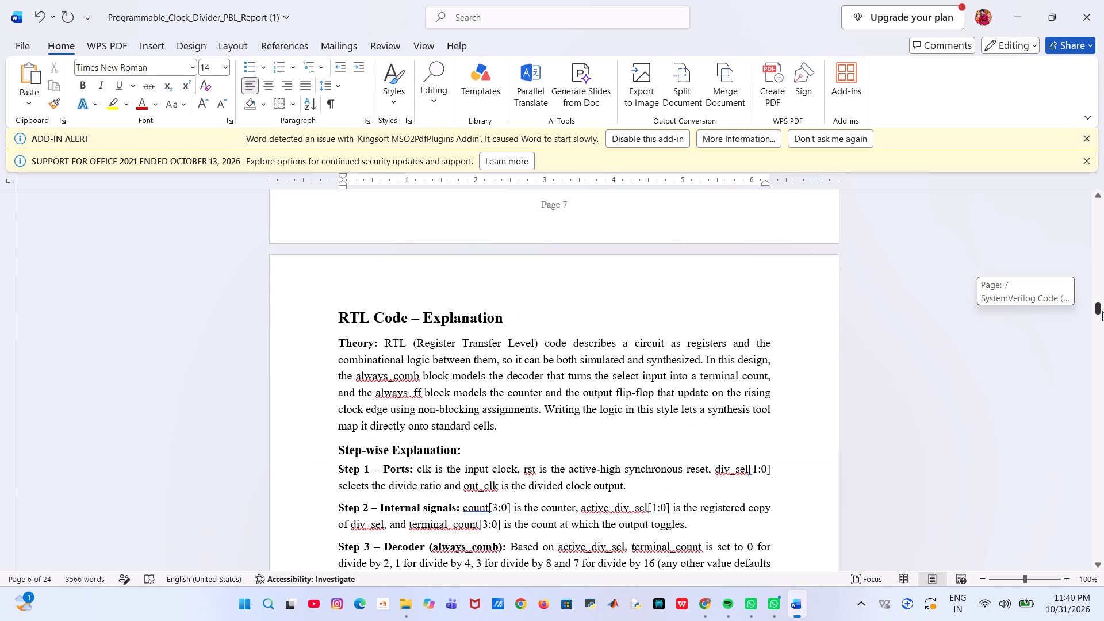
pyautogui.moveTo(1102, 311); pyautogui.dragTo(1102, 314)
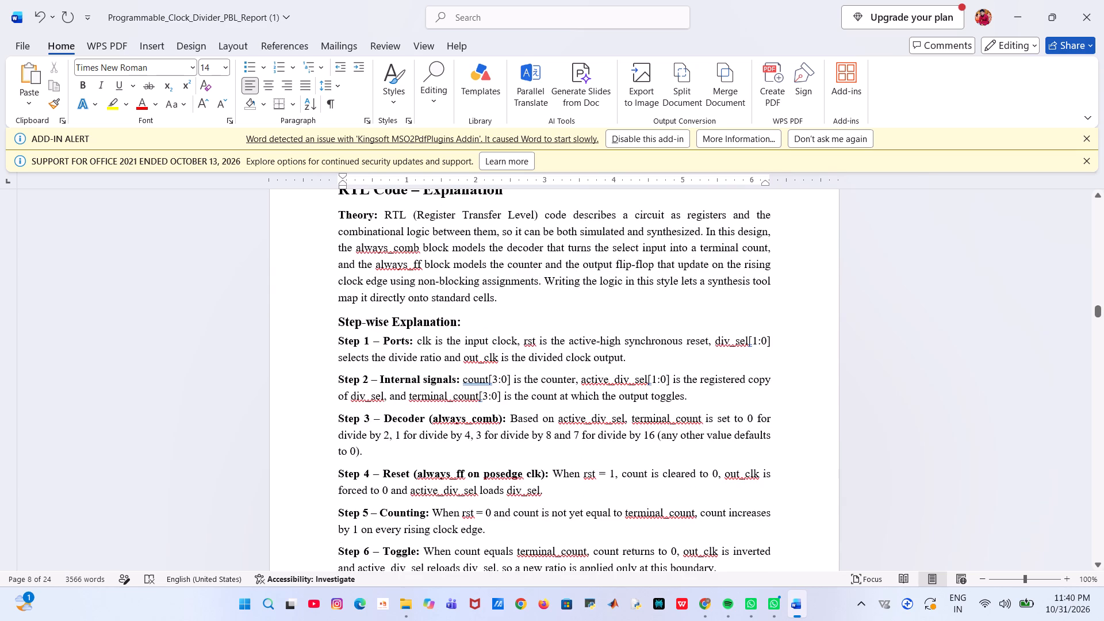
pyautogui.click(381, 216)
pyautogui.press('BackSpace')
pyautogui.press('BackSpace')
pyautogui.press('BackSpace')
pyautogui.press('BackSpace')
pyautogui.press('BackSpace')
pyautogui.press('BackSpace')
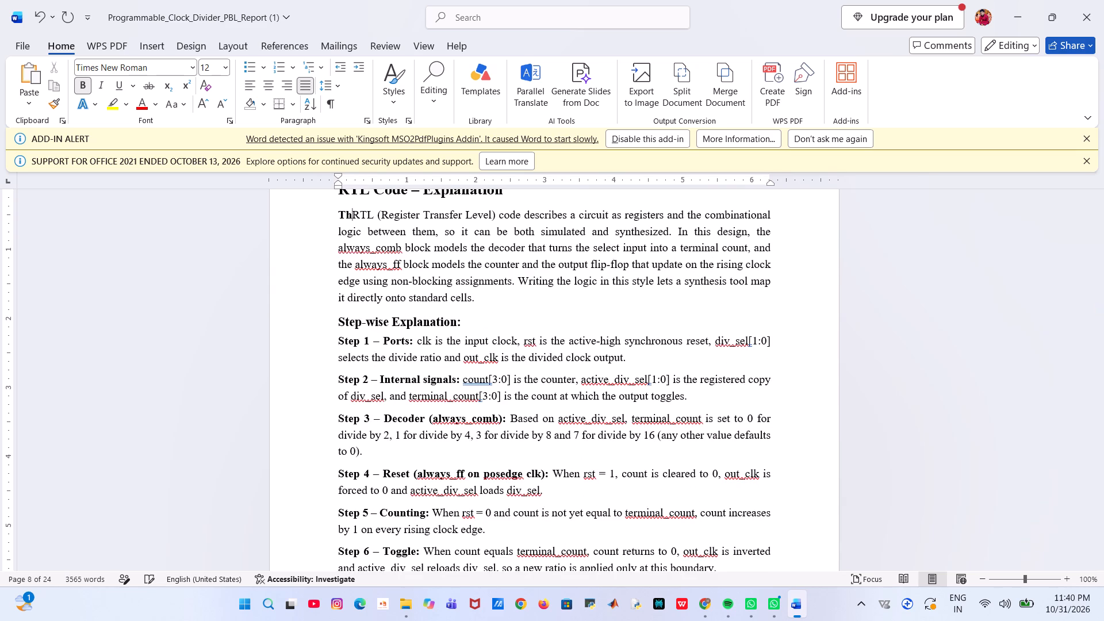
pyautogui.press('BackSpace')
pyautogui.press('BackSpace')
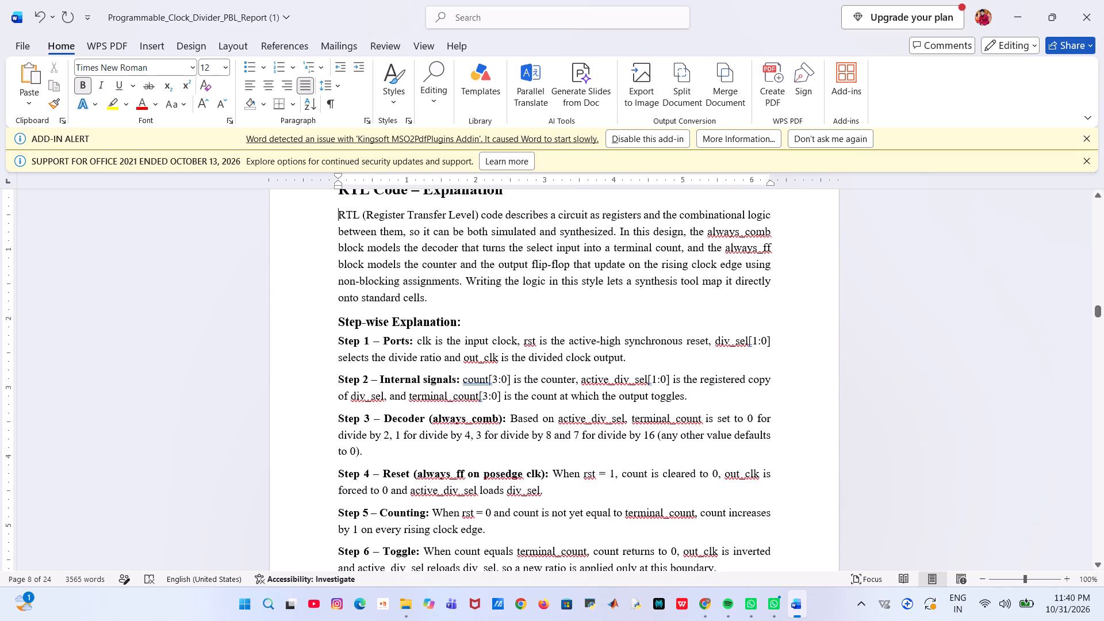
# Apply 1.5 line spacing to the RTL Code – Explanation text, from its opening paragraph through Step 7 – Result.
pyautogui.moveTo(340, 211); pyautogui.dragTo(494, 311)
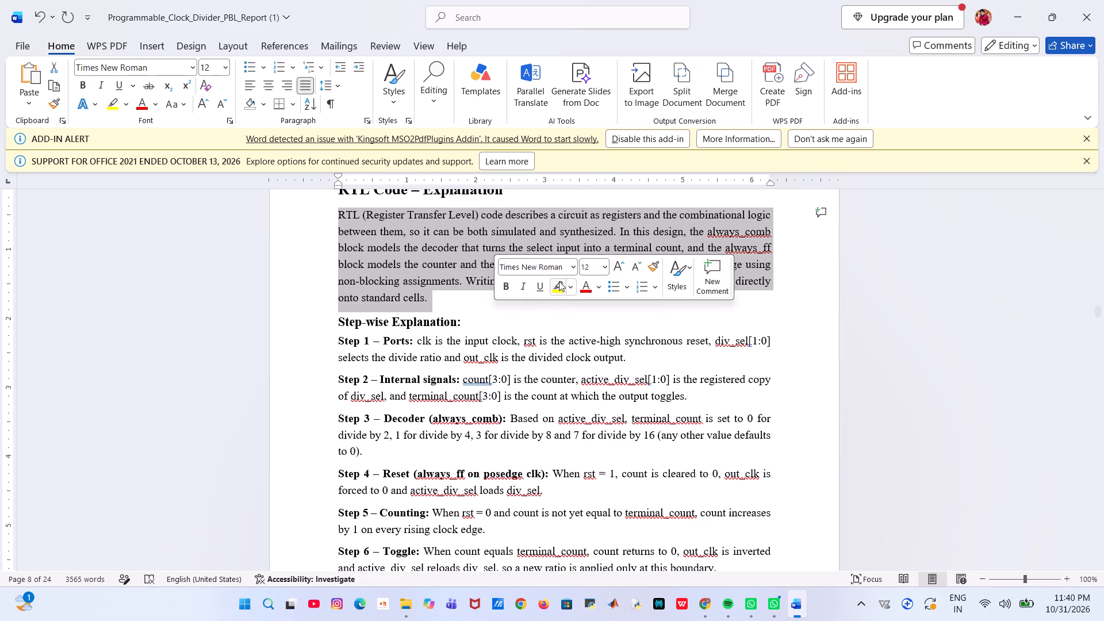
pyautogui.click(356, 320)
pyautogui.moveTo(359, 320); pyautogui.dragTo(415, 327)
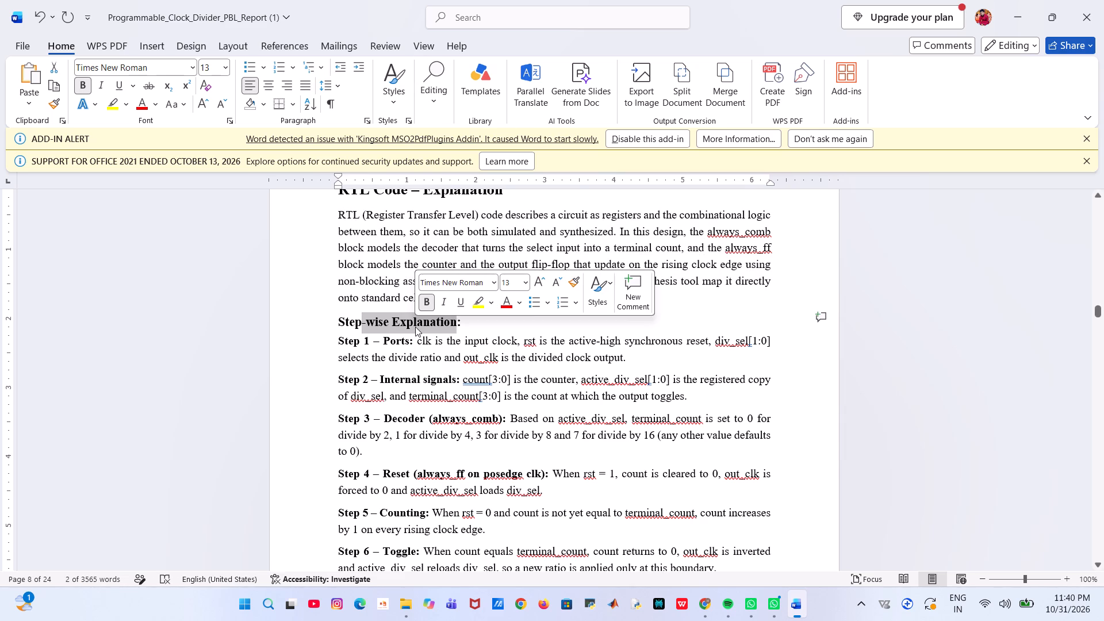
pyautogui.click(490, 327)
pyautogui.moveTo(338, 212); pyautogui.dragTo(425, 386)
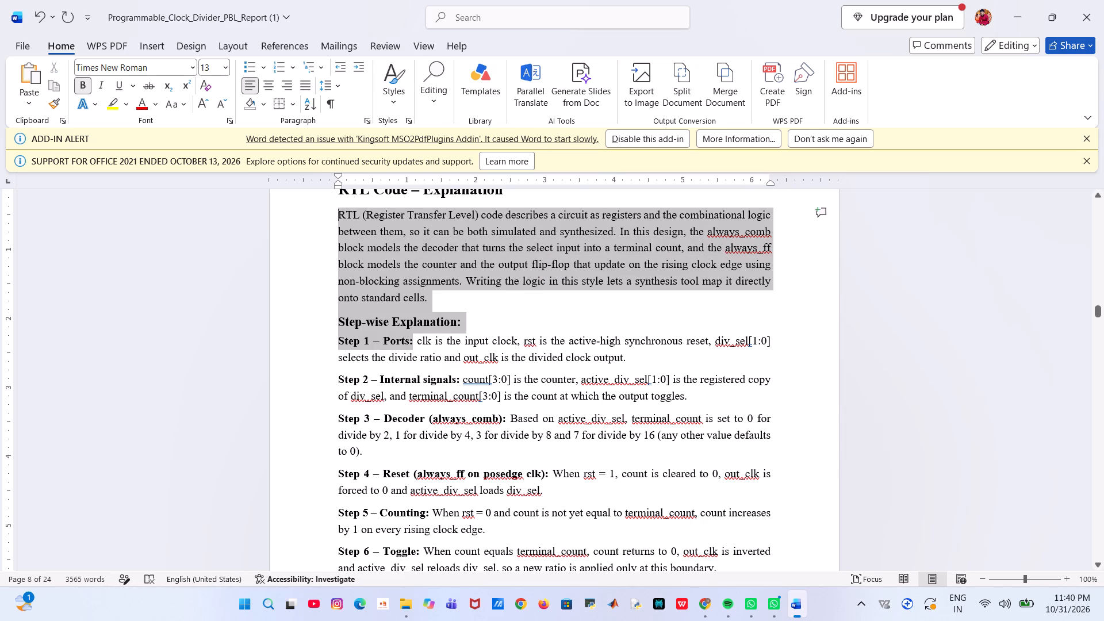
pyautogui.moveTo(425, 386); pyautogui.dragTo(720, 444)
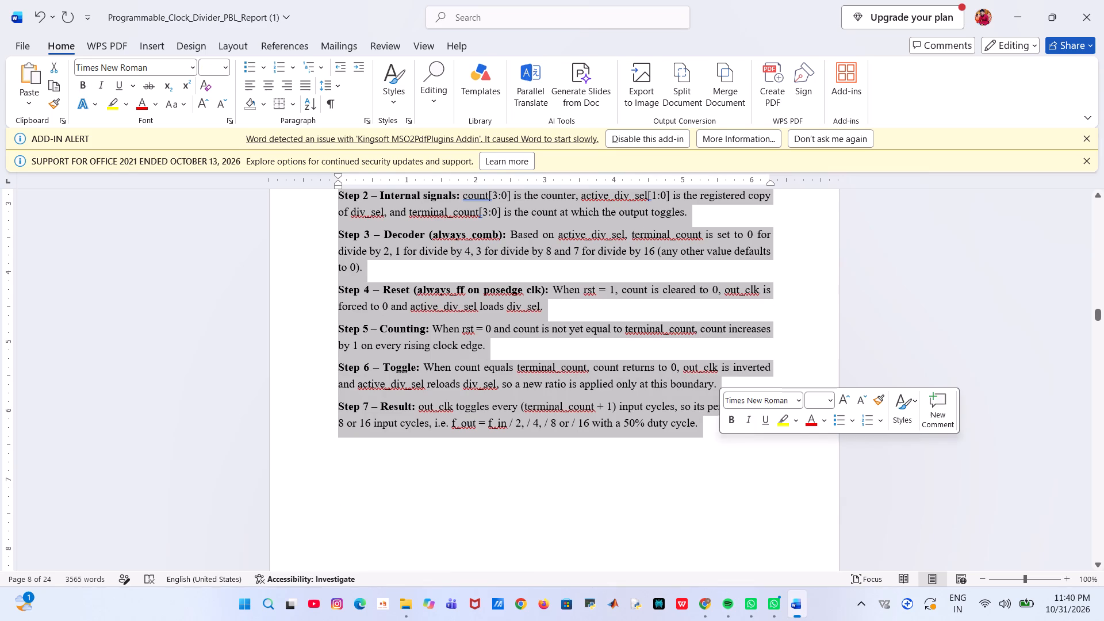
pyautogui.click(332, 85)
pyautogui.click(365, 151)
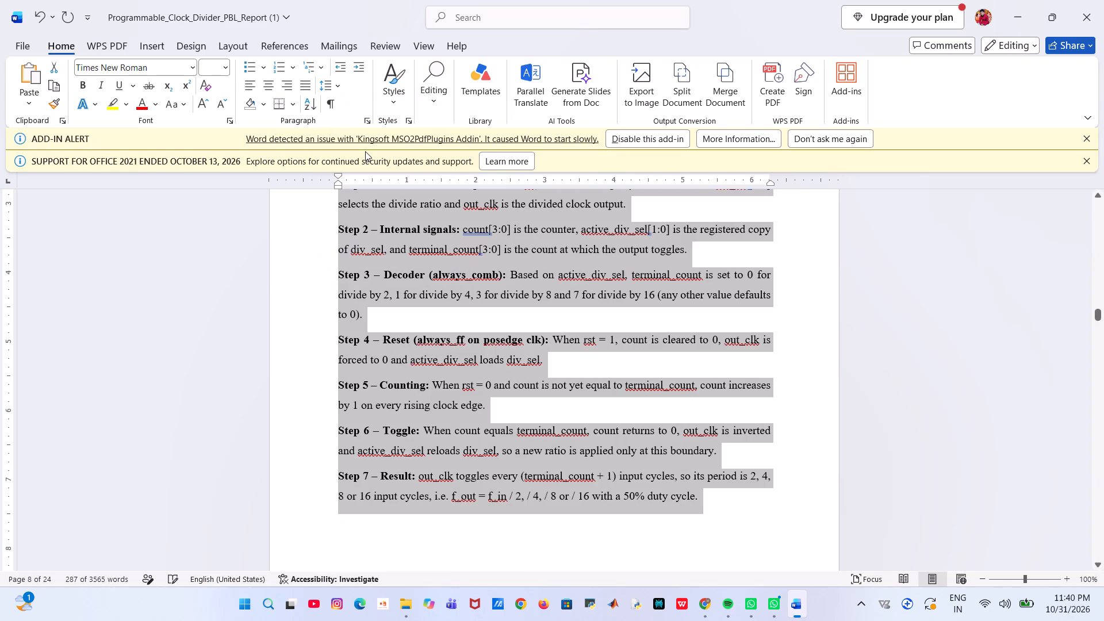
pyautogui.click(833, 342)
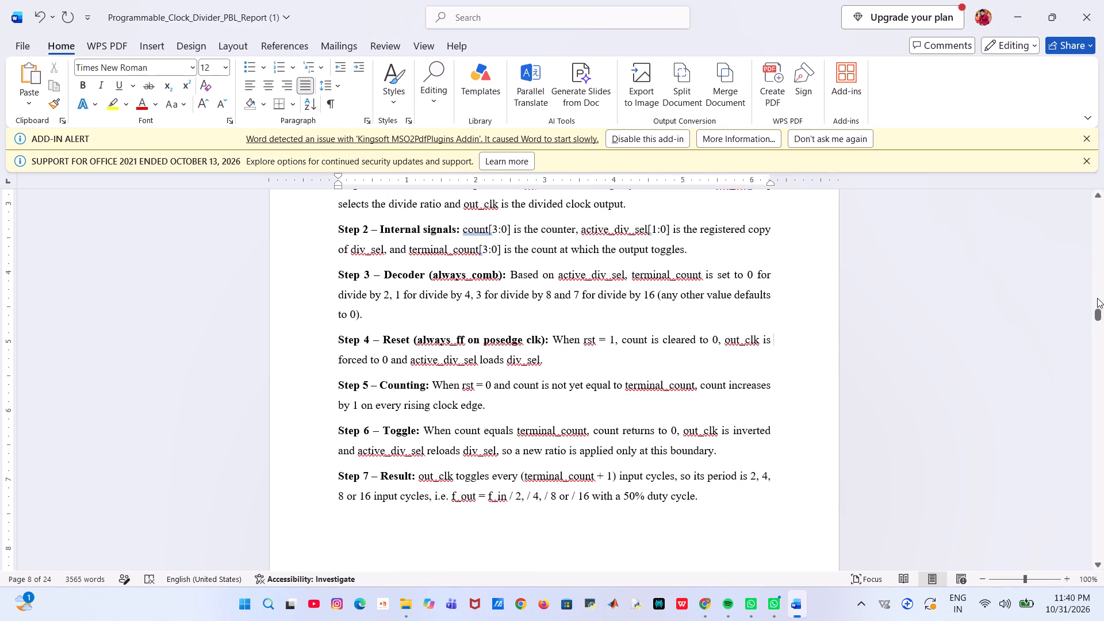
# Format the entire Testbench Code listing, from the timescale line through endmodule, in 12 pt Times New Roman.
pyautogui.click(1096, 305)
pyautogui.click(1096, 305)
pyautogui.moveTo(1096, 305); pyautogui.dragTo(1101, 315)
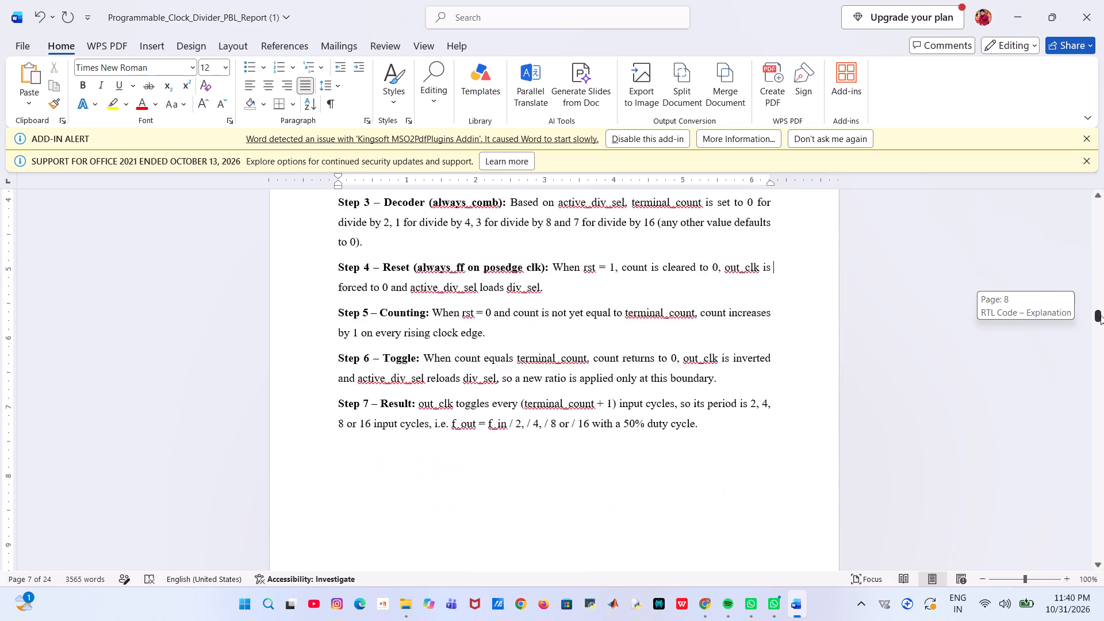
pyautogui.moveTo(1101, 315); pyautogui.dragTo(1096, 335)
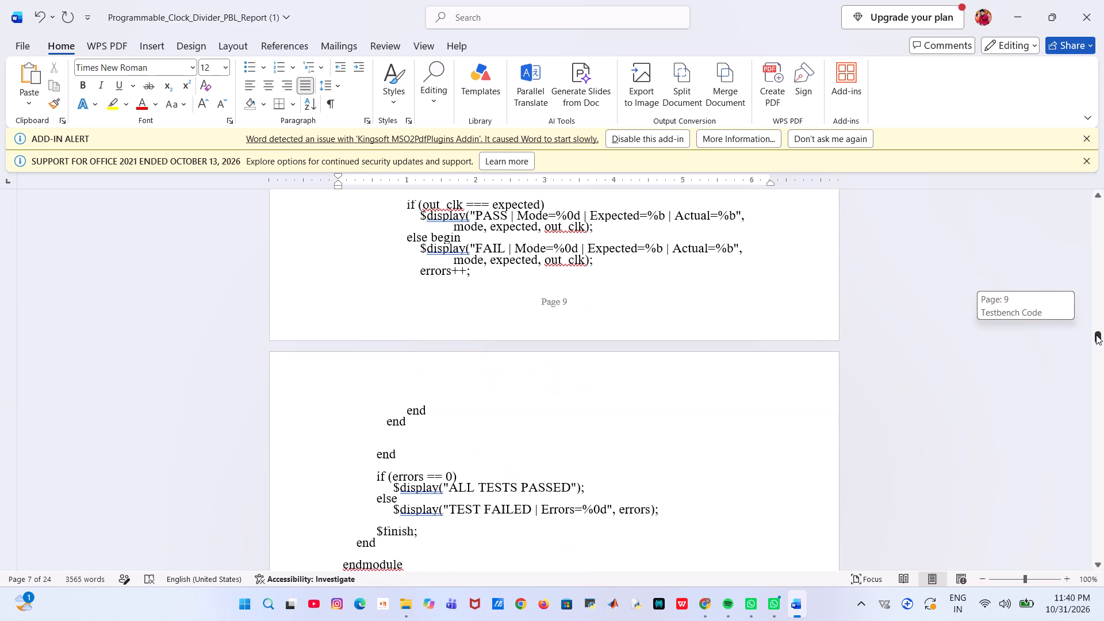
pyautogui.moveTo(1096, 335); pyautogui.dragTo(1095, 329)
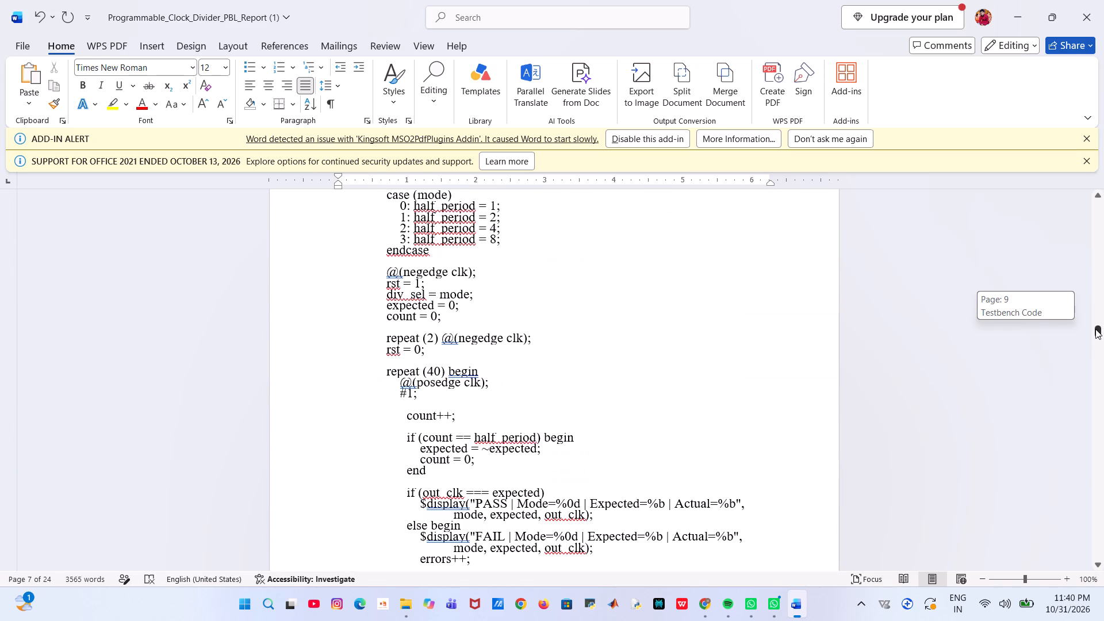
pyautogui.moveTo(1095, 329); pyautogui.dragTo(1095, 322)
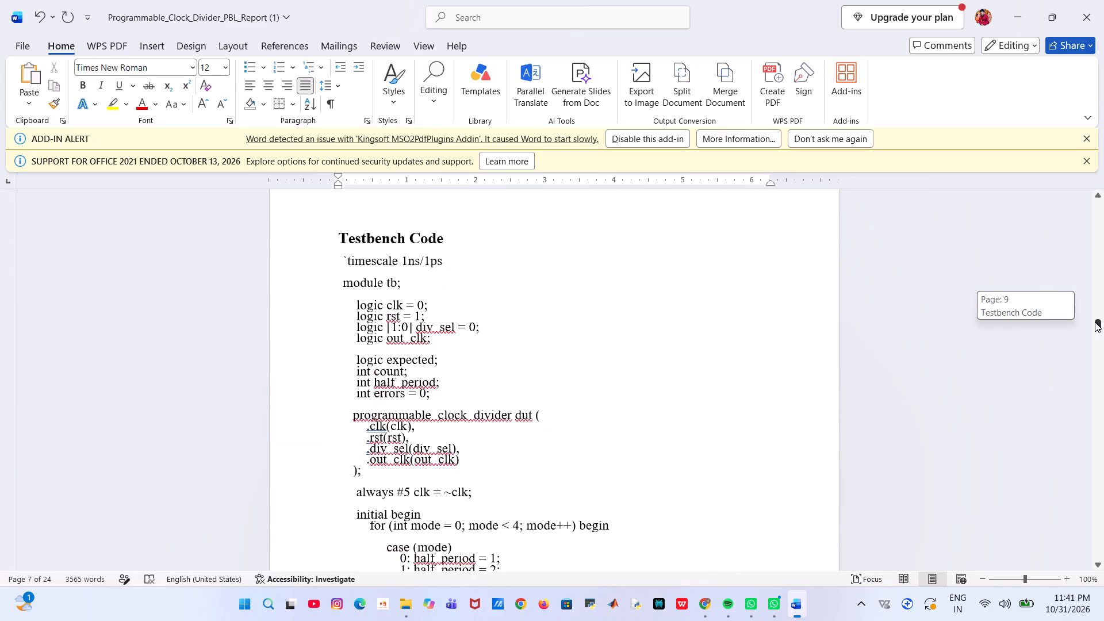
pyautogui.moveTo(1095, 322); pyautogui.dragTo(1094, 321)
pyautogui.moveTo(343, 324); pyautogui.dragTo(559, 319)
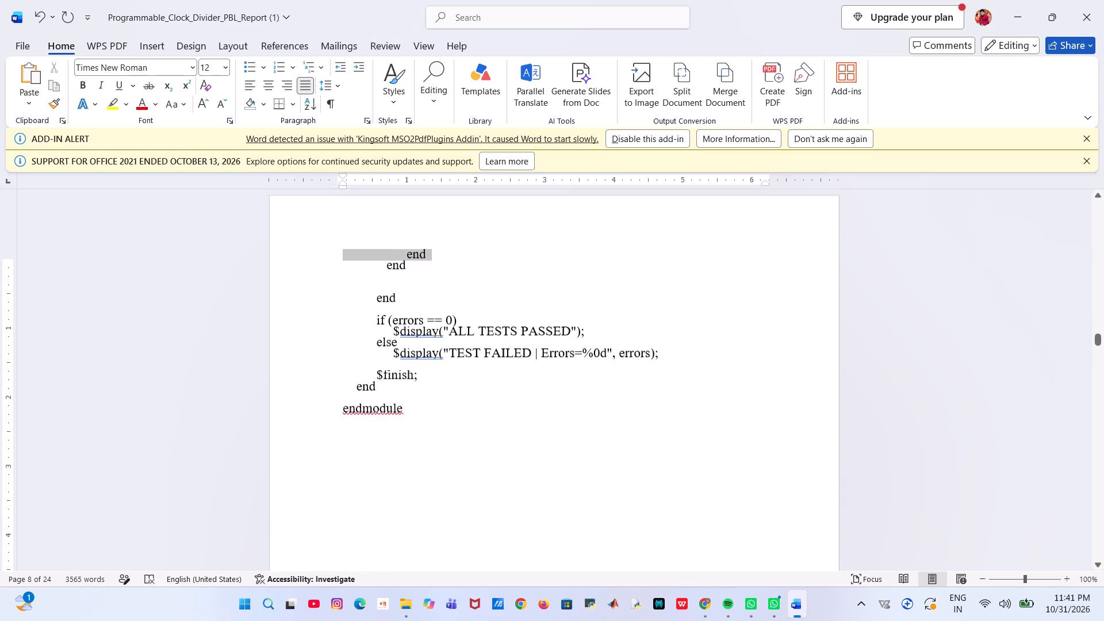
pyautogui.moveTo(559, 319); pyautogui.dragTo(578, 419)
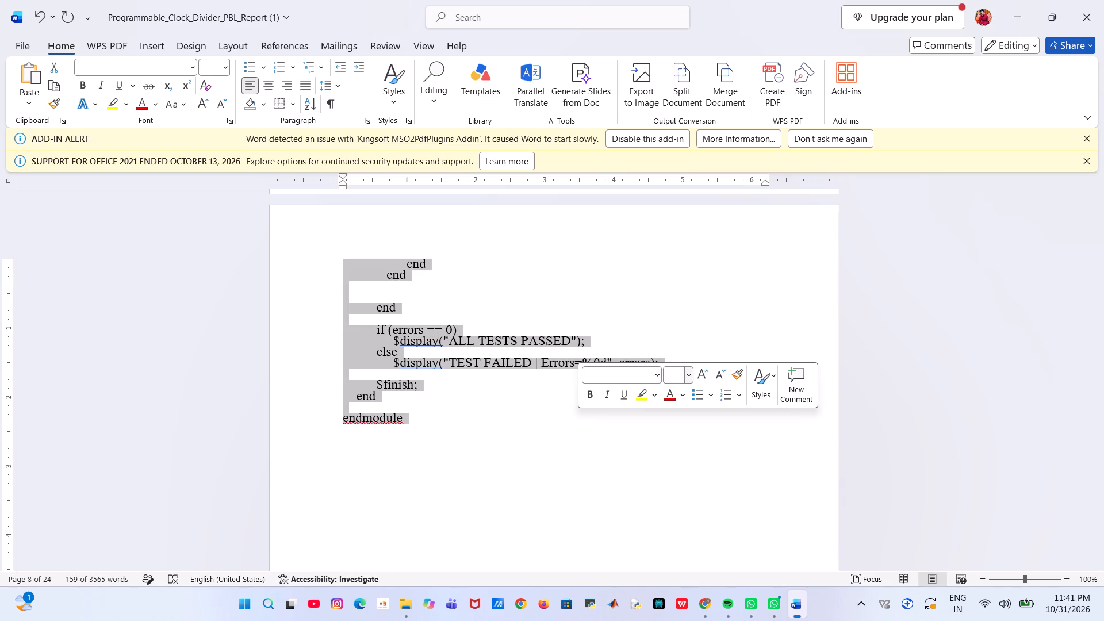
pyautogui.click(213, 68)
pyautogui.write('12')
pyautogui.press('Return')
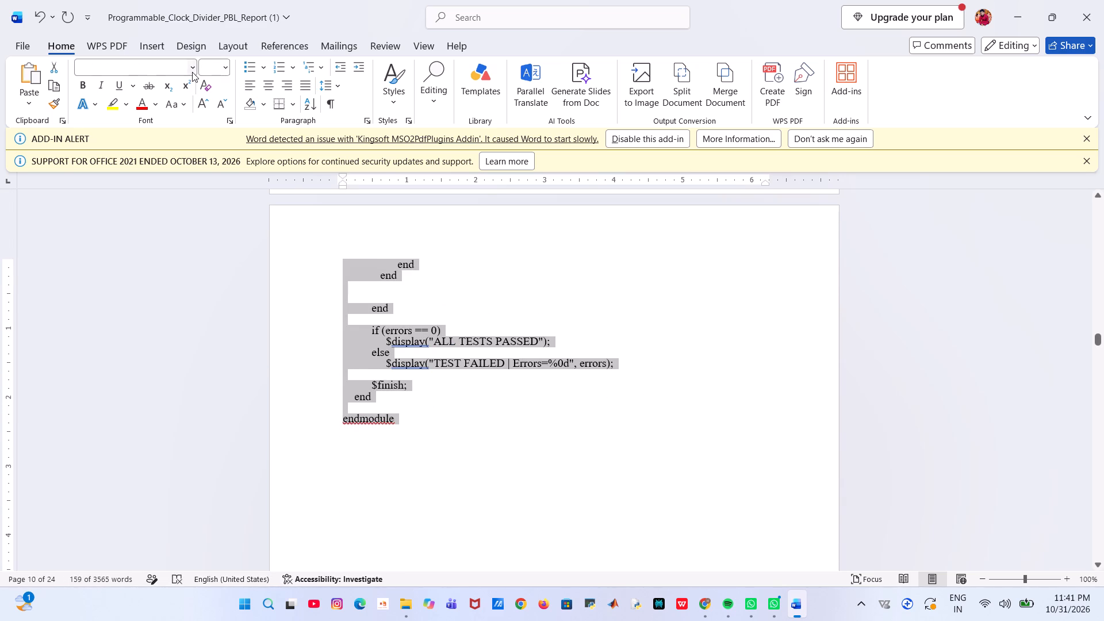
pyautogui.click(192, 72)
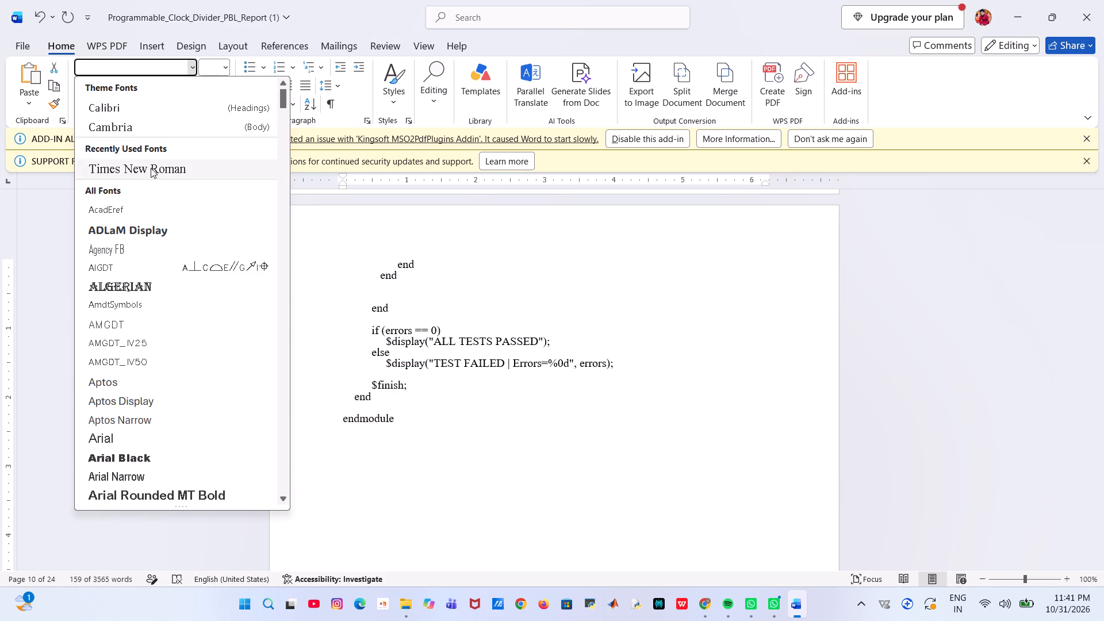
pyautogui.click(151, 168)
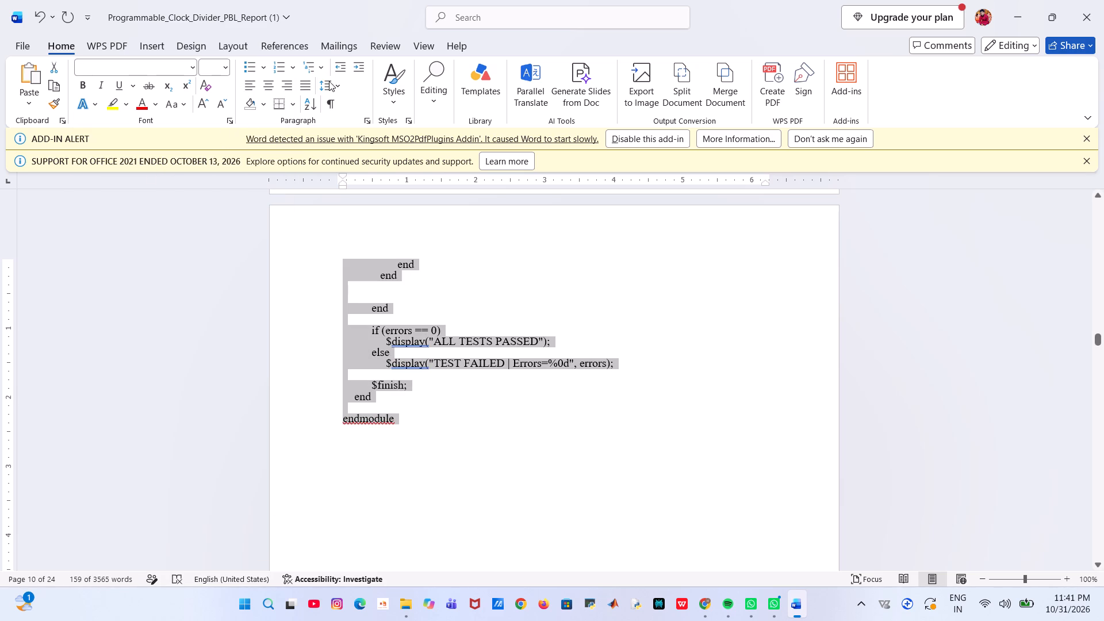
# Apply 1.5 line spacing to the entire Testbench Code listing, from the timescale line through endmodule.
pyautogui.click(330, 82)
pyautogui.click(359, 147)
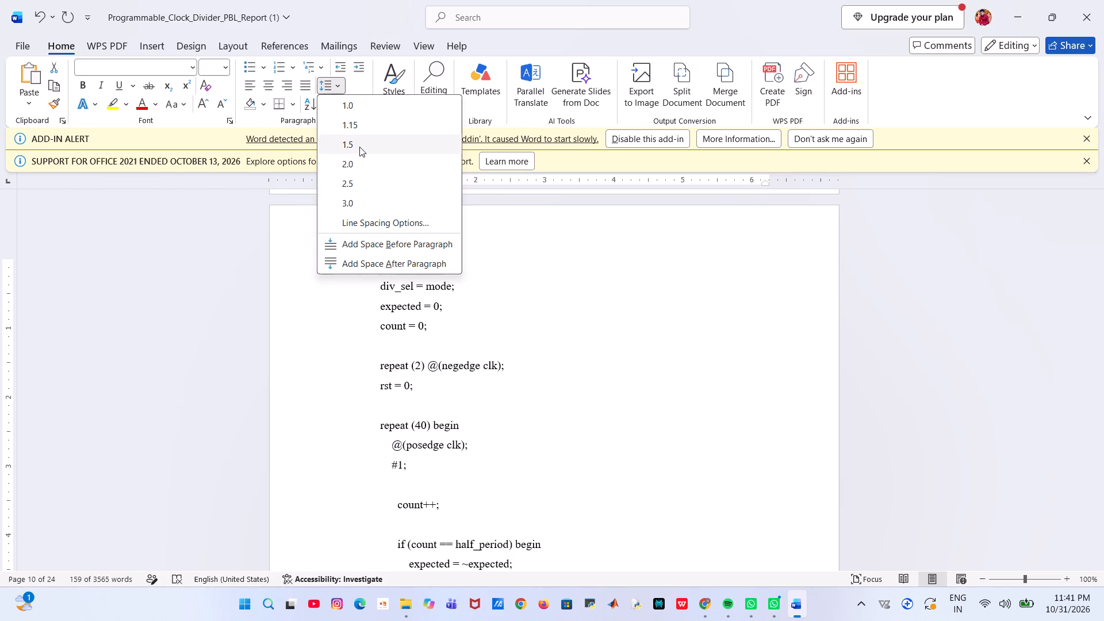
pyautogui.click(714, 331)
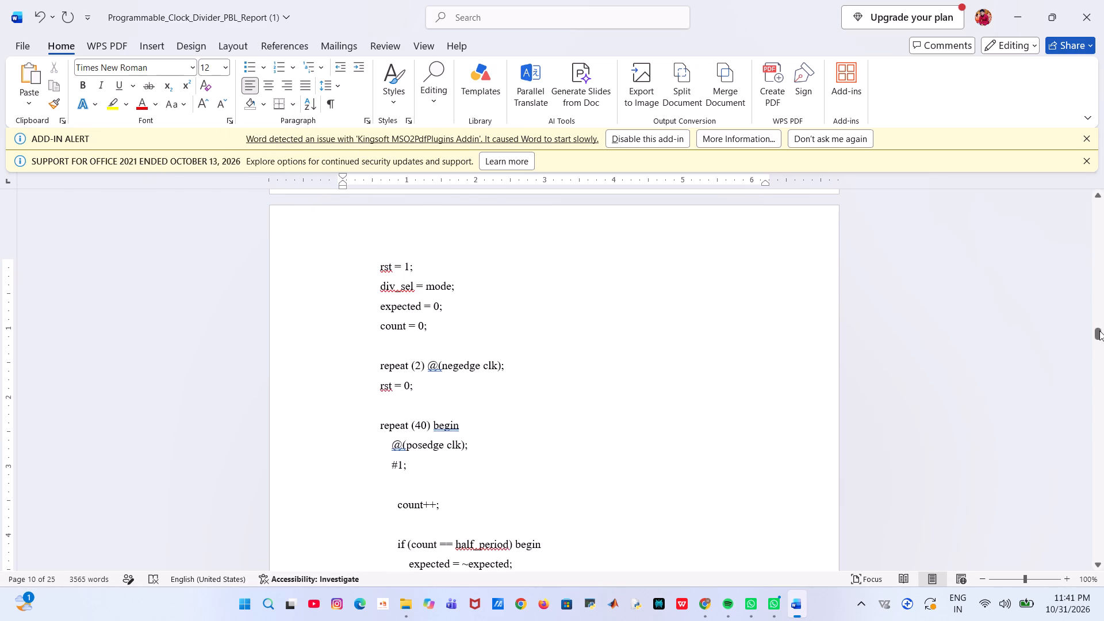
# Compare the text size, spacing and page breaks of the Testbench Code, RTL Code – Explanation and SystemVerilog Code (RTL) sections.
pyautogui.moveTo(1099, 331); pyautogui.dragTo(1098, 360)
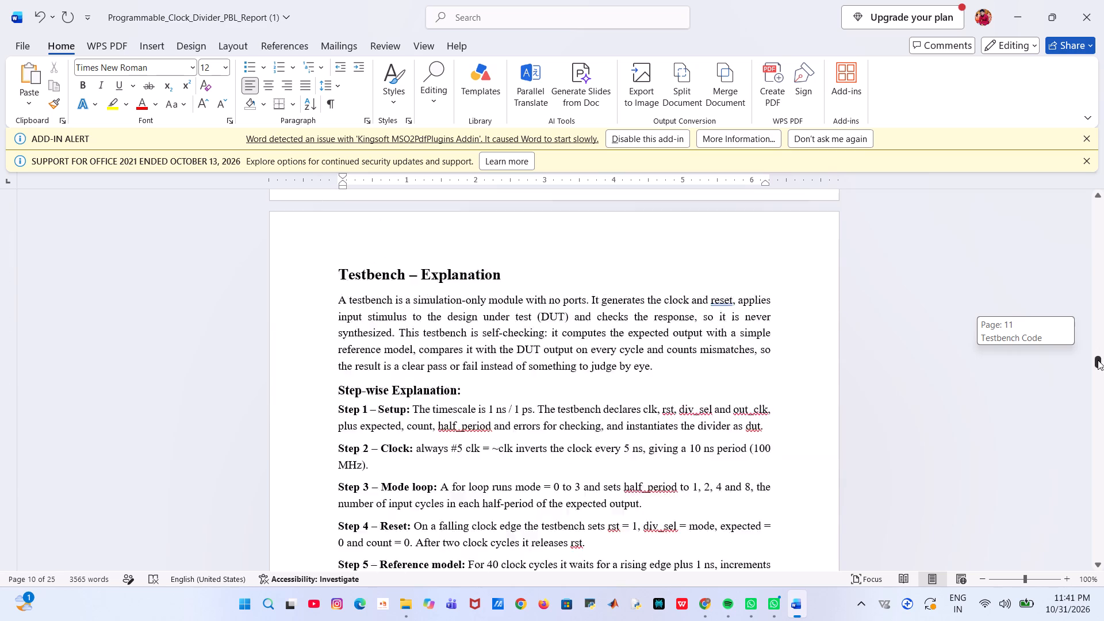
pyautogui.moveTo(1098, 360); pyautogui.dragTo(1097, 317)
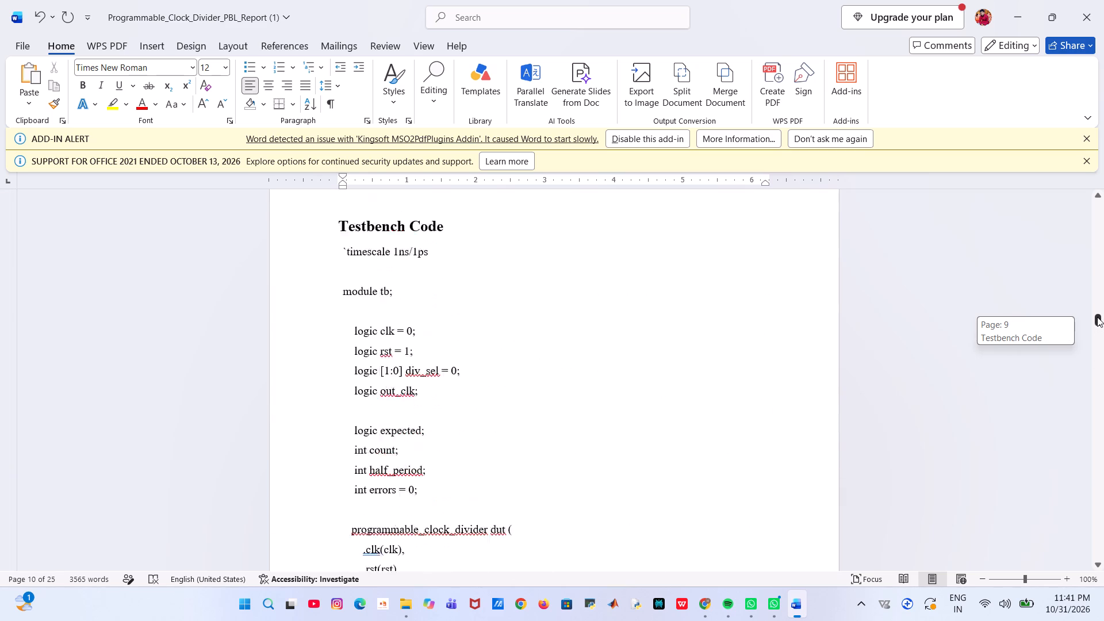
pyautogui.moveTo(1097, 317); pyautogui.dragTo(1098, 335)
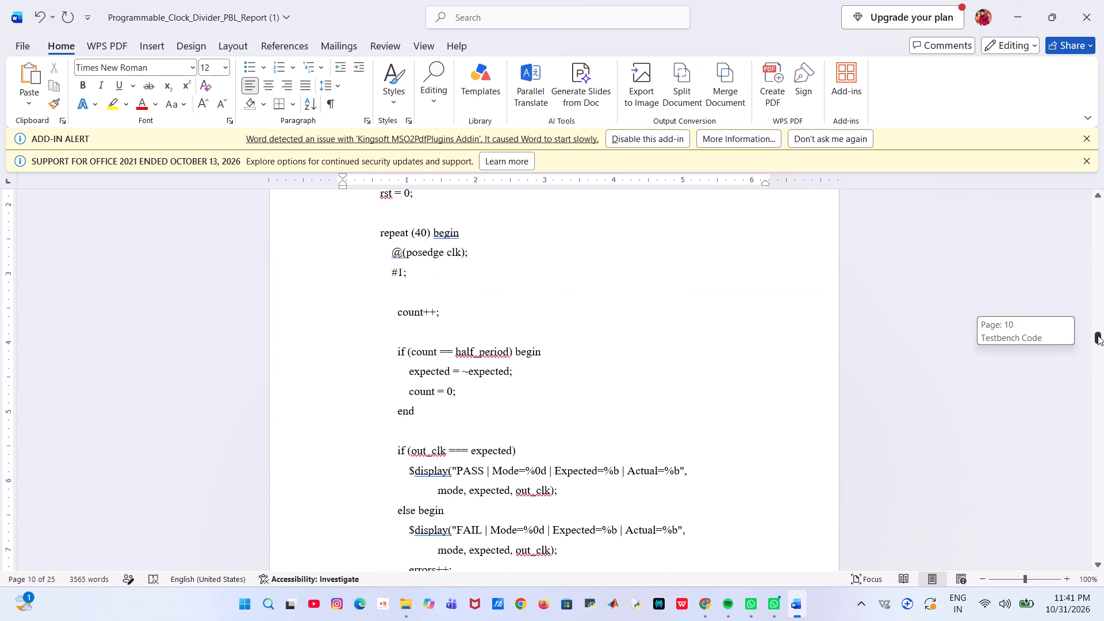
pyautogui.moveTo(1098, 335); pyautogui.dragTo(1101, 315)
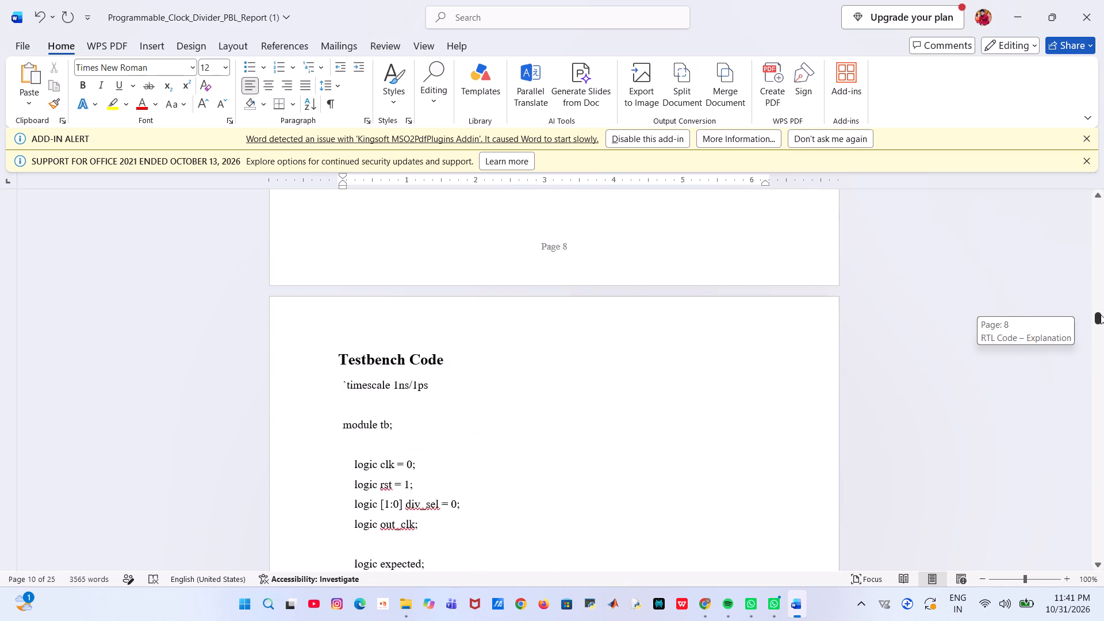
pyautogui.moveTo(1101, 315); pyautogui.dragTo(1101, 298)
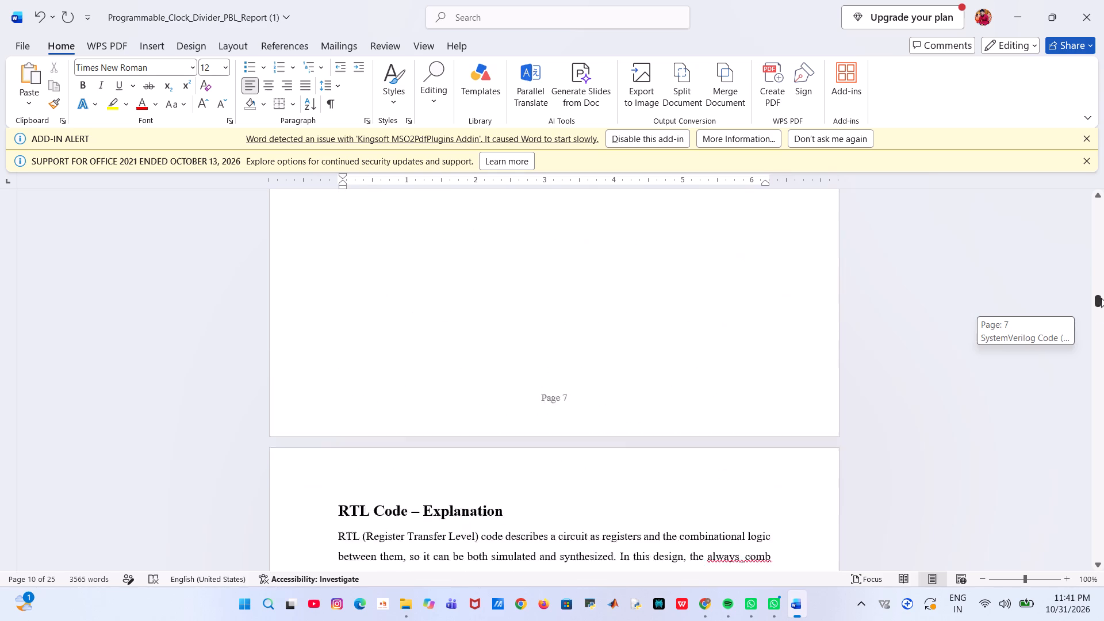
pyautogui.moveTo(1101, 298); pyautogui.dragTo(1098, 277)
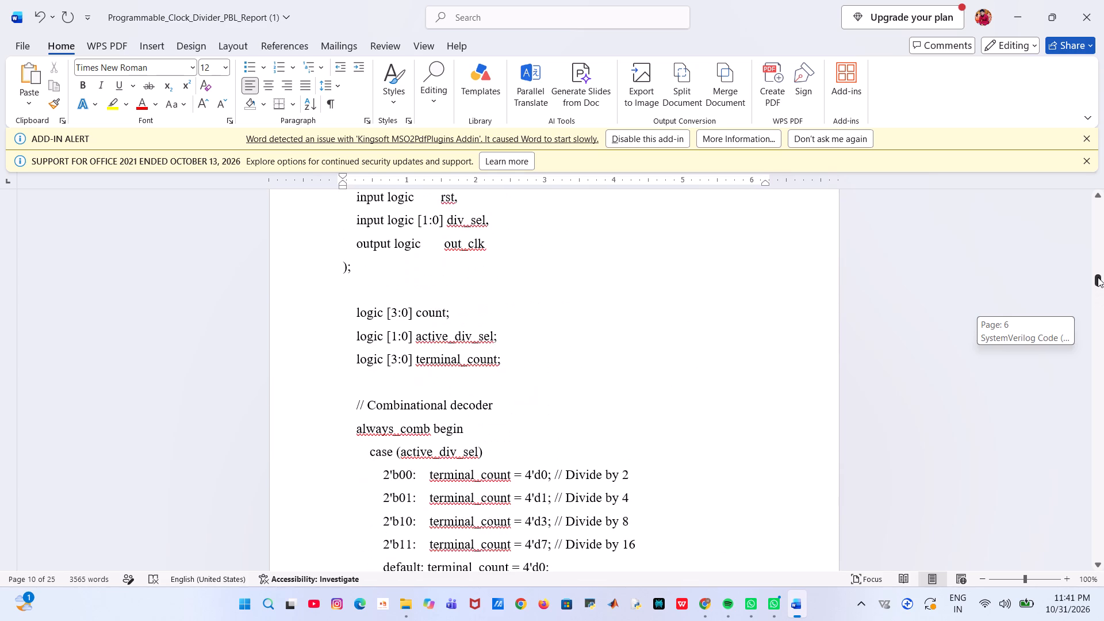
pyautogui.moveTo(1098, 277); pyautogui.dragTo(1097, 277)
pyautogui.moveTo(443, 350); pyautogui.dragTo(508, 405)
pyautogui.click(543, 421)
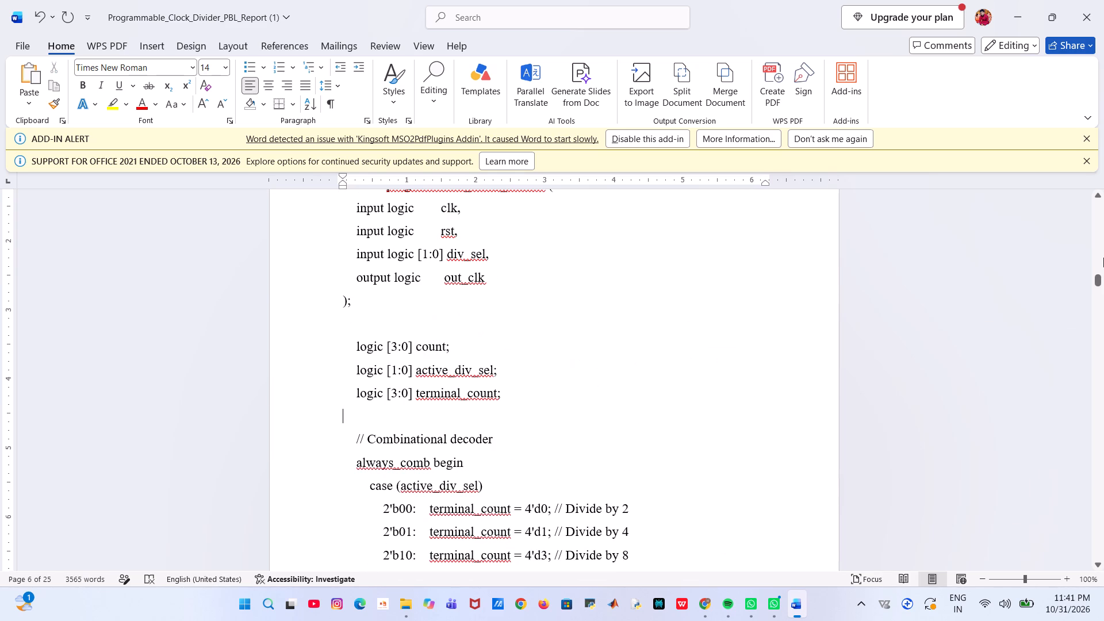
# Set the entire SystemVerilog Code (RTL) listing, from the timescale line through endmodule, to 12 pt.
pyautogui.click(1099, 281)
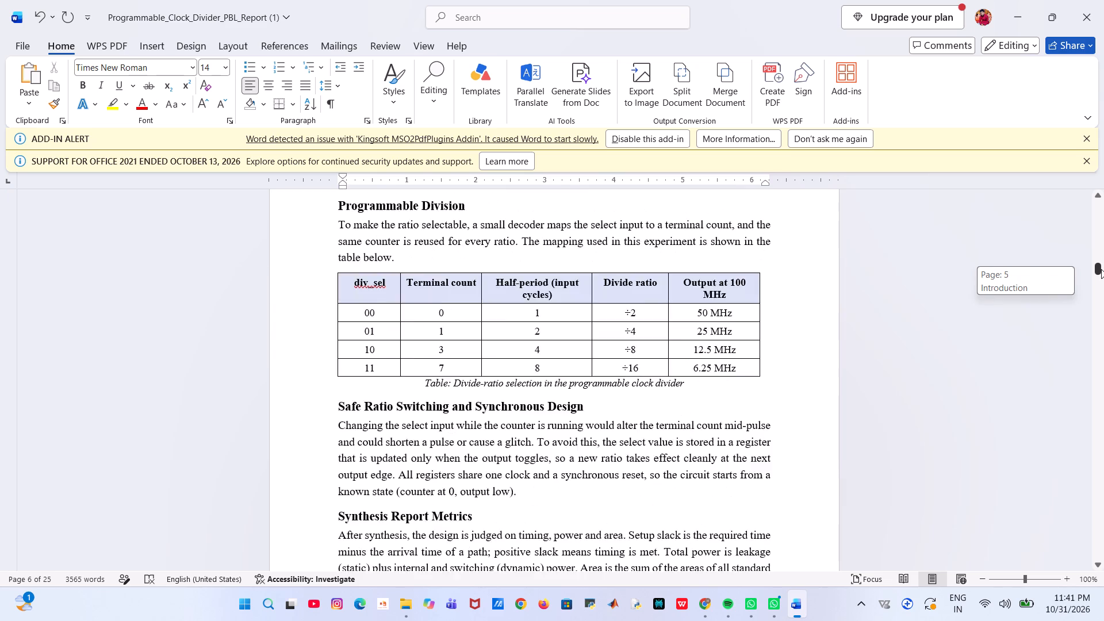
pyautogui.moveTo(338, 367); pyautogui.dragTo(523, 434)
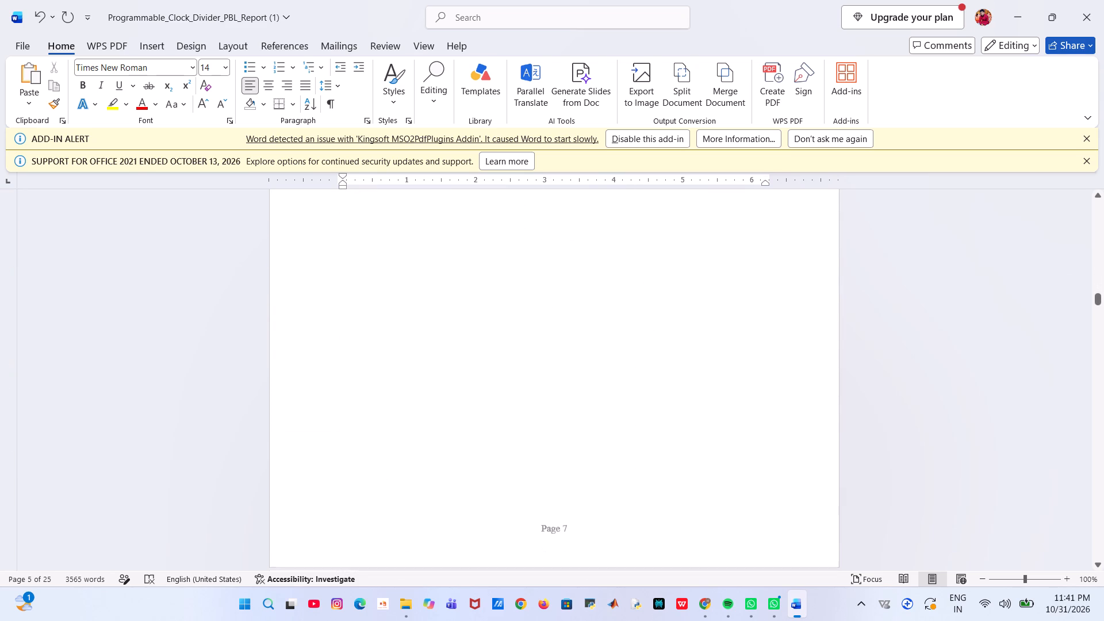
pyautogui.moveTo(523, 434); pyautogui.dragTo(468, 298)
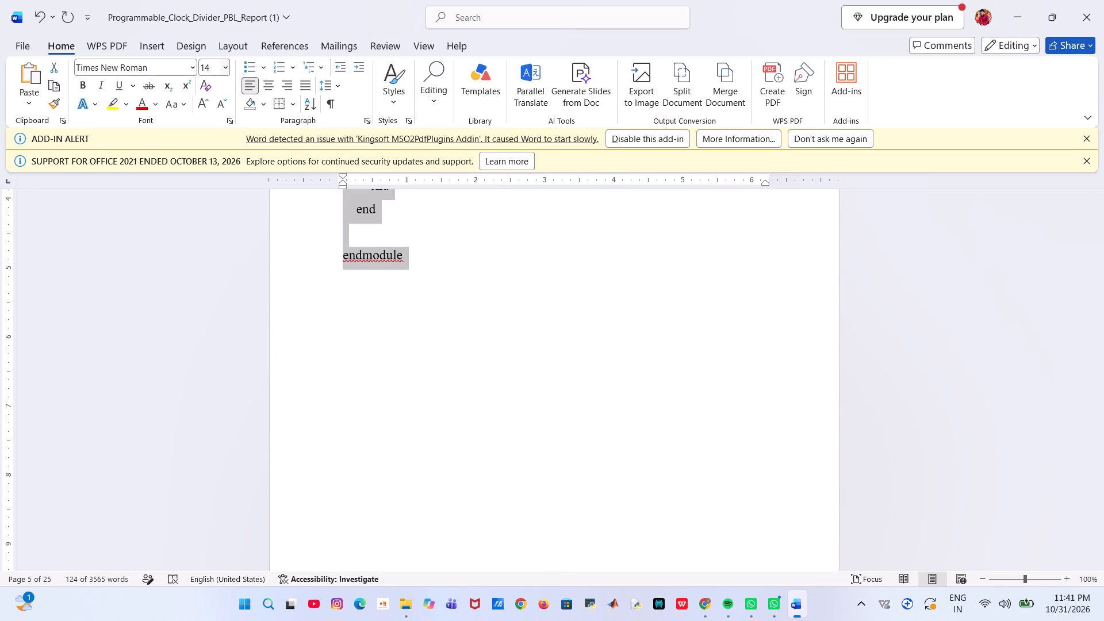
pyautogui.click(209, 65)
pyautogui.press('BackSpace')
pyautogui.write('12')
pyautogui.press('Return')
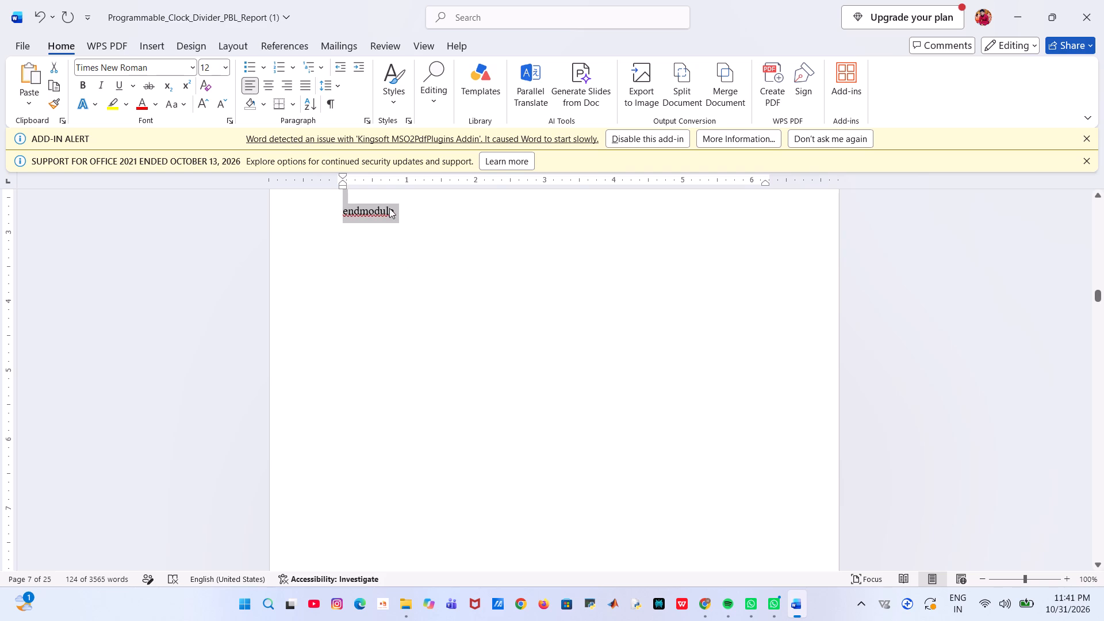
pyautogui.click(413, 213)
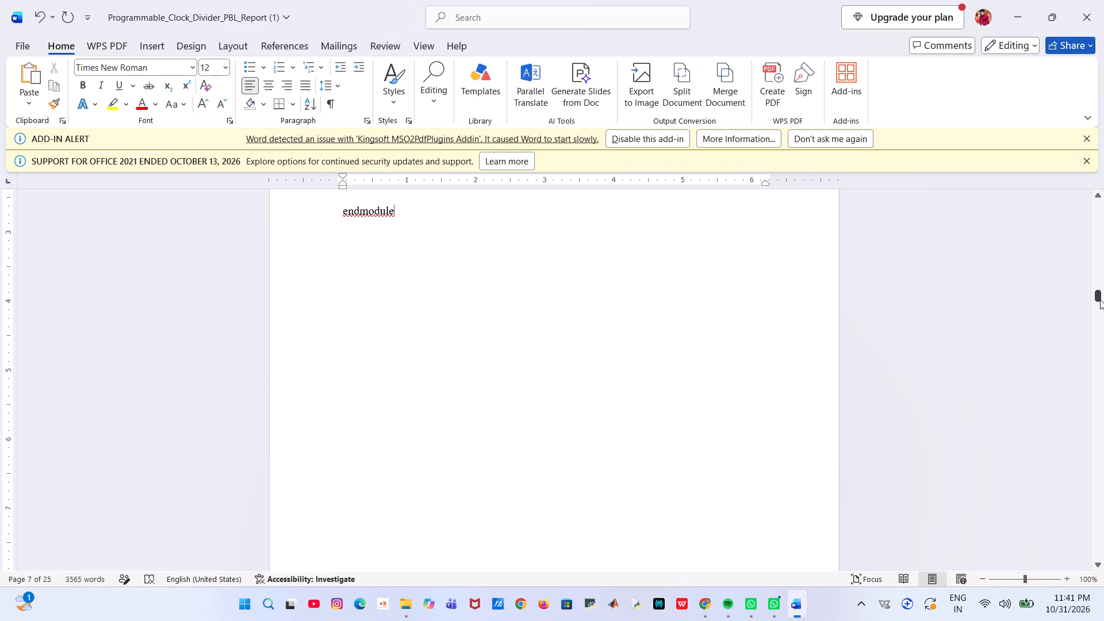
# Apply 1.15 line spacing to the entire SystemVerilog Code (RTL) listing, from the timescale line through endmodule.
pyautogui.moveTo(1100, 300); pyautogui.dragTo(1099, 281)
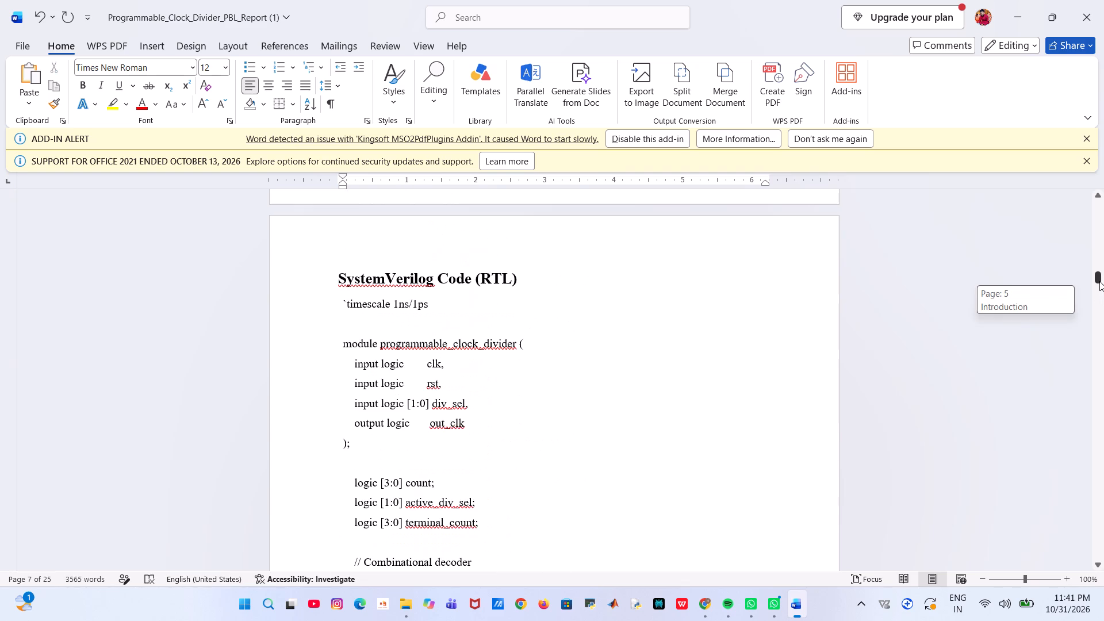
pyautogui.moveTo(1099, 281); pyautogui.dragTo(1099, 282)
pyautogui.moveTo(340, 268); pyautogui.dragTo(342, 274)
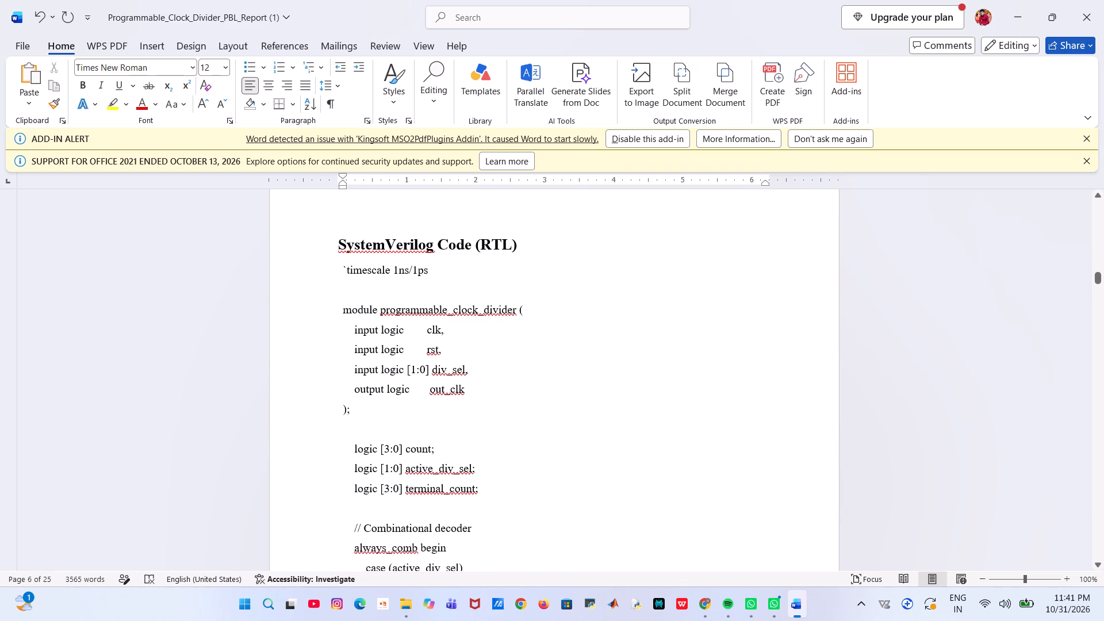
pyautogui.moveTo(342, 274); pyautogui.dragTo(592, 522)
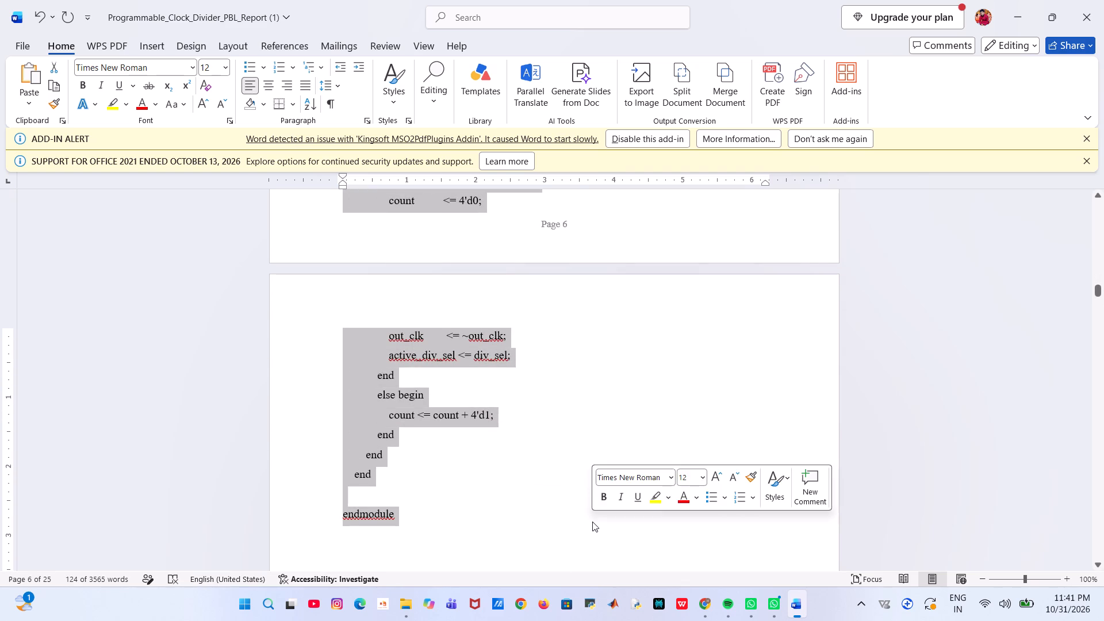
pyautogui.click(336, 90)
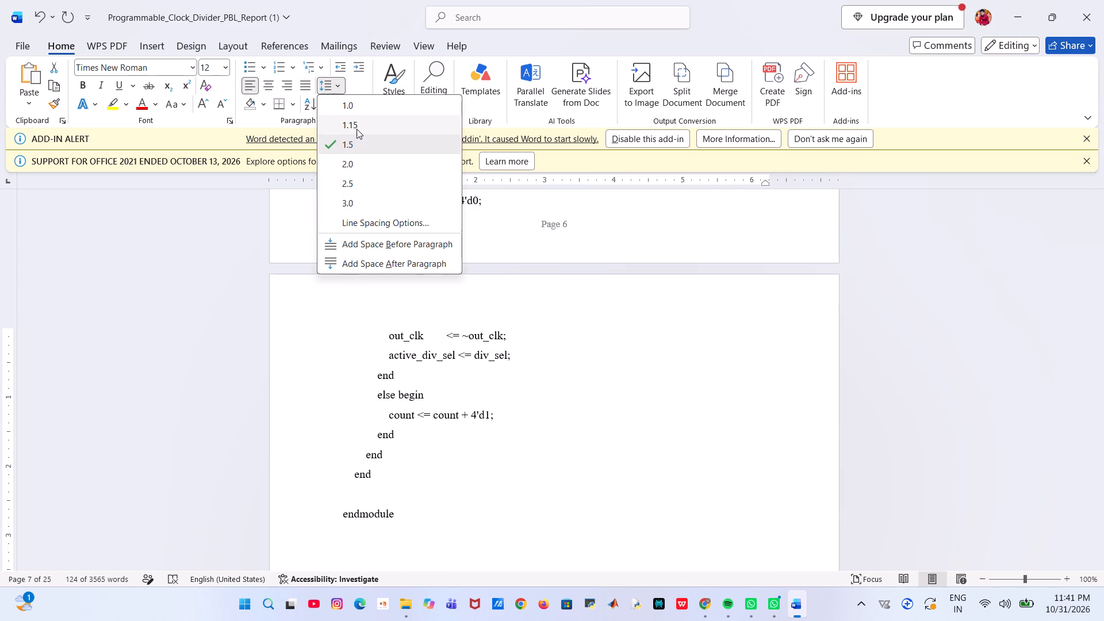
pyautogui.click(356, 128)
pyautogui.click(545, 224)
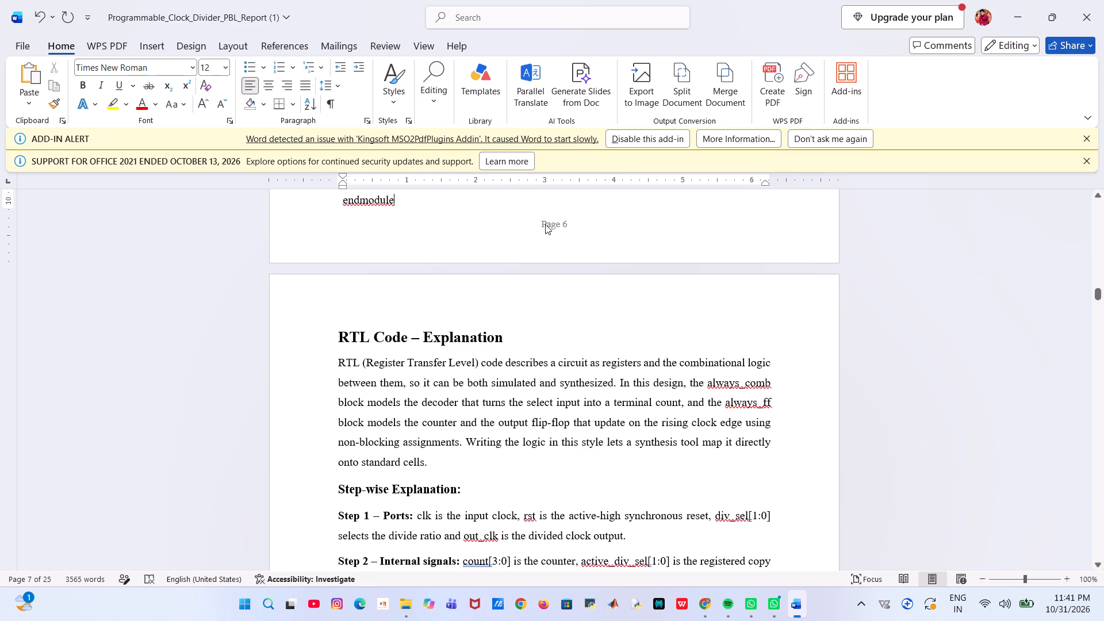
# Check how the SystemVerilog Code (RTL) listing fits its page and review the following pages up to the Testbench Code heading.
pyautogui.moveTo(1097, 293); pyautogui.dragTo(1101, 285)
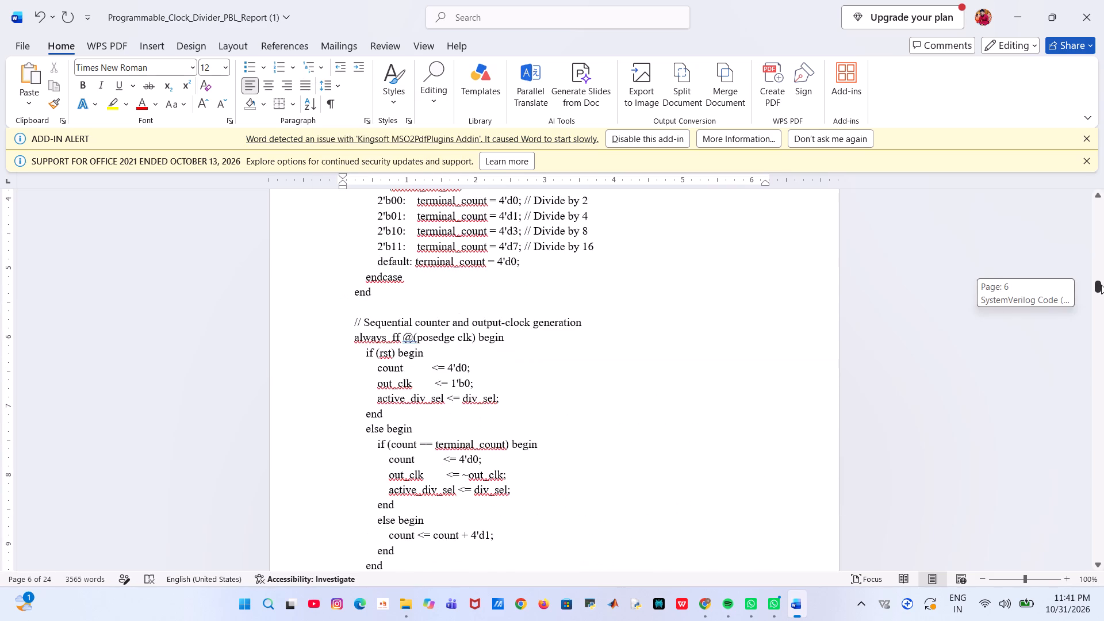
pyautogui.moveTo(1101, 285); pyautogui.dragTo(1103, 291)
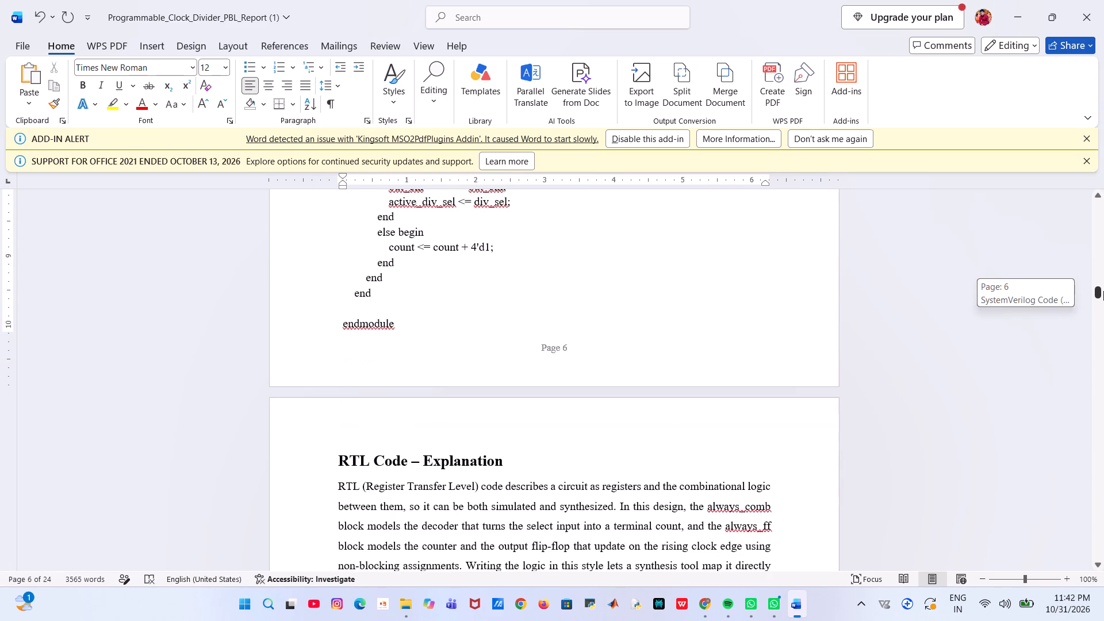
pyautogui.moveTo(1103, 291); pyautogui.dragTo(1099, 281)
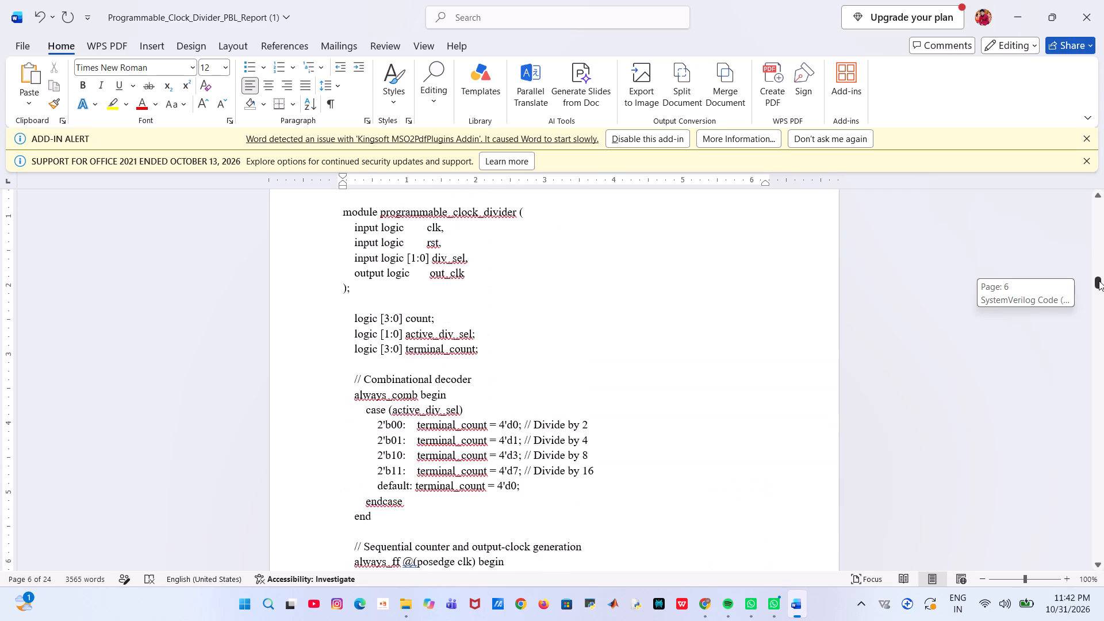
pyautogui.moveTo(1099, 281); pyautogui.dragTo(1103, 309)
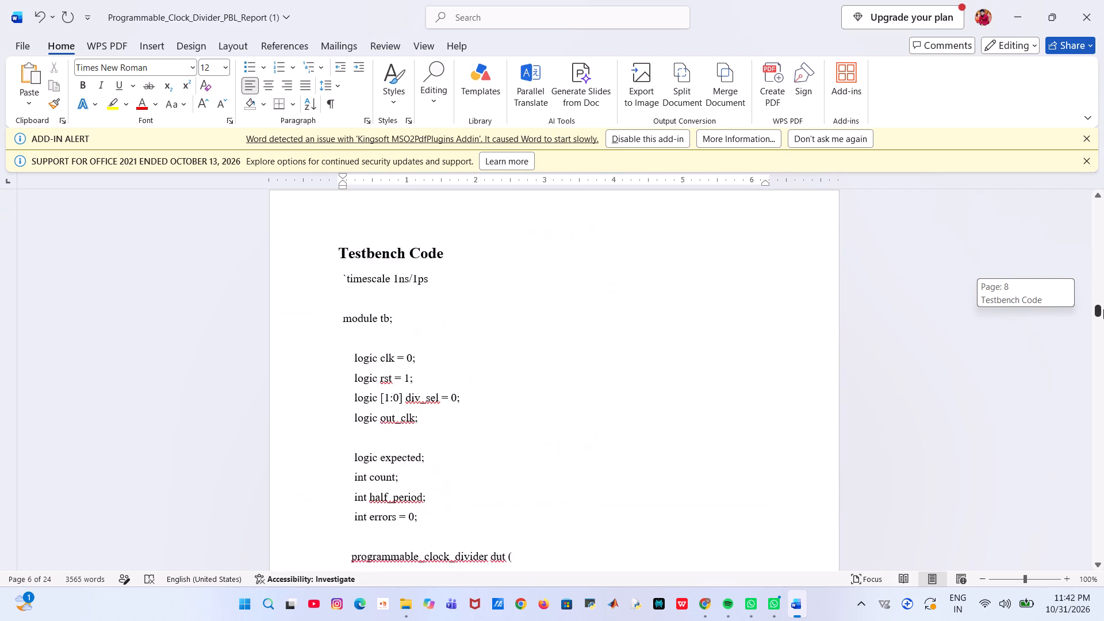
pyautogui.moveTo(1103, 309); pyautogui.dragTo(1103, 310)
pyautogui.moveTo(1101, 319); pyautogui.dragTo(1101, 312)
pyautogui.moveTo(1101, 312); pyautogui.dragTo(1098, 301)
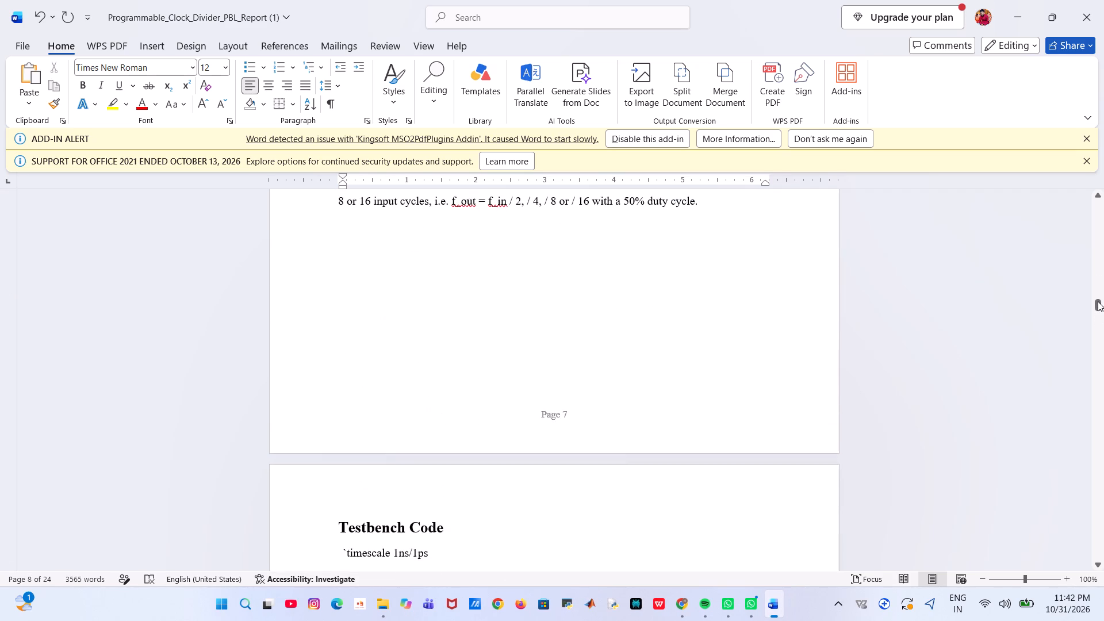
pyautogui.moveTo(1098, 301); pyautogui.dragTo(1098, 306)
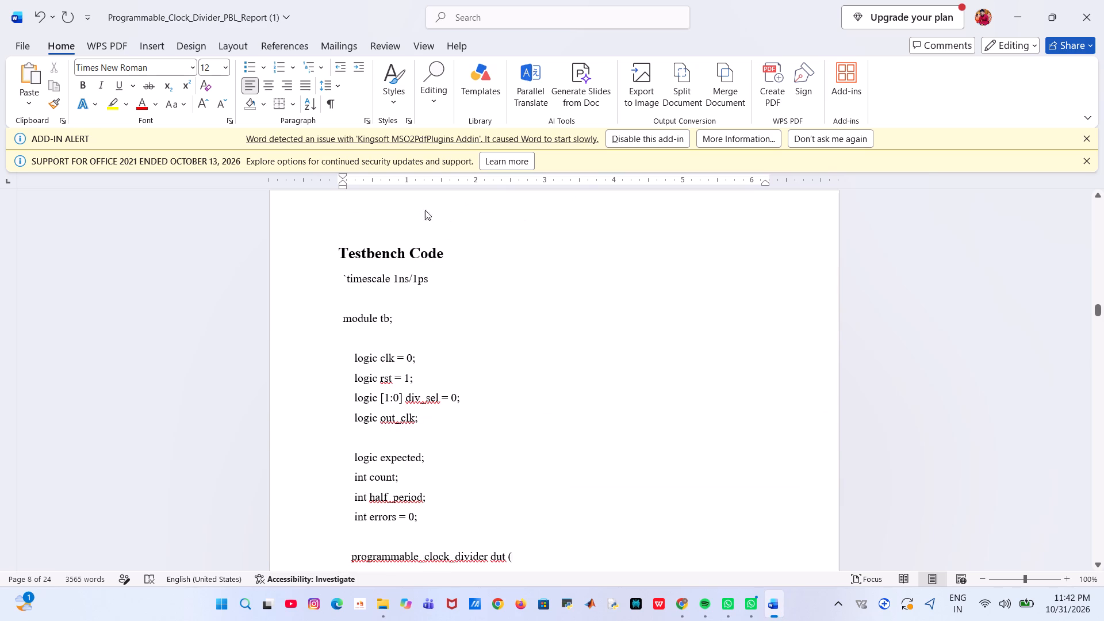
# Apply 1.15 line spacing to the entire Testbench Code listing, from the timescale line through endmodule.
pyautogui.moveTo(341, 274); pyautogui.dragTo(453, 620)
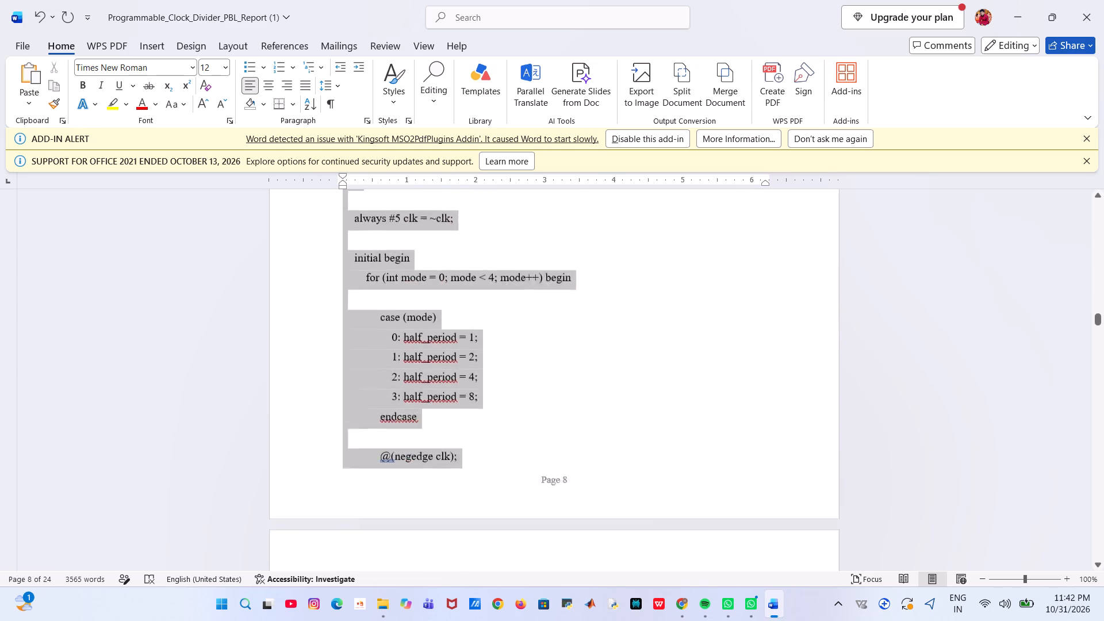
pyautogui.moveTo(453, 620); pyautogui.dragTo(432, 161)
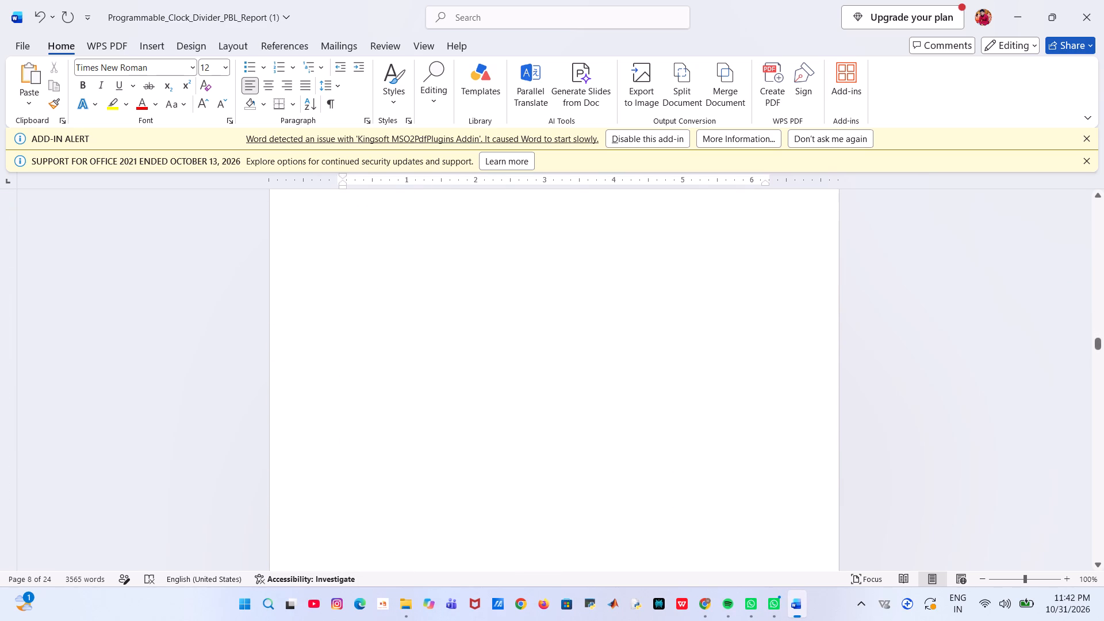
pyautogui.moveTo(432, 161); pyautogui.dragTo(453, 402)
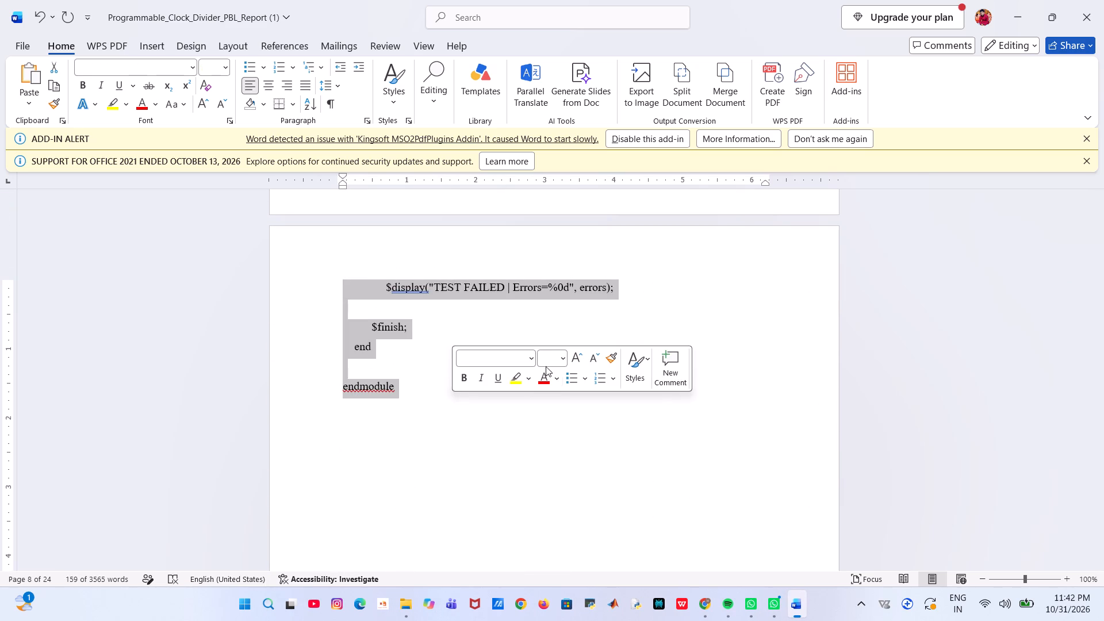
pyautogui.click(332, 80)
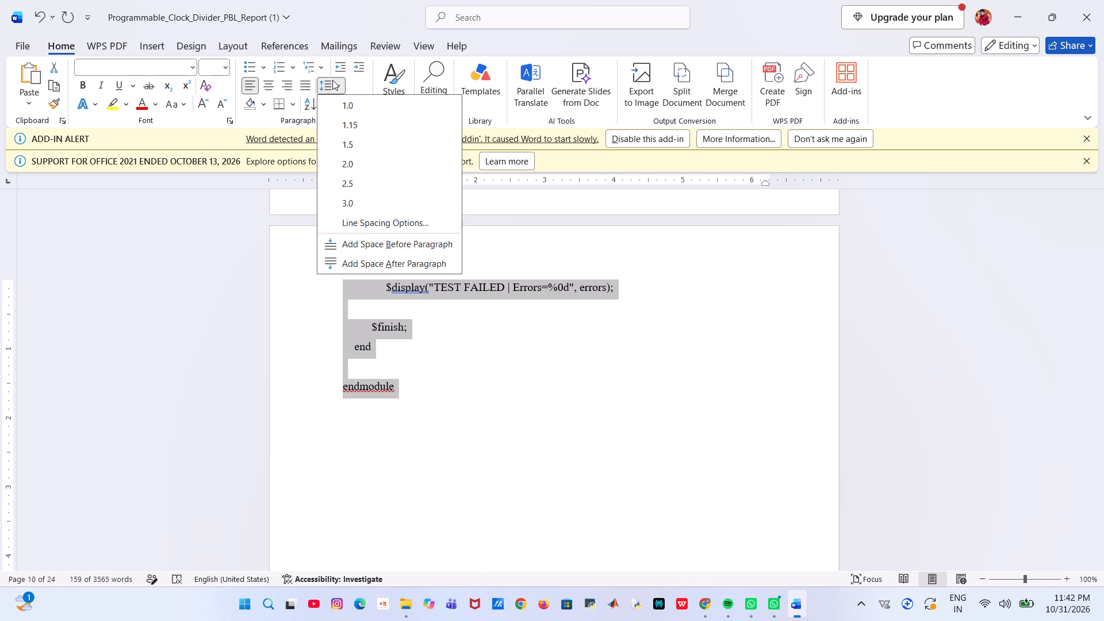
pyautogui.click(370, 129)
pyautogui.click(531, 340)
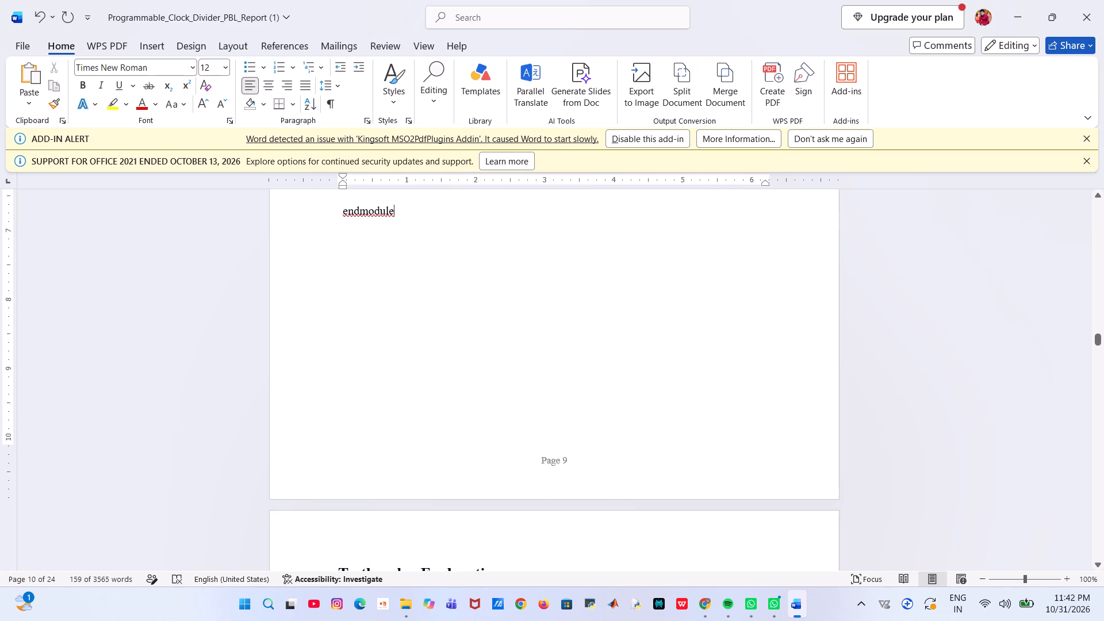
# Review the Testbench Code listing, the Testbench – Explanation page and the RTL Code – Explanation page for layout and spacing.
pyautogui.moveTo(1101, 341); pyautogui.dragTo(1101, 335)
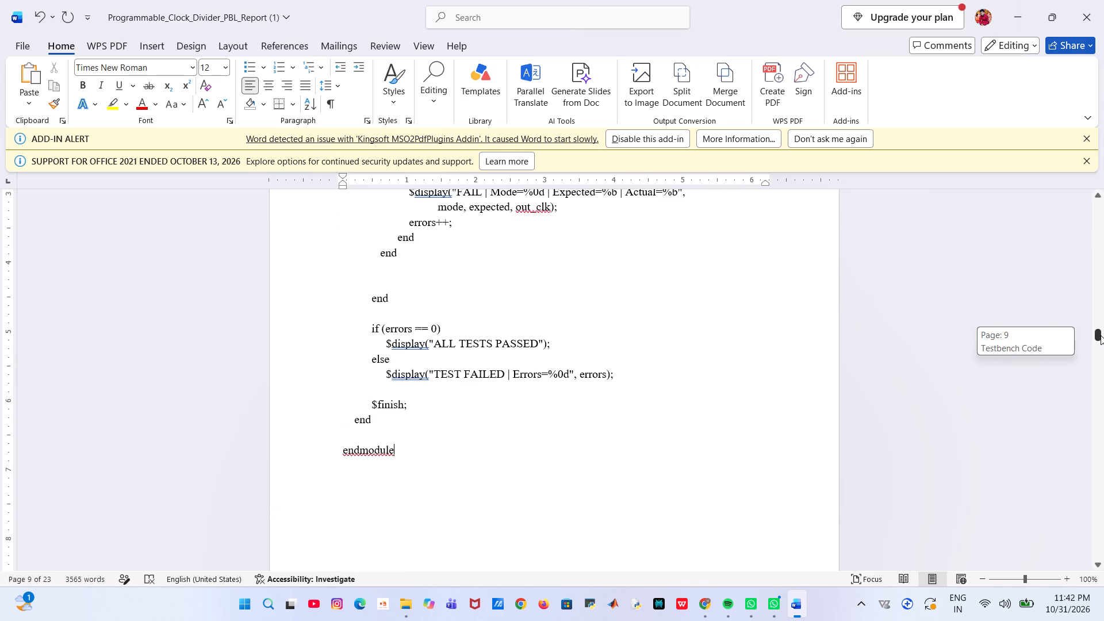
pyautogui.moveTo(1101, 335); pyautogui.dragTo(1101, 312)
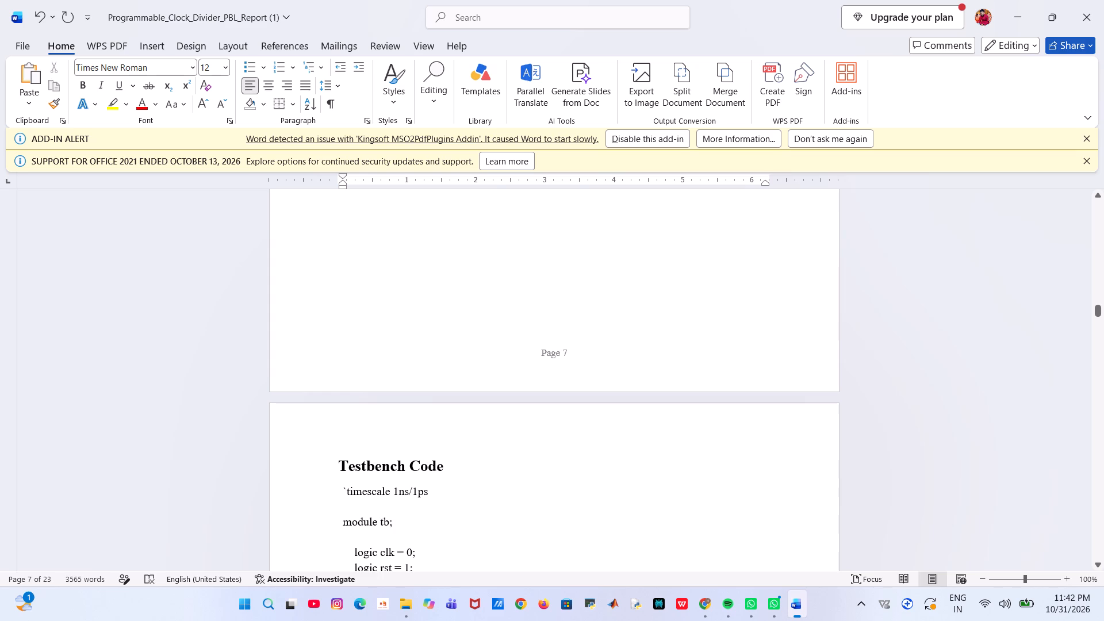
pyautogui.moveTo(338, 492); pyautogui.dragTo(494, 613)
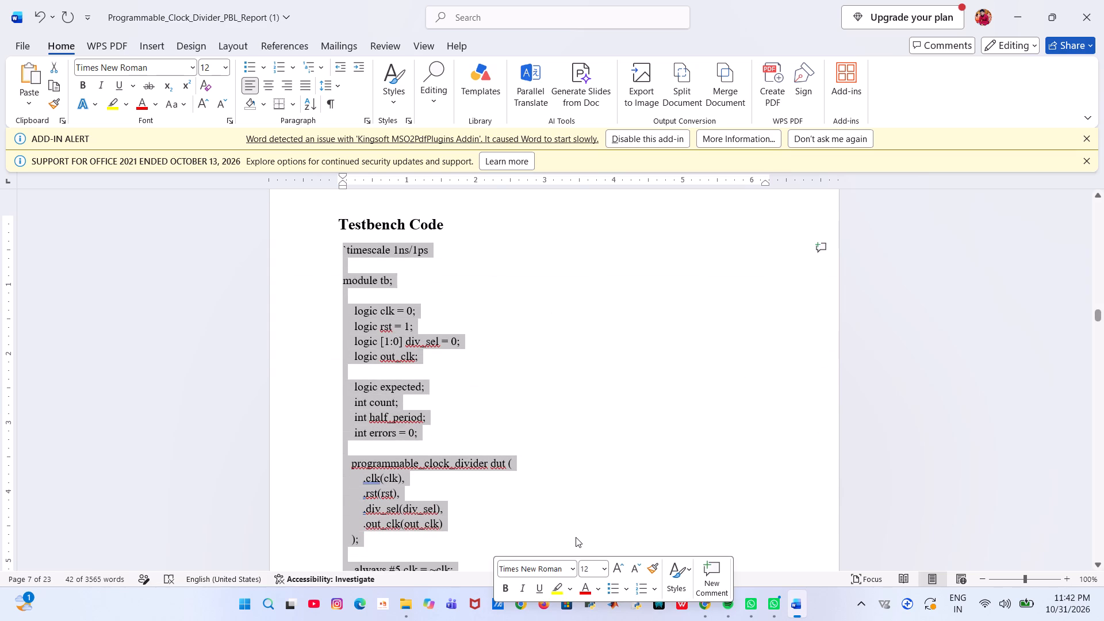
pyautogui.click(576, 537)
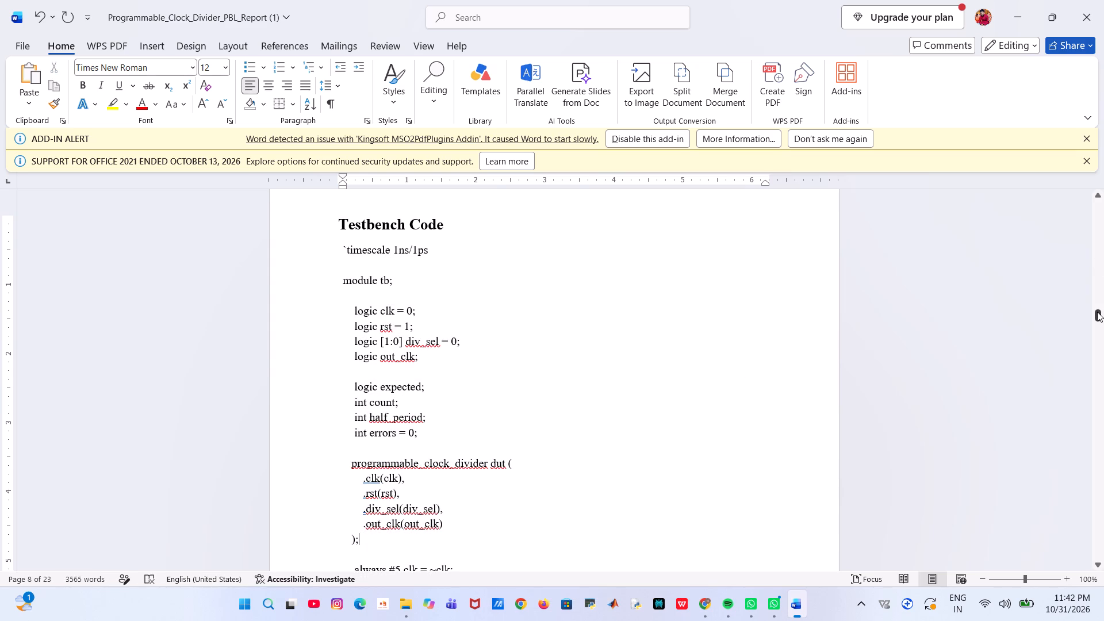
pyautogui.moveTo(1097, 312); pyautogui.dragTo(1097, 329)
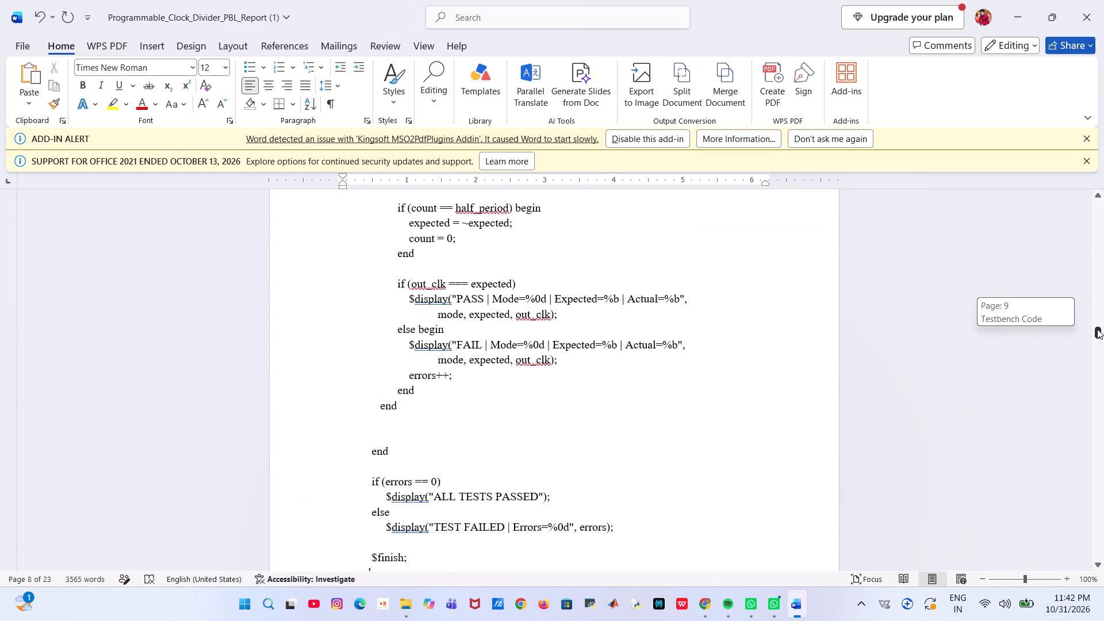
pyautogui.moveTo(1097, 329); pyautogui.dragTo(1101, 343)
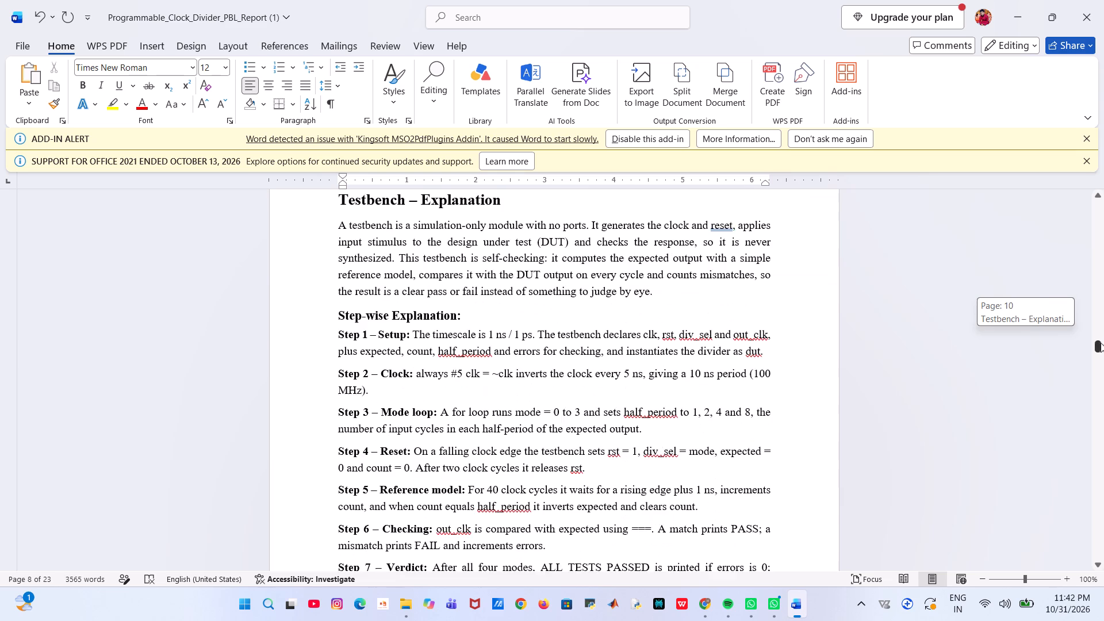
pyautogui.moveTo(1101, 343); pyautogui.dragTo(1096, 345)
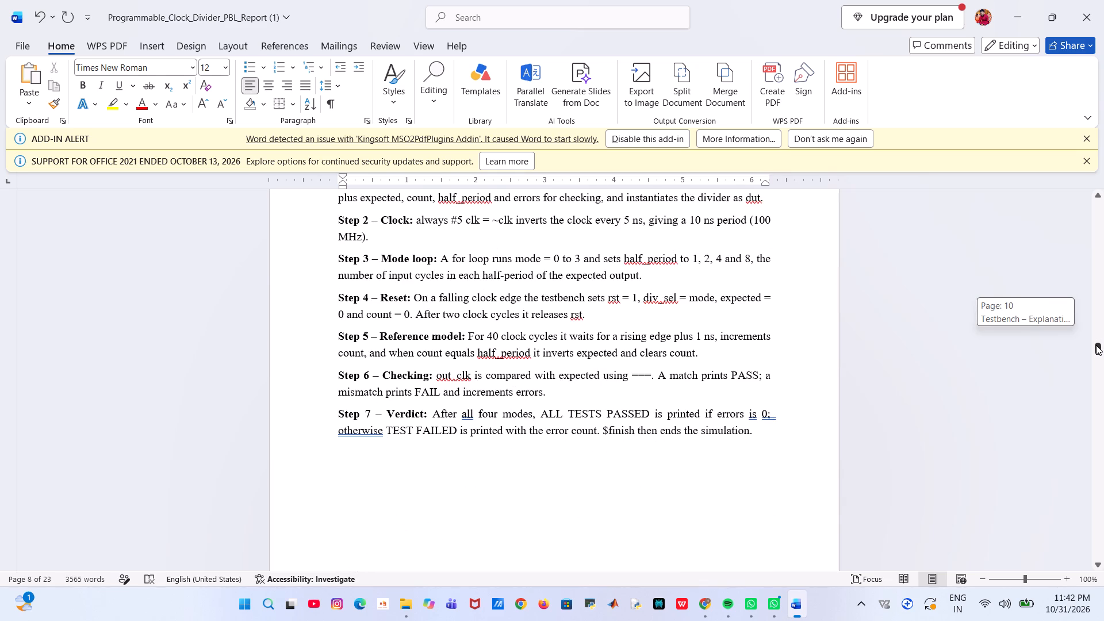
pyautogui.moveTo(1096, 345); pyautogui.dragTo(1094, 317)
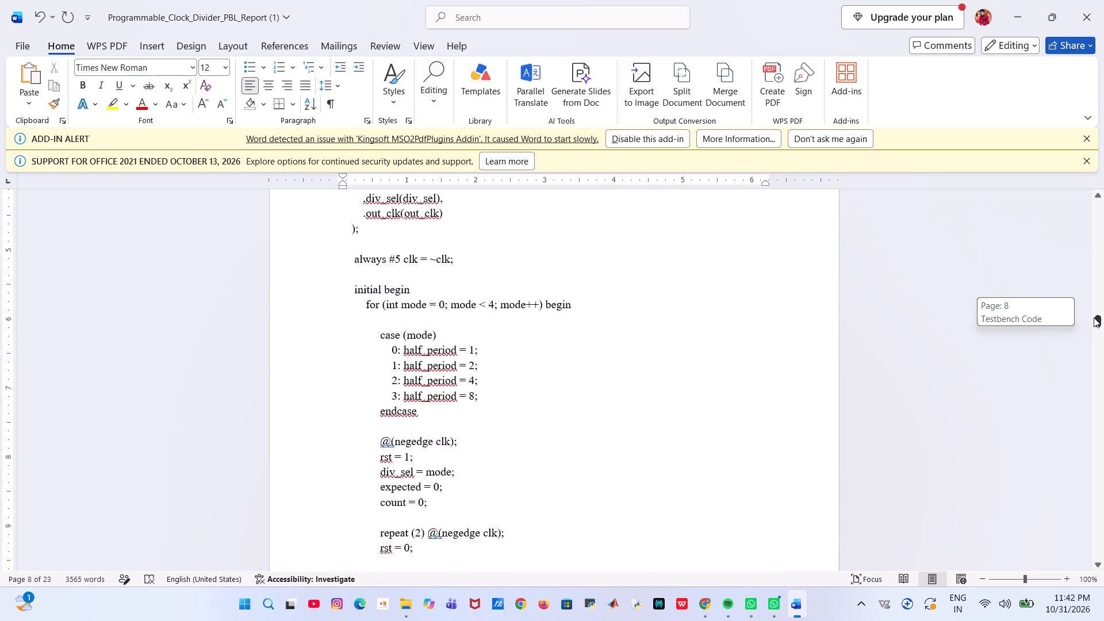
pyautogui.moveTo(1094, 317); pyautogui.dragTo(1088, 298)
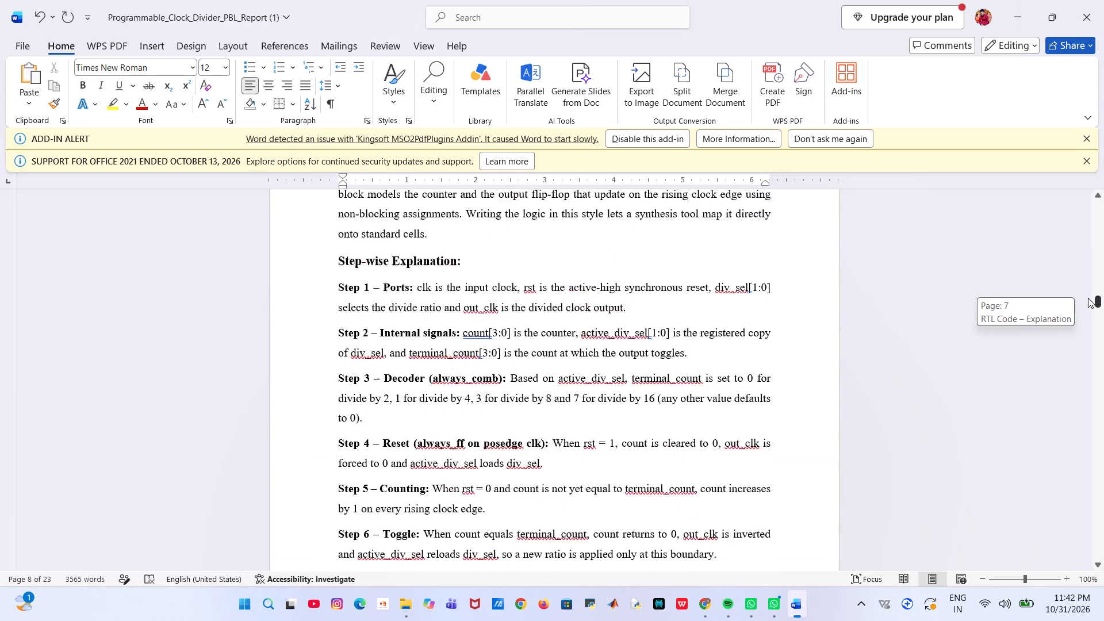
# Check the font size of the Introduction's body text and its Safe Ratio Switching and Synchronous Design and Objective subheadings.
pyautogui.moveTo(1088, 298); pyautogui.dragTo(1088, 272)
pyautogui.moveTo(424, 359); pyautogui.dragTo(568, 386)
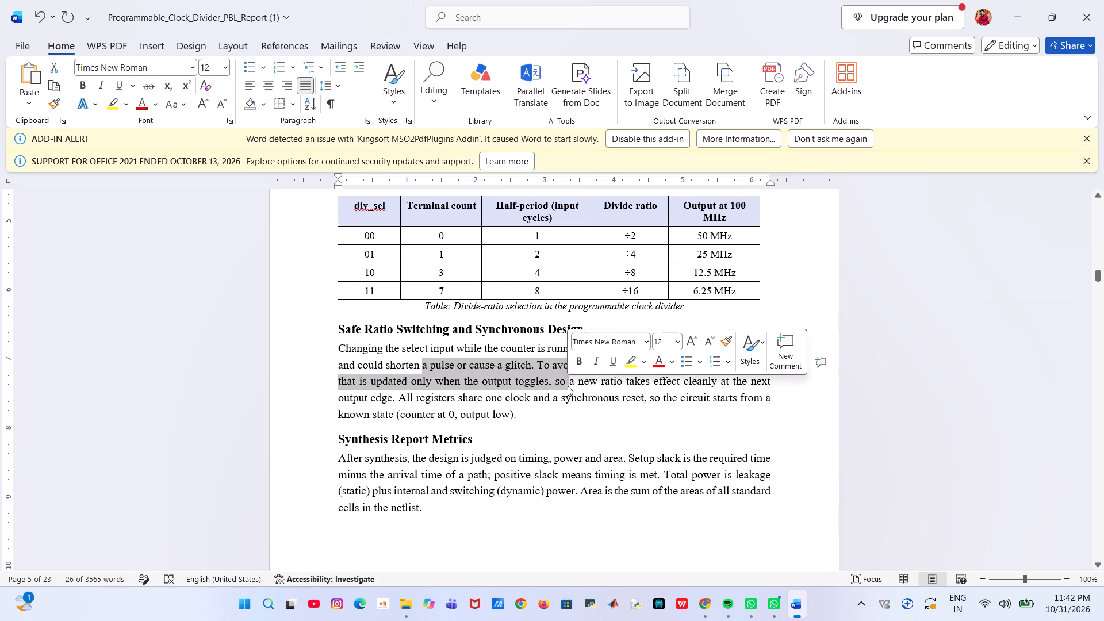
pyautogui.click(593, 415)
pyautogui.moveTo(589, 335); pyautogui.dragTo(477, 331)
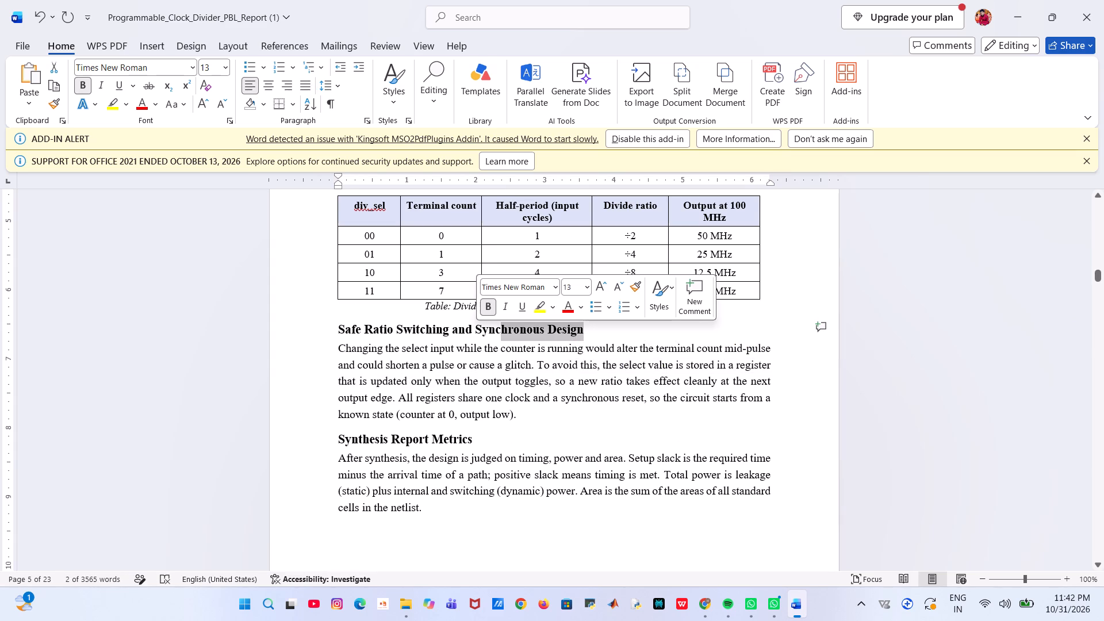
pyautogui.click(640, 332)
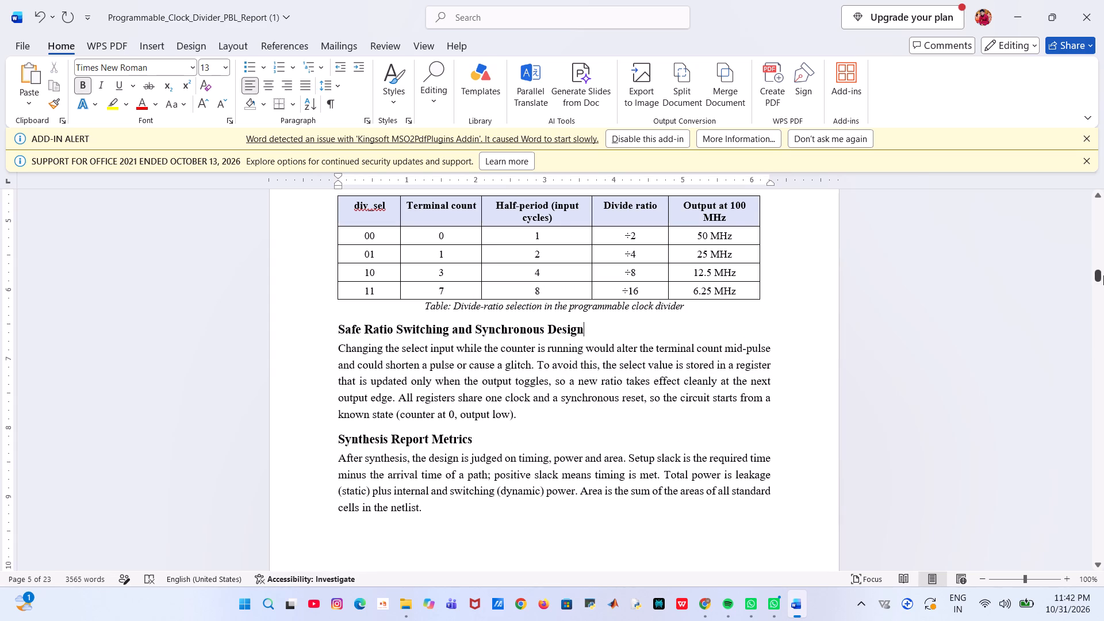
pyautogui.moveTo(1103, 275); pyautogui.dragTo(1099, 267)
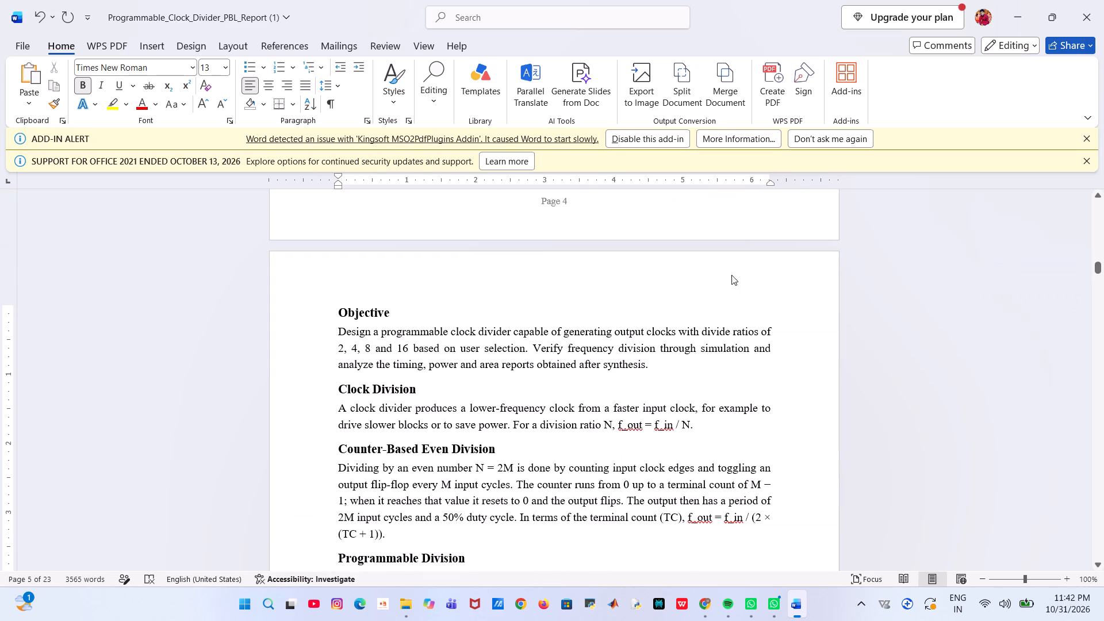
pyautogui.moveTo(435, 308); pyautogui.dragTo(287, 312)
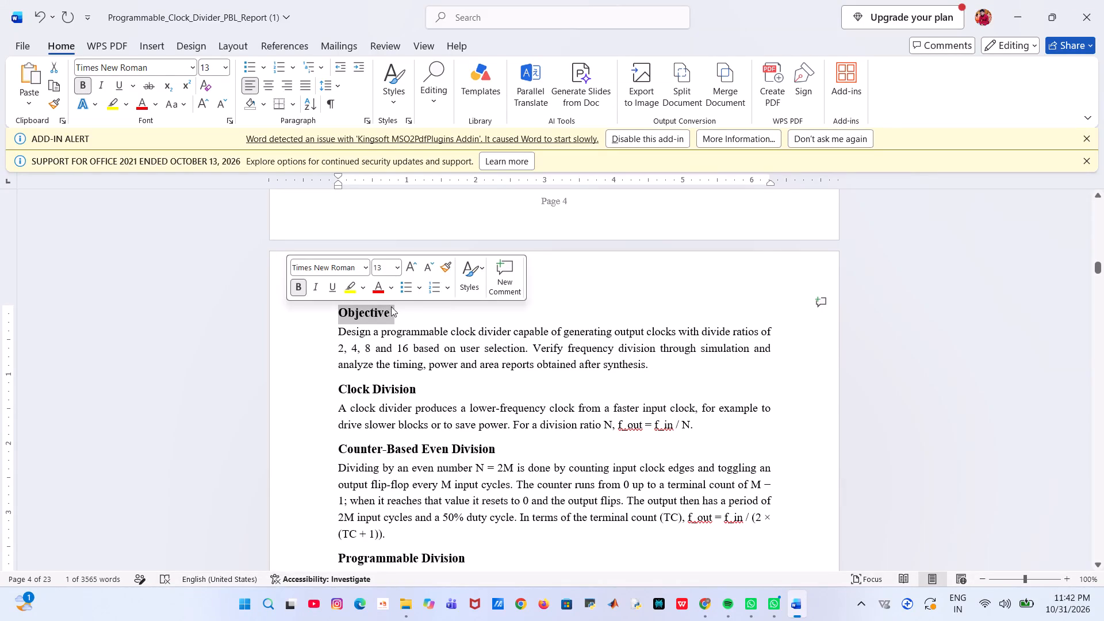
pyautogui.click(401, 309)
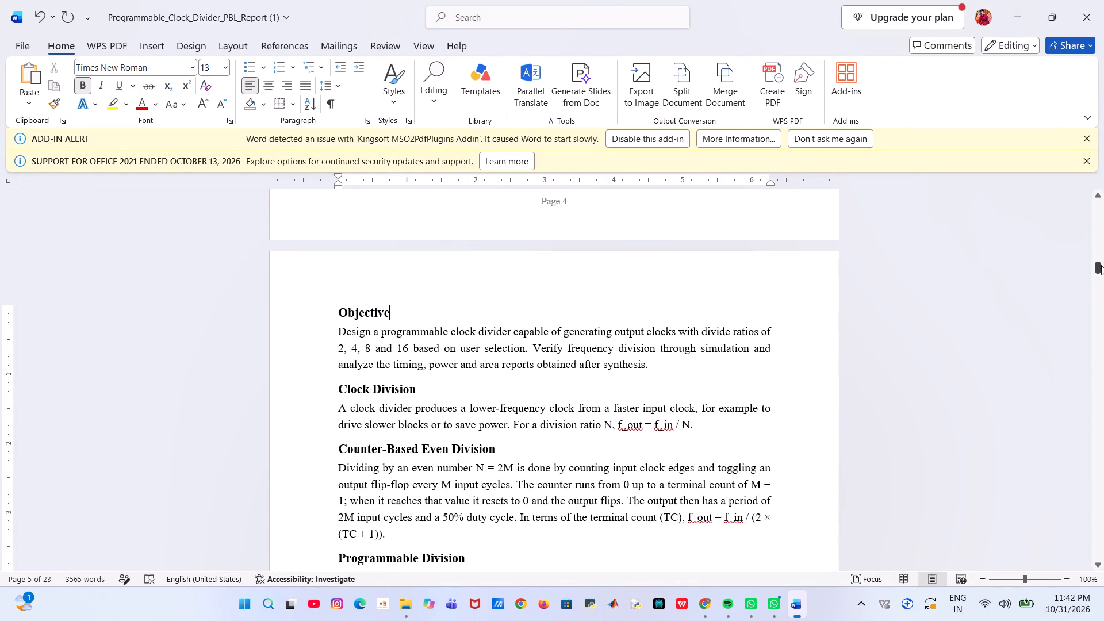
pyautogui.click(1101, 265)
# Delete the Objective subheading and its paragraph above the Clock Division subheading in the Introduction.
pyautogui.moveTo(687, 362); pyautogui.dragTo(334, 297)
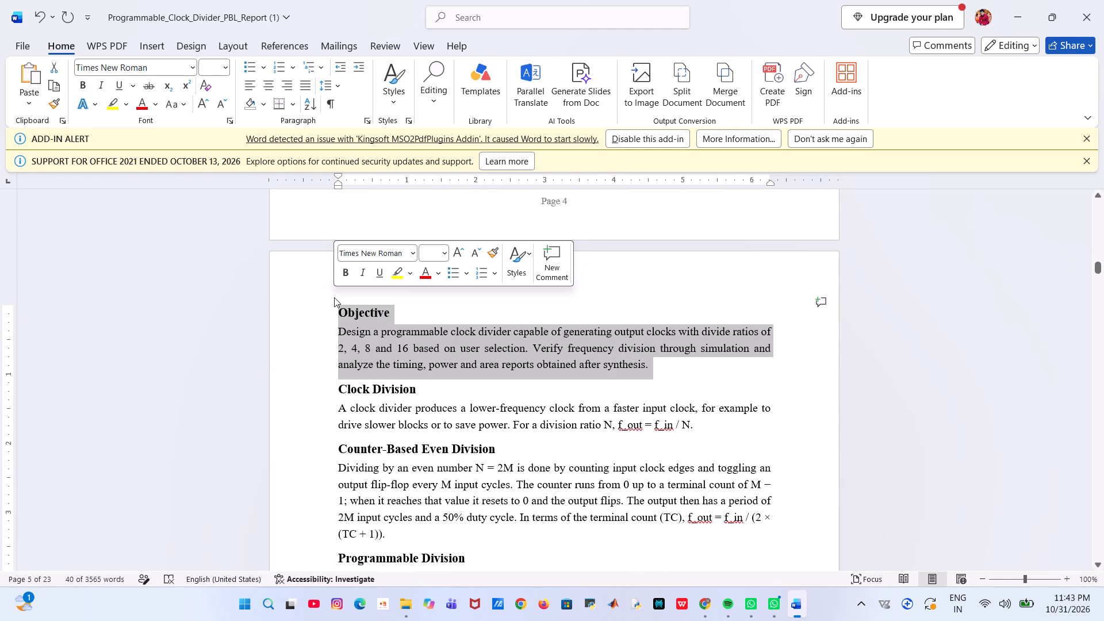
pyautogui.press('BackSpace')
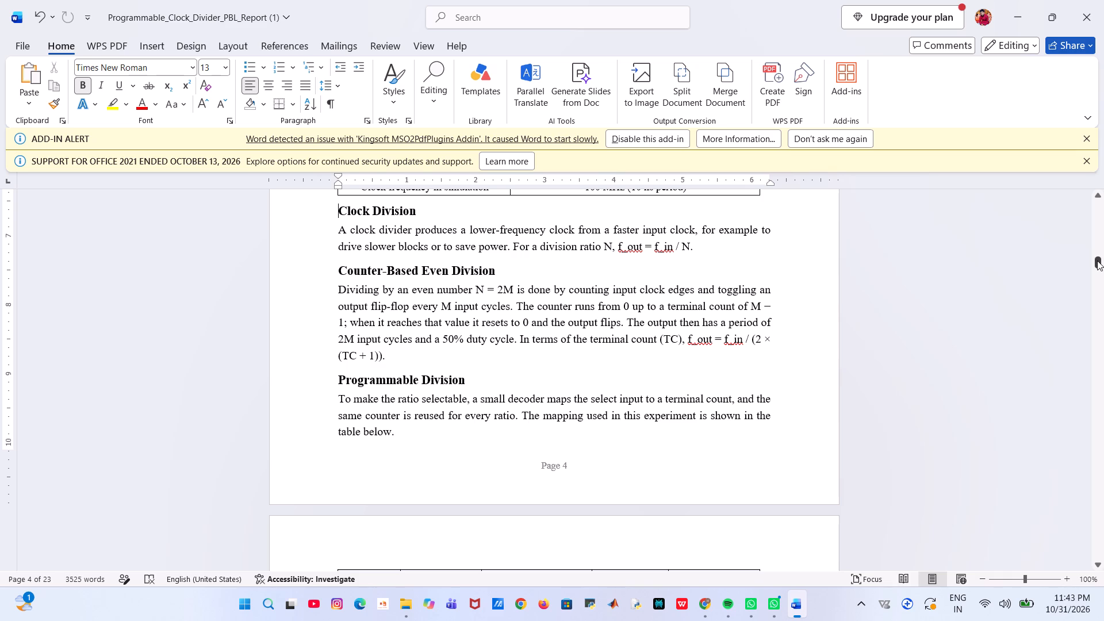
# Review the Introduction's page flow from its opening paragraphs through the divide-ratio table to the SystemVerilog Code (RTL) heading.
pyautogui.moveTo(1097, 260); pyautogui.dragTo(1099, 267)
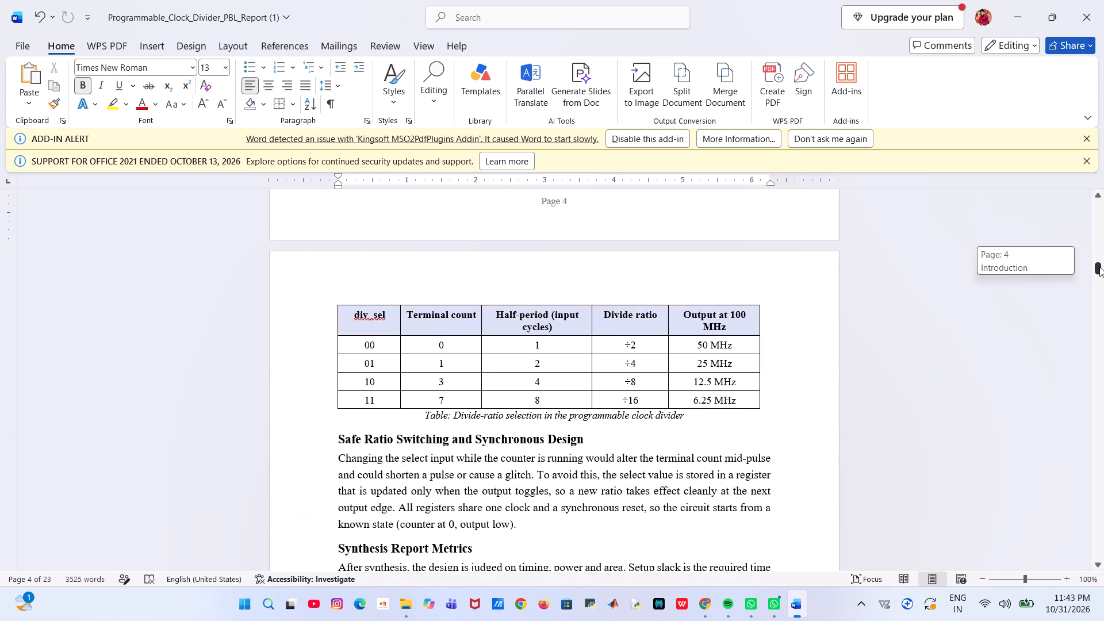
pyautogui.moveTo(1099, 267); pyautogui.dragTo(1097, 261)
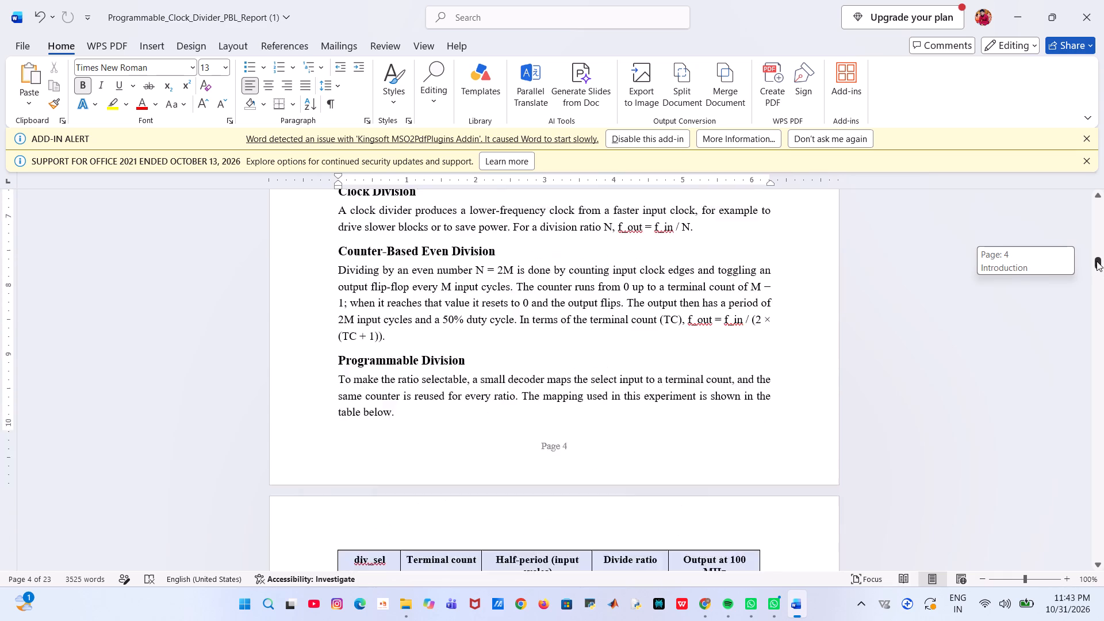
pyautogui.moveTo(1097, 261); pyautogui.dragTo(1096, 257)
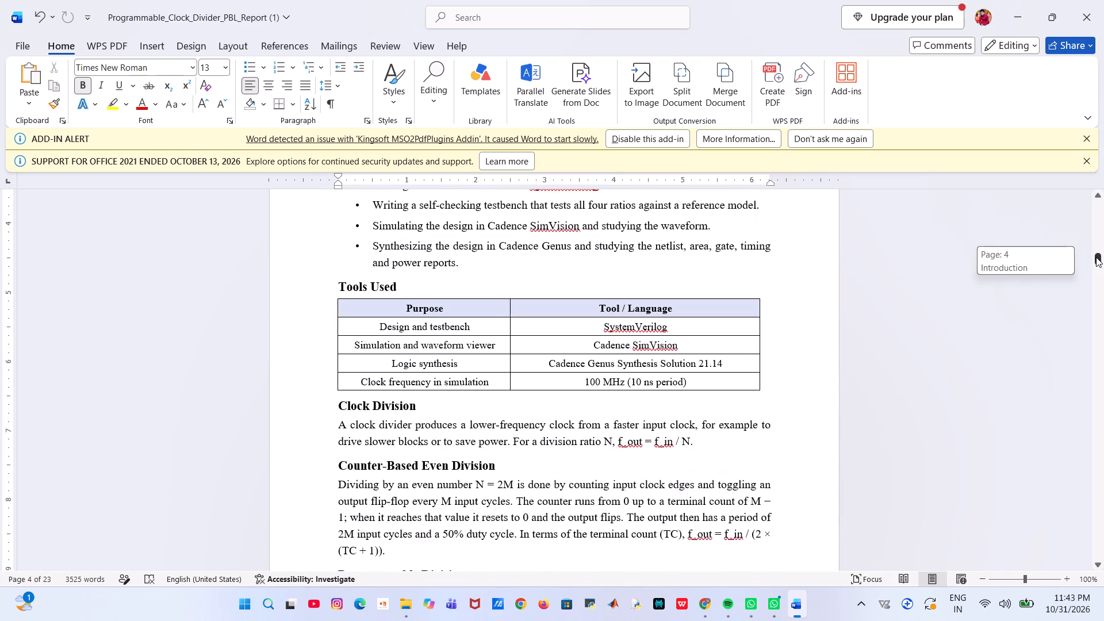
pyautogui.moveTo(1096, 257); pyautogui.dragTo(1096, 256)
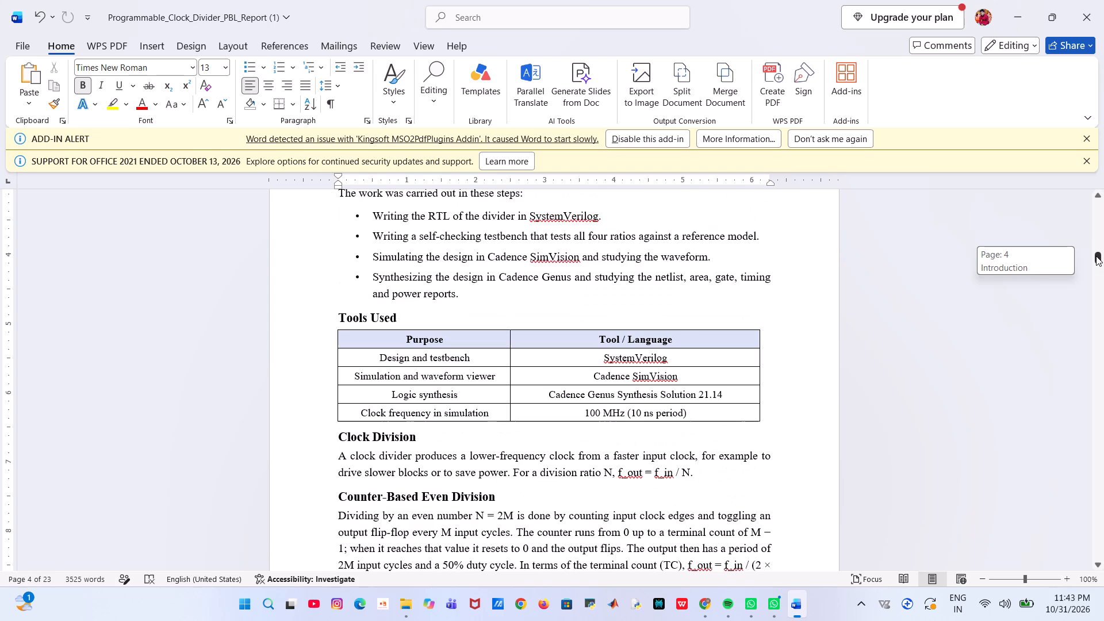
pyautogui.moveTo(1096, 256); pyautogui.dragTo(1094, 253)
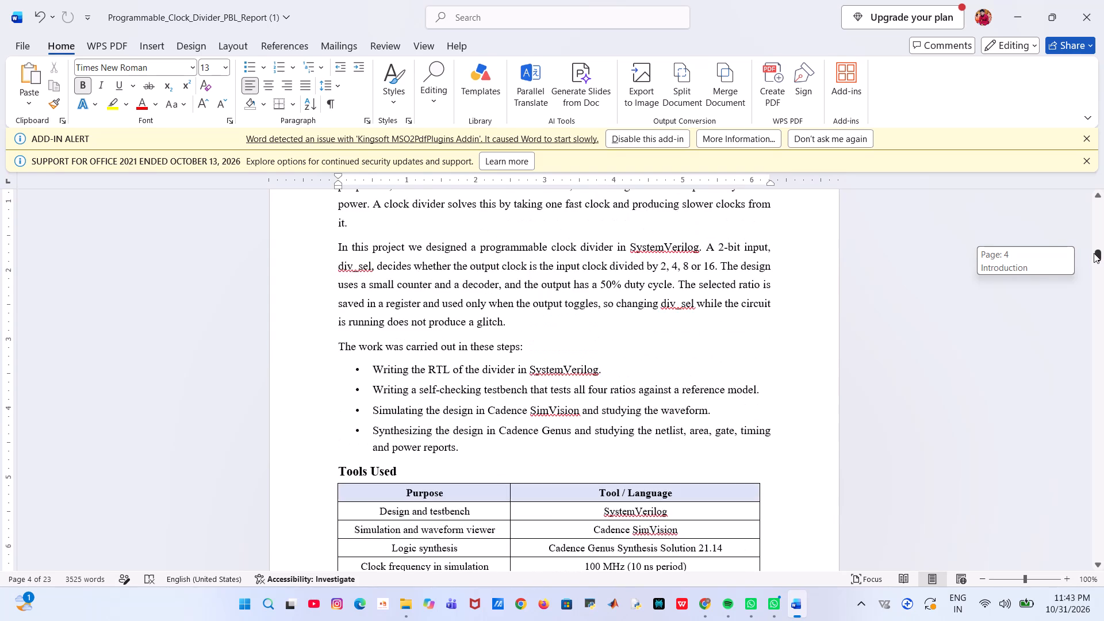
pyautogui.moveTo(1094, 253); pyautogui.dragTo(1094, 256)
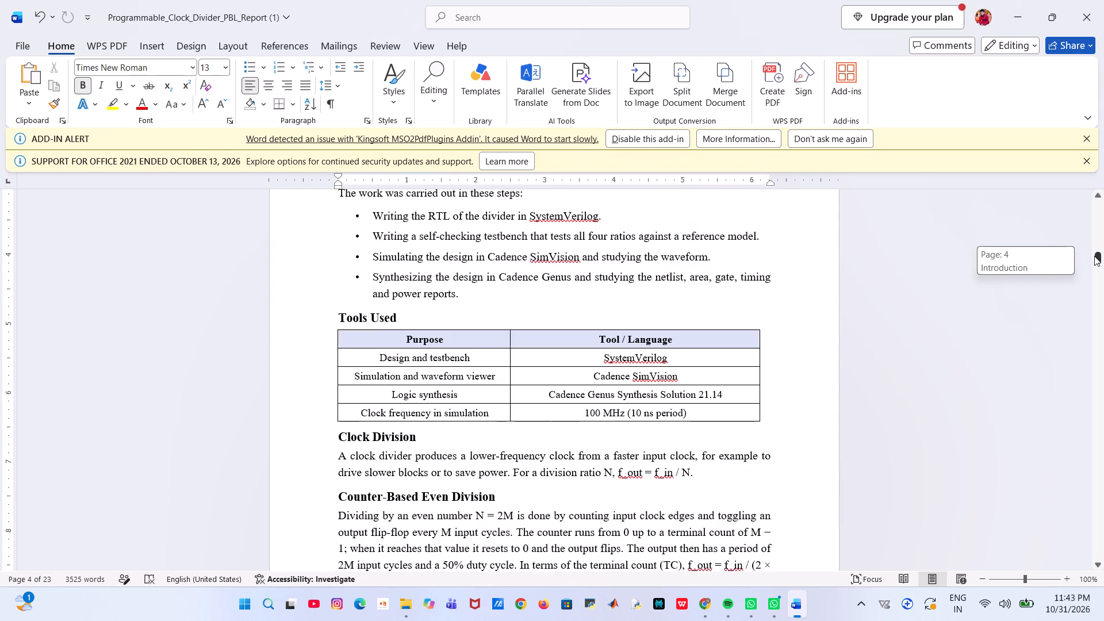
pyautogui.moveTo(1094, 256); pyautogui.dragTo(1094, 254)
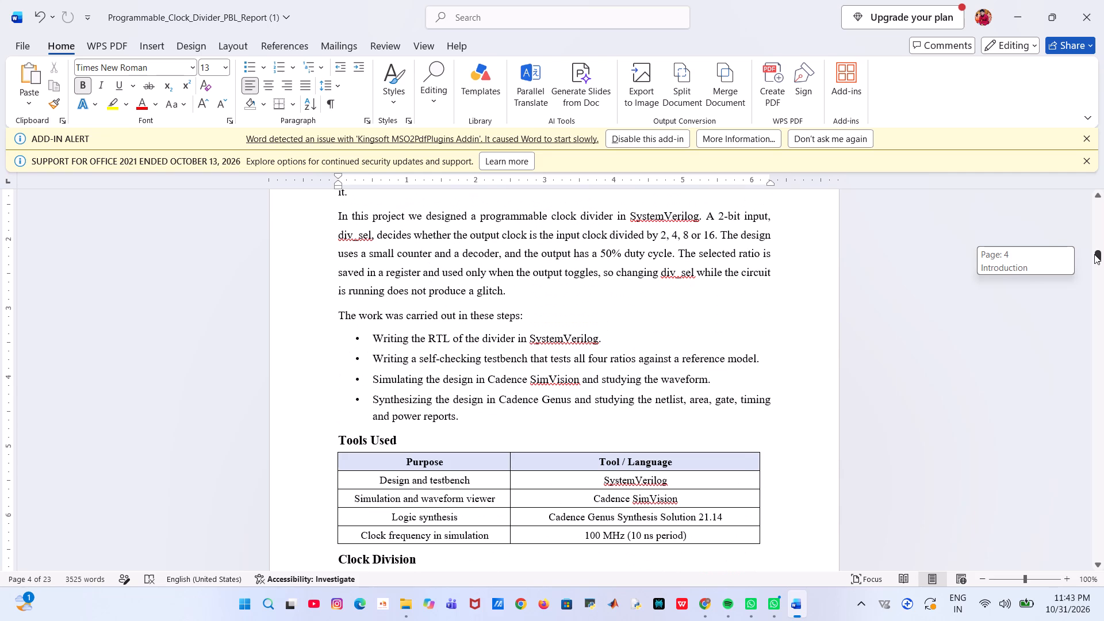
pyautogui.moveTo(1094, 254); pyautogui.dragTo(1094, 255)
pyautogui.moveTo(1094, 255); pyautogui.dragTo(1094, 257)
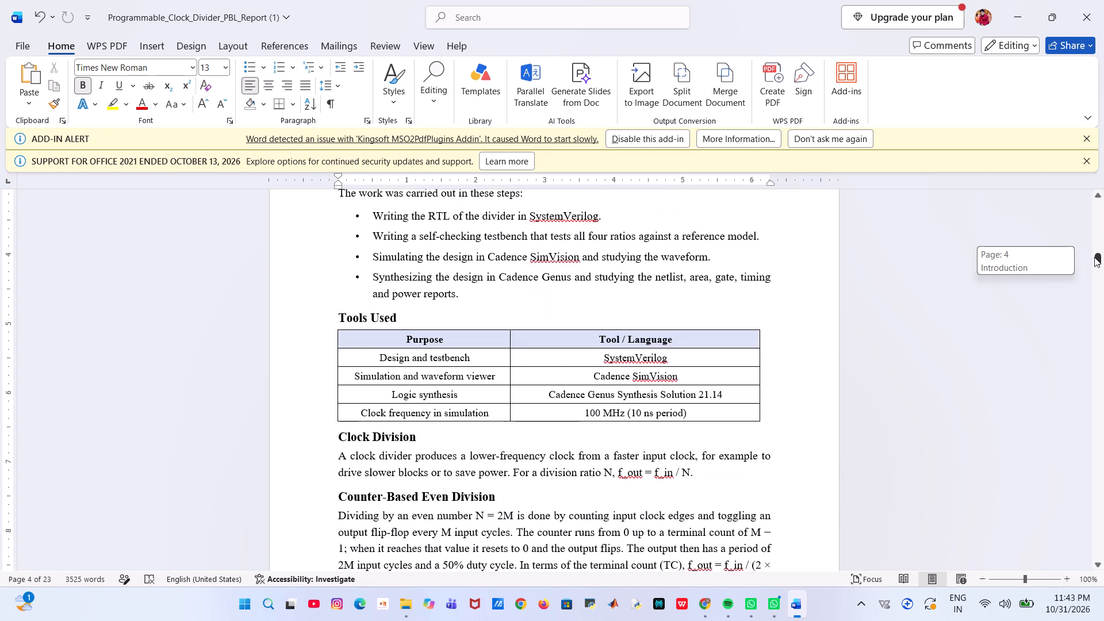
pyautogui.moveTo(1094, 257); pyautogui.dragTo(1097, 266)
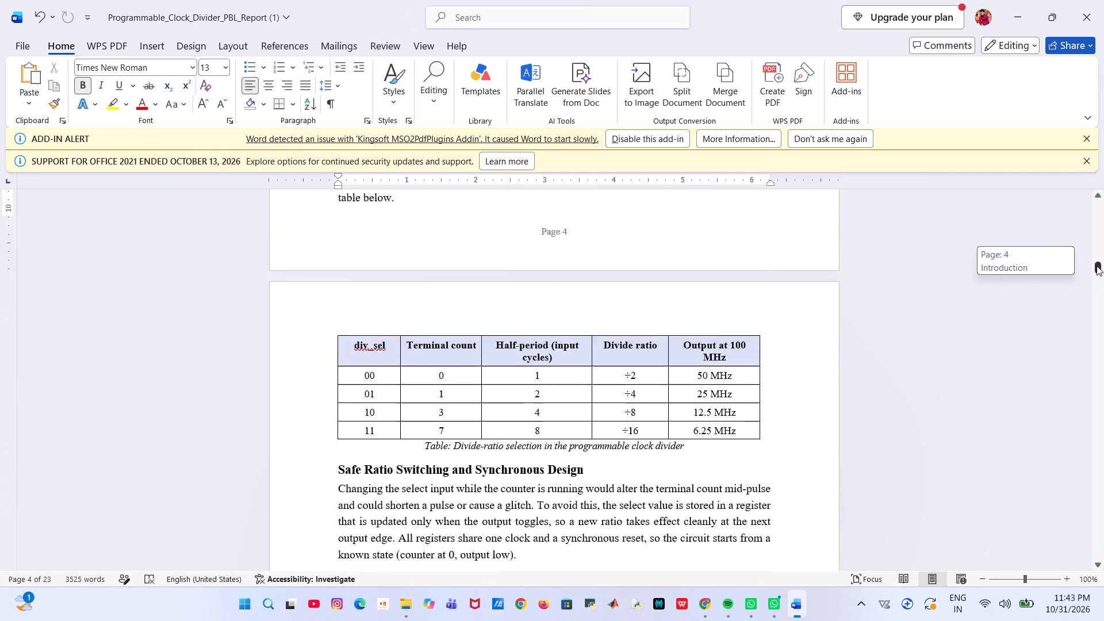
pyautogui.moveTo(1097, 266); pyautogui.dragTo(1101, 281)
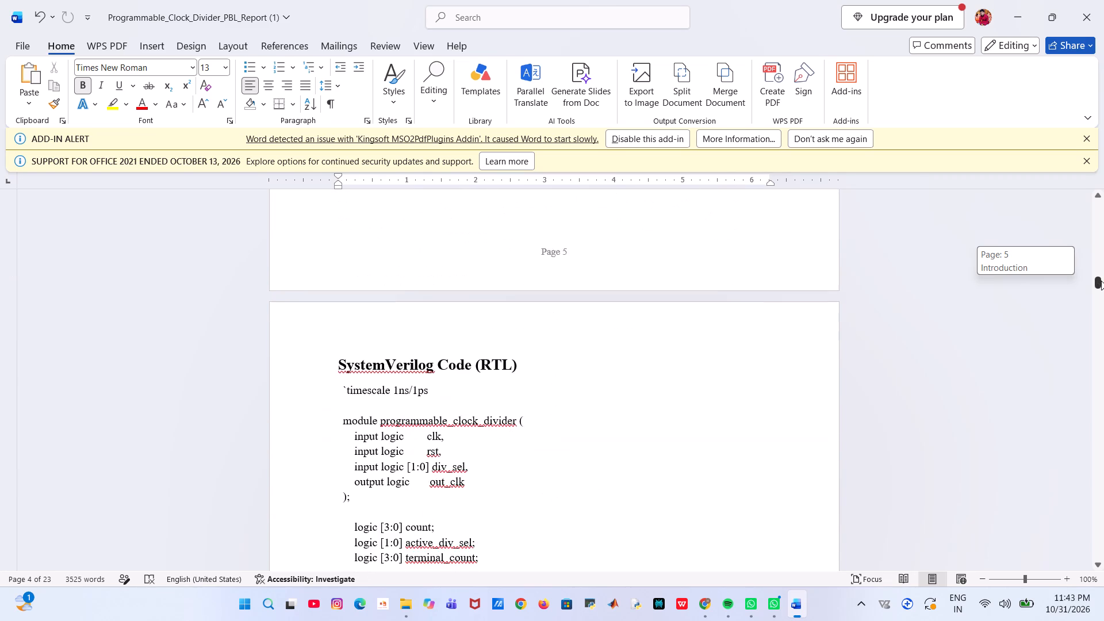
pyautogui.moveTo(1101, 281); pyautogui.dragTo(1095, 257)
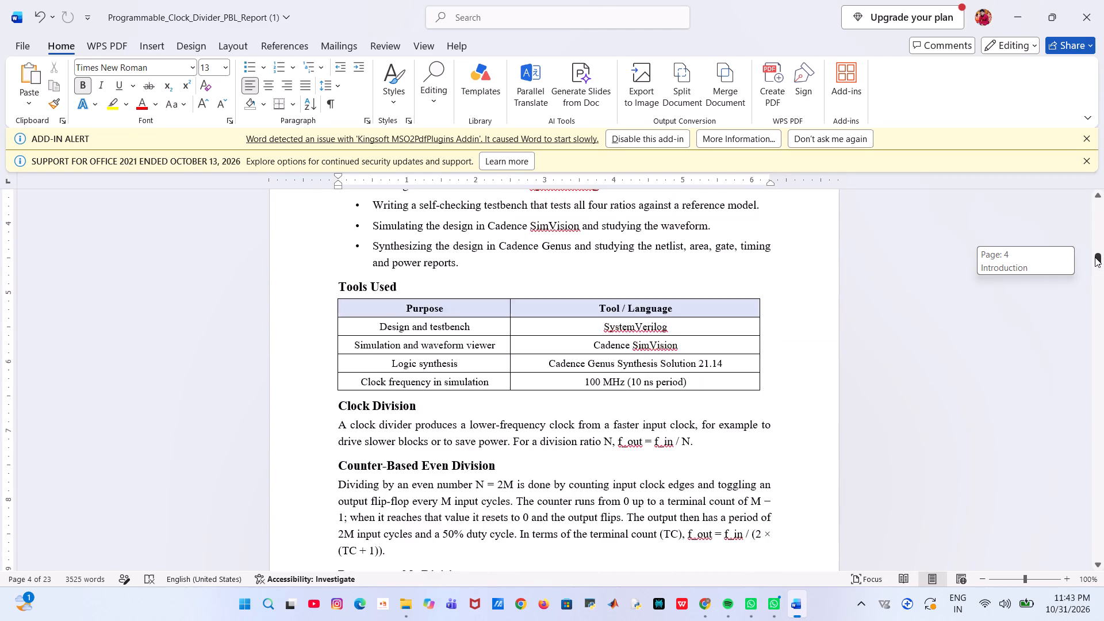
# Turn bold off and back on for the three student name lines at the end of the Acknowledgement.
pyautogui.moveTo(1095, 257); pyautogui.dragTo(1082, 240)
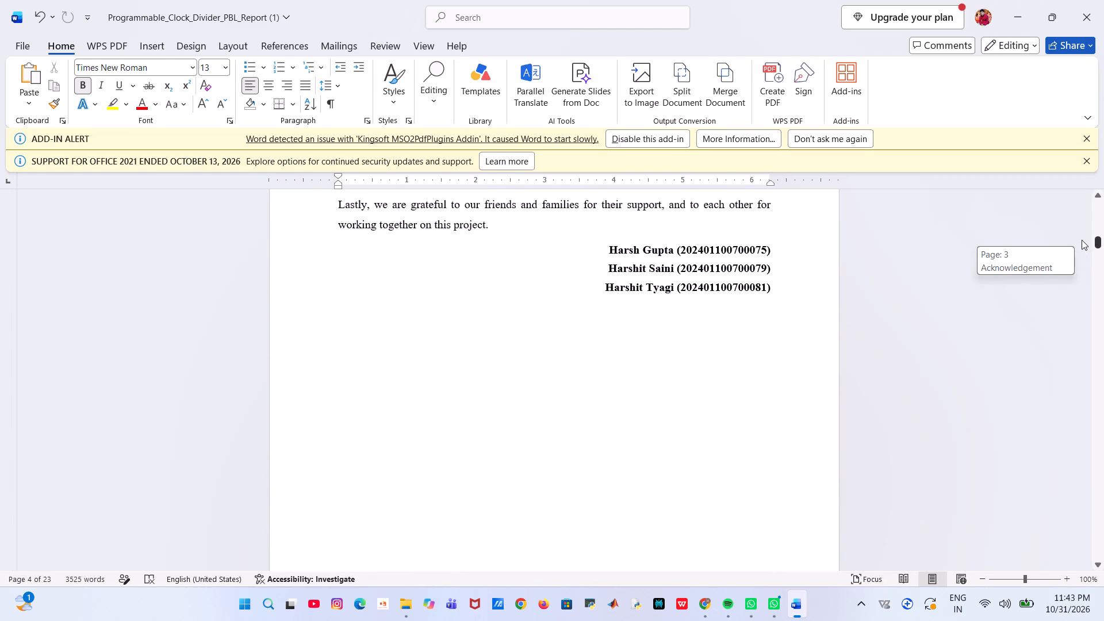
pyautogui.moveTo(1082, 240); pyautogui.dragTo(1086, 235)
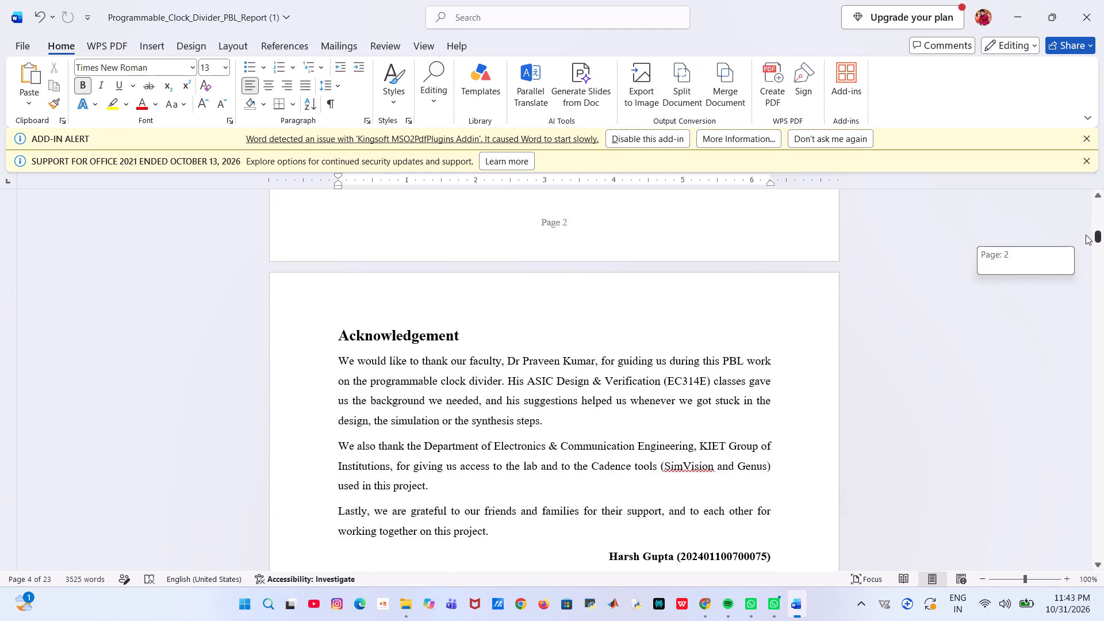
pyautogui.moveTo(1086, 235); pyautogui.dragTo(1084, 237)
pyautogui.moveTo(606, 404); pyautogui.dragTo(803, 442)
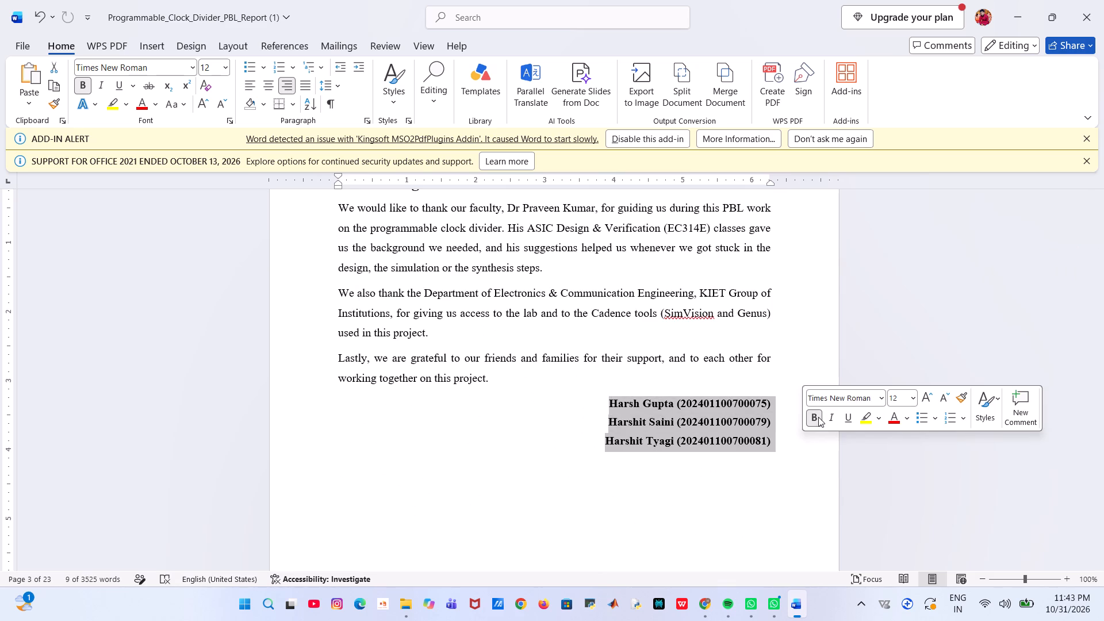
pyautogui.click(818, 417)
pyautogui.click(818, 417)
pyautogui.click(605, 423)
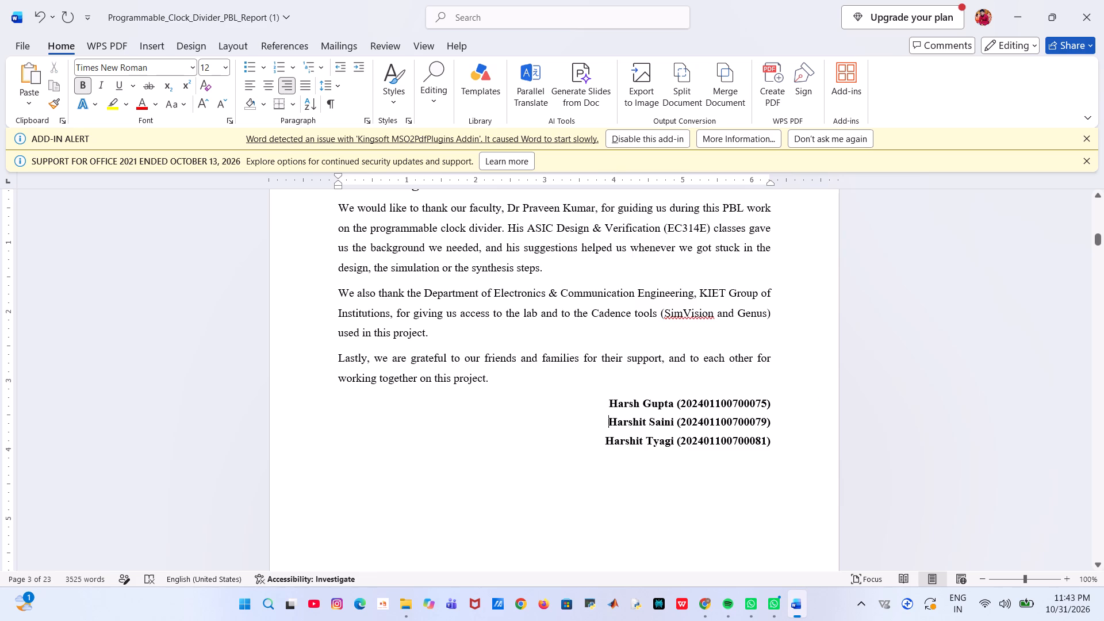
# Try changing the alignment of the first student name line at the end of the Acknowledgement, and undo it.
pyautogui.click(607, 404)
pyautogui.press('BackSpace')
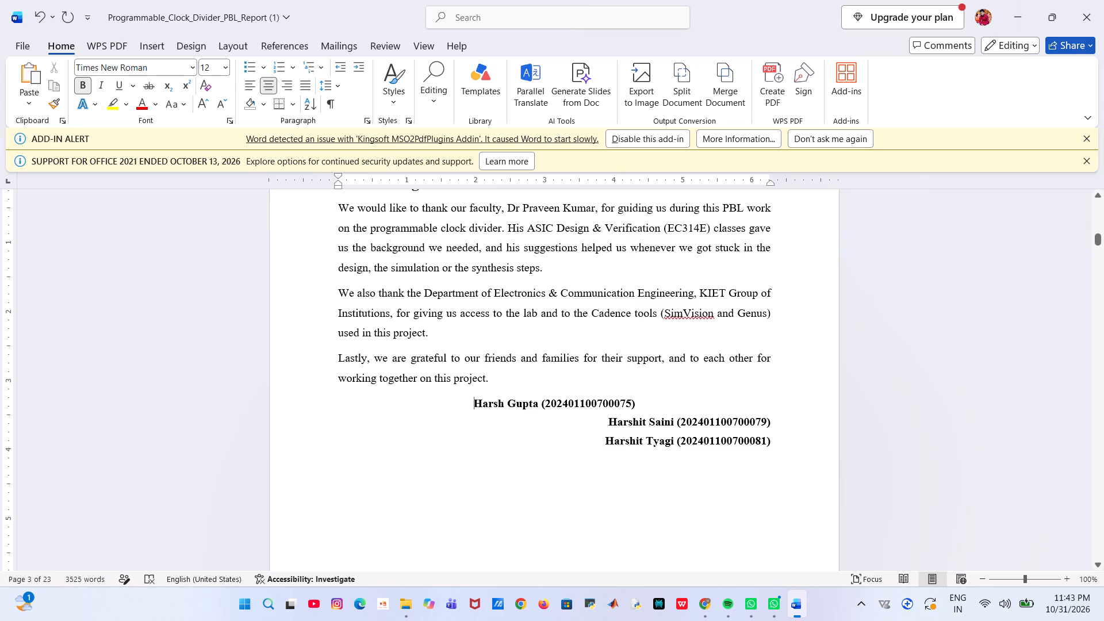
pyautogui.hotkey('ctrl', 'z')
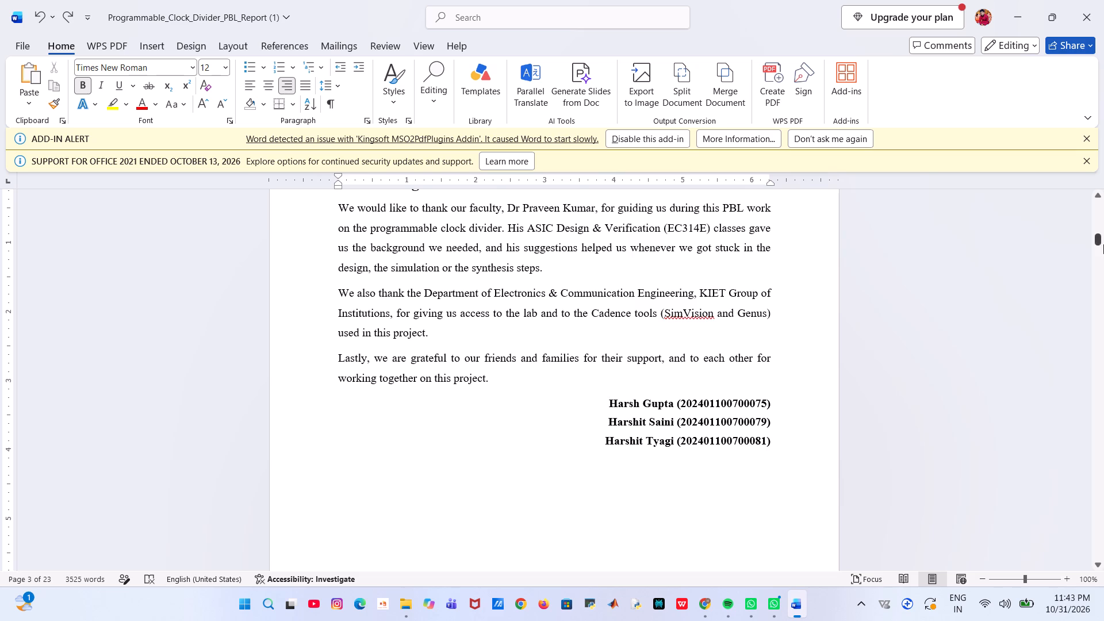
# Check the cover page's layout and the font size of its CA 2 Project title line.
pyautogui.moveTo(1101, 240); pyautogui.dragTo(1101, 220)
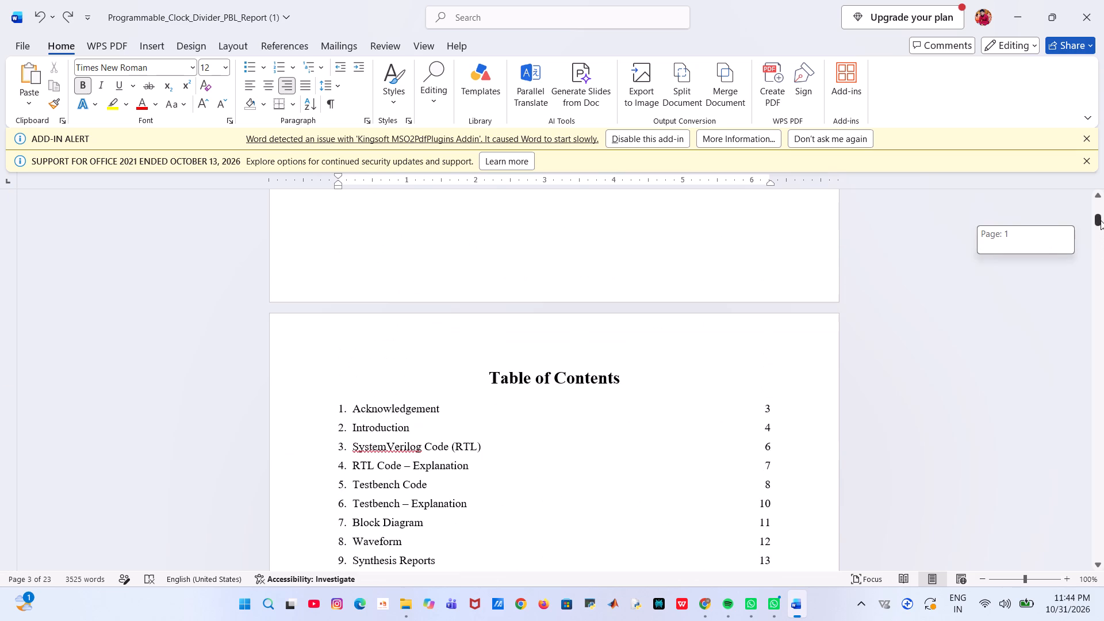
pyautogui.moveTo(1101, 220); pyautogui.dragTo(1103, 221)
pyautogui.moveTo(1103, 221); pyautogui.dragTo(1101, 217)
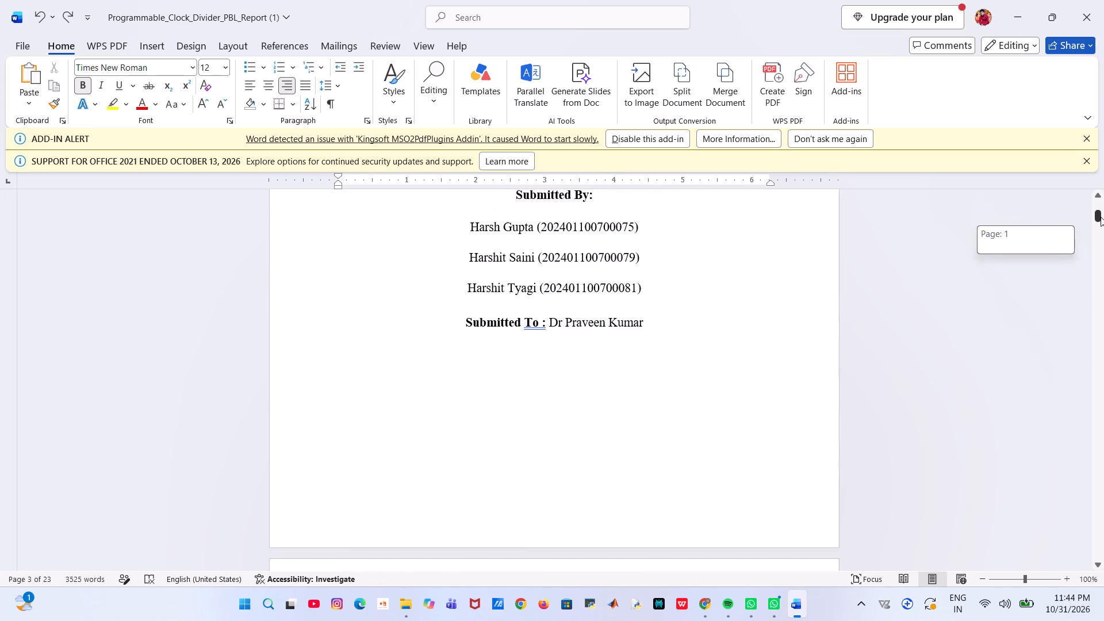
pyautogui.moveTo(1101, 217); pyautogui.dragTo(1099, 211)
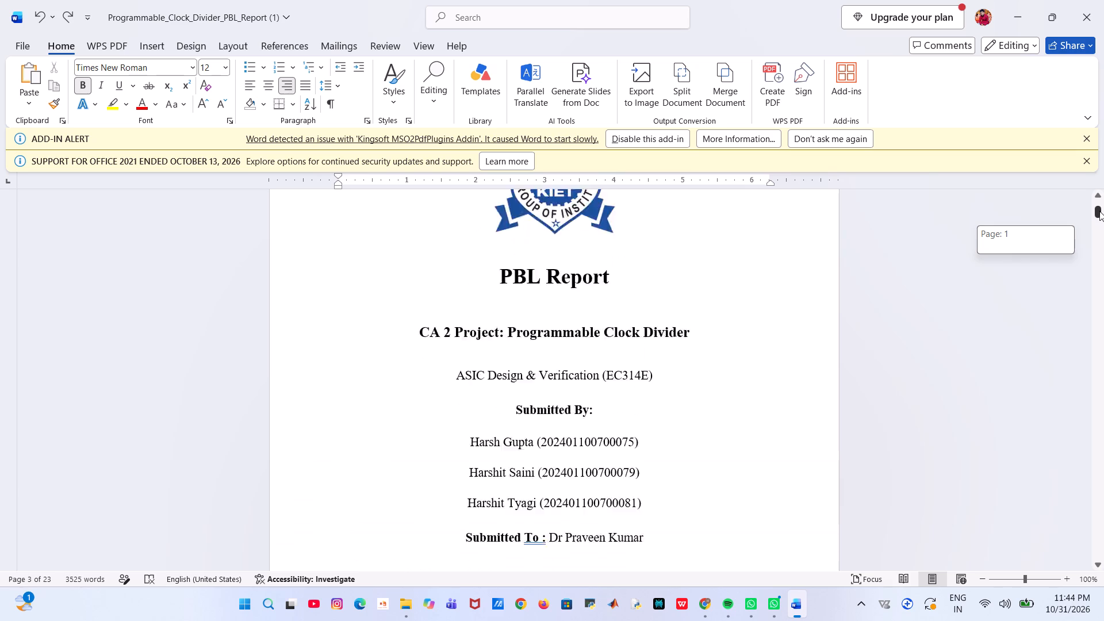
pyautogui.moveTo(1099, 211); pyautogui.dragTo(1098, 212)
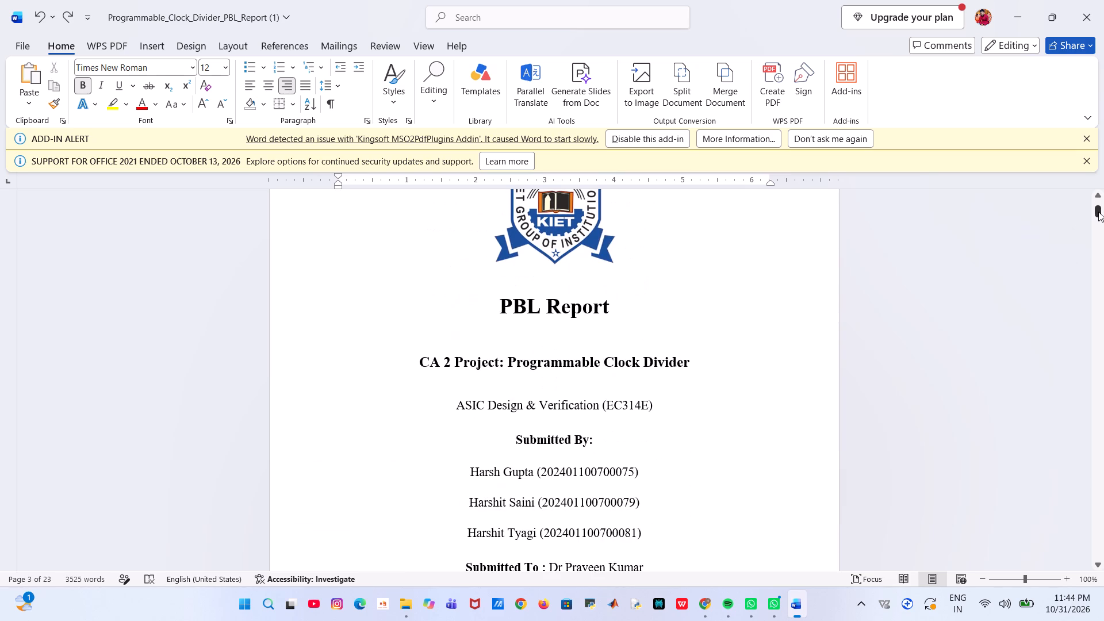
pyautogui.click(499, 359)
pyautogui.click(576, 385)
pyautogui.click(735, 367)
pyautogui.moveTo(1098, 210); pyautogui.dragTo(1098, 209)
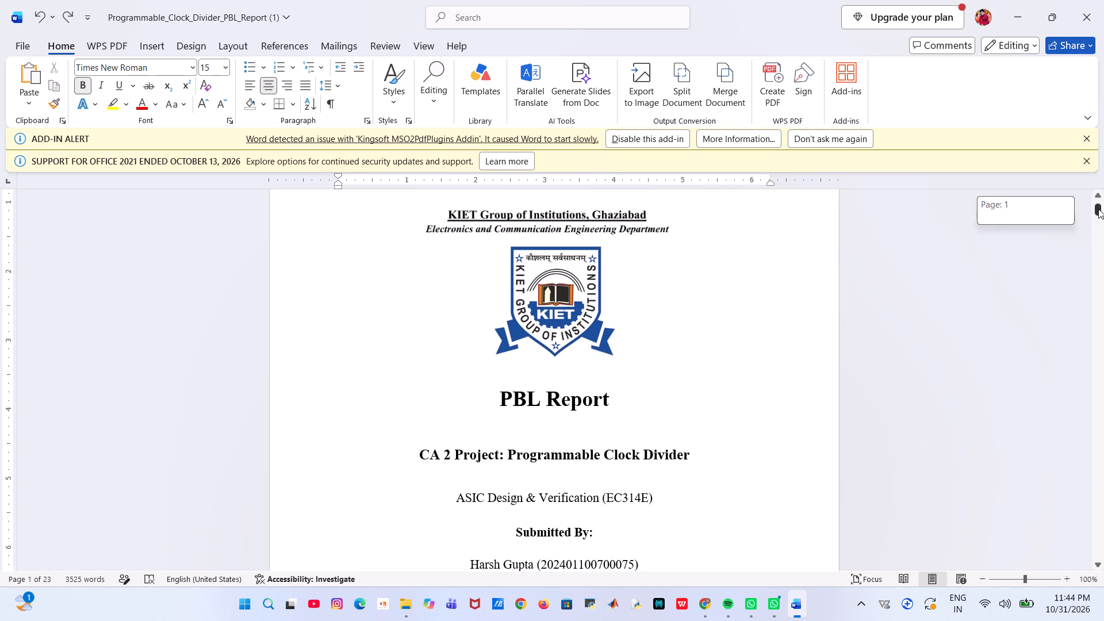
pyautogui.moveTo(1098, 209); pyautogui.dragTo(1099, 208)
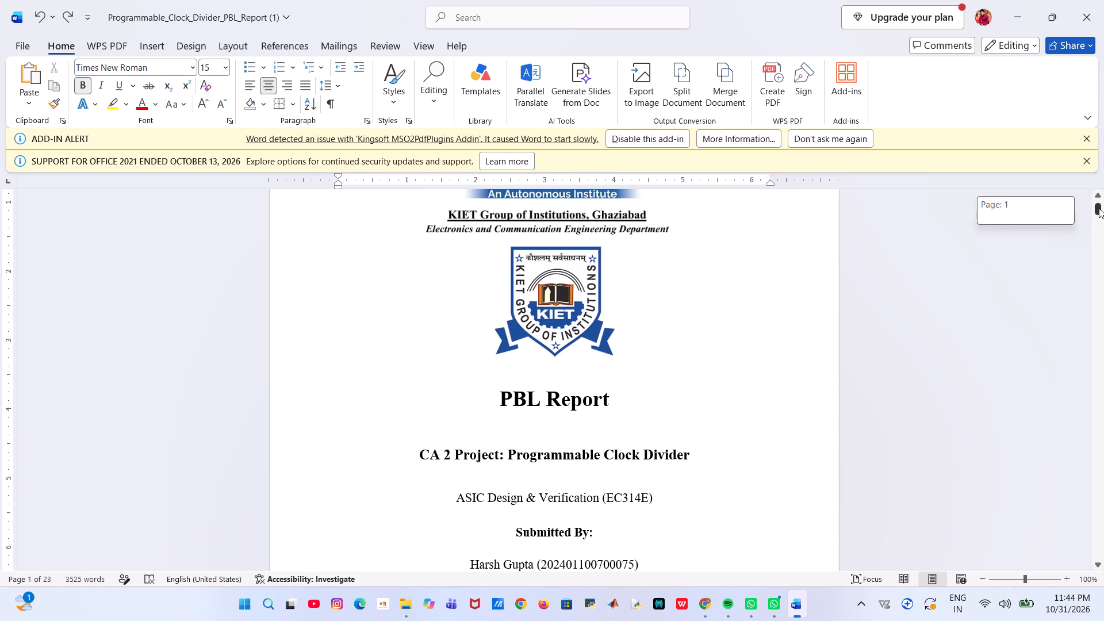
pyautogui.moveTo(1099, 208); pyautogui.dragTo(1100, 208)
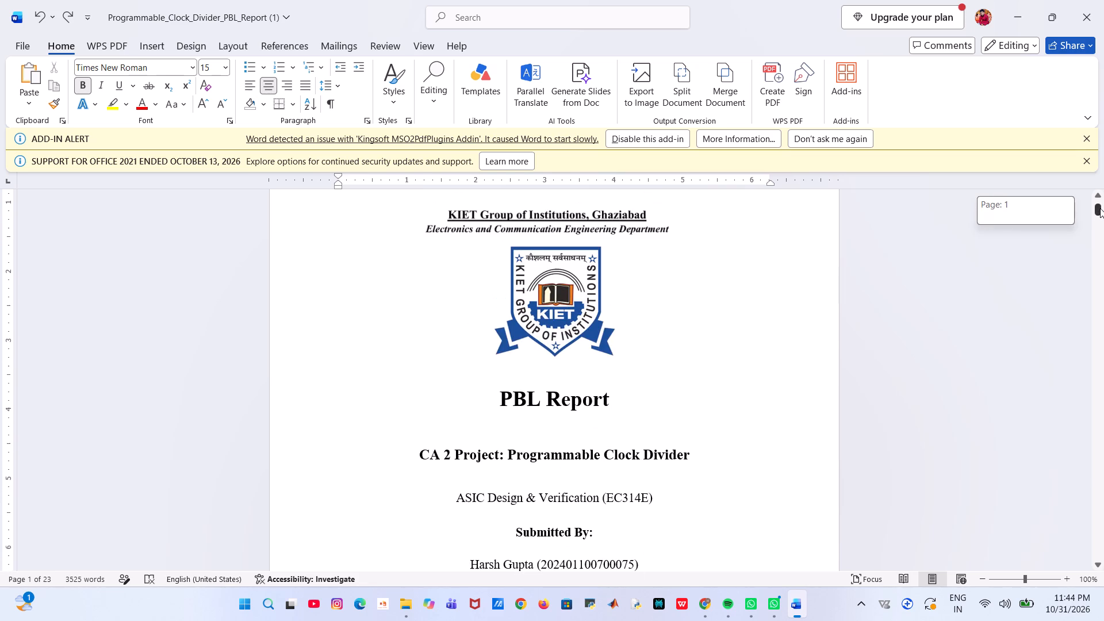
pyautogui.moveTo(1100, 208); pyautogui.dragTo(1099, 209)
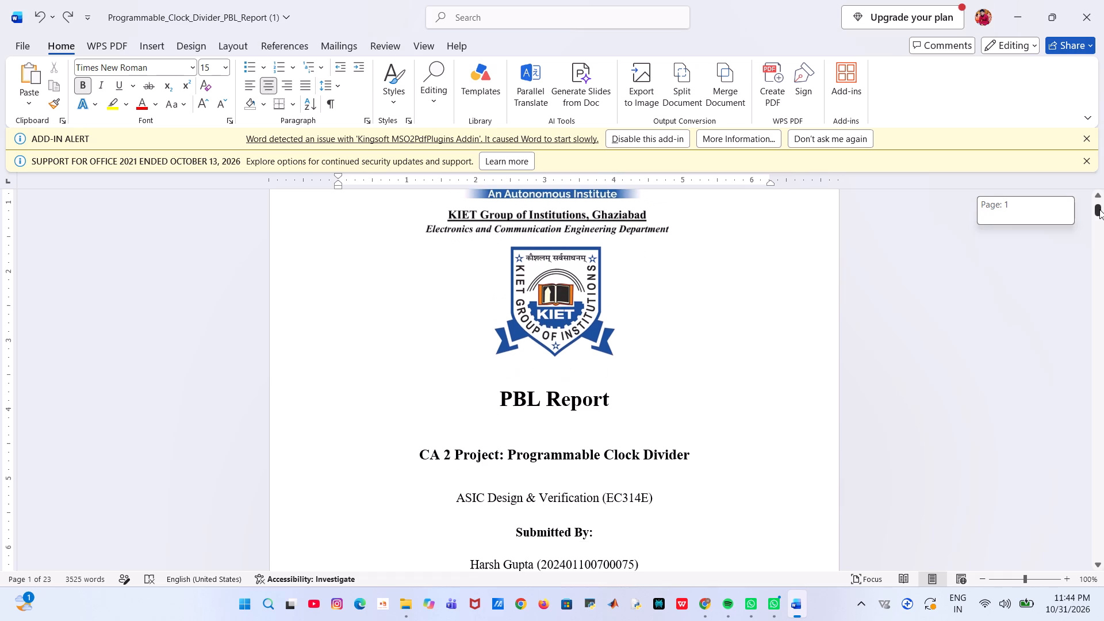
pyautogui.moveTo(1099, 209); pyautogui.dragTo(1100, 213)
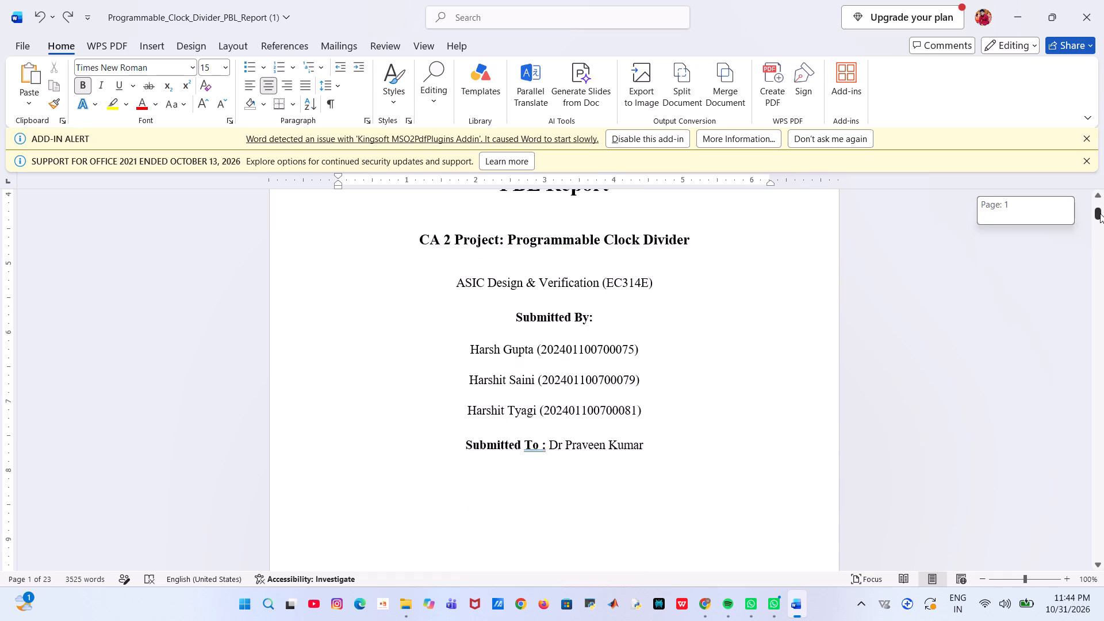
# Compare the Table of Contents entries with the pages of the Acknowledgement, Introduction and SystemVerilog Code (RTL) sections.
pyautogui.moveTo(1100, 213); pyautogui.dragTo(1101, 225)
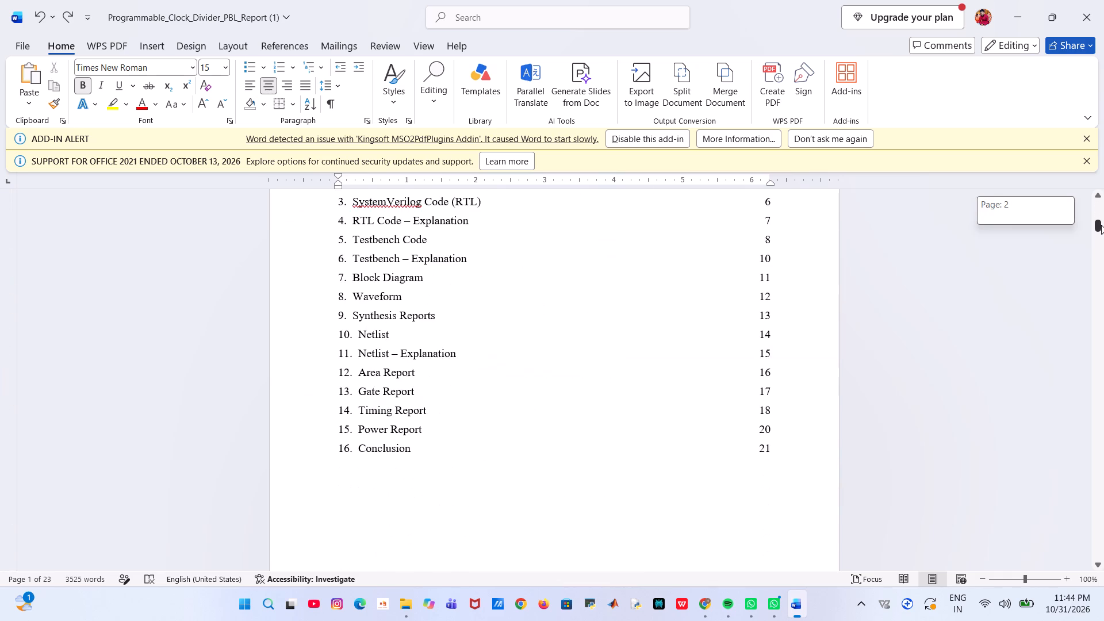
pyautogui.moveTo(1101, 225); pyautogui.dragTo(1101, 225)
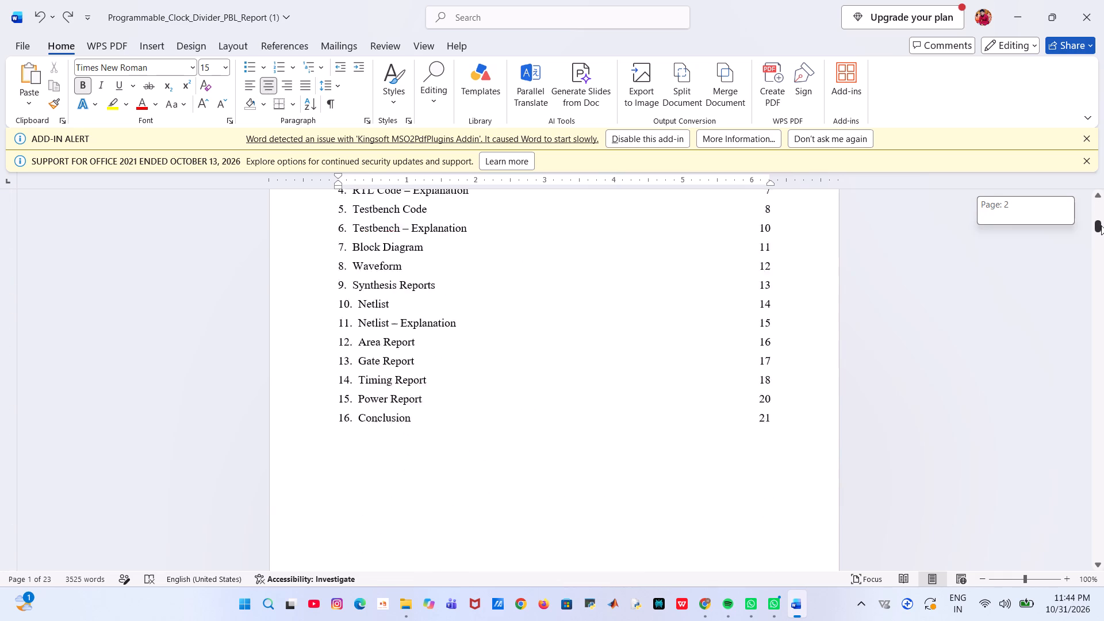
pyautogui.moveTo(1101, 225); pyautogui.dragTo(1103, 235)
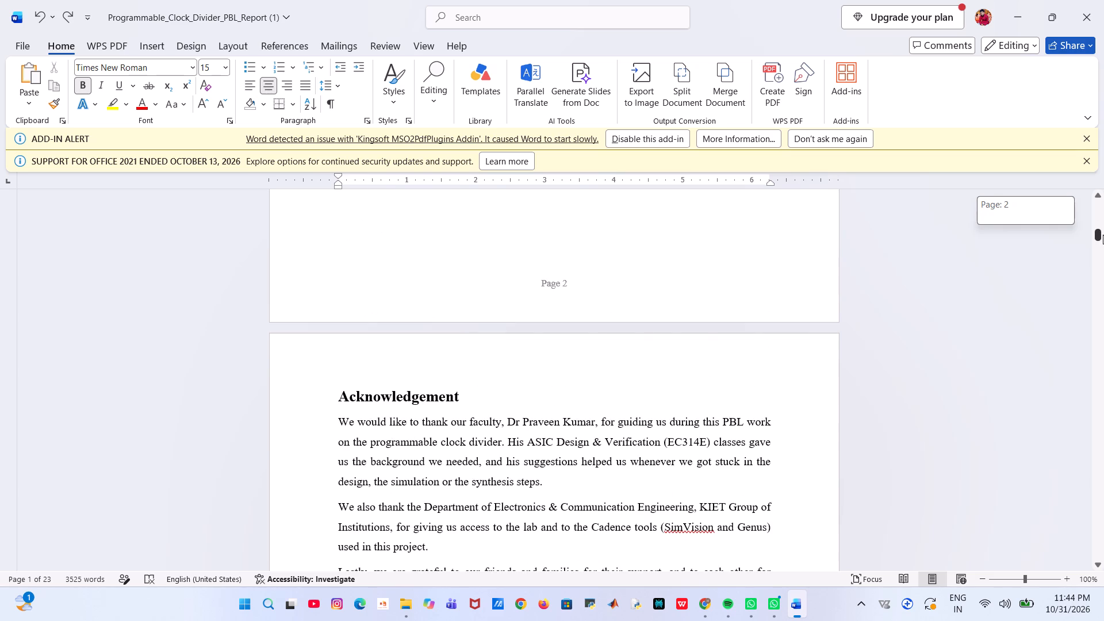
pyautogui.moveTo(1103, 235); pyautogui.dragTo(1103, 259)
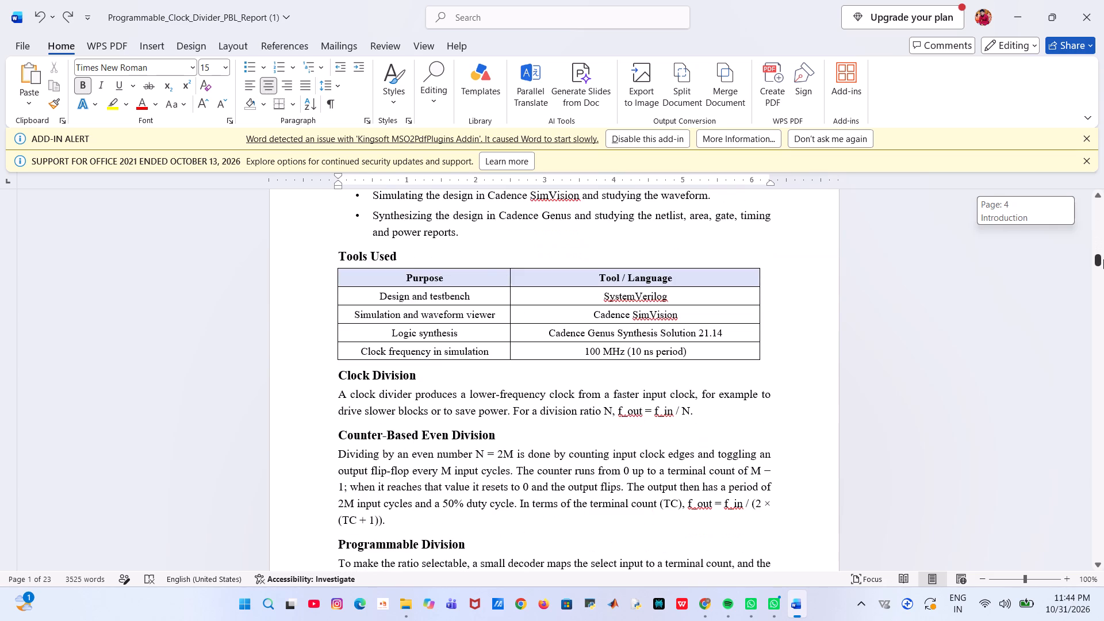
pyautogui.moveTo(1103, 259); pyautogui.dragTo(1091, 224)
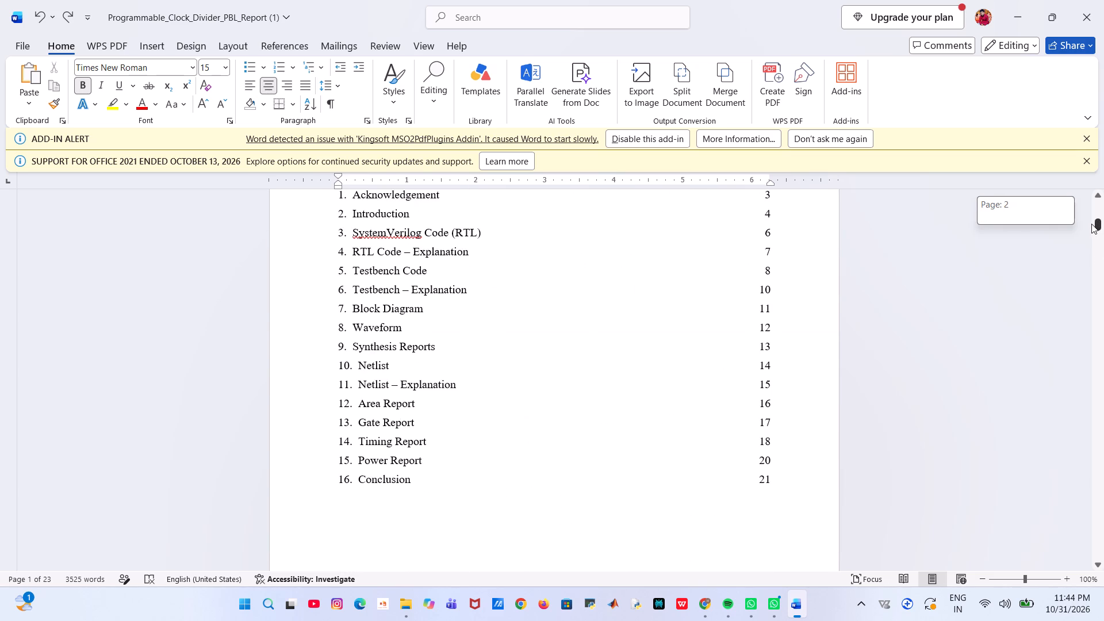
pyautogui.moveTo(1091, 224); pyautogui.dragTo(1088, 220)
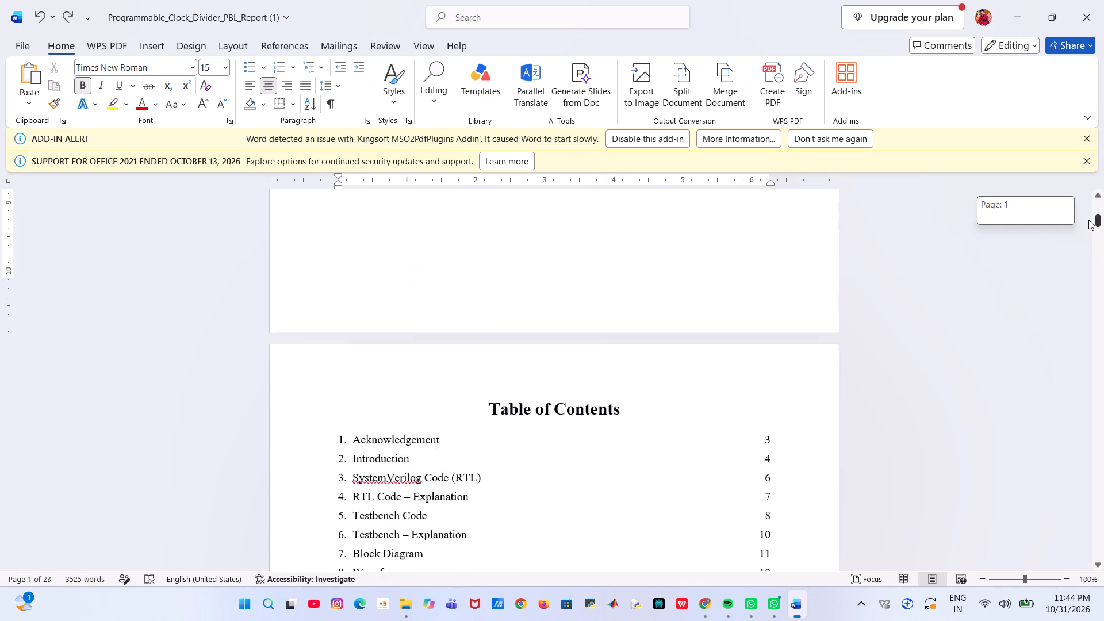
pyautogui.moveTo(1088, 220); pyautogui.dragTo(1098, 254)
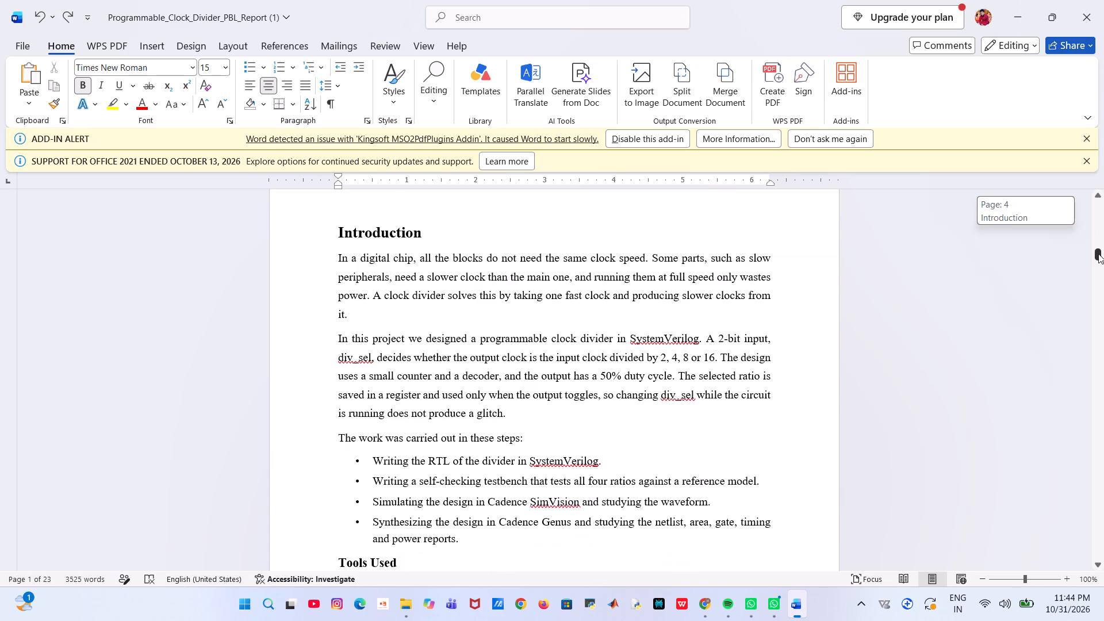
pyautogui.moveTo(1098, 254); pyautogui.dragTo(1103, 278)
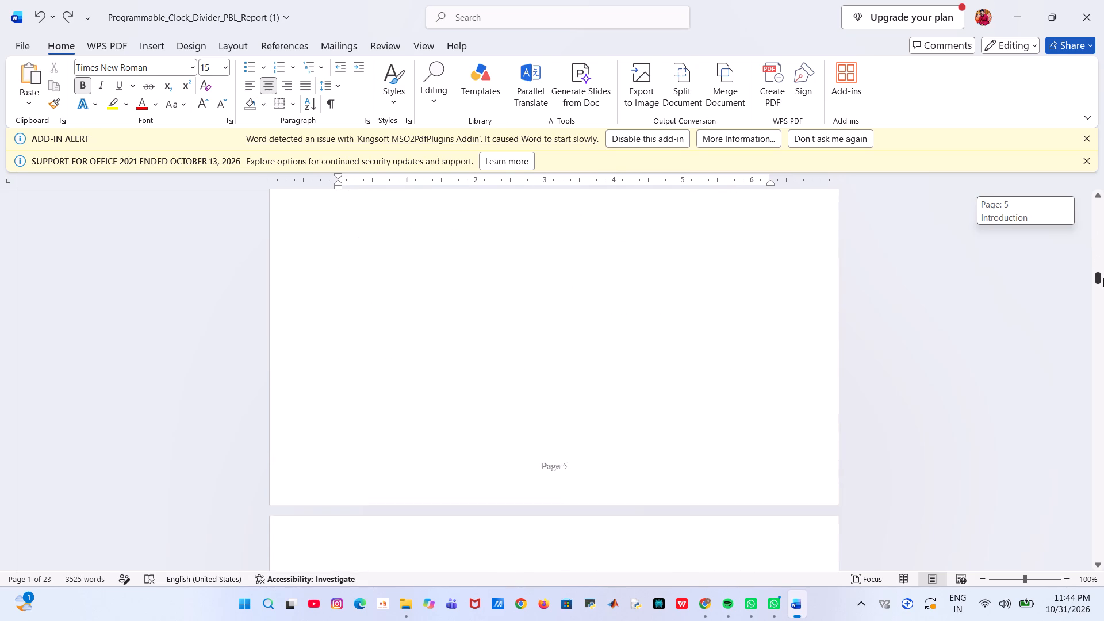
pyautogui.moveTo(1103, 278); pyautogui.dragTo(1103, 281)
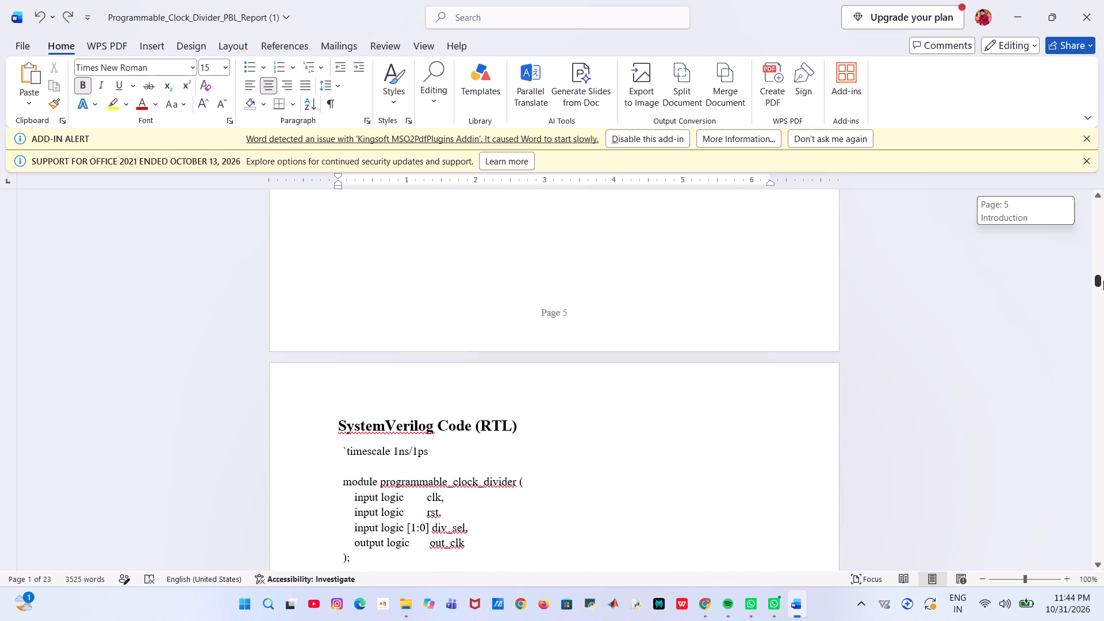
pyautogui.moveTo(1103, 281); pyautogui.dragTo(1097, 243)
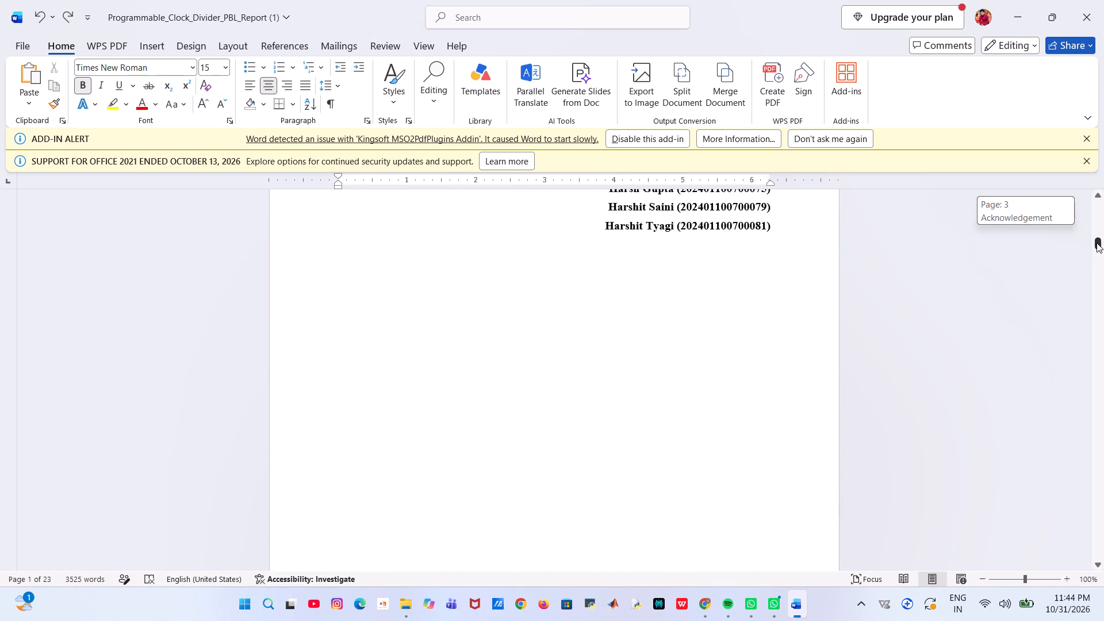
pyautogui.moveTo(1097, 243); pyautogui.dragTo(1091, 221)
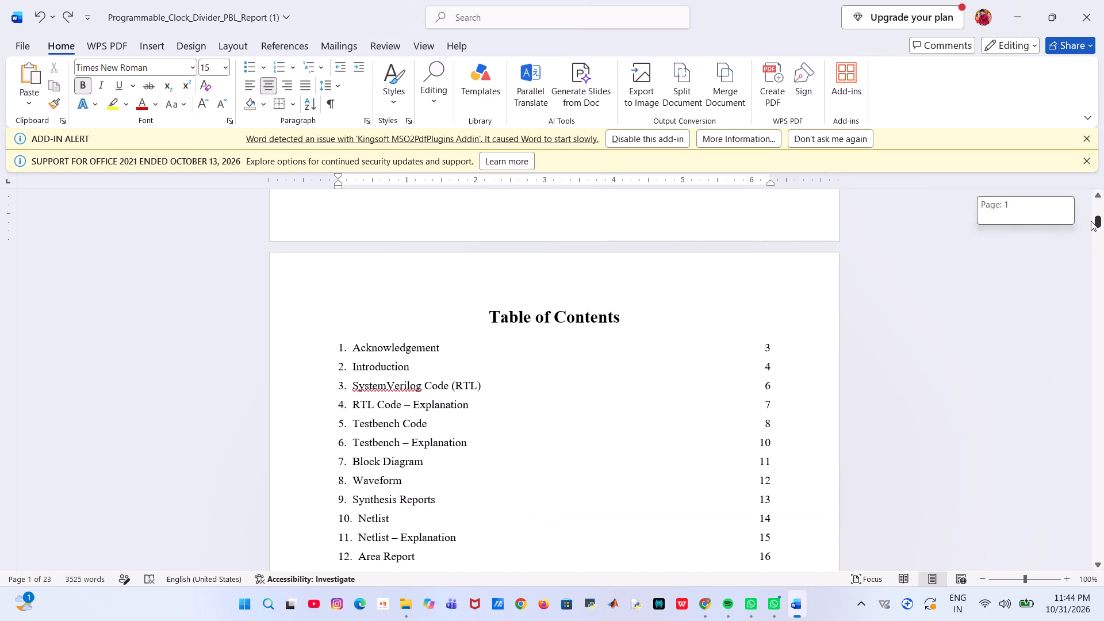
# Compare the Table of Contents entries with the pages of the RTL Code – Explanation, Testbench Code and Testbench – Explanation sections.
pyautogui.moveTo(1091, 221); pyautogui.dragTo(1100, 248)
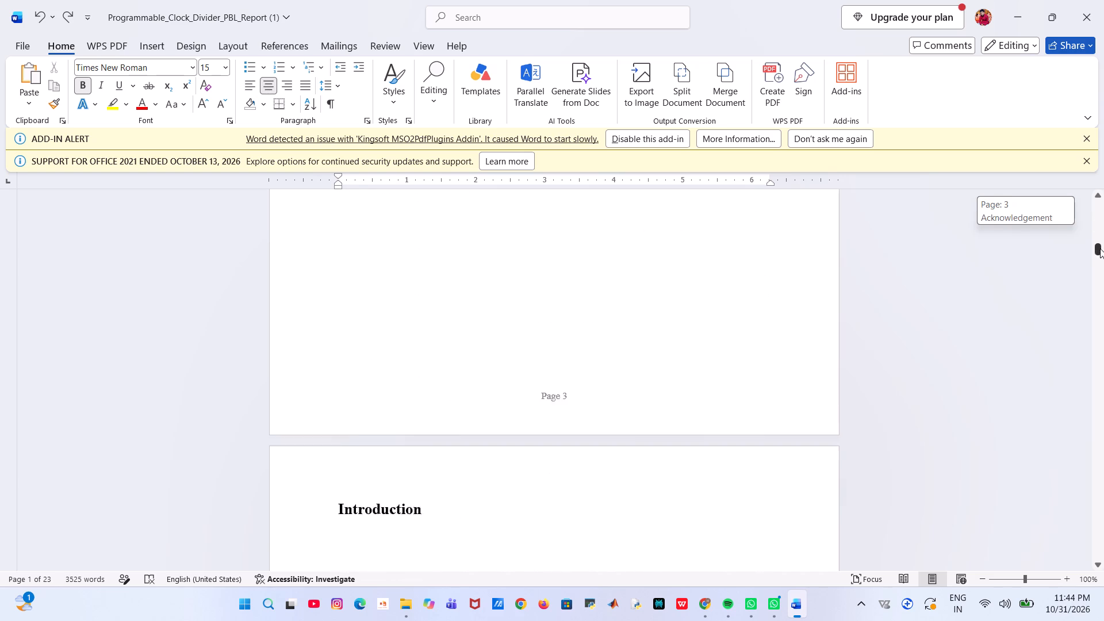
pyautogui.moveTo(1100, 248); pyautogui.dragTo(1103, 298)
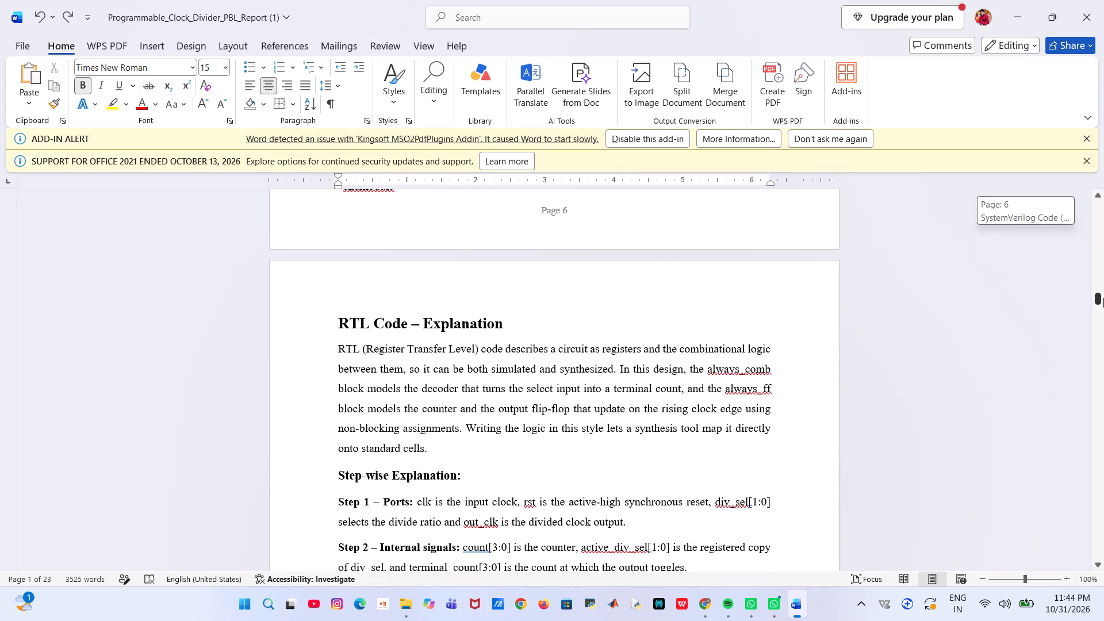
pyautogui.moveTo(1103, 298); pyautogui.dragTo(1103, 305)
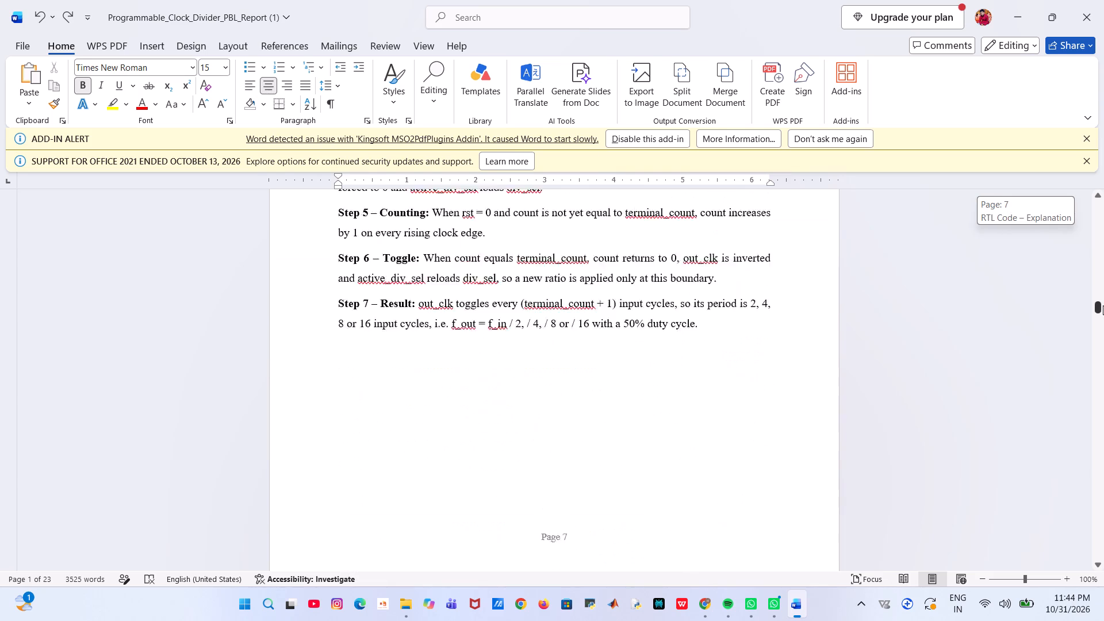
pyautogui.moveTo(1103, 305); pyautogui.dragTo(1096, 282)
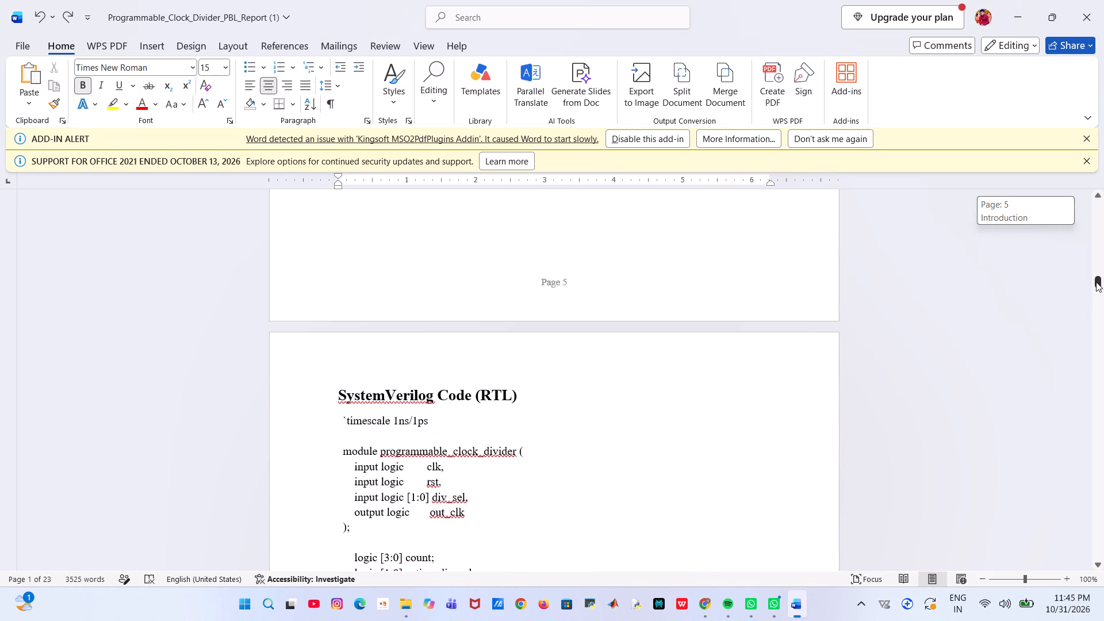
pyautogui.moveTo(1096, 282); pyautogui.dragTo(1096, 302)
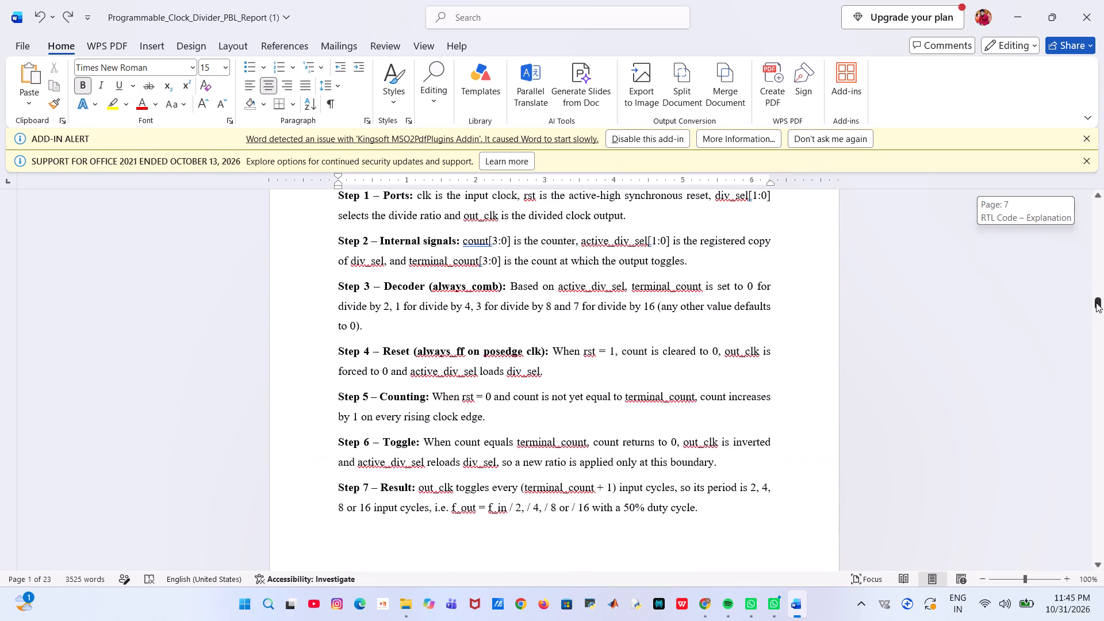
pyautogui.moveTo(1096, 302); pyautogui.dragTo(1095, 296)
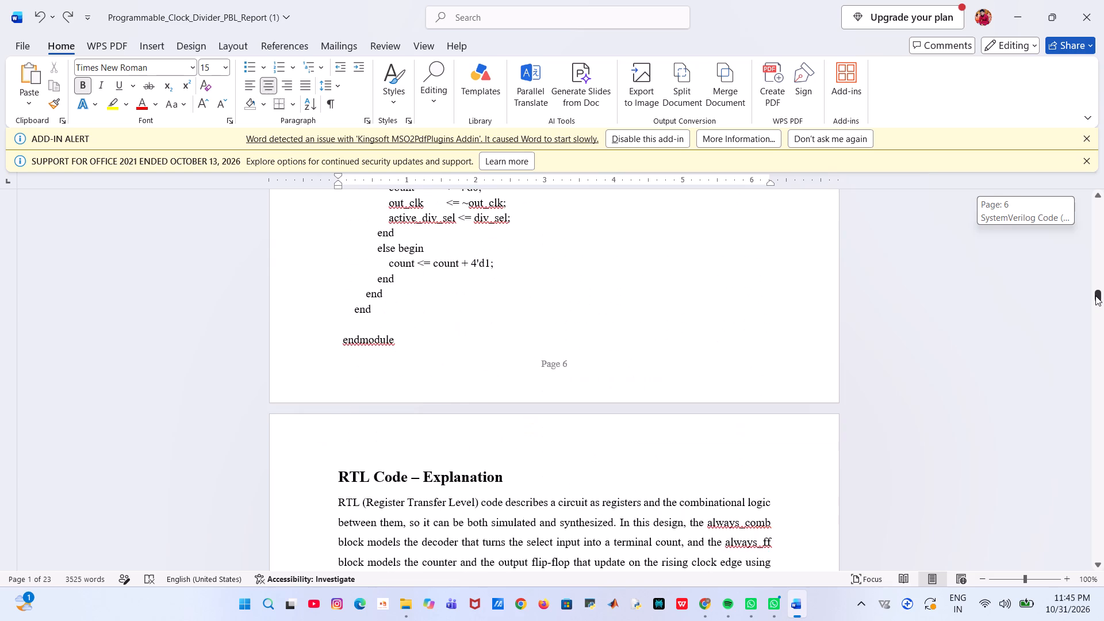
pyautogui.moveTo(1095, 296); pyautogui.dragTo(1095, 302)
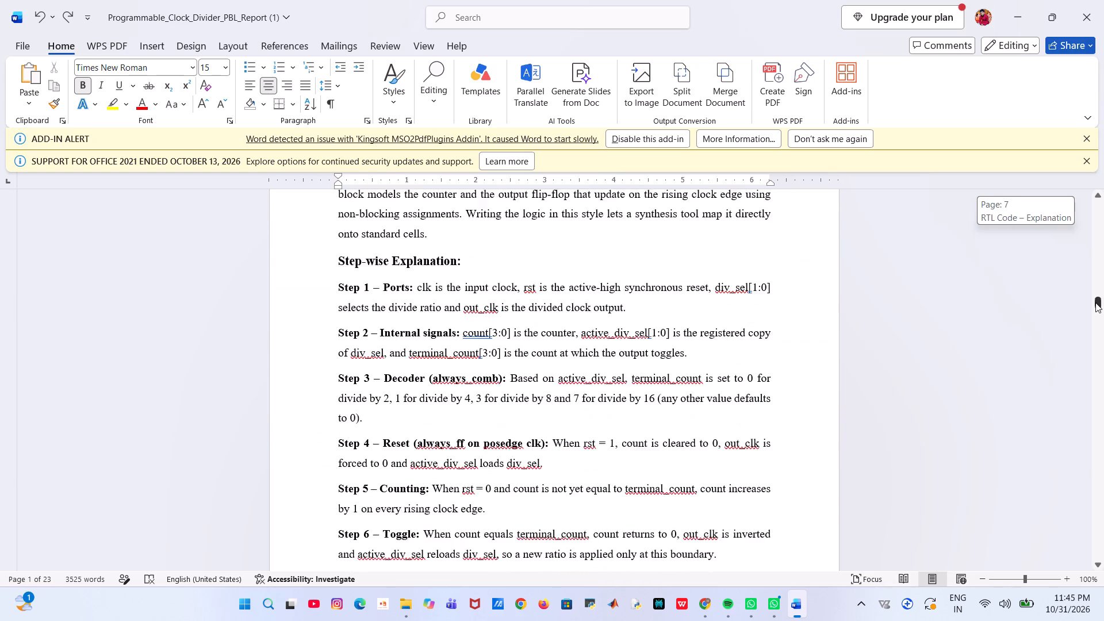
pyautogui.moveTo(1095, 302); pyautogui.dragTo(1101, 312)
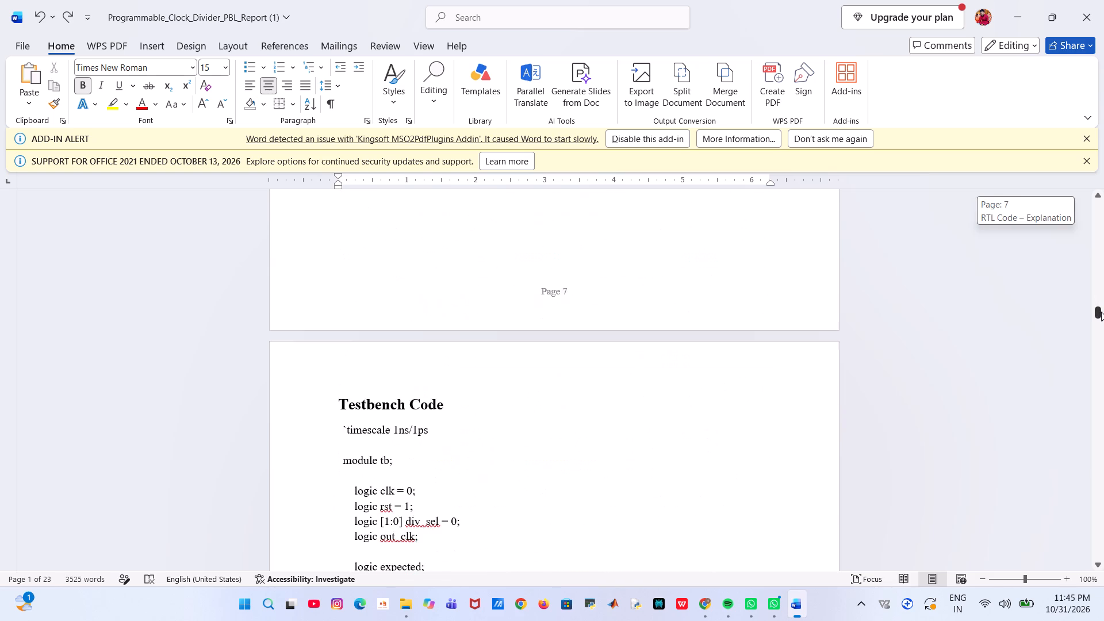
pyautogui.moveTo(1101, 312); pyautogui.dragTo(1103, 328)
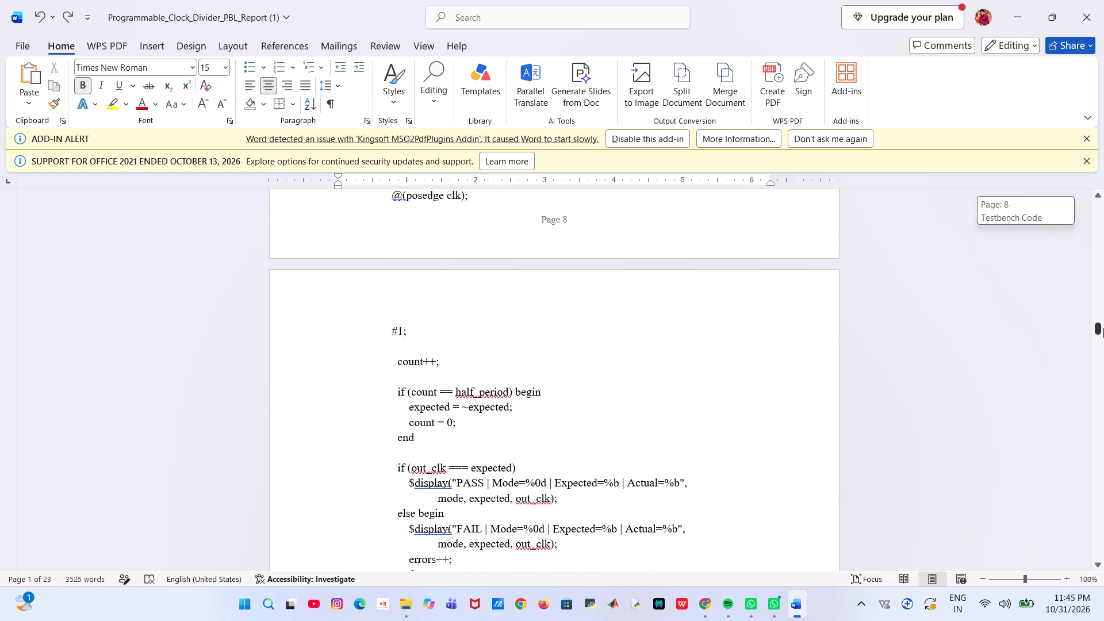
pyautogui.moveTo(1103, 328); pyautogui.dragTo(1103, 344)
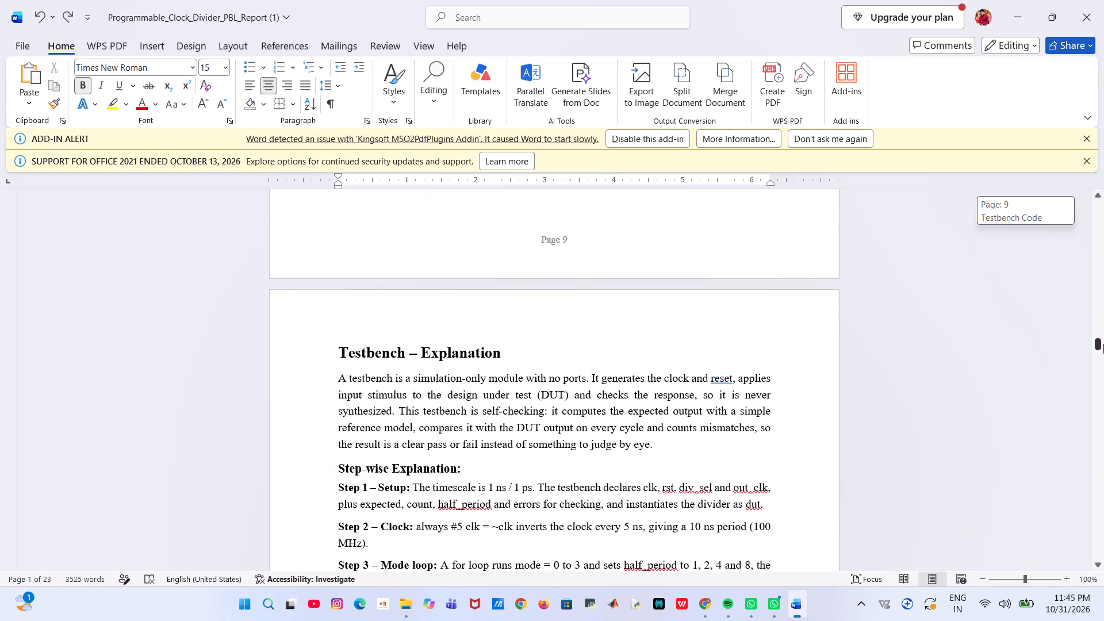
# Reread the Table of Contents page numbers and recheck them against the Introduction, SystemVerilog Code (RTL) and RTL Code – Explanation pages.
pyautogui.moveTo(1103, 344); pyautogui.dragTo(1095, 214)
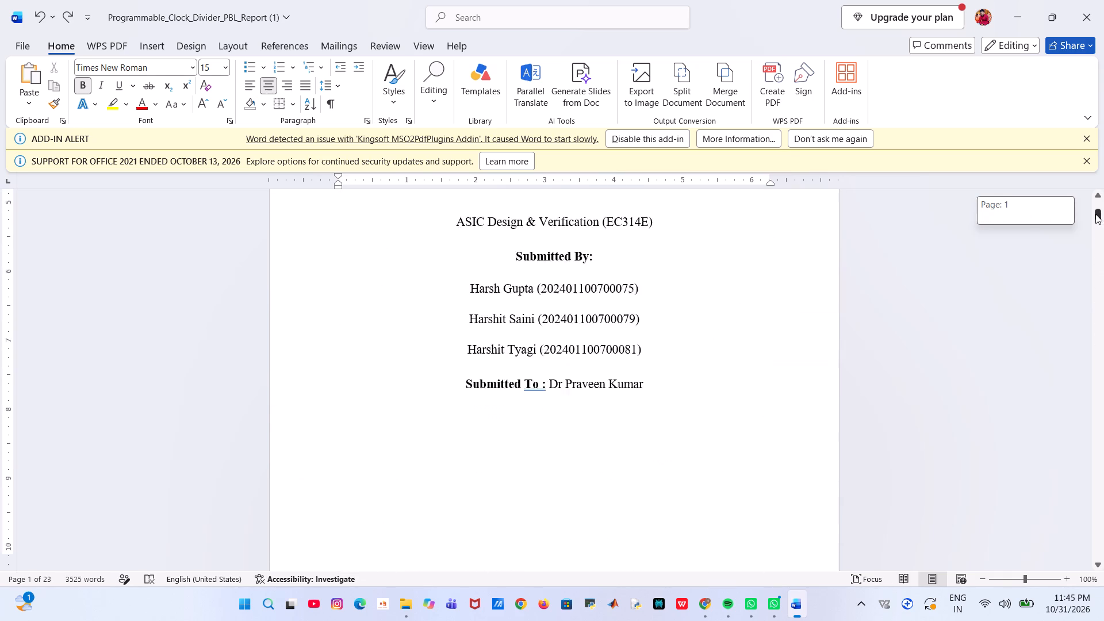
pyautogui.moveTo(1095, 214); pyautogui.dragTo(1098, 223)
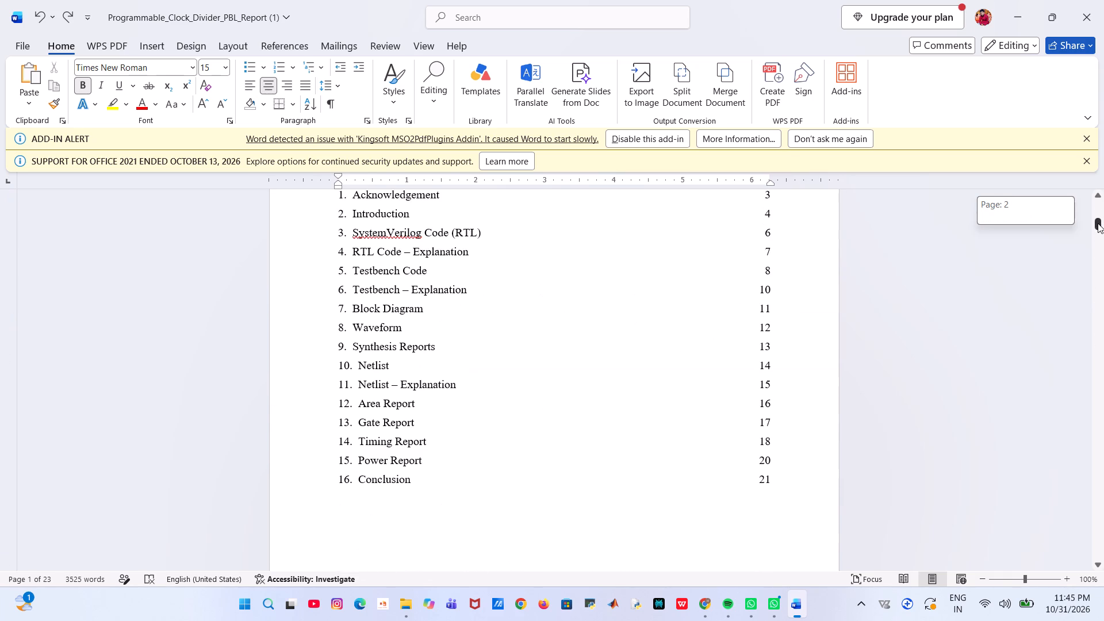
pyautogui.moveTo(1098, 223); pyautogui.dragTo(1098, 223)
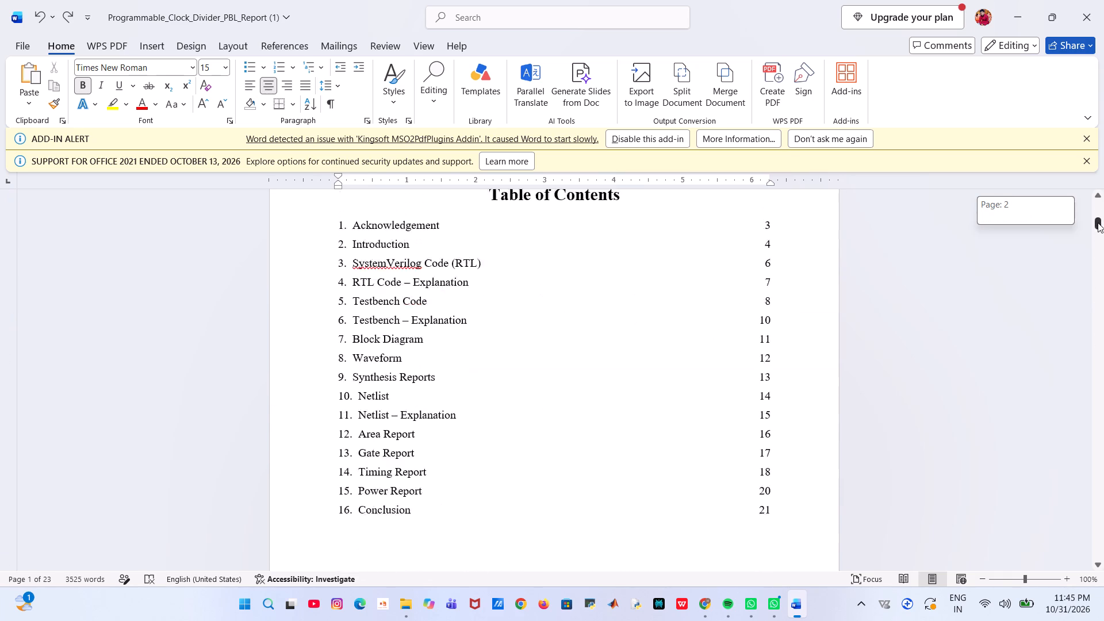
pyautogui.moveTo(1098, 223); pyautogui.dragTo(1098, 222)
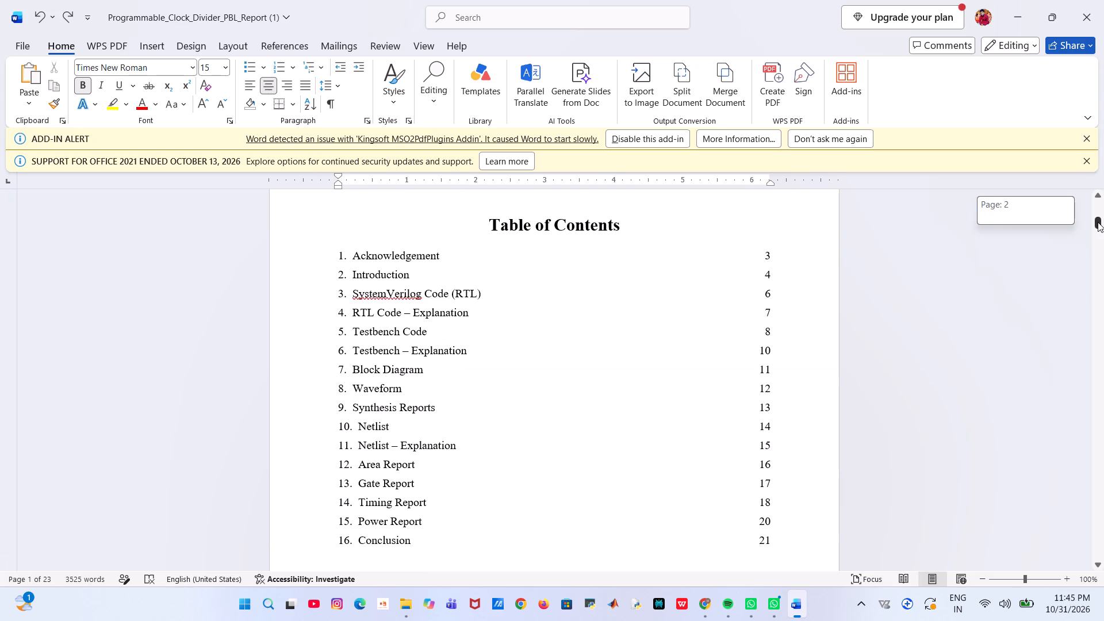
pyautogui.moveTo(1098, 222); pyautogui.dragTo(1097, 222)
pyautogui.moveTo(1097, 222); pyautogui.dragTo(1097, 222)
pyautogui.moveTo(1097, 222); pyautogui.dragTo(1097, 223)
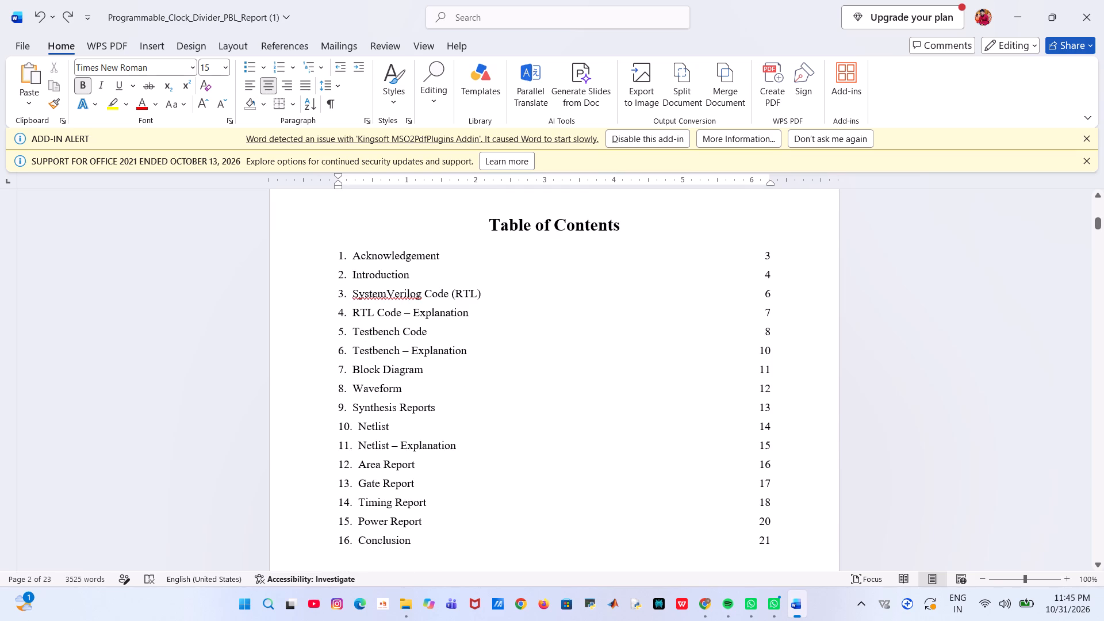
pyautogui.click(1102, 216)
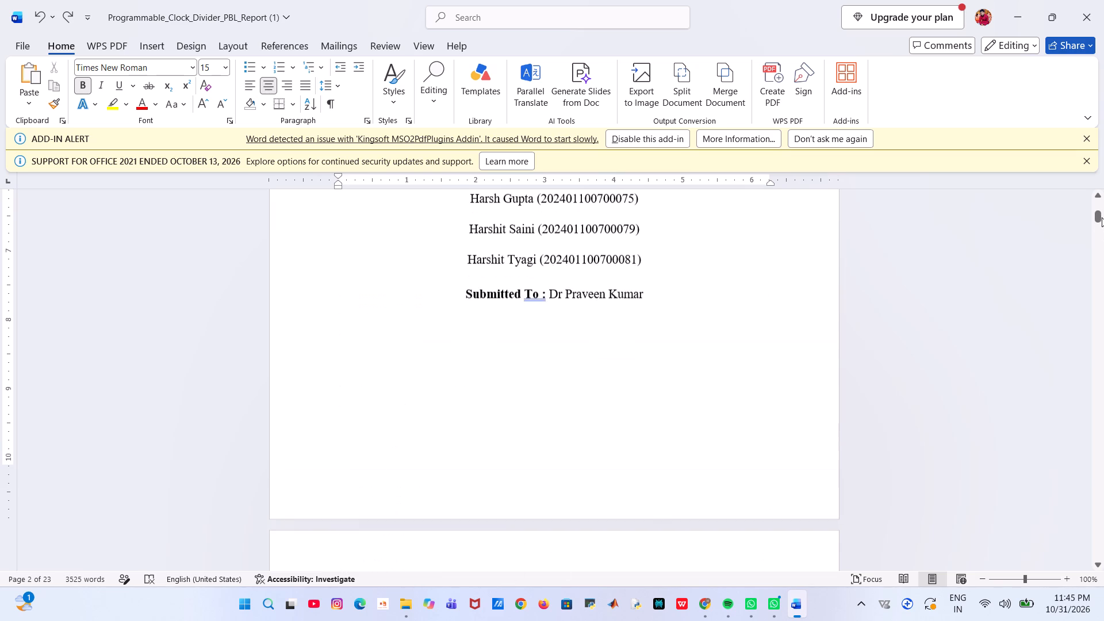
pyautogui.moveTo(1101, 217); pyautogui.dragTo(1103, 232)
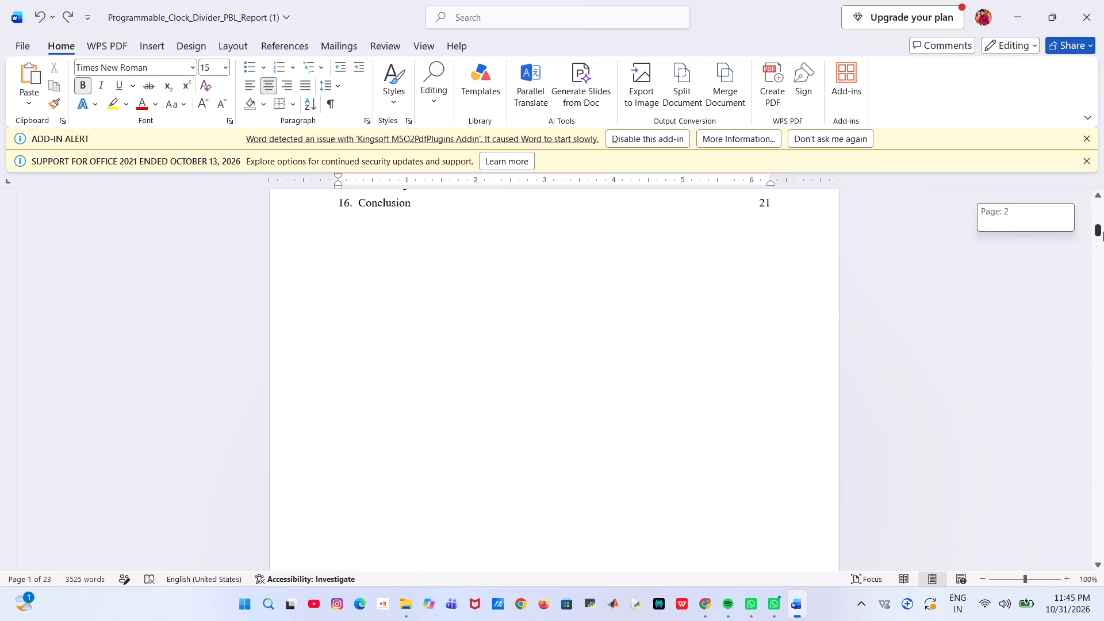
pyautogui.moveTo(1103, 232); pyautogui.dragTo(1103, 275)
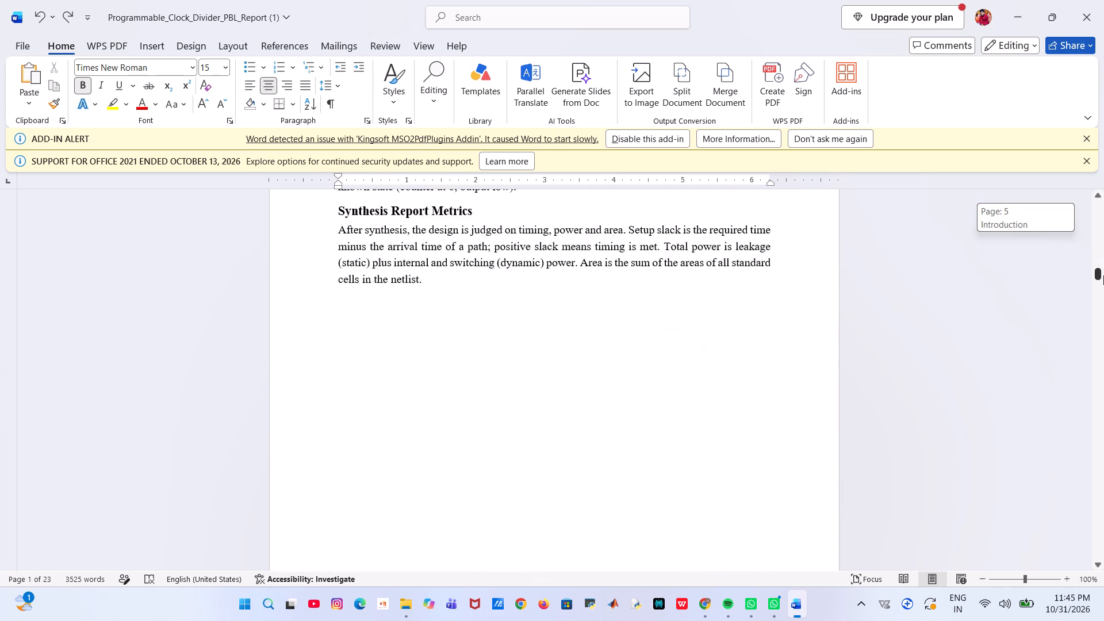
pyautogui.moveTo(1103, 275); pyautogui.dragTo(1103, 300)
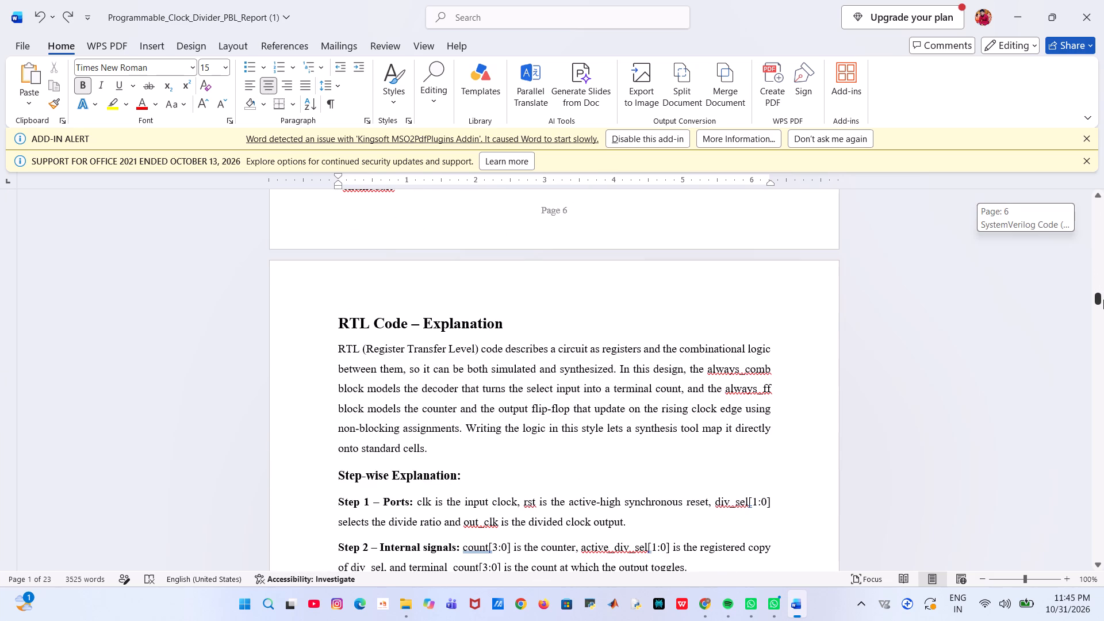
pyautogui.moveTo(1103, 300); pyautogui.dragTo(1078, 186)
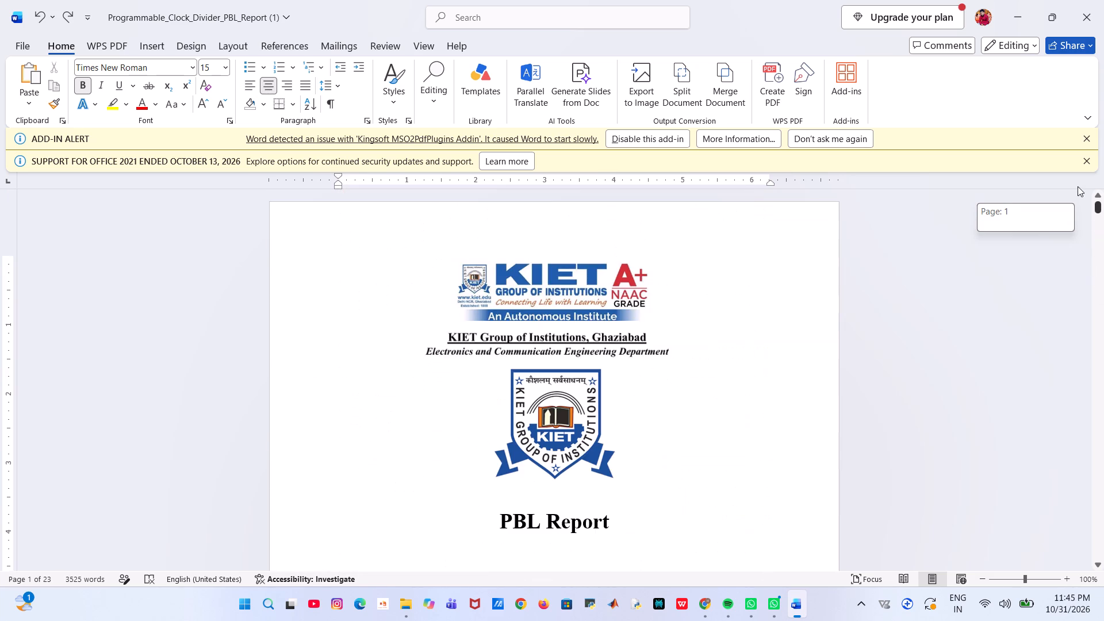
pyautogui.moveTo(1078, 186); pyautogui.dragTo(1092, 226)
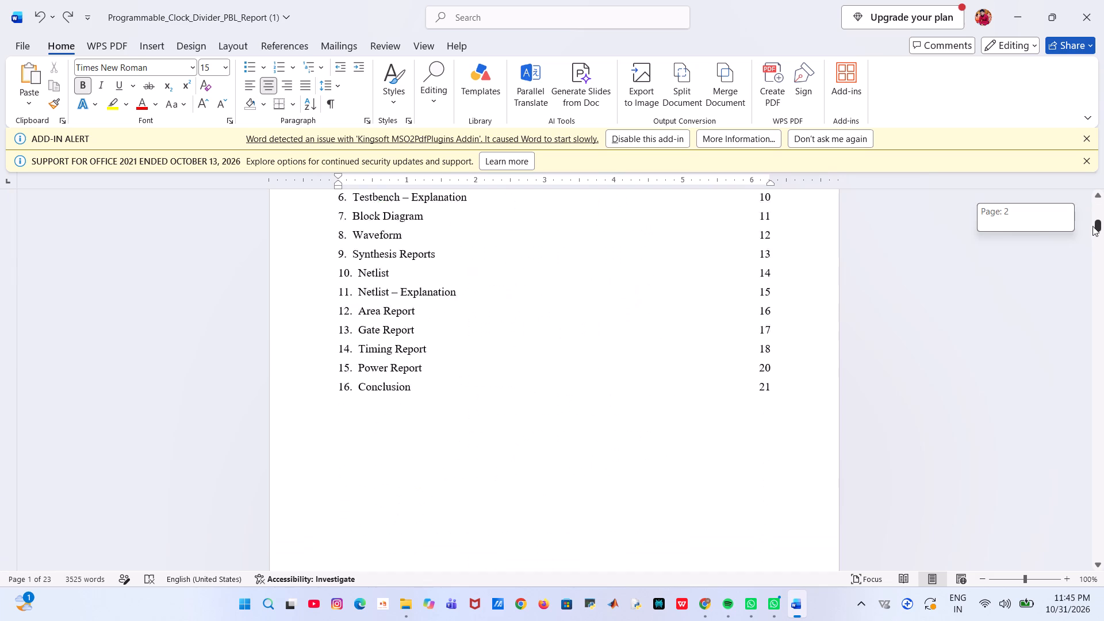
pyautogui.moveTo(1092, 226); pyautogui.dragTo(1090, 223)
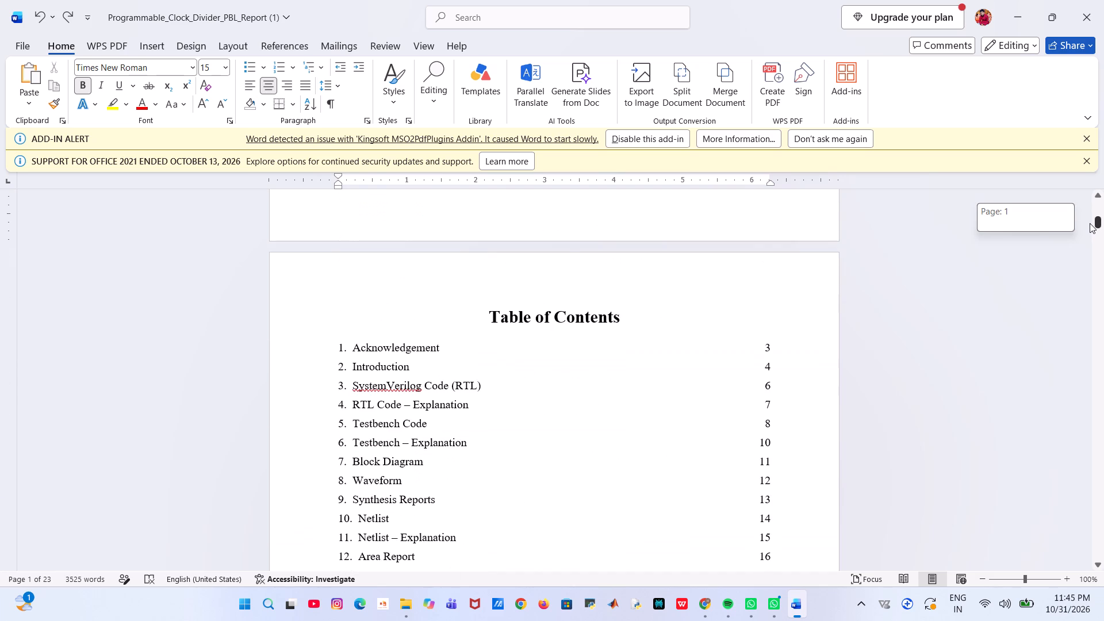
pyautogui.moveTo(1090, 223); pyautogui.dragTo(1092, 228)
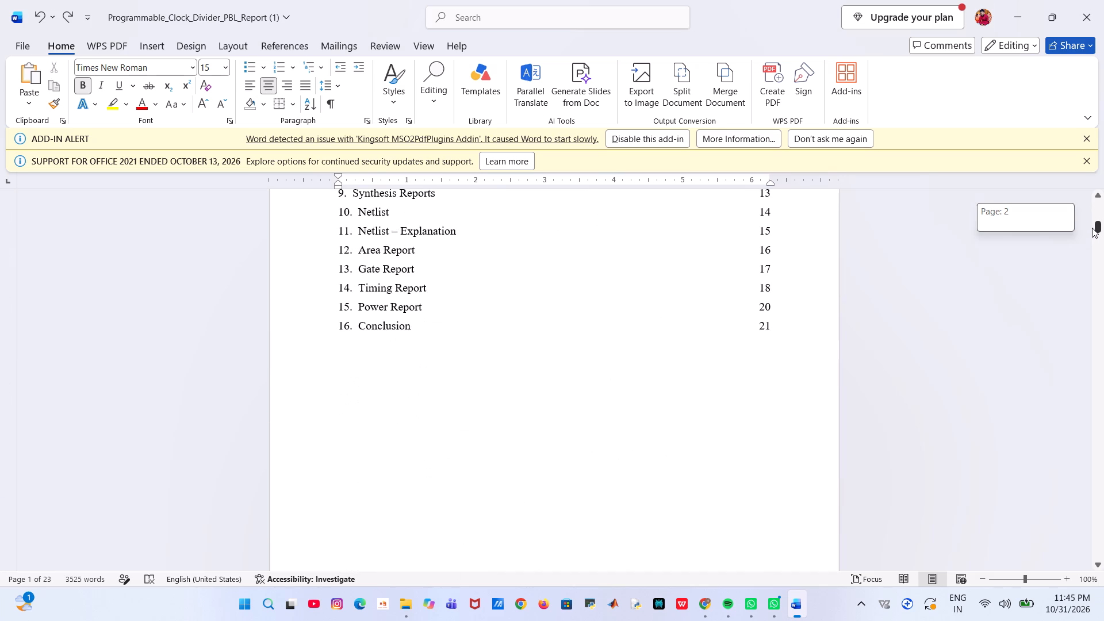
# Check the page flow from the Table of Contents through the code, testbench, Block Diagram, Waveform, Synthesis Reports and Netlist sections.
pyautogui.moveTo(1092, 228); pyautogui.dragTo(1094, 246)
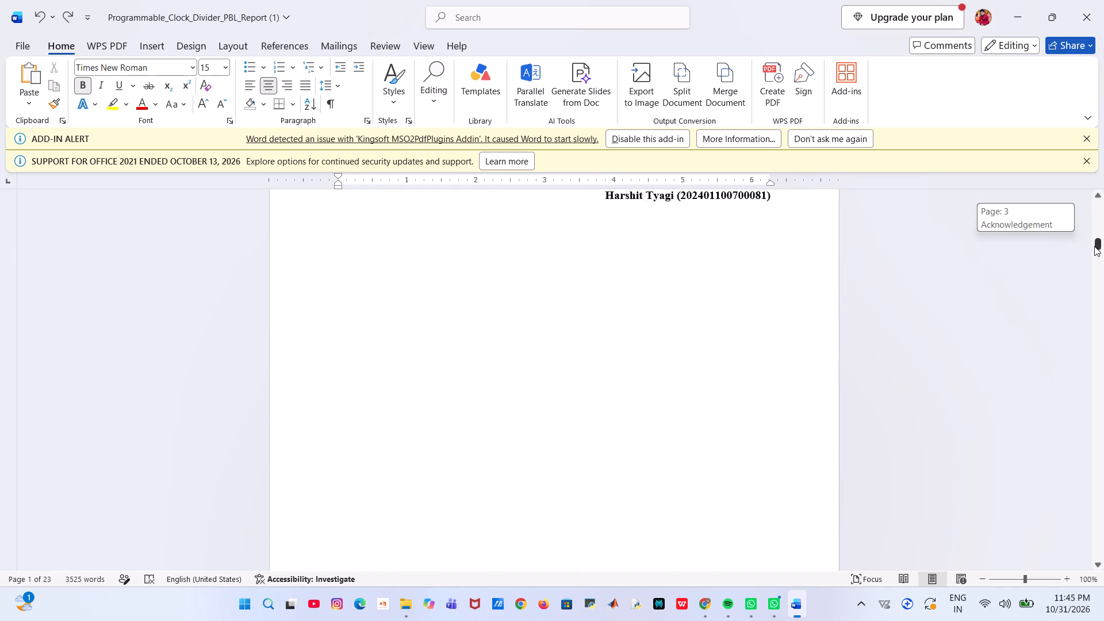
pyautogui.moveTo(1094, 246); pyautogui.dragTo(1091, 296)
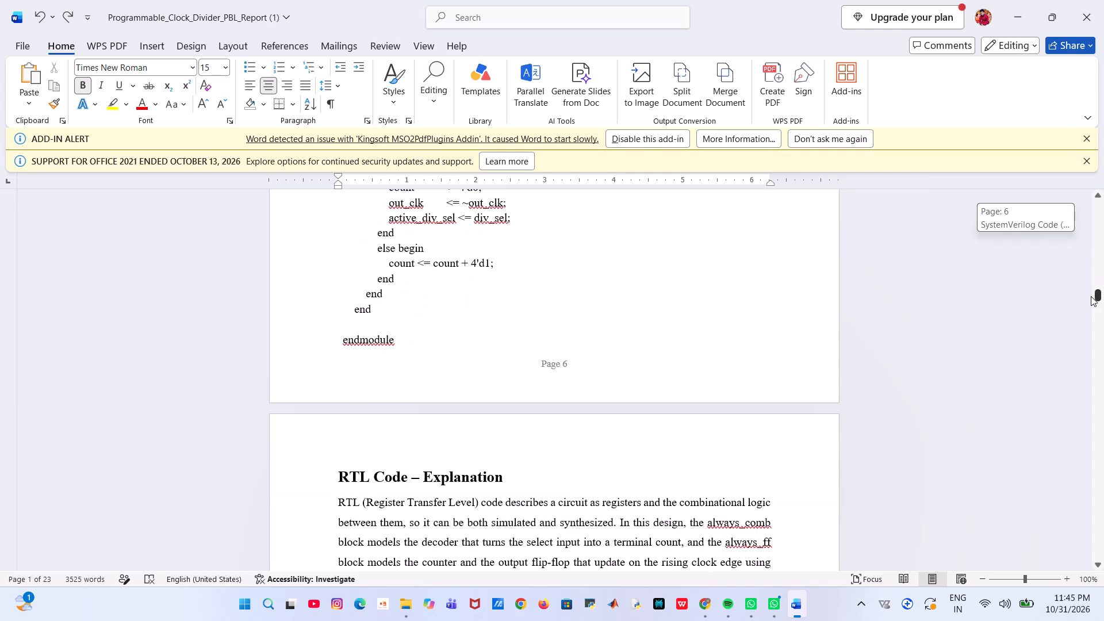
pyautogui.moveTo(1091, 296); pyautogui.dragTo(1092, 319)
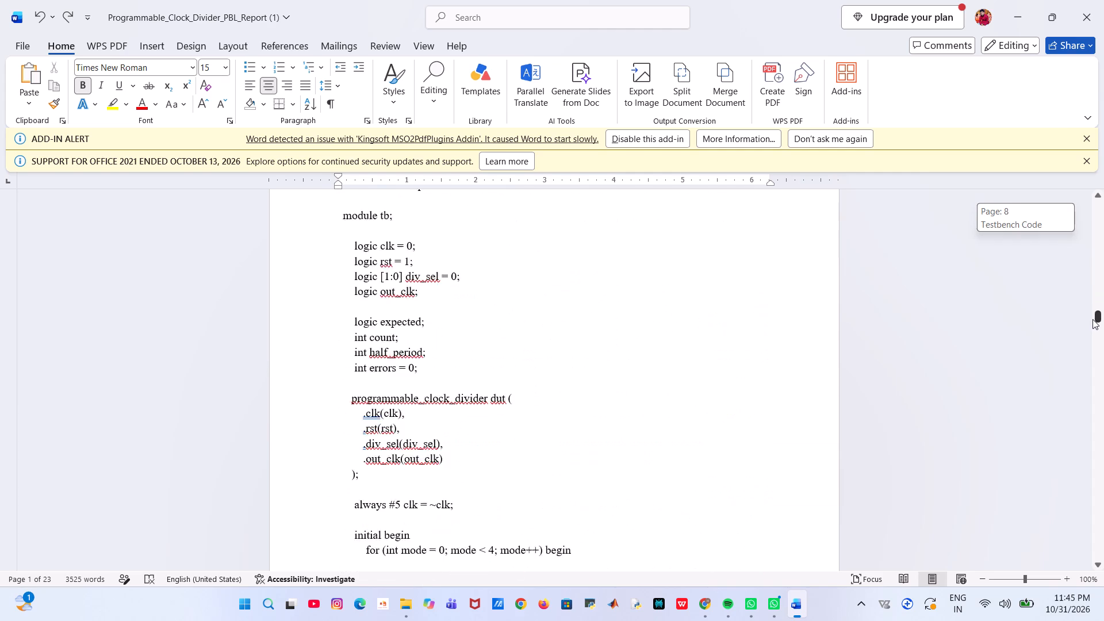
pyautogui.moveTo(1092, 319); pyautogui.dragTo(1089, 342)
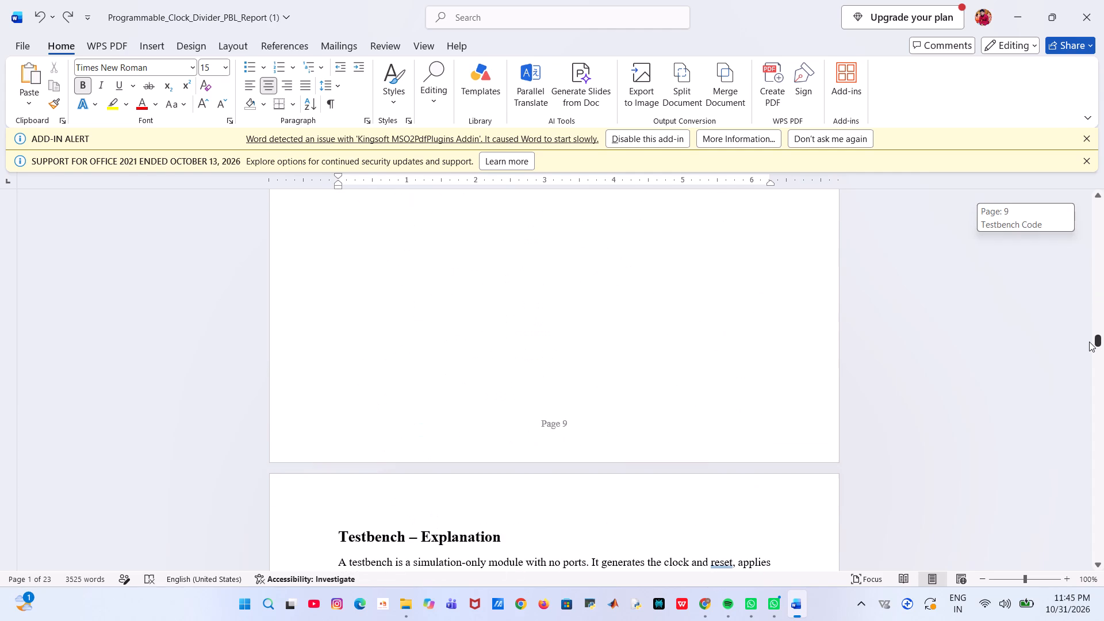
pyautogui.moveTo(1089, 342); pyautogui.dragTo(1099, 374)
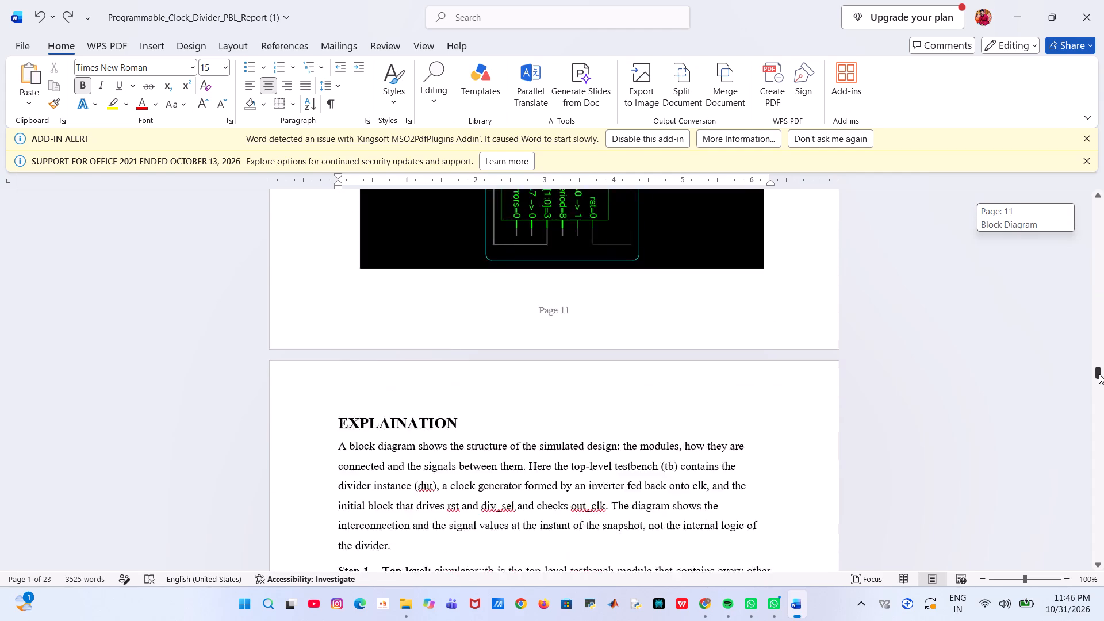
pyautogui.moveTo(1099, 374); pyautogui.dragTo(1101, 407)
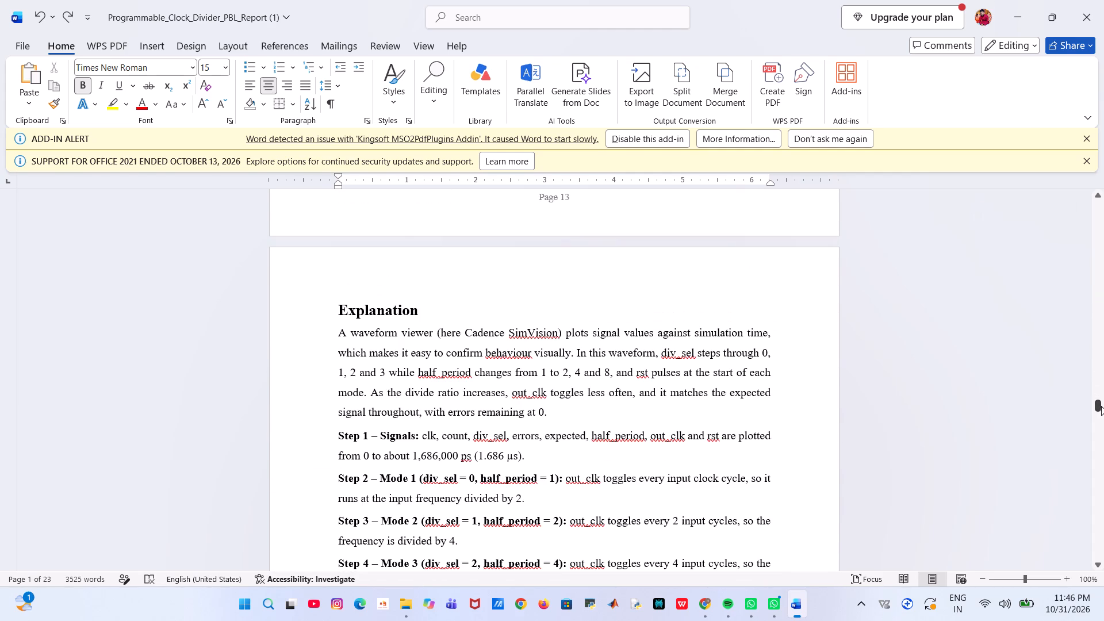
pyautogui.moveTo(1097, 401); pyautogui.dragTo(1103, 417)
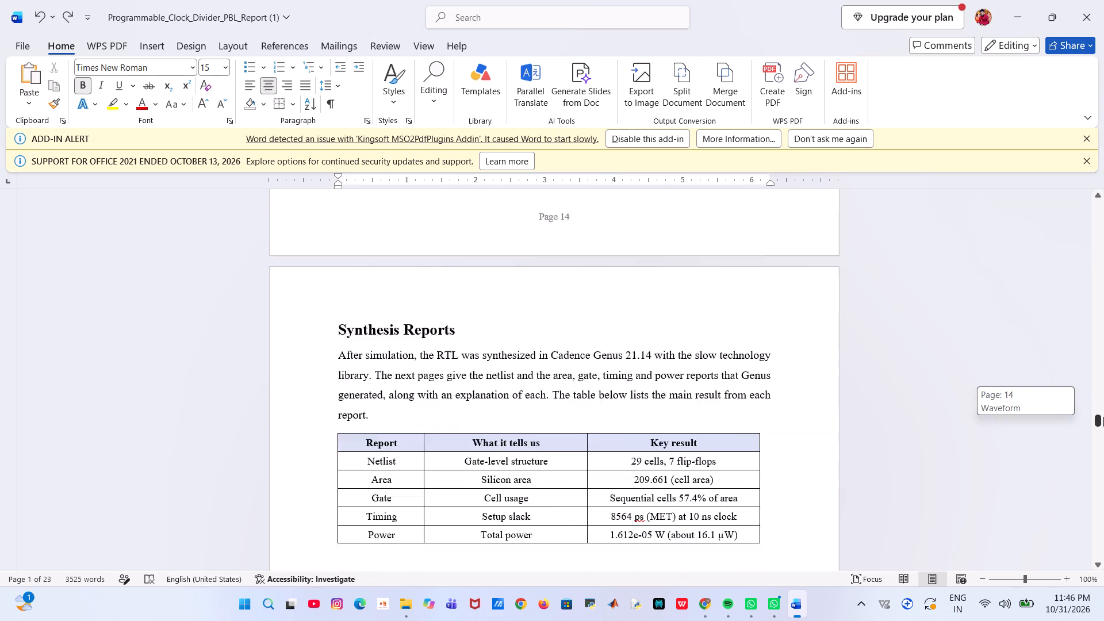
pyautogui.moveTo(1103, 417); pyautogui.dragTo(1103, 434)
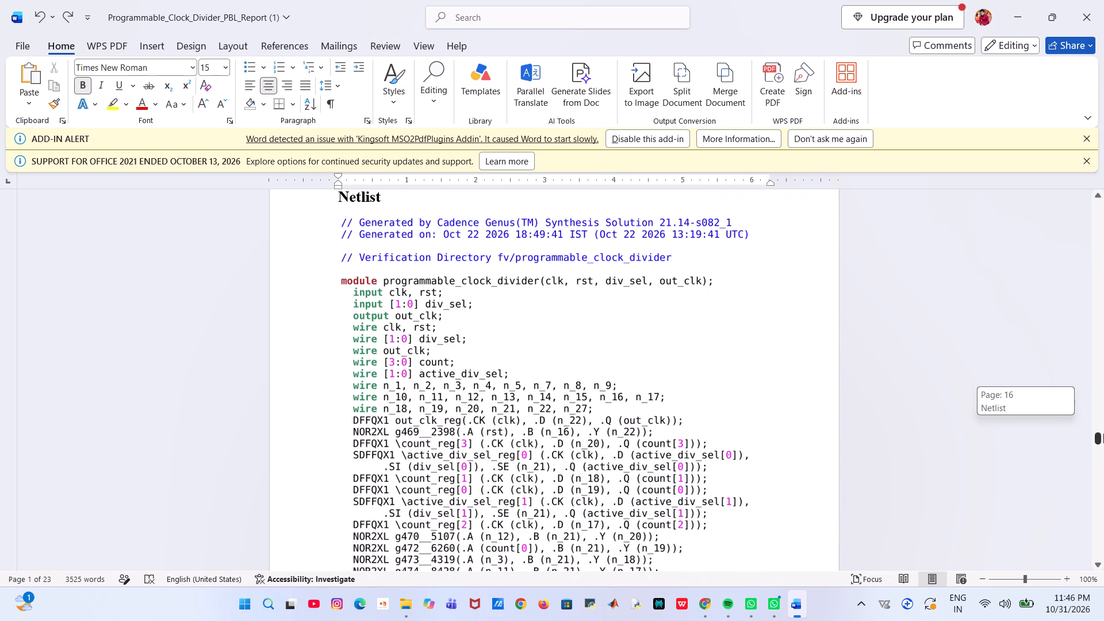
pyautogui.moveTo(1103, 434); pyautogui.dragTo(1103, 459)
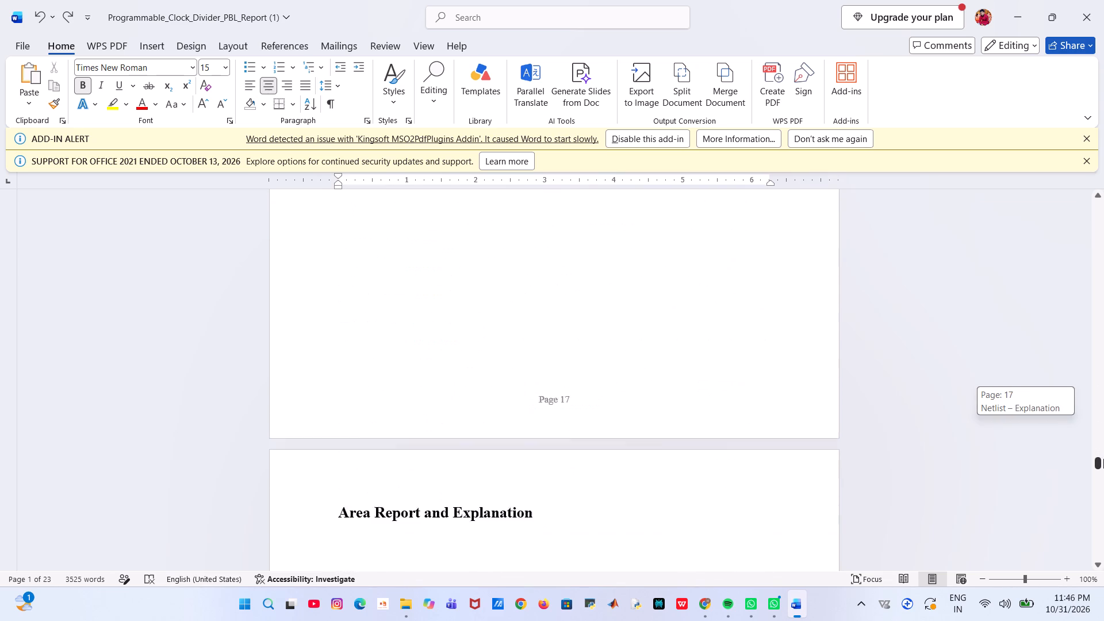
# Review the layout and page positions of the Area, Gate, Timing and Power Report sections through the Conclusion and Future Scope.
pyautogui.moveTo(1103, 459); pyautogui.dragTo(1102, 460)
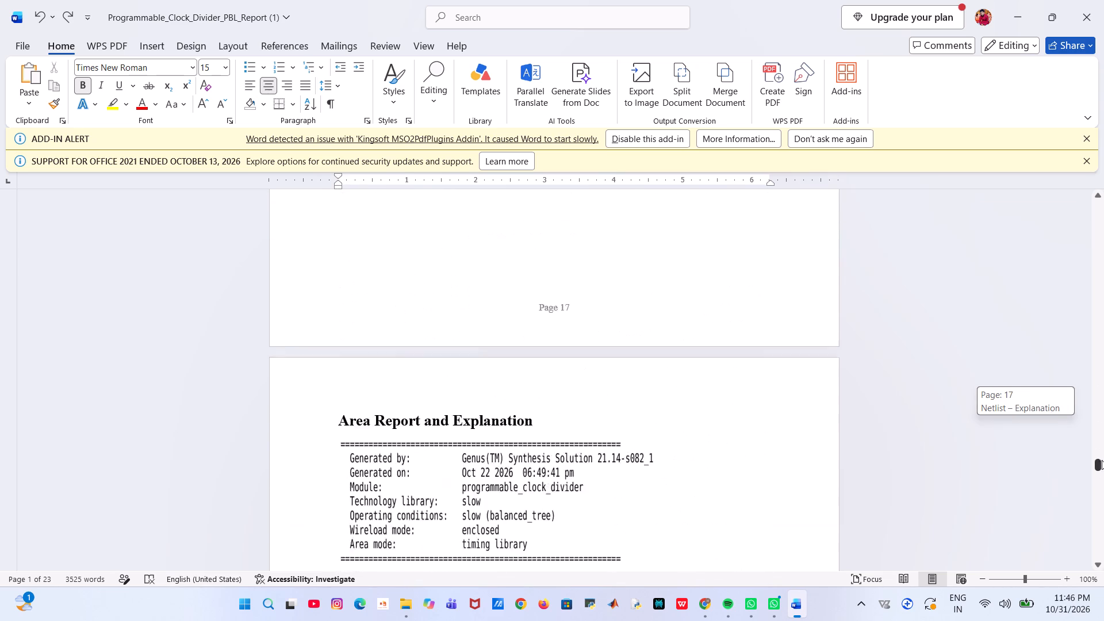
pyautogui.moveTo(1102, 460); pyautogui.dragTo(1103, 465)
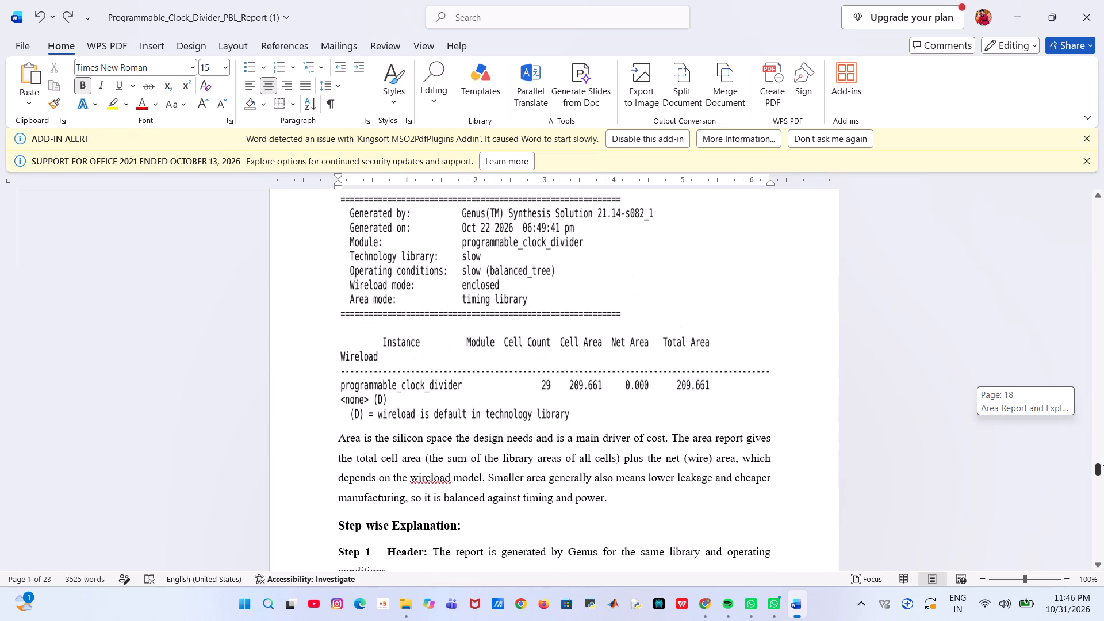
pyautogui.moveTo(1103, 465); pyautogui.dragTo(1103, 467)
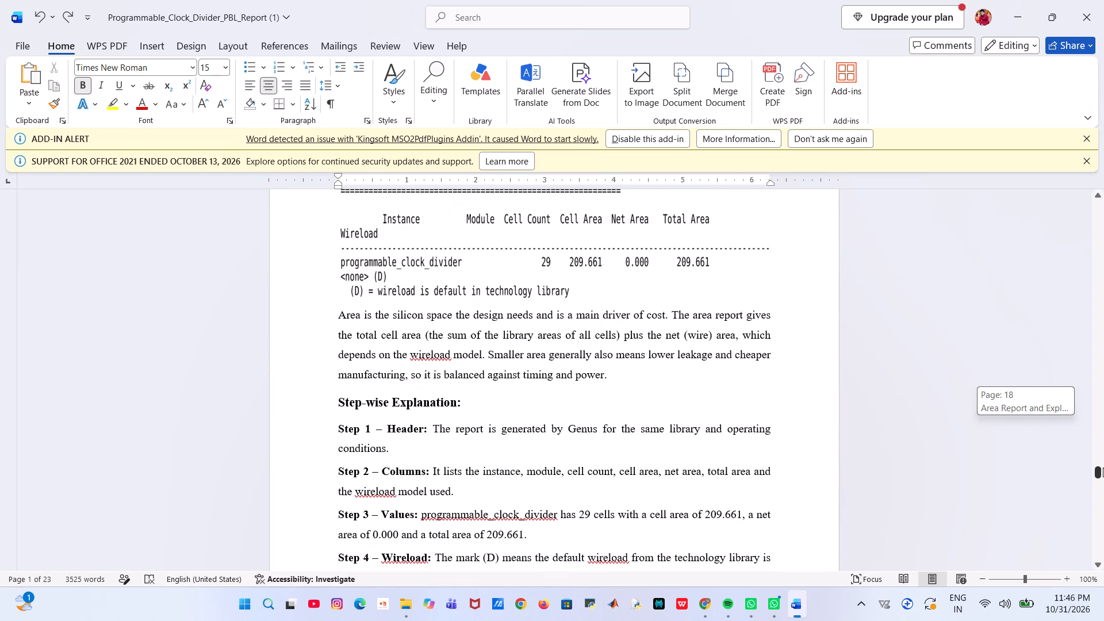
pyautogui.moveTo(1103, 467); pyautogui.dragTo(1103, 466)
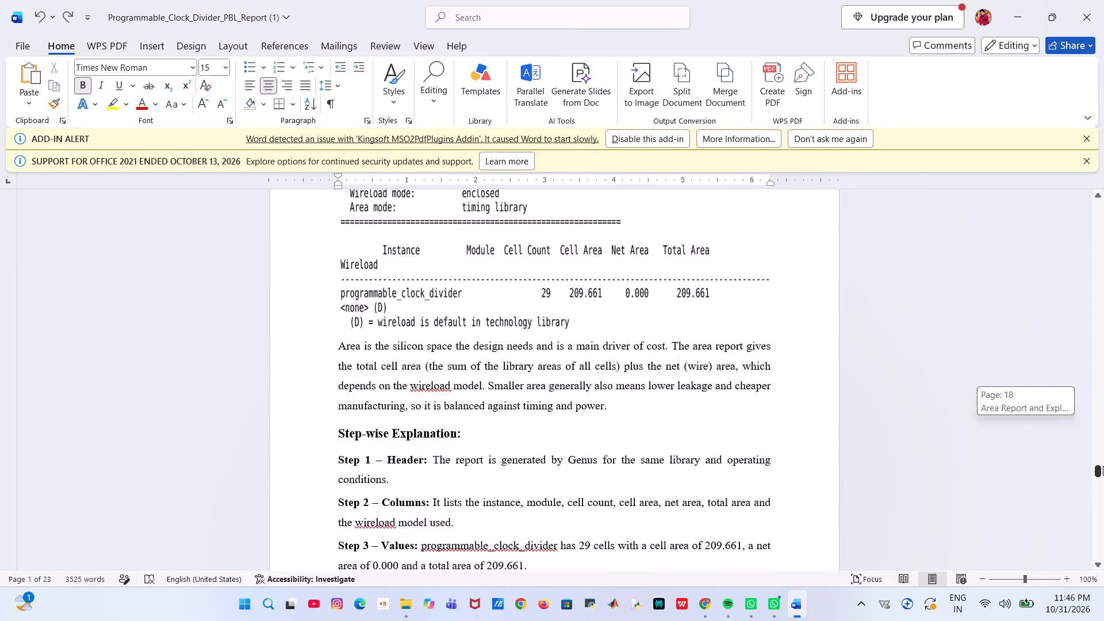
pyautogui.moveTo(1103, 466); pyautogui.dragTo(1103, 476)
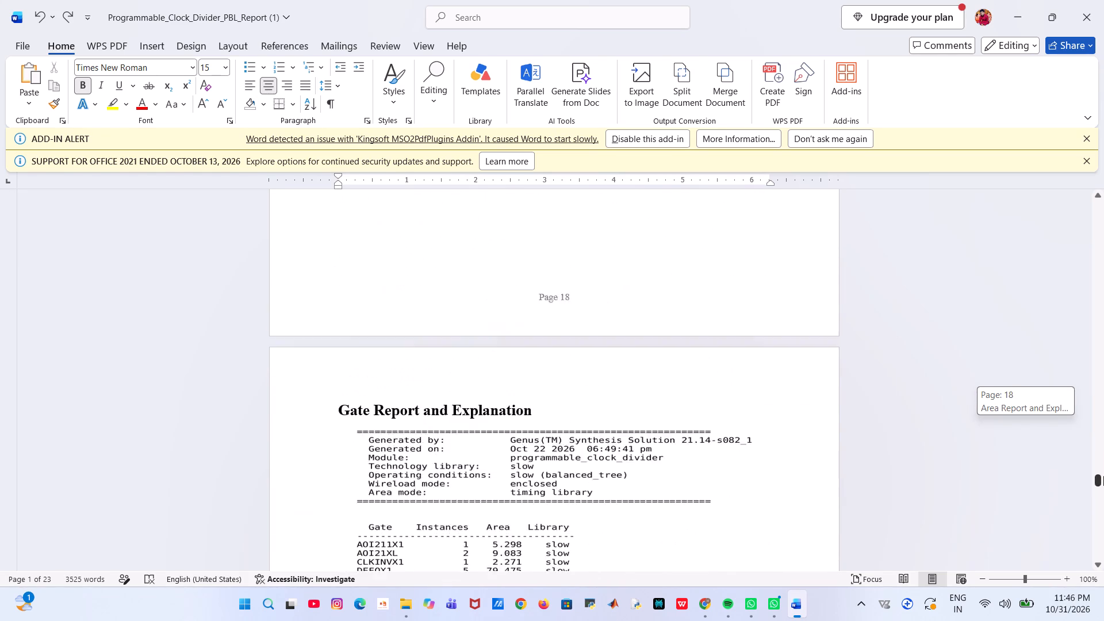
pyautogui.moveTo(1103, 476); pyautogui.dragTo(1100, 478)
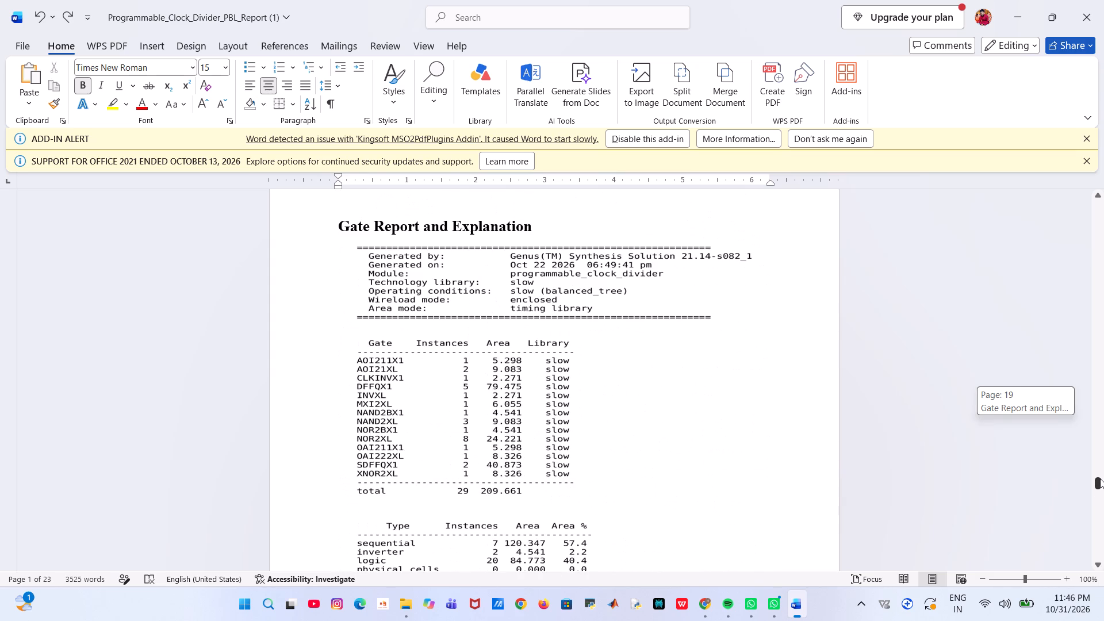
pyautogui.moveTo(1100, 478); pyautogui.dragTo(1102, 487)
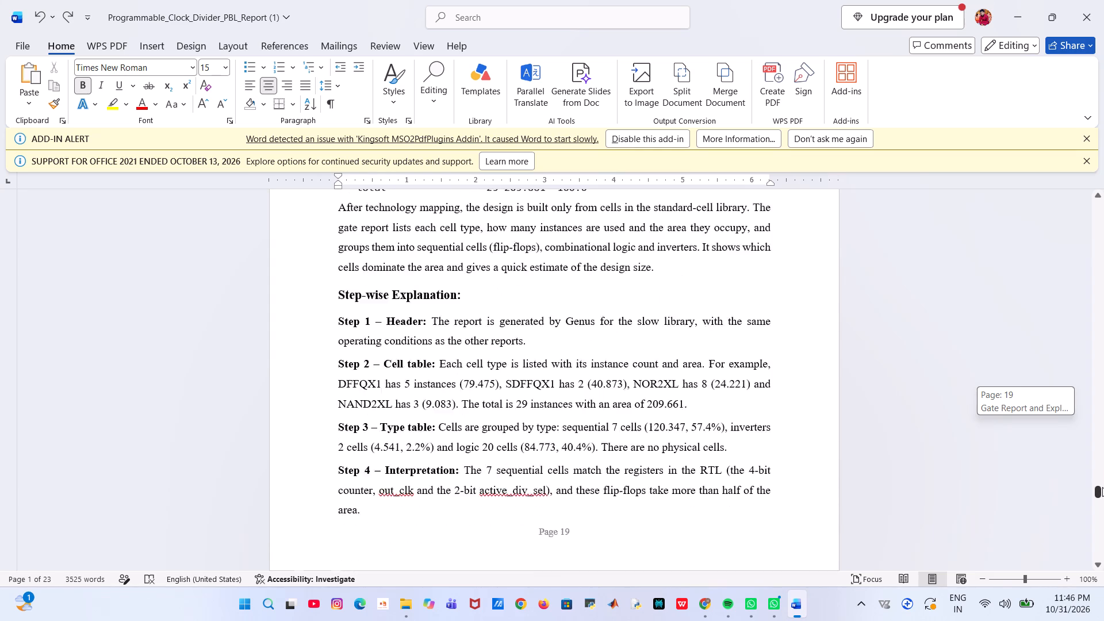
pyautogui.moveTo(1102, 487); pyautogui.dragTo(1103, 510)
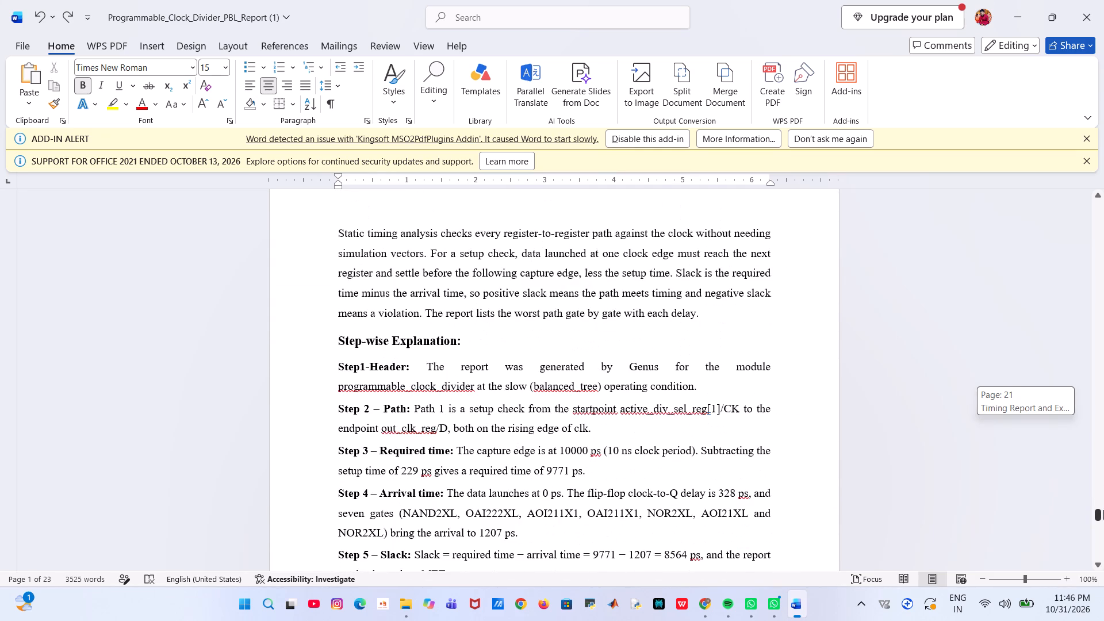
pyautogui.moveTo(1103, 510); pyautogui.dragTo(1102, 534)
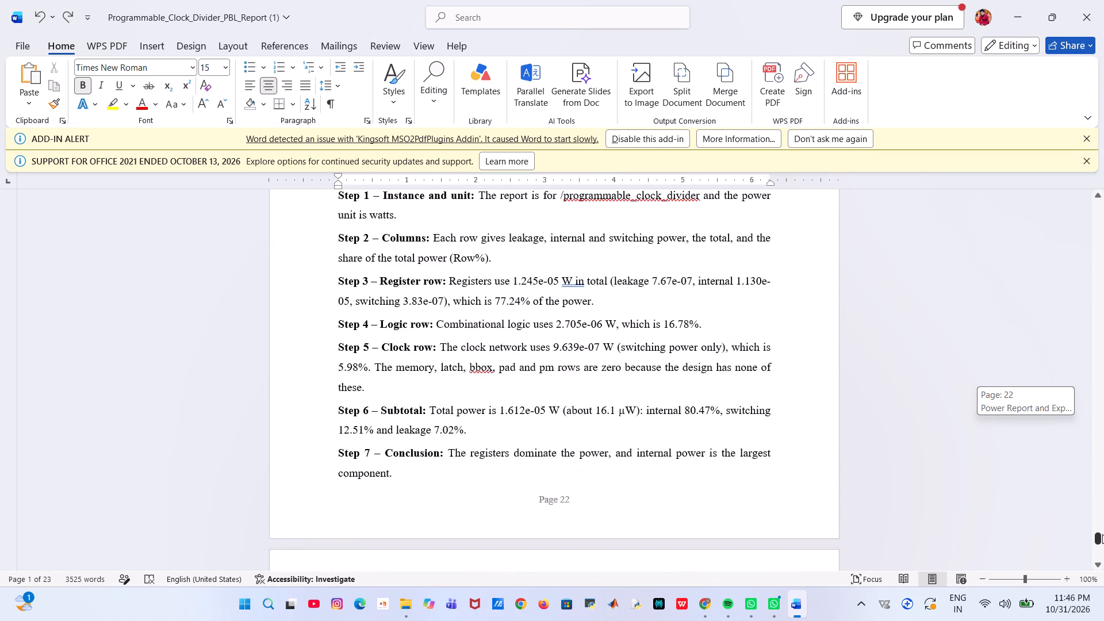
pyautogui.moveTo(1102, 534); pyautogui.dragTo(1099, 560)
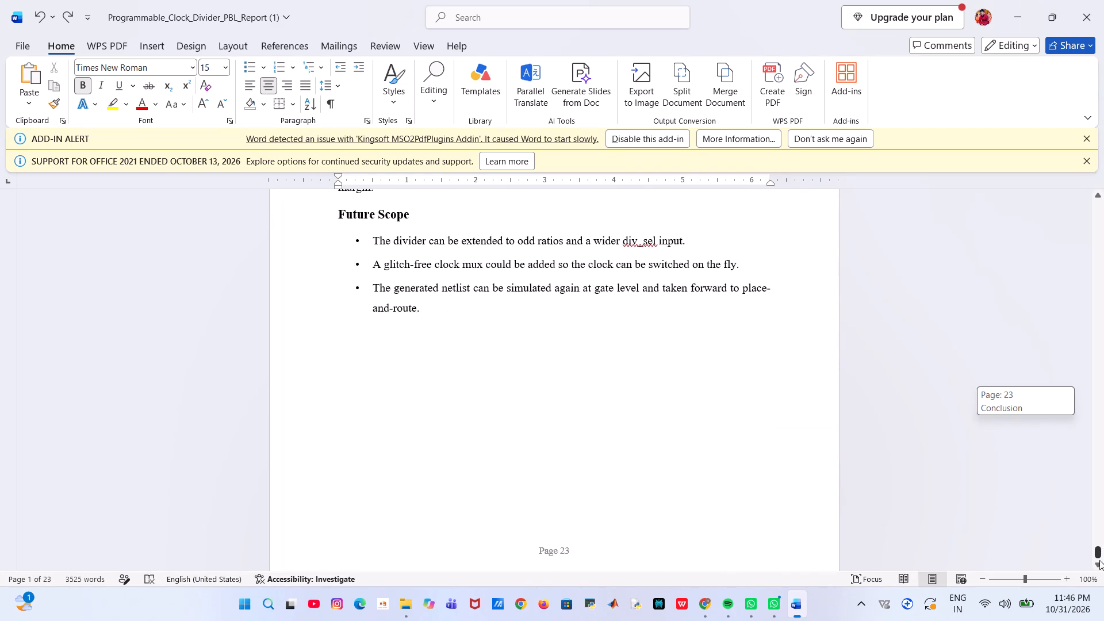
pyautogui.moveTo(1099, 560); pyautogui.dragTo(1095, 592)
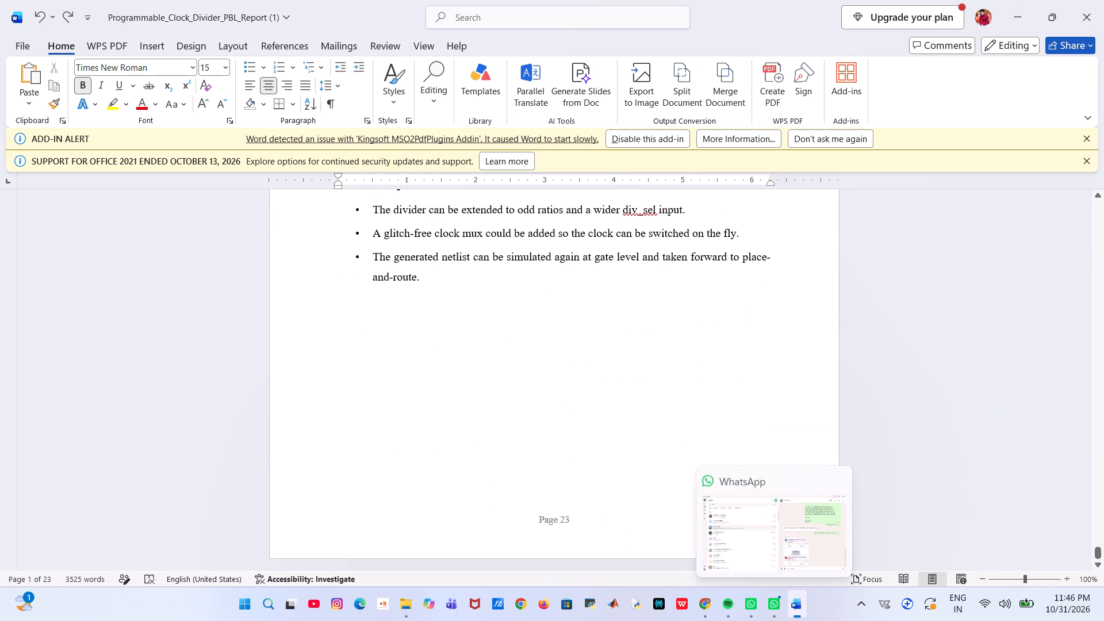
pyautogui.click(1000, 397)
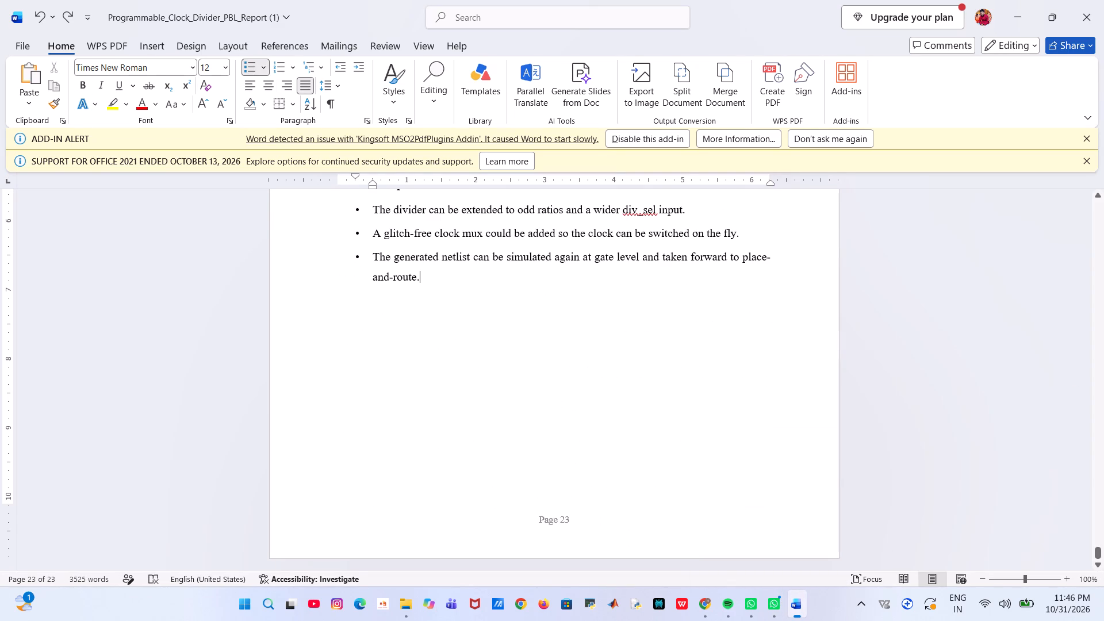
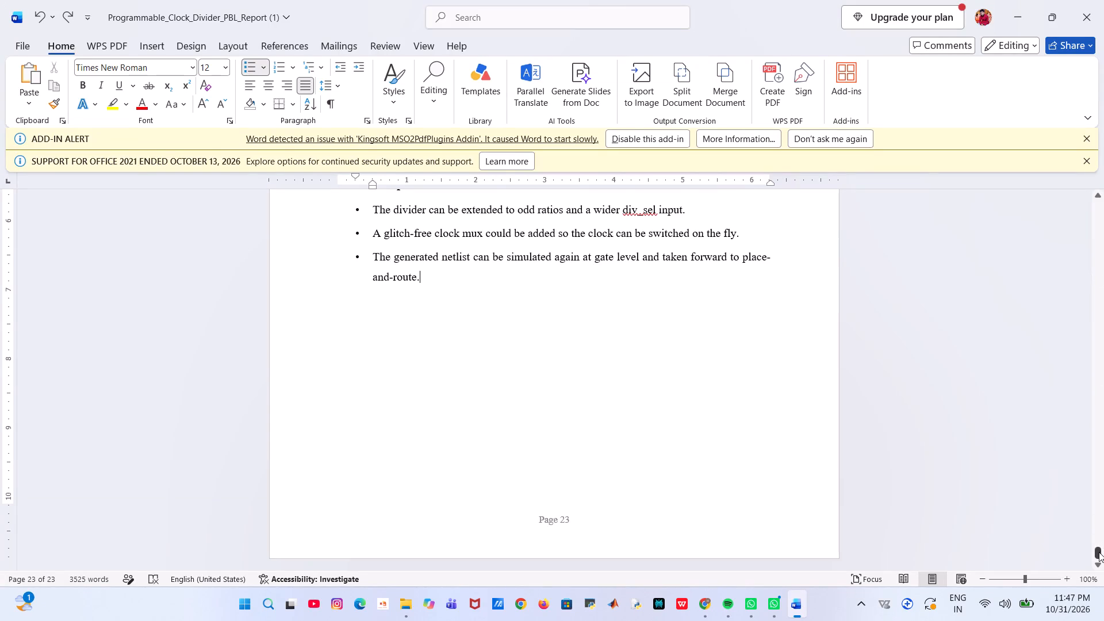
# Recheck the page flow from the Table of Contents through the Introduction, Testbench – Explanation, Block Diagram, Waveform and Synthesis Reports pages.
pyautogui.moveTo(1099, 552); pyautogui.dragTo(1103, 227)
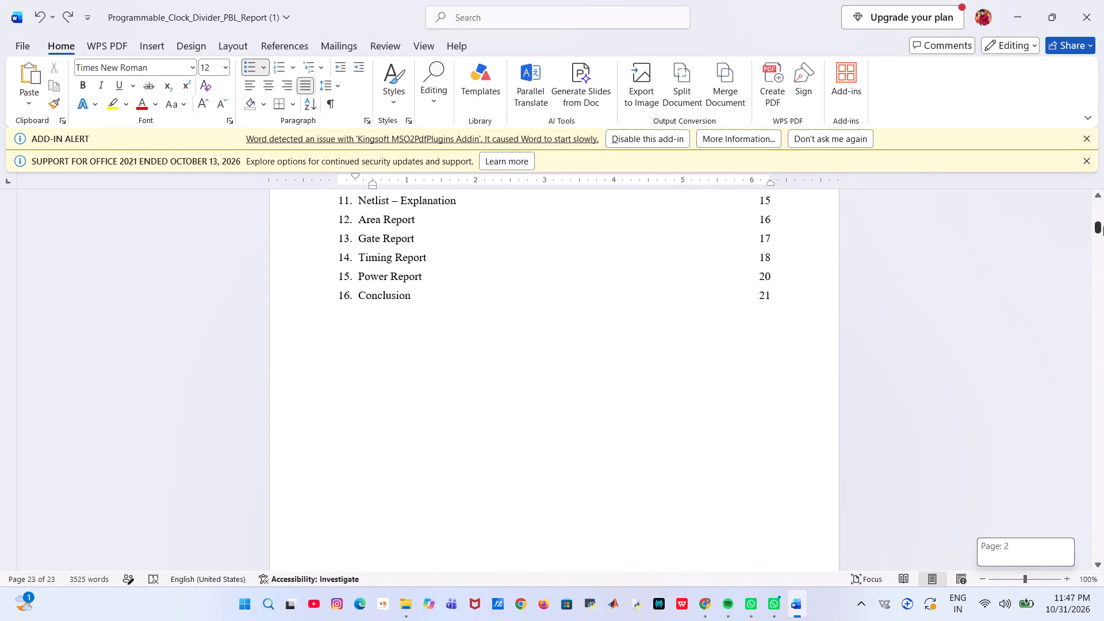
pyautogui.moveTo(1103, 227); pyautogui.dragTo(1103, 248)
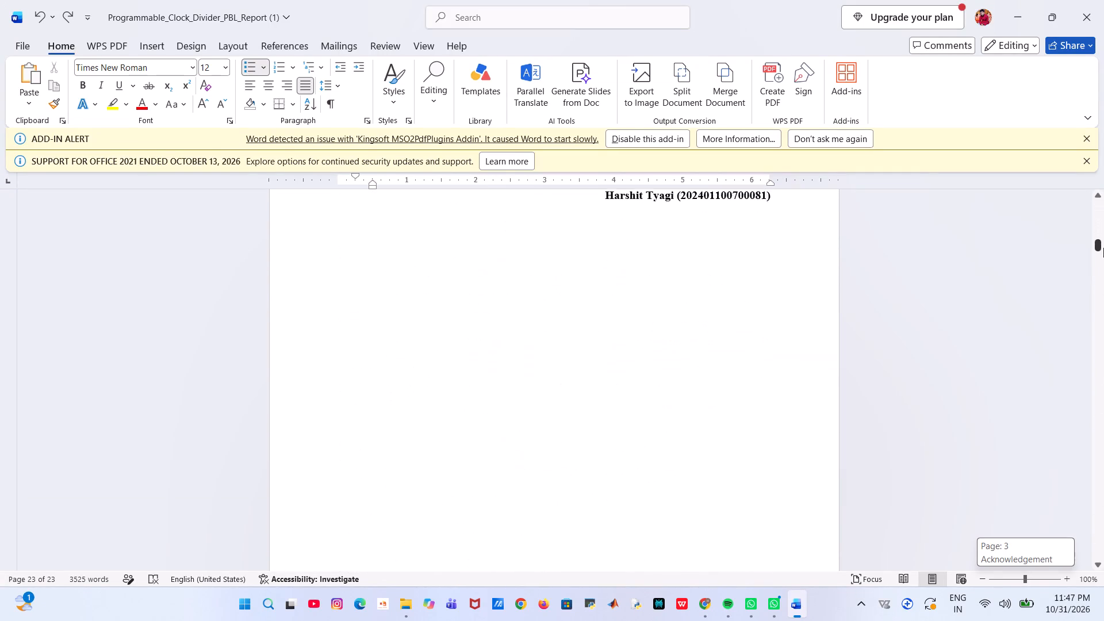
pyautogui.moveTo(1103, 248); pyautogui.dragTo(1103, 269)
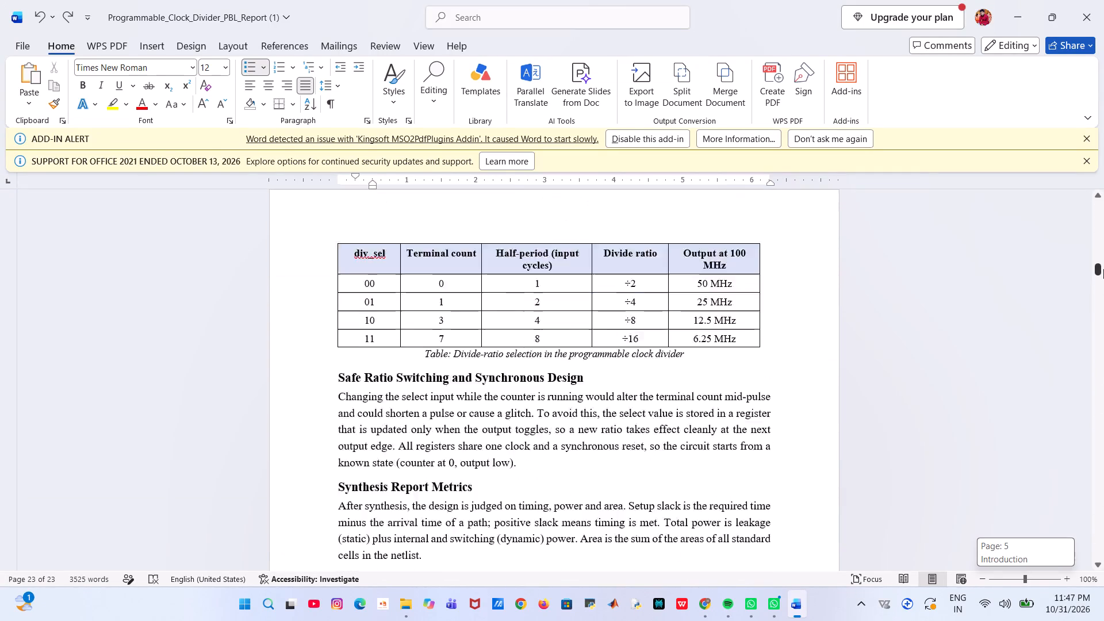
pyautogui.moveTo(1103, 269); pyautogui.dragTo(1101, 350)
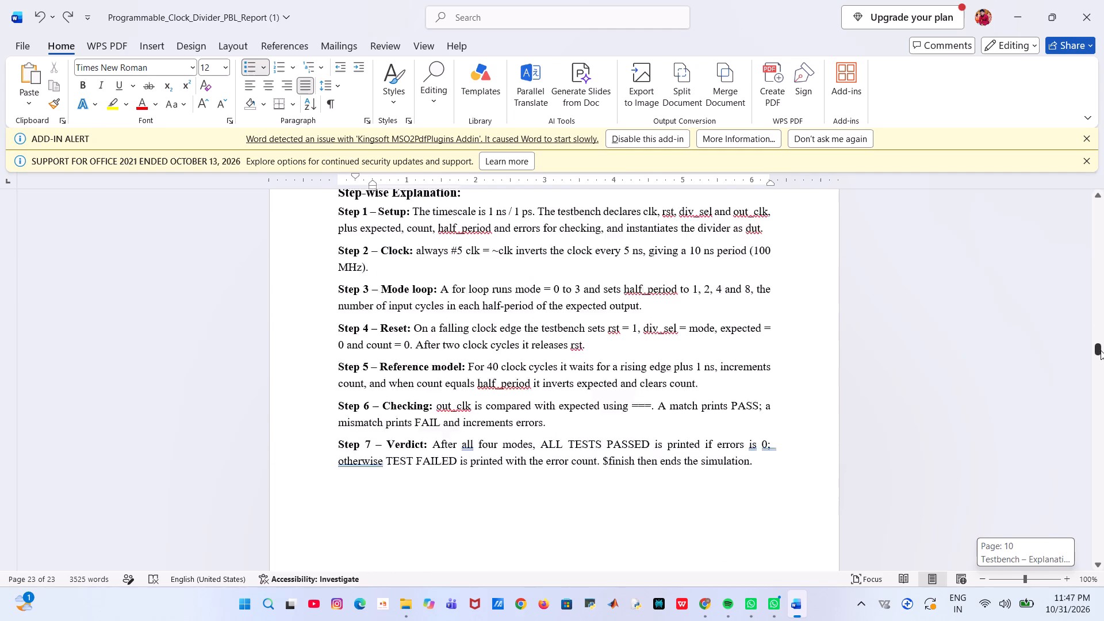
pyautogui.moveTo(1101, 350); pyautogui.dragTo(1099, 392)
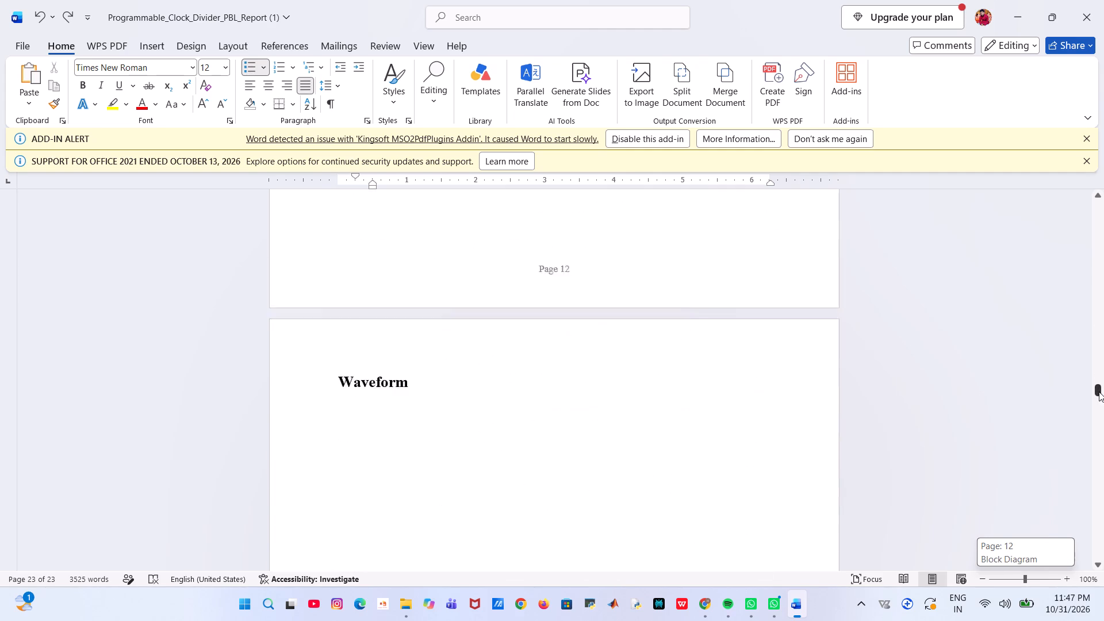
pyautogui.moveTo(1099, 392); pyautogui.dragTo(1100, 417)
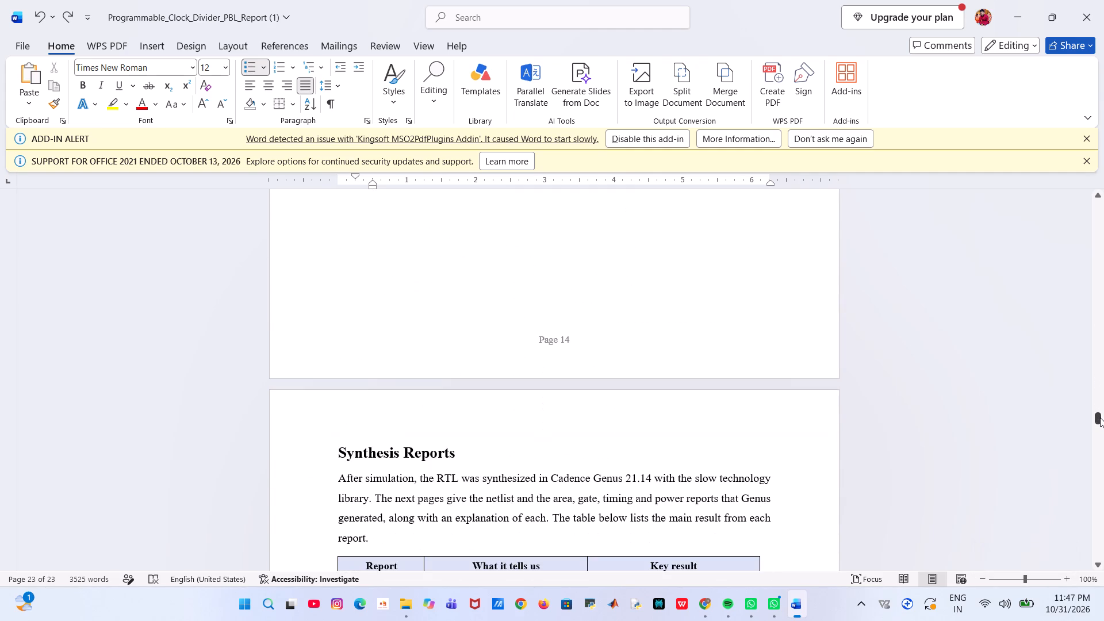
pyautogui.moveTo(1098, 417); pyautogui.dragTo(1102, 427)
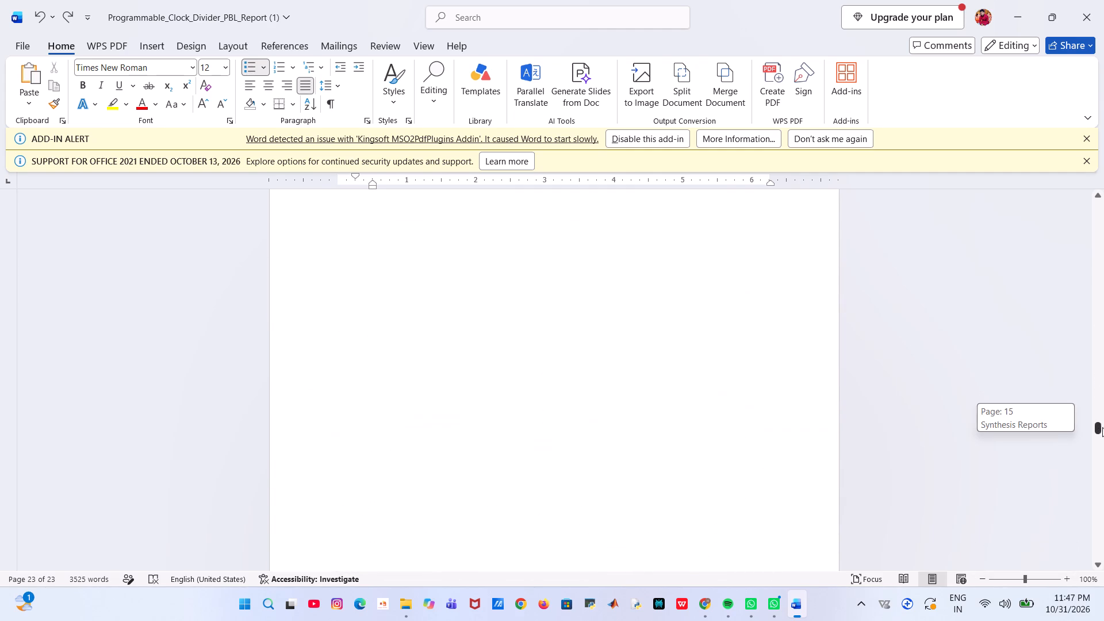
# Examine how the Netlist code fits its page, comparing it with the adjoining Synthesis Reports and Netlist – Explanation pages.
pyautogui.moveTo(1102, 427); pyautogui.dragTo(1103, 440)
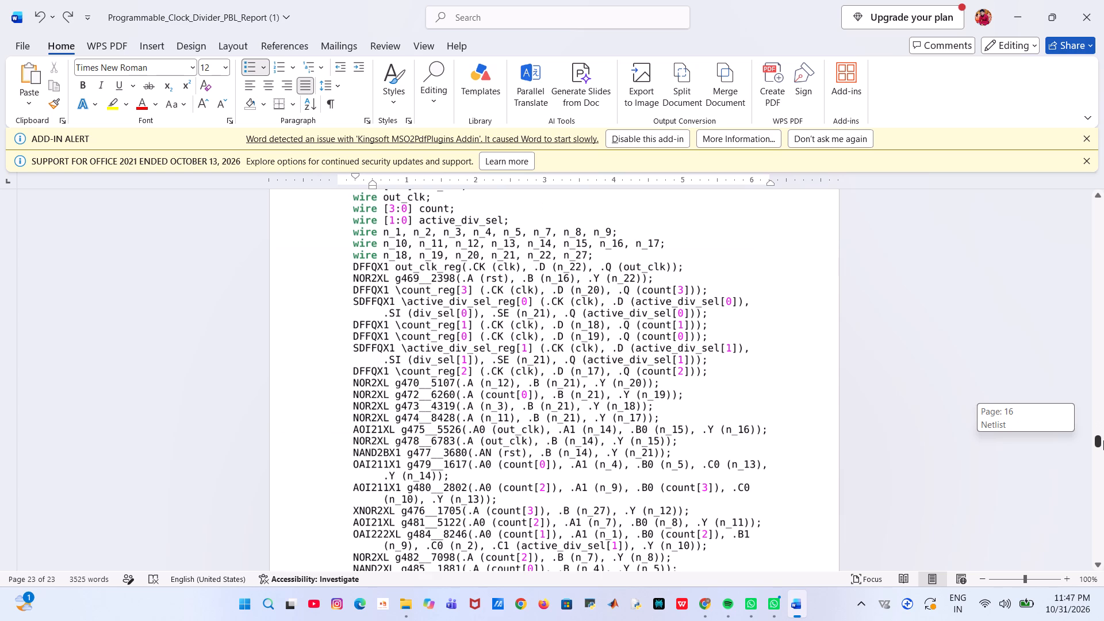
pyautogui.moveTo(1103, 440); pyautogui.dragTo(1103, 439)
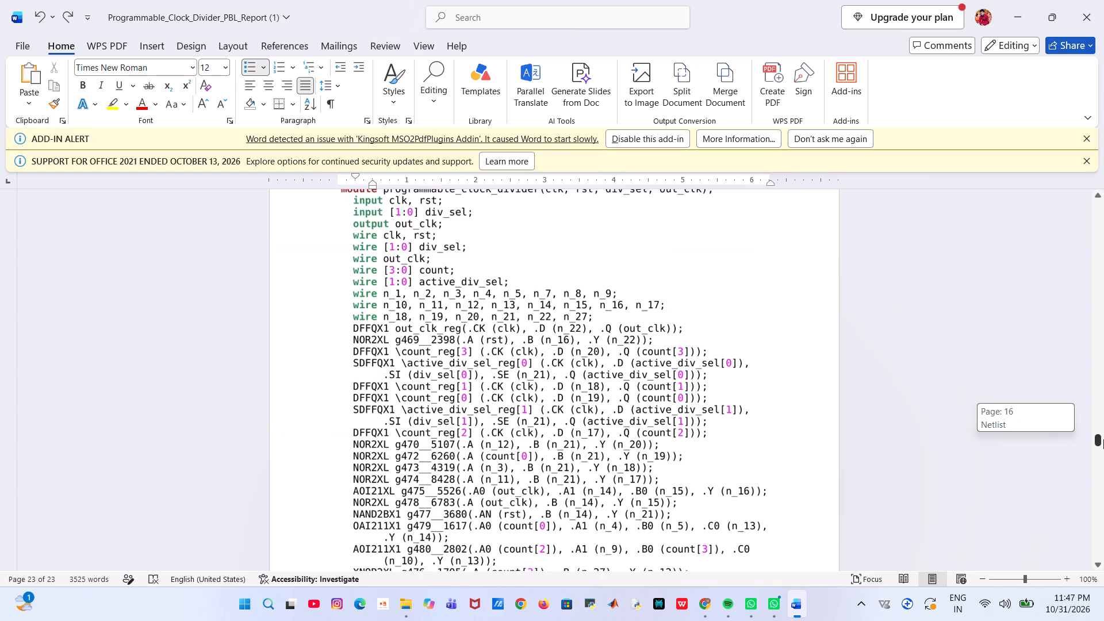
pyautogui.moveTo(1103, 439); pyautogui.dragTo(1103, 434)
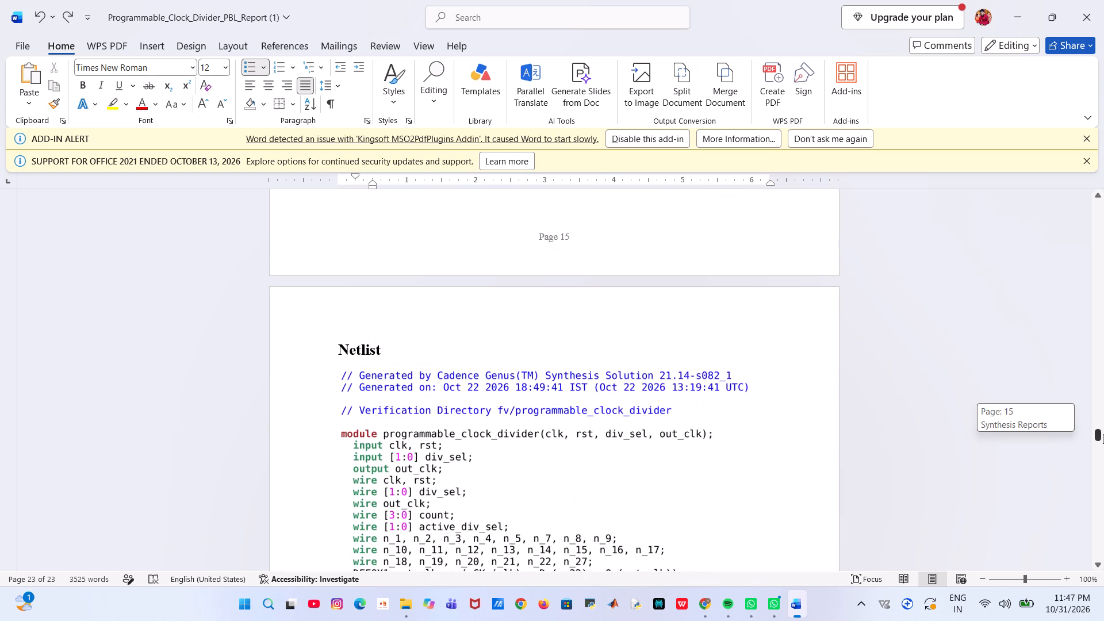
pyautogui.moveTo(1103, 434); pyautogui.dragTo(1103, 453)
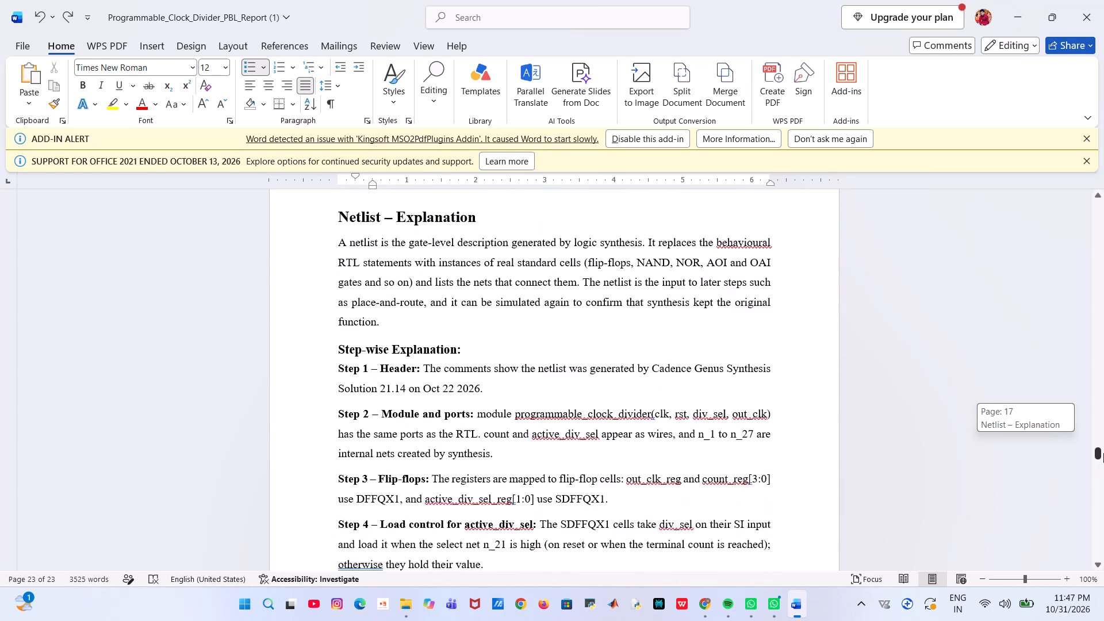
pyautogui.moveTo(1103, 453); pyautogui.dragTo(1098, 437)
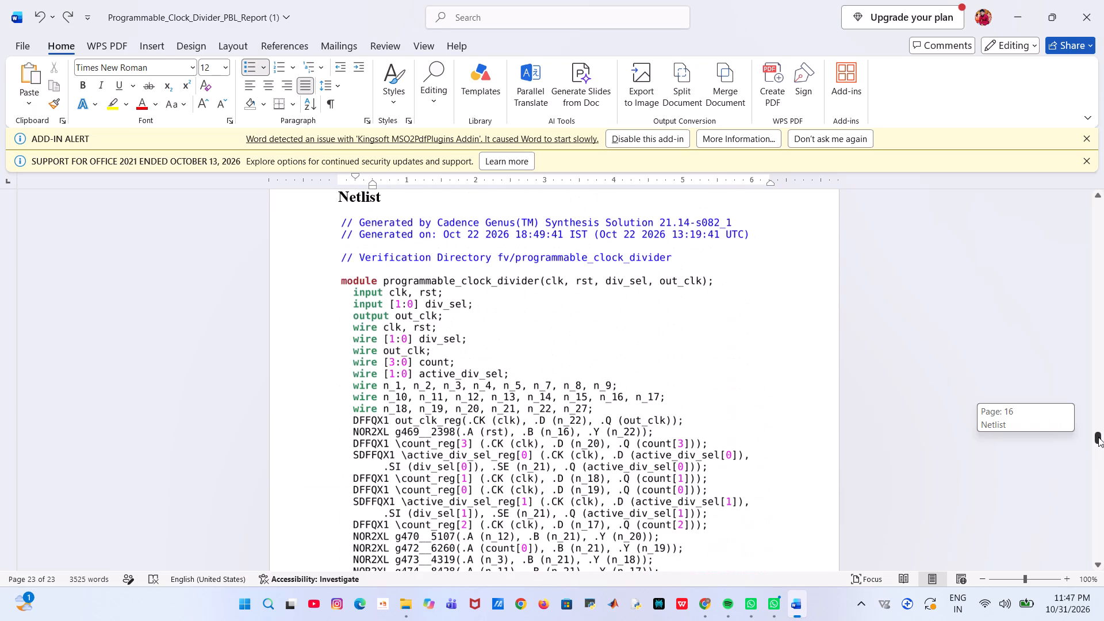
pyautogui.moveTo(1098, 437); pyautogui.dragTo(1098, 438)
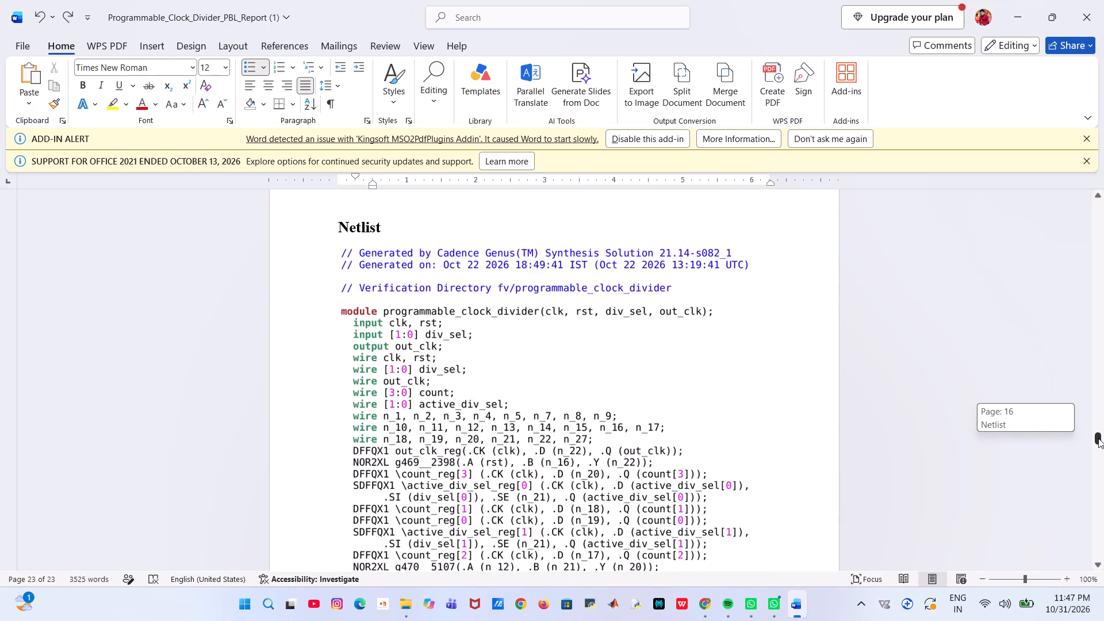
pyautogui.moveTo(1098, 438); pyautogui.dragTo(1088, 423)
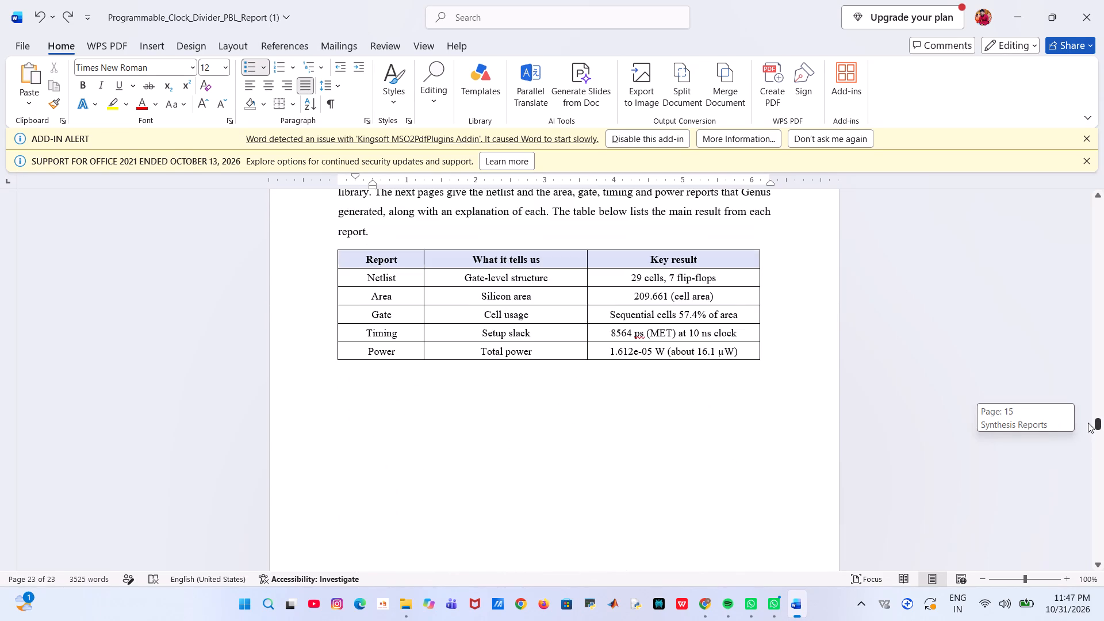
pyautogui.moveTo(1088, 423); pyautogui.dragTo(1102, 447)
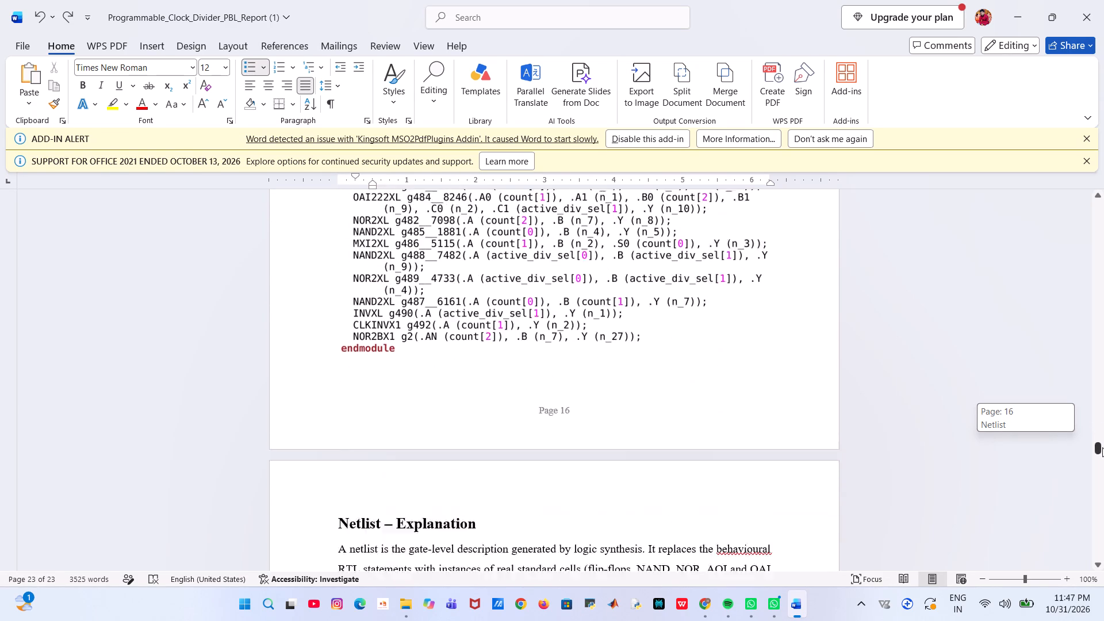
pyautogui.moveTo(1102, 447); pyautogui.dragTo(1099, 447)
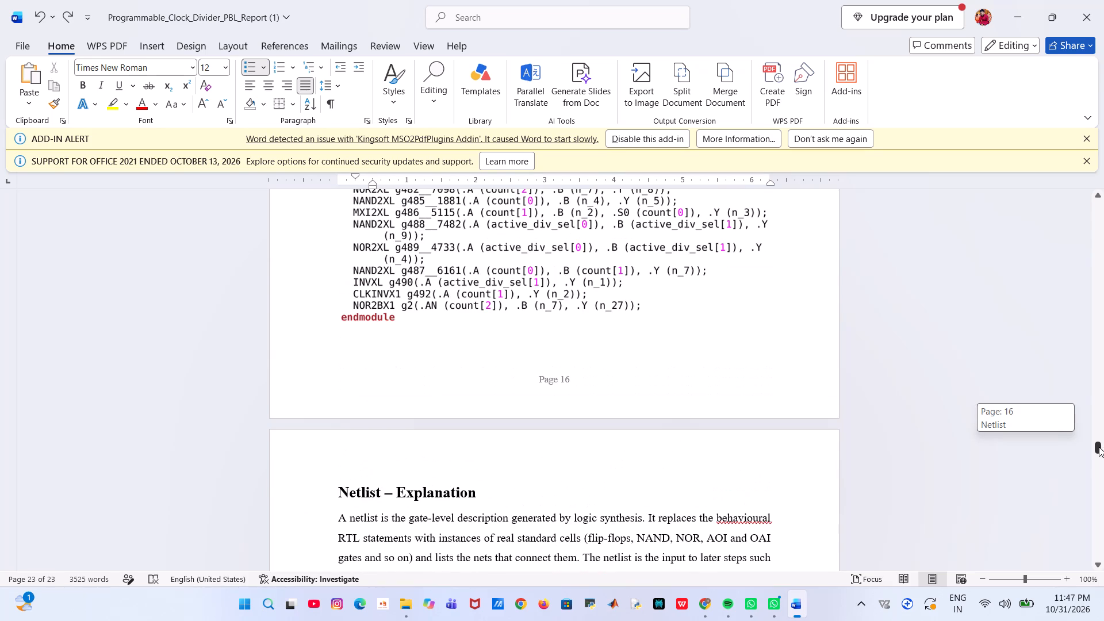
pyautogui.moveTo(1099, 447); pyautogui.dragTo(1103, 457)
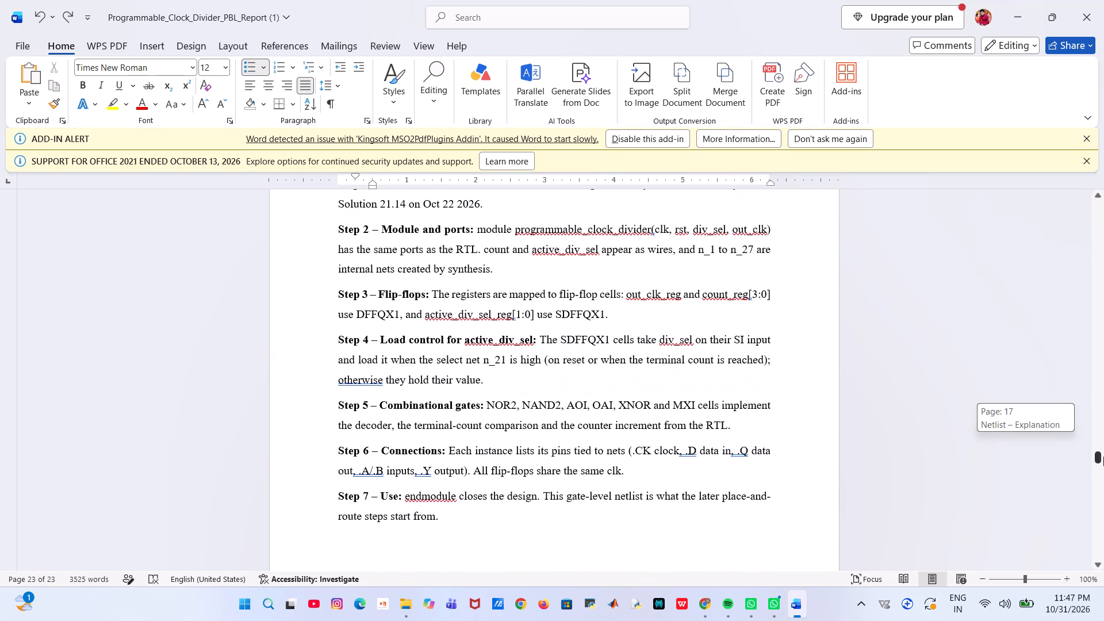
pyautogui.moveTo(1103, 457); pyautogui.dragTo(1089, 439)
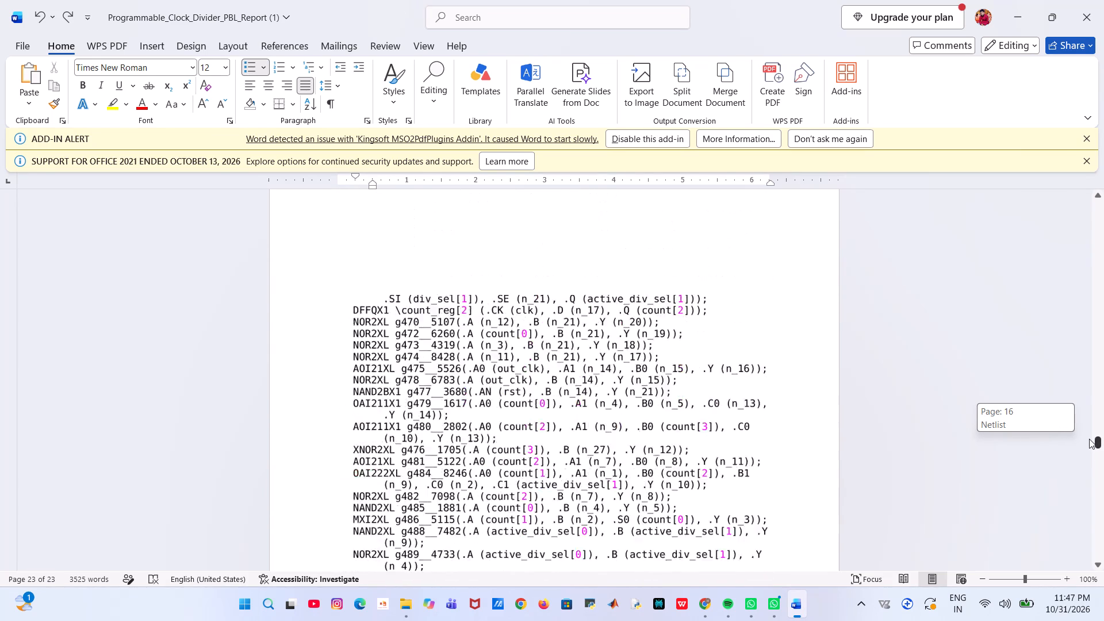
pyautogui.moveTo(1089, 439); pyautogui.dragTo(1088, 437)
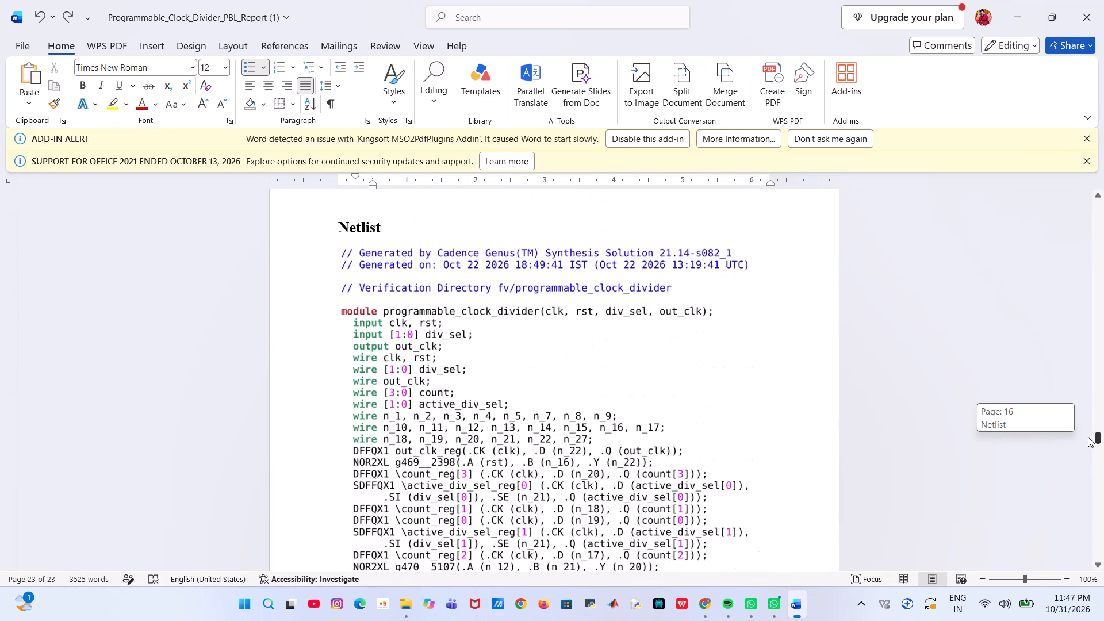
pyautogui.moveTo(1088, 437); pyautogui.dragTo(1088, 437)
pyautogui.moveTo(1088, 437); pyautogui.dragTo(1089, 437)
pyautogui.moveTo(1089, 437); pyautogui.dragTo(1090, 436)
pyautogui.moveTo(1090, 436); pyautogui.dragTo(1092, 440)
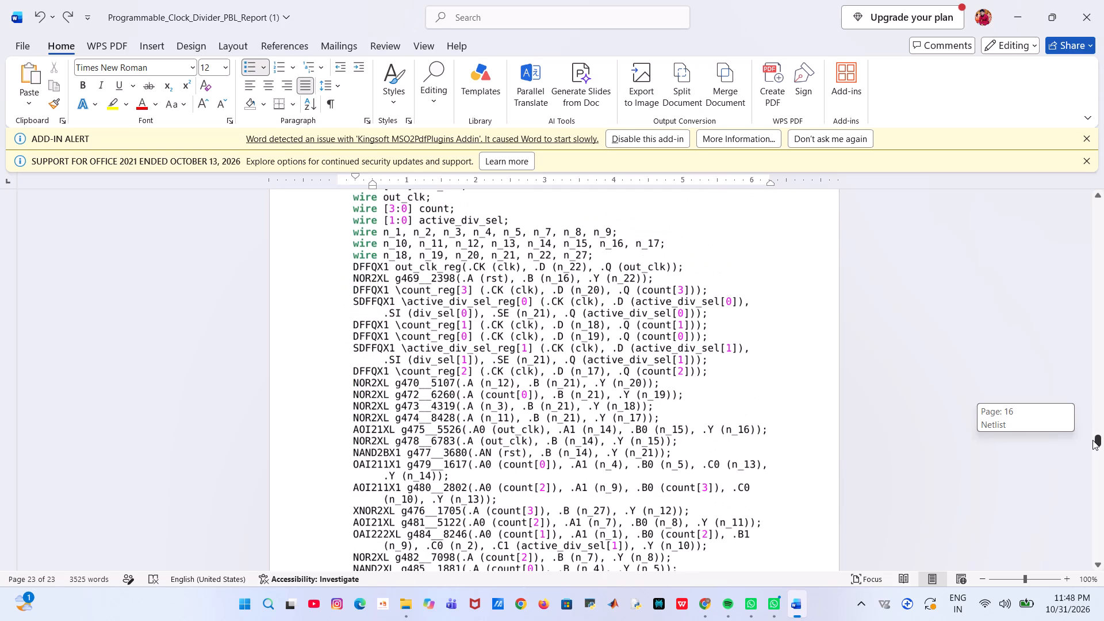
pyautogui.moveTo(1092, 440); pyautogui.dragTo(1091, 437)
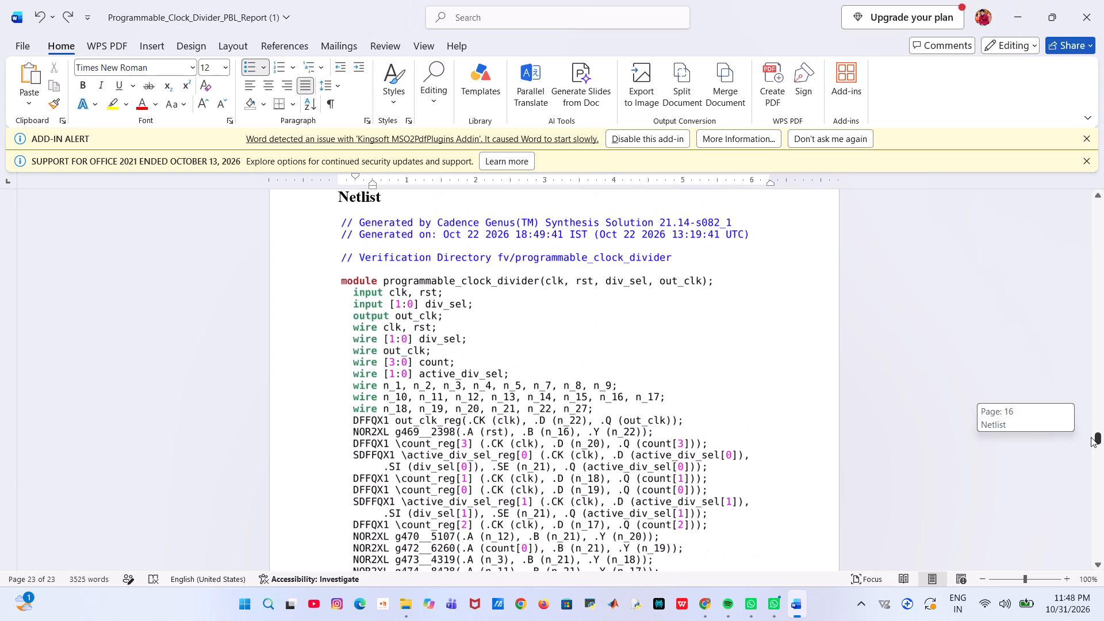
pyautogui.moveTo(1091, 437); pyautogui.dragTo(1094, 444)
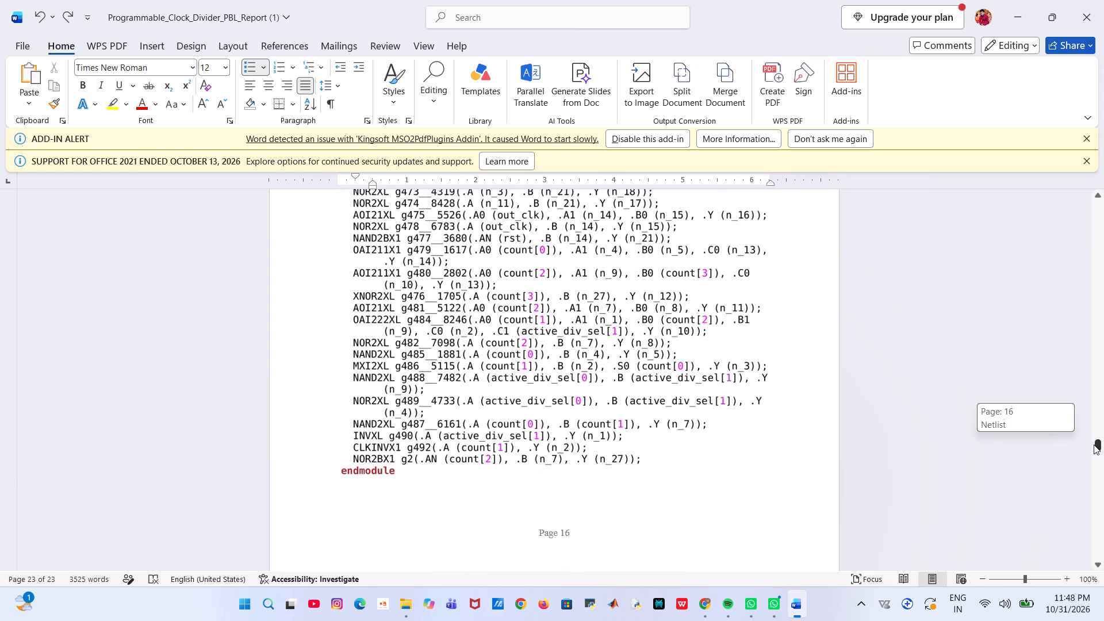
pyautogui.moveTo(1094, 444); pyautogui.dragTo(1090, 436)
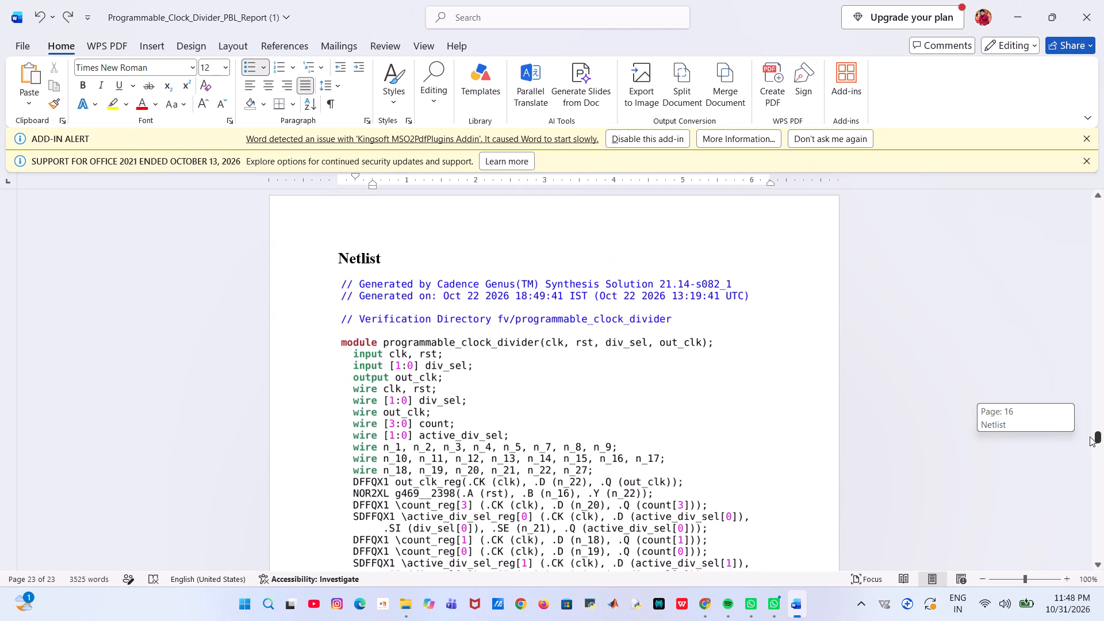
# Review the Area, Gate, Timing and Power Report pages through the Conclusion, rechecking the Netlist, Block Diagram and Waveform pages.
pyautogui.moveTo(1090, 436); pyautogui.dragTo(1103, 469)
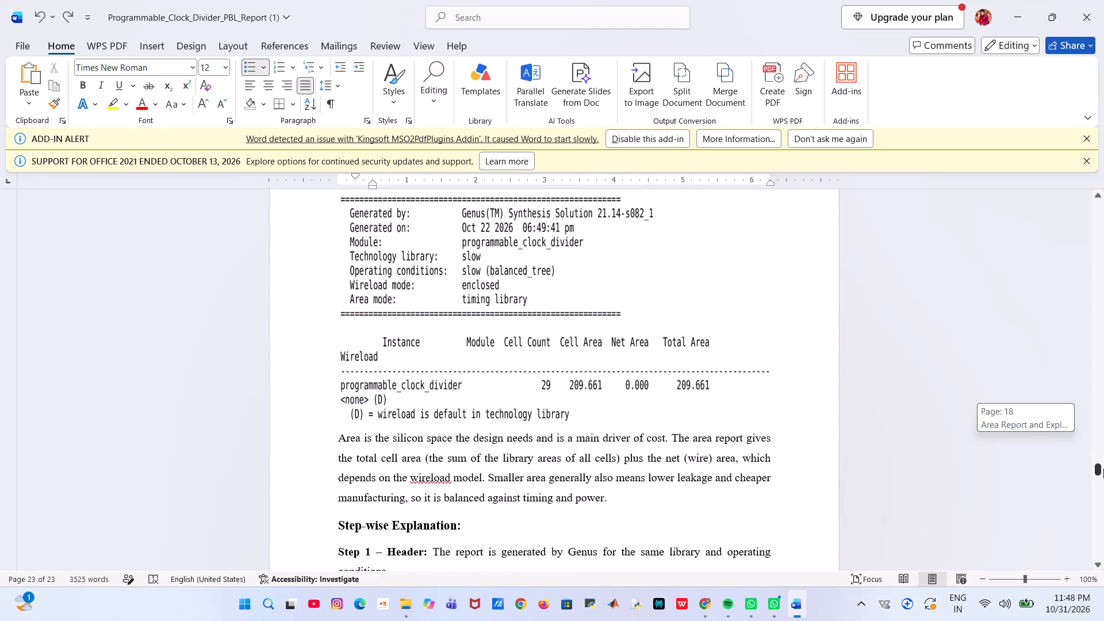
pyautogui.moveTo(1103, 469); pyautogui.dragTo(1103, 486)
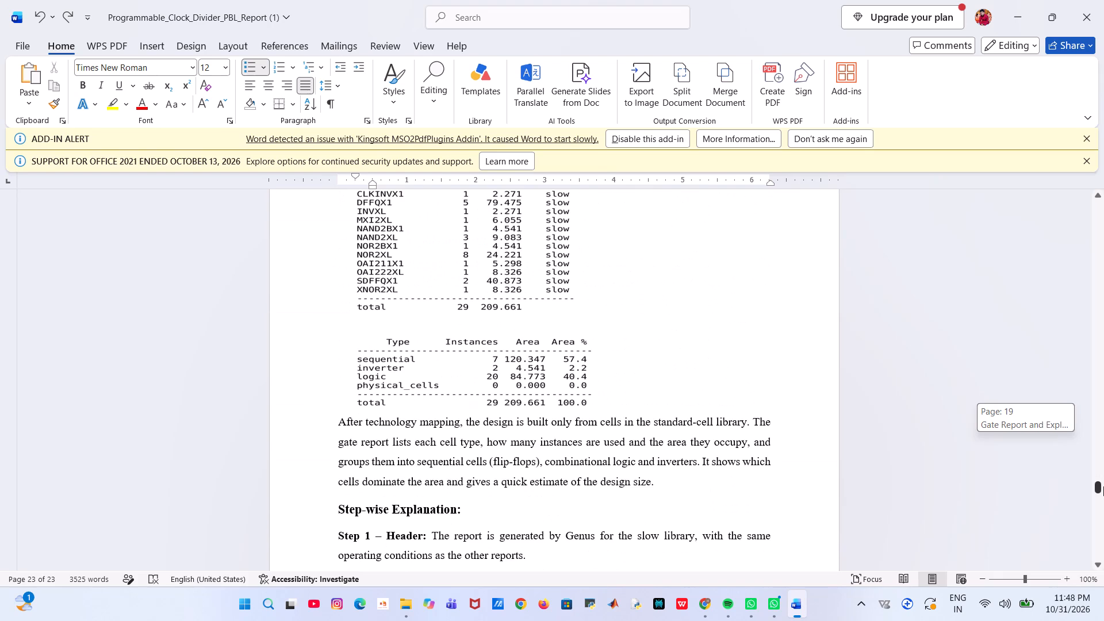
pyautogui.moveTo(1103, 486); pyautogui.dragTo(1087, 455)
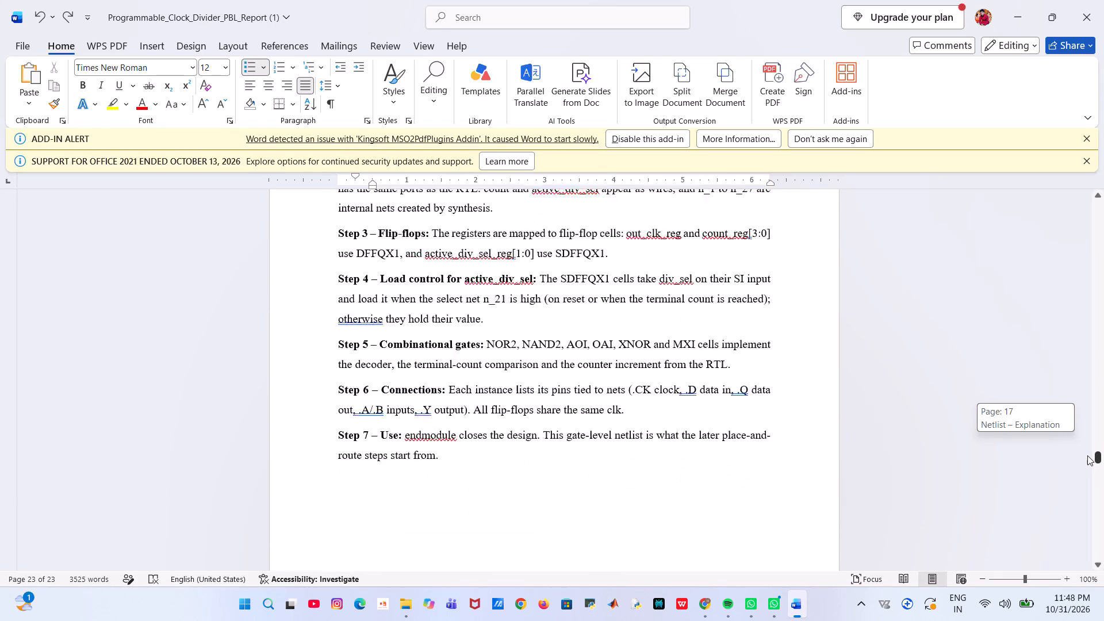
pyautogui.moveTo(1087, 455); pyautogui.dragTo(1089, 436)
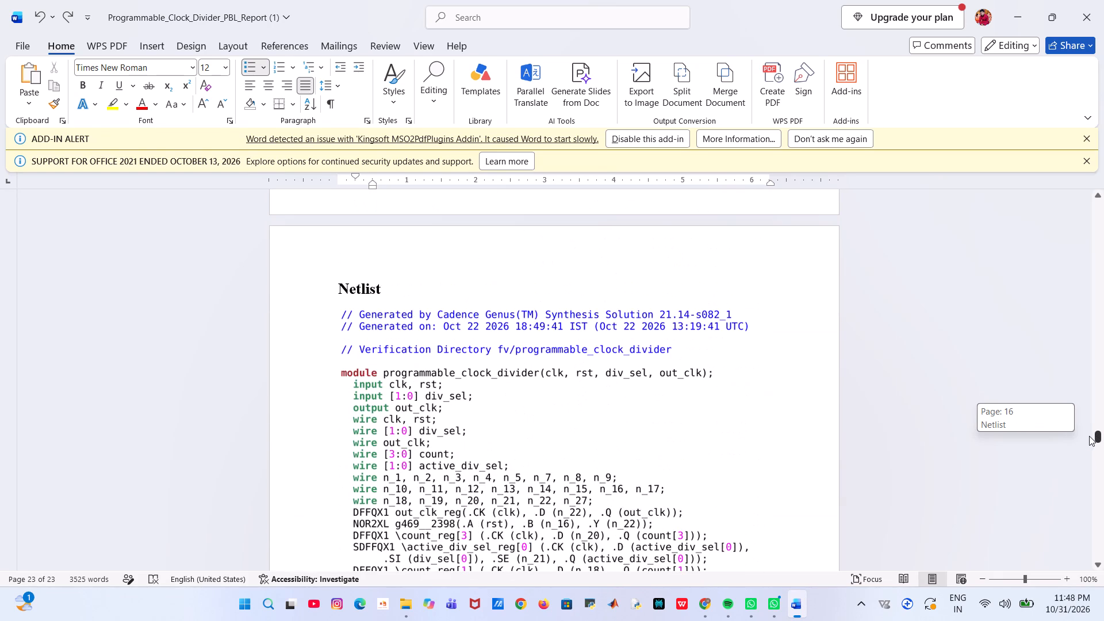
pyautogui.moveTo(1089, 436); pyautogui.dragTo(1102, 508)
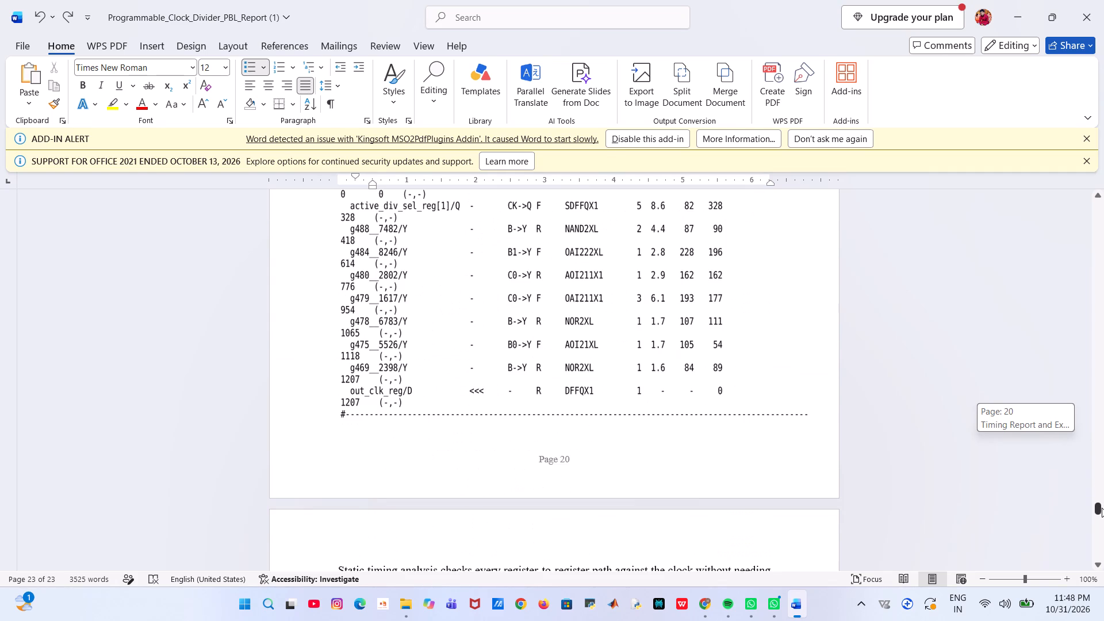
pyautogui.moveTo(1102, 508); pyautogui.dragTo(1102, 538)
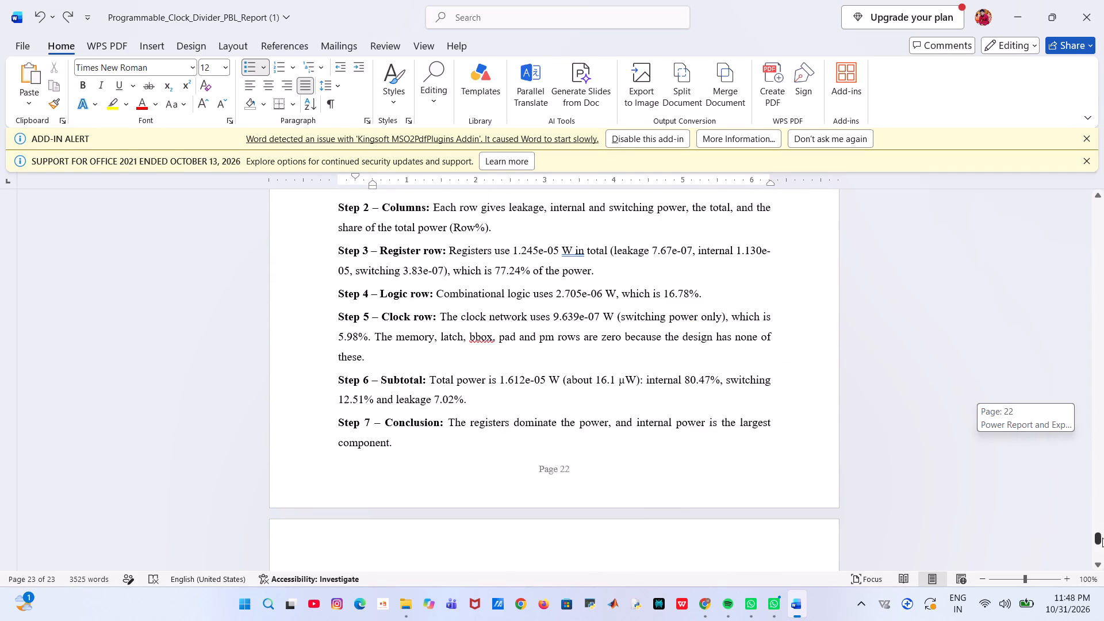
pyautogui.moveTo(1102, 538); pyautogui.dragTo(1101, 569)
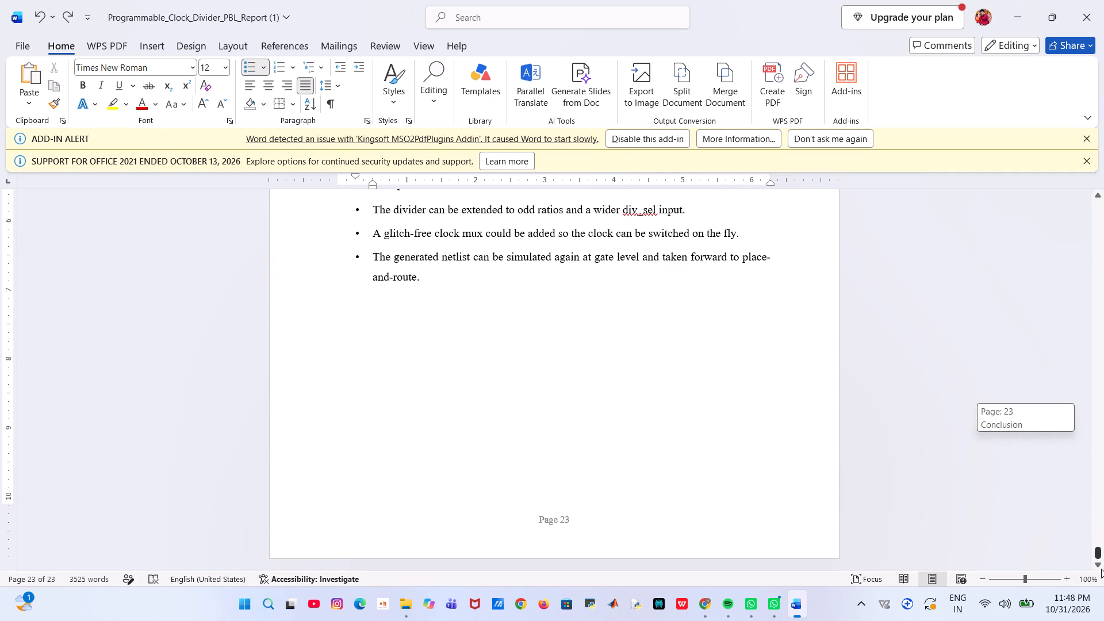
pyautogui.moveTo(1101, 569); pyautogui.dragTo(1065, 384)
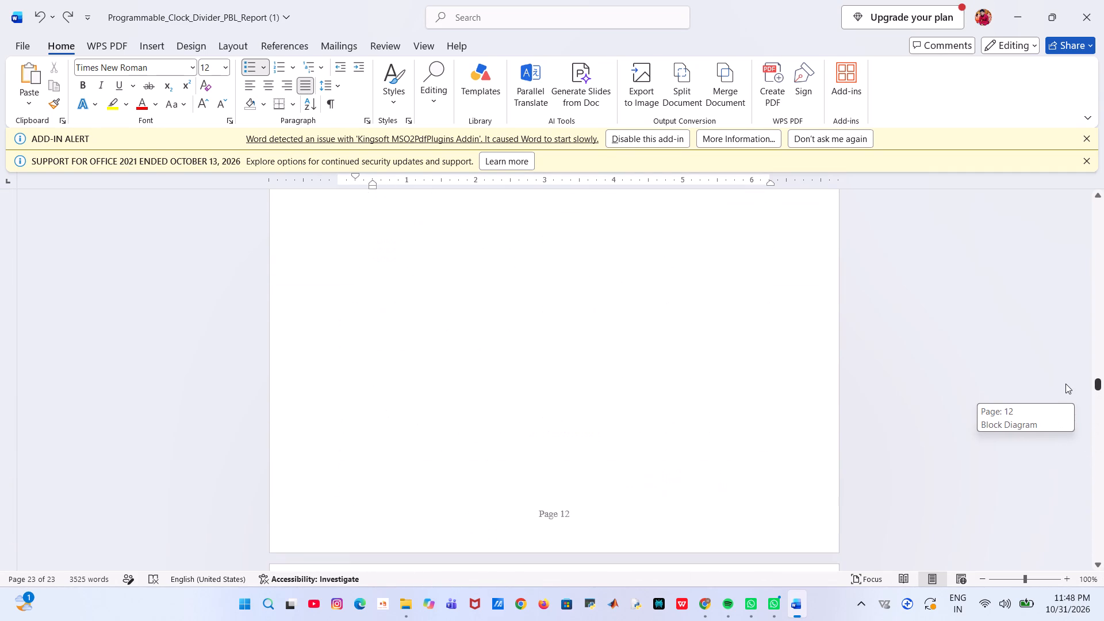
pyautogui.moveTo(1065, 384); pyautogui.dragTo(1072, 400)
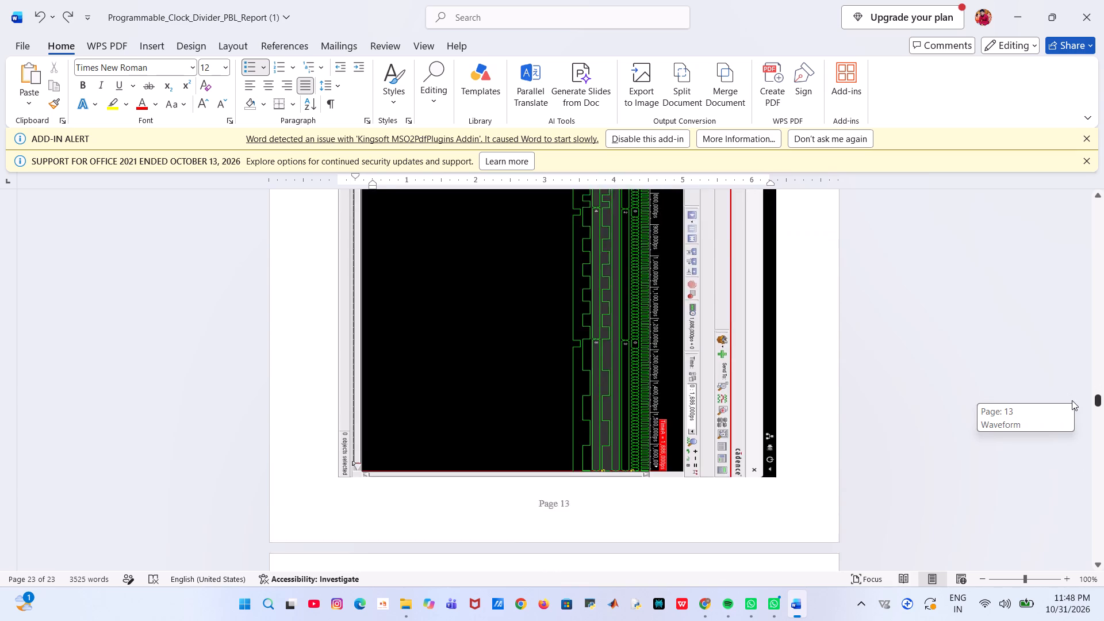
# Add an empty paragraph before the Synthesis Reports heading to push the section onto a new page.
pyautogui.moveTo(1072, 400); pyautogui.dragTo(1076, 408)
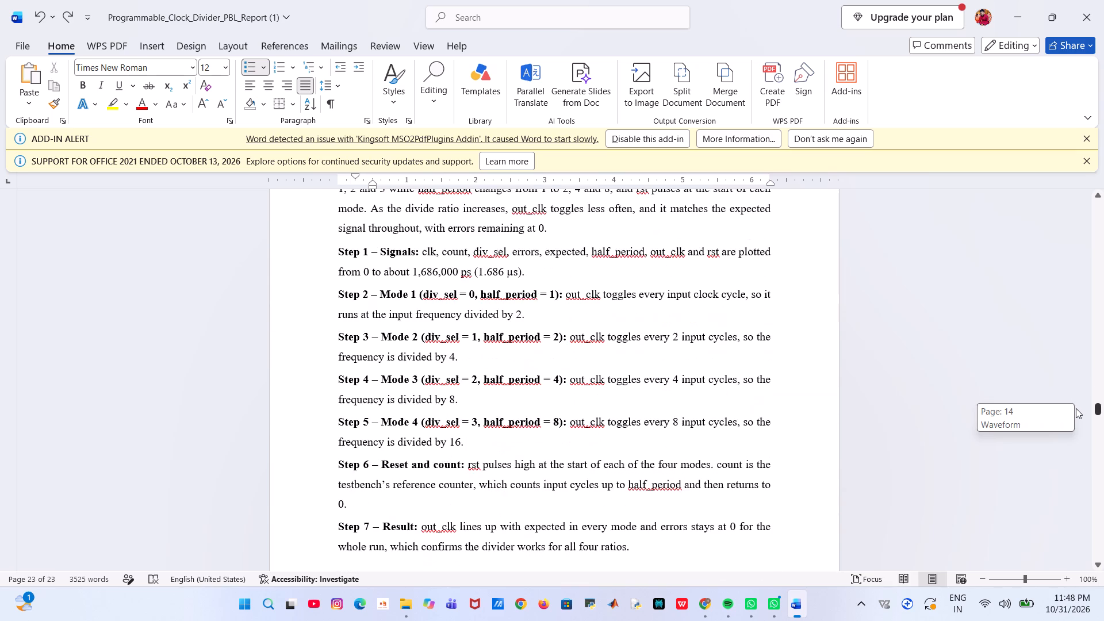
pyautogui.moveTo(1076, 408); pyautogui.dragTo(1080, 424)
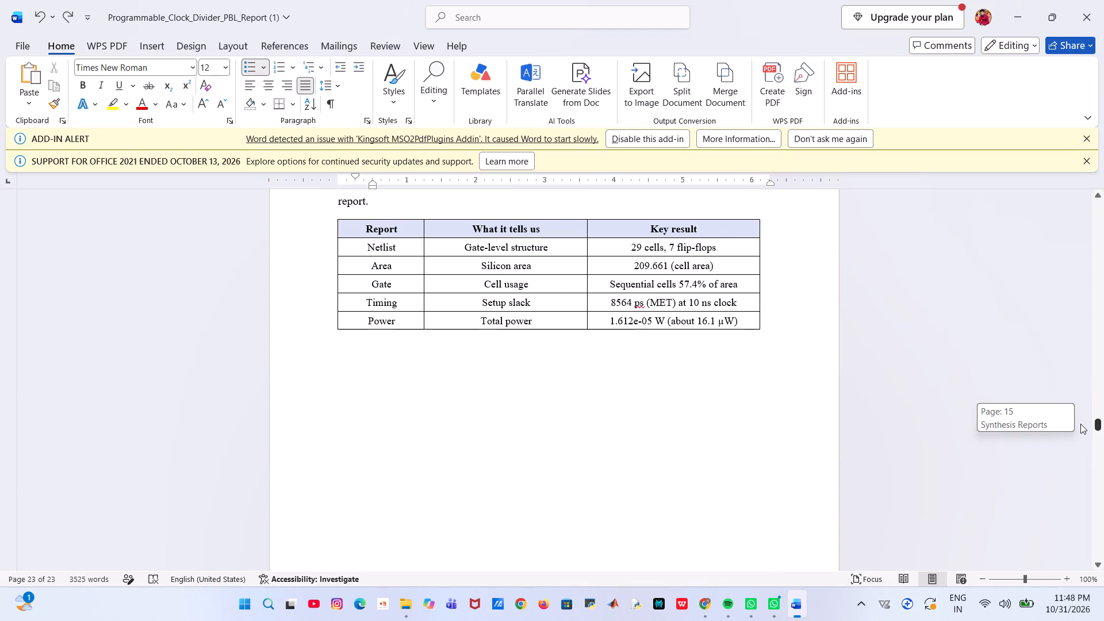
pyautogui.moveTo(1080, 424); pyautogui.dragTo(1078, 420)
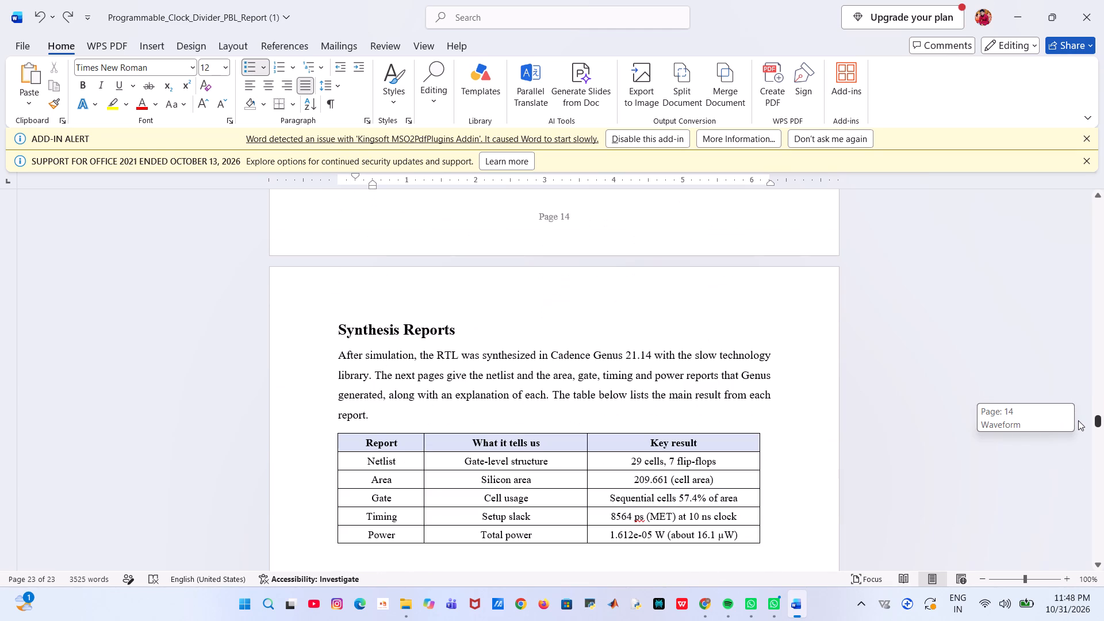
pyautogui.moveTo(1078, 420); pyautogui.dragTo(1079, 420)
pyautogui.moveTo(1079, 420); pyautogui.dragTo(1079, 420)
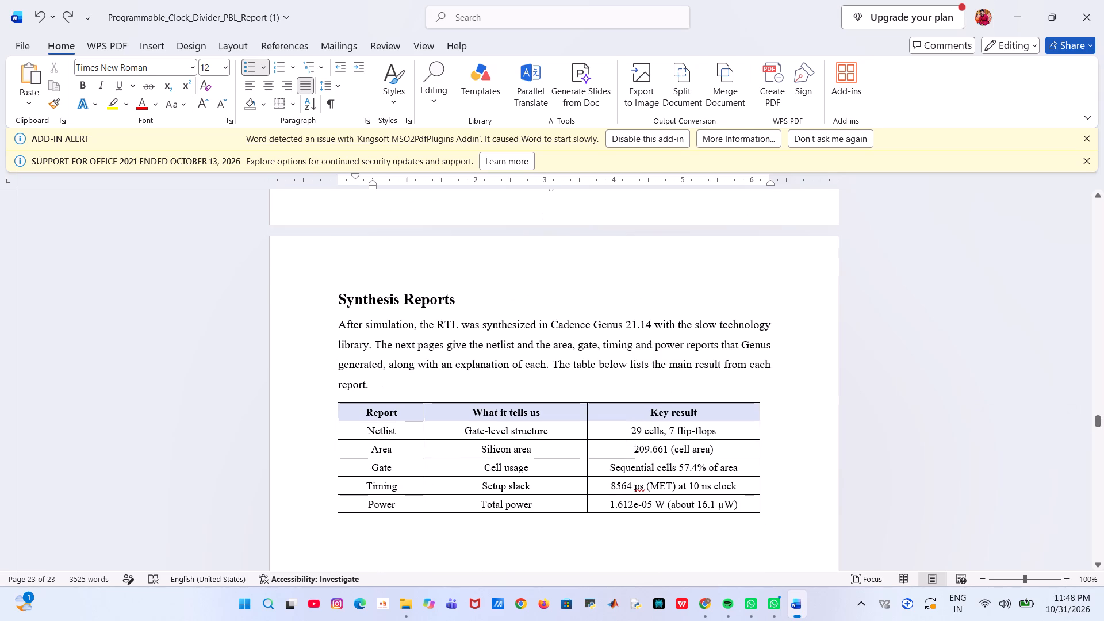
pyautogui.click(341, 301)
pyautogui.press('Return')
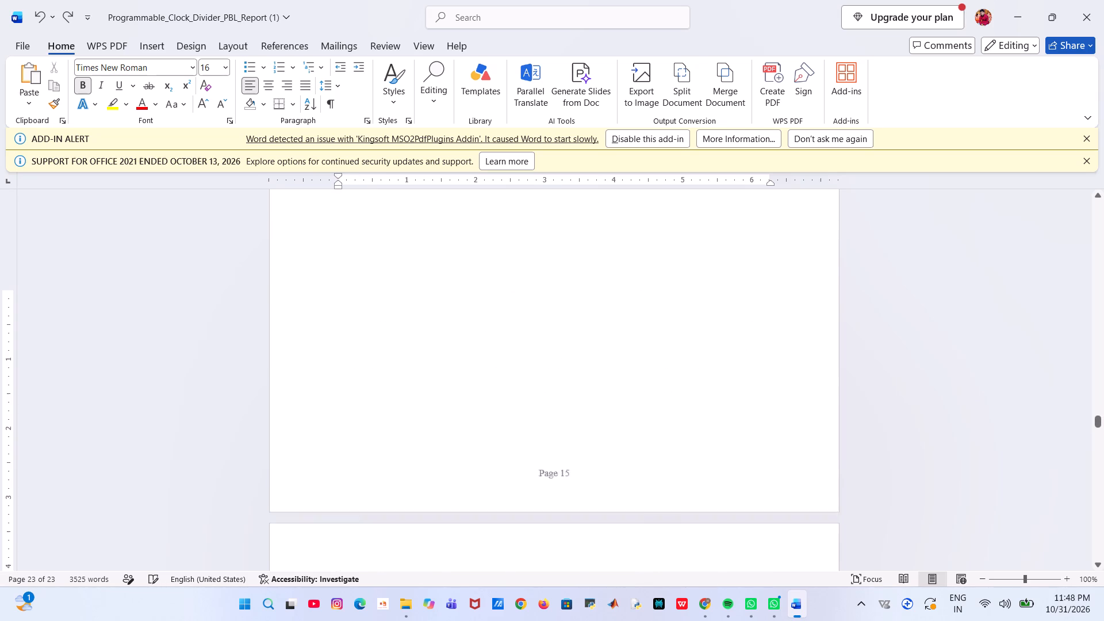
# Copy the Synthesis Reports heading for reuse as a section title.
pyautogui.click(1097, 425)
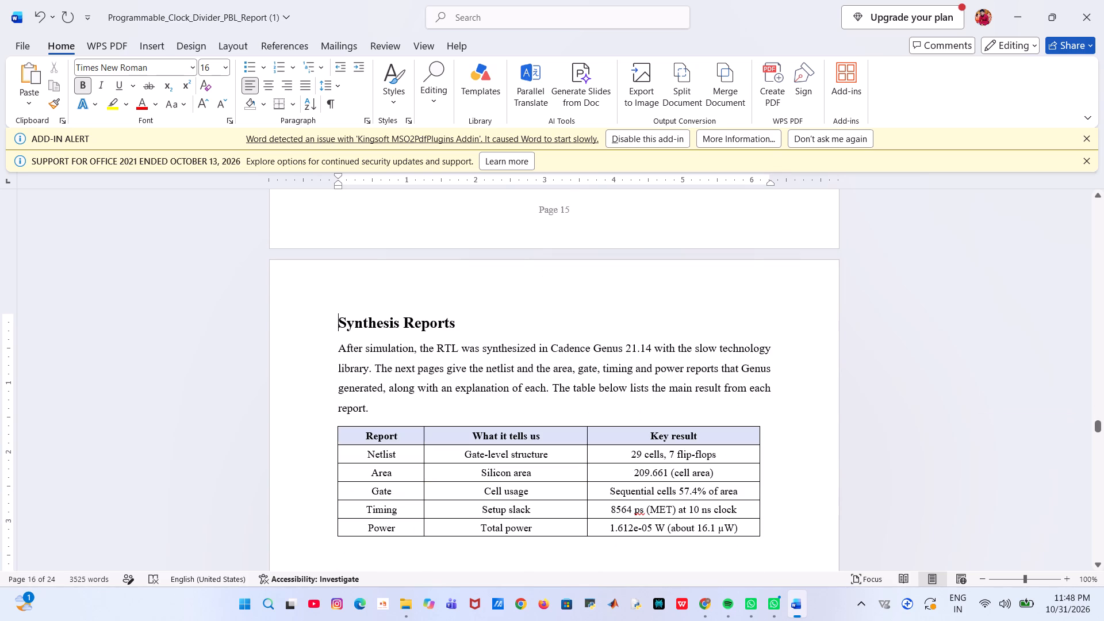
pyautogui.moveTo(457, 324); pyautogui.dragTo(324, 321)
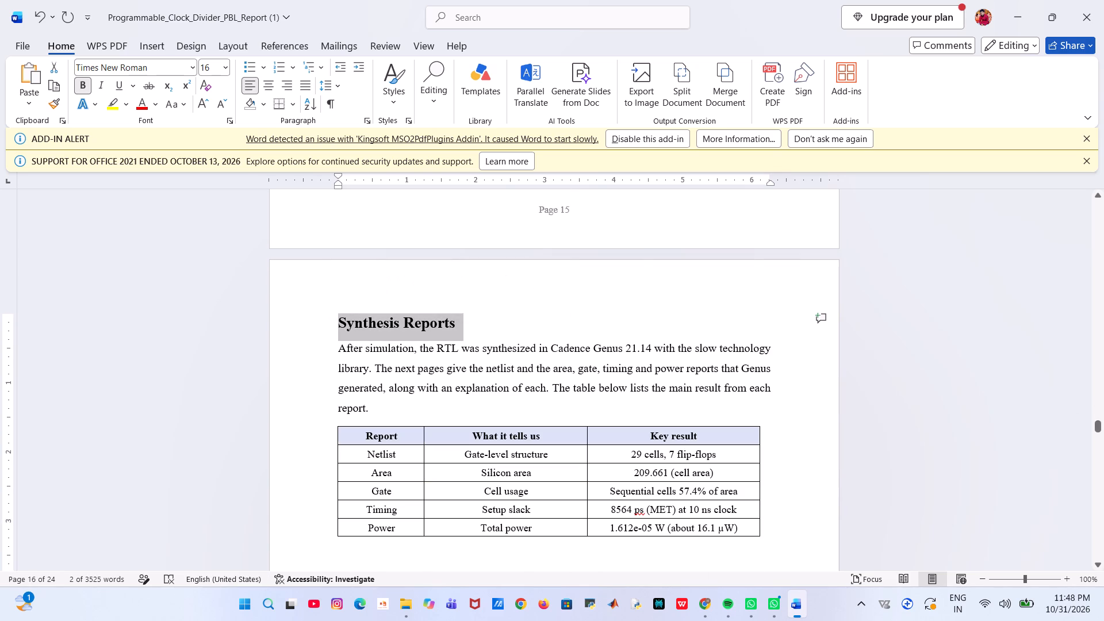
pyautogui.hotkey('ctrl', 'c')
# Add blank lines after the Waveform section's Step 7 – Result paragraph until the insertion point reaches the top of a new page.
pyautogui.moveTo(1098, 429); pyautogui.dragTo(1098, 412)
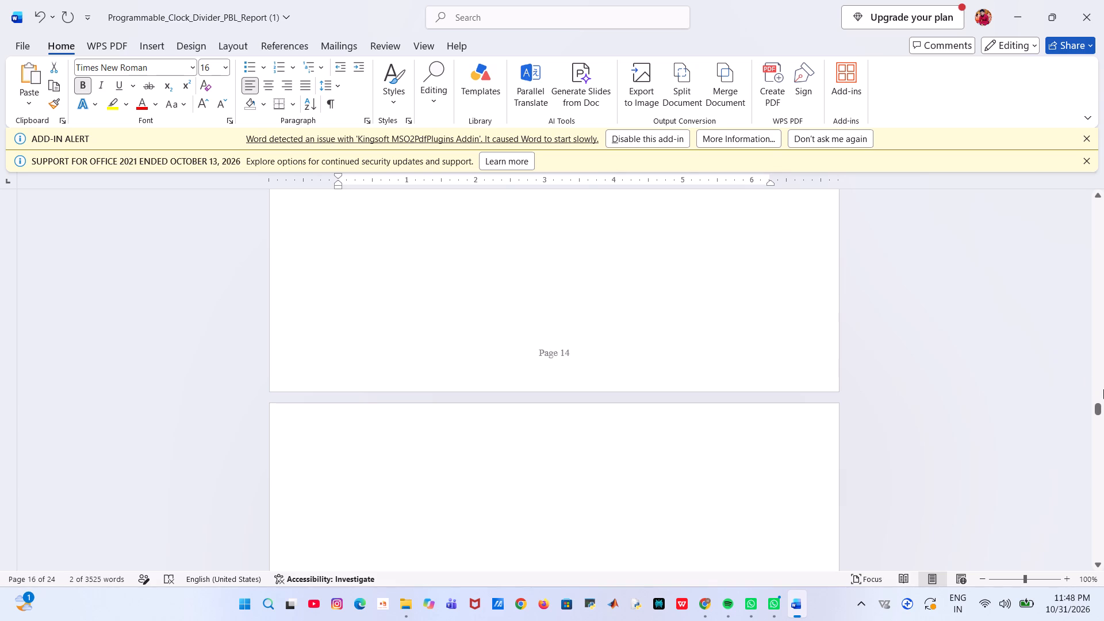
pyautogui.moveTo(1099, 405); pyautogui.dragTo(1101, 397)
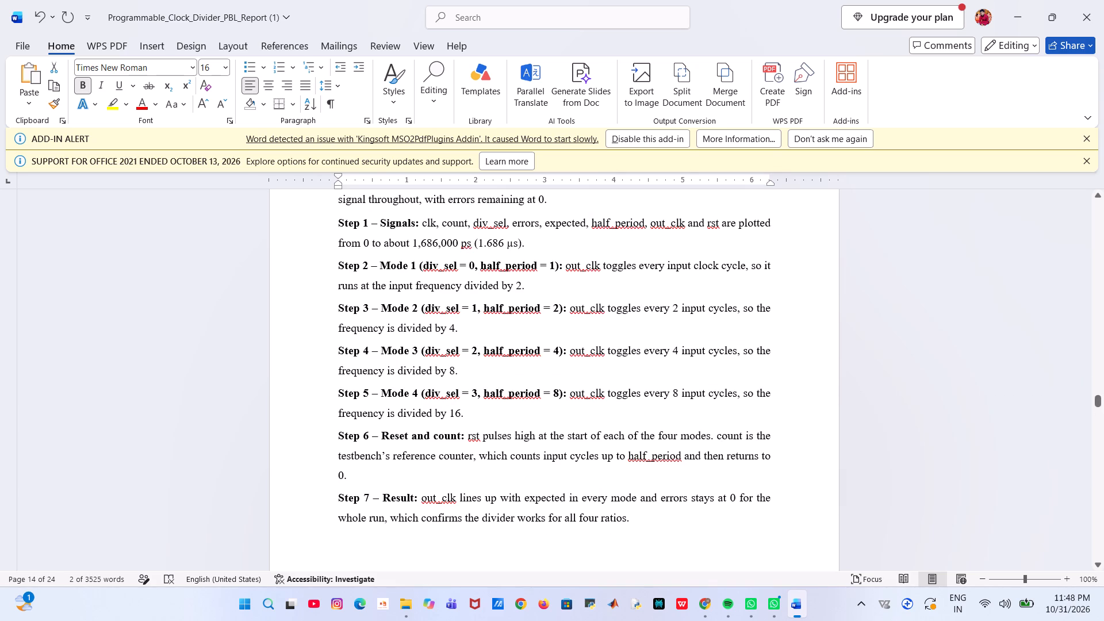
pyautogui.click(681, 527)
pyautogui.press('Return')
pyautogui.press('Return')
pyautogui.press('Return')
pyautogui.press('Return')
pyautogui.press('Return')
pyautogui.press('Return')
pyautogui.press('Return')
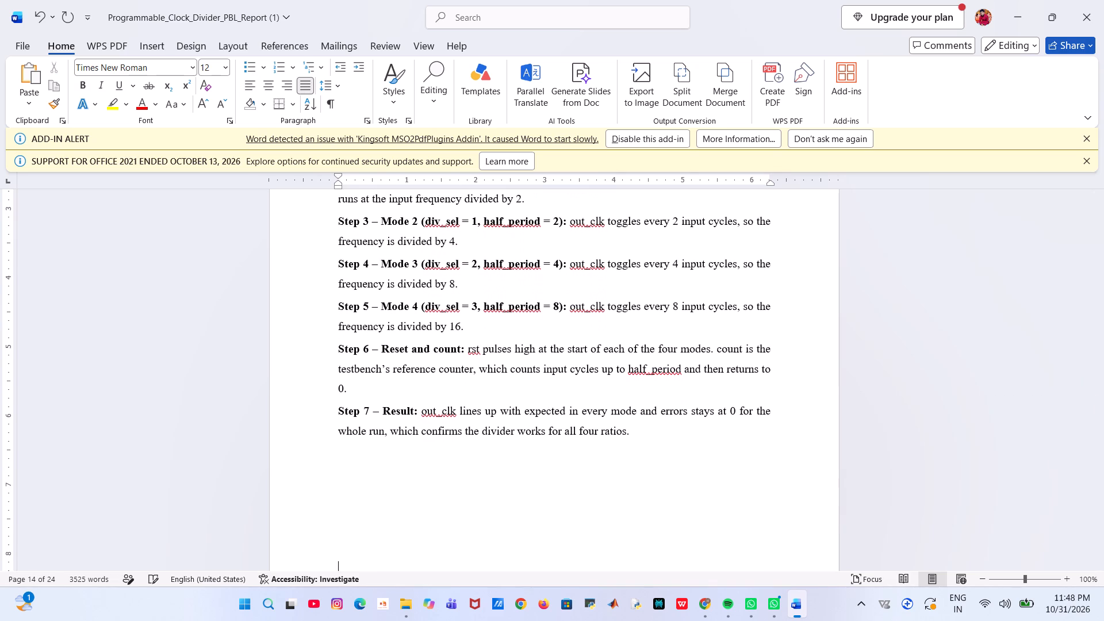
pyautogui.press('Return')
pyautogui.press('Return')
pyautogui.press('Return')
pyautogui.press('Return')
pyautogui.press('Return')
pyautogui.press('Return')
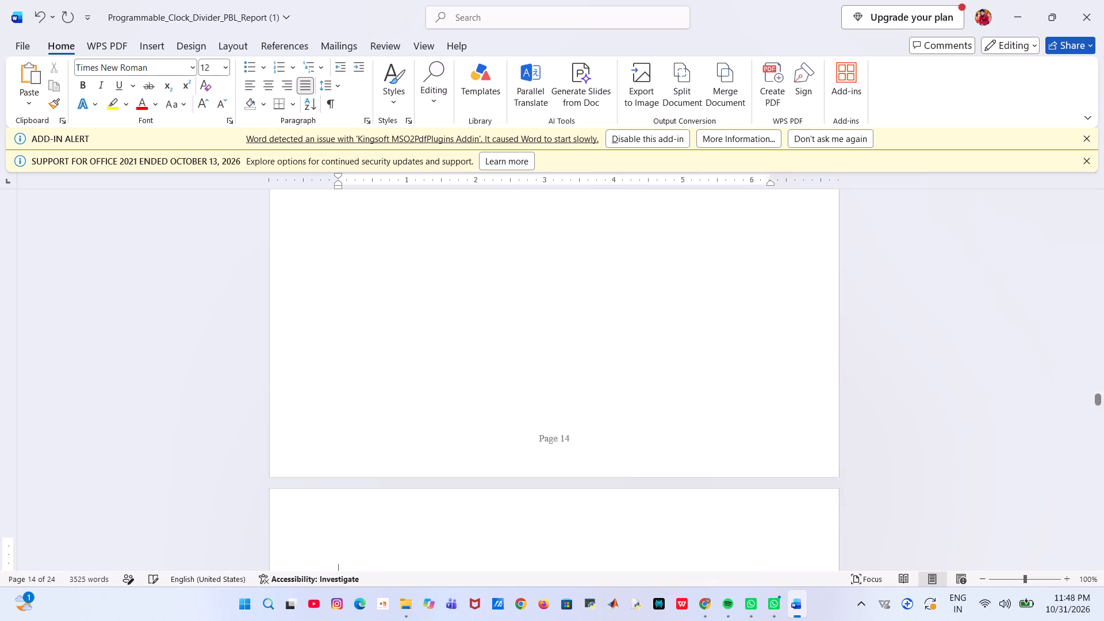
pyautogui.press('BackSpace')
# Paste the copied heading on the new page, reword it as Synthesis Code, and start a new line below it.
pyautogui.hotkey('ctrl', 'v')
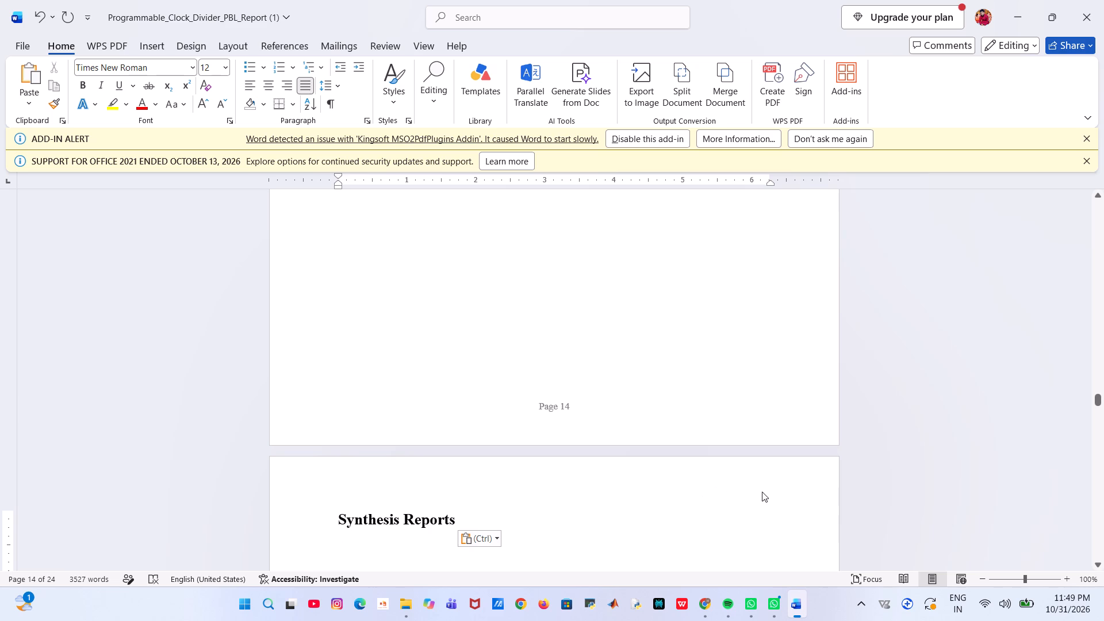
pyautogui.click(466, 521)
pyautogui.press('BackSpace')
pyautogui.press('BackSpace')
pyautogui.press('BackSpace')
pyautogui.press('BackSpace')
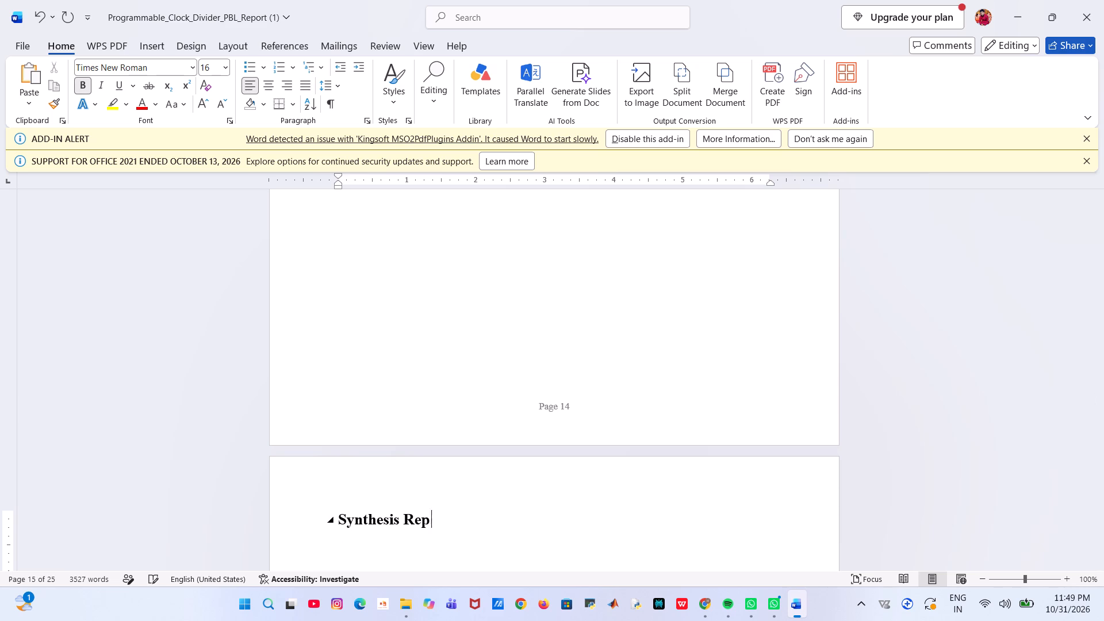
pyautogui.press('BackSpace')
pyautogui.press('BackSpace')
pyautogui.press('BackSpace')
pyautogui.press('c')
pyautogui.press('BackSpace')
pyautogui.press('BackSpace')
pyautogui.write('de')
pyautogui.press('Return')
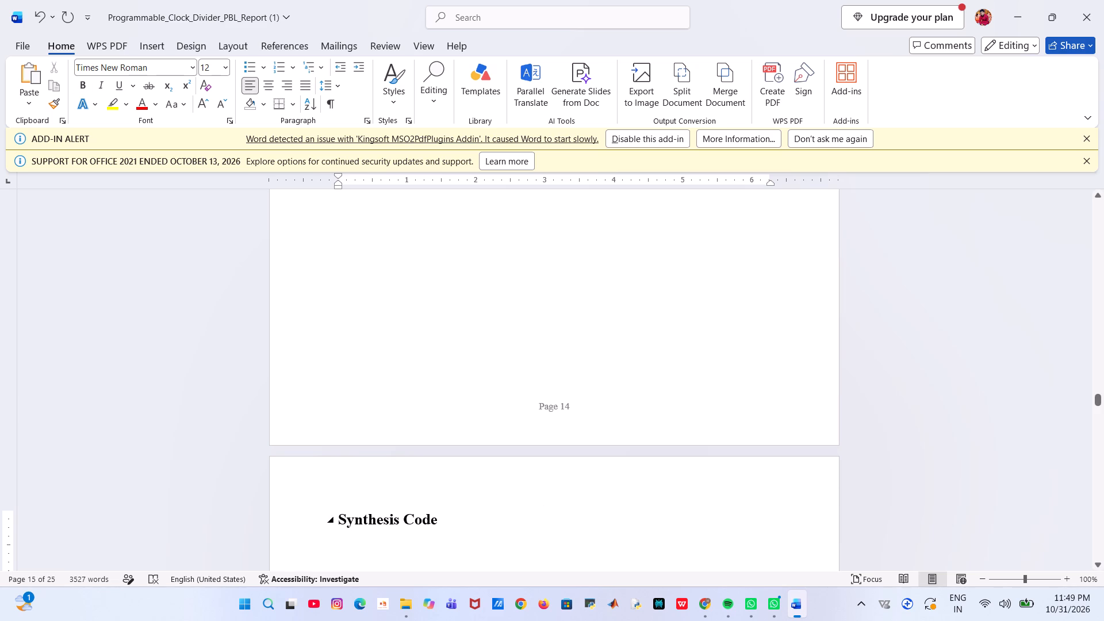
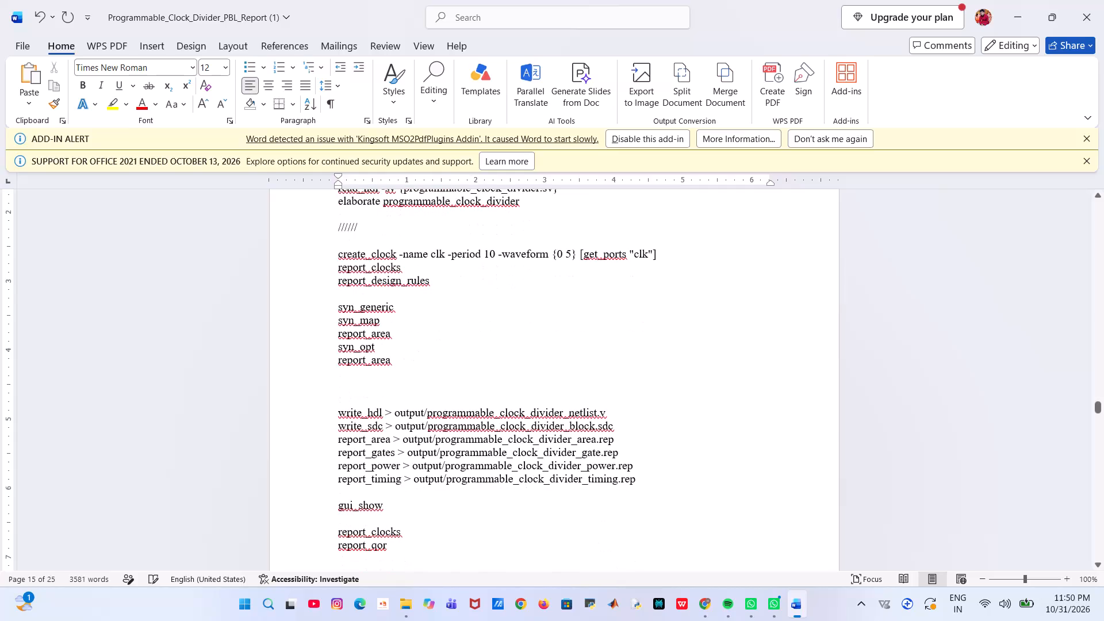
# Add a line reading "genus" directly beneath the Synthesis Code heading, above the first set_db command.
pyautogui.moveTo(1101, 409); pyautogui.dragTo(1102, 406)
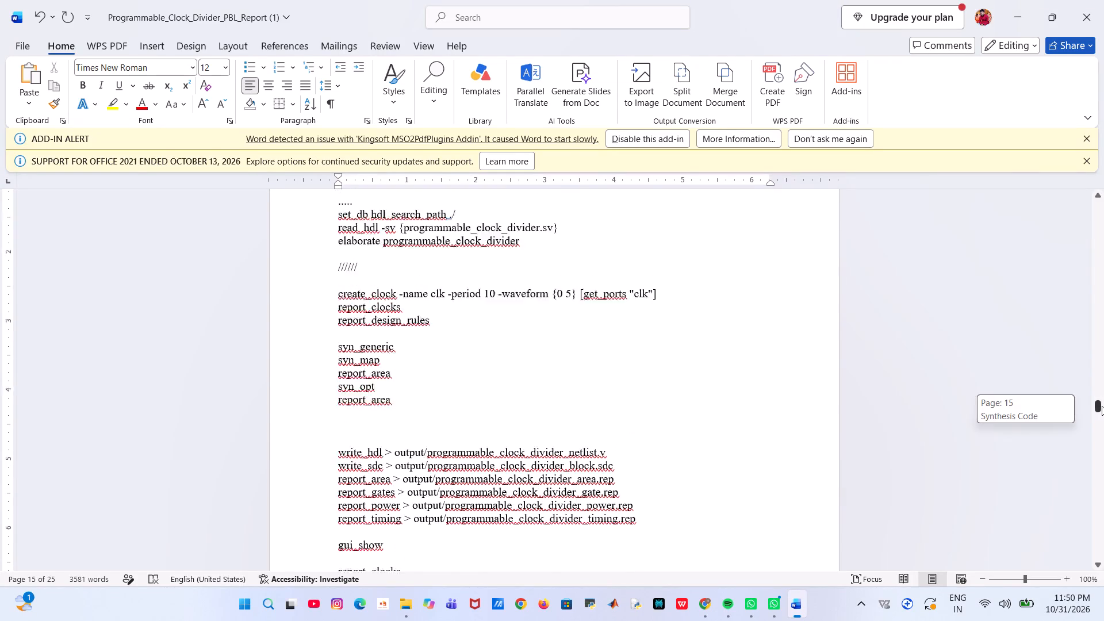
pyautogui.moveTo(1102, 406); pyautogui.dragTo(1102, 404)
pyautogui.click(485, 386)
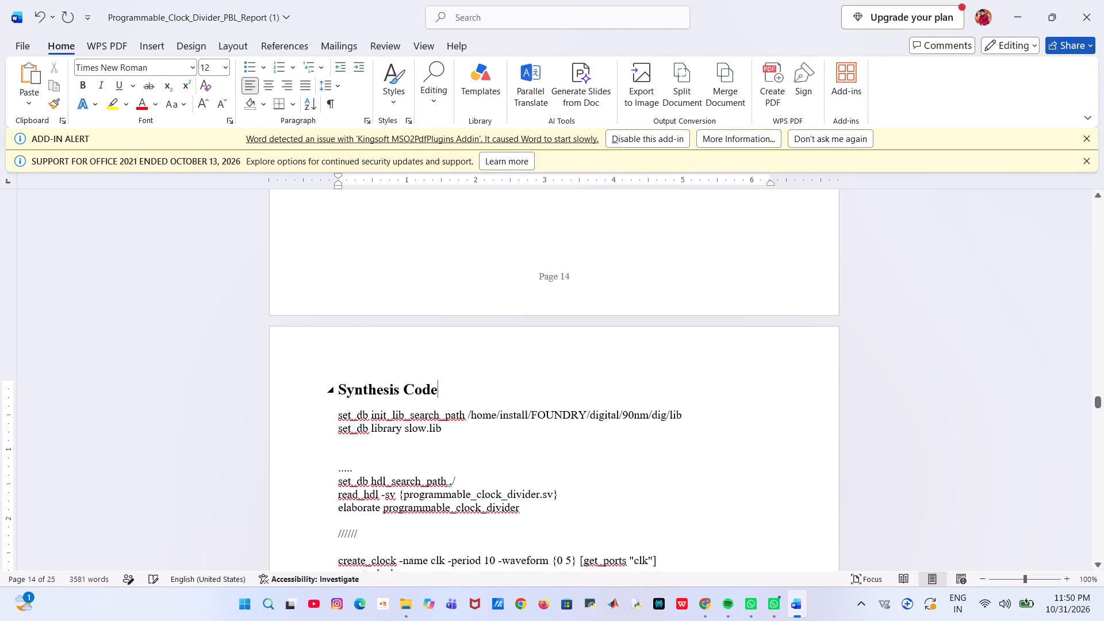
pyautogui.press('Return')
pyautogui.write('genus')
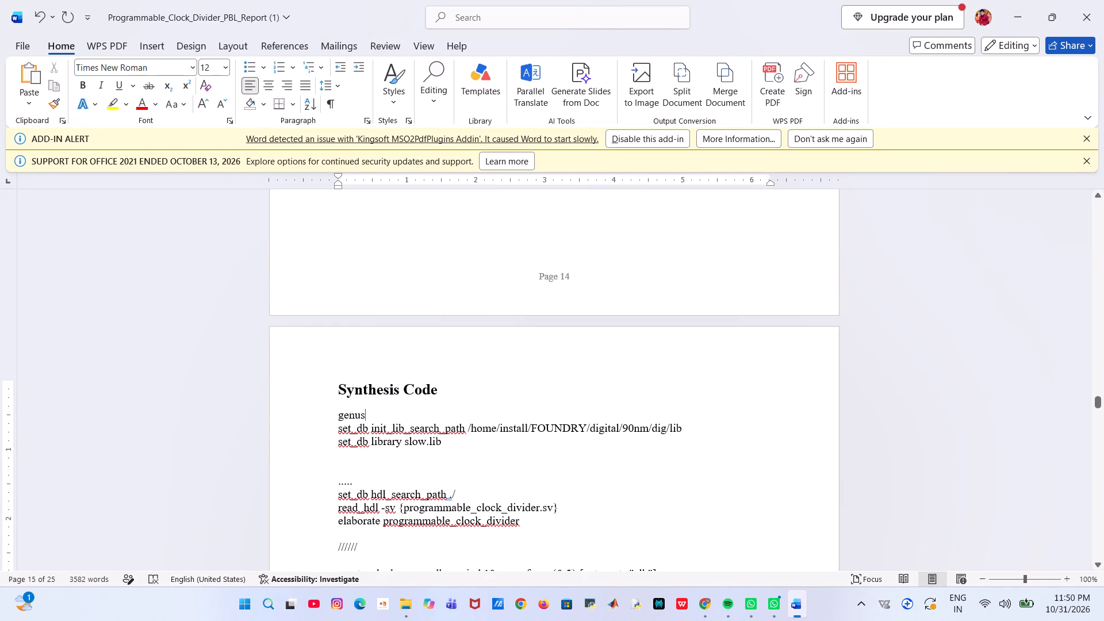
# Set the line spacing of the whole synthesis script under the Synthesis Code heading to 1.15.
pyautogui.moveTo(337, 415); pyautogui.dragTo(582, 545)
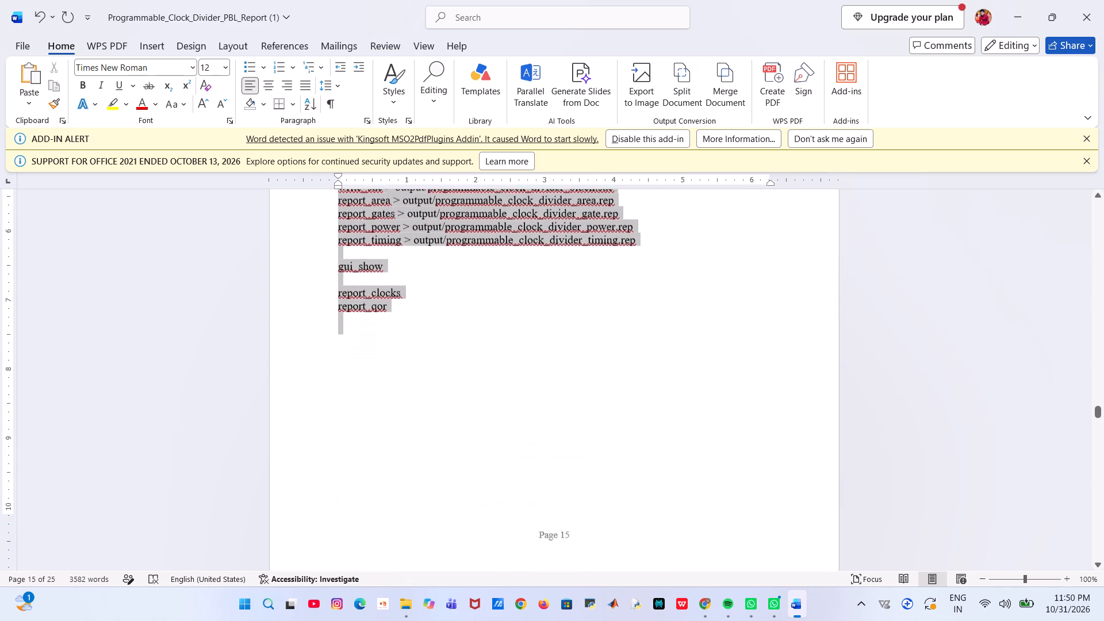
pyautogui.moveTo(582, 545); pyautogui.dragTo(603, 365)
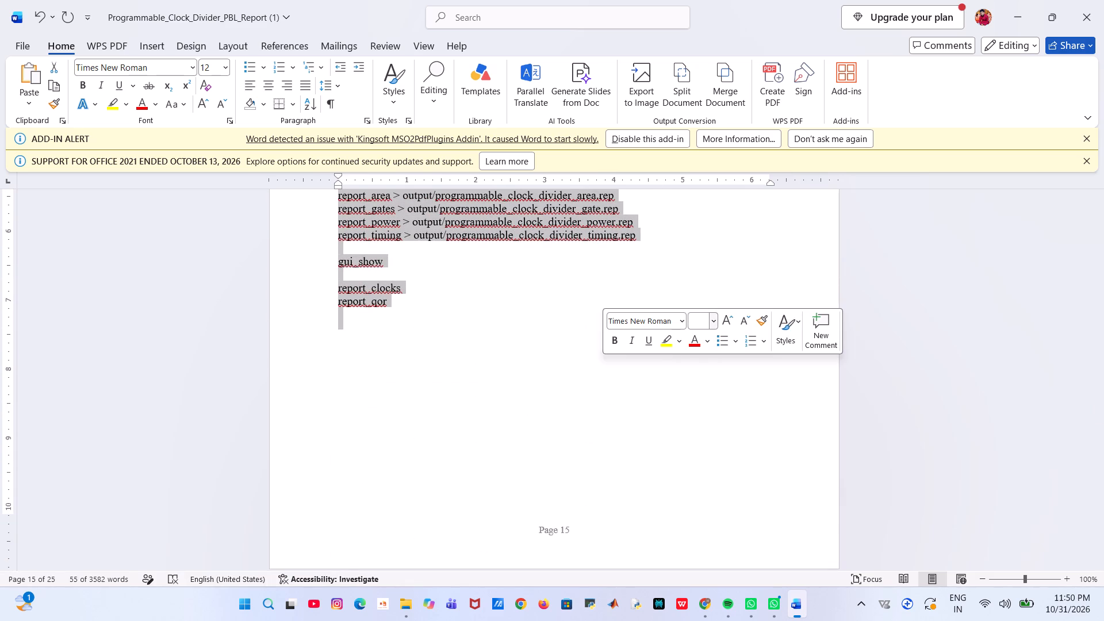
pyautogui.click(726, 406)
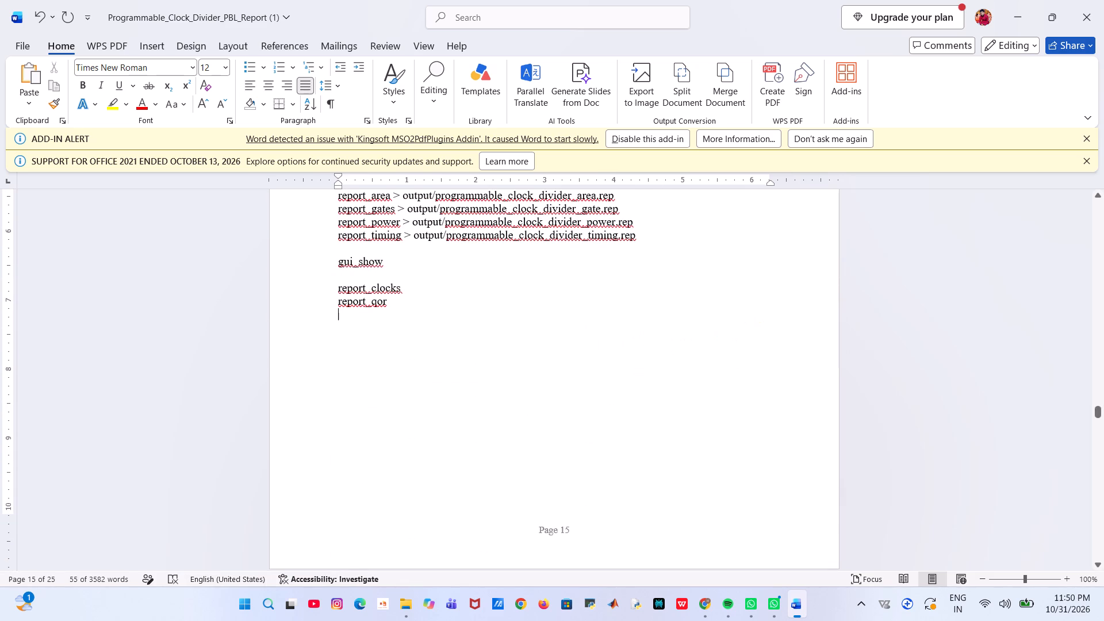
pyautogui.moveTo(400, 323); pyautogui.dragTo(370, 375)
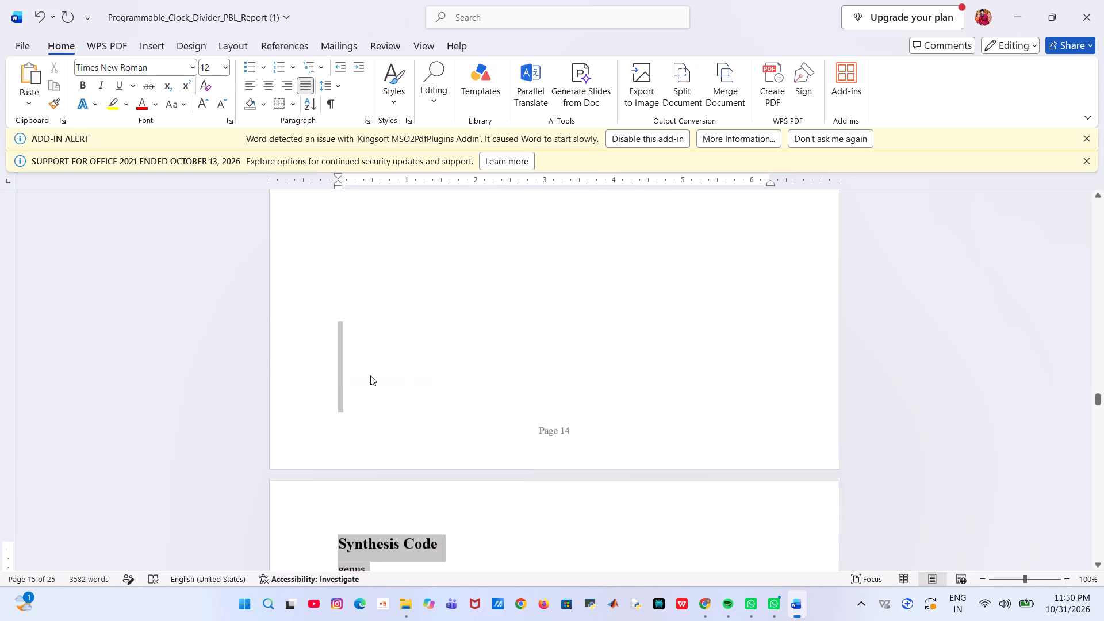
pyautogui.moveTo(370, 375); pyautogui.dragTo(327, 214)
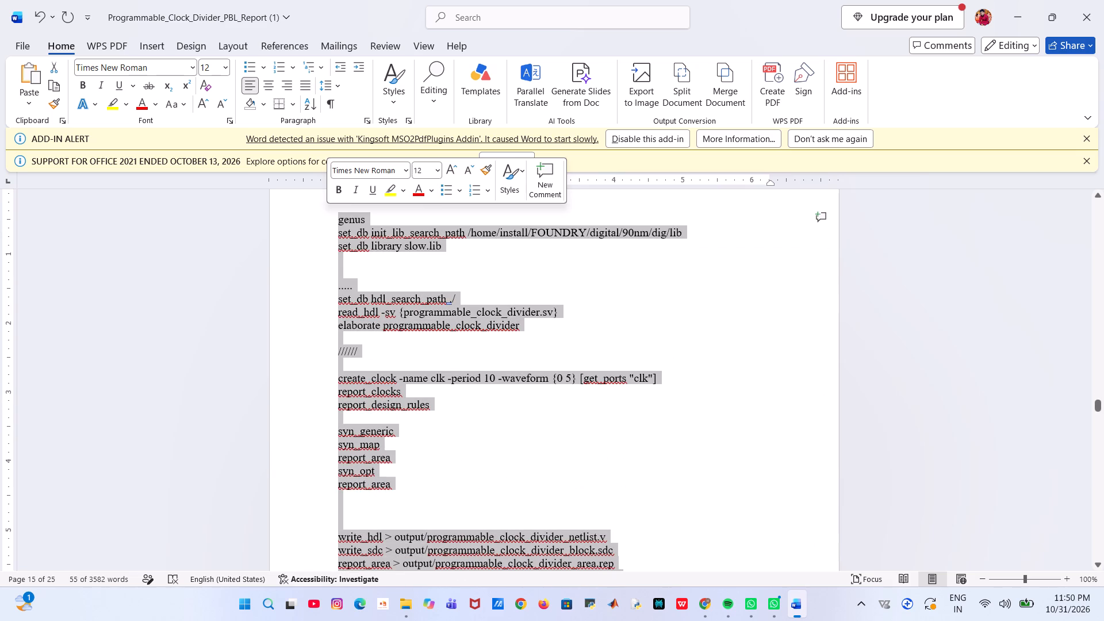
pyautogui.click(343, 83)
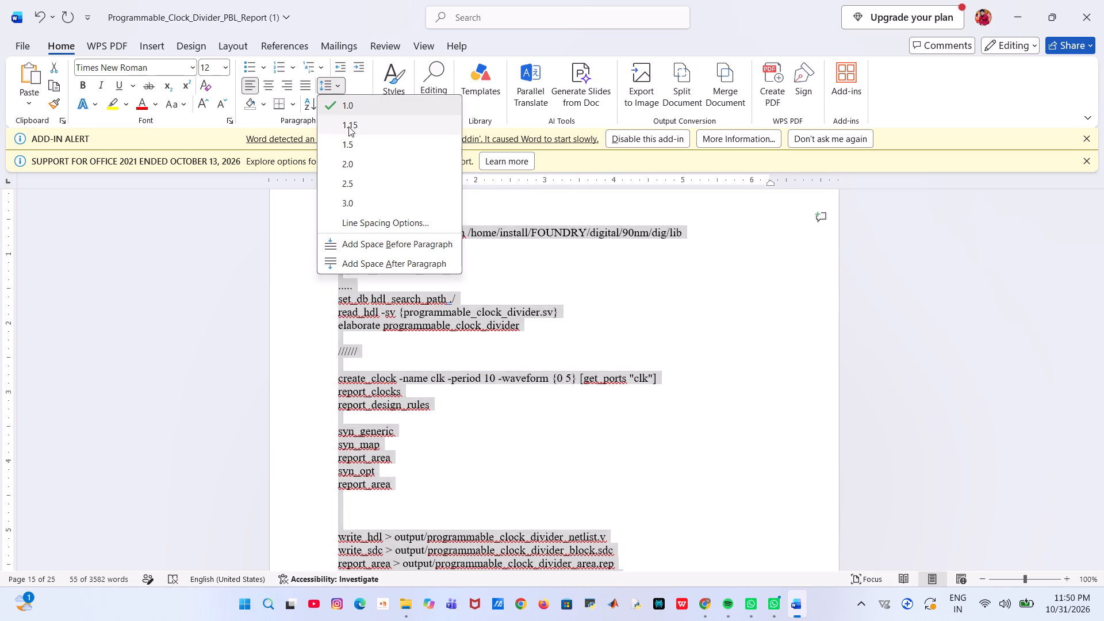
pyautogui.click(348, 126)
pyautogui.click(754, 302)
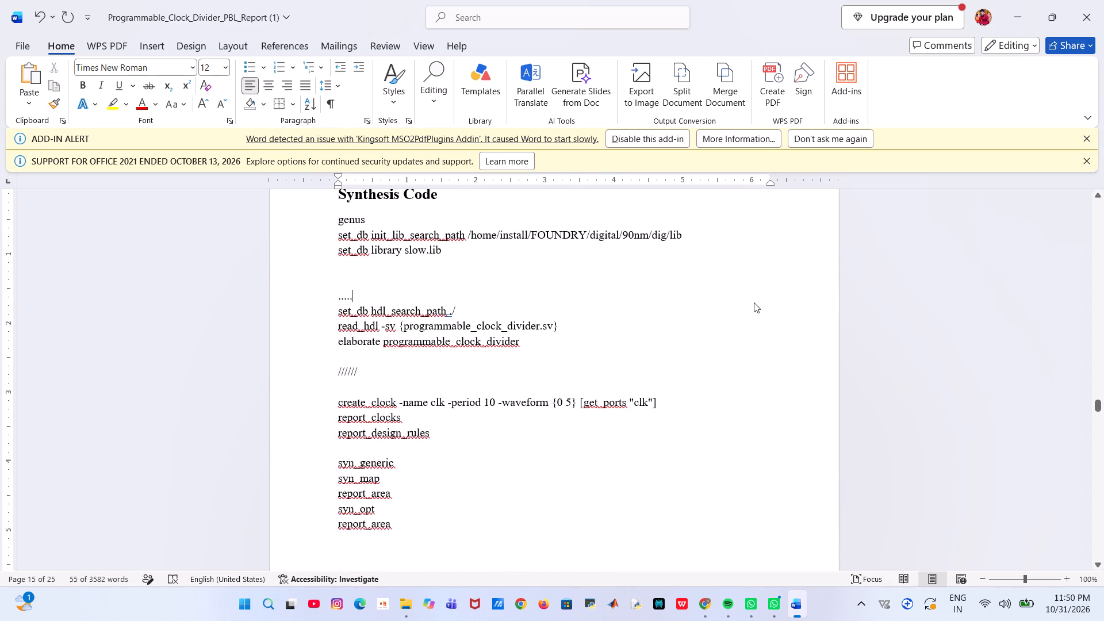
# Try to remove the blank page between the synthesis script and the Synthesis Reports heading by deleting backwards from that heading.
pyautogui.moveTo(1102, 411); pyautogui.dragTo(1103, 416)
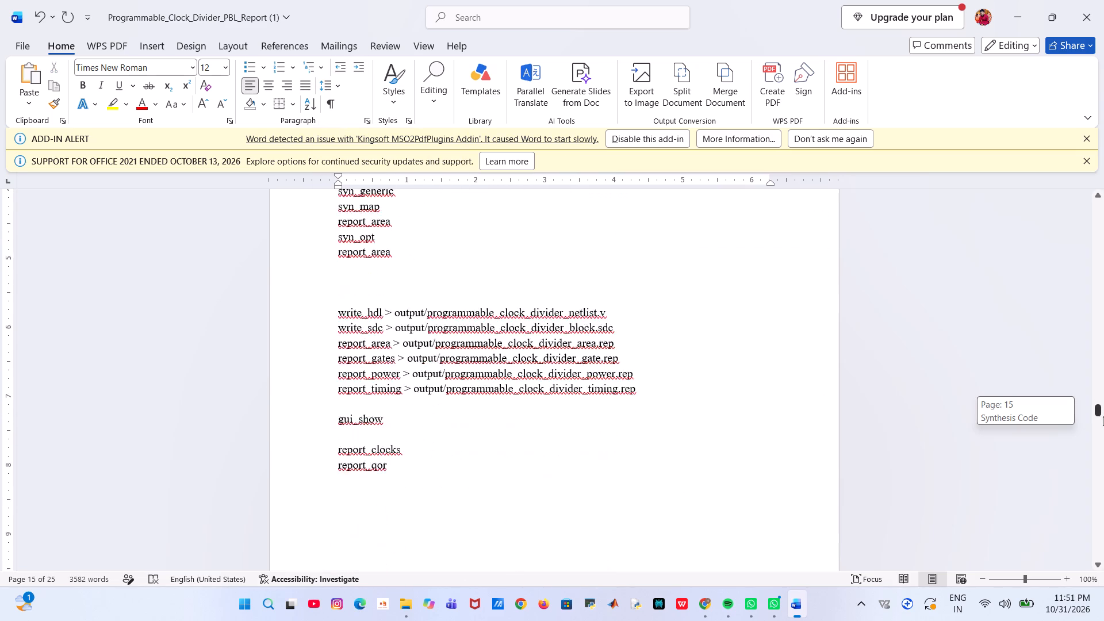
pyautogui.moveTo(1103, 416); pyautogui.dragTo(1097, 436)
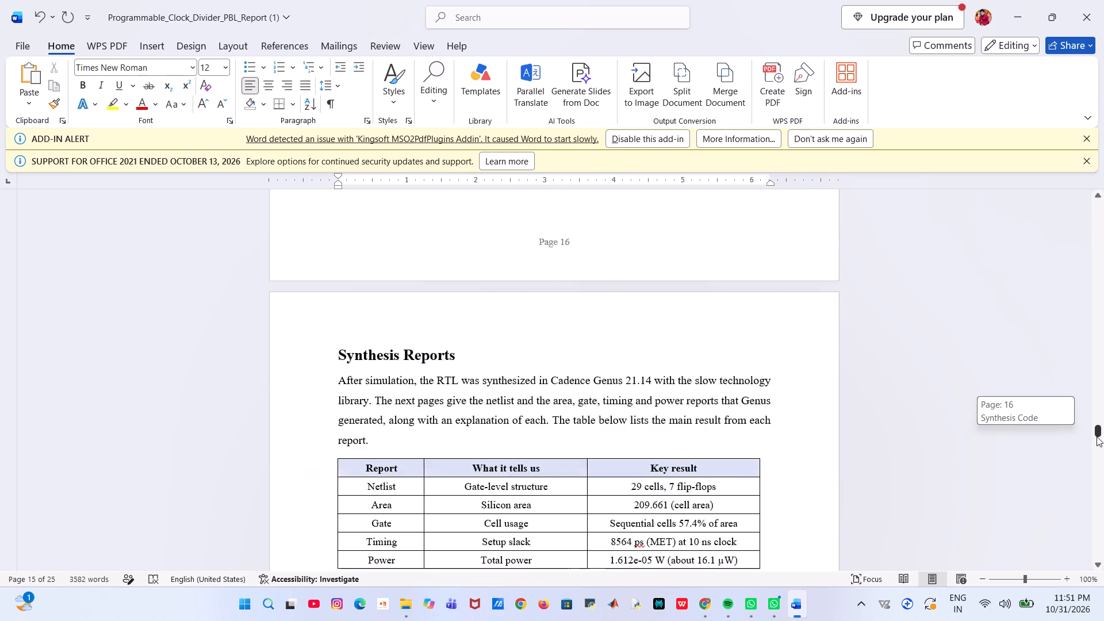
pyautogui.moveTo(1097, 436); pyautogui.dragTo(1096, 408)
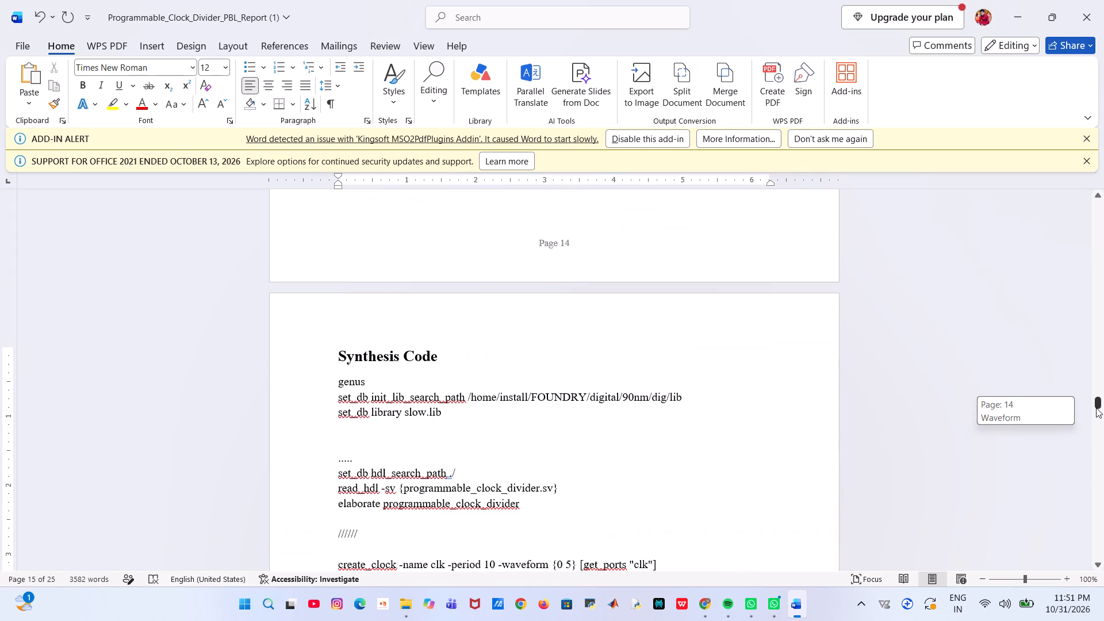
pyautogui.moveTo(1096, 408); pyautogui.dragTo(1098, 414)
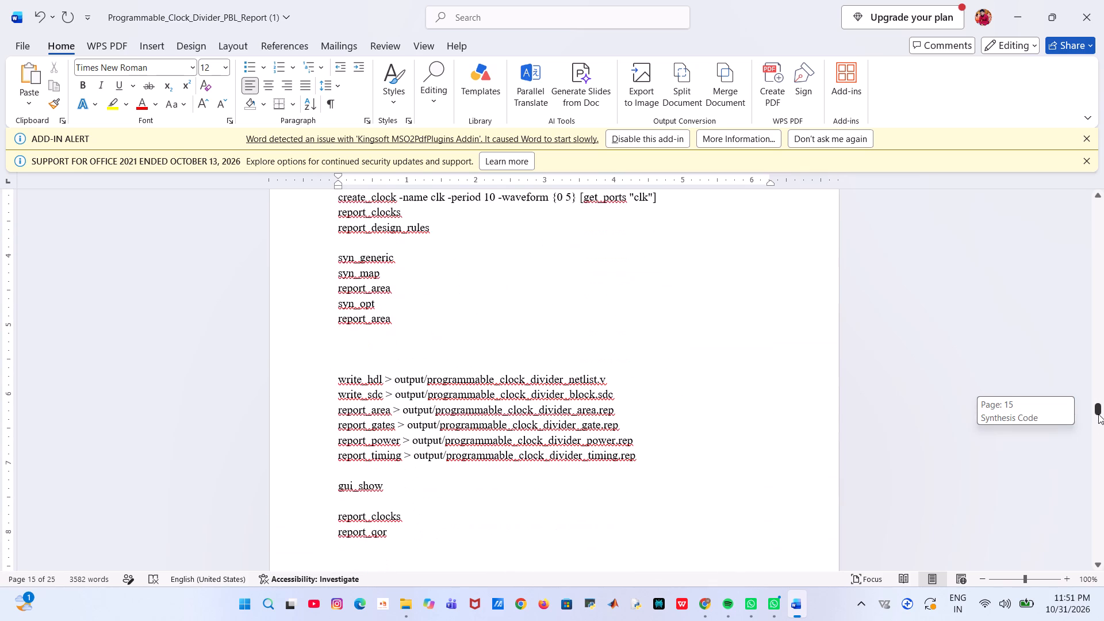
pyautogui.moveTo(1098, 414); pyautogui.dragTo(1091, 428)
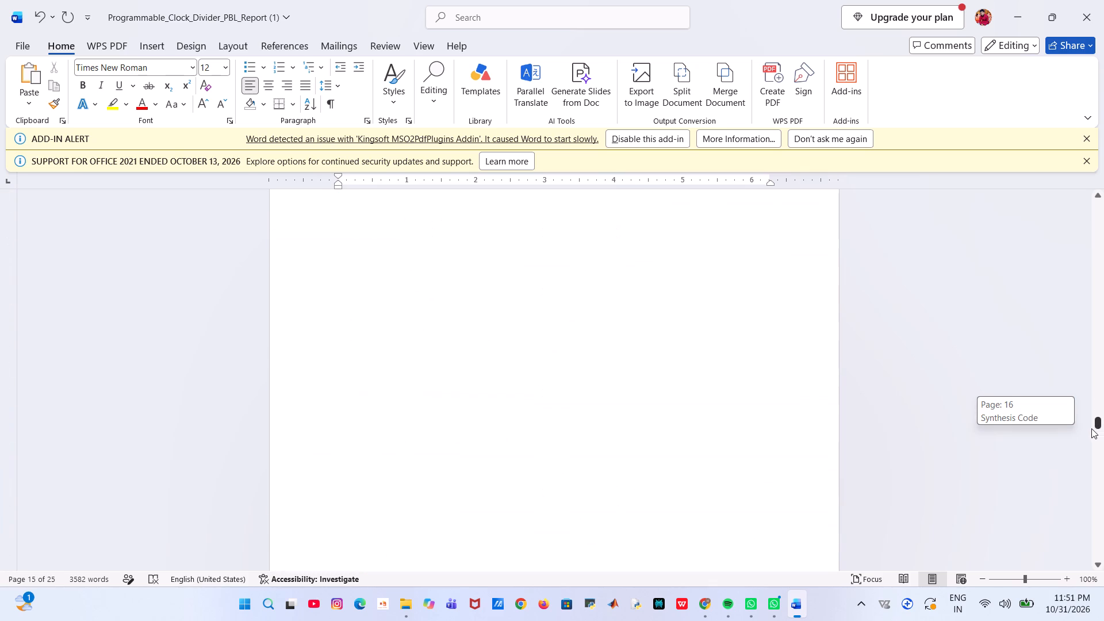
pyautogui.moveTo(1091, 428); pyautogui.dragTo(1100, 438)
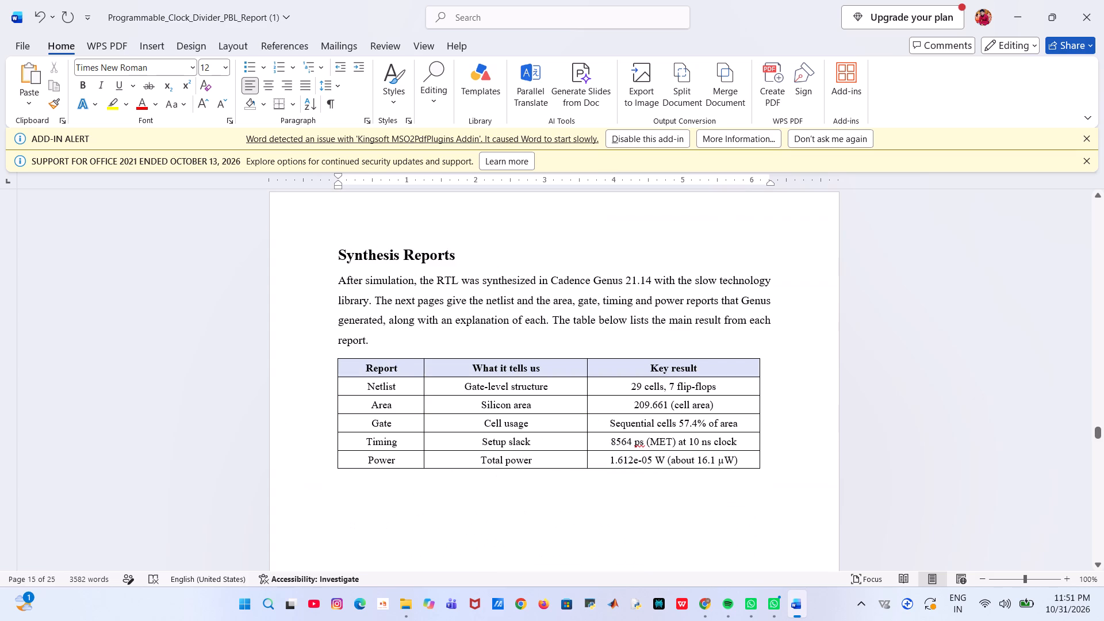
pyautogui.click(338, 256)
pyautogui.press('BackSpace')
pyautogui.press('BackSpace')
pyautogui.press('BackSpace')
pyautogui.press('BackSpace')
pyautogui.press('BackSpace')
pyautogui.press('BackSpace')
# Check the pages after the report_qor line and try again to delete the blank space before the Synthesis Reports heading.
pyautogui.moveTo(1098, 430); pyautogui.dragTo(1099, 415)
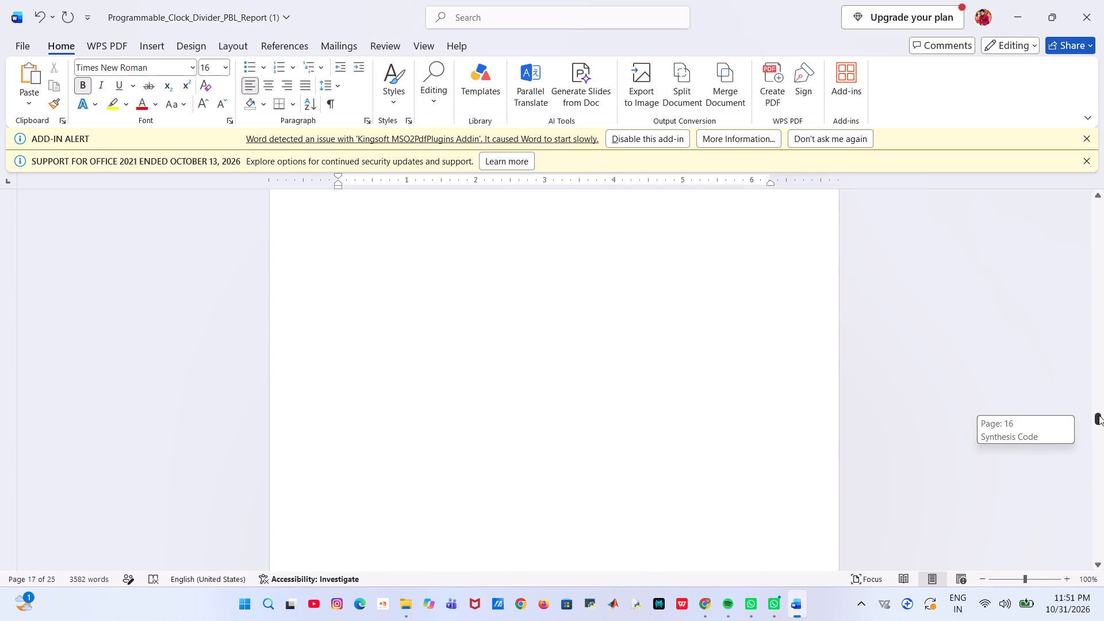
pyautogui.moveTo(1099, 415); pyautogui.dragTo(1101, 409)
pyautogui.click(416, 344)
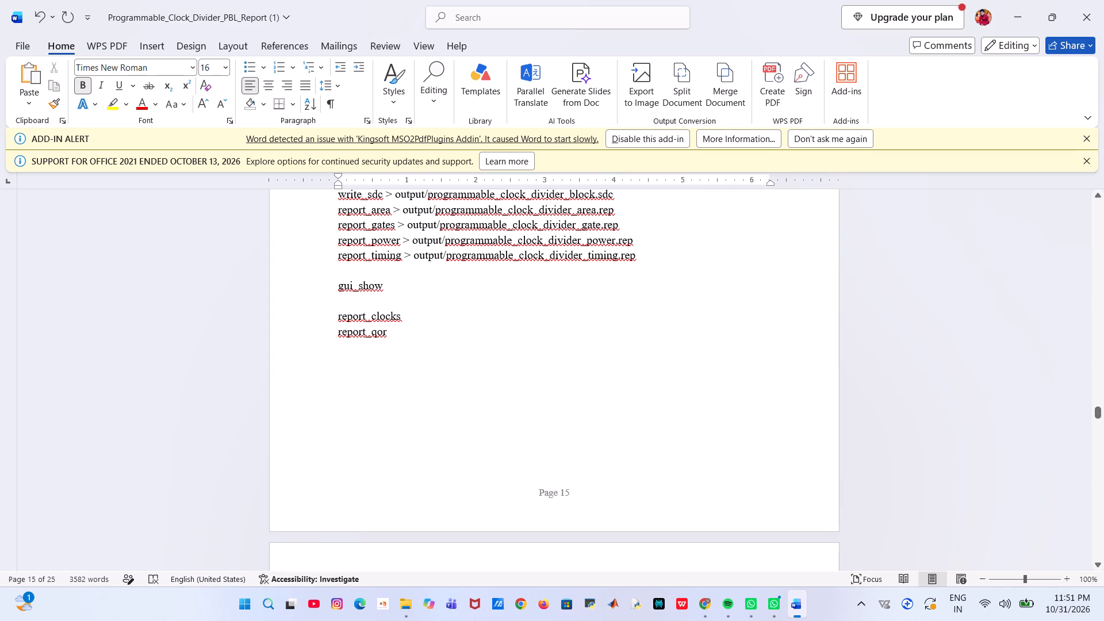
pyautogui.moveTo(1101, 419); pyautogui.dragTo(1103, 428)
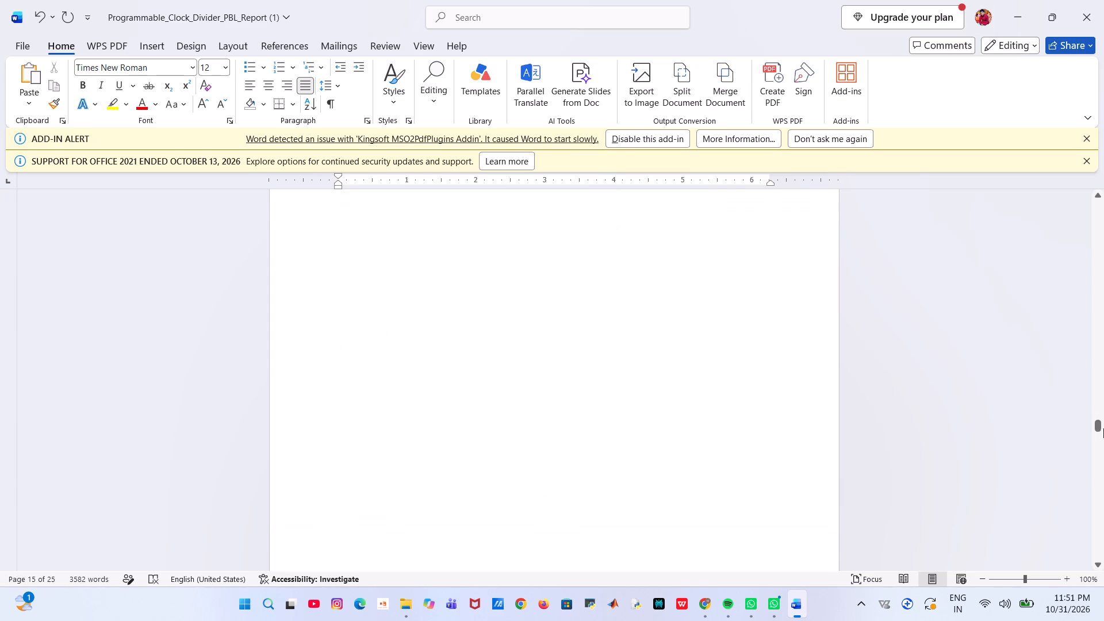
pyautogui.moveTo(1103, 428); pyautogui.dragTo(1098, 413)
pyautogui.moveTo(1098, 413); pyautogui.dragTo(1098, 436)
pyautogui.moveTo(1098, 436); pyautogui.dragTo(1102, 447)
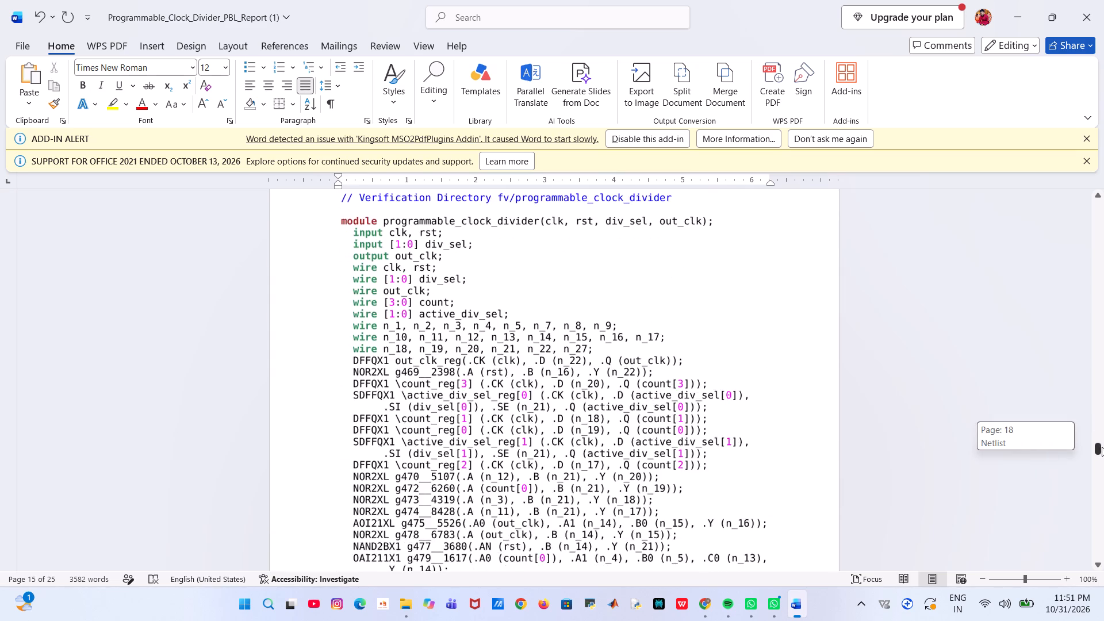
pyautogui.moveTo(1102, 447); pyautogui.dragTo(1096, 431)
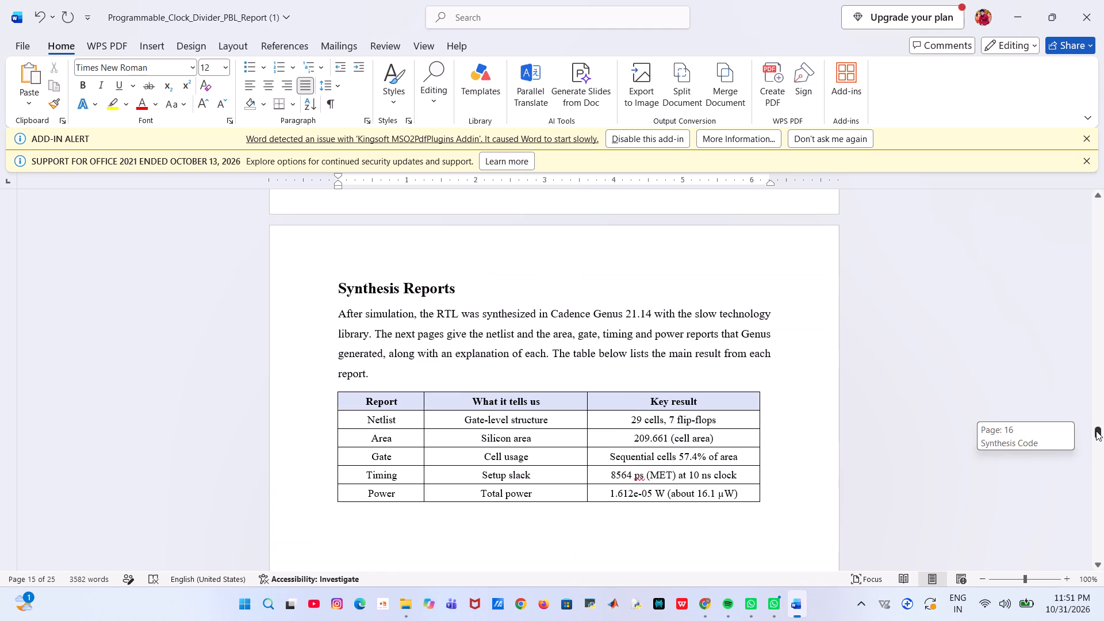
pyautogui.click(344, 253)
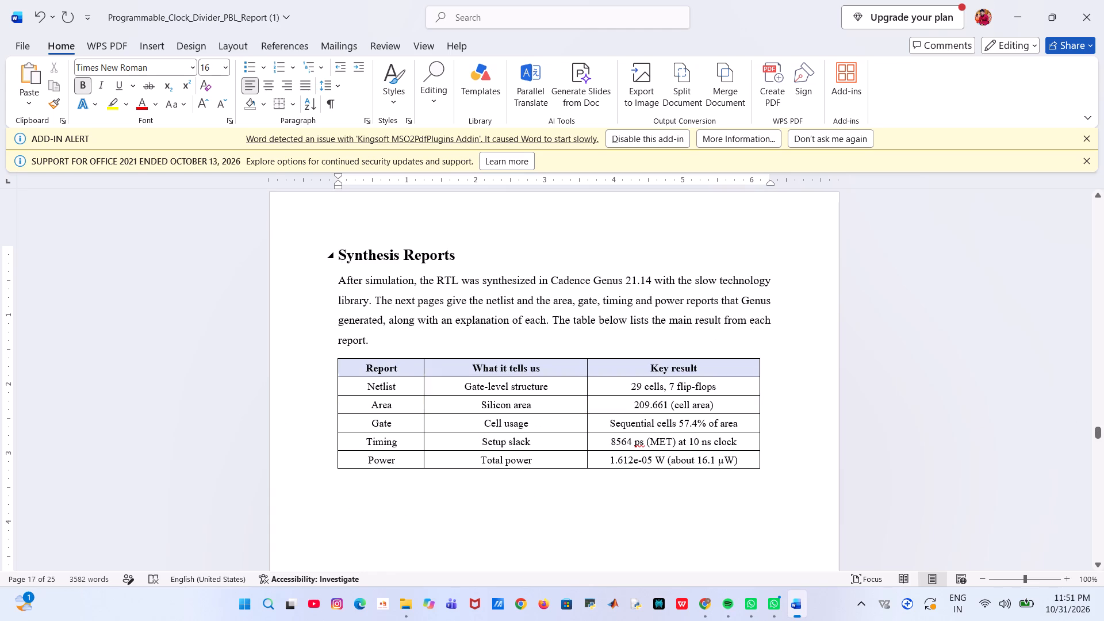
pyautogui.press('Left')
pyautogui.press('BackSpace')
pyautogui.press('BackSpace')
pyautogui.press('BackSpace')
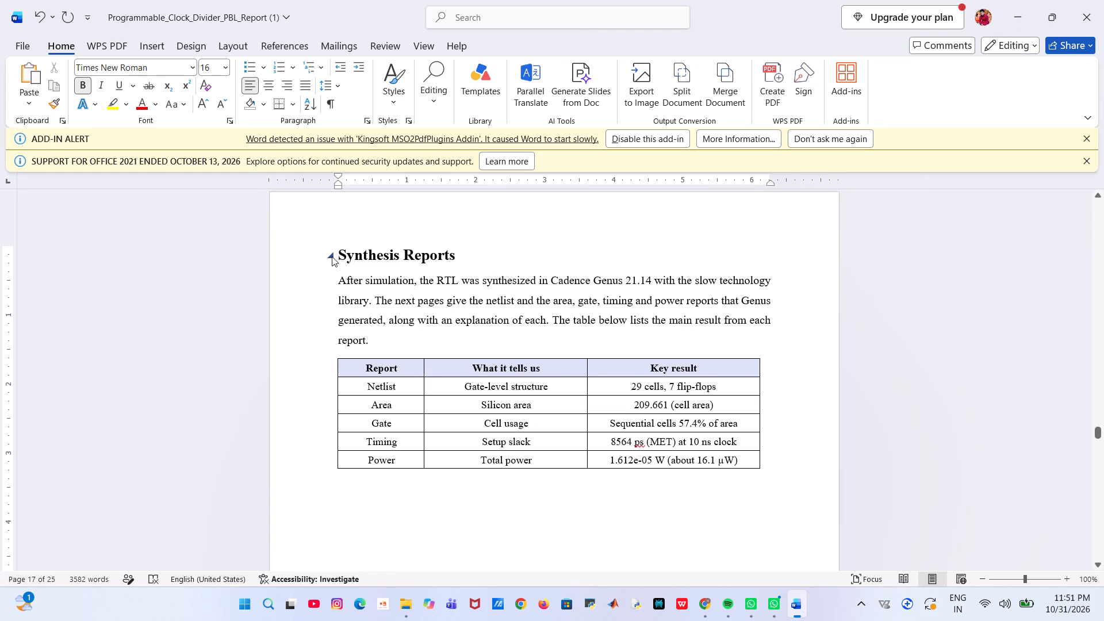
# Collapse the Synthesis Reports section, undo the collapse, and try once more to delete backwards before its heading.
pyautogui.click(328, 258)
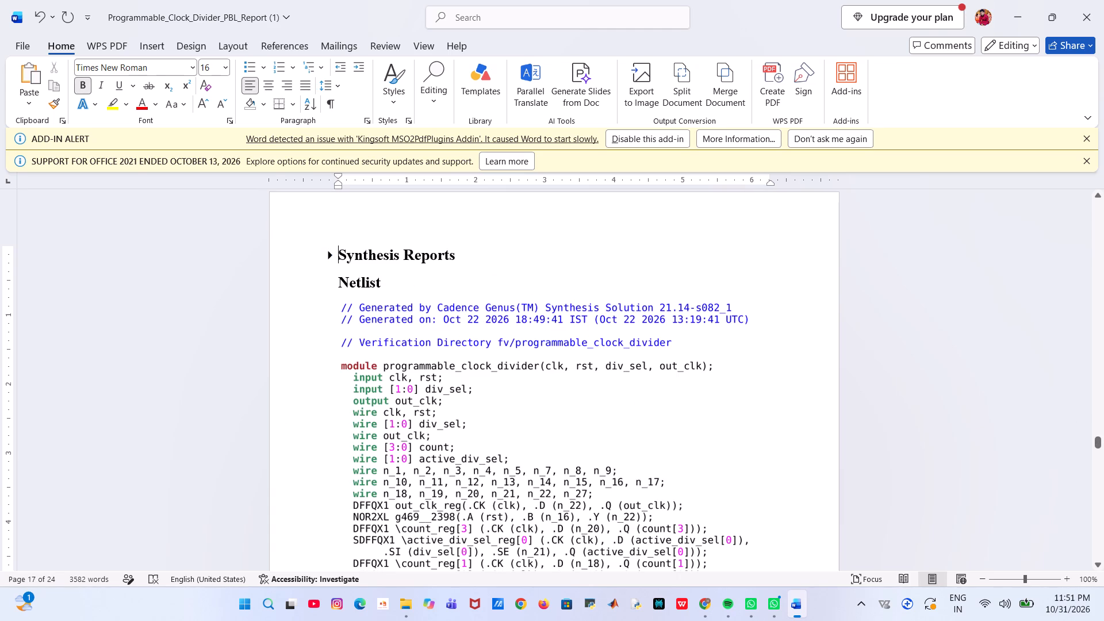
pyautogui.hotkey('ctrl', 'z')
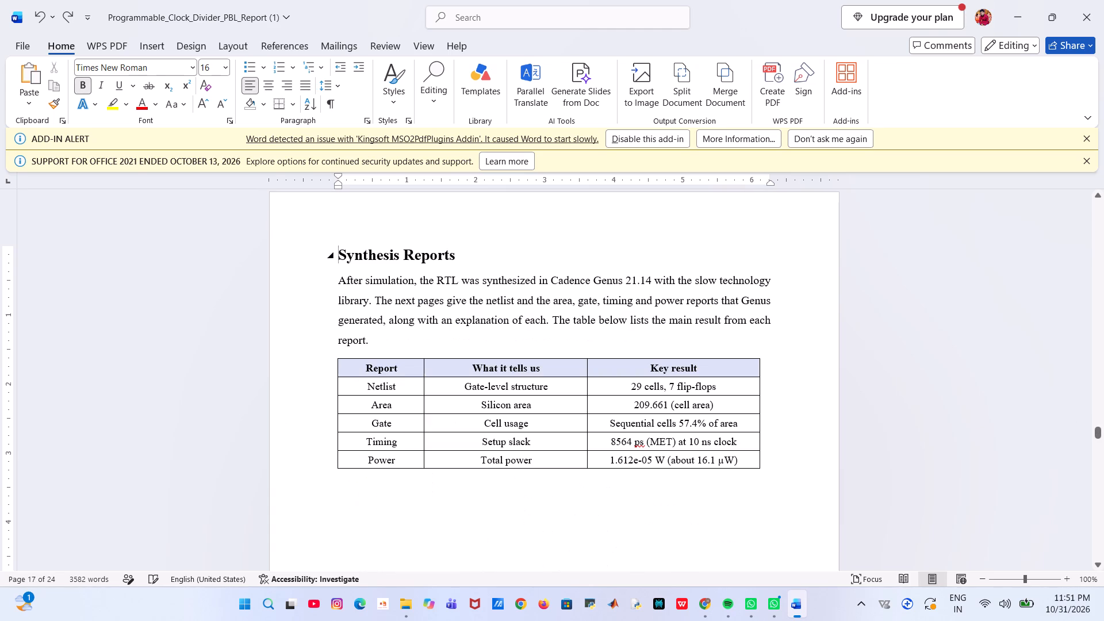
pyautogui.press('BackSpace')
# Undo the line spacing change and the earlier edits under the Synthesis Code heading, back to before the script was inserted.
pyautogui.hotkey('ctrl', 'z')
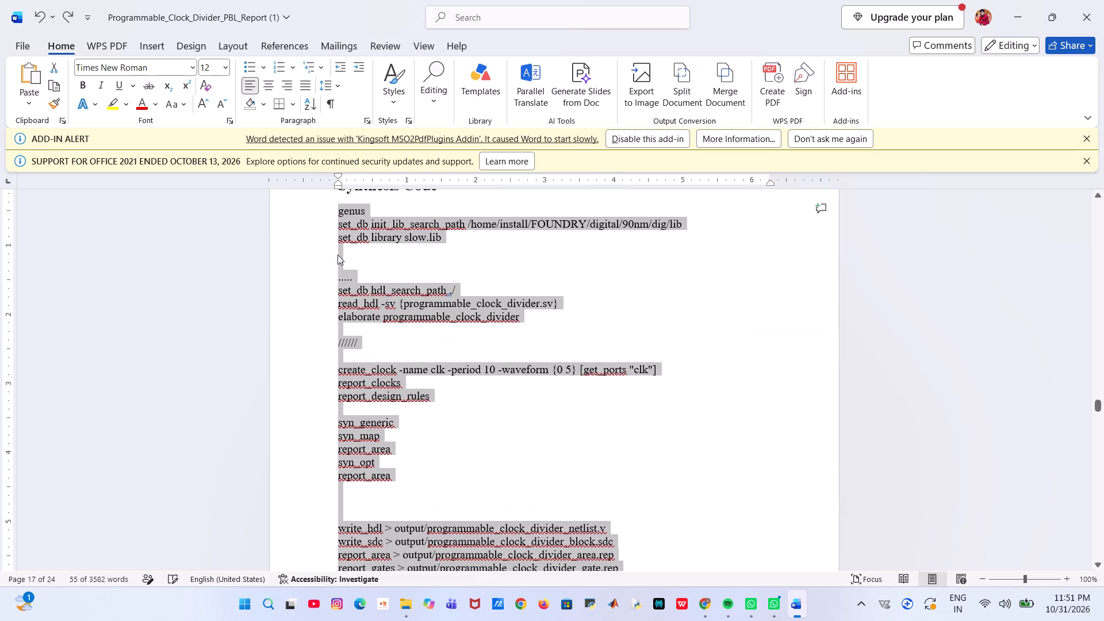
pyautogui.click(232, 192)
pyautogui.click(1099, 407)
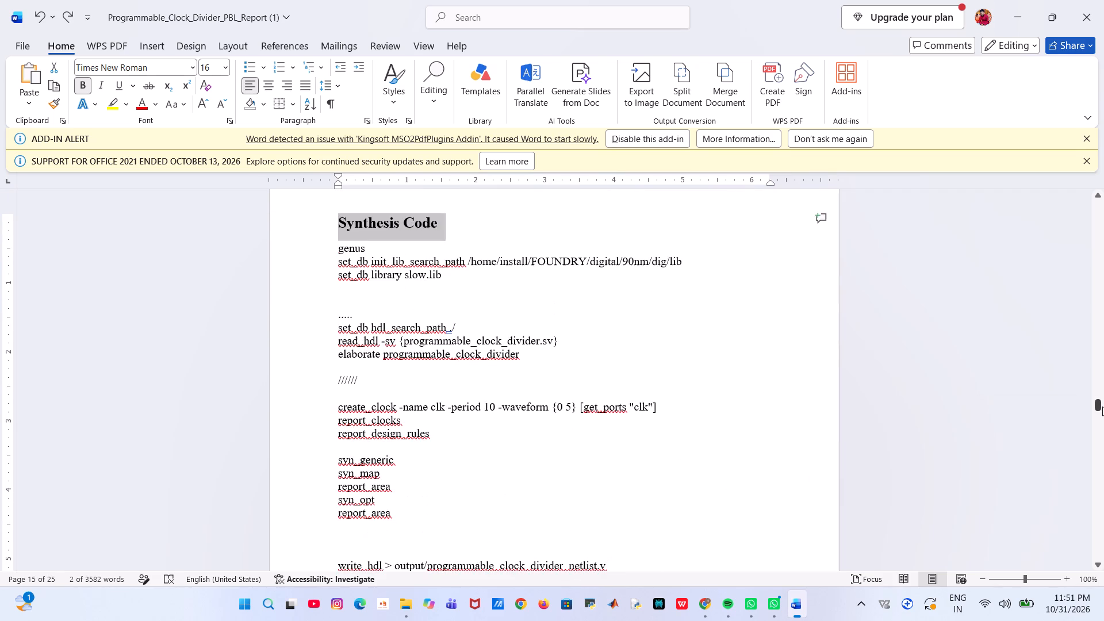
pyautogui.hotkey('ctrl', 'z')
pyautogui.hotkey('ctrl', 'z')
pyautogui.hotkey('ctrl', 'z')
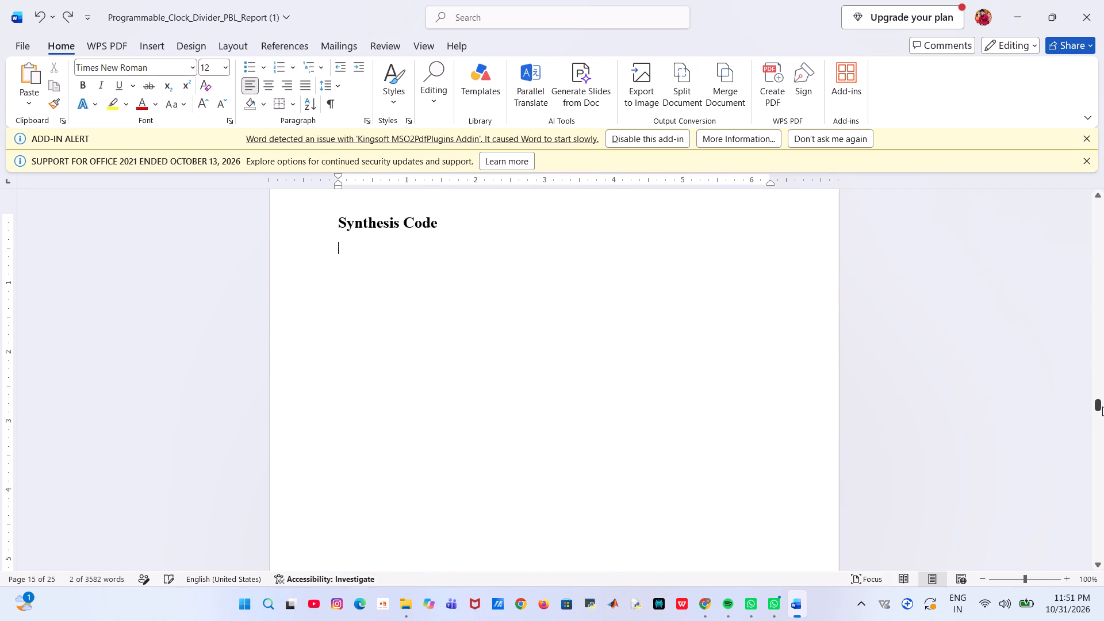
# Undo the text edits to the Synthesis Code heading on page 15, back to before that heading was typed.
pyautogui.moveTo(1100, 402); pyautogui.dragTo(1103, 427)
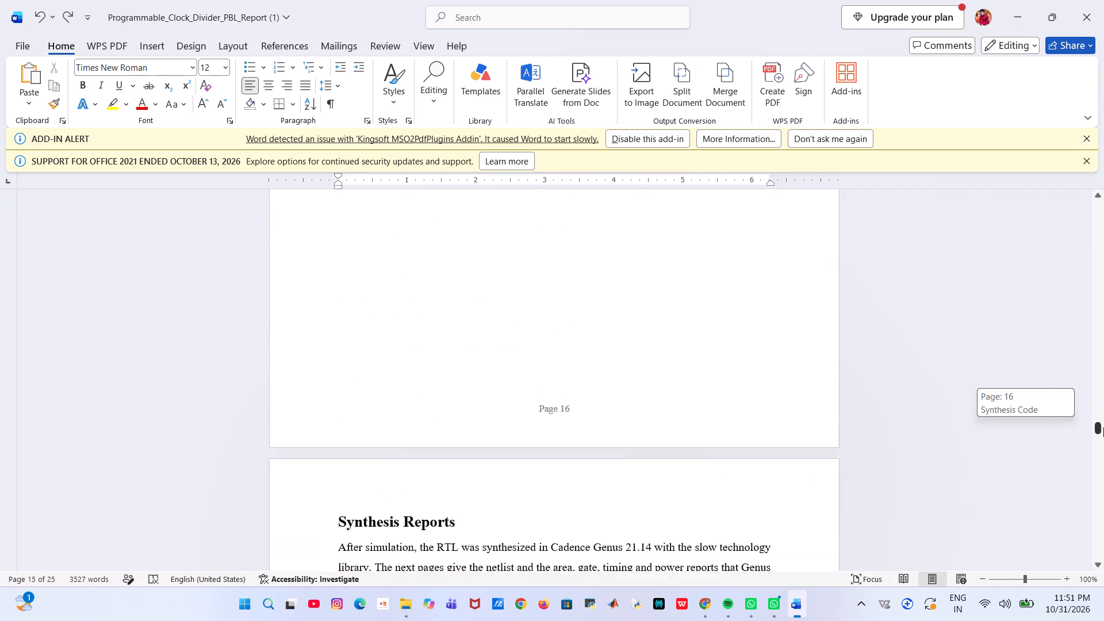
pyautogui.moveTo(1103, 427); pyautogui.dragTo(1097, 401)
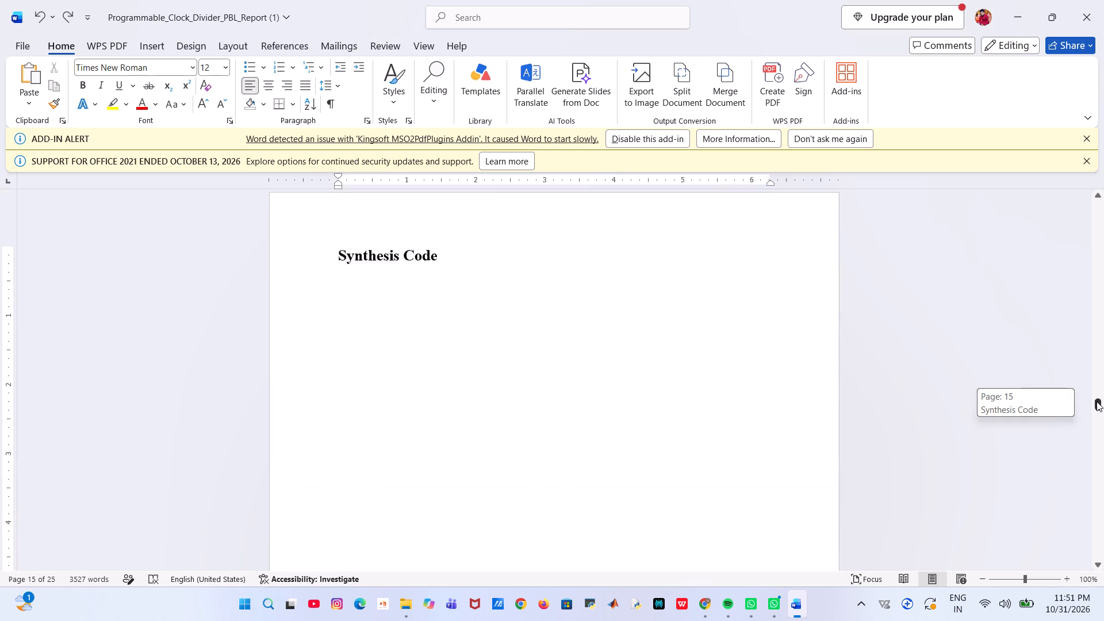
pyautogui.moveTo(1097, 401); pyautogui.dragTo(1097, 397)
pyautogui.hotkey('ctrl', 'z')
pyautogui.hotkey('ctrl', 'z')
pyautogui.hotkey('ctrl', 'z')
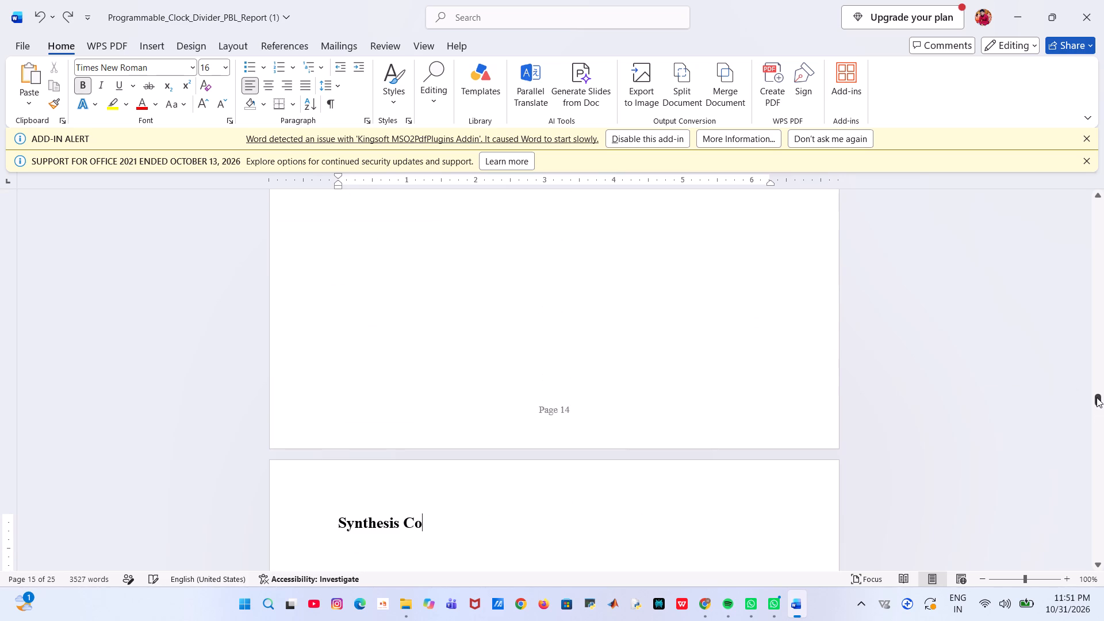
pyautogui.hotkey('ctrl', 'z')
pyautogui.hotkey('ctrl', 'z')
pyautogui.hotkey('ctrl', 'z')
pyautogui.hotkey('ctrl', 'z')
pyautogui.hotkey('ctrl', 'z')
pyautogui.hotkey('ctrl', 'z')
pyautogui.hotkey('ctrl', 'z')
pyautogui.hotkey('ctrl', 'z')
pyautogui.hotkey('ctrl', 'z')
pyautogui.hotkey('ctrl', 'z')
pyautogui.hotkey('ctrl', 'z')
pyautogui.hotkey('ctrl', 'z')
pyautogui.hotkey('ctrl', 'z')
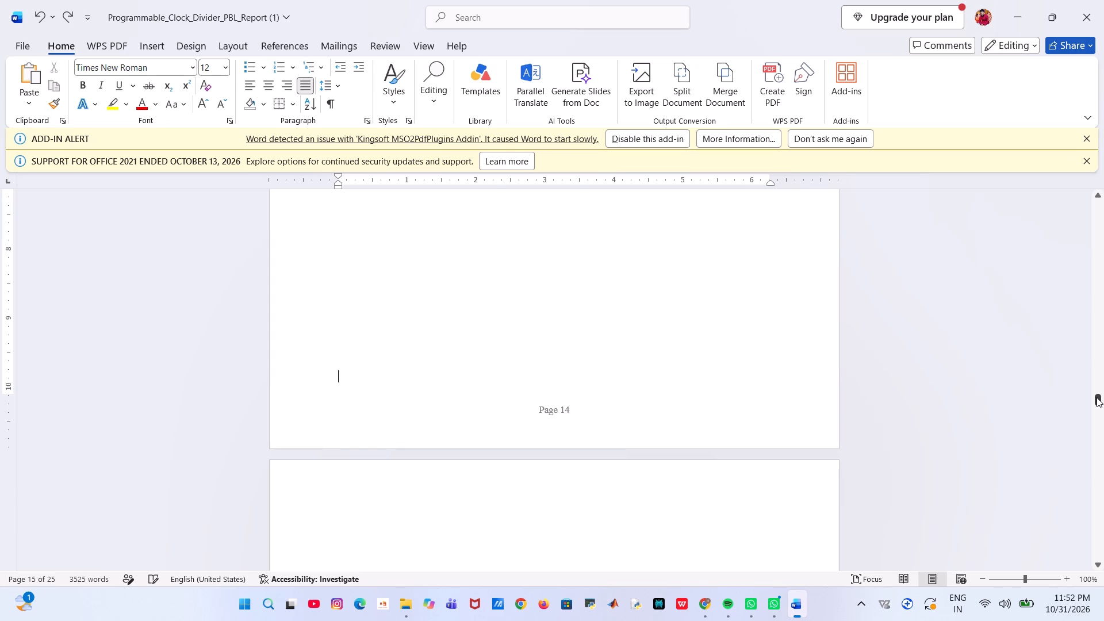
# Undo the blank lines added after the Step 7 – Result paragraph, back to before any spacing was inserted ahead of Synthesis Reports.
pyautogui.hotkey('ctrl', 'z')
pyautogui.hotkey('ctrl', 'z')
pyautogui.hotkey('ctrl', 'z')
pyautogui.hotkey('ctrl', 'z')
pyautogui.hotkey('ctrl', 'z')
pyautogui.hotkey('ctrl', 'z')
pyautogui.hotkey('ctrl', 'z')
pyautogui.hotkey('ctrl', 'z')
pyautogui.hotkey('ctrl', 'z')
pyautogui.hotkey('ctrl', 'z')
pyautogui.hotkey('ctrl', 'z')
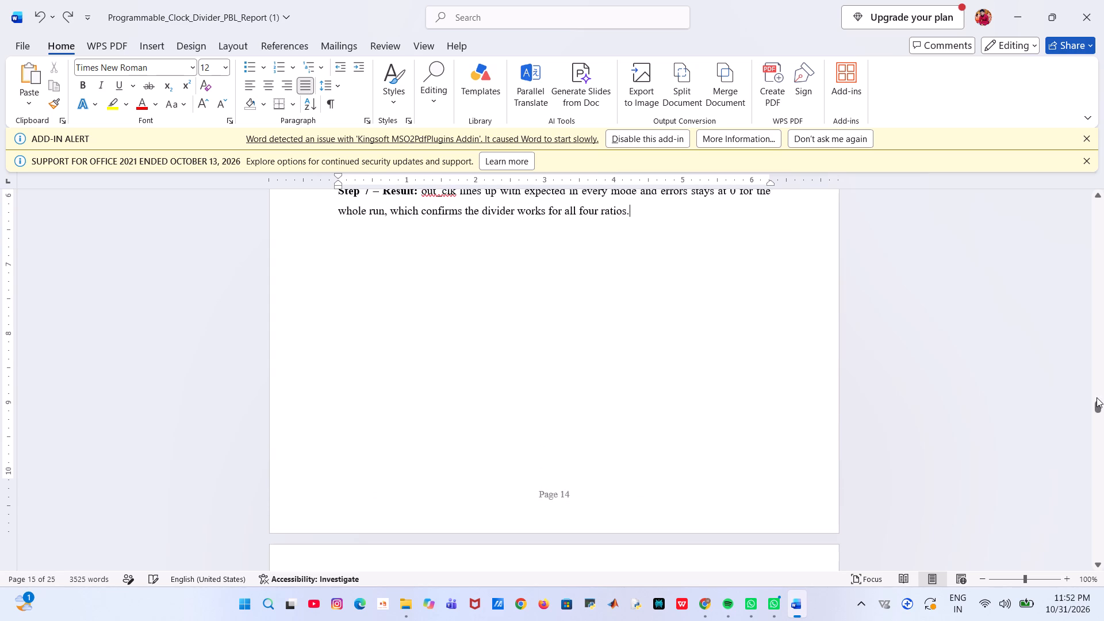
pyautogui.hotkey('ctrl', 'z')
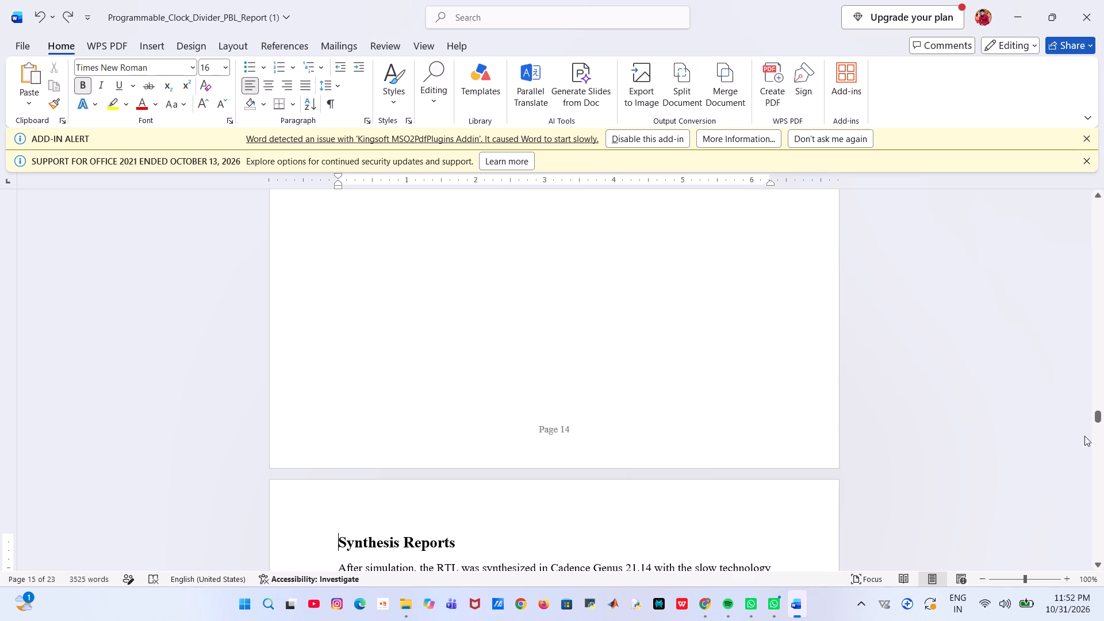
# Insert one empty heading line before Synthesis Reports to open a page for a new section, and check the surrounding pages.
pyautogui.moveTo(1096, 419); pyautogui.dragTo(1099, 434)
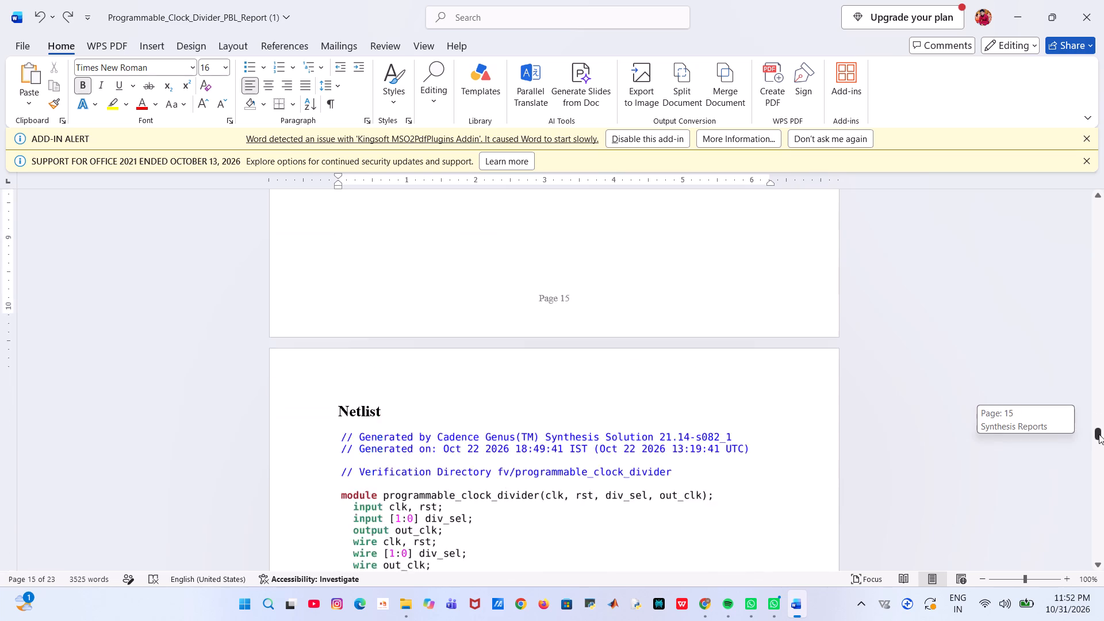
pyautogui.moveTo(1099, 434); pyautogui.dragTo(1088, 415)
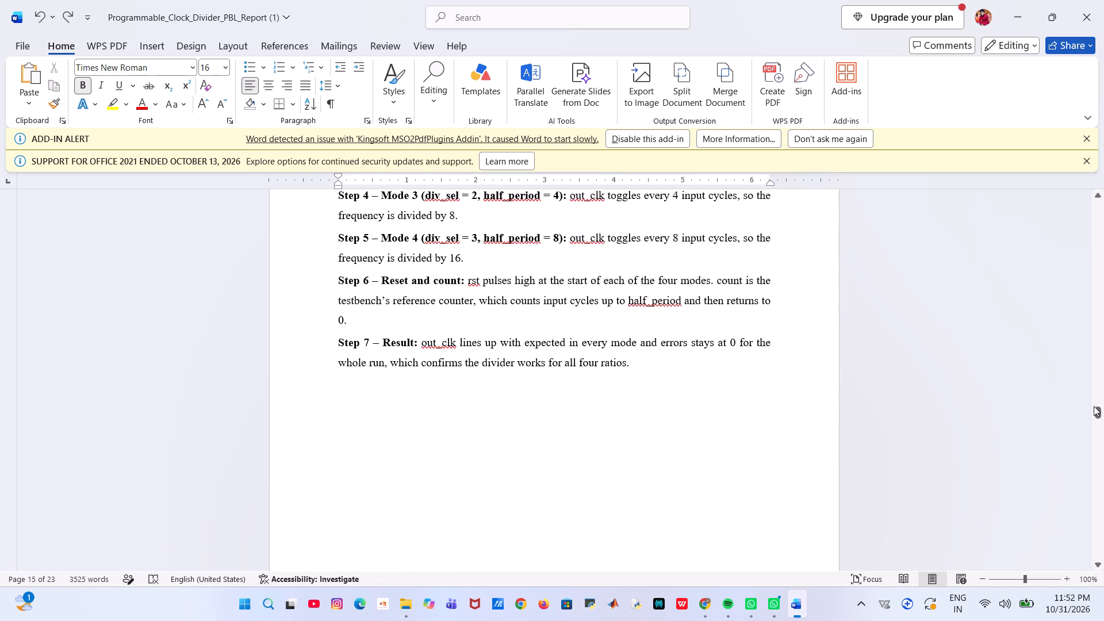
pyautogui.moveTo(1095, 409); pyautogui.dragTo(1099, 415)
pyautogui.press('Return')
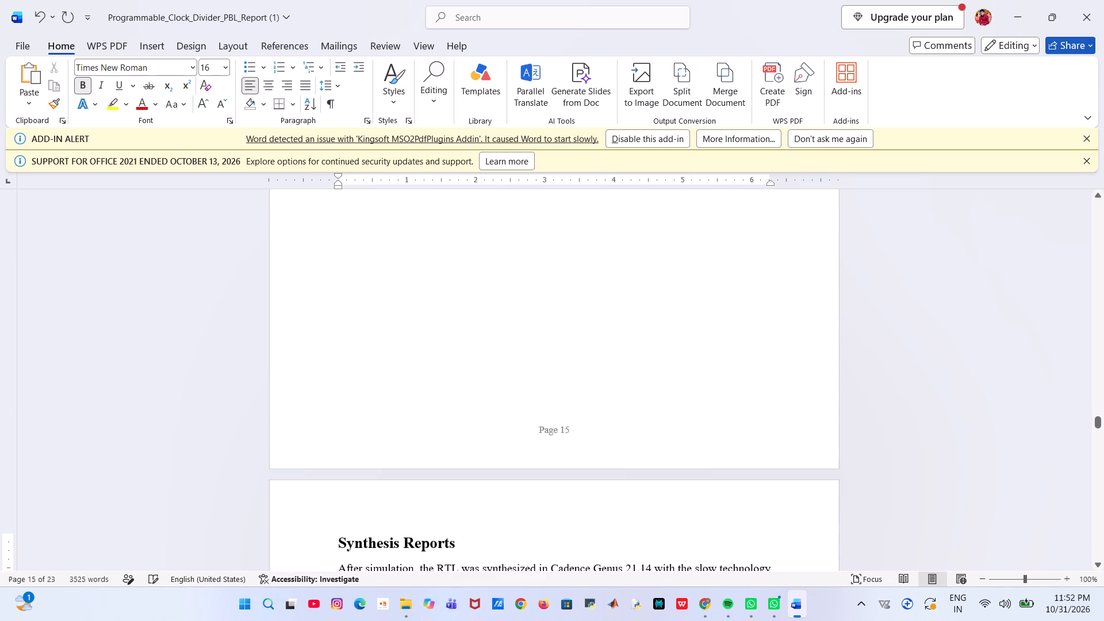
pyautogui.moveTo(1102, 425); pyautogui.dragTo(1101, 425)
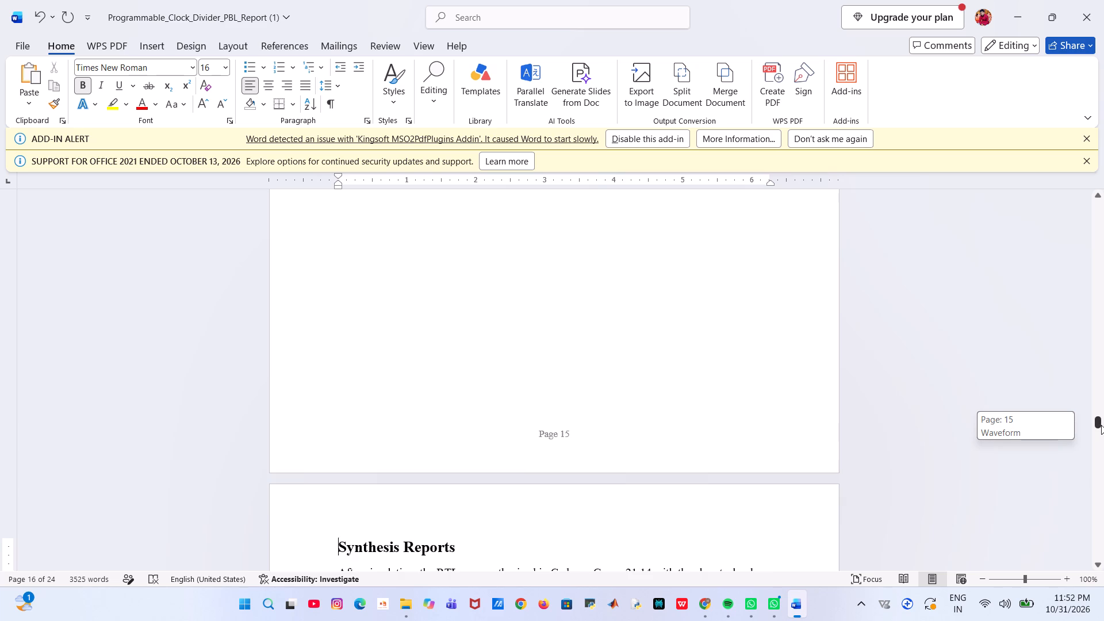
pyautogui.moveTo(1101, 425); pyautogui.dragTo(1101, 417)
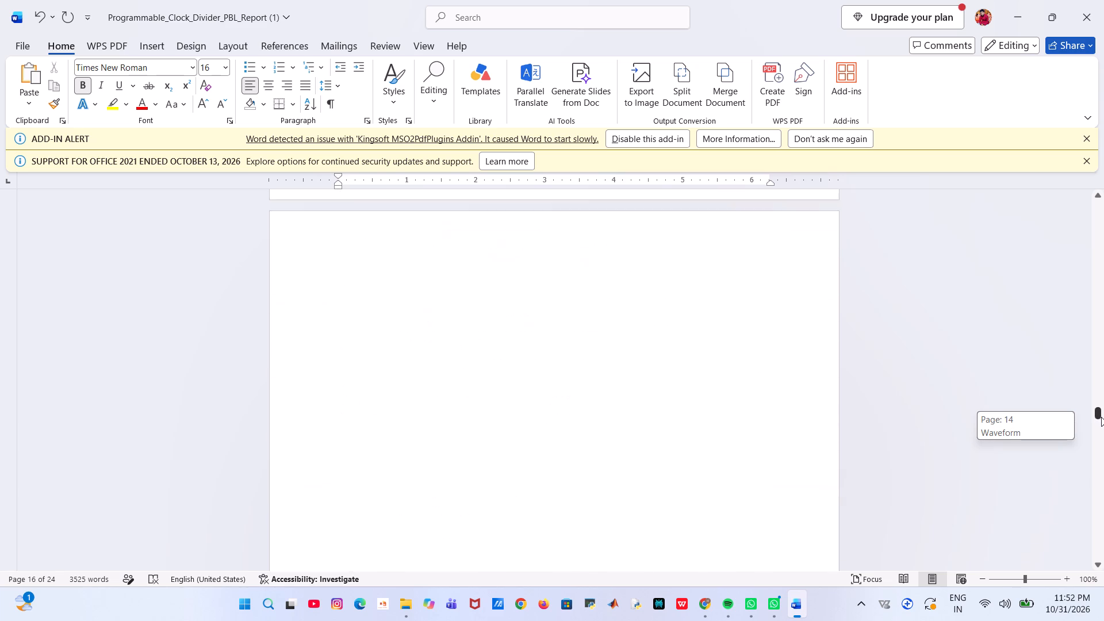
pyautogui.moveTo(1101, 417); pyautogui.dragTo(1097, 413)
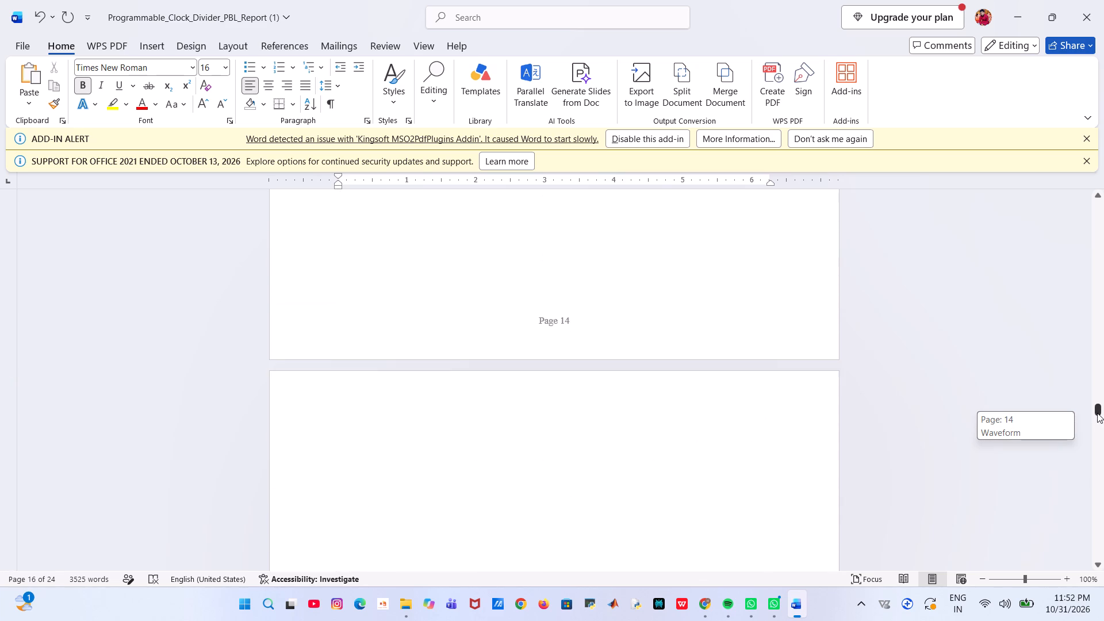
pyautogui.moveTo(1097, 413); pyautogui.dragTo(1097, 413)
pyautogui.moveTo(1102, 412); pyautogui.dragTo(1099, 430)
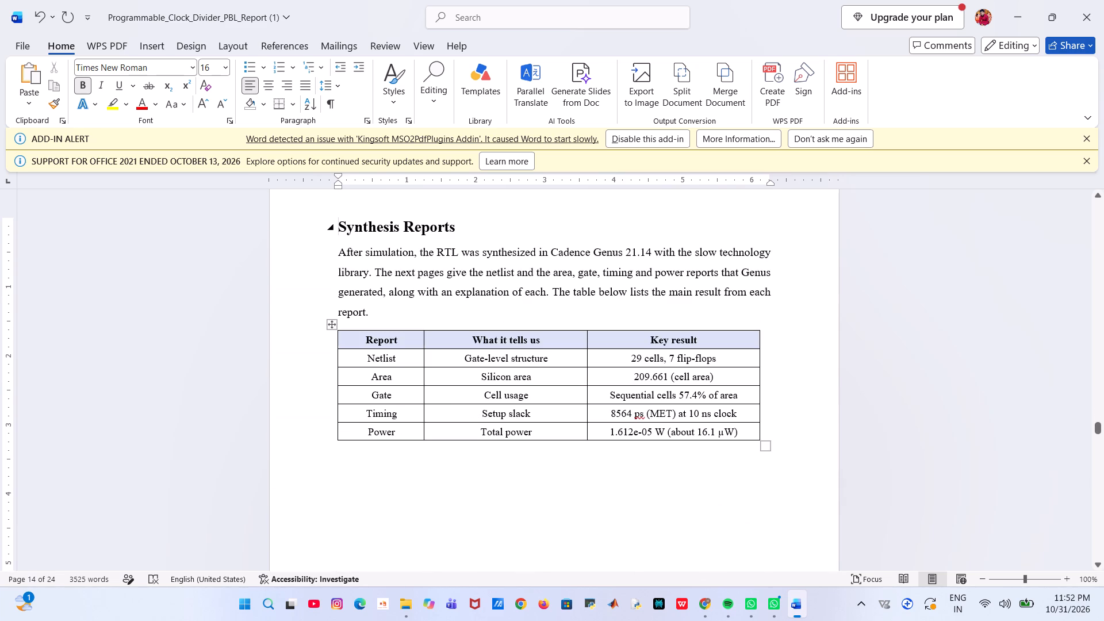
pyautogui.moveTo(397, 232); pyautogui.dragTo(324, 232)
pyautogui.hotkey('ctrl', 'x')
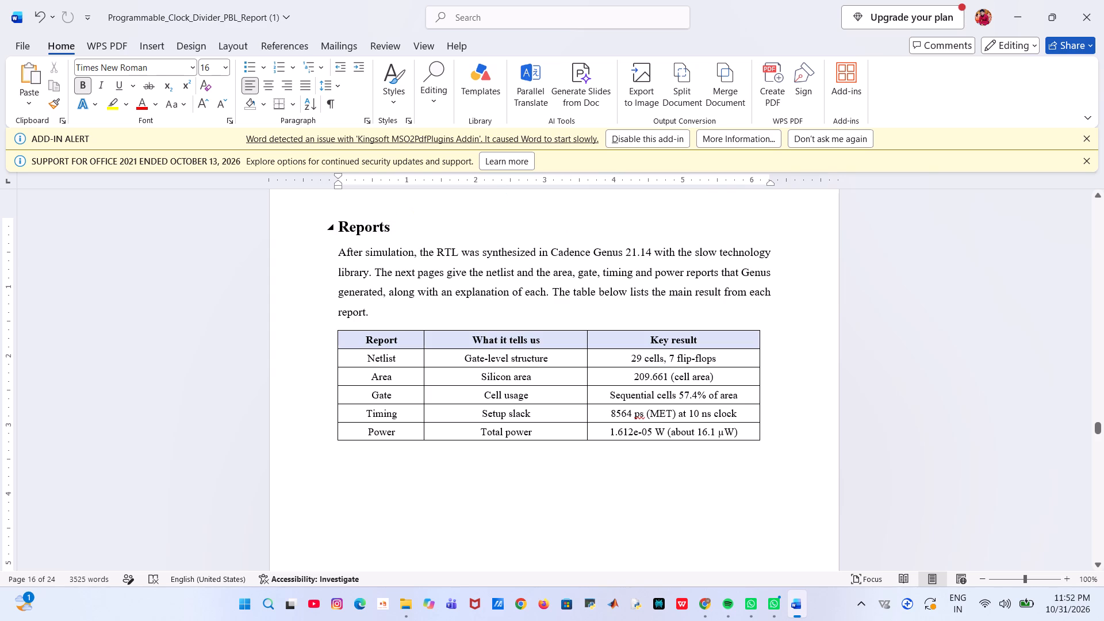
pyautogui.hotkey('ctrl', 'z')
# Copy the word "Synthesis" from the Synthesis Reports heading and paste it into the empty heading line on page 15.
pyautogui.click(403, 226)
pyautogui.moveTo(403, 226); pyautogui.dragTo(338, 220)
pyautogui.hotkey('ctrl', 'c')
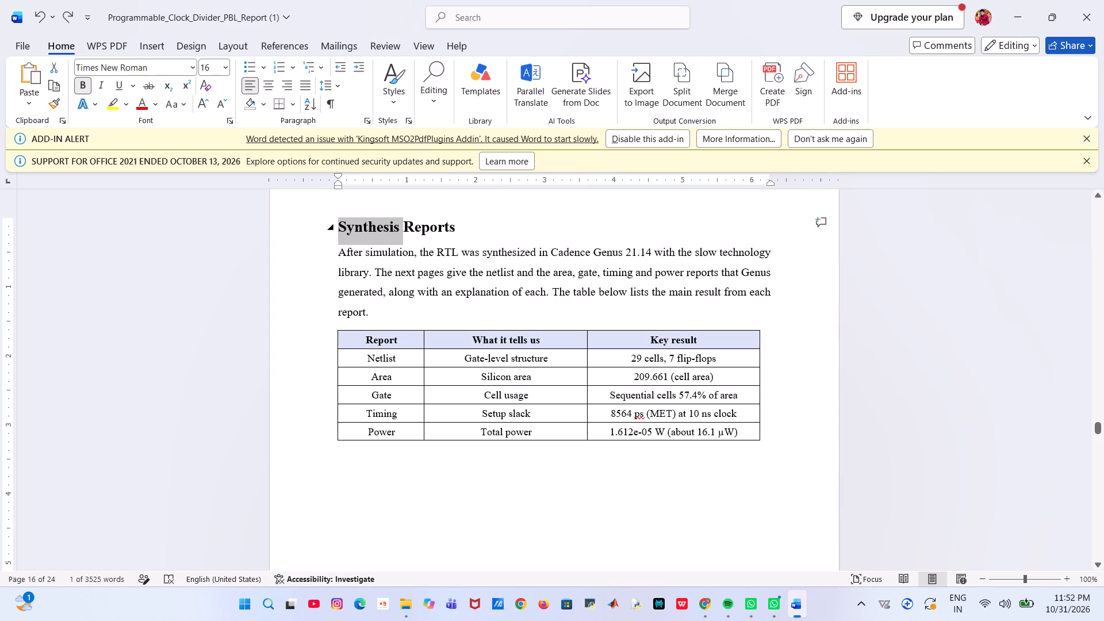
pyautogui.click(828, 300)
pyautogui.moveTo(1101, 422); pyautogui.dragTo(1102, 419)
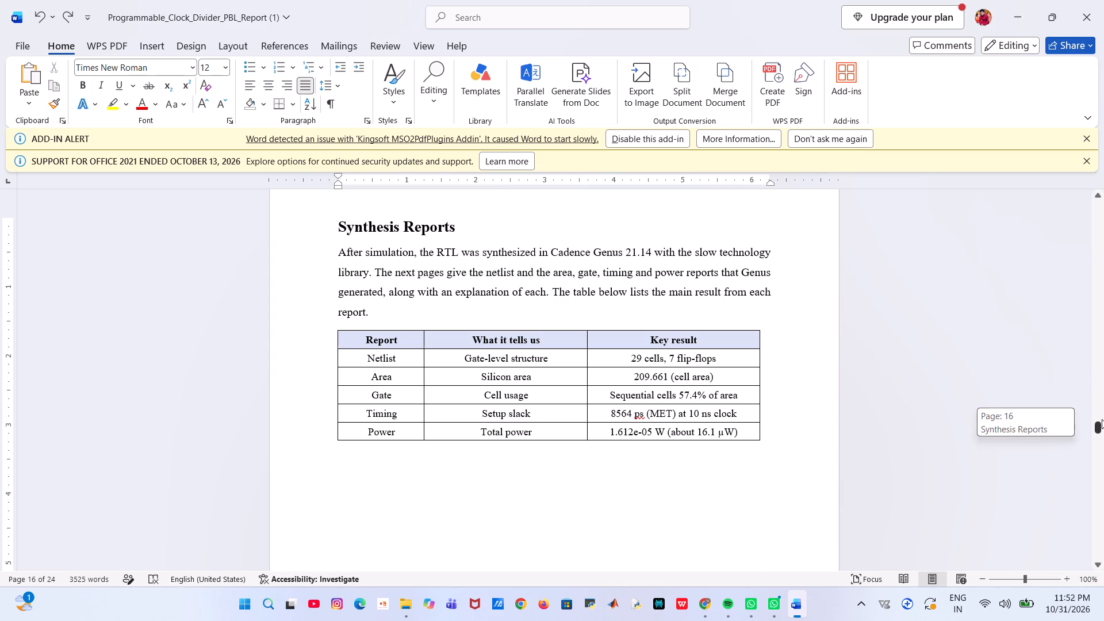
pyautogui.moveTo(1102, 419); pyautogui.dragTo(1103, 394)
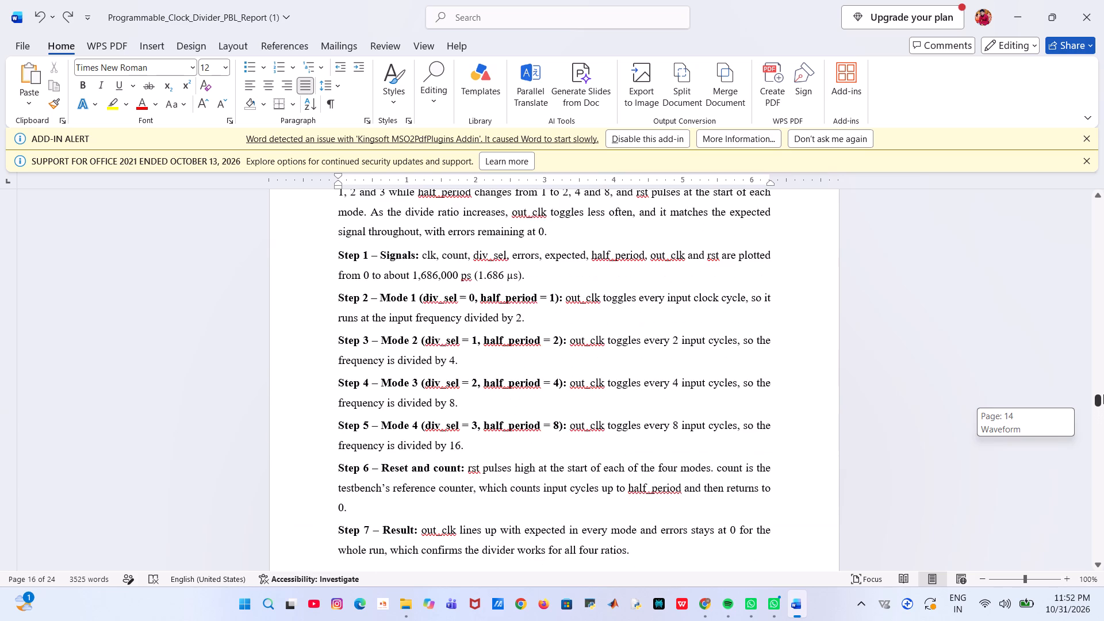
pyautogui.moveTo(1103, 394); pyautogui.dragTo(1103, 409)
pyautogui.moveTo(1102, 410); pyautogui.dragTo(1103, 405)
pyautogui.click(312, 397)
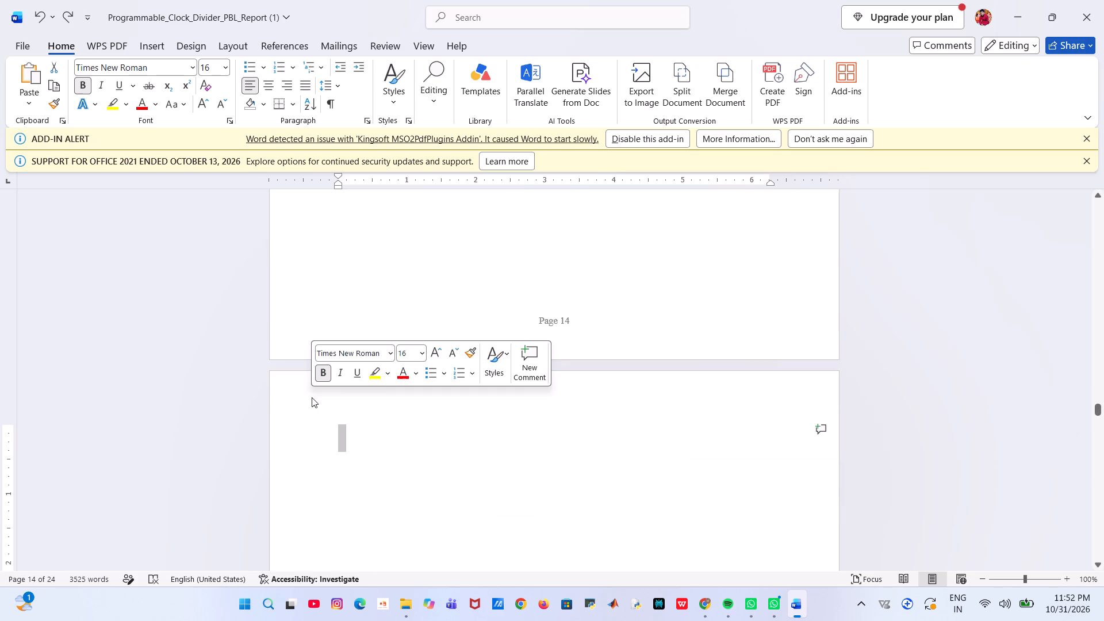
pyautogui.click(317, 404)
pyautogui.click(340, 407)
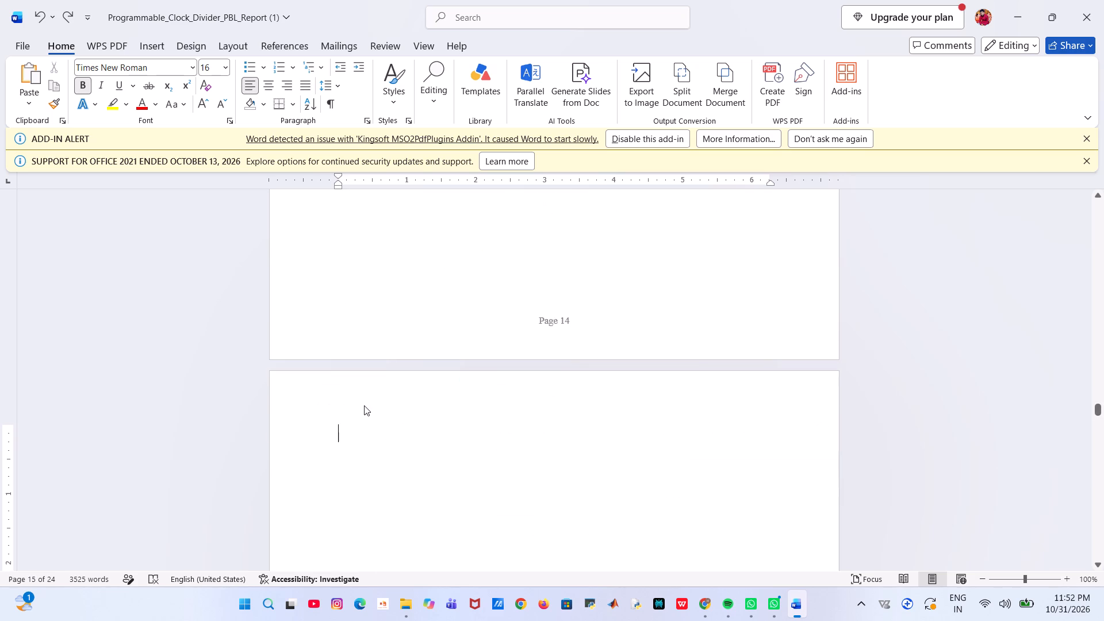
pyautogui.hotkey('ctrl', 'v')
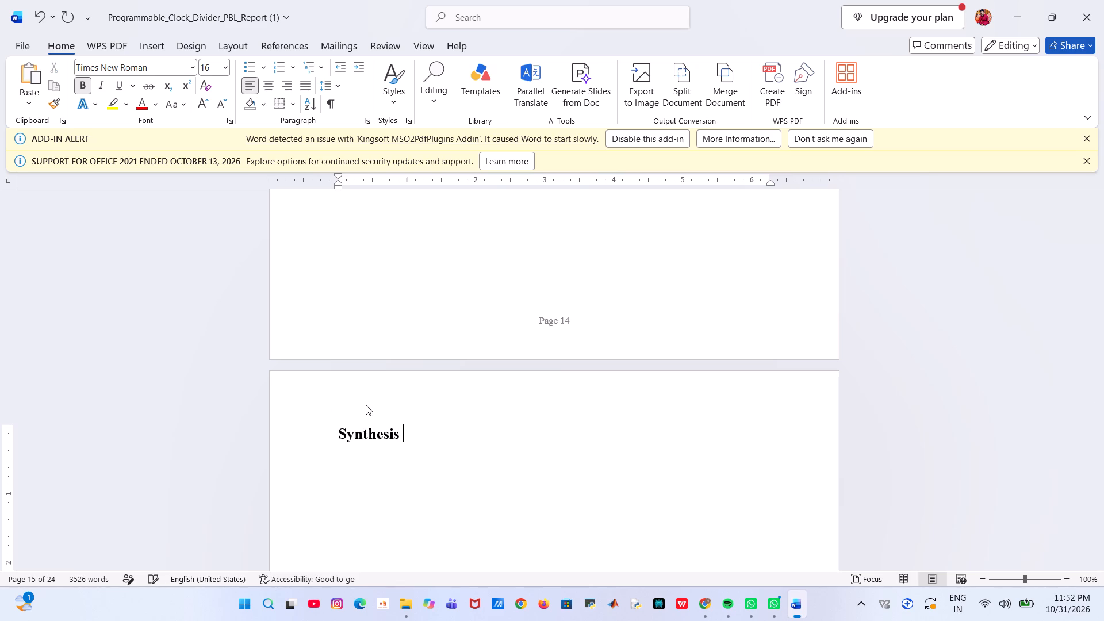
# Complete the page 15 heading as "Synthesis Code" and check the pages through the Synthesis Reports table.
pyautogui.press('BackSpace')
pyautogui.press('BackSpace')
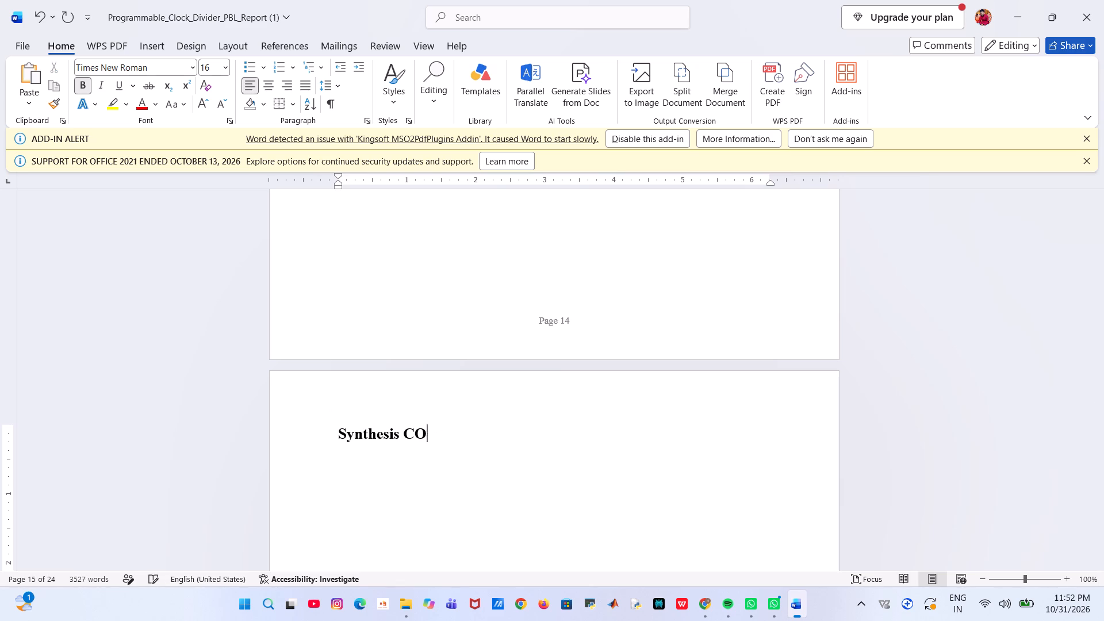
pyautogui.press('BackSpace')
pyautogui.write('ode')
pyautogui.moveTo(1099, 409); pyautogui.dragTo(1102, 416)
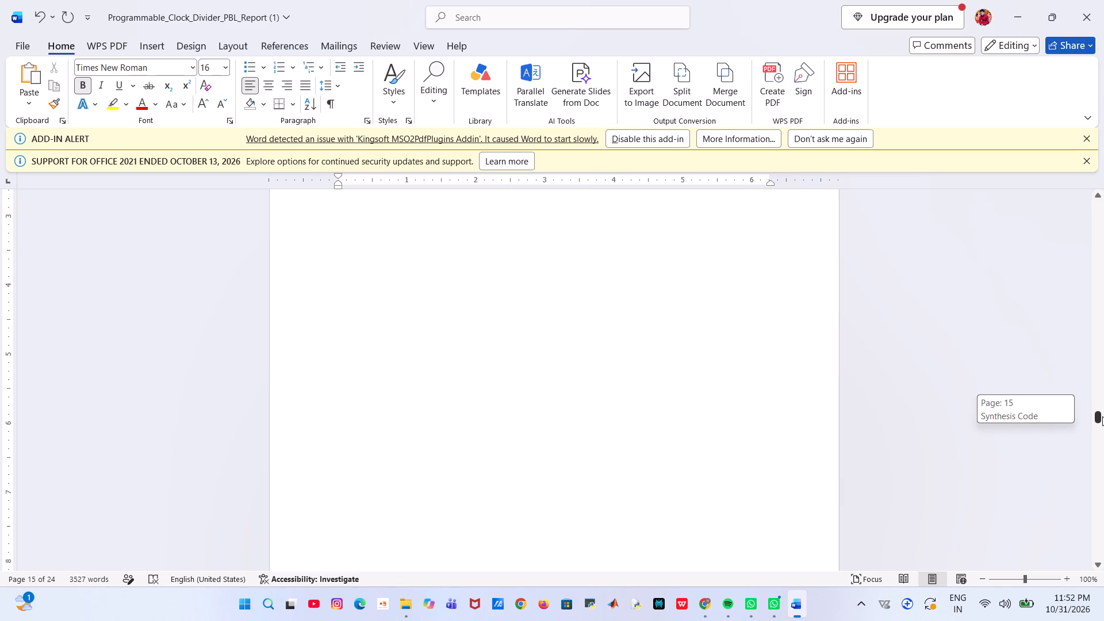
pyautogui.moveTo(1102, 416); pyautogui.dragTo(1095, 417)
pyautogui.moveTo(1095, 417); pyautogui.dragTo(1098, 430)
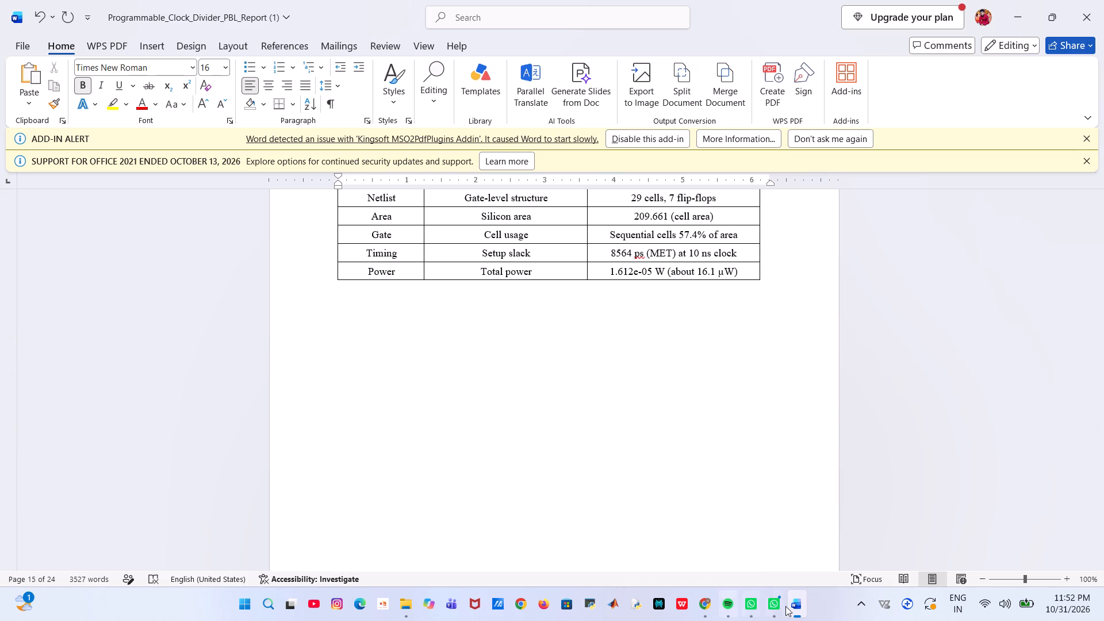
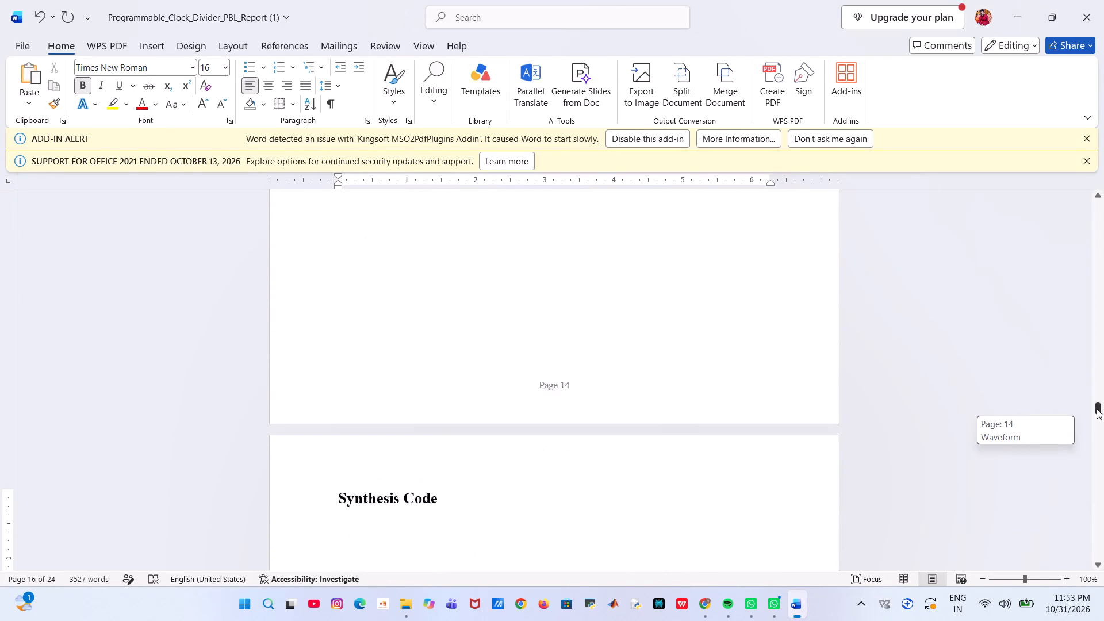
# Paste the copied synthesis script, from set_db init_lib_search_path to report_qor, on a new body line below the Synthesis Code heading.
pyautogui.click(1101, 415)
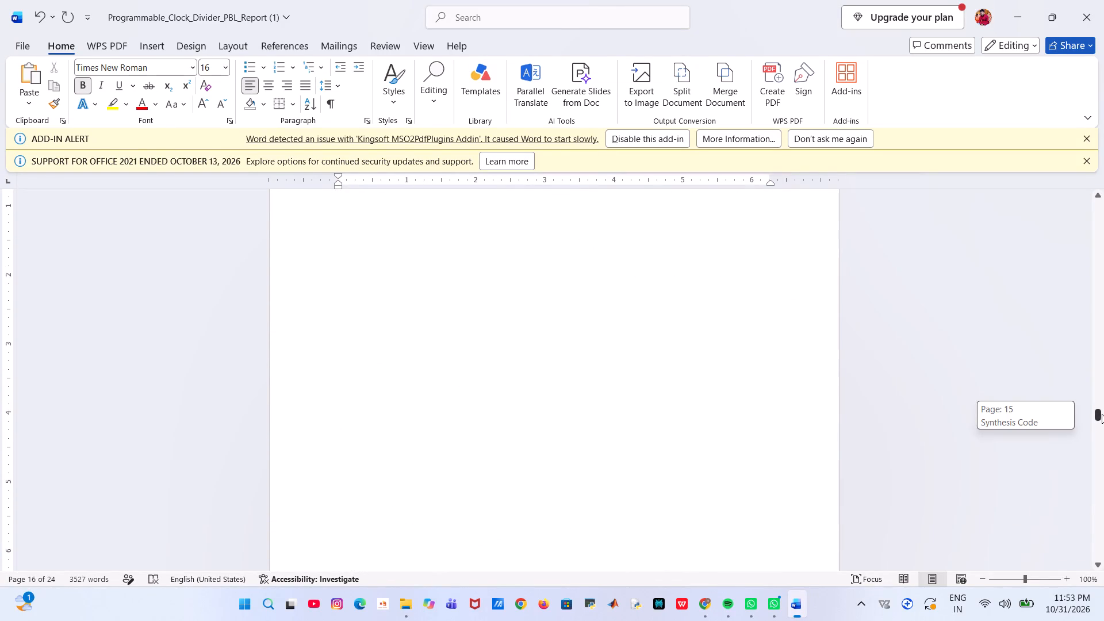
pyautogui.click(325, 354)
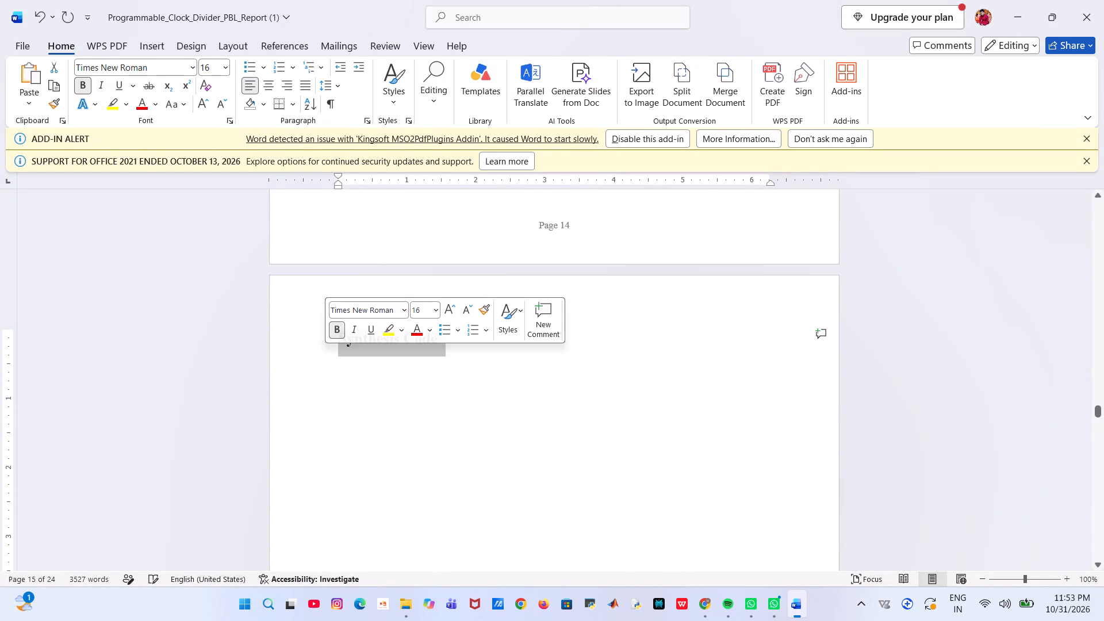
pyautogui.click(335, 361)
pyautogui.click(335, 361)
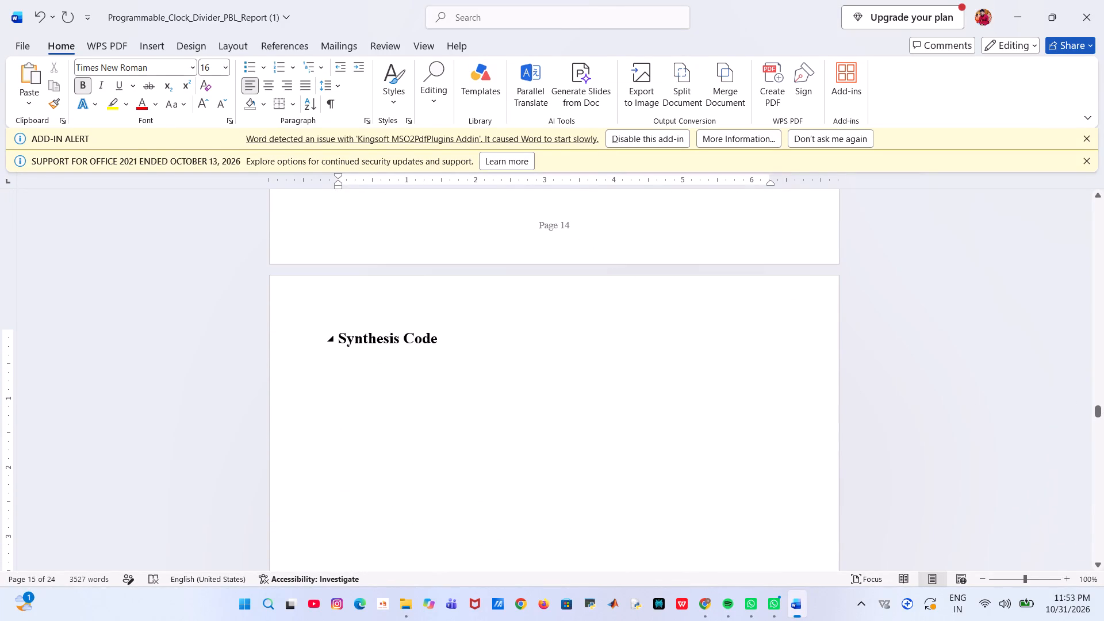
pyautogui.click(458, 338)
pyautogui.press('Return')
pyautogui.click(1101, 412)
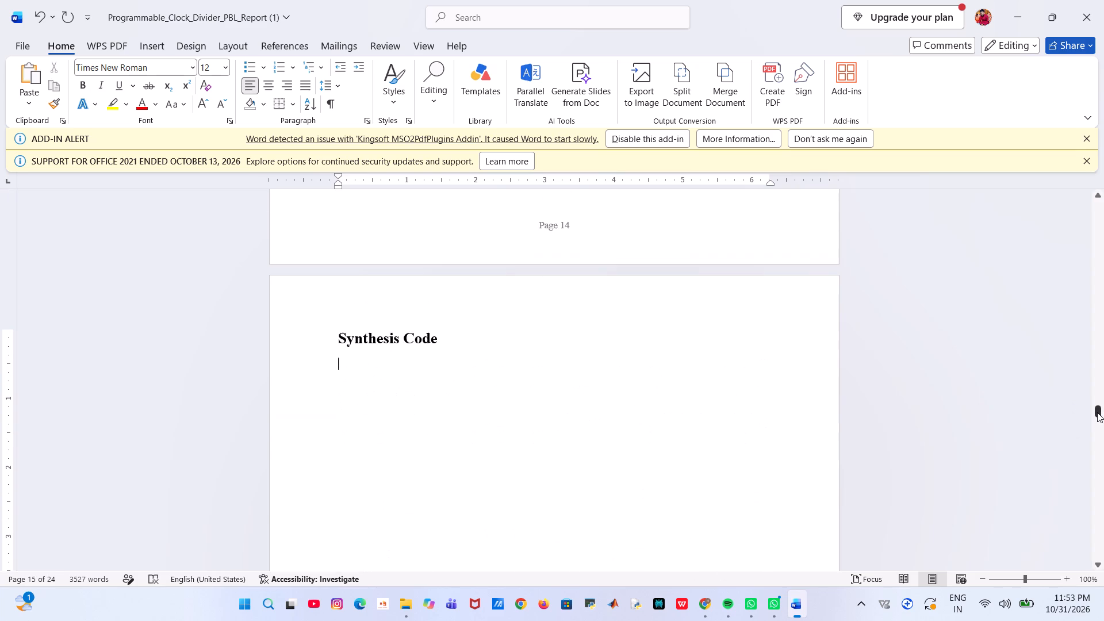
pyautogui.hotkey('ctrl', 'v')
pyautogui.click(1097, 412)
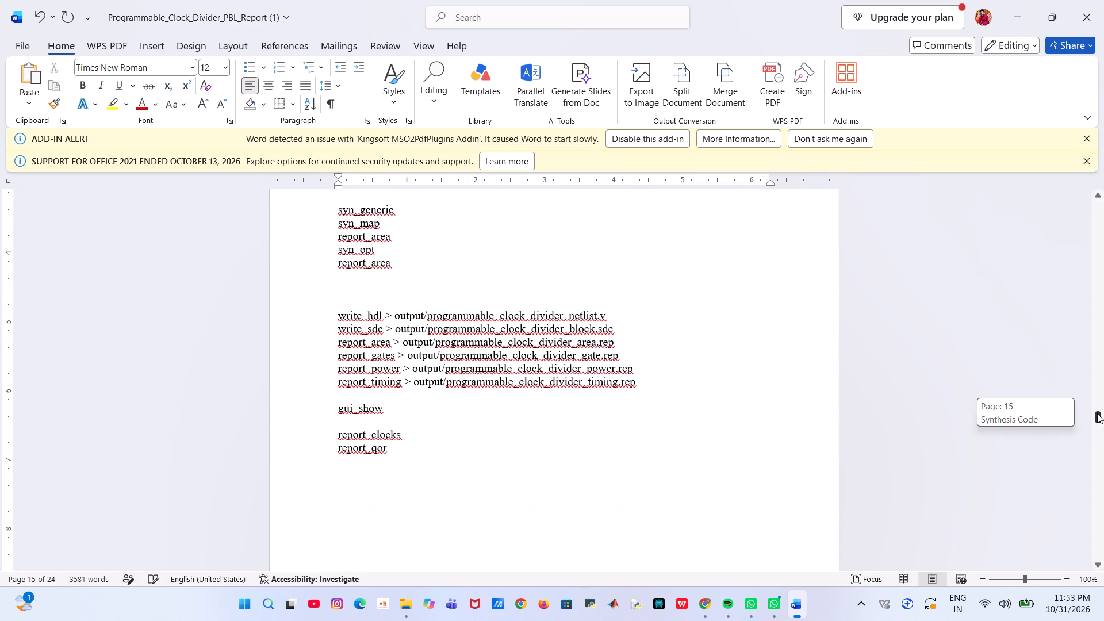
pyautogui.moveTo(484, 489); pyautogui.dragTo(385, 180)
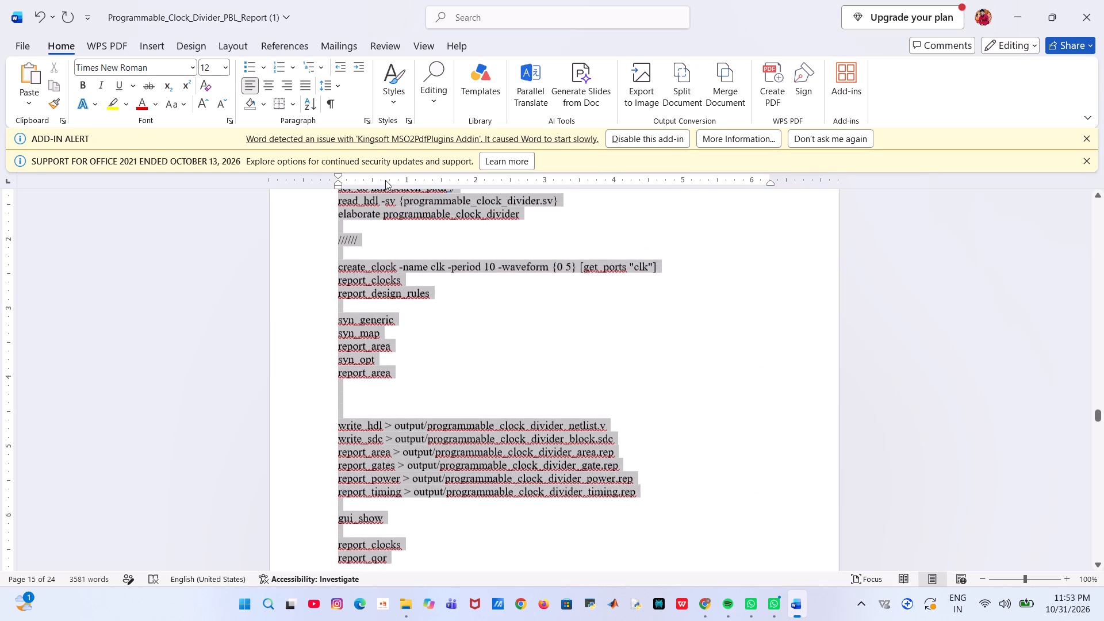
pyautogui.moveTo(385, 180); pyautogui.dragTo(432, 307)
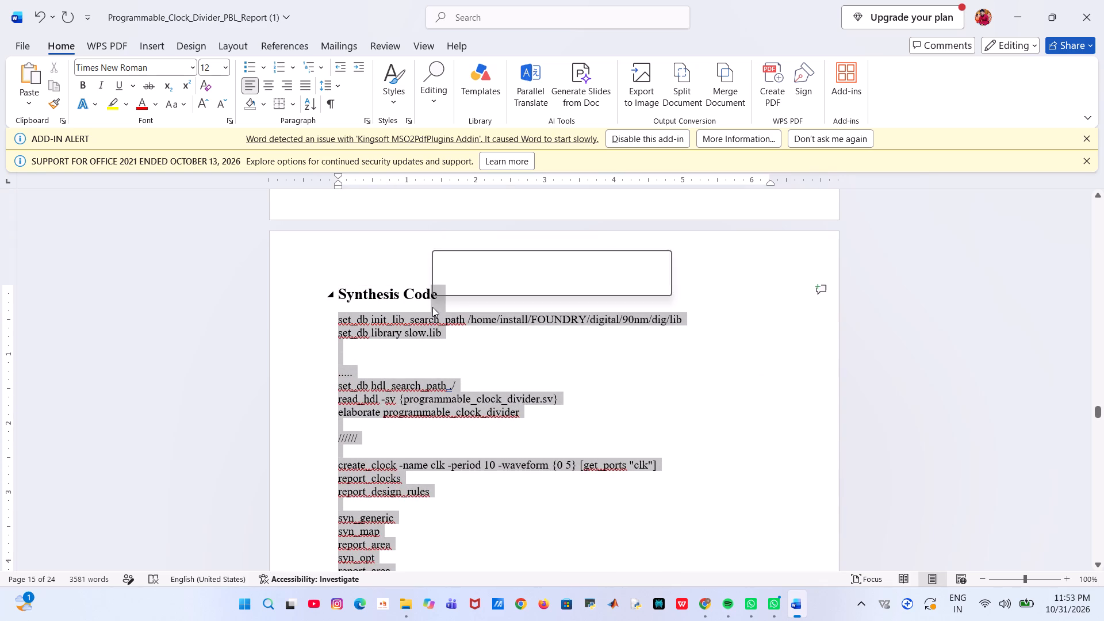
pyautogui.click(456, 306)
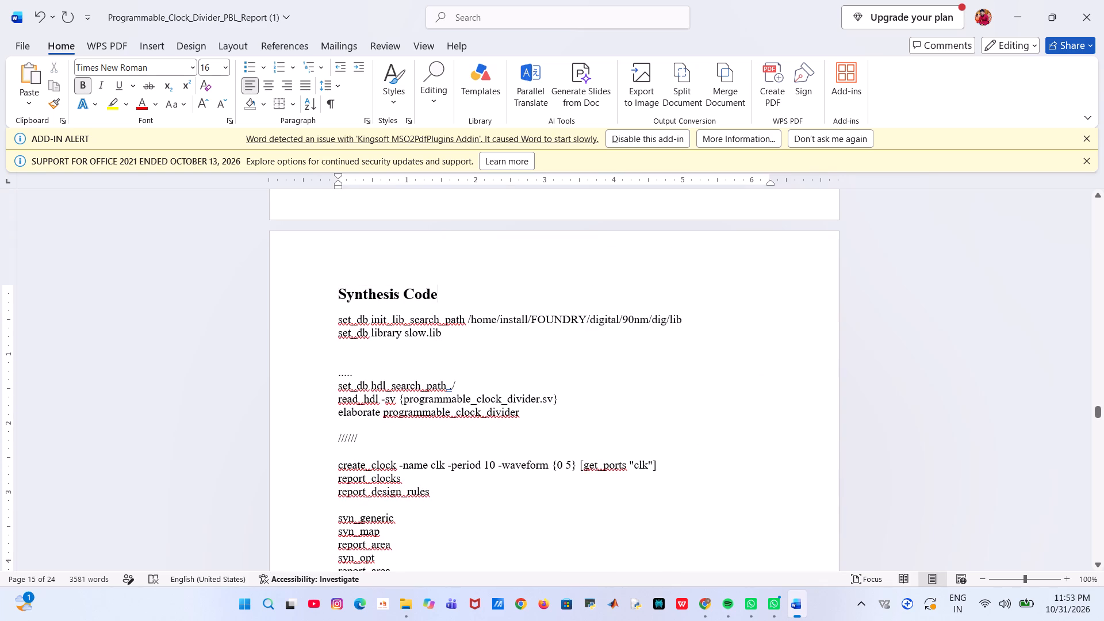
# Add a first line reading "genus" above the set_db init_lib_search_path command under Synthesis Code.
pyautogui.click(335, 320)
pyautogui.press('Return')
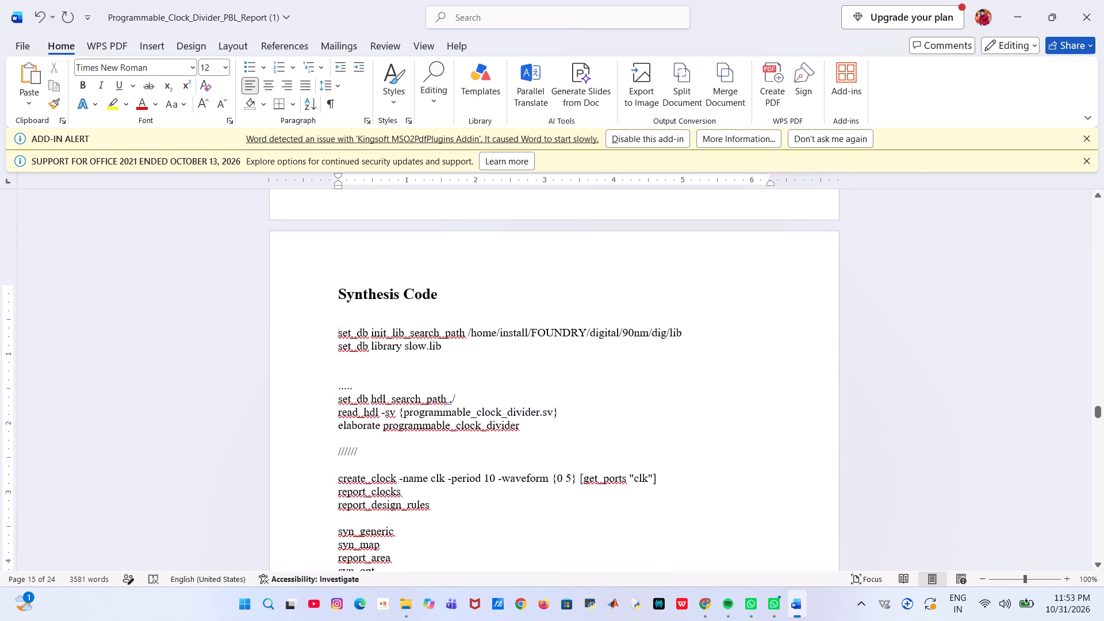
pyautogui.click(340, 321)
pyautogui.press('h')
pyautogui.press('BackSpace')
pyautogui.write('genus')
# Set the line spacing of the whole synthesis script, from genus to report_qor, to 1.15.
pyautogui.moveTo(336, 319); pyautogui.dragTo(450, 583)
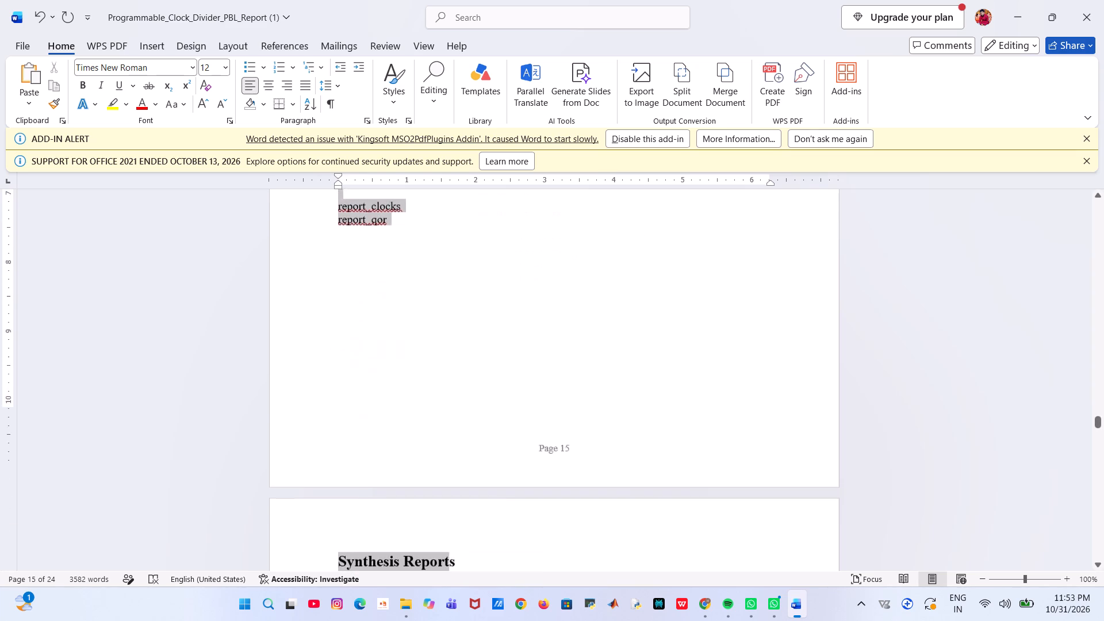
pyautogui.moveTo(450, 583); pyautogui.dragTo(481, 431)
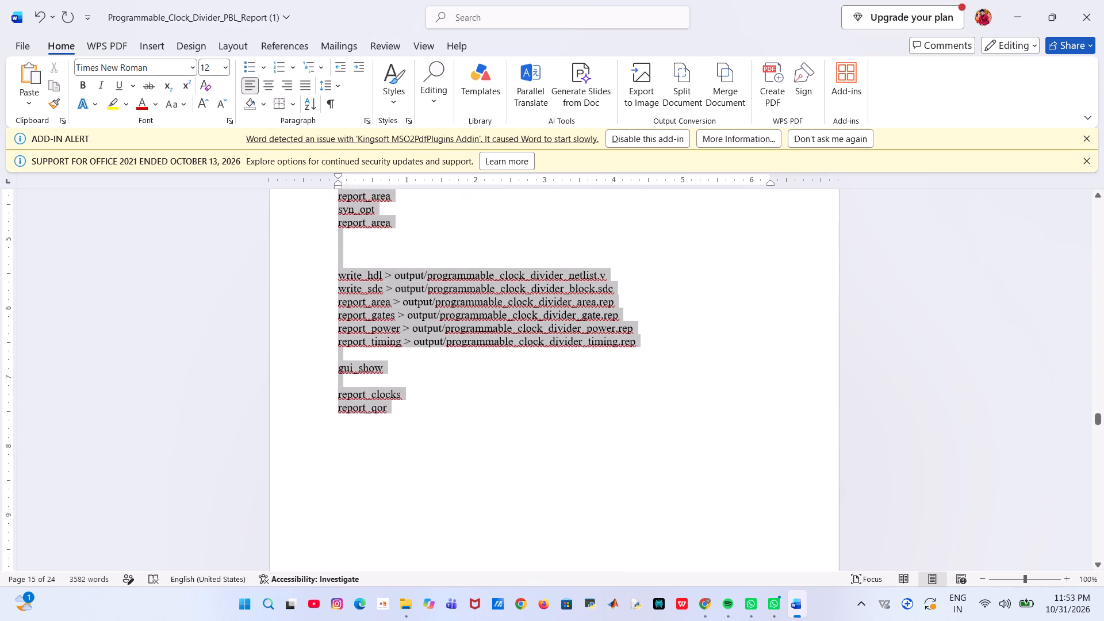
pyautogui.moveTo(481, 431); pyautogui.dragTo(483, 430)
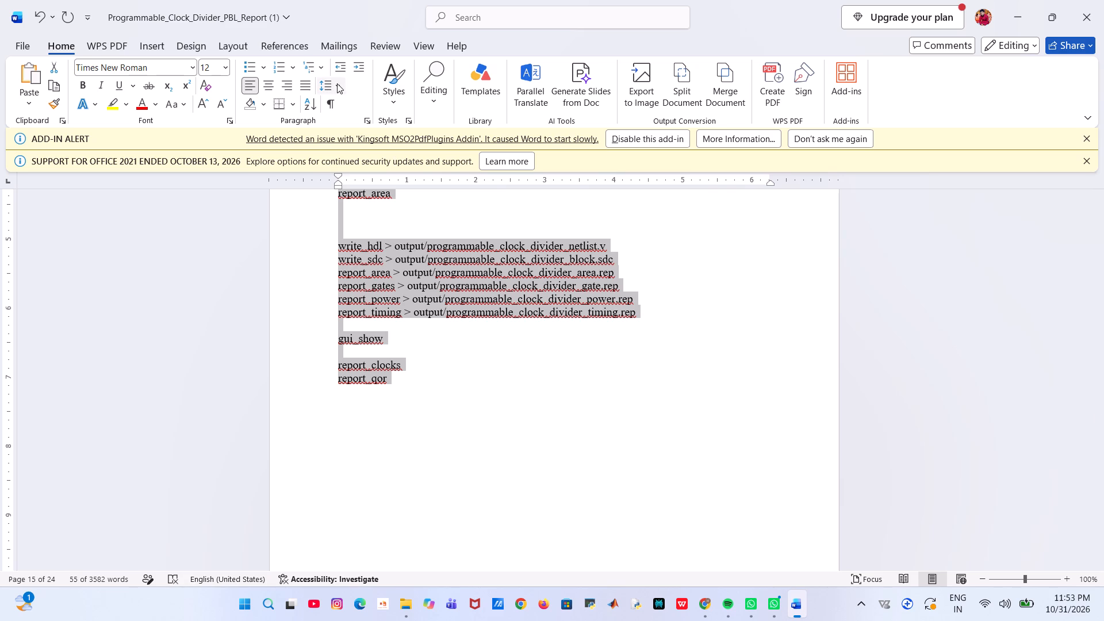
pyautogui.click(337, 83)
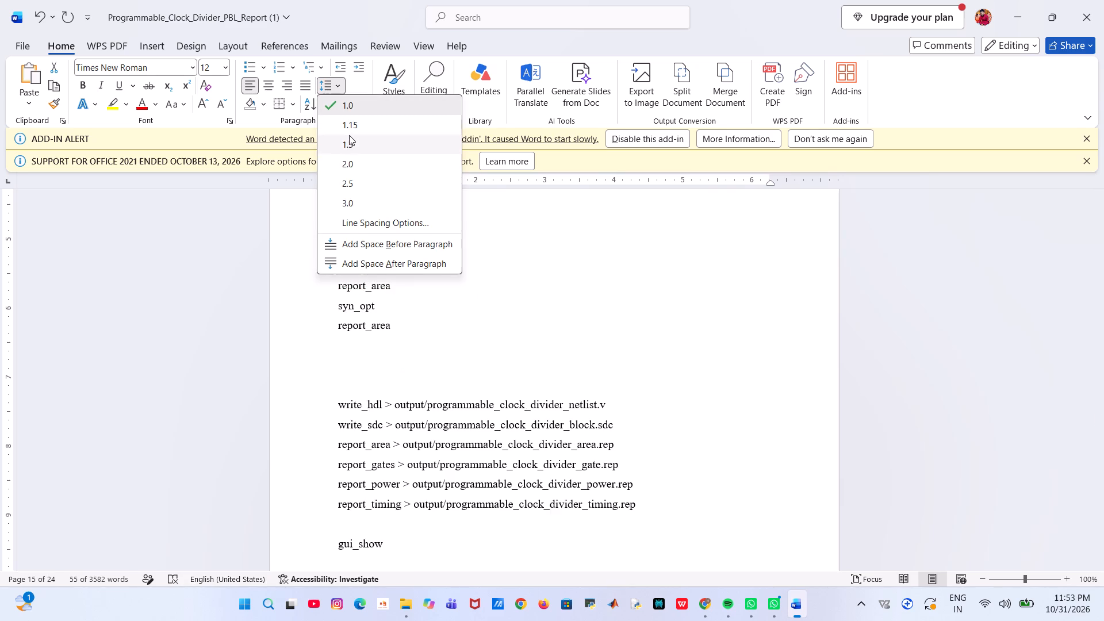
pyautogui.click(352, 129)
pyautogui.click(712, 271)
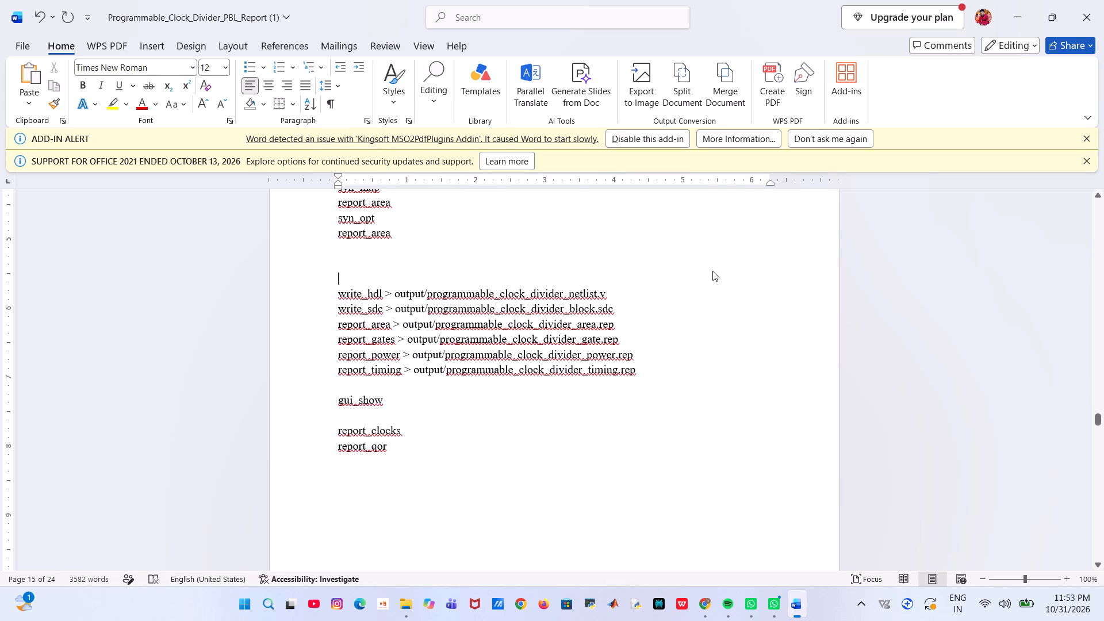
# Insert an empty heading line before the Conclusion heading to open a new page after the Power Report explanation.
pyautogui.moveTo(1098, 420); pyautogui.dragTo(1099, 424)
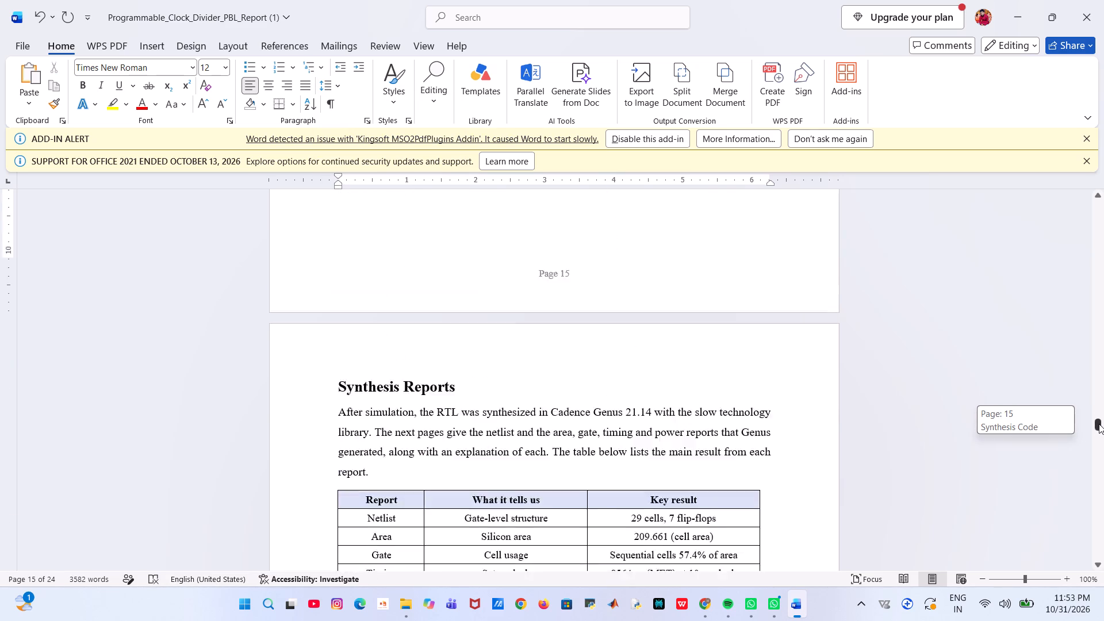
pyautogui.moveTo(1099, 424); pyautogui.dragTo(1101, 428)
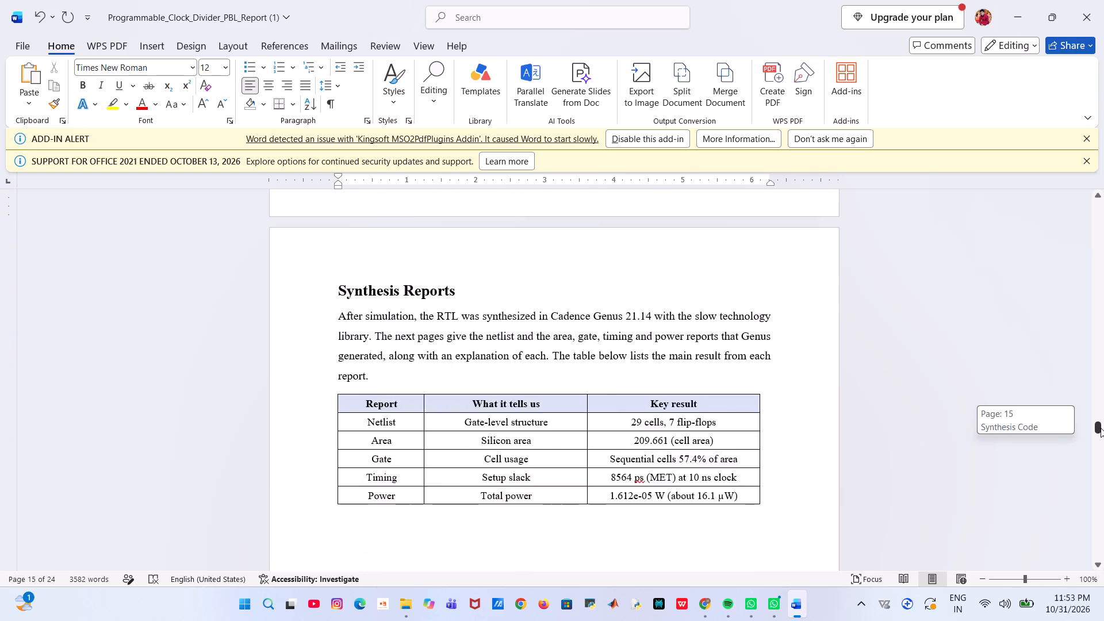
pyautogui.moveTo(1101, 428); pyautogui.dragTo(1098, 428)
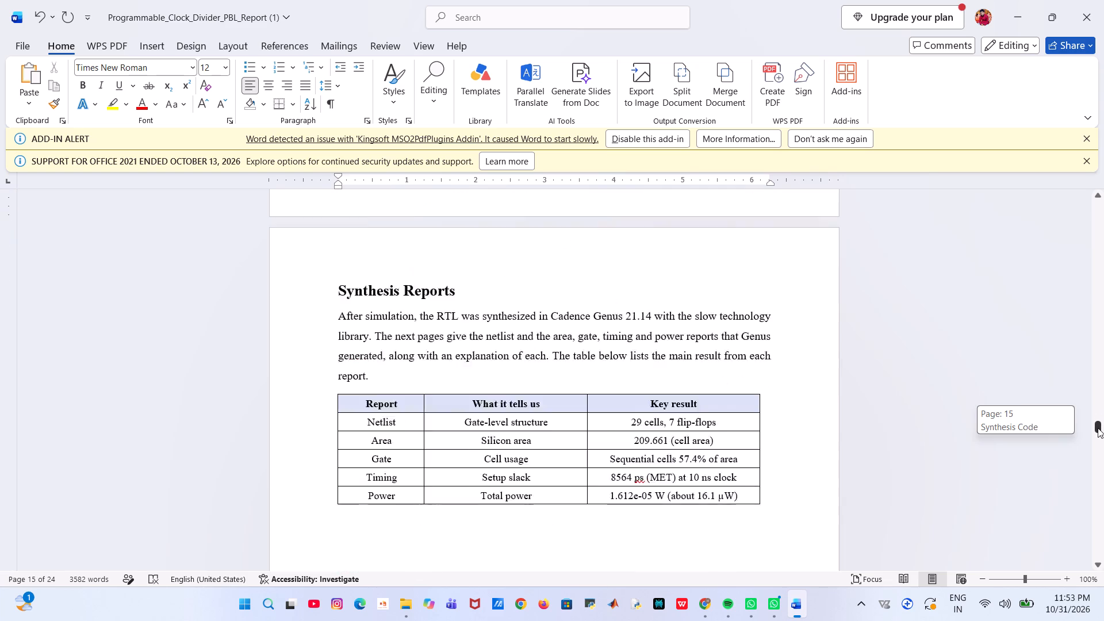
pyautogui.moveTo(1098, 428); pyautogui.dragTo(1103, 458)
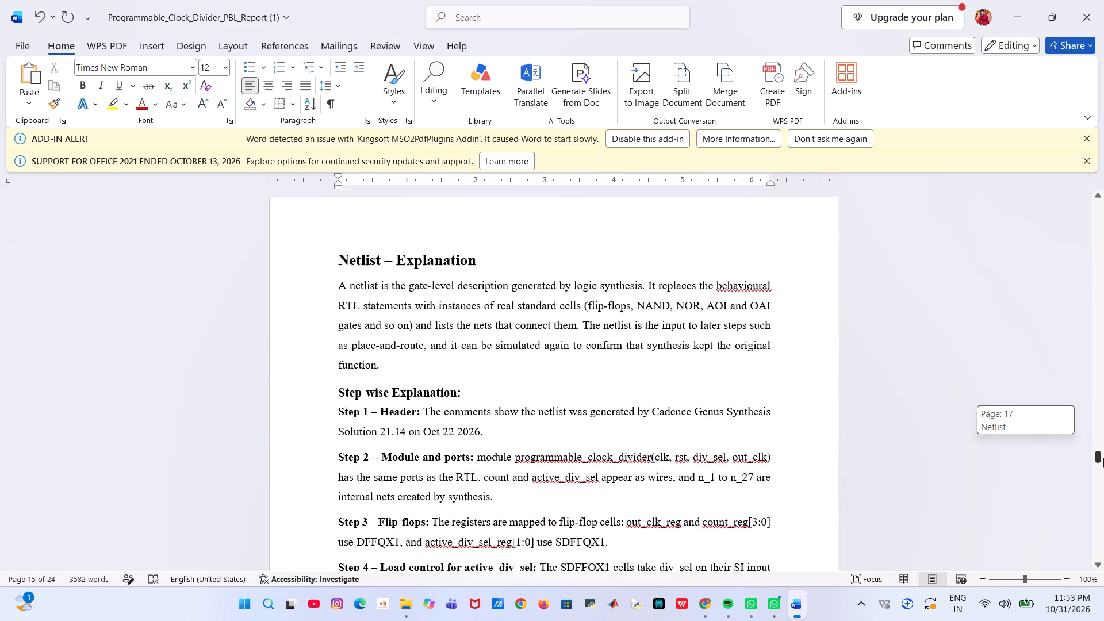
pyautogui.moveTo(1103, 458); pyautogui.dragTo(1103, 489)
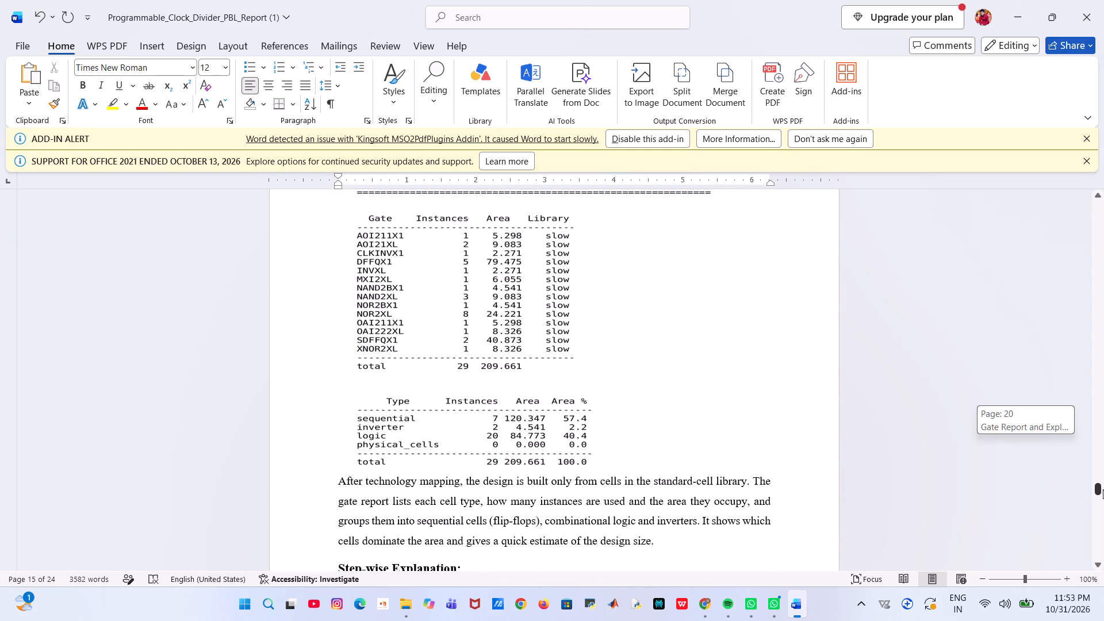
pyautogui.moveTo(1103, 489); pyautogui.dragTo(1101, 515)
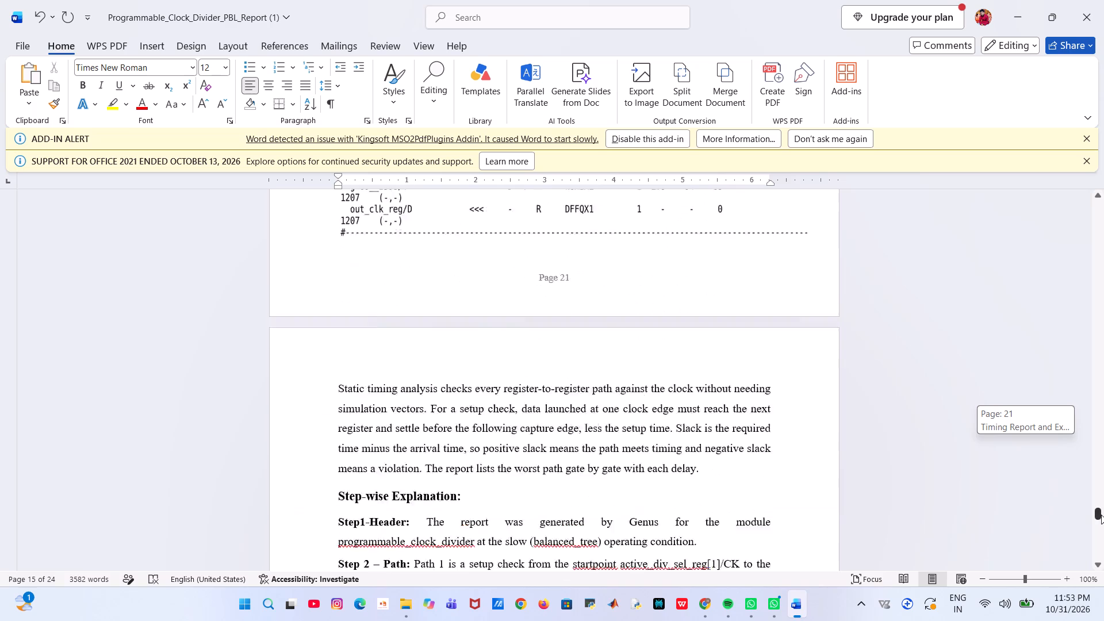
pyautogui.moveTo(1101, 515); pyautogui.dragTo(1100, 541)
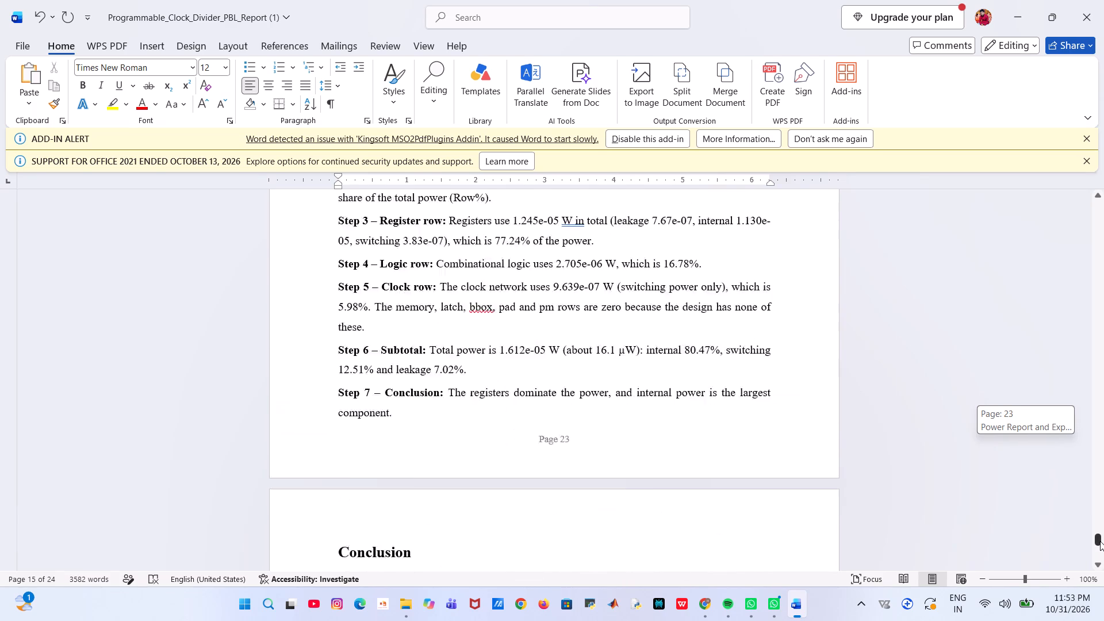
pyautogui.moveTo(1100, 541); pyautogui.dragTo(1100, 539)
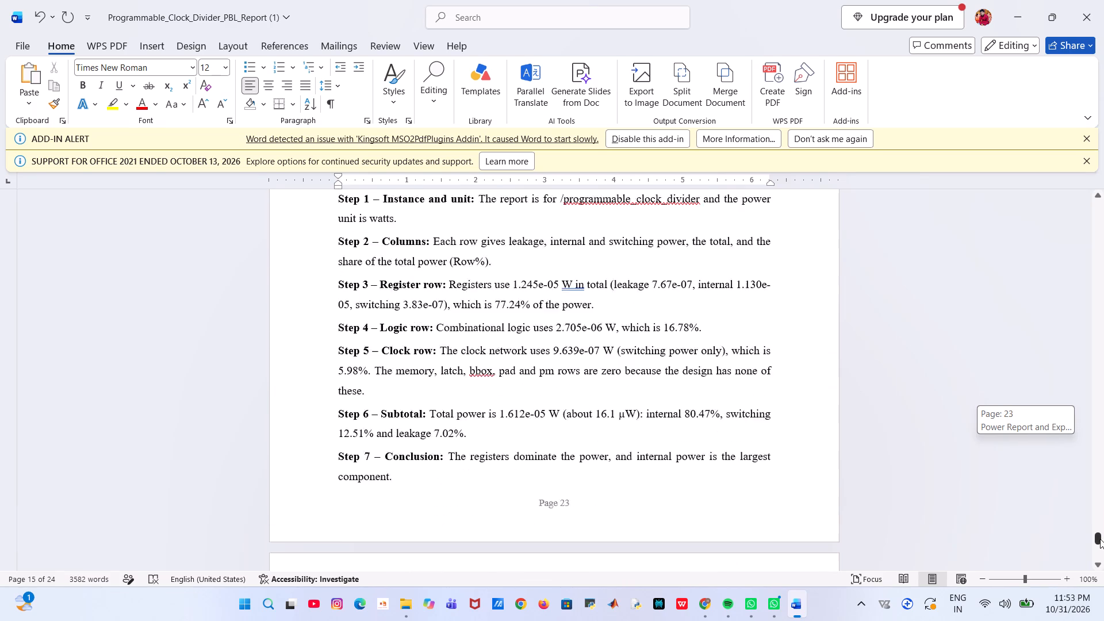
pyautogui.moveTo(1100, 539); pyautogui.dragTo(1100, 542)
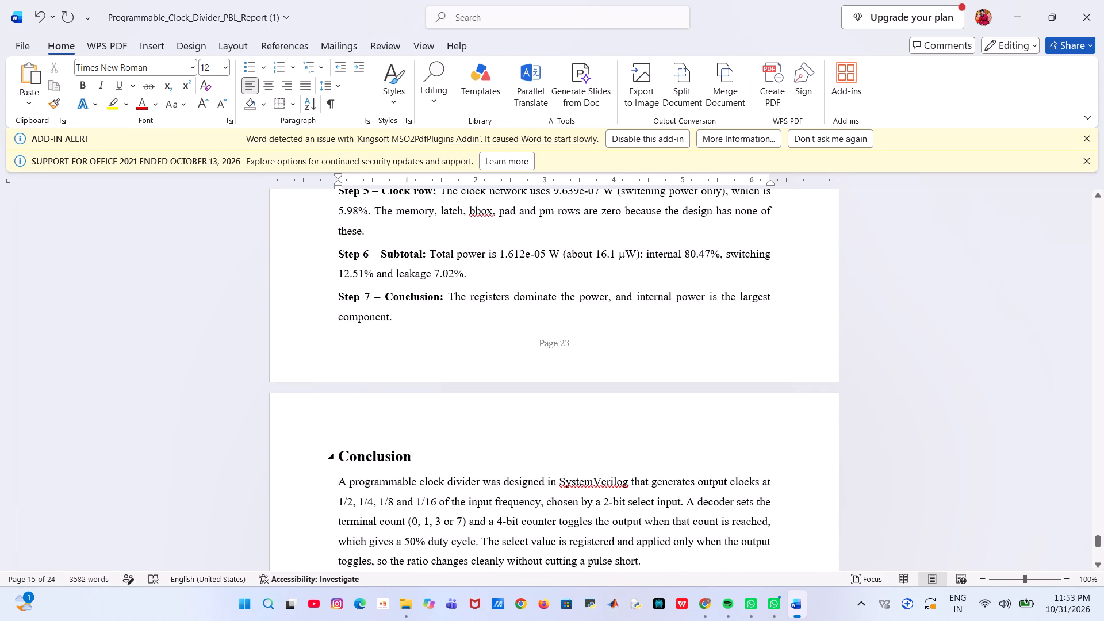
pyautogui.click(336, 453)
pyautogui.press('Return')
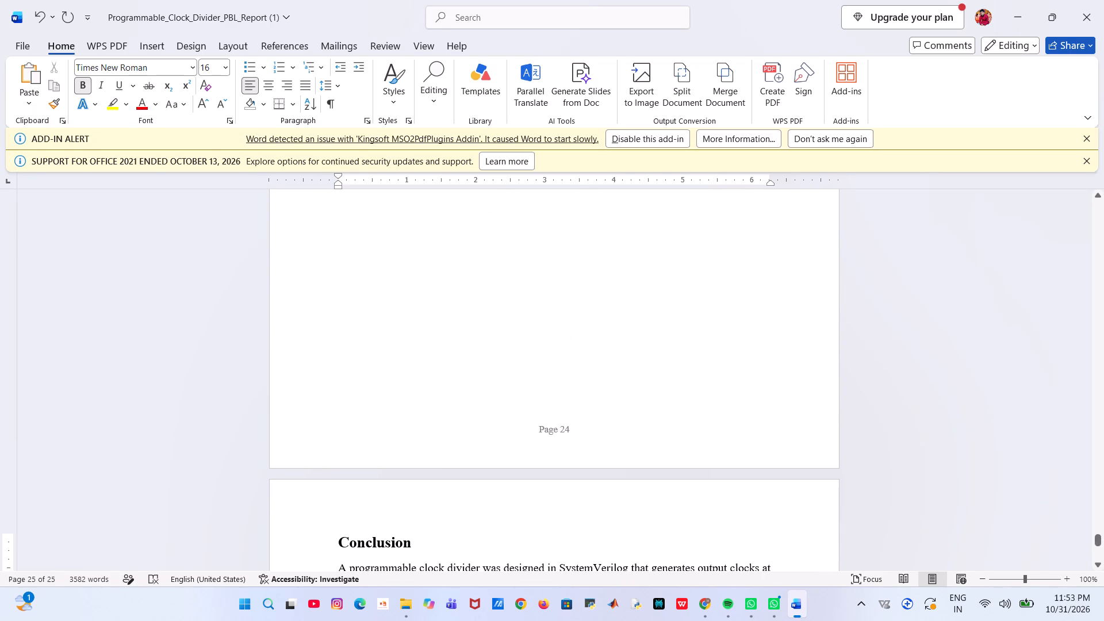
# Copy the word "Synthesis" from the Synthesis Reports heading.
pyautogui.moveTo(1101, 541); pyautogui.dragTo(1101, 527)
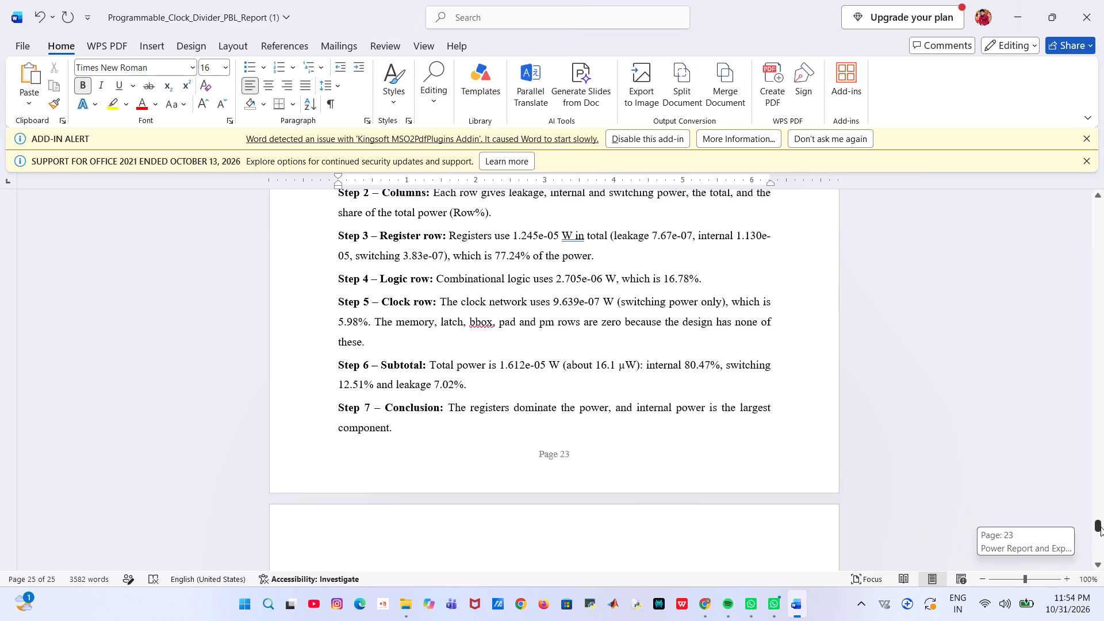
pyautogui.moveTo(1101, 527); pyautogui.dragTo(1098, 481)
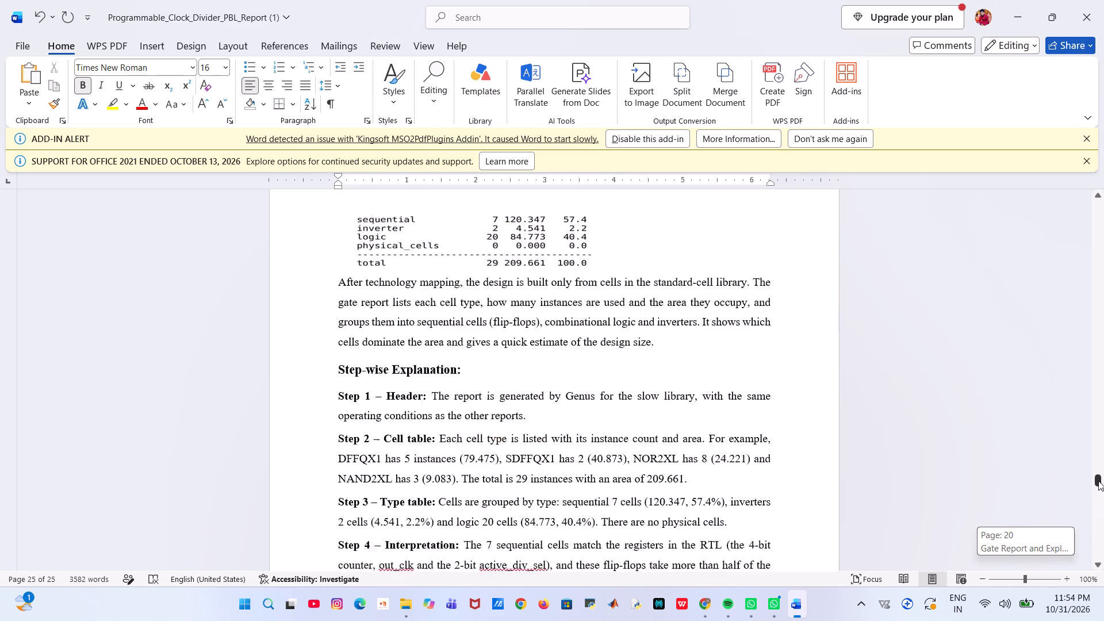
pyautogui.moveTo(1098, 481); pyautogui.dragTo(1093, 432)
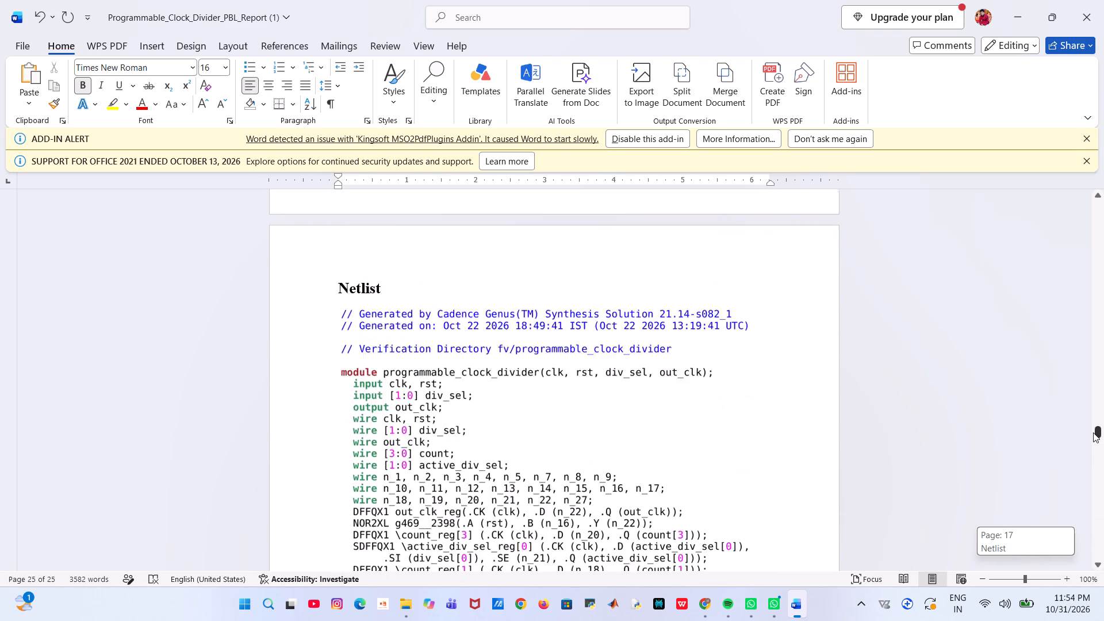
pyautogui.moveTo(1093, 432); pyautogui.dragTo(1091, 332)
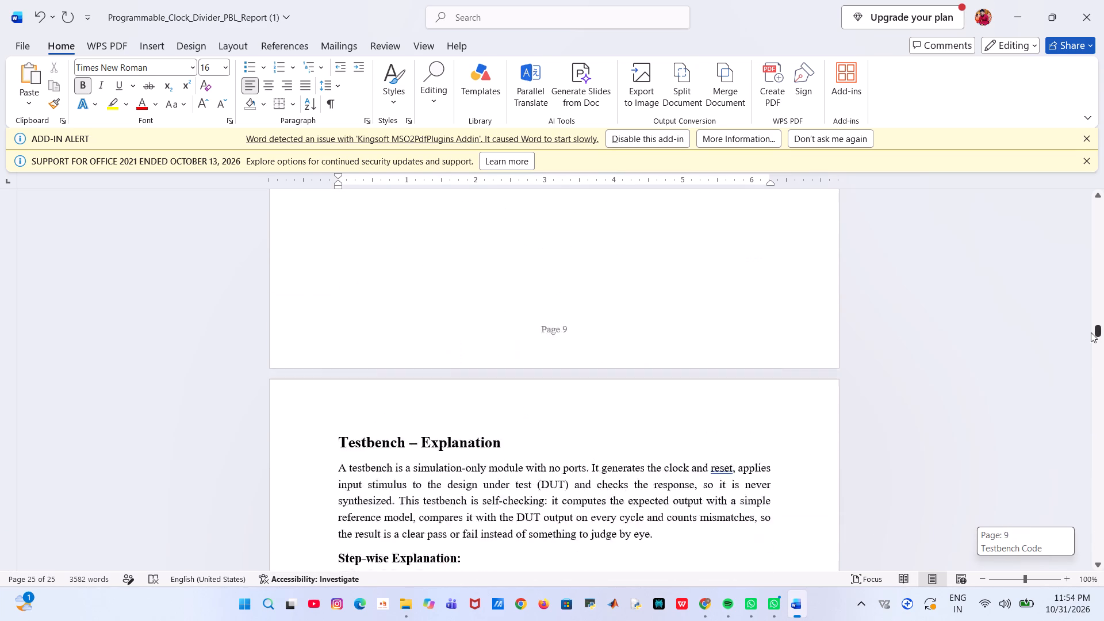
pyautogui.moveTo(1091, 332); pyautogui.dragTo(1101, 416)
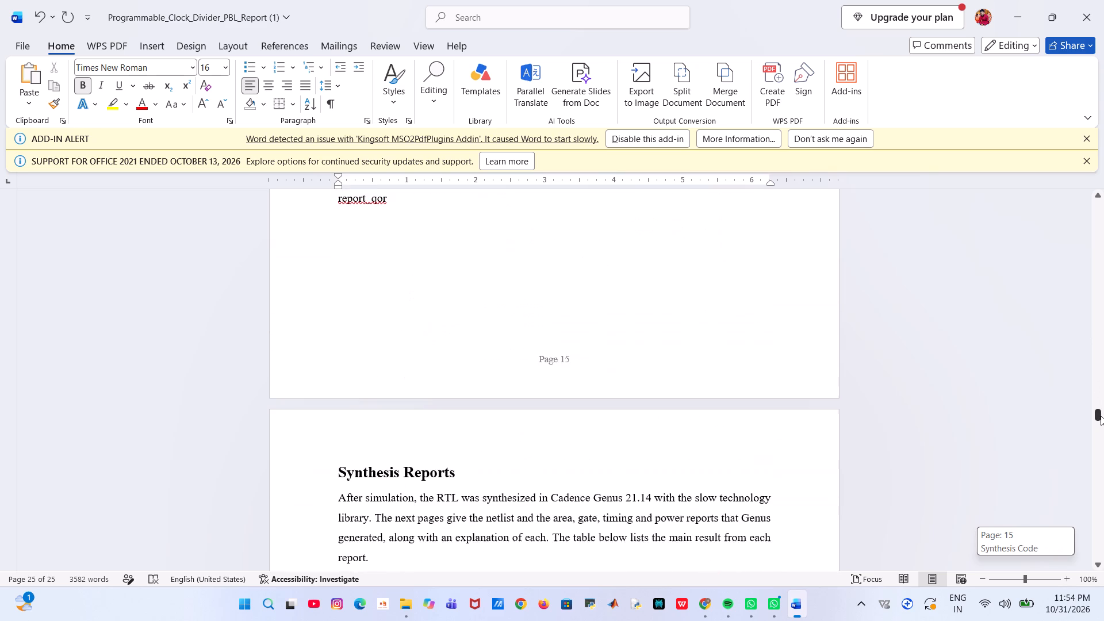
pyautogui.moveTo(1101, 416); pyautogui.dragTo(1098, 414)
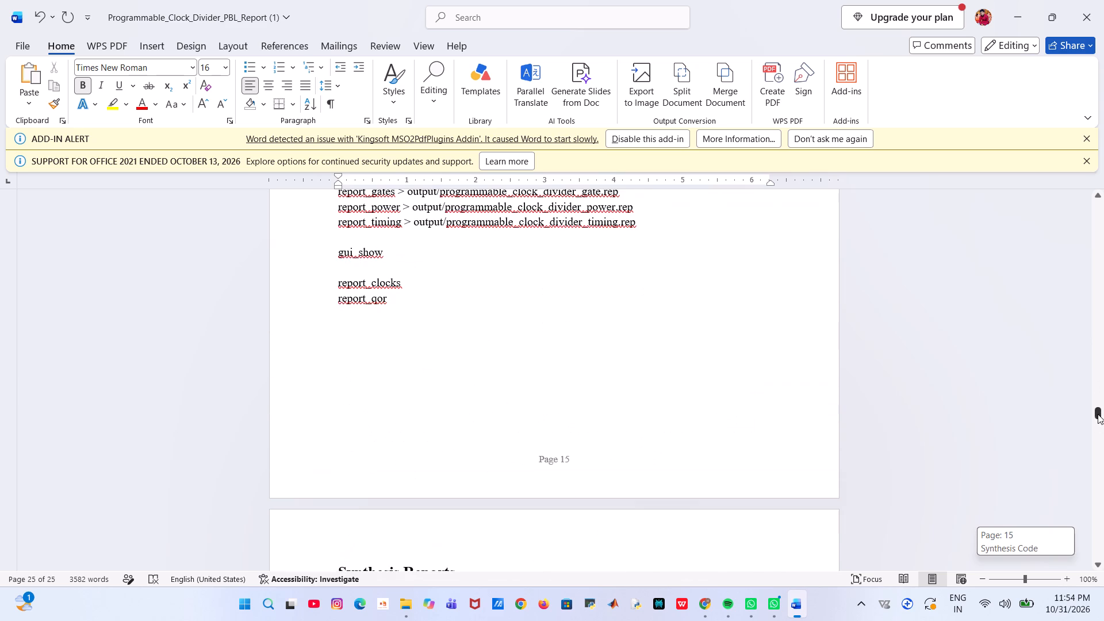
pyautogui.moveTo(1098, 414); pyautogui.dragTo(1098, 417)
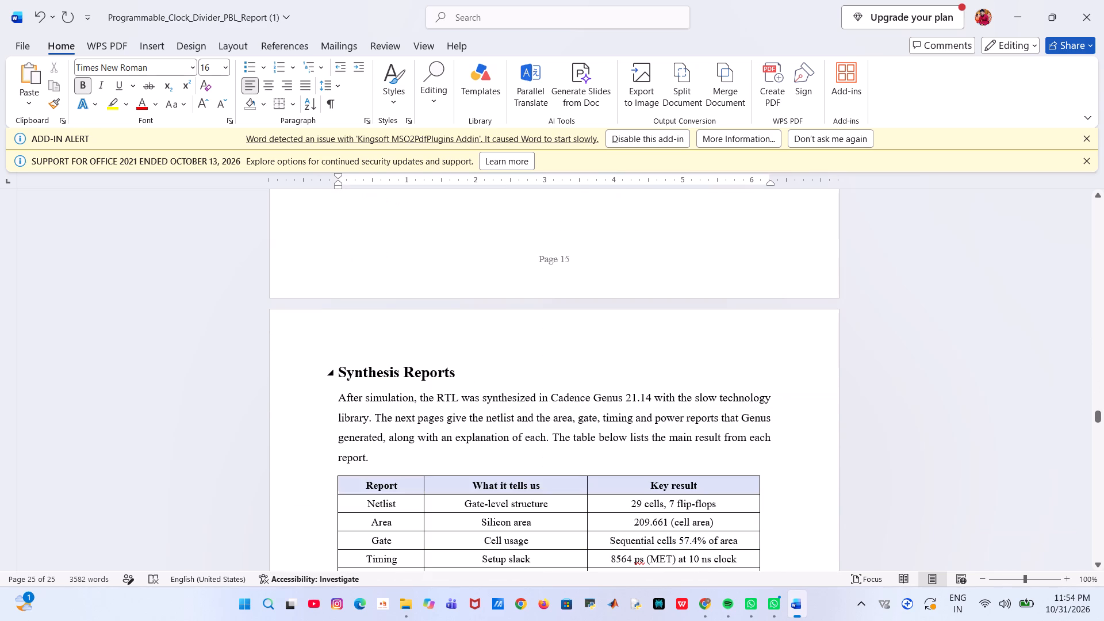
pyautogui.moveTo(404, 375); pyautogui.dragTo(334, 372)
pyautogui.hotkey('ctrl', 'c')
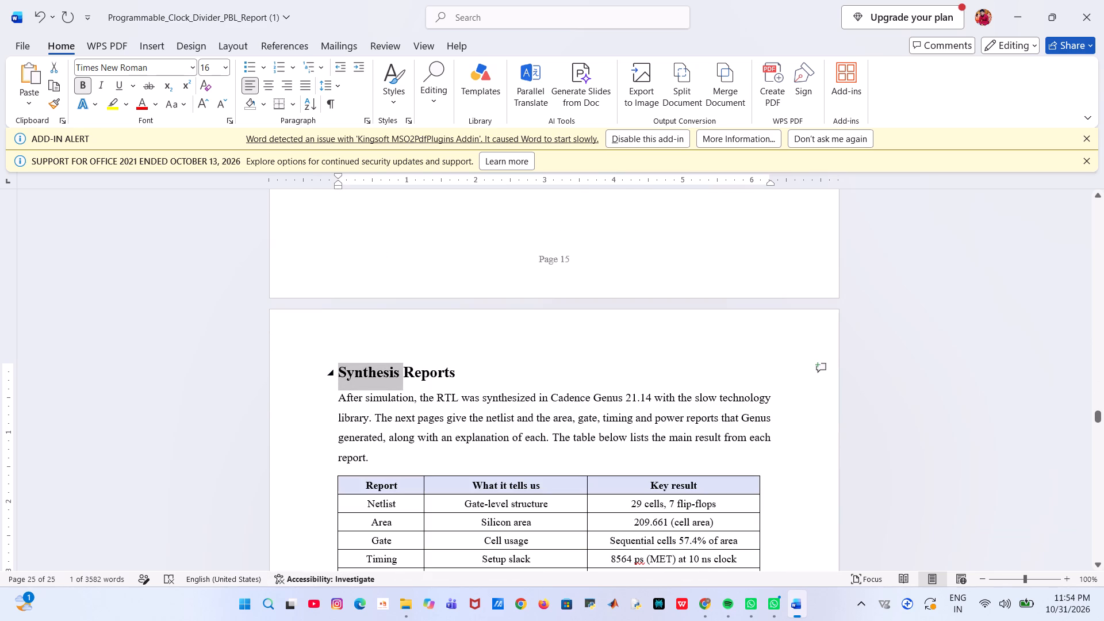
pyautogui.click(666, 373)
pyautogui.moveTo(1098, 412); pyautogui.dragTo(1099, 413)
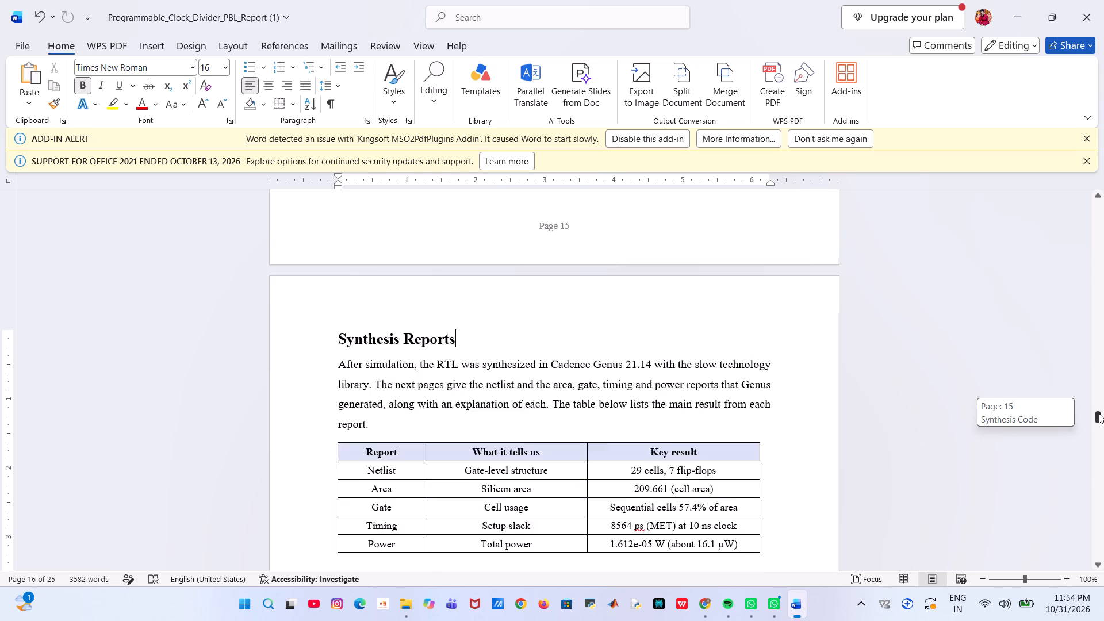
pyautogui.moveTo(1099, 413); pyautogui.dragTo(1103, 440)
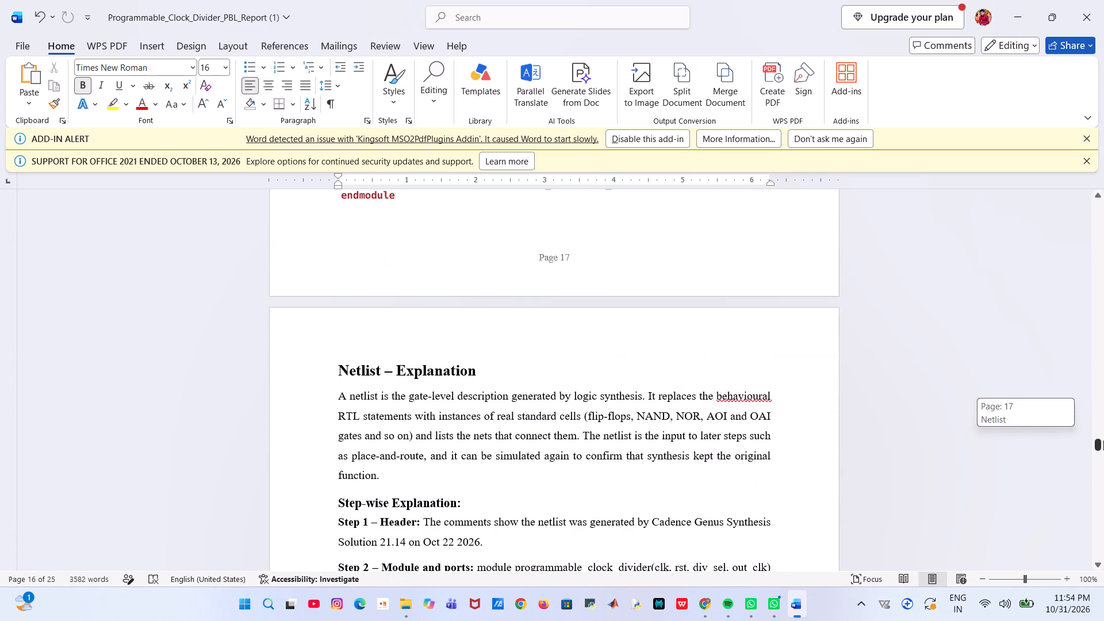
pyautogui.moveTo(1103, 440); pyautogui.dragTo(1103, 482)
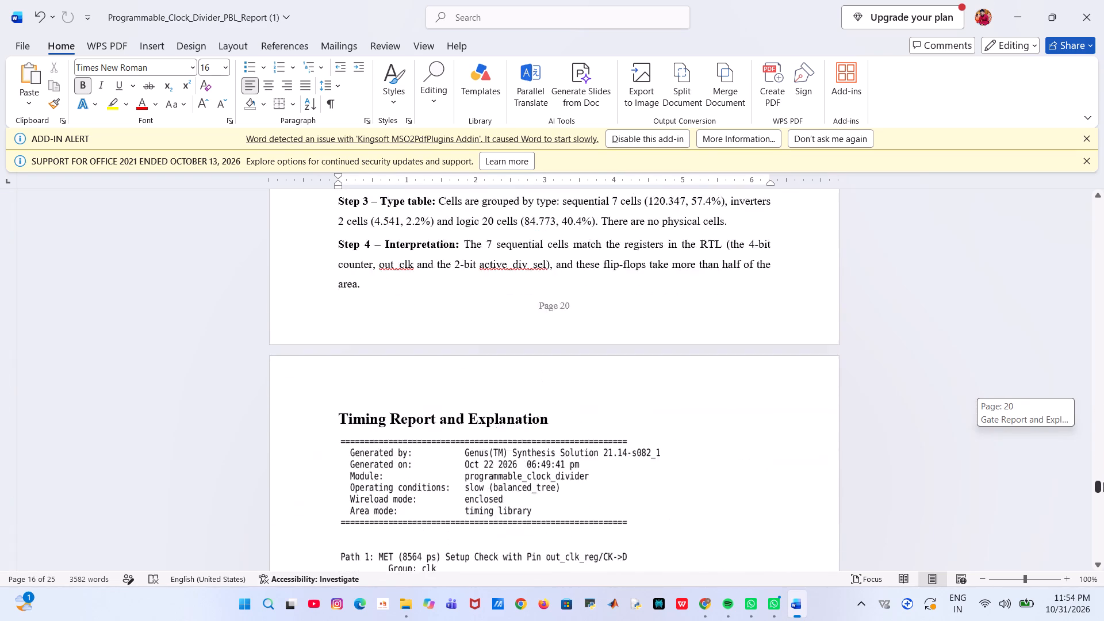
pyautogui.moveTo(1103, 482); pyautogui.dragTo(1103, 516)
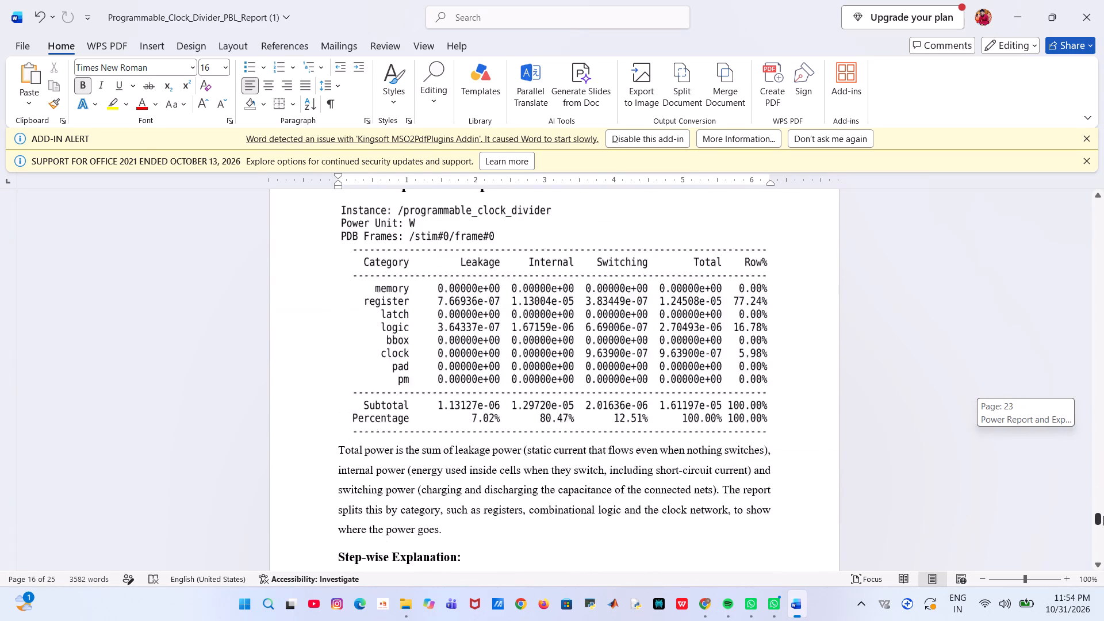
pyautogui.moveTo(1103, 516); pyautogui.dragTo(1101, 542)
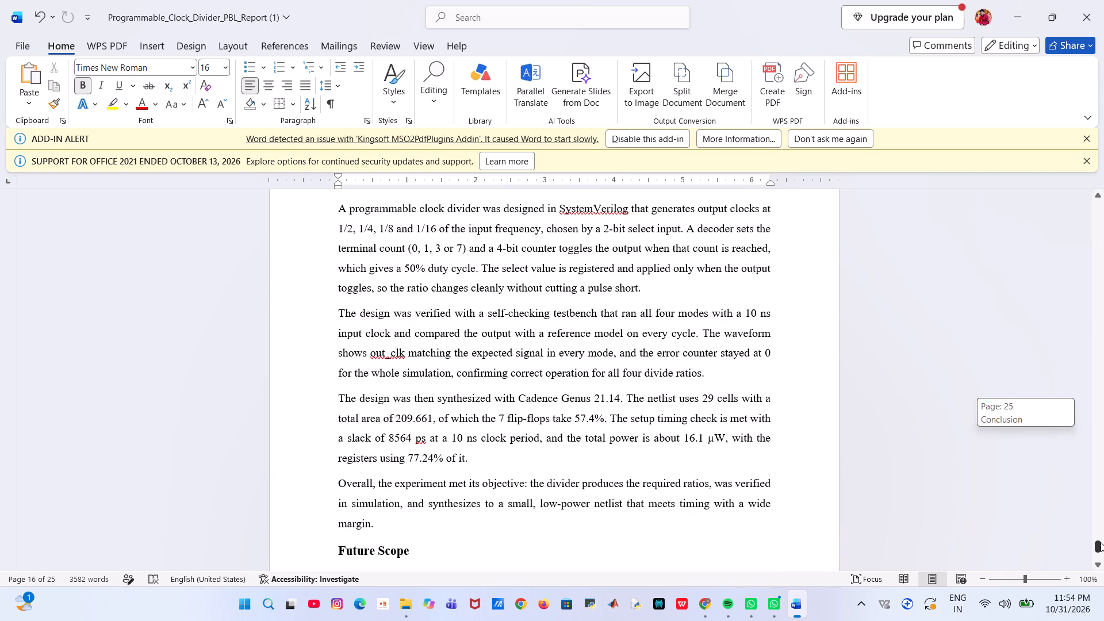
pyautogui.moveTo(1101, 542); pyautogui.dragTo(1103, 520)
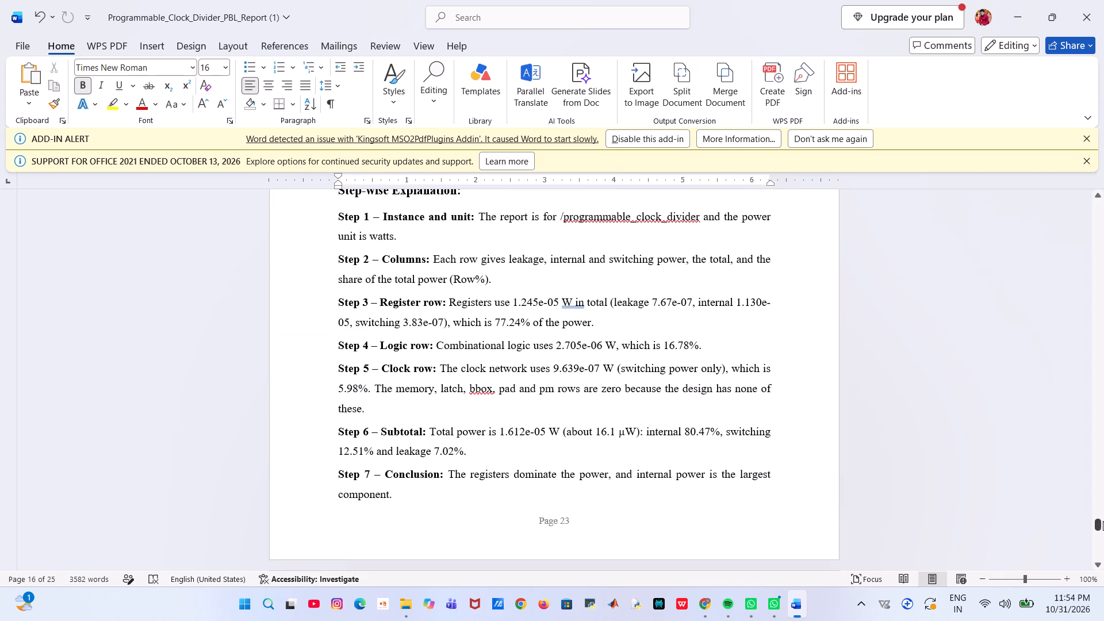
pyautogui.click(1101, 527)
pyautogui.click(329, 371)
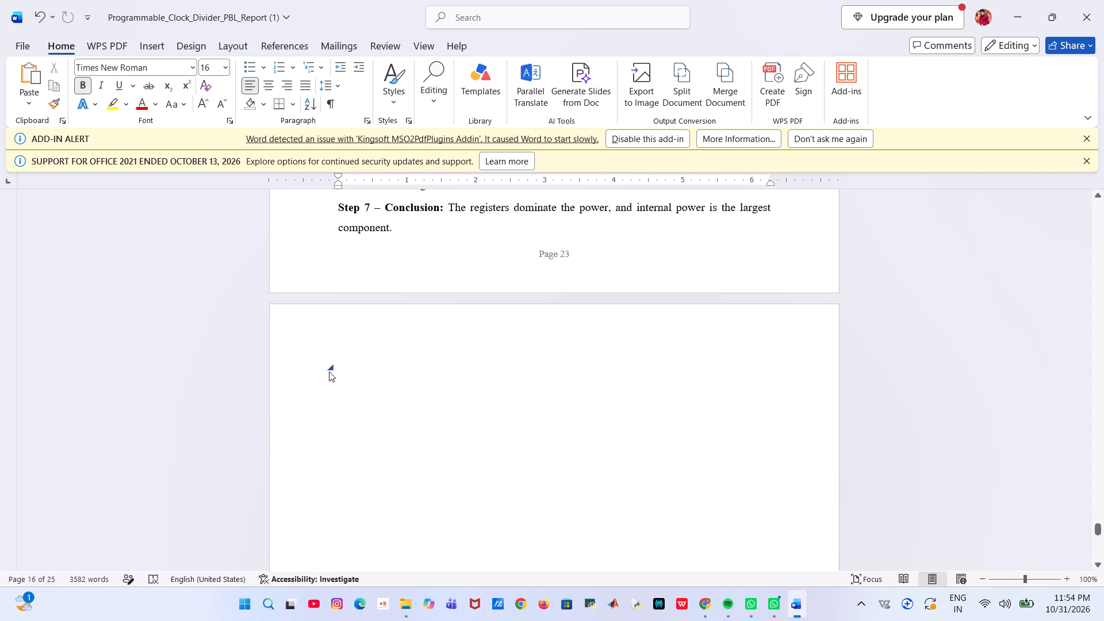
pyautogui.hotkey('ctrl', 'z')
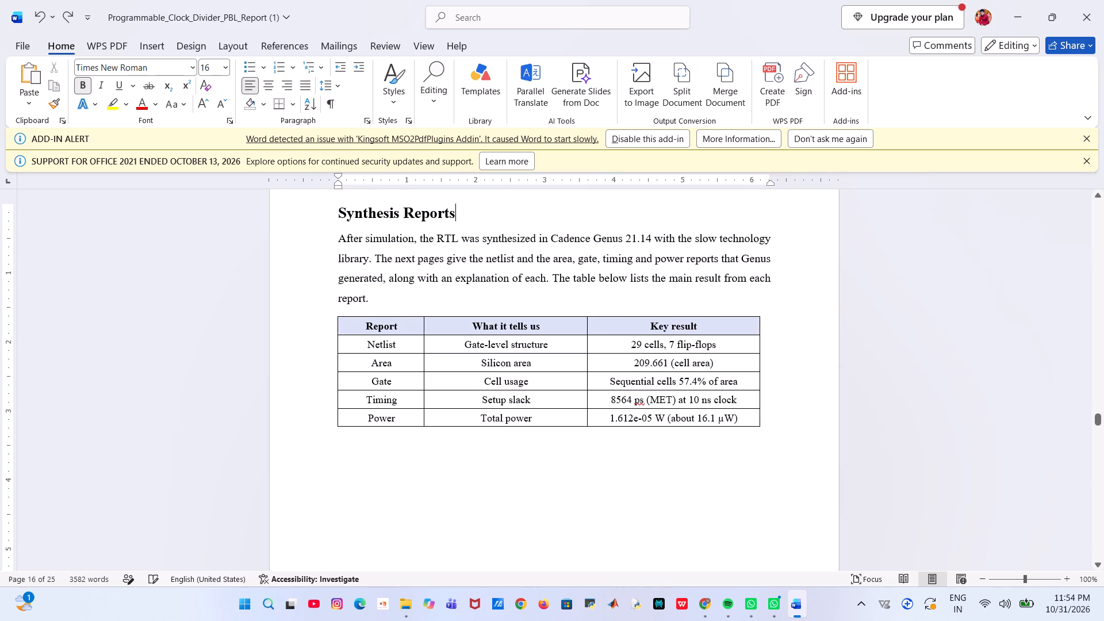
# Fill the empty heading before the Conclusion with the copied word plus "Result", reading "Synthesis Result", and start a body line below it.
pyautogui.moveTo(1093, 417); pyautogui.dragTo(1099, 428)
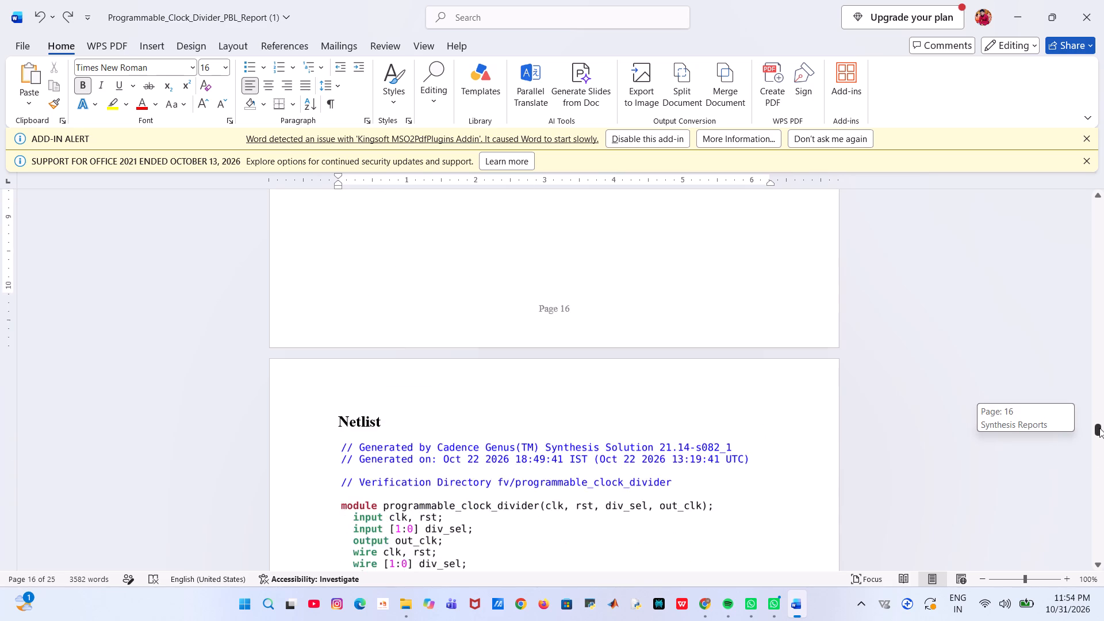
pyautogui.moveTo(1099, 428); pyautogui.dragTo(1097, 493)
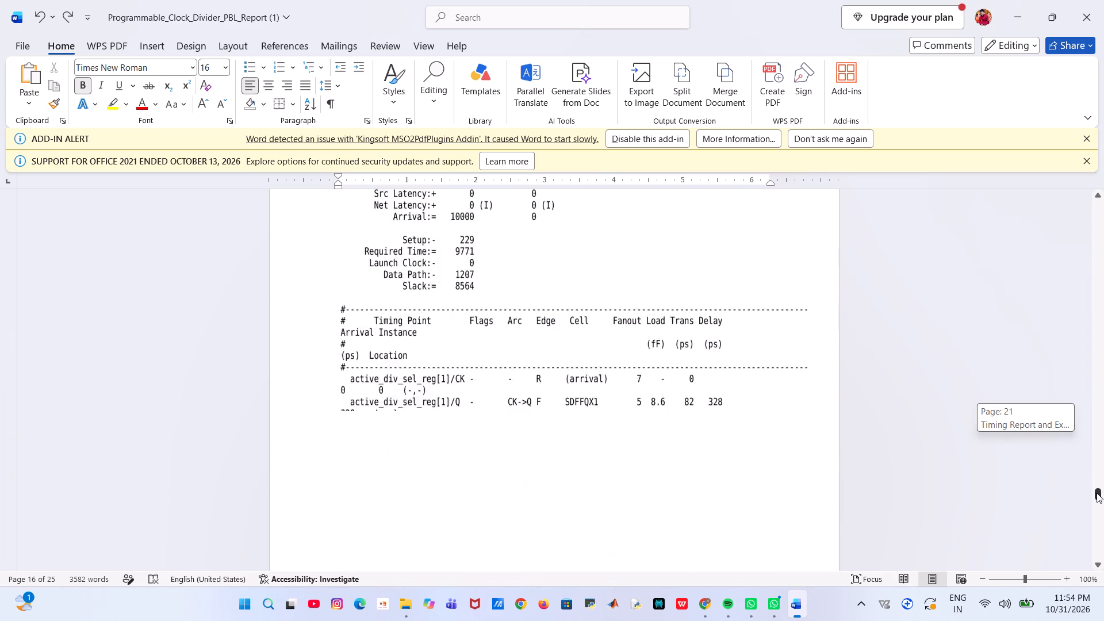
pyautogui.moveTo(1097, 493); pyautogui.dragTo(1103, 522)
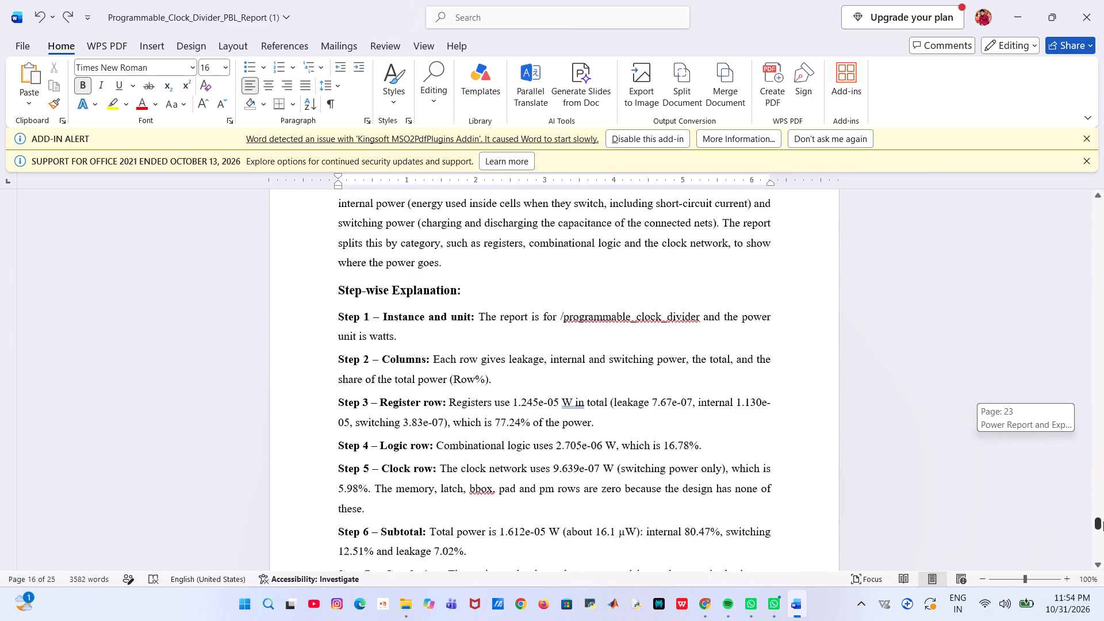
pyautogui.moveTo(1103, 522); pyautogui.dragTo(1103, 542)
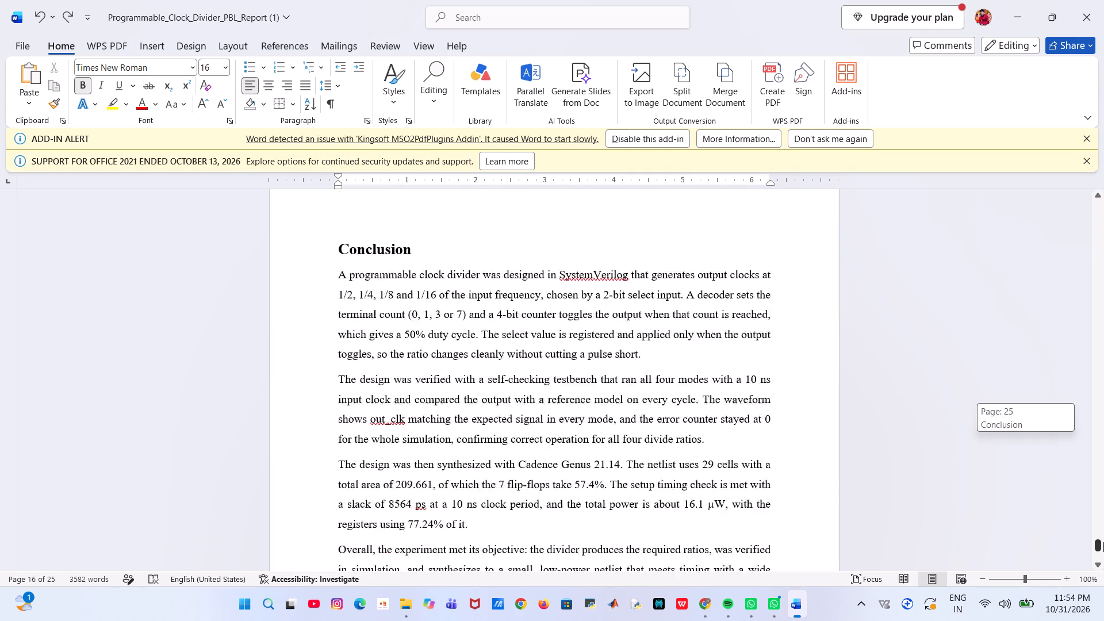
pyautogui.moveTo(1103, 542); pyautogui.dragTo(1103, 524)
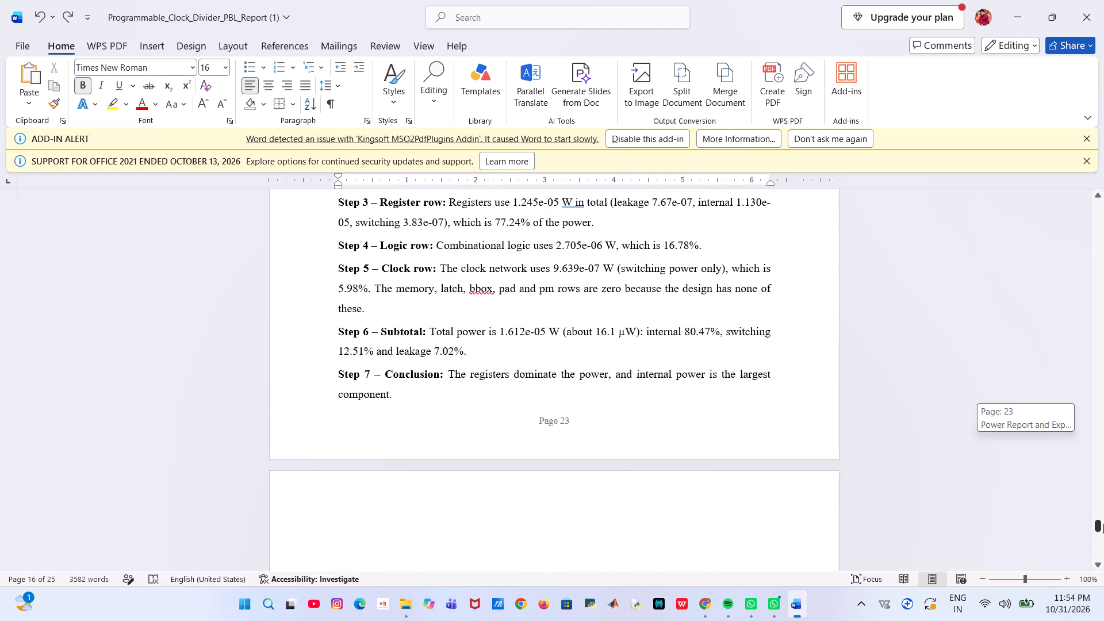
pyautogui.moveTo(1103, 524); pyautogui.dragTo(1103, 524)
pyautogui.click(344, 525)
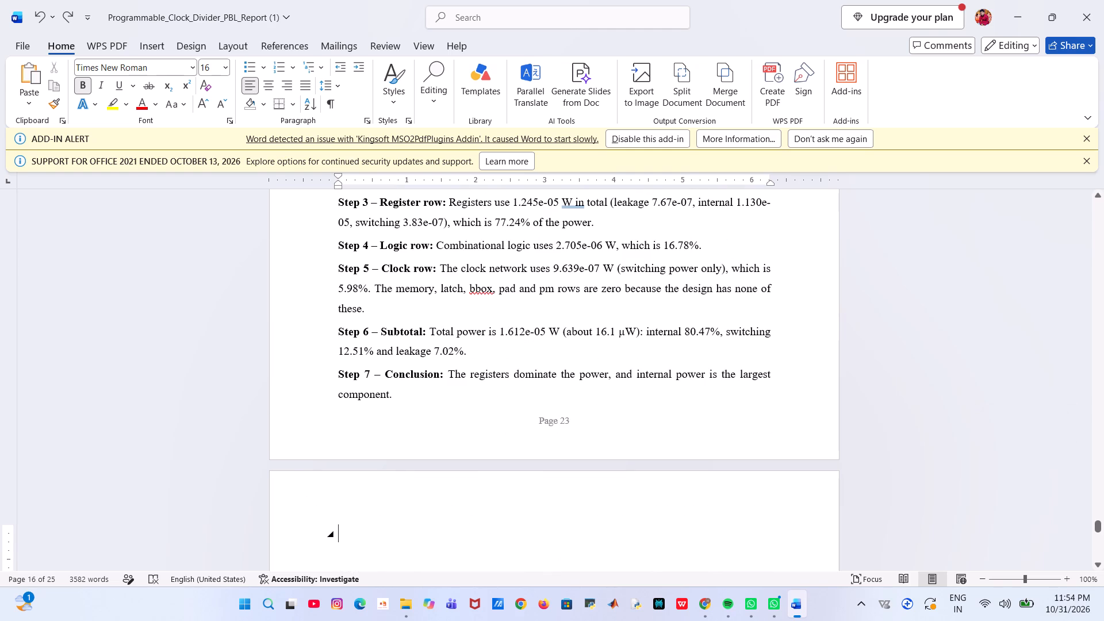
pyautogui.hotkey('ctrl', 'v')
pyautogui.press('r')
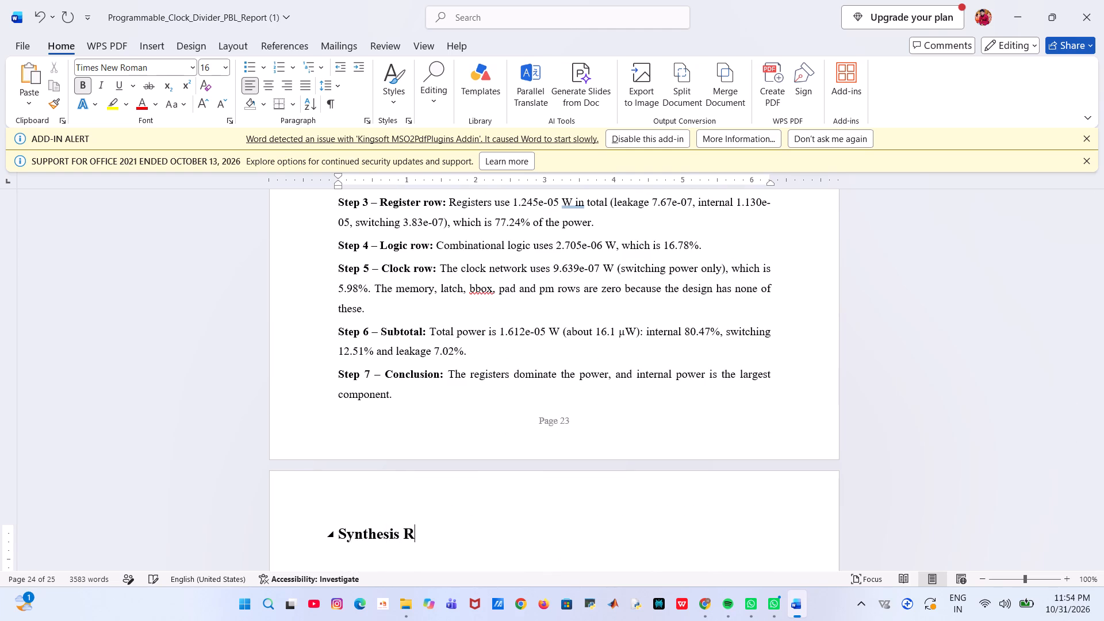
pyautogui.write('esult')
pyautogui.press('space')
pyautogui.press('Return')
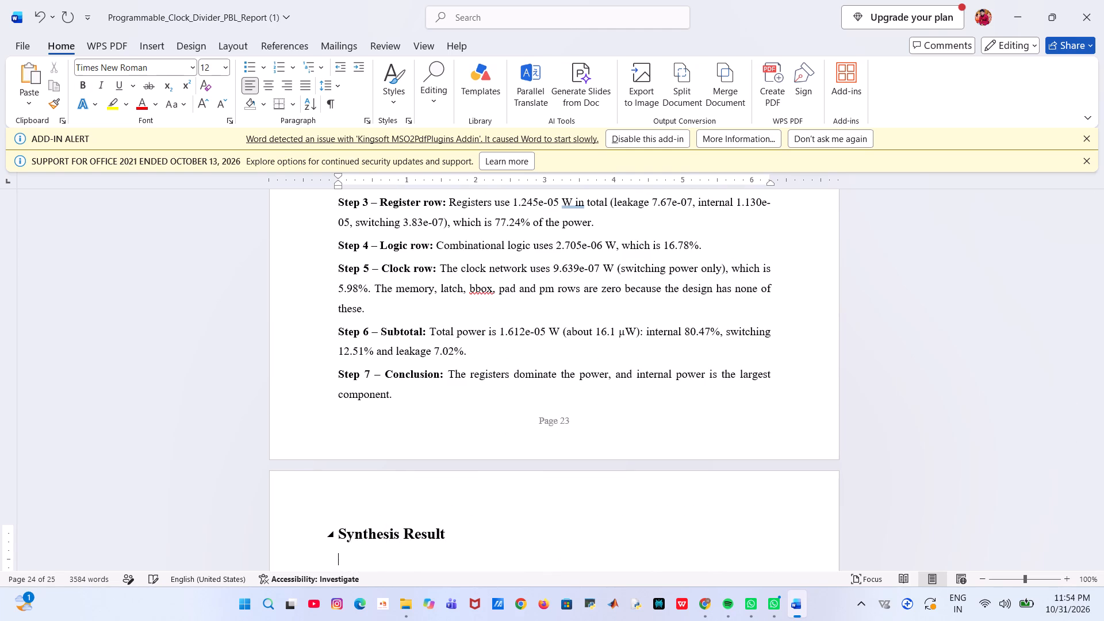
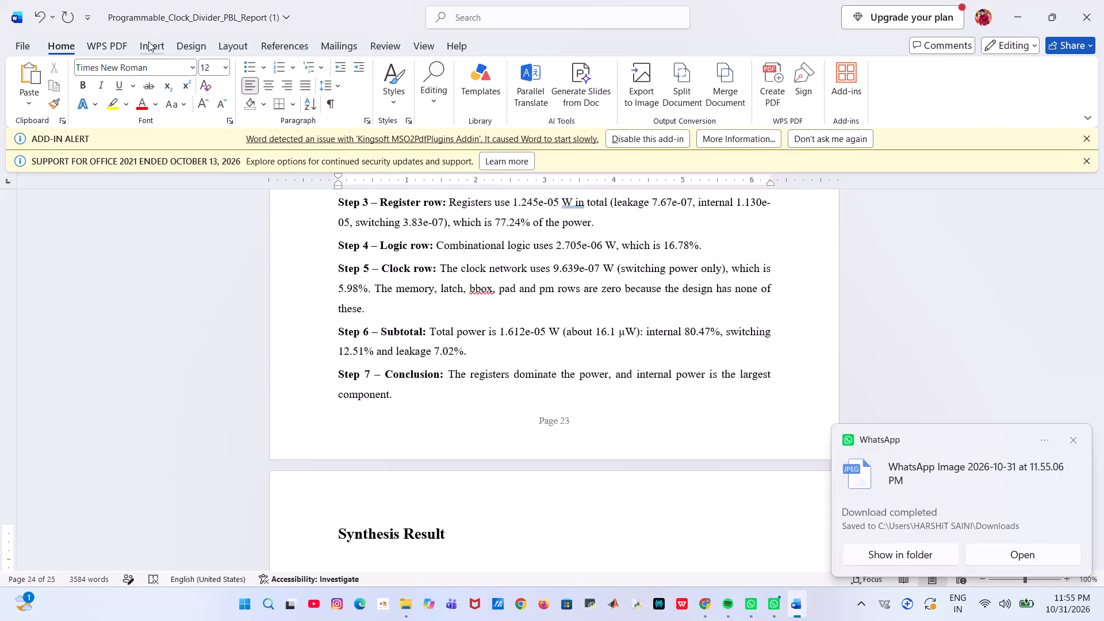
# Insert the newly downloaded WhatsApp image of the Genus schematic from Downloads below the Synthesis Result heading.
pyautogui.click(166, 102)
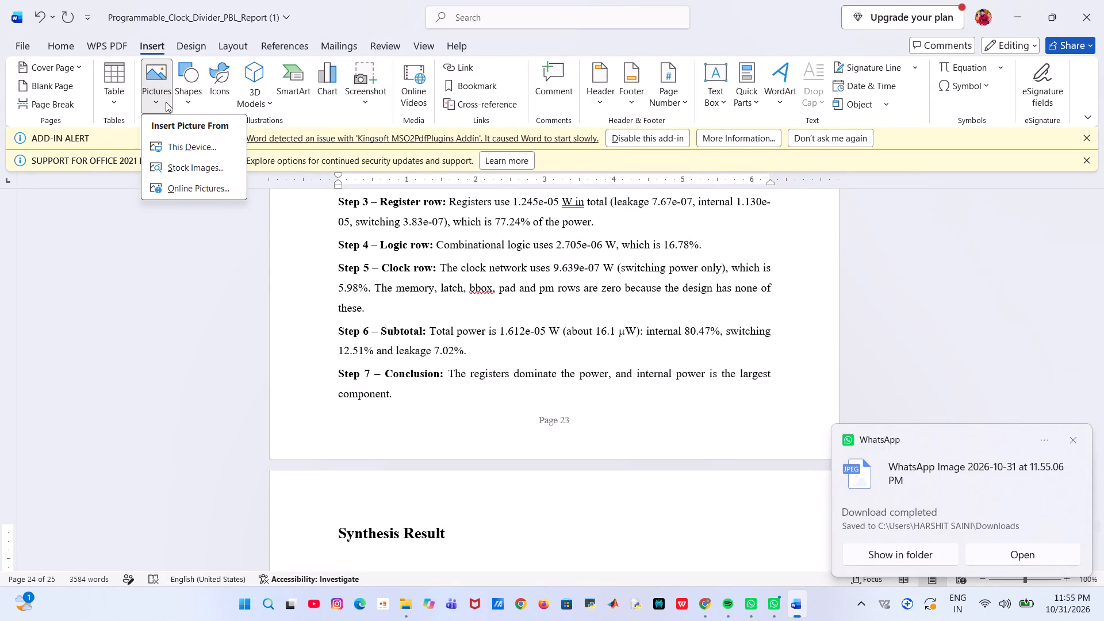
pyautogui.click(197, 141)
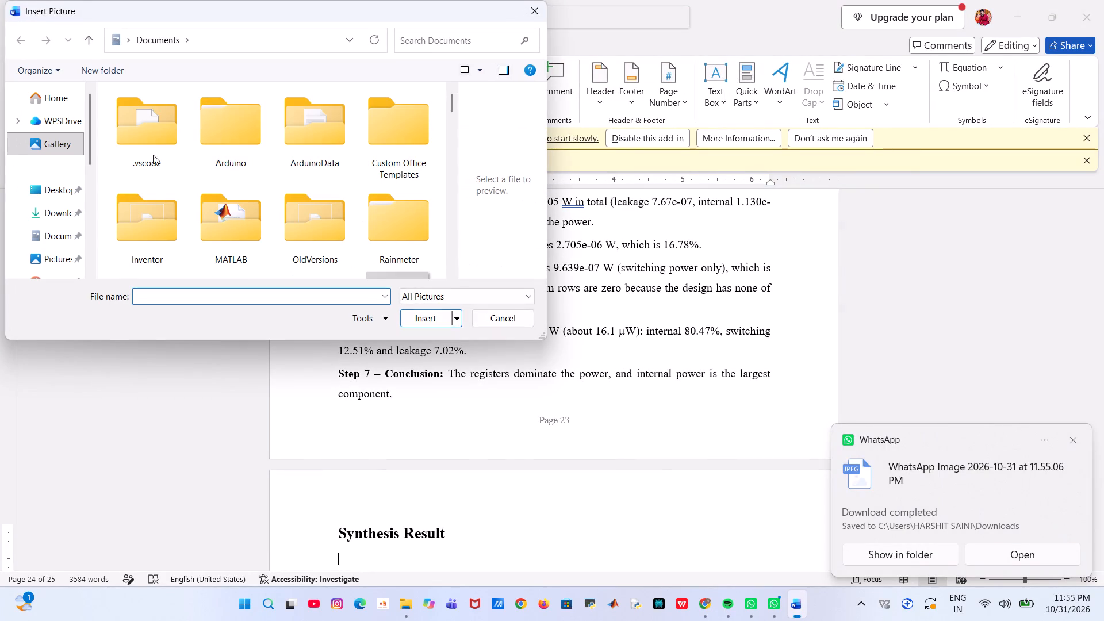
pyautogui.click(76, 217)
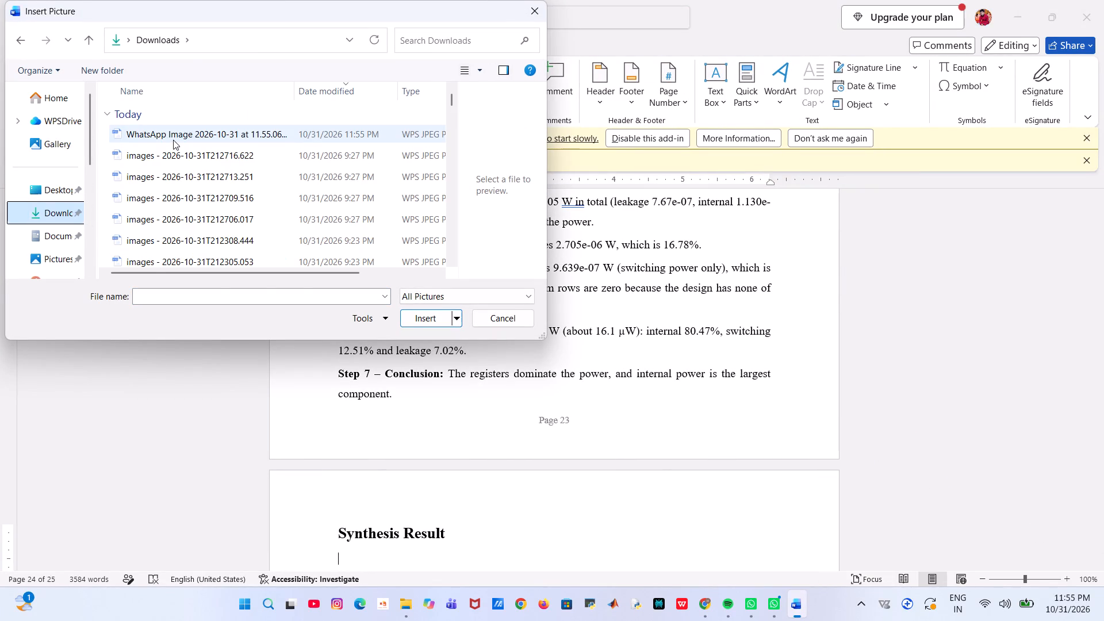
pyautogui.doubleClick(173, 140)
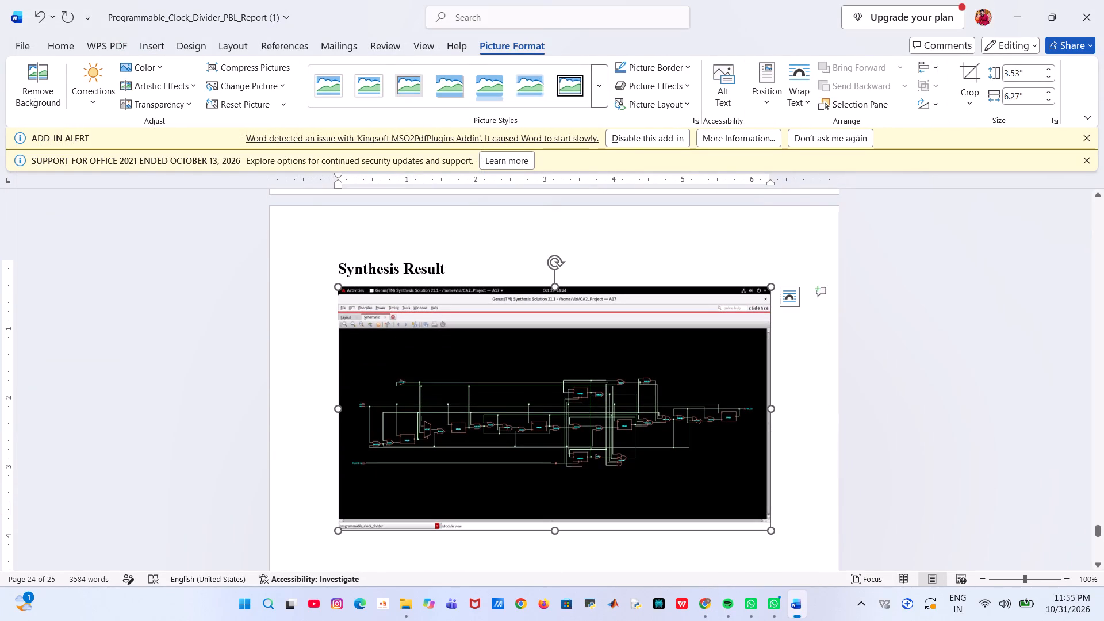
# Rotate the schematic picture a quarter turn clockwise.
pyautogui.moveTo(554, 262); pyautogui.dragTo(825, 420)
# Stretch the rotated schematic to the text width, about 6.24 inches, and lengthen it down to the bottom margin of page 24.
pyautogui.moveTo(586, 411); pyautogui.dragTo(667, 413)
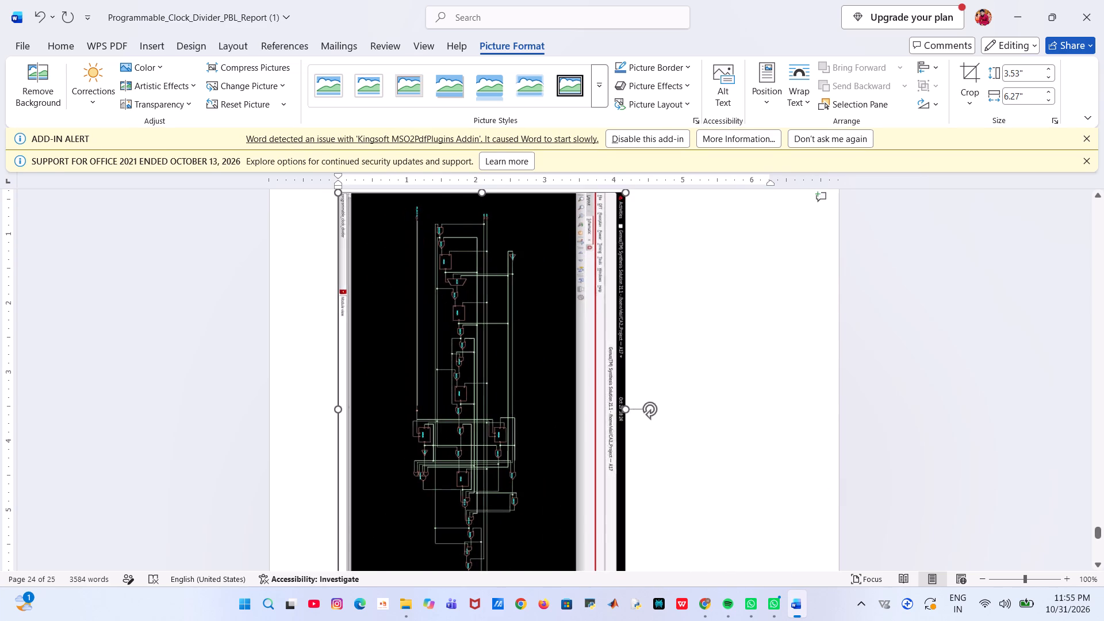
pyautogui.moveTo(667, 413); pyautogui.dragTo(769, 446)
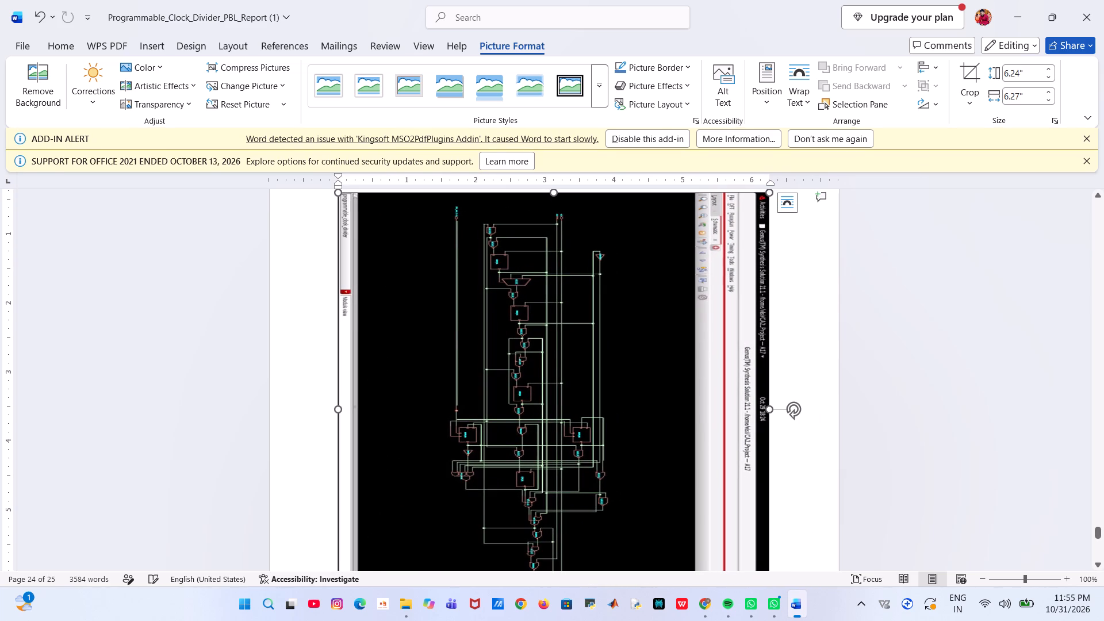
pyautogui.click(1101, 532)
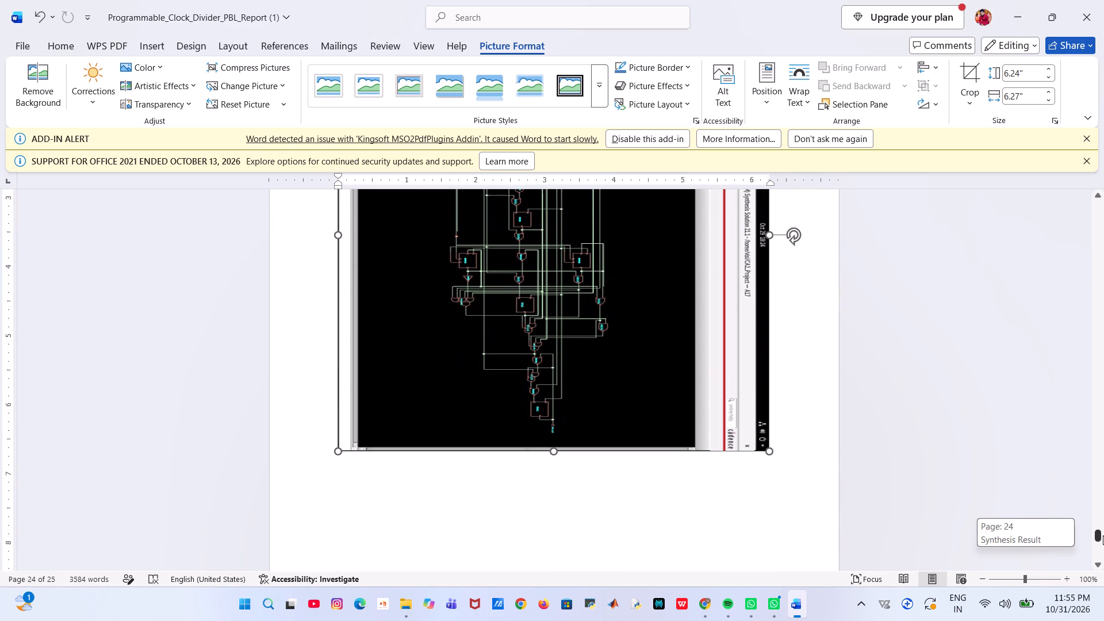
pyautogui.moveTo(555, 449); pyautogui.dragTo(568, 482)
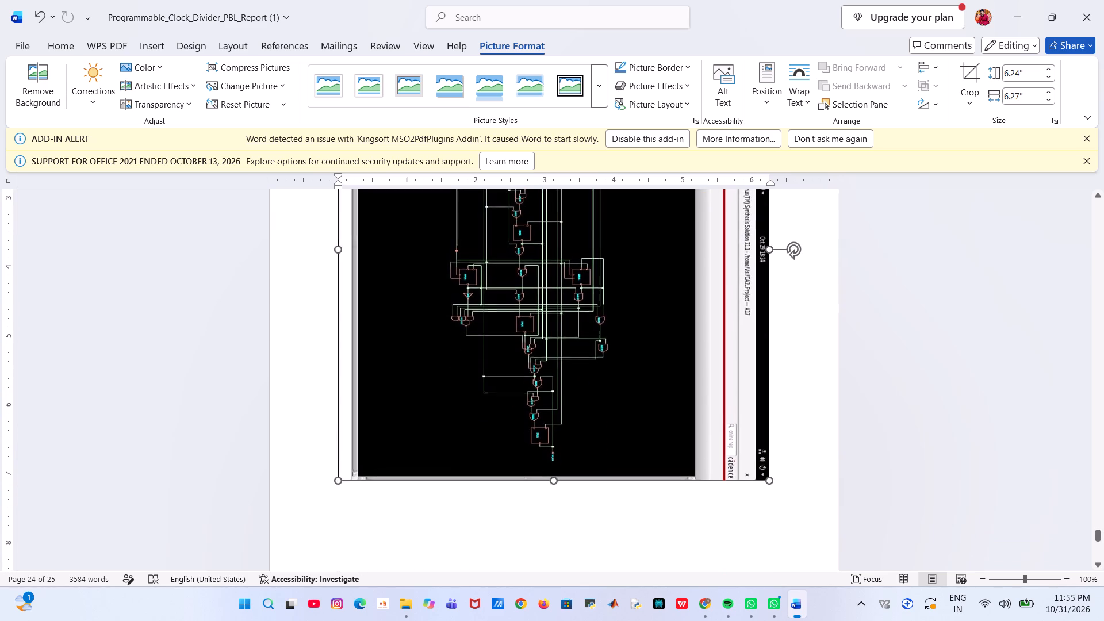
pyautogui.moveTo(568, 482); pyautogui.dragTo(589, 568)
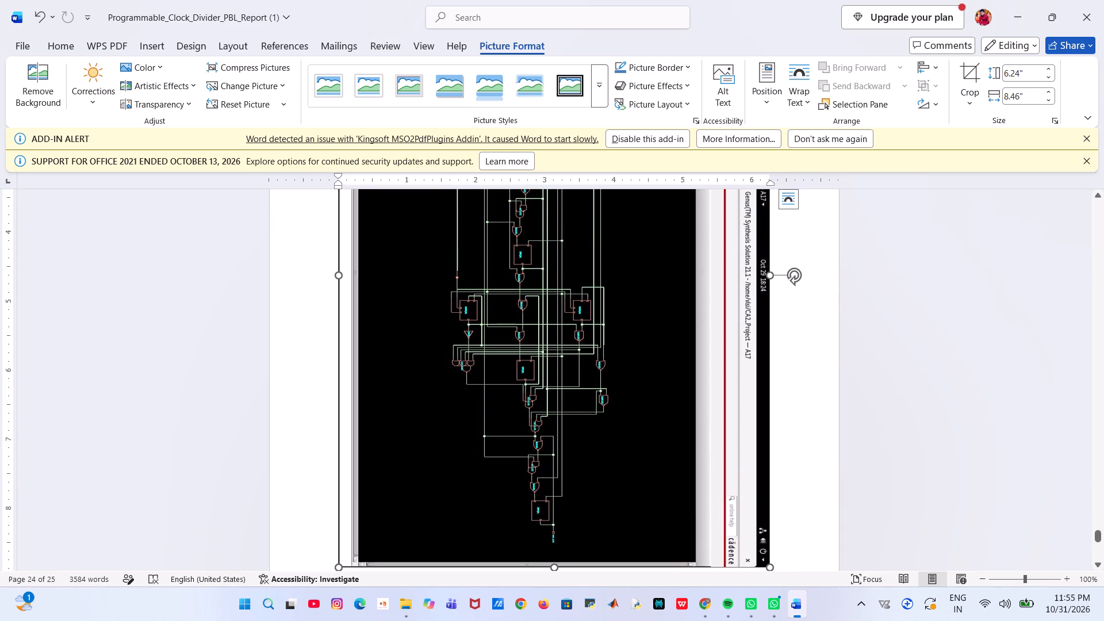
pyautogui.click(1102, 539)
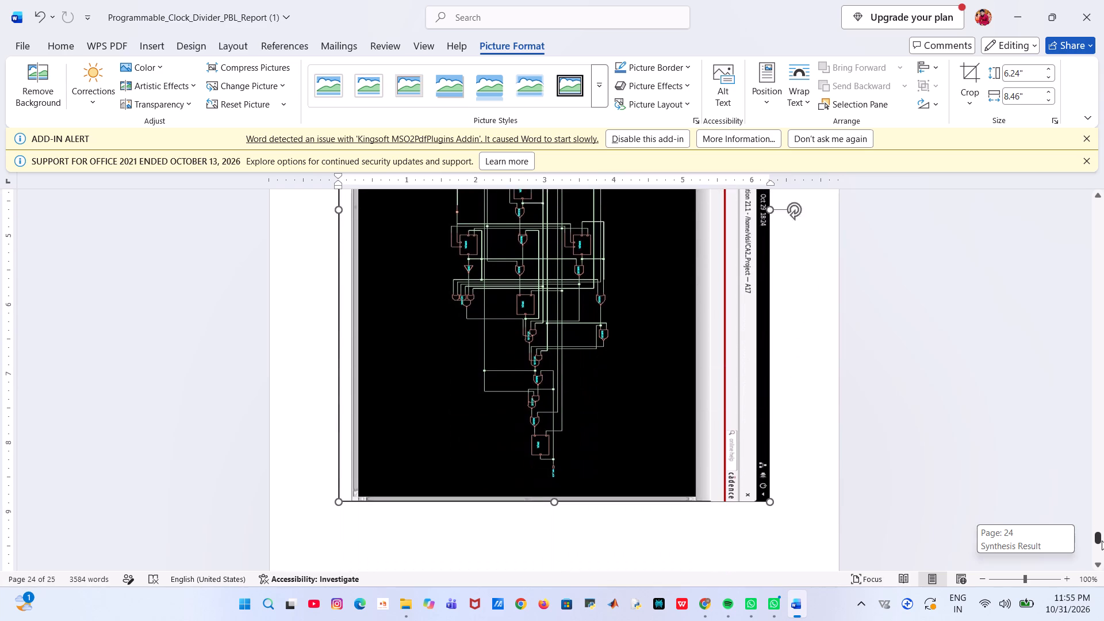
pyautogui.moveTo(555, 438); pyautogui.dragTo(566, 494)
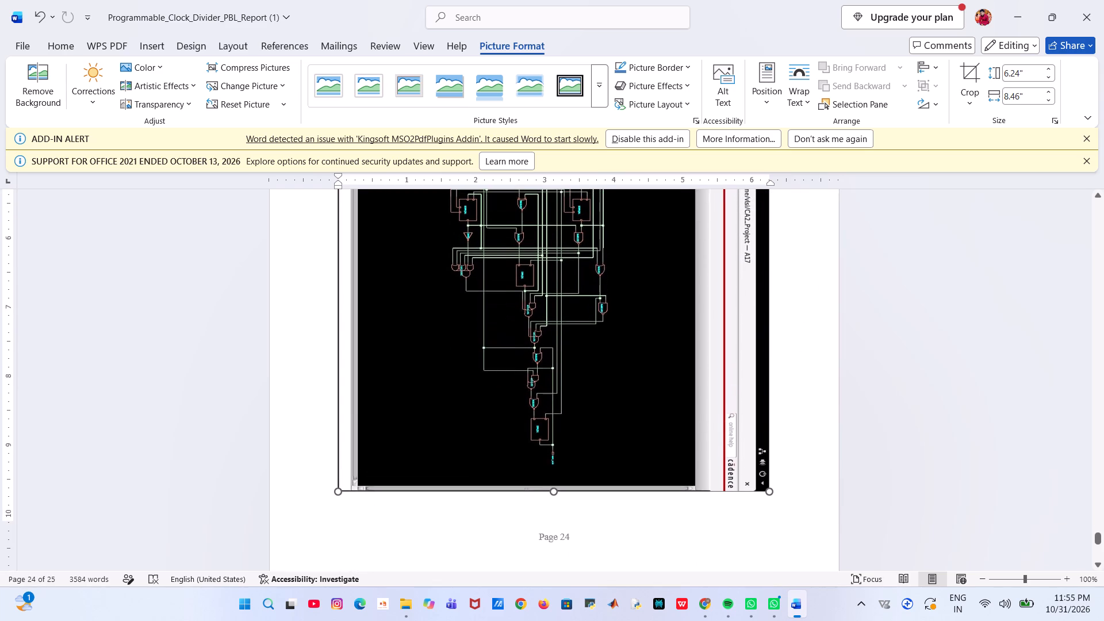
pyautogui.moveTo(566, 494); pyautogui.dragTo(568, 504)
pyautogui.click(1000, 503)
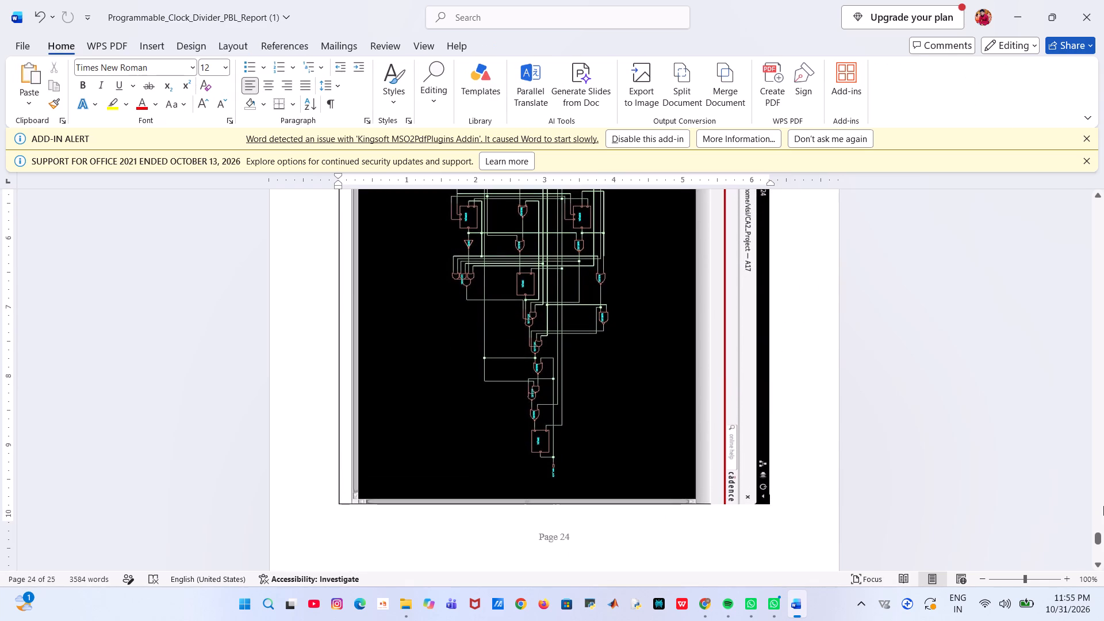
# Examine the Synthesis Result page layout along with the preceding Power Report page and the Conclusion page.
pyautogui.moveTo(1101, 538); pyautogui.dragTo(1102, 531)
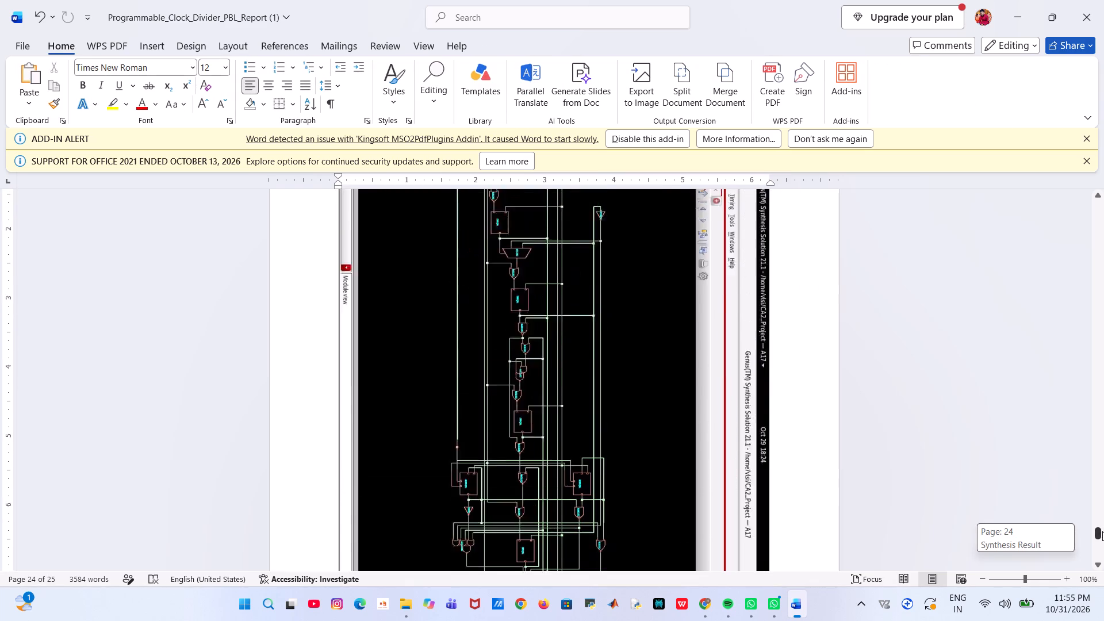
pyautogui.moveTo(1102, 531); pyautogui.dragTo(1102, 531)
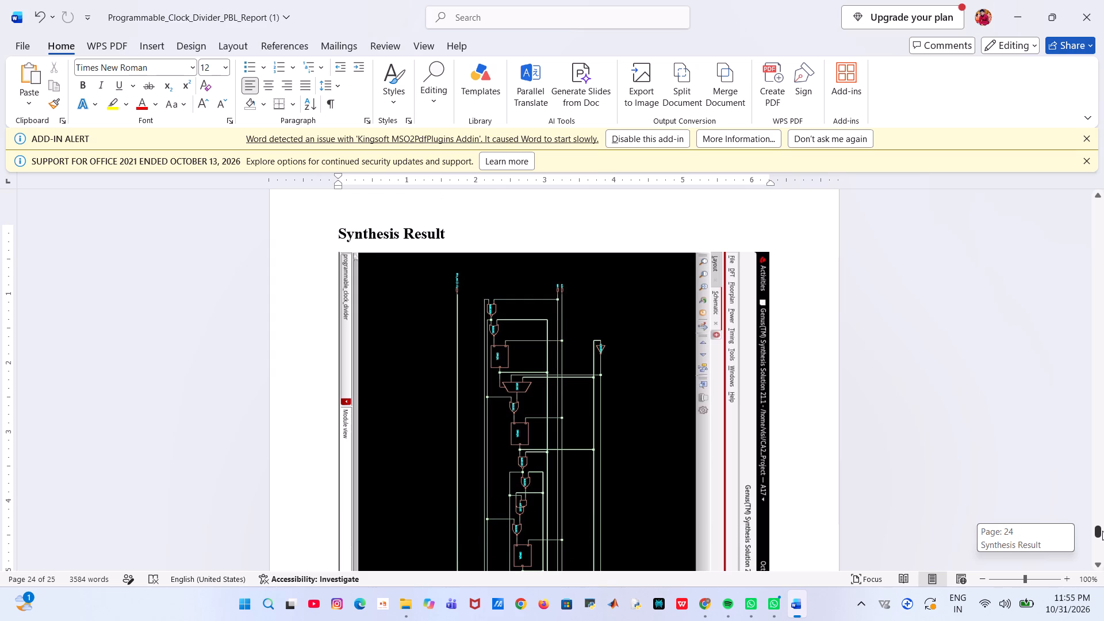
pyautogui.moveTo(1102, 531); pyautogui.dragTo(1102, 535)
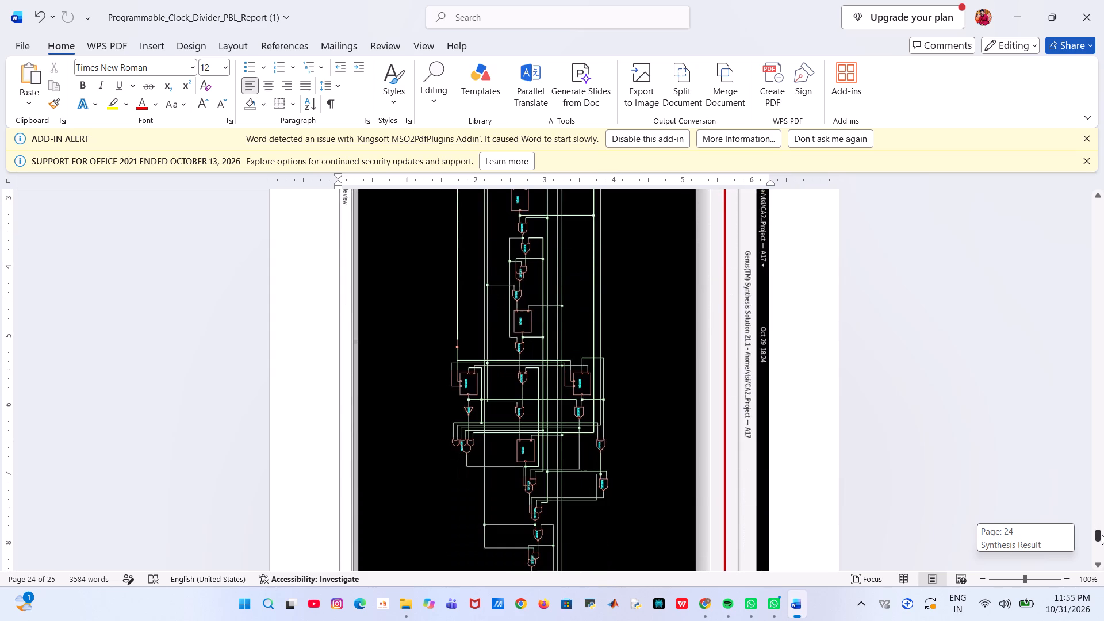
pyautogui.moveTo(1102, 535); pyautogui.dragTo(1103, 517)
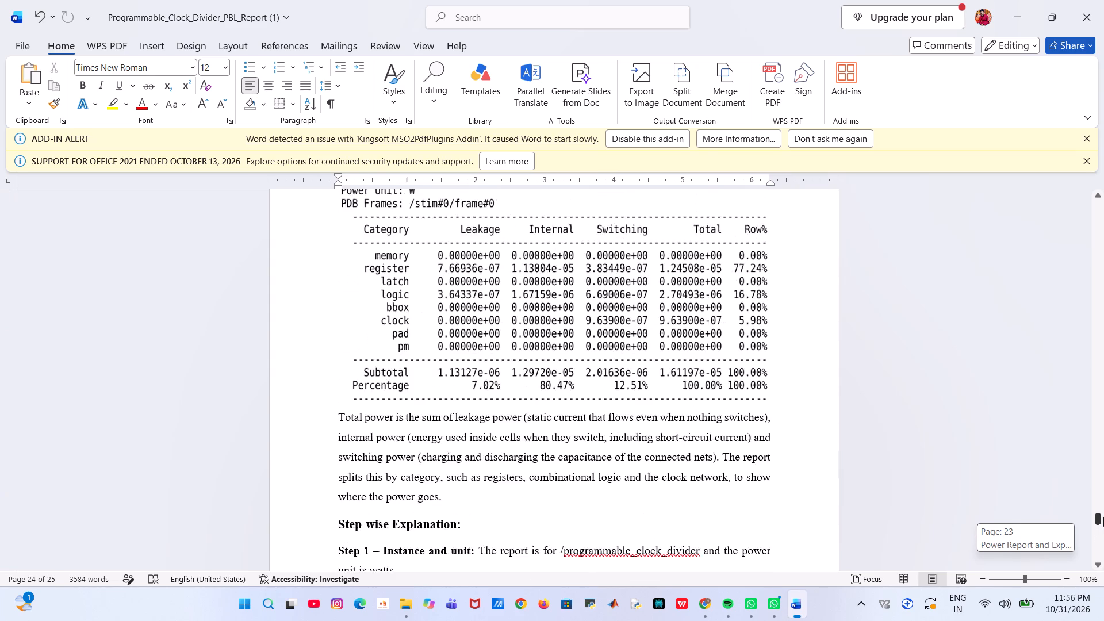
pyautogui.moveTo(1103, 517); pyautogui.dragTo(1103, 538)
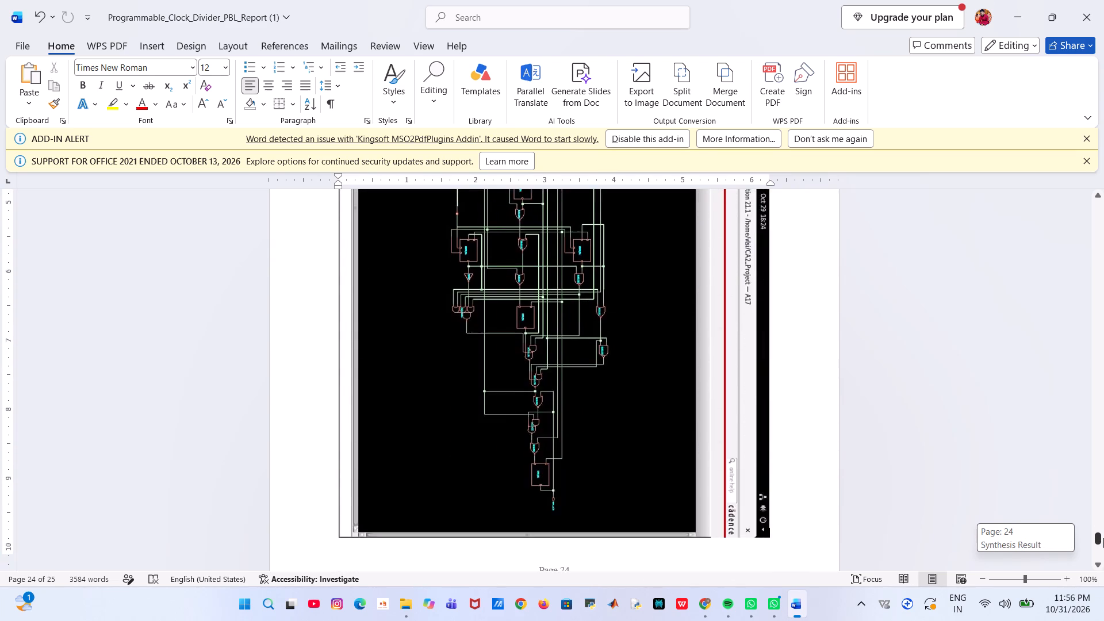
pyautogui.moveTo(1103, 538); pyautogui.dragTo(1103, 571)
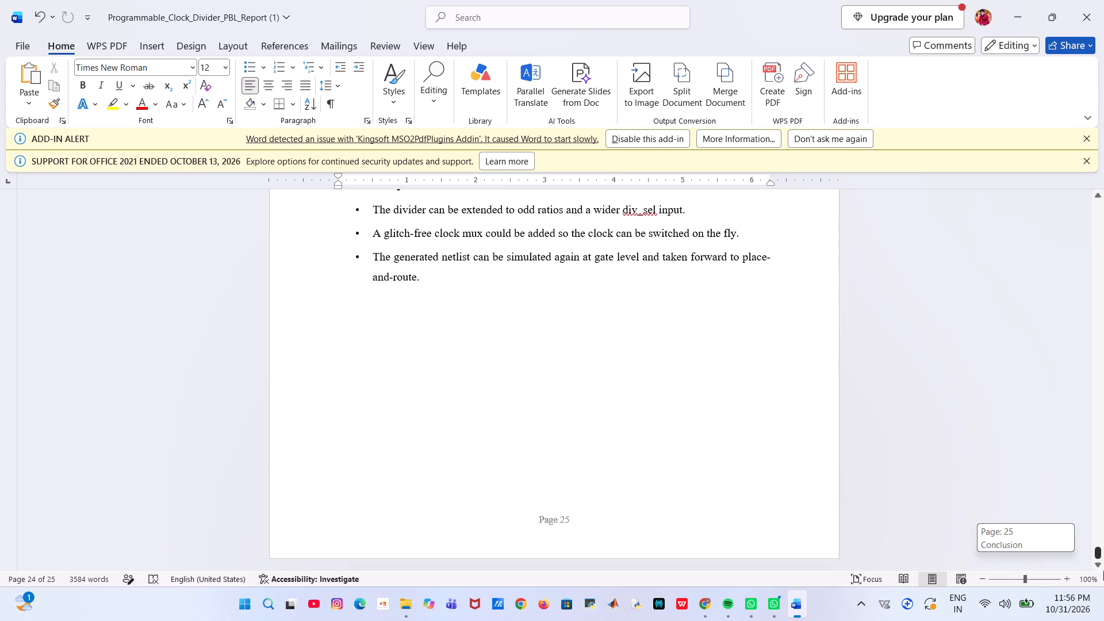
pyautogui.moveTo(1103, 571); pyautogui.dragTo(1103, 572)
# Save the report.
pyautogui.hotkey('ctrl', 's')
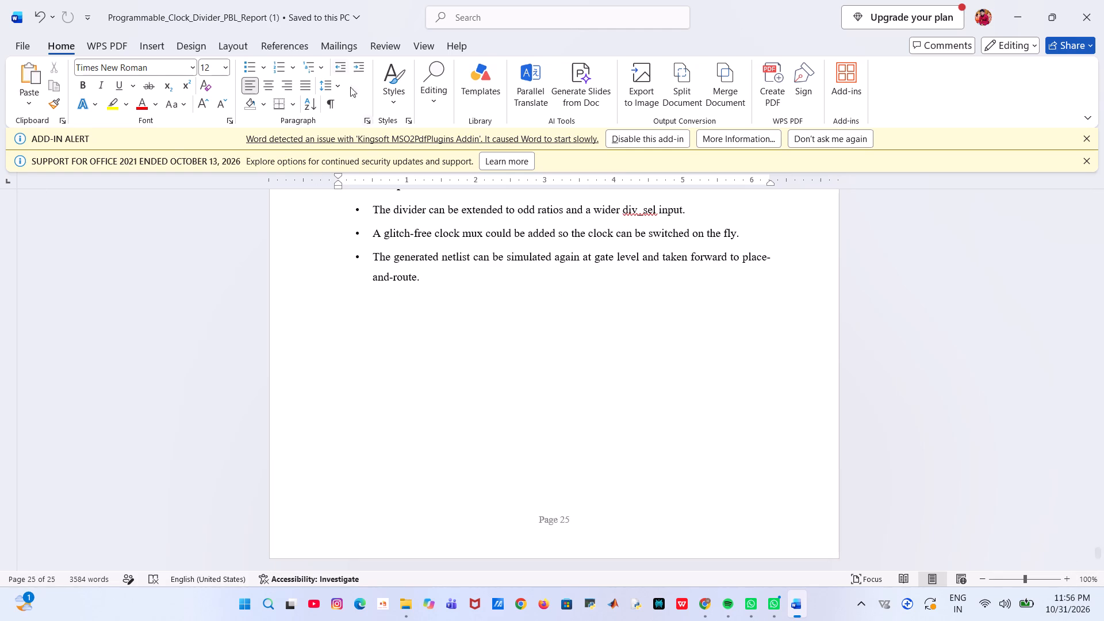
# Start a Save As of the report in the Downloads folder and select the whole suggested file name.
pyautogui.hotkey('ctrl', 'p')
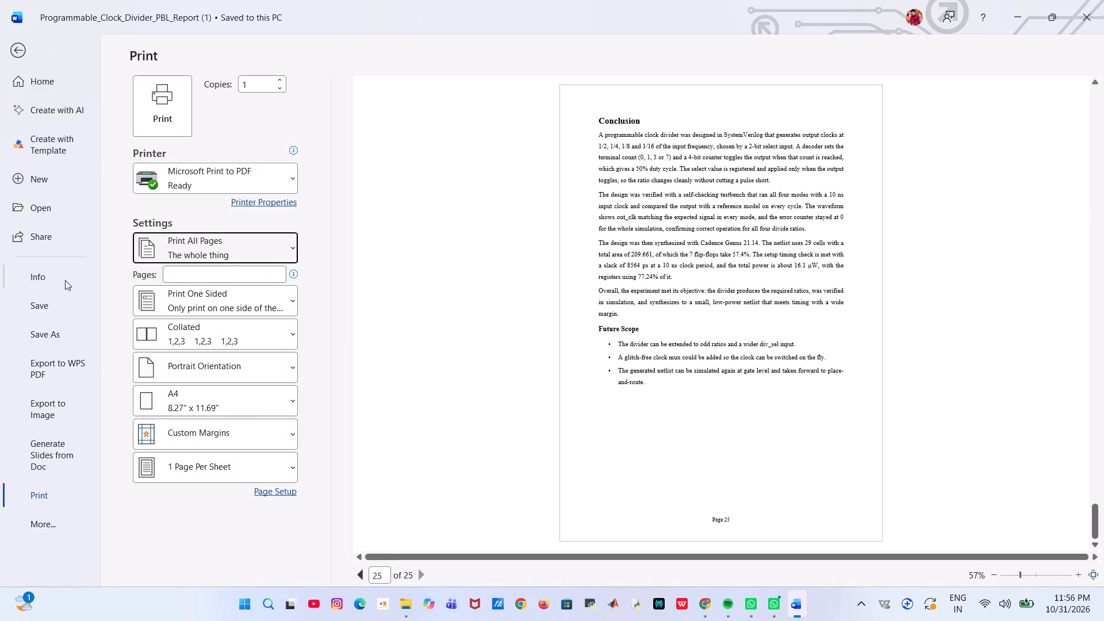
pyautogui.click(70, 334)
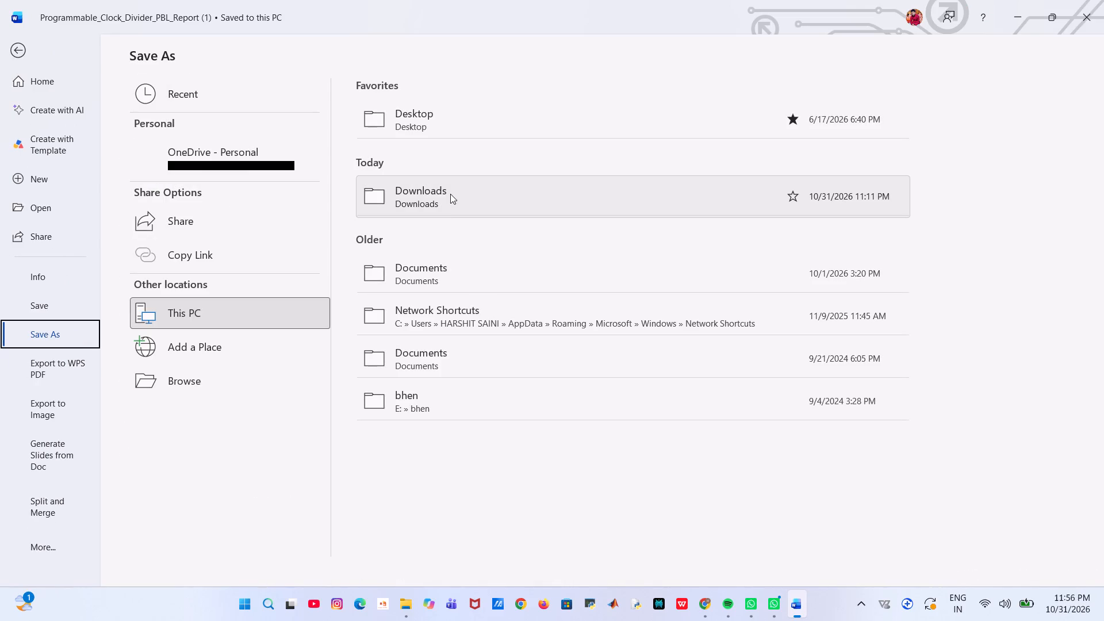
pyautogui.click(450, 189)
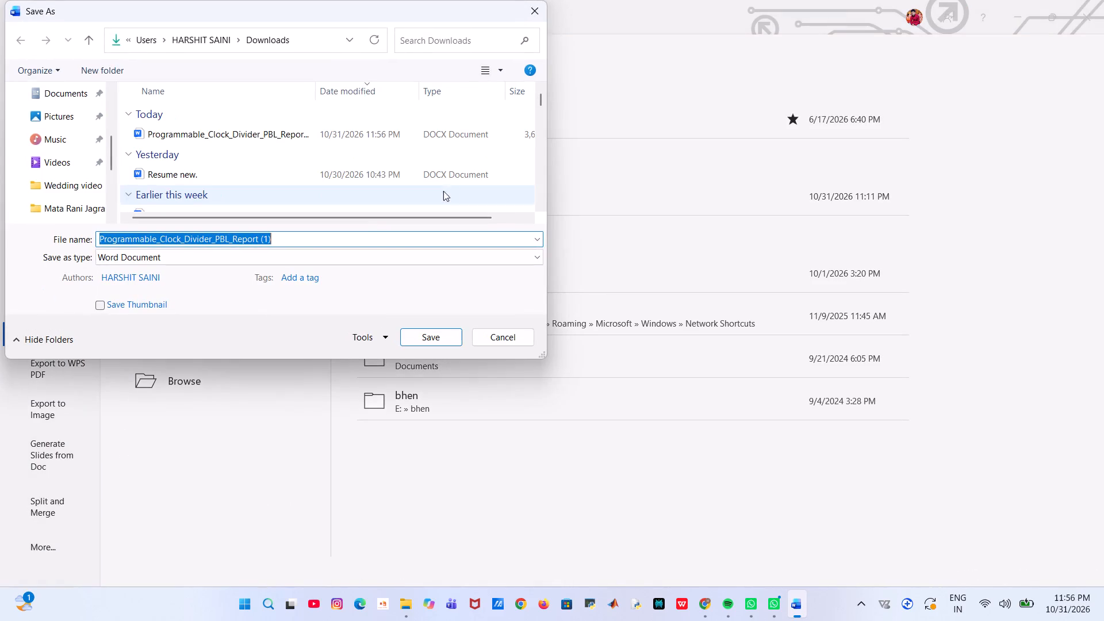
pyautogui.click(301, 240)
pyautogui.moveTo(301, 240); pyautogui.dragTo(53, 228)
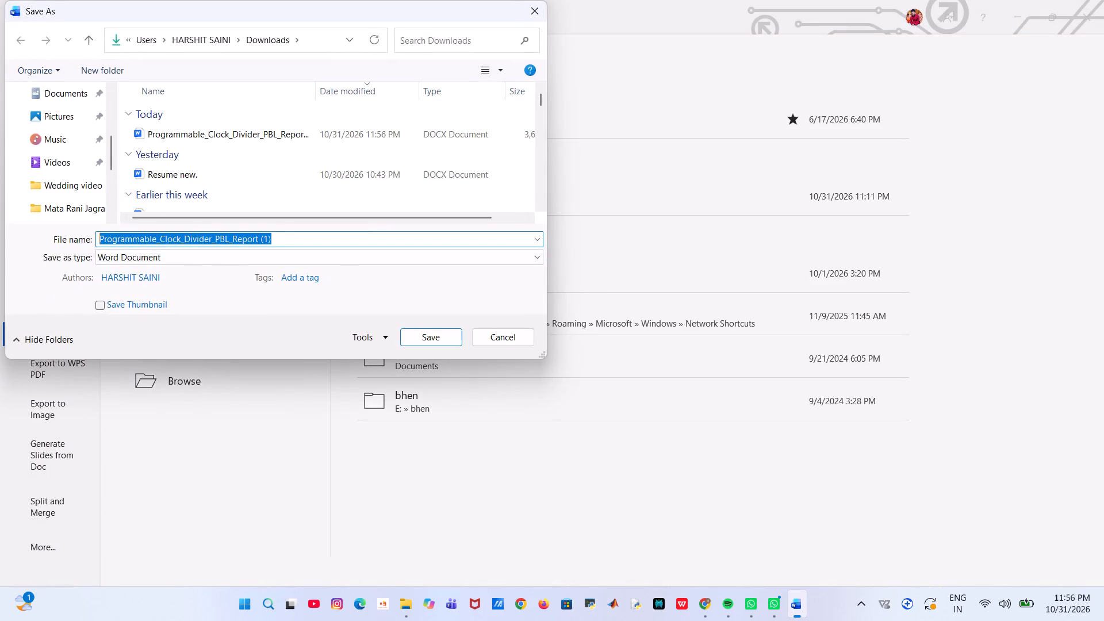
pyautogui.moveTo(53, 228); pyautogui.dragTo(38, 225)
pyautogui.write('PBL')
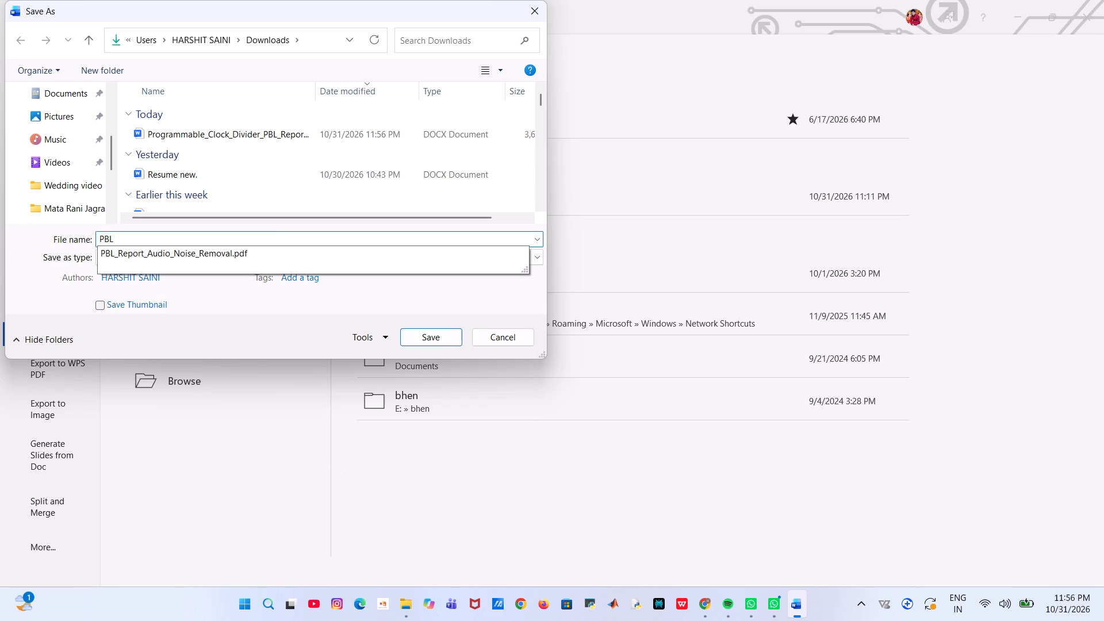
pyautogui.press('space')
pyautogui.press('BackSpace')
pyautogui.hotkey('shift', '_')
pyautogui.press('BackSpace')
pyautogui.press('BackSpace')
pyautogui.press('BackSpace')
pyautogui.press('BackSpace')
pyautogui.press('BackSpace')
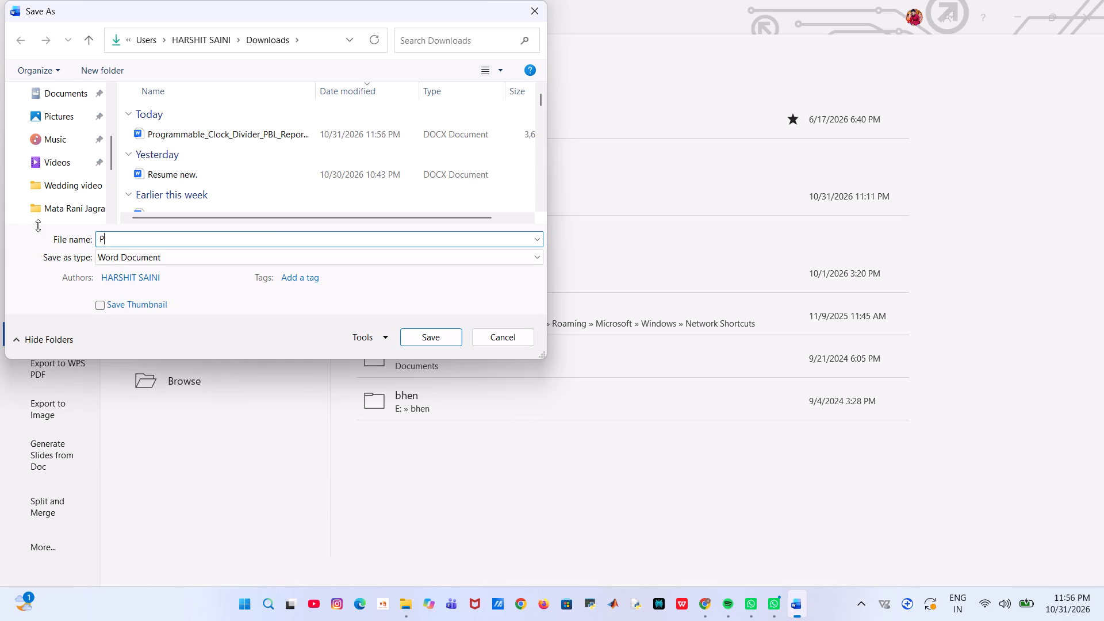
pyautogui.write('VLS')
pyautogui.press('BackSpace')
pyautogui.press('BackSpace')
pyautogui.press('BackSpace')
# Name the copy ASIC_CA-2_Report and save it as a Word document in Downloads.
pyautogui.write('ASIC')
pyautogui.press('space')
pyautogui.press('BackSpace')
pyautogui.write('_CA')
pyautogui.write('-2')
pyautogui.hotkey('shift', '_')
pyautogui.press('r')
pyautogui.write('eport')
pyautogui.press('space')
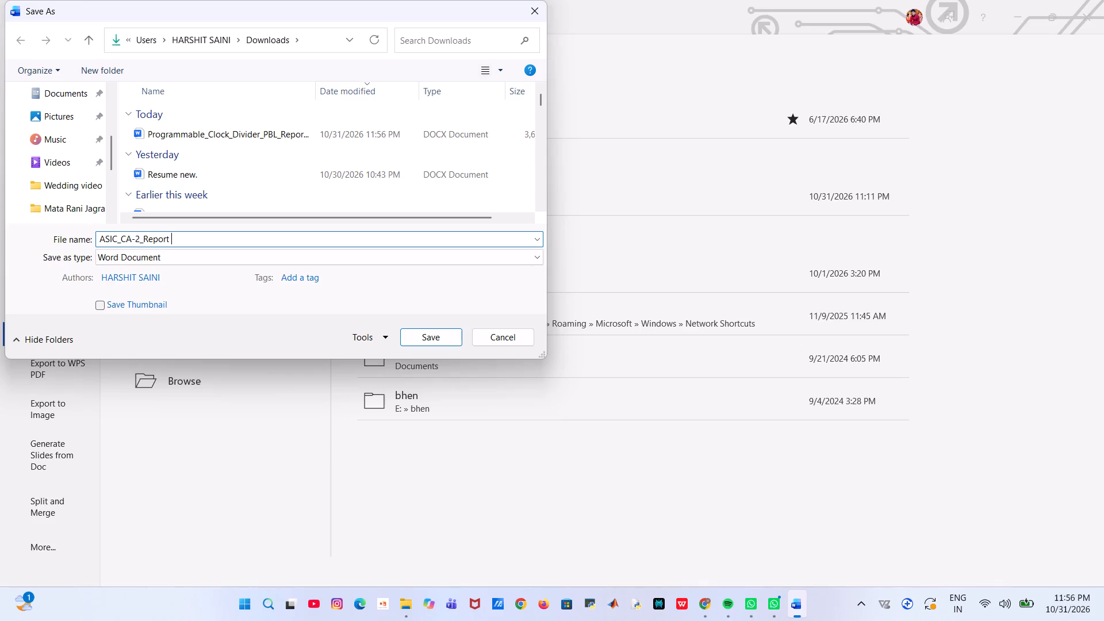
pyautogui.click(412, 336)
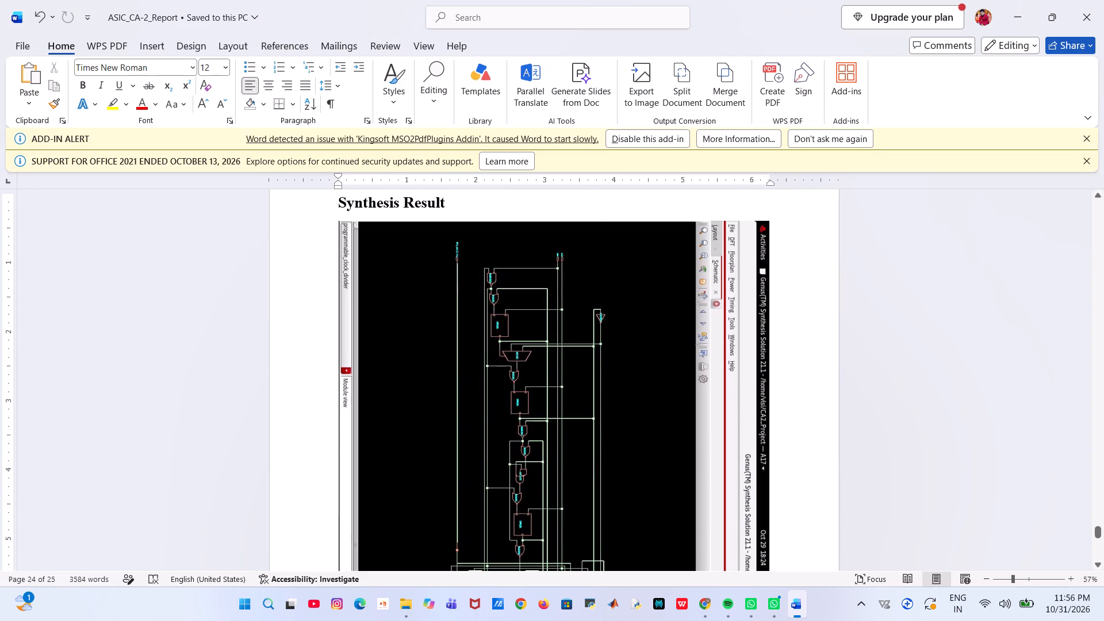
# Review the saved report's pages from the cover and Table of Contents through the Introduction, Synthesis Result and Conclusion.
pyautogui.moveTo(1098, 526); pyautogui.dragTo(1099, 531)
pyautogui.click(1099, 531)
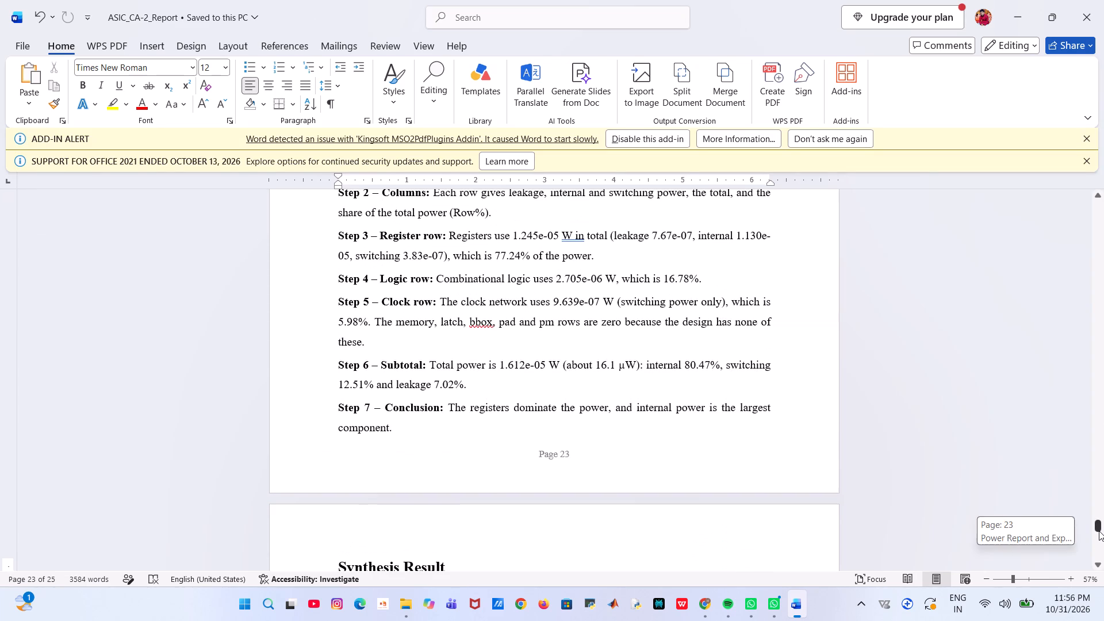
pyautogui.moveTo(1100, 524); pyautogui.dragTo(1103, 541)
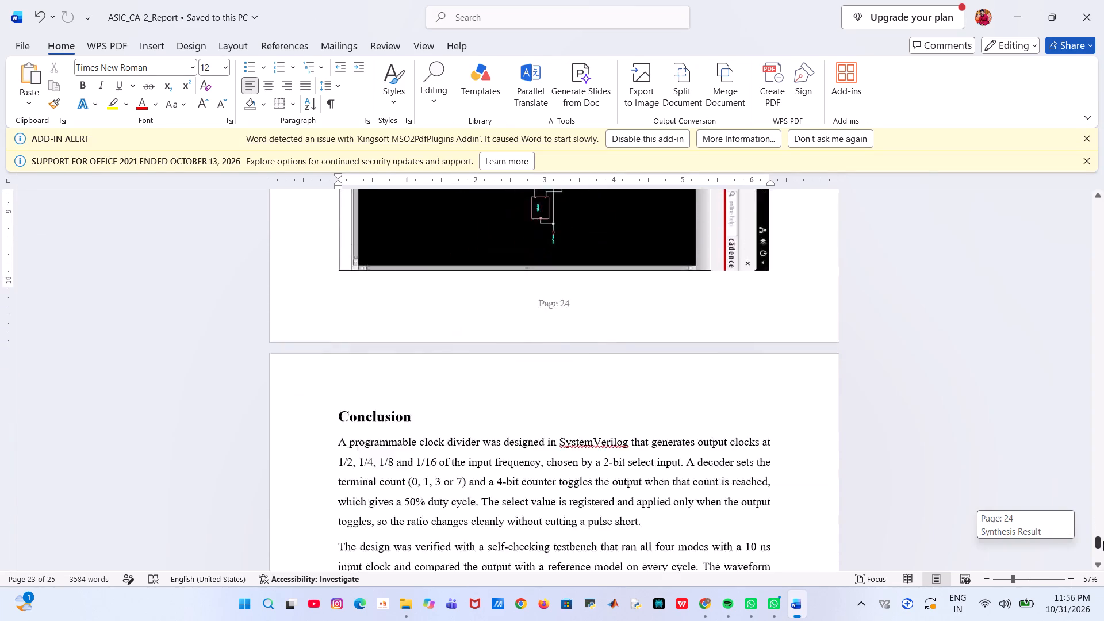
pyautogui.moveTo(1103, 541); pyautogui.dragTo(1103, 351)
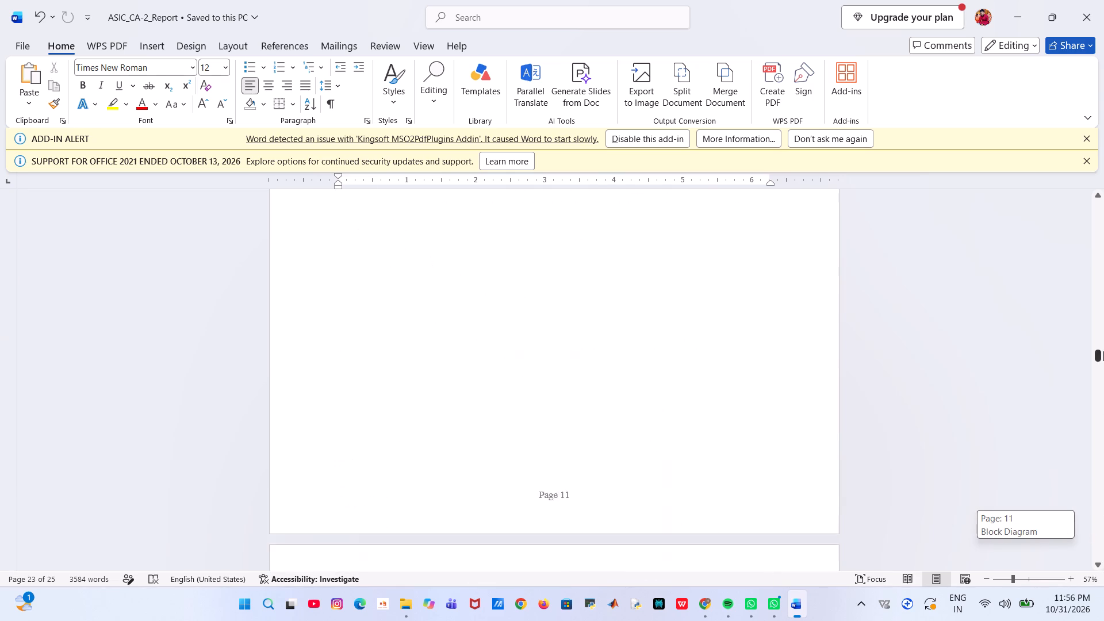
pyautogui.moveTo(1103, 351); pyautogui.dragTo(1103, 141)
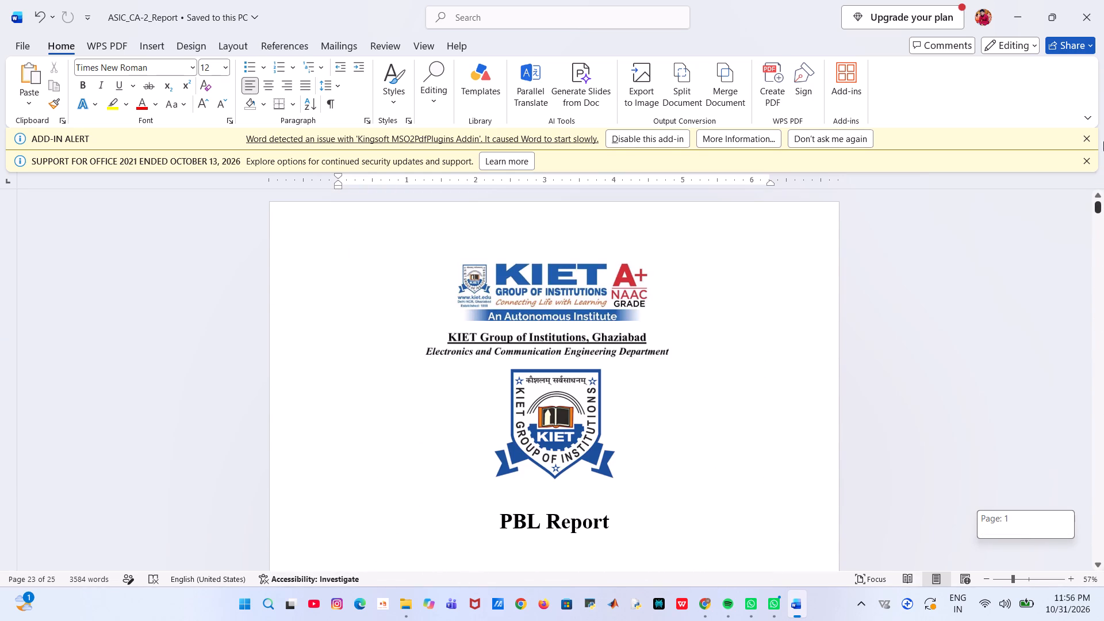
pyautogui.moveTo(1103, 141); pyautogui.dragTo(1103, 253)
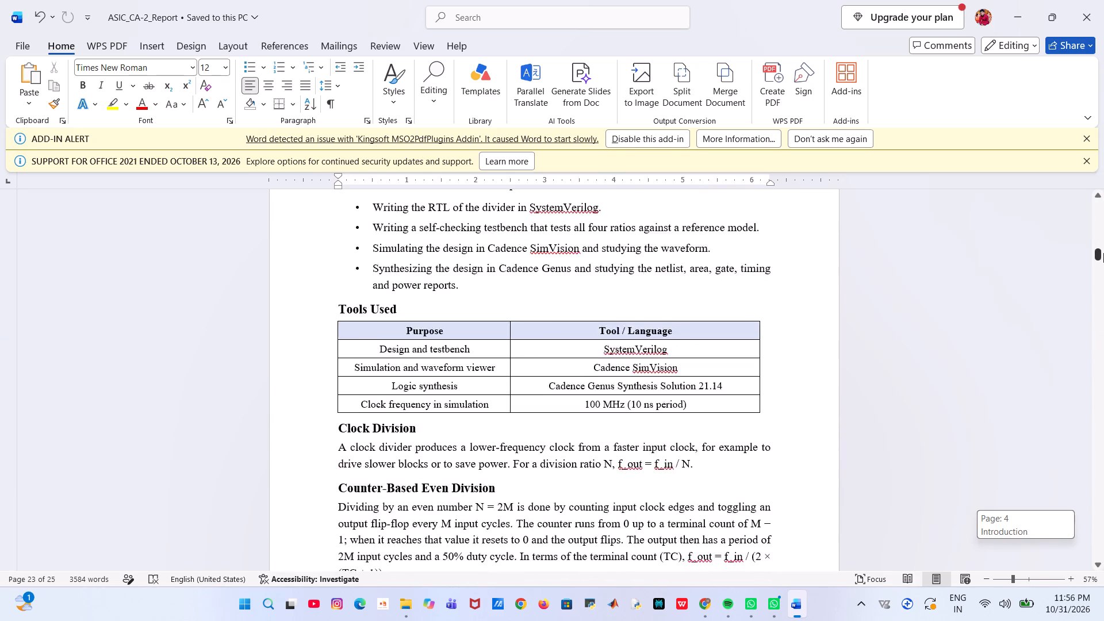
pyautogui.moveTo(1103, 253); pyautogui.dragTo(1103, 263)
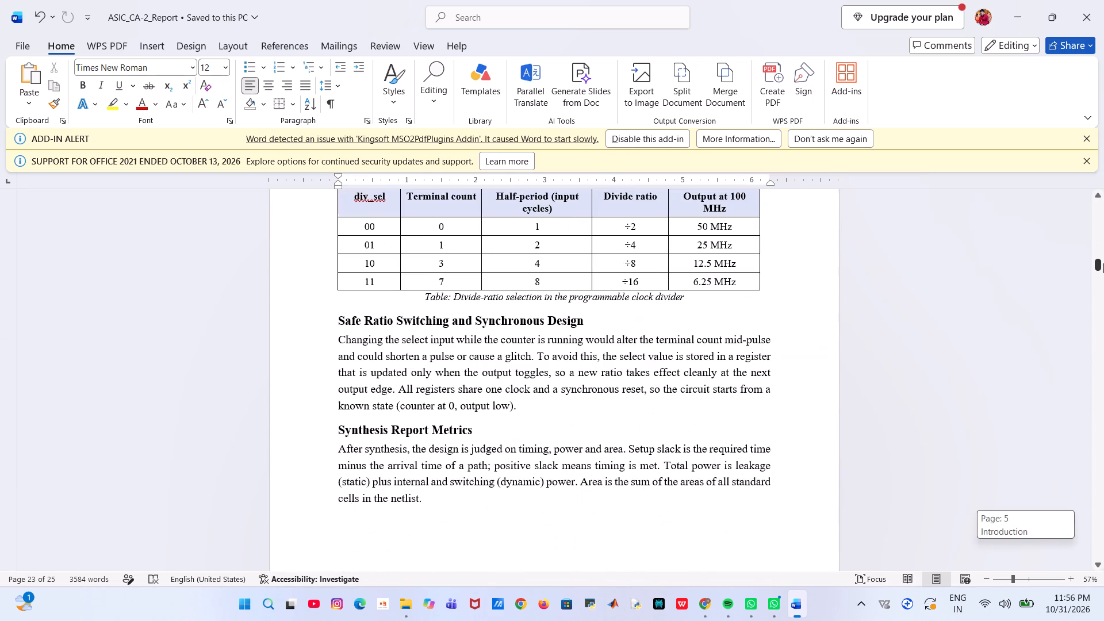
pyautogui.moveTo(1103, 263); pyautogui.dragTo(1103, 552)
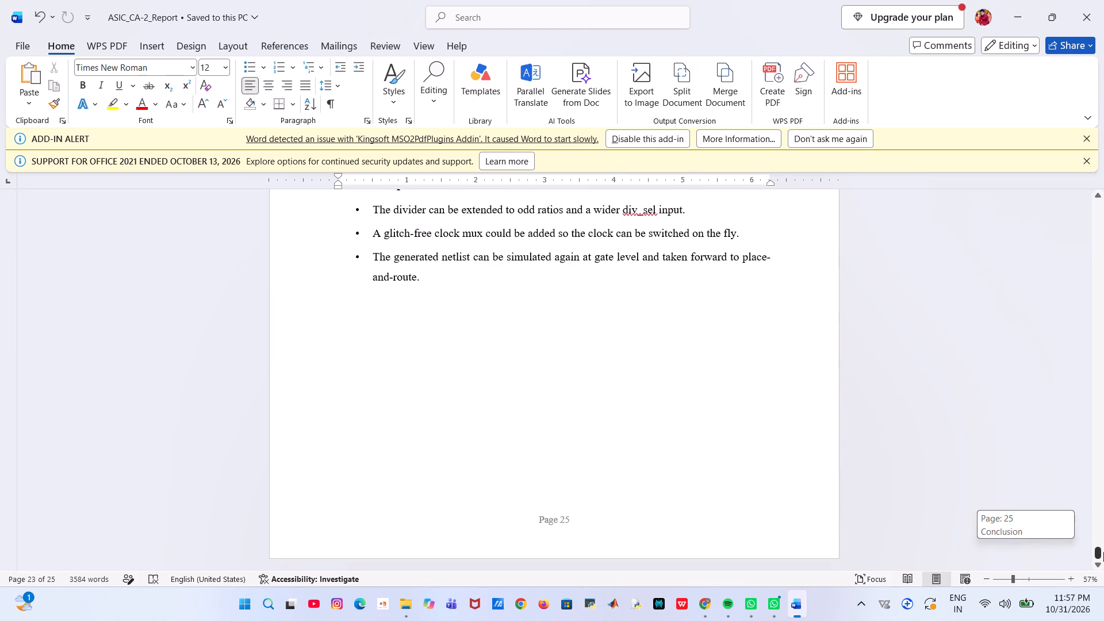
pyautogui.moveTo(1103, 552); pyautogui.dragTo(1103, 522)
pyautogui.moveTo(1103, 522); pyautogui.dragTo(1103, 214)
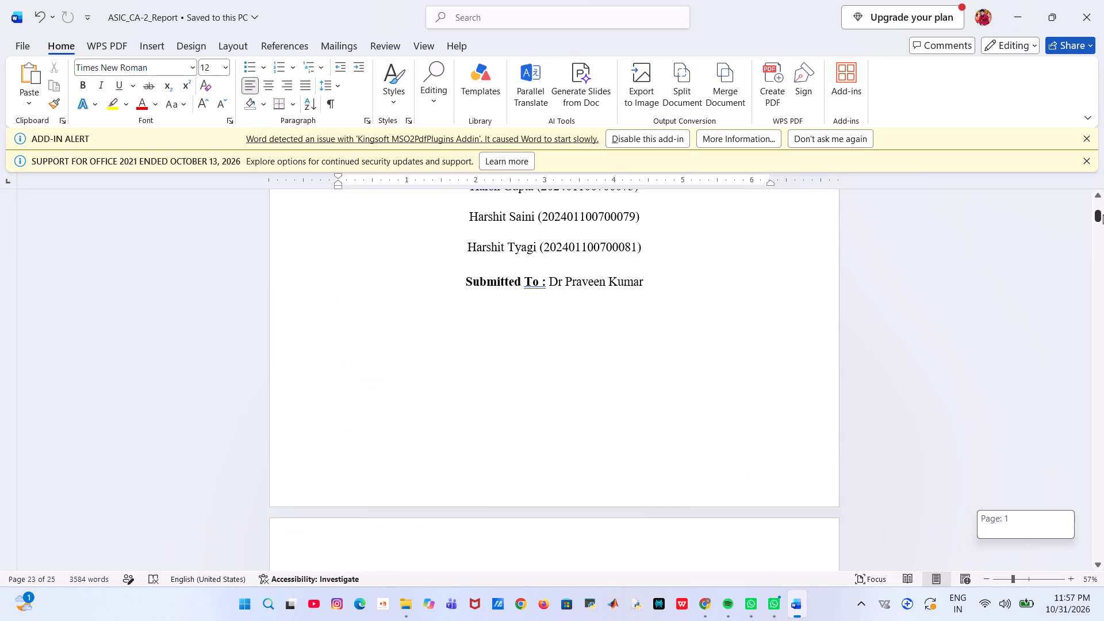
pyautogui.moveTo(1103, 214); pyautogui.dragTo(1103, 217)
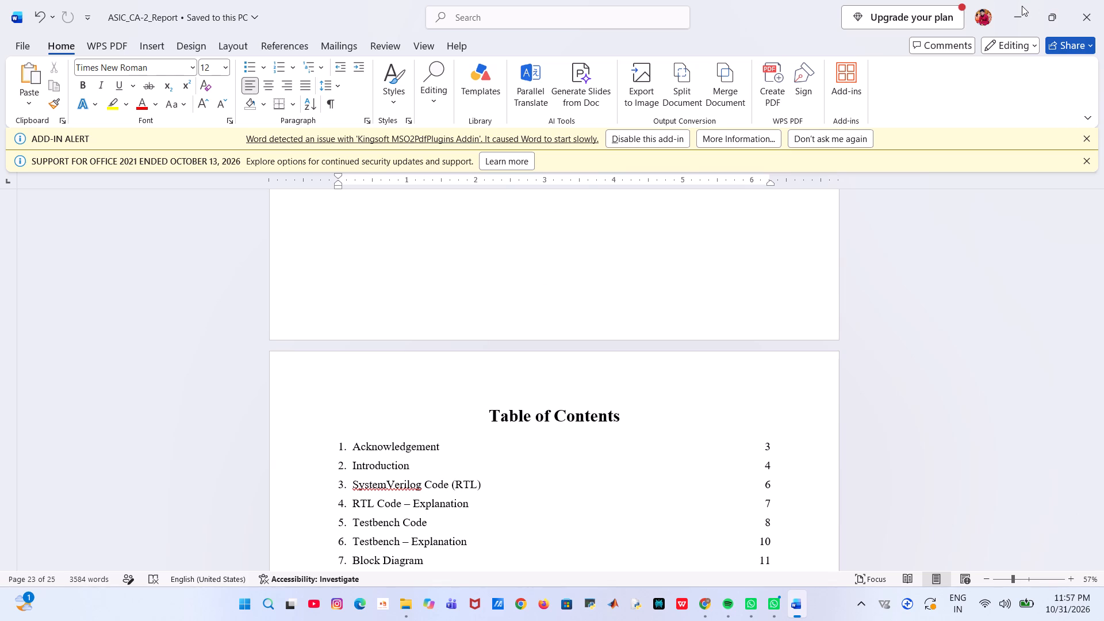
# Launch the Kuro app from the recent Windows search entries.
pyautogui.click(273, 601)
pyautogui.click(355, 145)
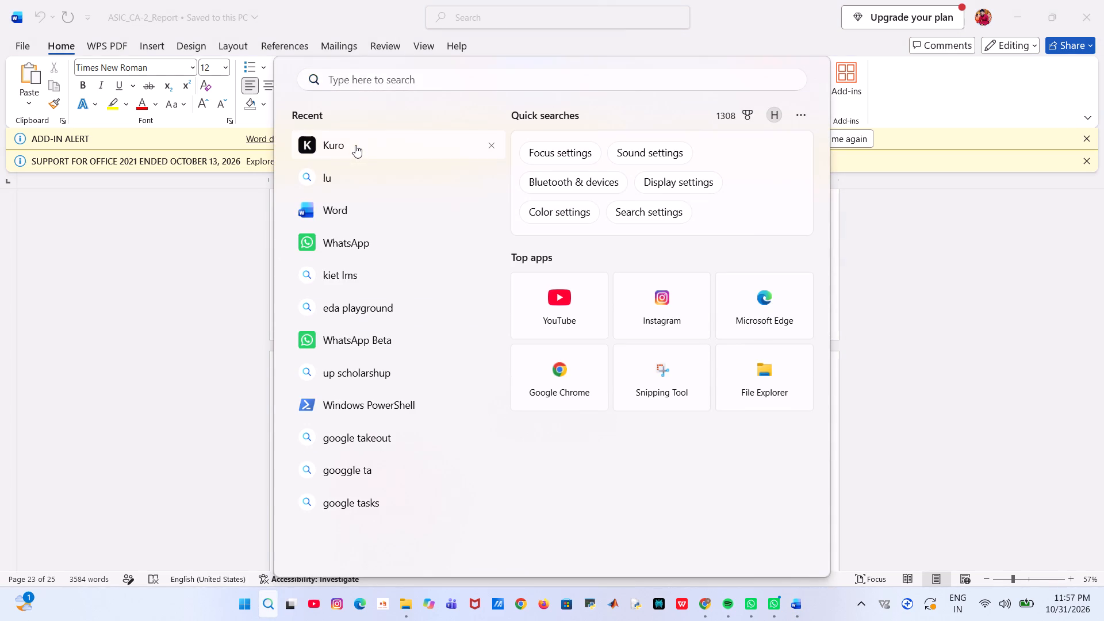